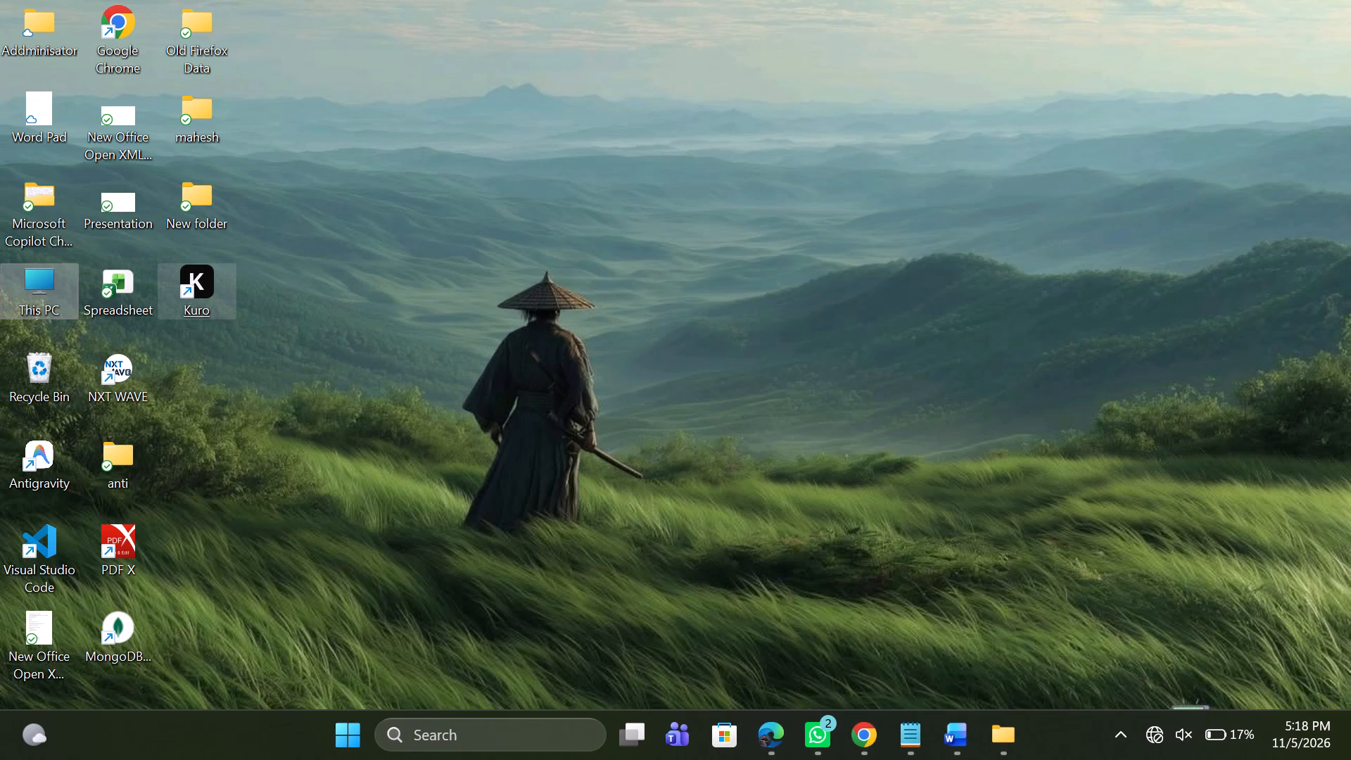
Open Kuro from its desktop shortcut.
{"action": "left_click", "coordinate": [197, 269]}
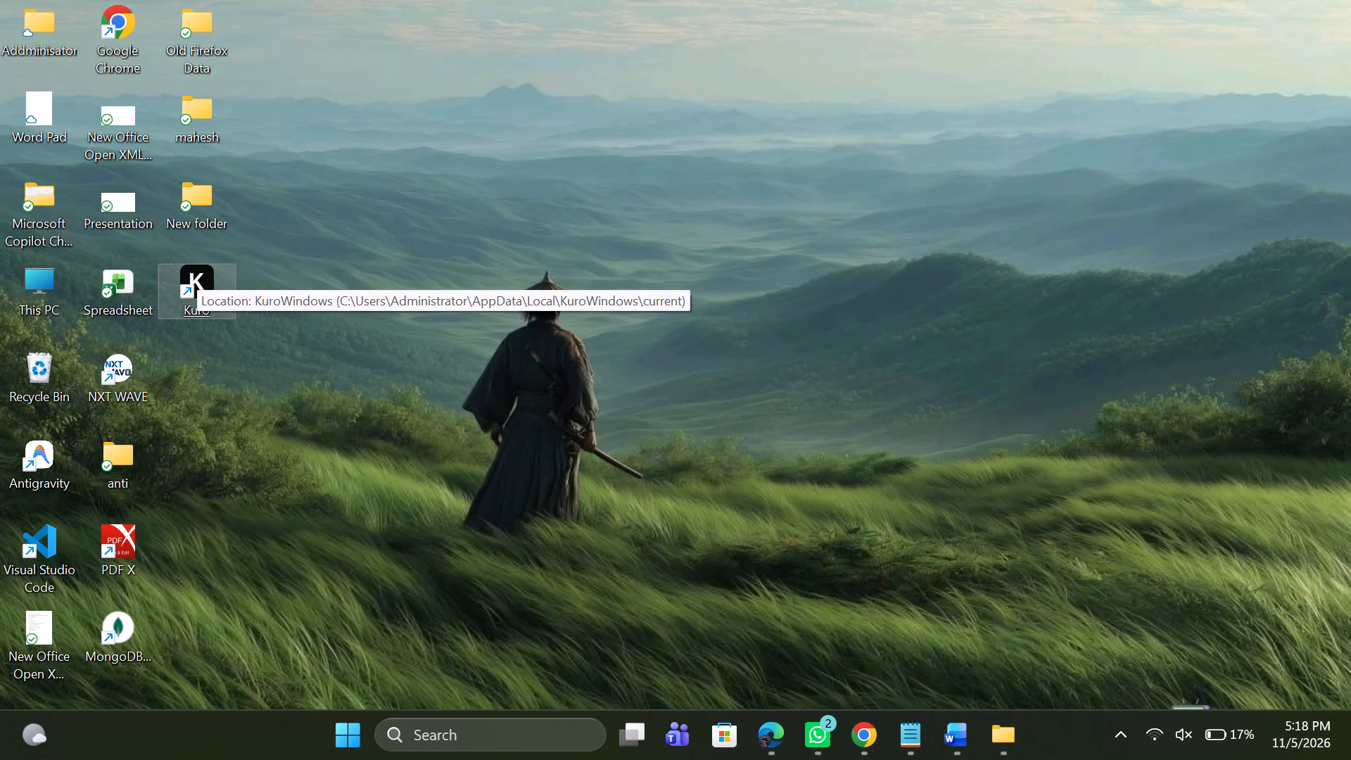
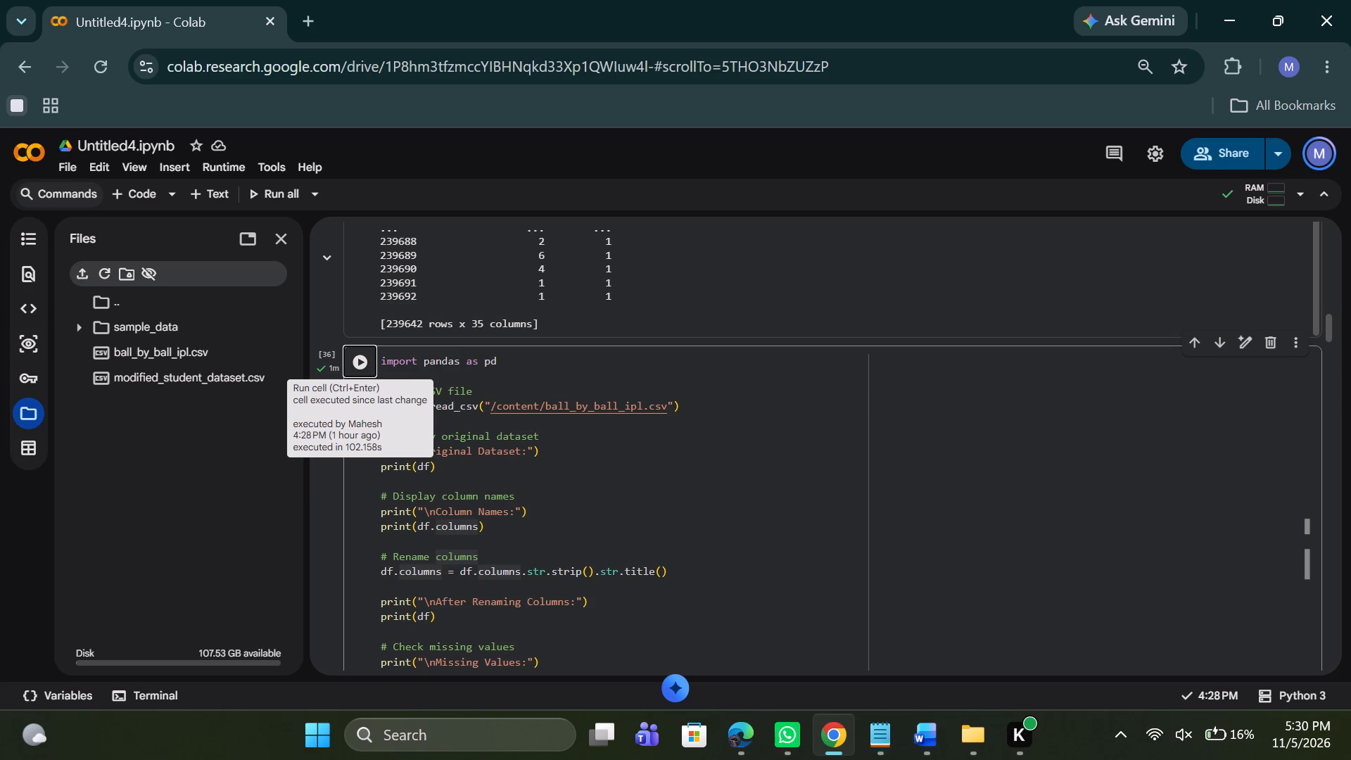
Review the notebook's first code cell and its printed dataset output.
{"action": "scroll", "coordinate": [754, 526], "scroll_direction": "down", "scroll_amount": 1}
{"action": "scroll", "coordinate": [754, 526], "scroll_direction": "up", "scroll_amount": 4}
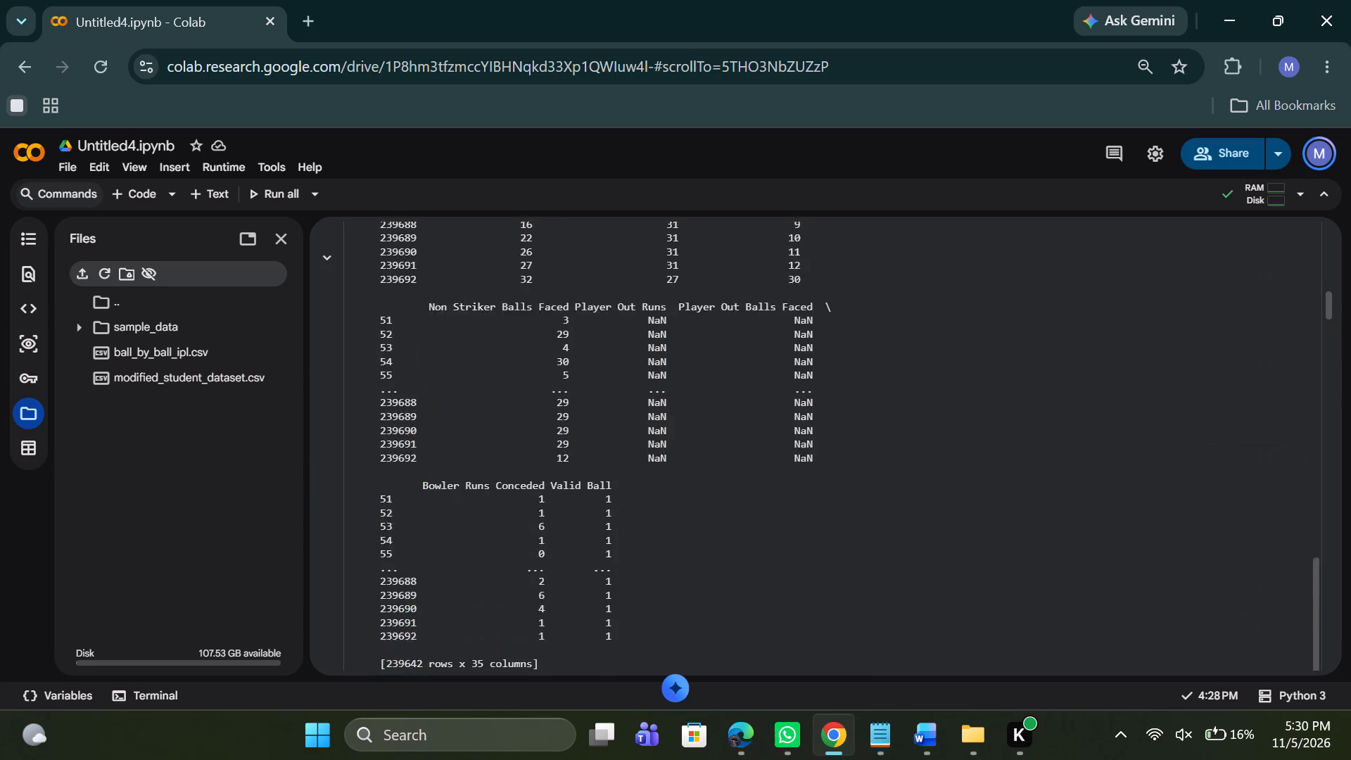
{"action": "scroll", "coordinate": [754, 526], "scroll_direction": "up", "scroll_amount": 18}
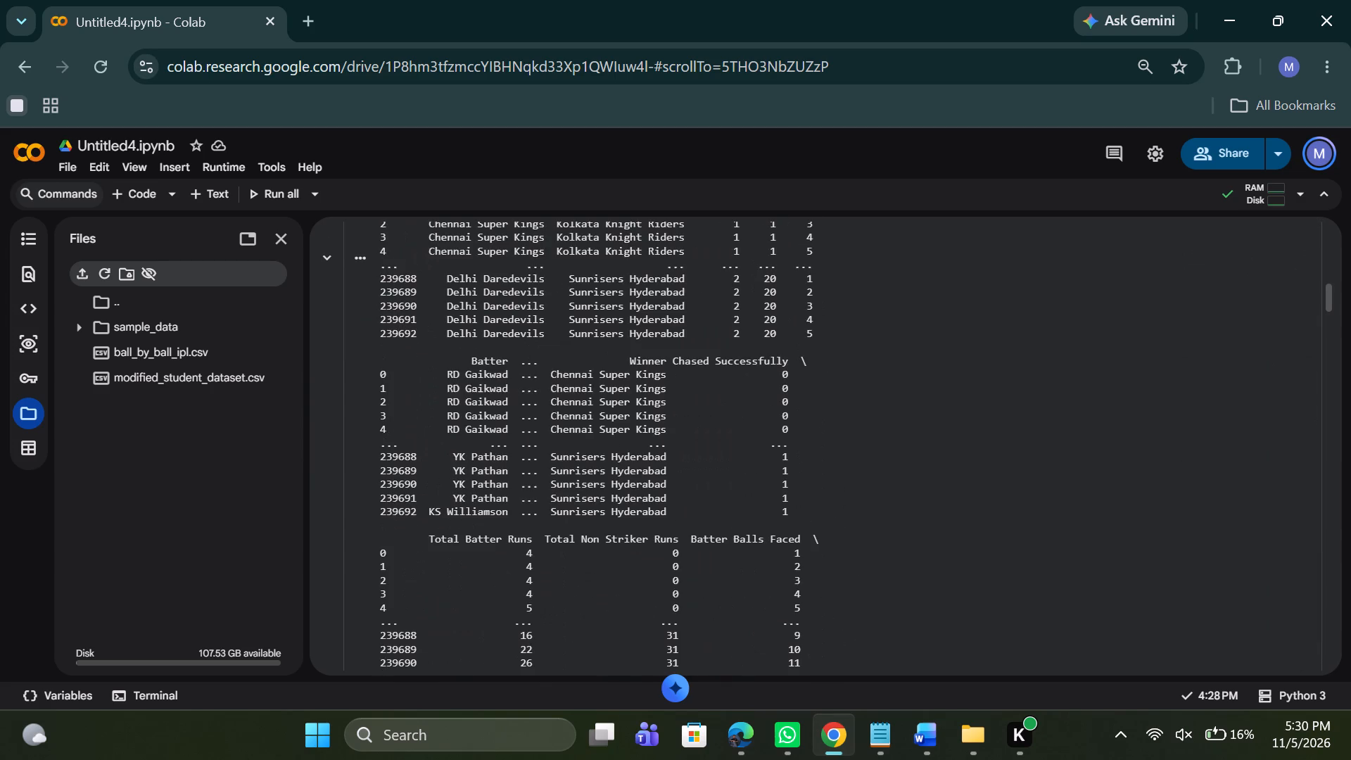
{"action": "scroll", "coordinate": [754, 526], "scroll_direction": "up", "scroll_amount": 4}
{"action": "scroll", "coordinate": [754, 526], "scroll_direction": "down", "scroll_amount": 1}
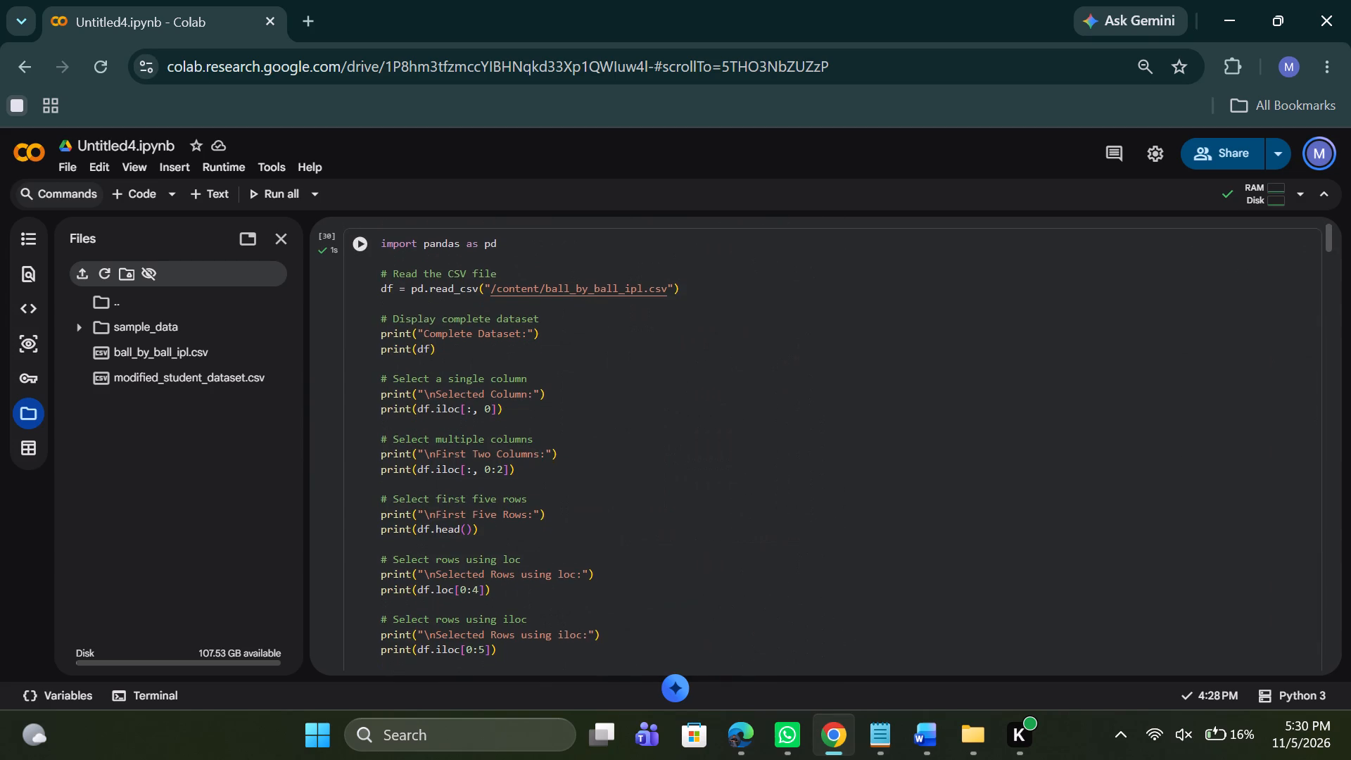
{"action": "scroll", "coordinate": [754, 526], "scroll_direction": "down", "scroll_amount": 1}
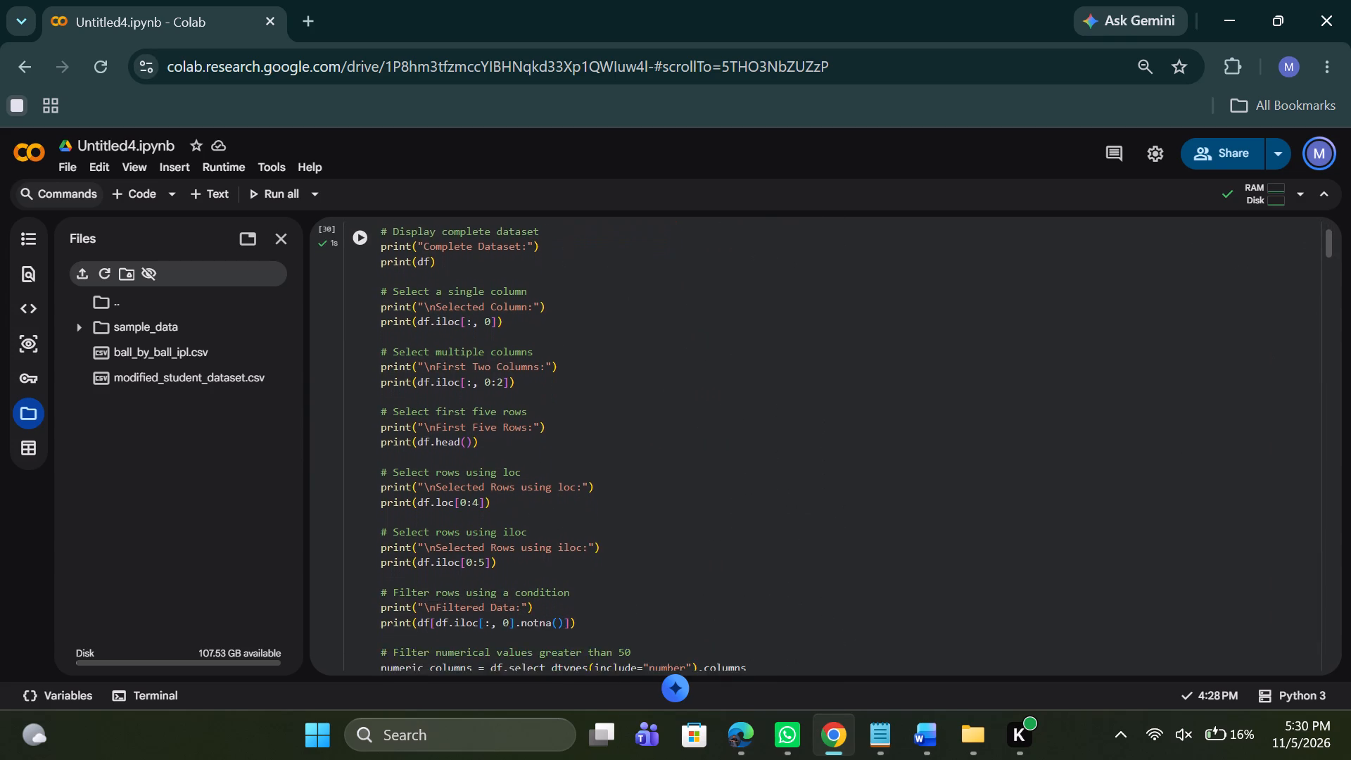
{"action": "scroll", "coordinate": [754, 526], "scroll_direction": "down", "scroll_amount": 2}
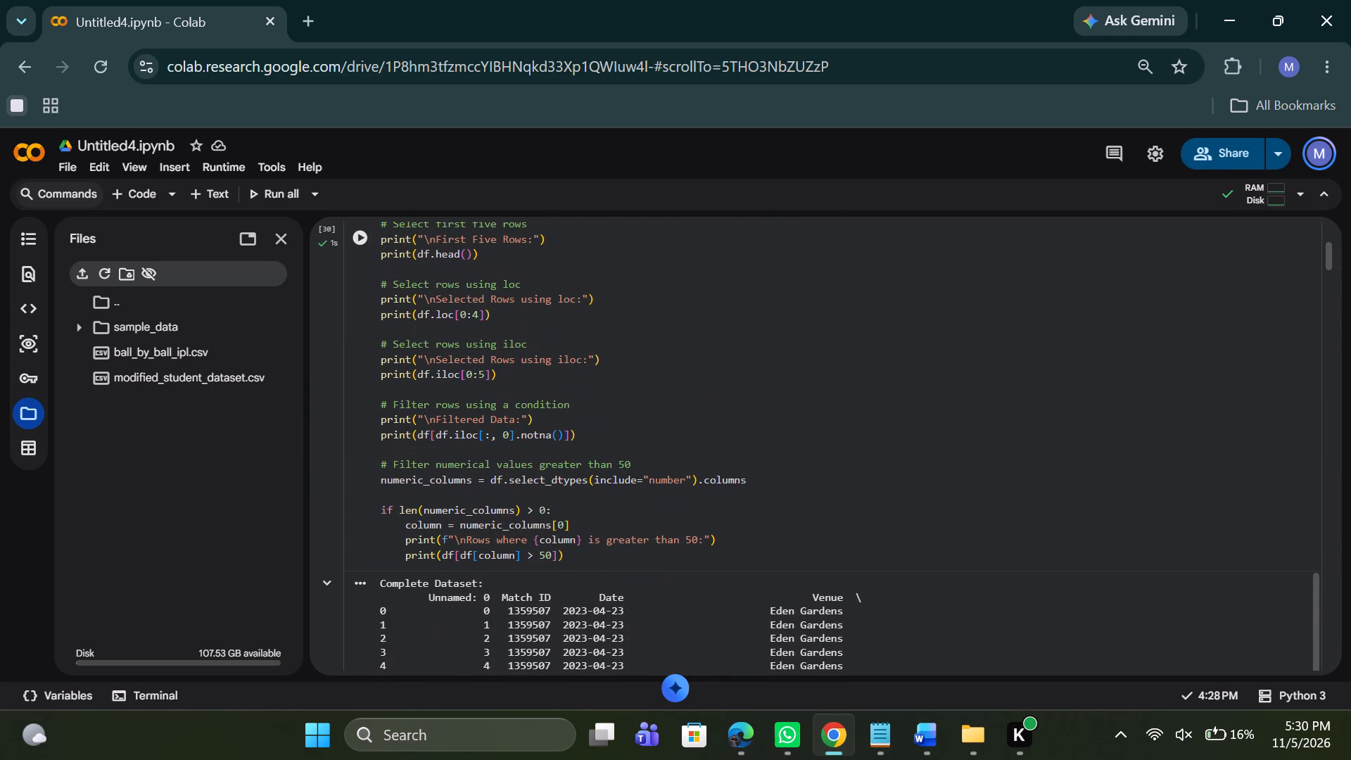
{"action": "scroll", "coordinate": [754, 526], "scroll_direction": "down", "scroll_amount": 2}
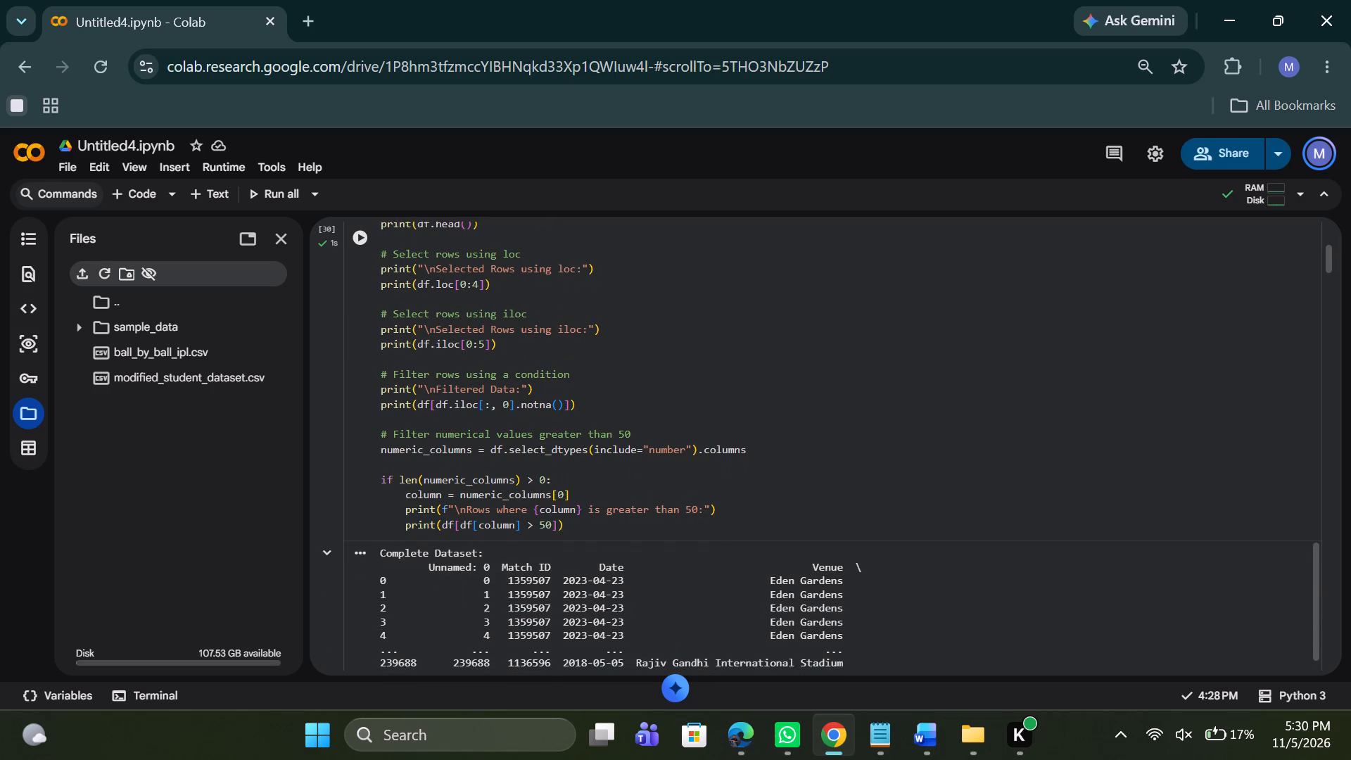
Delete the comment "# Read the CSV file" above the read_csv line in the first code cell.
{"action": "scroll", "coordinate": [692, 425], "scroll_direction": "up", "scroll_amount": 6}
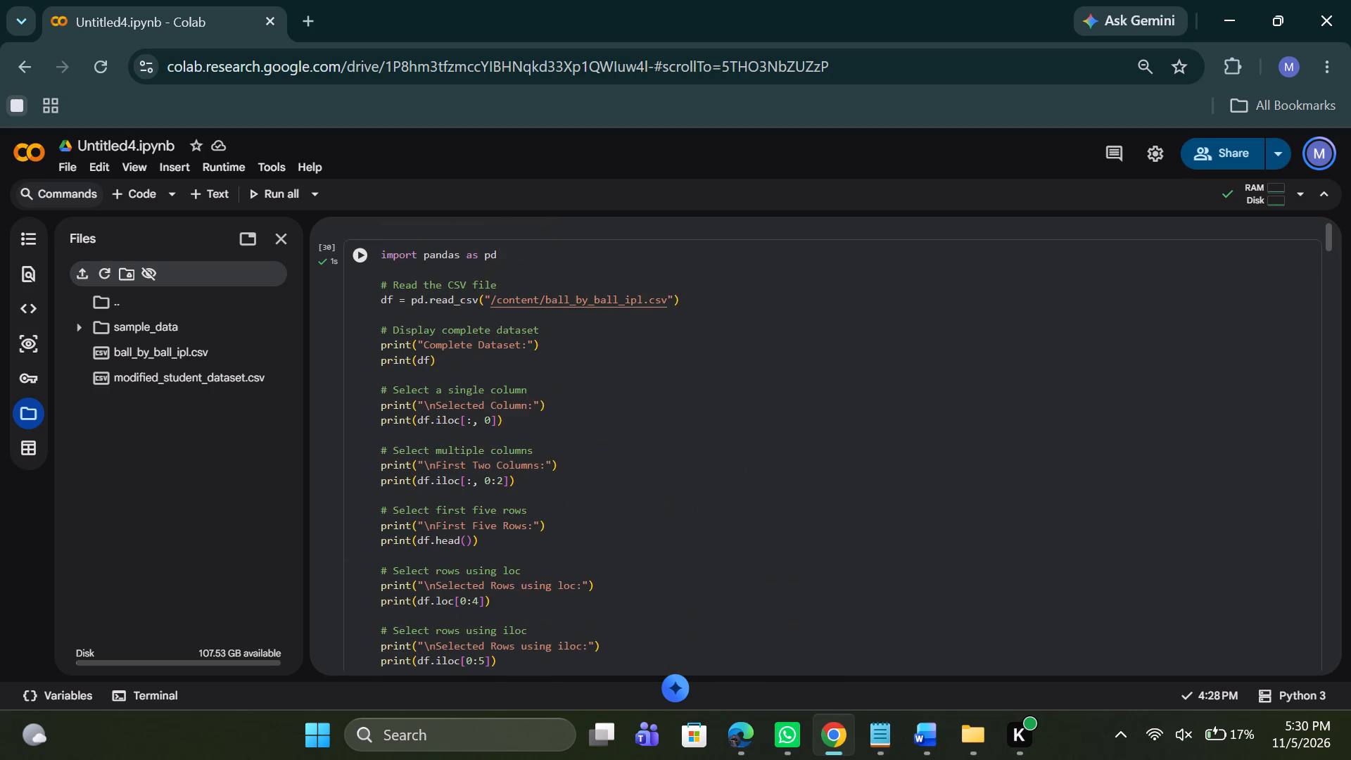
{"action": "left_click", "coordinate": [512, 283]}
{"action": "key", "text": "BackSpace"}
{"action": "key", "text": "BackSpace"}
{"action": "key", "text": "BackSpace"}
{"action": "key", "text": "BackSpace"}
{"action": "key", "text": "BackSpace"}
{"action": "key", "text": "BackSpace"}
{"action": "key", "text": "BackSpace"}
{"action": "key", "text": "BackSpace"}
{"action": "key", "text": "BackSpace"}
{"action": "key", "text": "BackSpace"}
{"action": "key", "text": "BackSpace"}
{"action": "key", "text": "BackSpace"}
{"action": "key", "text": "BackSpace"}
{"action": "key", "text": "BackSpace"}
{"action": "key", "text": "BackSpace"}
{"action": "key", "text": "BackSpace"}
{"action": "key", "text": "BackSpace"}
{"action": "key", "text": "BackSpace"}
{"action": "key", "text": "BackSpace"}
{"action": "key", "text": "BackSpace"}
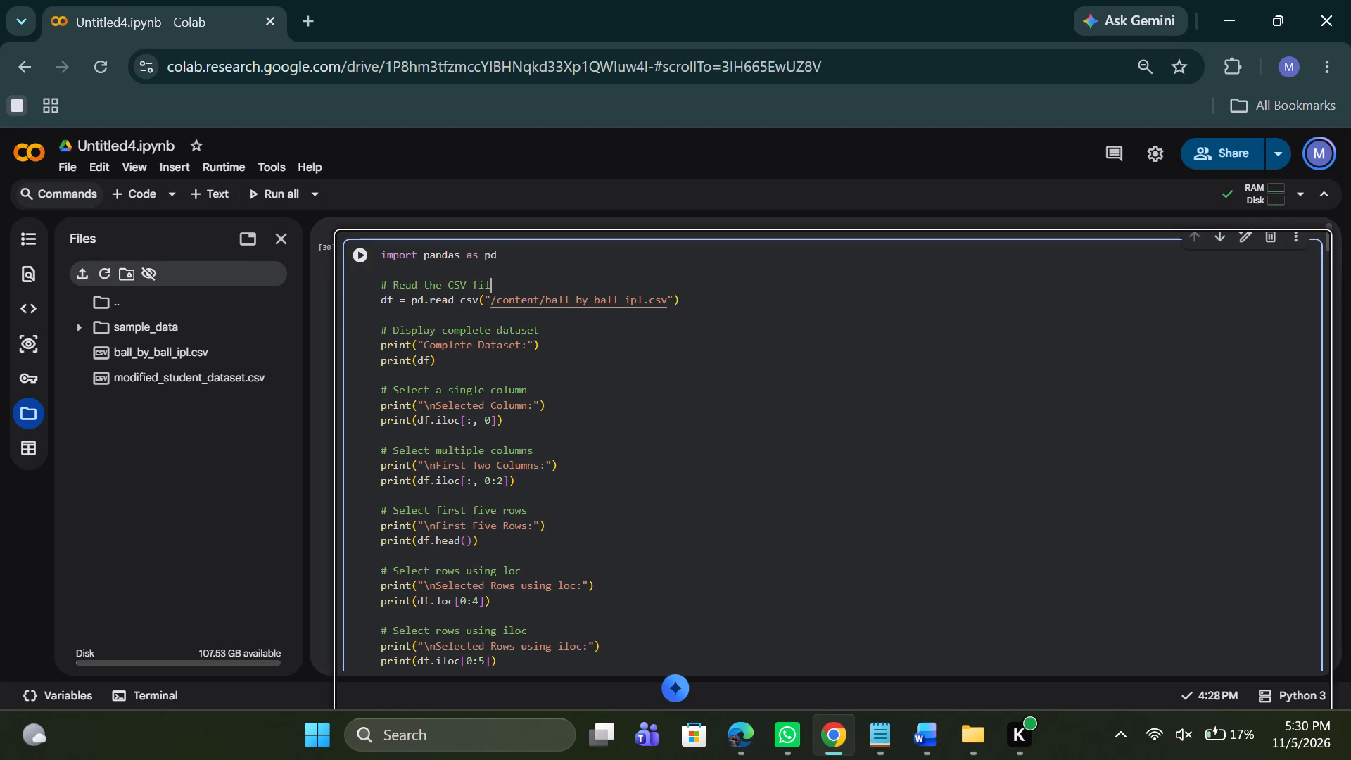
{"action": "key", "text": "BackSpace"}
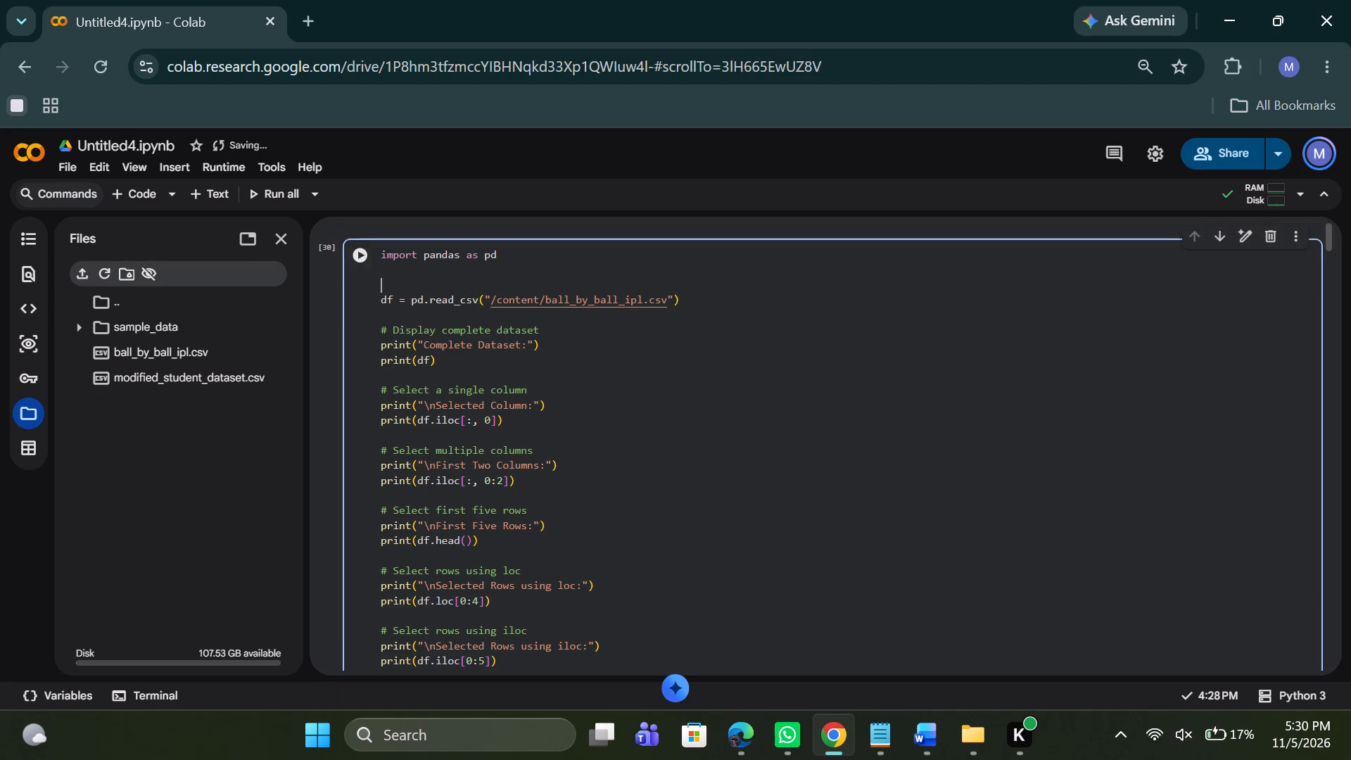
Delete the comment "# Display complete dataset" above the "Complete Dataset:" print statement.
{"action": "left_click", "coordinate": [566, 324]}
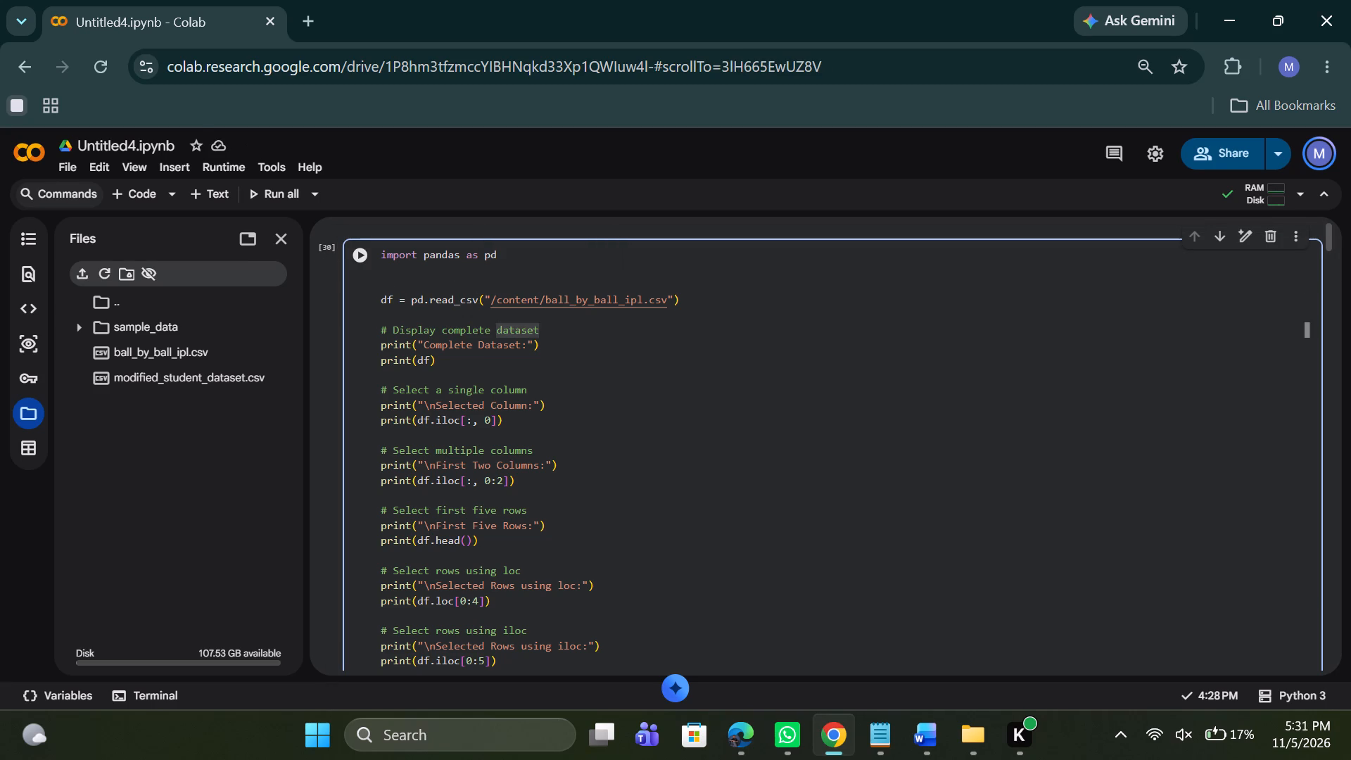
{"action": "key", "text": "BackSpace"}
{"action": "key", "text": "BackSpace"}
{"action": "key", "text": "BackSpace"}
{"action": "key", "text": "BackSpace"}
{"action": "key", "text": "BackSpace"}
{"action": "key", "text": "BackSpace"}
{"action": "key", "text": "BackSpace"}
{"action": "key", "text": "BackSpace"}
{"action": "key", "text": "BackSpace"}
{"action": "key", "text": "BackSpace"}
{"action": "key", "text": "BackSpace"}
{"action": "key", "text": "BackSpace"}
{"action": "key", "text": "BackSpace"}
{"action": "key", "text": "BackSpace"}
{"action": "key", "text": "BackSpace"}
{"action": "key", "text": "BackSpace"}
{"action": "key", "text": "BackSpace"}
{"action": "key", "text": "BackSpace"}
{"action": "key", "text": "BackSpace"}
{"action": "key", "text": "BackSpace"}
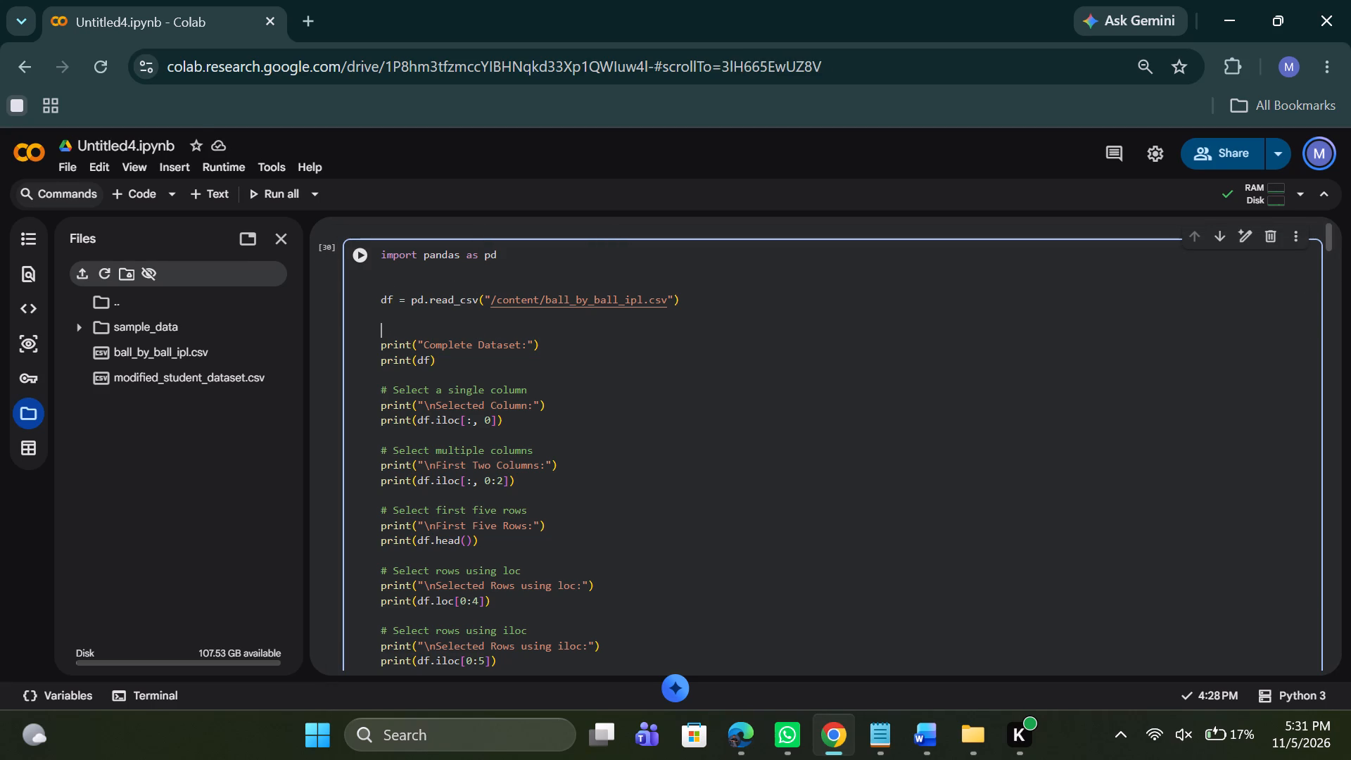
Delete the comment "# Select a single column" above the "Selected Column:" print statement.
{"action": "left_click", "coordinate": [561, 377]}
{"action": "left_click", "coordinate": [535, 389]}
{"action": "key", "text": "BackSpace"}
{"action": "key", "text": "BackSpace"}
{"action": "key", "text": "BackSpace"}
{"action": "key", "text": "BackSpace"}
{"action": "key", "text": "BackSpace"}
{"action": "key", "text": "BackSpace"}
{"action": "key", "text": "BackSpace"}
{"action": "key", "text": "BackSpace"}
{"action": "key", "text": "BackSpace"}
{"action": "key", "text": "BackSpace"}
{"action": "key", "text": "BackSpace"}
{"action": "key", "text": "BackSpace"}
{"action": "key", "text": "BackSpace"}
{"action": "key", "text": "BackSpace"}
{"action": "key", "text": "BackSpace"}
{"action": "key", "text": "BackSpace"}
{"action": "key", "text": "BackSpace"}
{"action": "key", "text": "BackSpace"}
{"action": "key", "text": "BackSpace"}
{"action": "key", "text": "BackSpace"}
Delete the comment "# Select multiple columns" above the "First Two Columns:" print statement.
{"action": "left_click", "coordinate": [533, 446]}
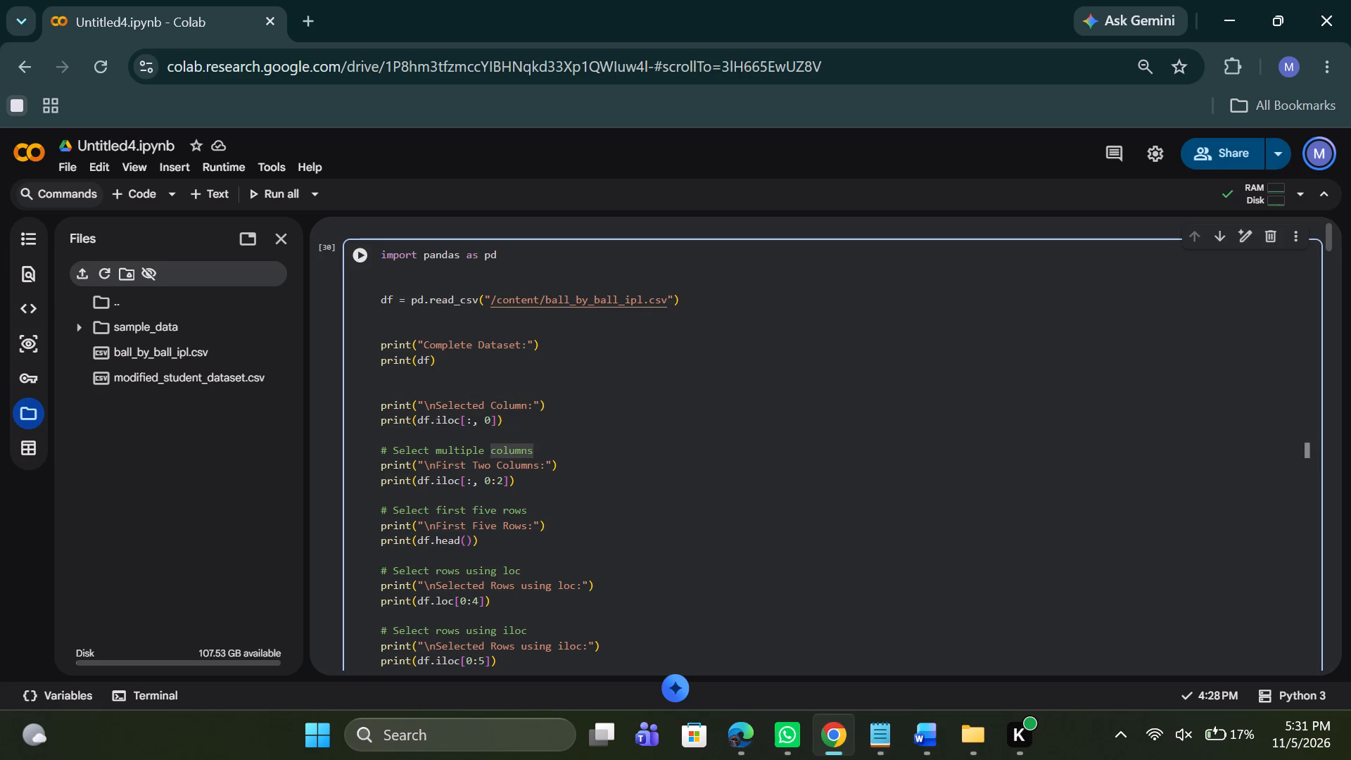
{"action": "key", "text": "BackSpace"}
{"action": "key", "text": "BackSpace"}
{"action": "key", "text": "BackSpace"}
{"action": "key", "text": "BackSpace"}
{"action": "key", "text": "BackSpace"}
{"action": "key", "text": "BackSpace"}
{"action": "key", "text": "BackSpace"}
{"action": "key", "text": "BackSpace"}
{"action": "key", "text": "BackSpace"}
{"action": "key", "text": "BackSpace"}
{"action": "key", "text": "BackSpace"}
{"action": "key", "text": "BackSpace"}
{"action": "key", "text": "BackSpace"}
{"action": "key", "text": "BackSpace"}
{"action": "key", "text": "BackSpace"}
{"action": "key", "text": "BackSpace"}
{"action": "key", "text": "BackSpace"}
{"action": "key", "text": "BackSpace"}
{"action": "key", "text": "BackSpace"}
{"action": "key", "text": "BackSpace"}
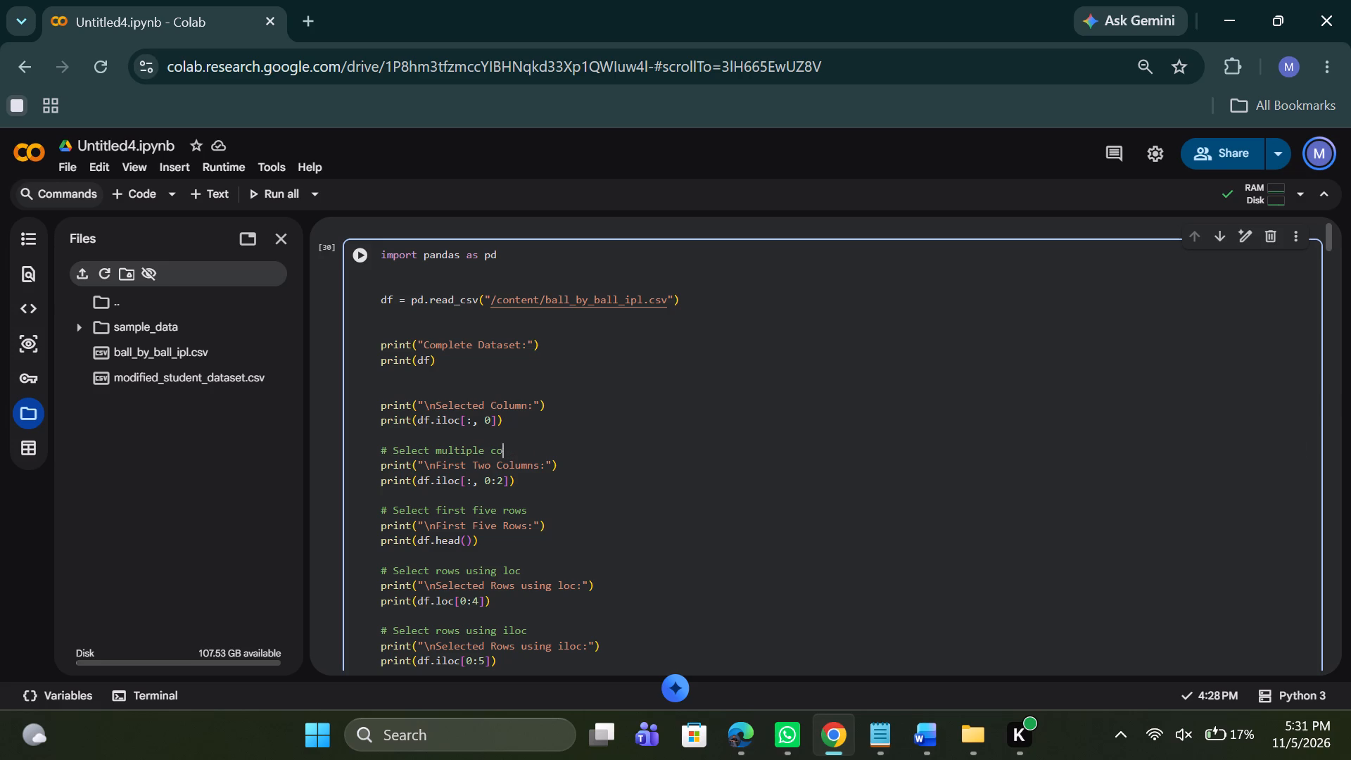
Delete the comment "# Select first five rows" above the "First Five Rows:" print statement.
{"action": "scroll", "coordinate": [566, 446], "scroll_direction": "down", "scroll_amount": 1}
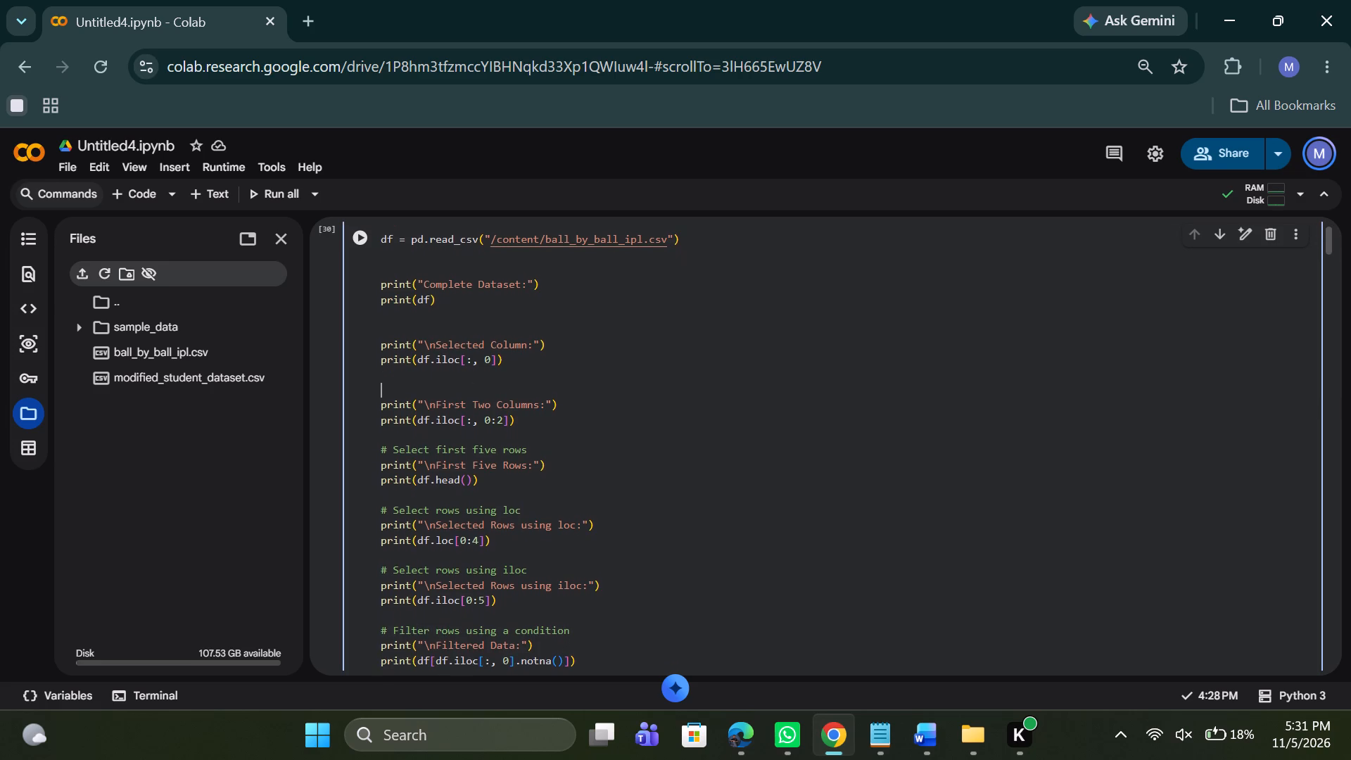
{"action": "left_click", "coordinate": [538, 440]}
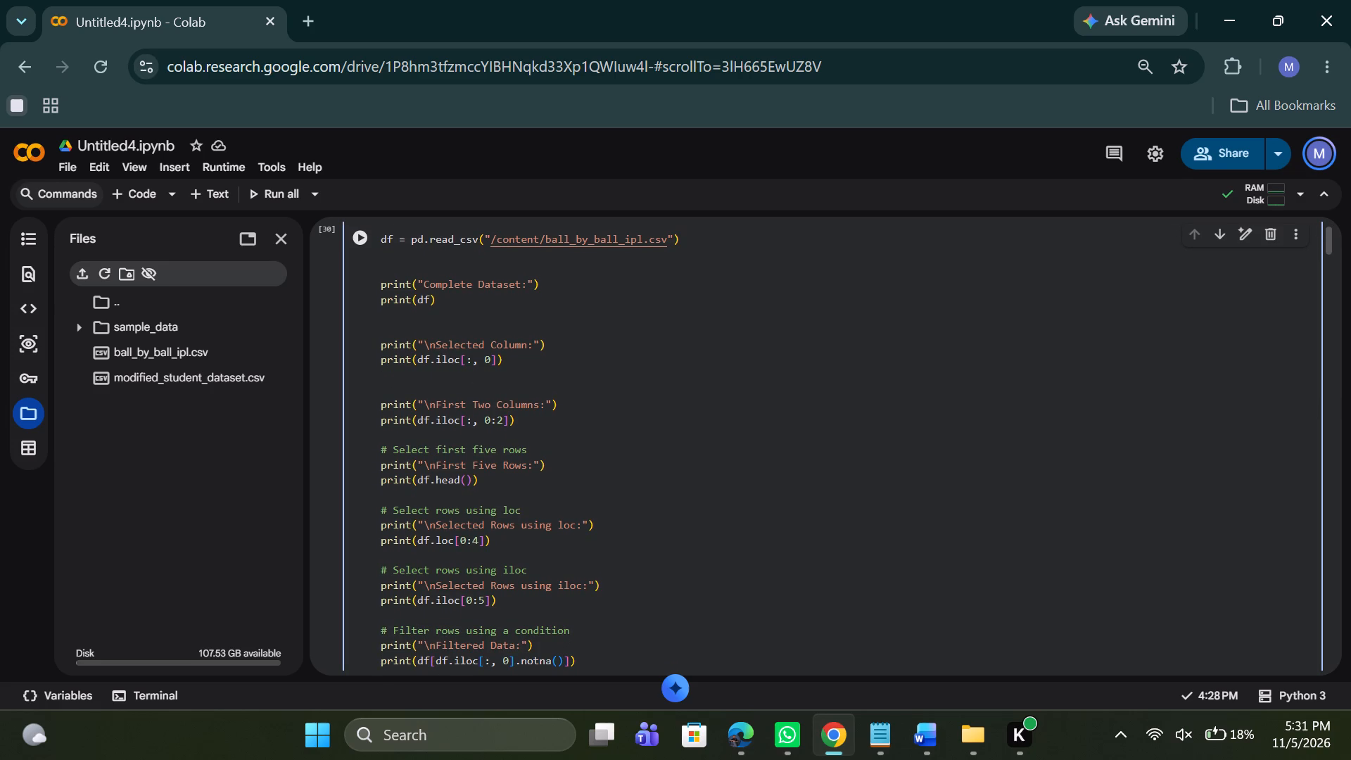
{"action": "left_click", "coordinate": [533, 450]}
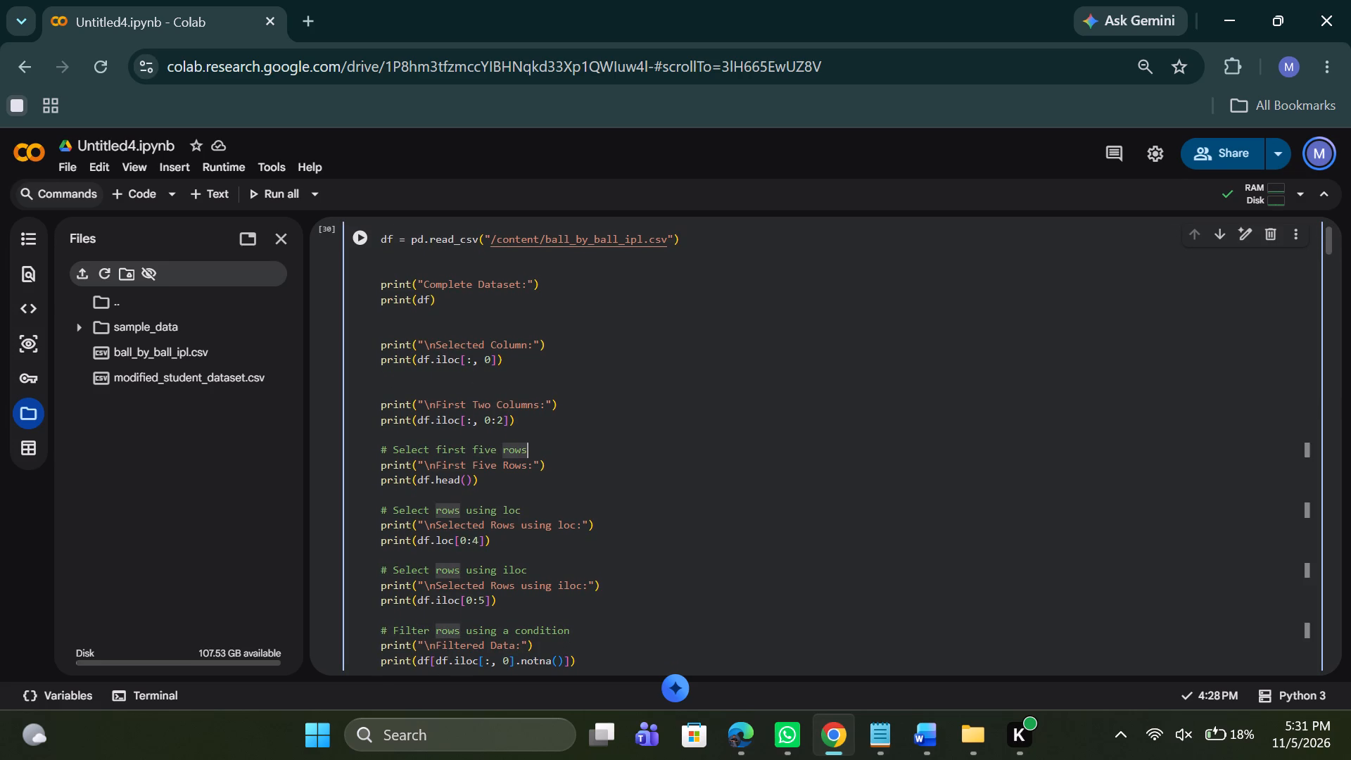
{"action": "key", "text": "BackSpace"}
{"action": "key", "text": "BackSpace"}
{"action": "key", "text": "BackSpace"}
{"action": "key", "text": "BackSpace"}
{"action": "key", "text": "BackSpace"}
{"action": "key", "text": "BackSpace"}
{"action": "key", "text": "BackSpace"}
{"action": "key", "text": "BackSpace"}
{"action": "key", "text": "BackSpace"}
{"action": "key", "text": "BackSpace"}
{"action": "key", "text": "BackSpace"}
{"action": "key", "text": "BackSpace"}
{"action": "key", "text": "BackSpace"}
{"action": "key", "text": "BackSpace"}
{"action": "key", "text": "BackSpace"}
{"action": "key", "text": "BackSpace"}
{"action": "key", "text": "BackSpace"}
{"action": "key", "text": "BackSpace"}
{"action": "key", "text": "BackSpace"}
{"action": "key", "text": "BackSpace"}
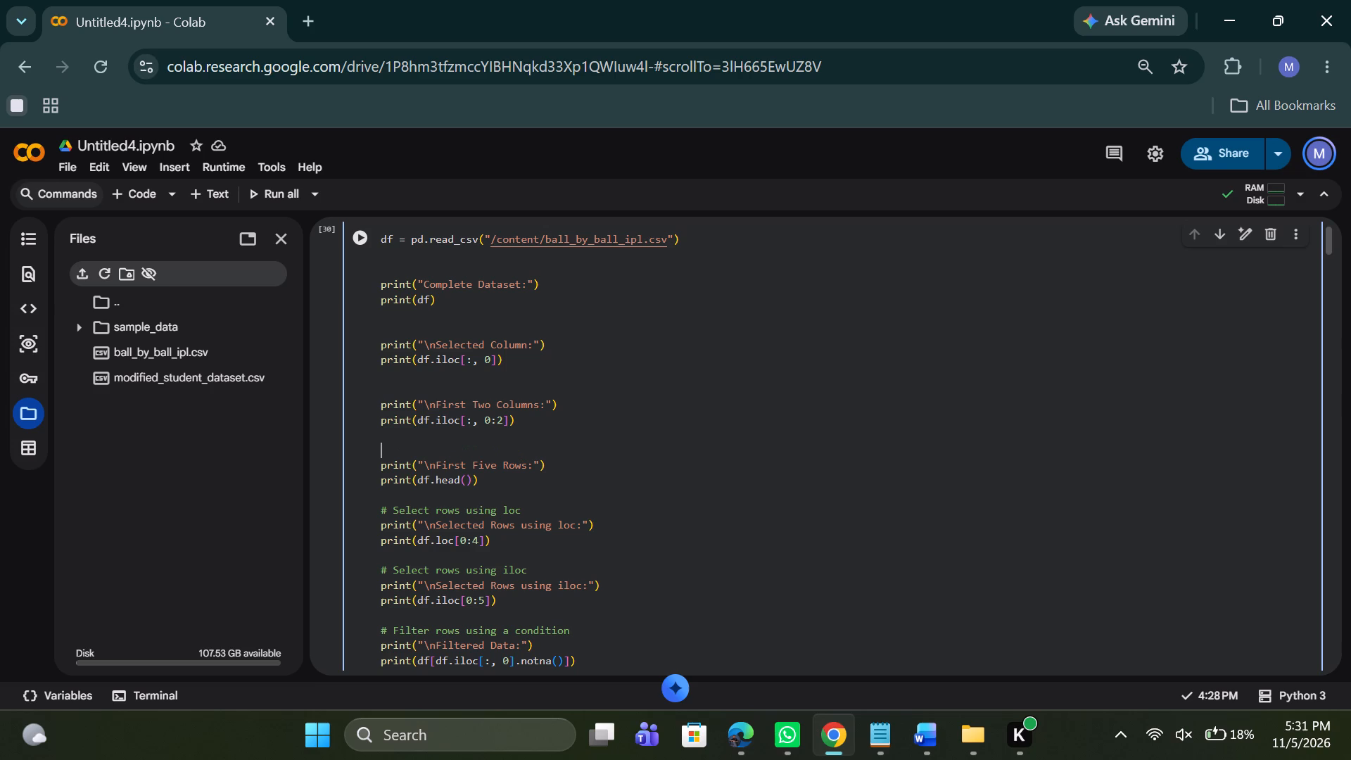
Delete the comment "# Select rows using loc" above the "Selected Rows using loc:" print statement.
{"action": "left_click", "coordinate": [528, 507]}
{"action": "key", "text": "BackSpace"}
{"action": "key", "text": "BackSpace"}
{"action": "key", "text": "BackSpace"}
{"action": "key", "text": "BackSpace"}
{"action": "key", "text": "BackSpace"}
{"action": "key", "text": "BackSpace"}
{"action": "key", "text": "BackSpace"}
{"action": "key", "text": "BackSpace"}
{"action": "key", "text": "BackSpace"}
{"action": "key", "text": "BackSpace"}
{"action": "key", "text": "BackSpace"}
{"action": "key", "text": "BackSpace"}
{"action": "key", "text": "BackSpace"}
{"action": "key", "text": "BackSpace"}
{"action": "key", "text": "BackSpace"}
{"action": "key", "text": "BackSpace"}
{"action": "key", "text": "BackSpace"}
{"action": "key", "text": "BackSpace"}
{"action": "key", "text": "BackSpace"}
{"action": "key", "text": "BackSpace"}
Delete the comment "# Select rows using iloc" above the "Selected Rows using iloc:" print statement.
{"action": "left_click", "coordinate": [535, 561]}
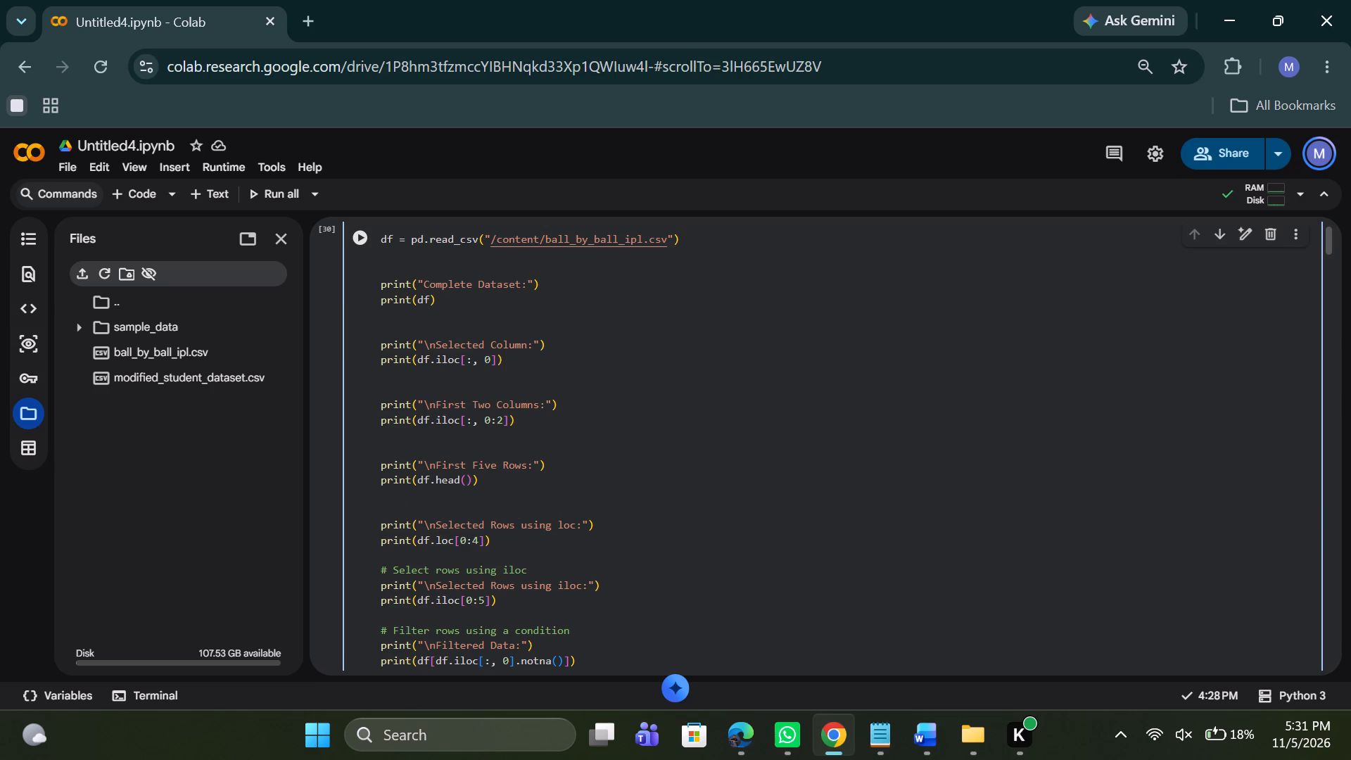
{"action": "left_click", "coordinate": [535, 570]}
{"action": "key", "text": "BackSpace"}
{"action": "key", "text": "BackSpace"}
{"action": "key", "text": "BackSpace"}
{"action": "key", "text": "BackSpace"}
{"action": "key", "text": "BackSpace"}
{"action": "key", "text": "BackSpace"}
{"action": "key", "text": "BackSpace"}
{"action": "key", "text": "BackSpace"}
{"action": "key", "text": "BackSpace"}
{"action": "key", "text": "BackSpace"}
{"action": "key", "text": "BackSpace"}
{"action": "key", "text": "BackSpace"}
{"action": "key", "text": "BackSpace"}
{"action": "key", "text": "BackSpace"}
{"action": "key", "text": "BackSpace"}
{"action": "key", "text": "BackSpace"}
{"action": "key", "text": "BackSpace"}
{"action": "key", "text": "BackSpace"}
{"action": "key", "text": "BackSpace"}
{"action": "key", "text": "BackSpace"}
Delete the comment "# Filter rows using a condition" above the "Filtered Data:" print statement.
{"action": "scroll", "coordinate": [535, 570], "scroll_direction": "down", "scroll_amount": 2}
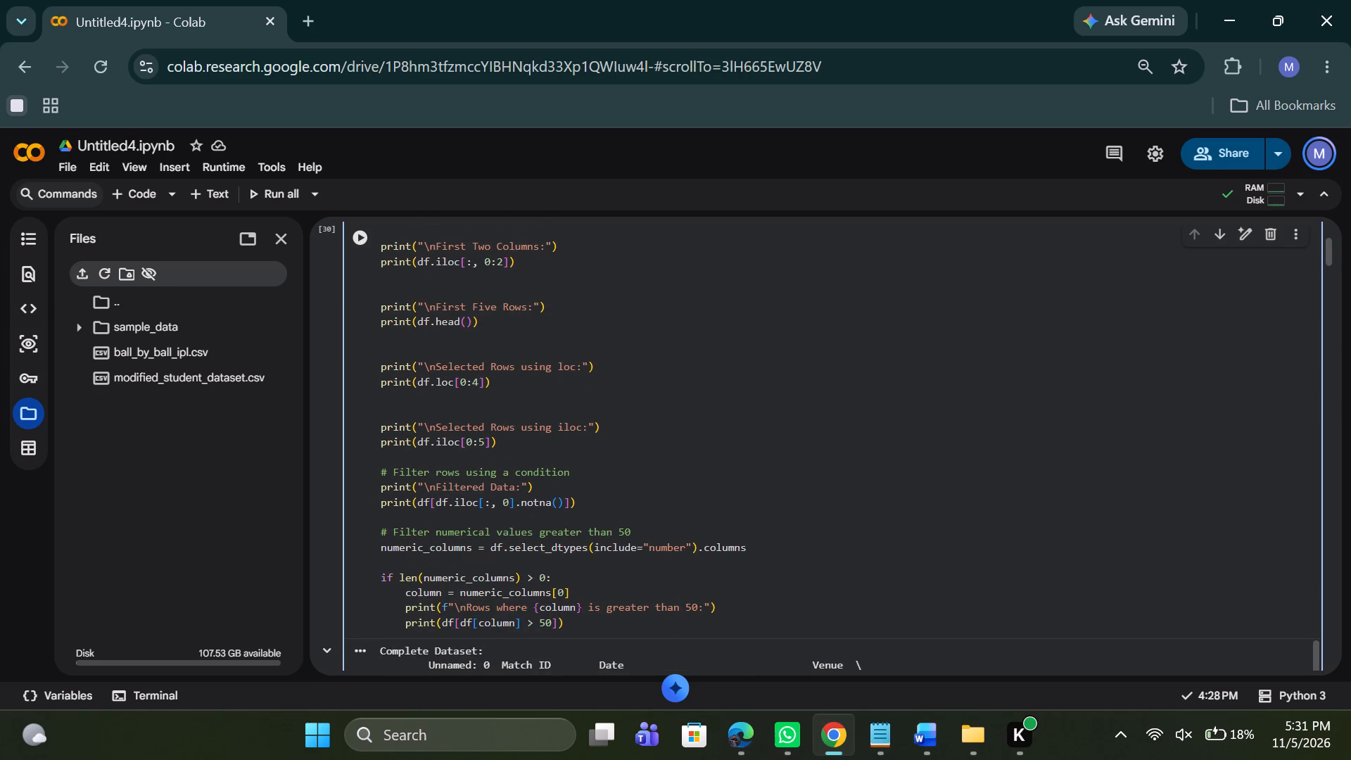
{"action": "left_click", "coordinate": [588, 471]}
{"action": "key", "text": "BackSpace"}
{"action": "key", "text": "BackSpace"}
{"action": "key", "text": "BackSpace"}
{"action": "key", "text": "BackSpace"}
{"action": "key", "text": "BackSpace"}
{"action": "key", "text": "BackSpace"}
{"action": "key", "text": "BackSpace"}
{"action": "key", "text": "BackSpace"}
{"action": "key", "text": "BackSpace"}
{"action": "key", "text": "BackSpace"}
{"action": "key", "text": "BackSpace"}
{"action": "key", "text": "BackSpace"}
{"action": "key", "text": "BackSpace"}
{"action": "key", "text": "BackSpace"}
{"action": "key", "text": "BackSpace"}
{"action": "key", "text": "BackSpace"}
{"action": "key", "text": "BackSpace"}
{"action": "key", "text": "BackSpace"}
{"action": "key", "text": "BackSpace"}
{"action": "key", "text": "BackSpace"}
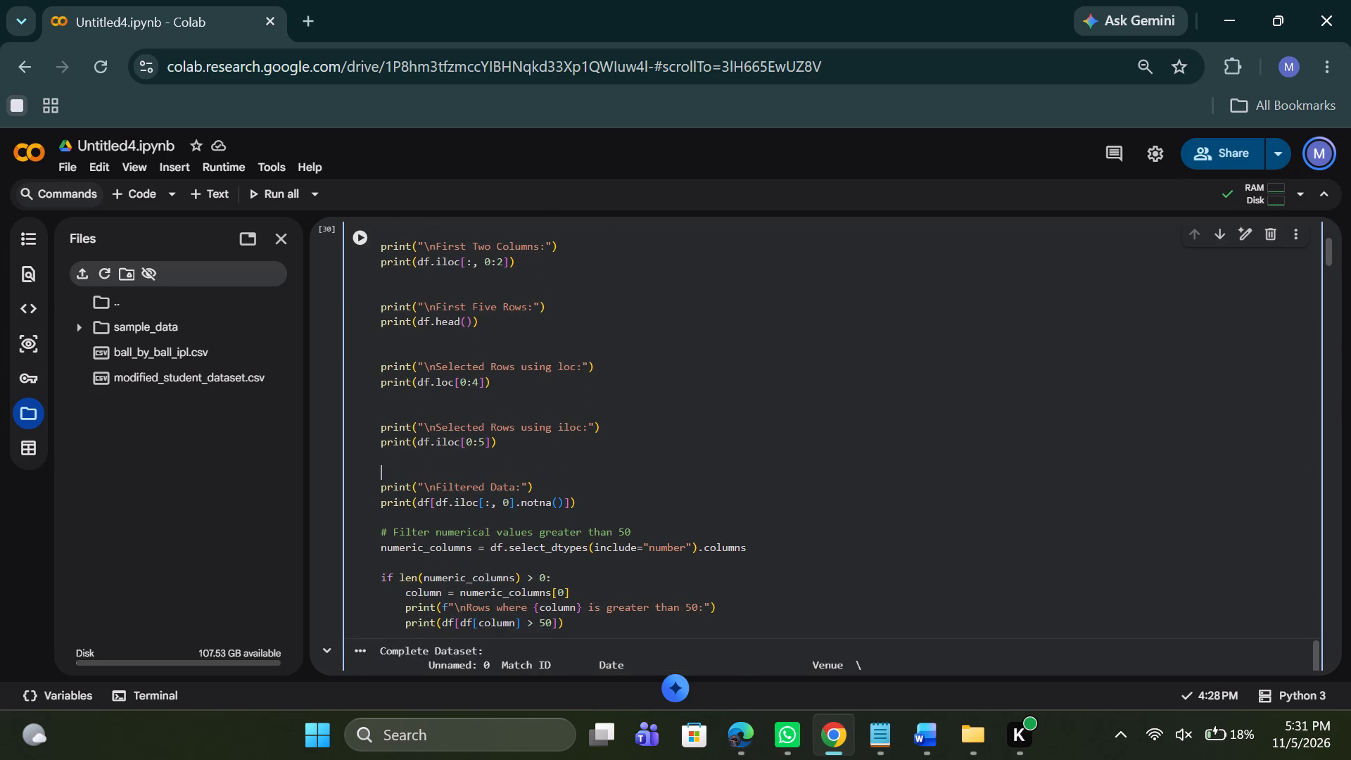
Delete the comment "# Filter numerical values greater than 50" above the numeric_columns assignment.
{"action": "left_click", "coordinate": [643, 523]}
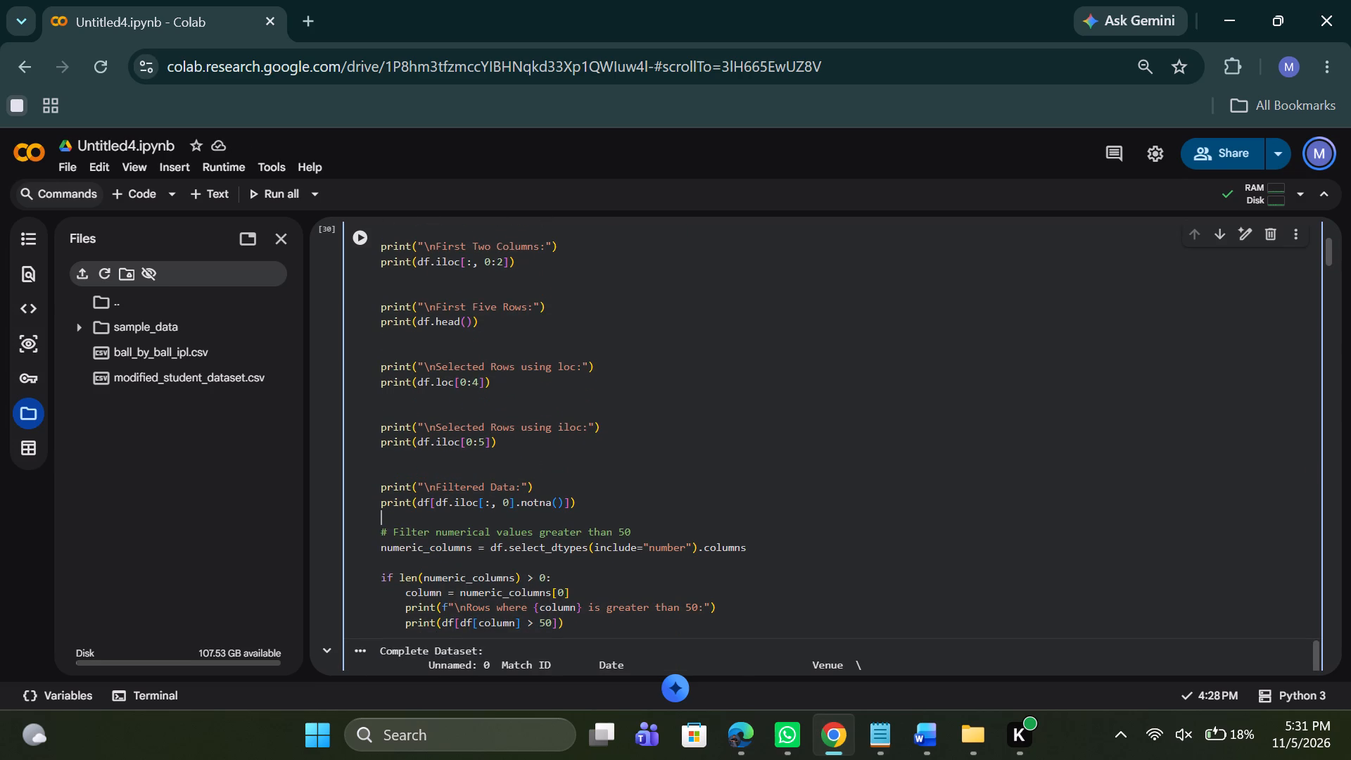
{"action": "left_click", "coordinate": [641, 532]}
{"action": "key", "text": "BackSpace"}
{"action": "key", "text": "BackSpace"}
{"action": "key", "text": "BackSpace"}
{"action": "key", "text": "BackSpace"}
{"action": "key", "text": "BackSpace"}
{"action": "key", "text": "BackSpace"}
{"action": "key", "text": "BackSpace"}
{"action": "key", "text": "BackSpace"}
{"action": "key", "text": "BackSpace"}
{"action": "key", "text": "BackSpace"}
{"action": "key", "text": "BackSpace"}
{"action": "key", "text": "BackSpace"}
{"action": "key", "text": "BackSpace"}
{"action": "key", "text": "BackSpace"}
{"action": "key", "text": "BackSpace"}
{"action": "key", "text": "BackSpace"}
{"action": "key", "text": "BackSpace"}
{"action": "key", "text": "BackSpace"}
{"action": "key", "text": "BackSpace"}
{"action": "key", "text": "BackSpace"}
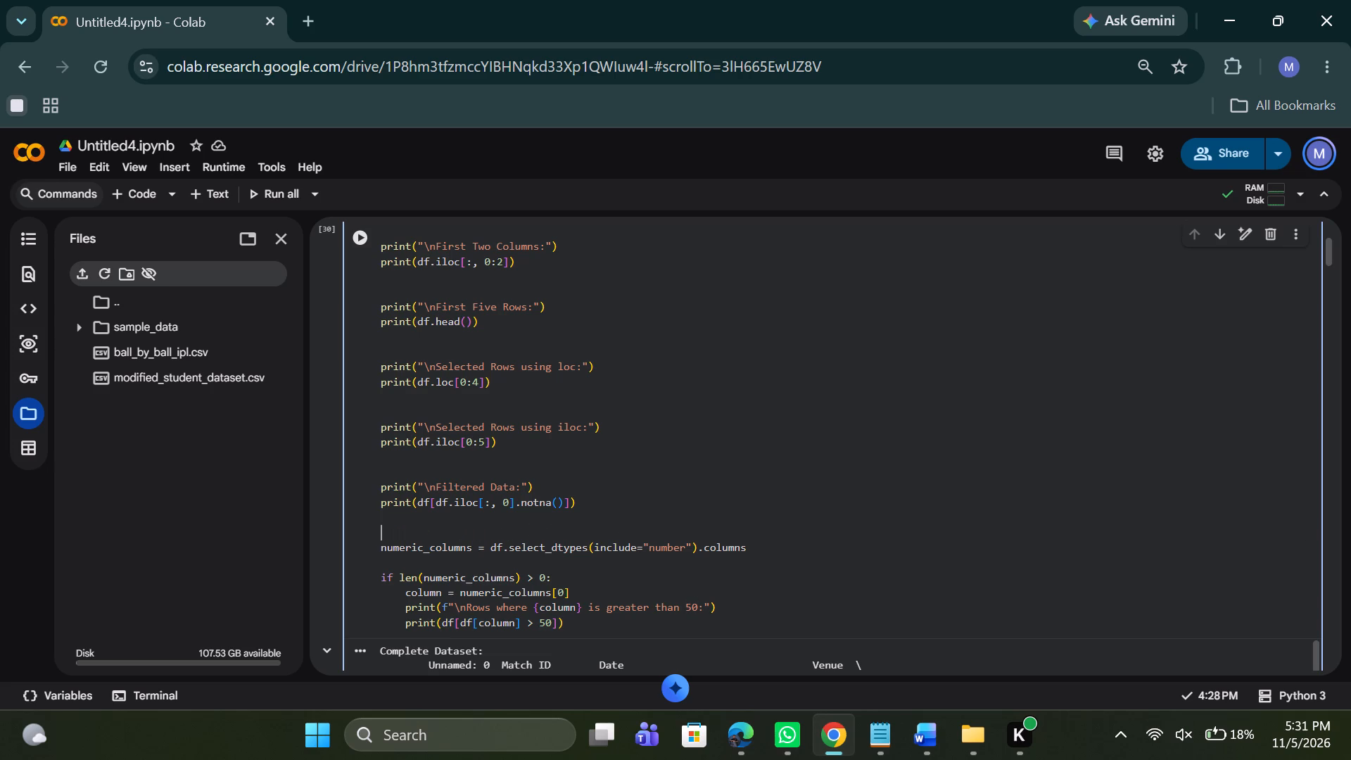
Run the notebook's first code cell with the comments removed.
{"action": "scroll", "coordinate": [641, 532], "scroll_direction": "down", "scroll_amount": 4}
{"action": "scroll", "coordinate": [641, 532], "scroll_direction": "up", "scroll_amount": 3}
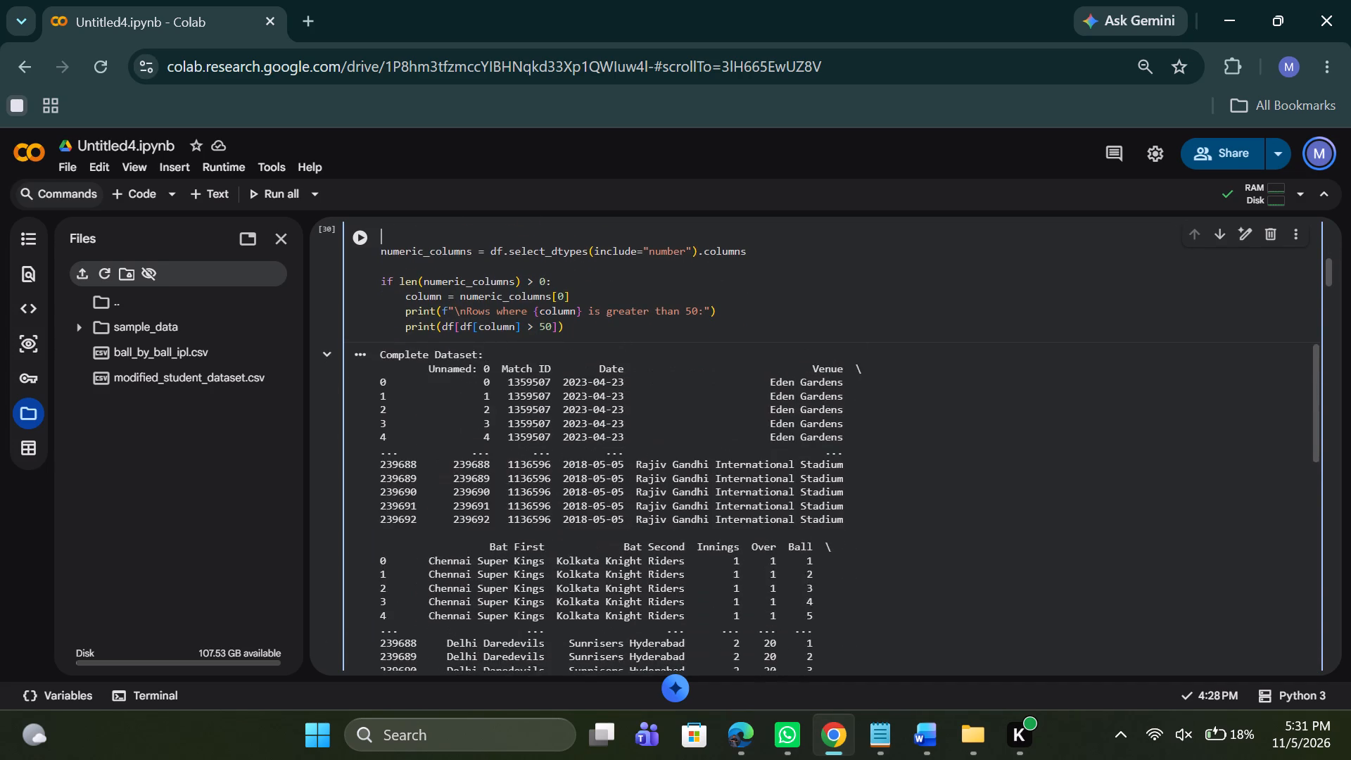
{"action": "scroll", "coordinate": [641, 532], "scroll_direction": "up", "scroll_amount": 2}
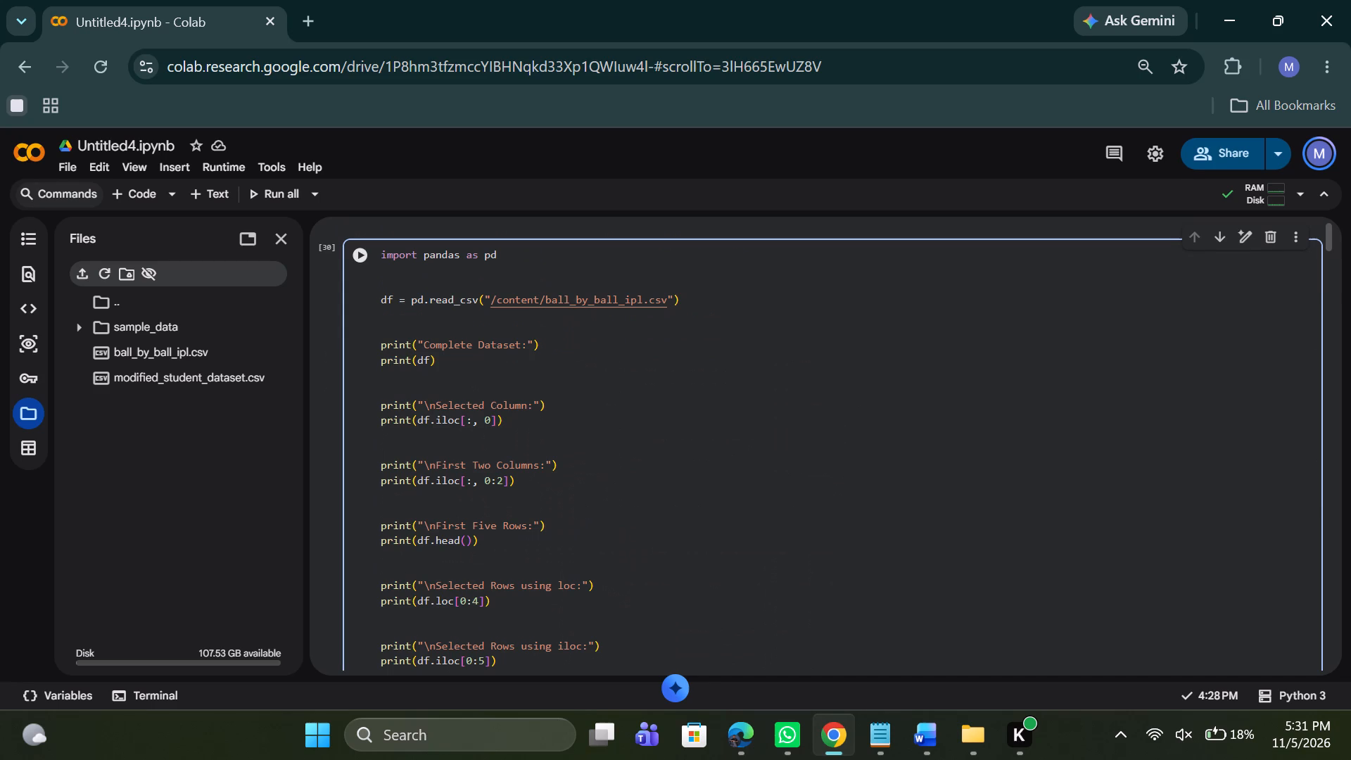
{"action": "left_click", "coordinate": [360, 258]}
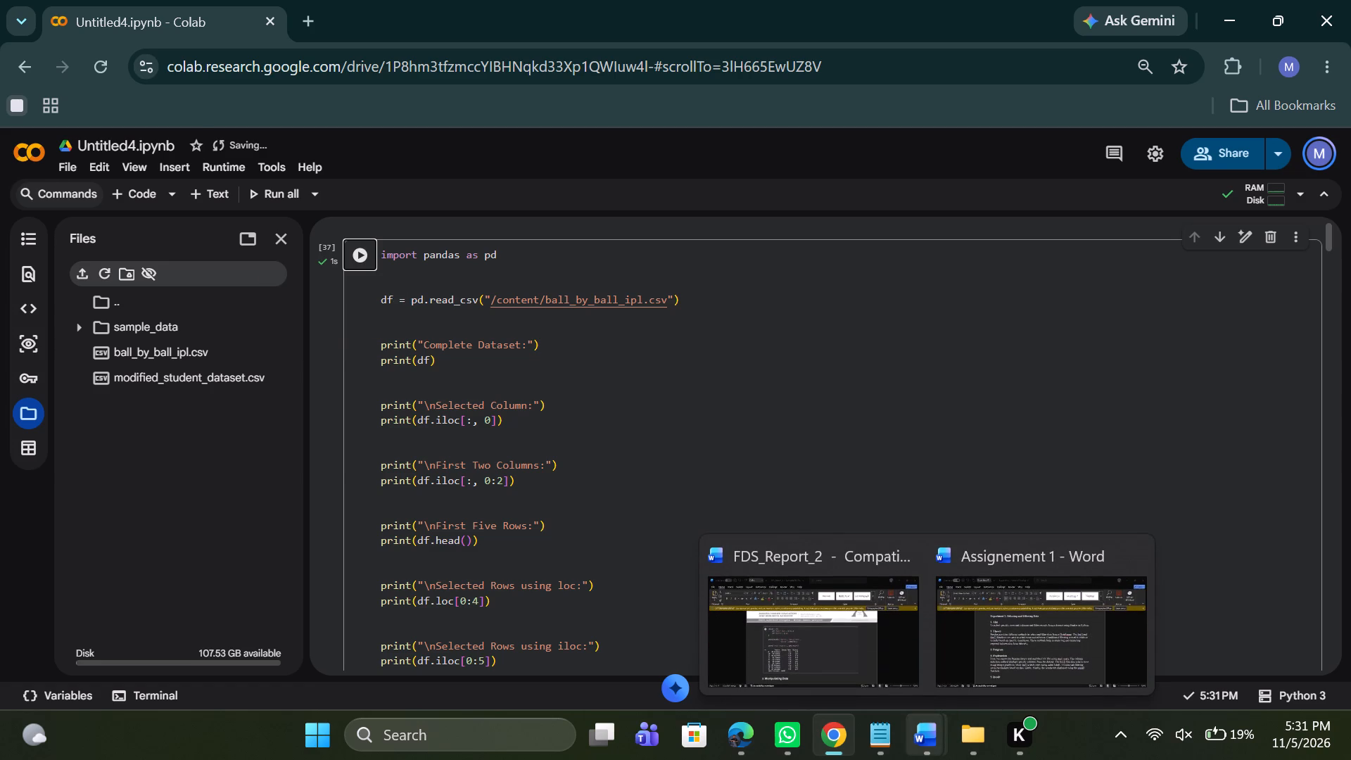
Switch to the FDS_Report_2 document in Word and look back through its pages to the Reading Data explanation.
{"action": "left_click", "coordinate": [820, 663]}
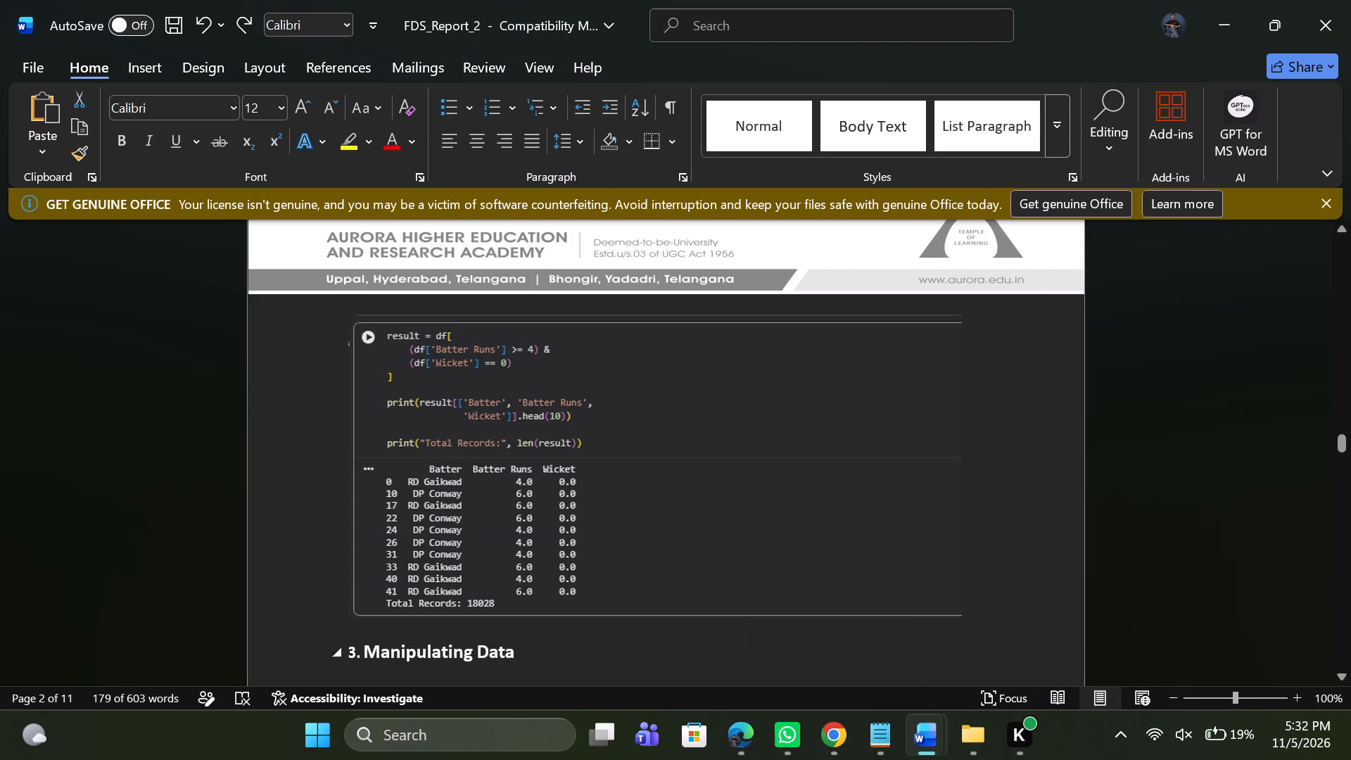
{"action": "scroll", "coordinate": [820, 663], "scroll_direction": "up", "scroll_amount": 9}
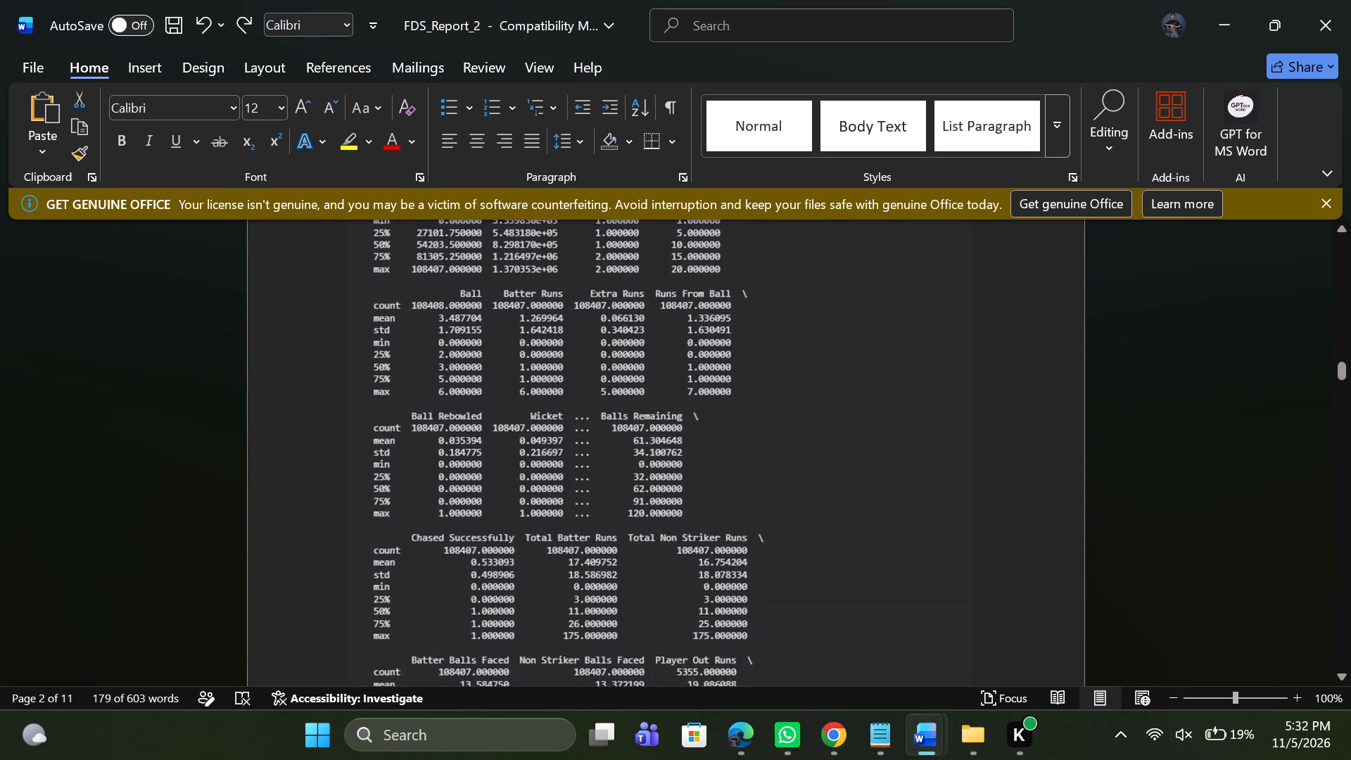
{"action": "scroll", "coordinate": [820, 663], "scroll_direction": "up", "scroll_amount": 3}
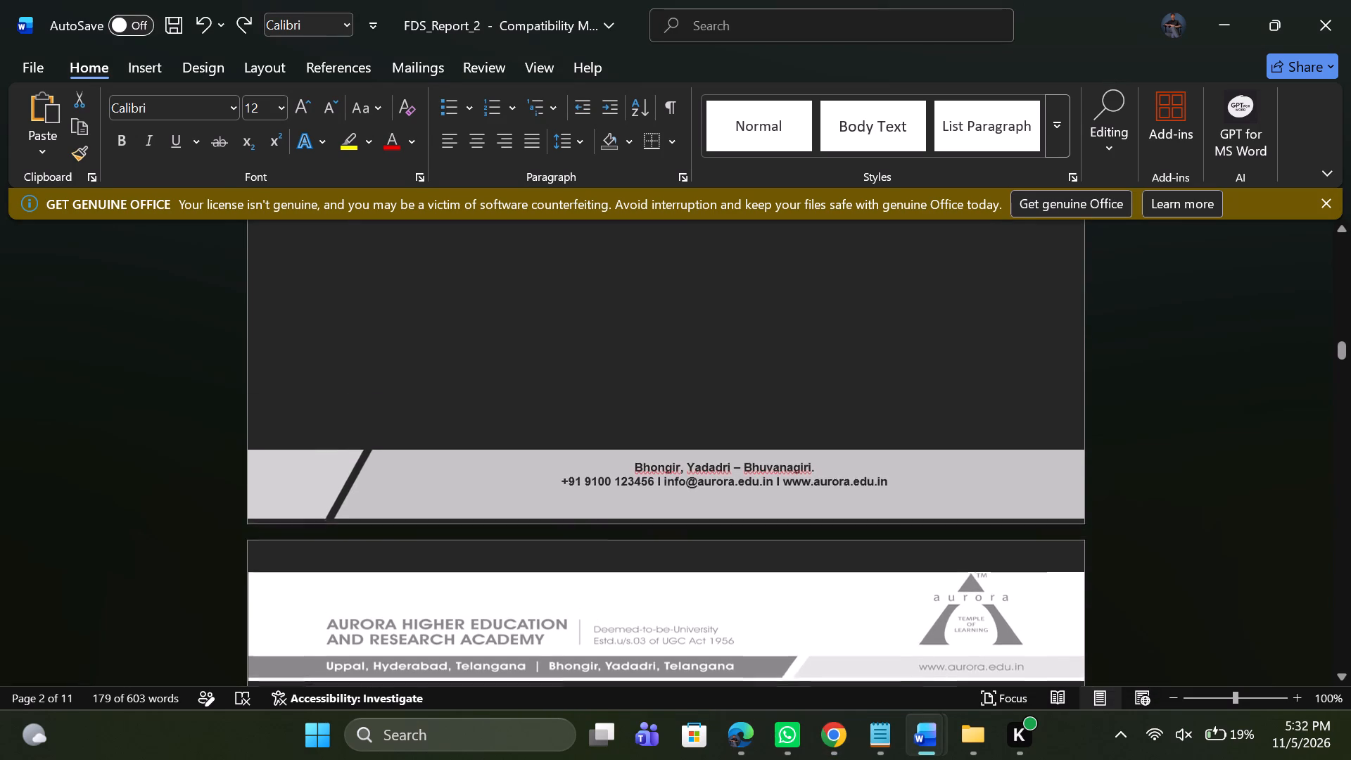
{"action": "scroll", "coordinate": [820, 663], "scroll_direction": "up", "scroll_amount": 12}
{"action": "scroll", "coordinate": [820, 663], "scroll_direction": "down", "scroll_amount": 1}
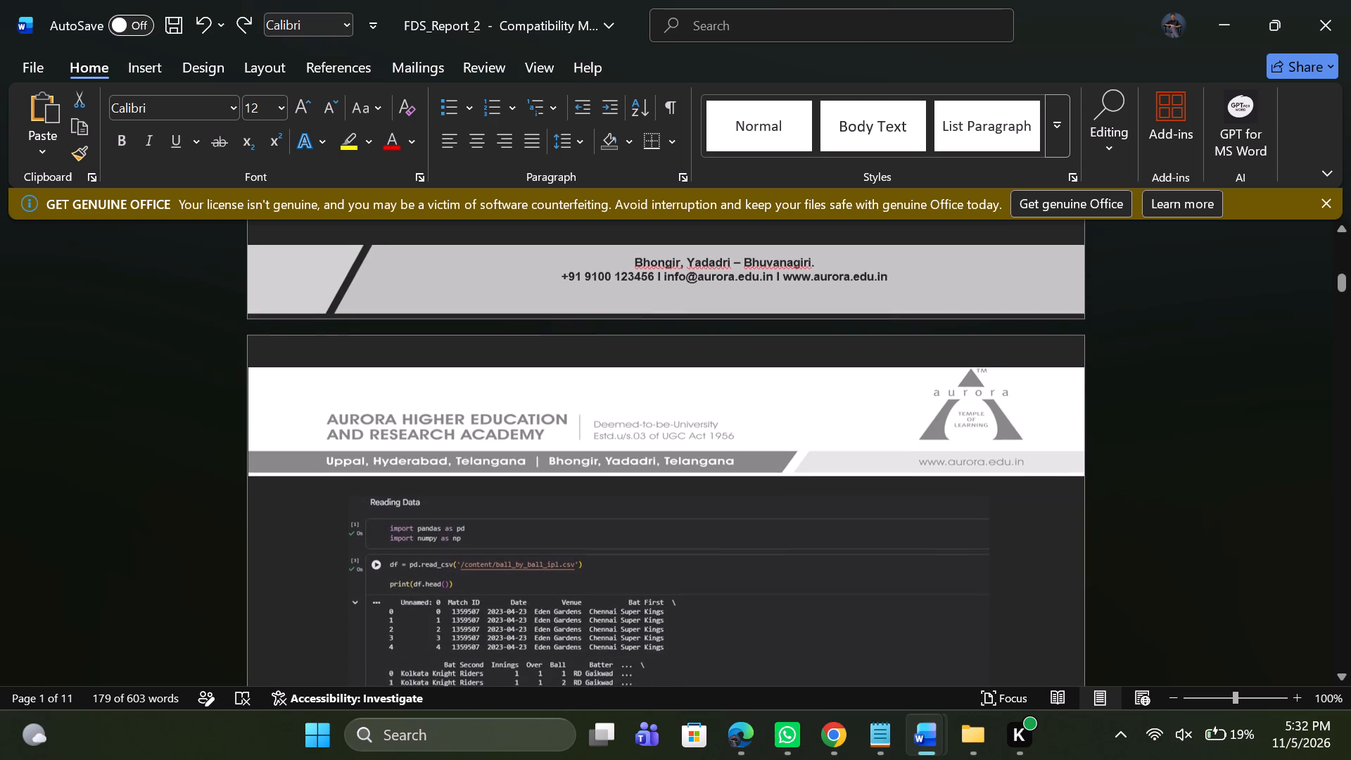
{"action": "scroll", "coordinate": [820, 663], "scroll_direction": "down", "scroll_amount": 1}
{"action": "scroll", "coordinate": [820, 663], "scroll_direction": "up", "scroll_amount": 3}
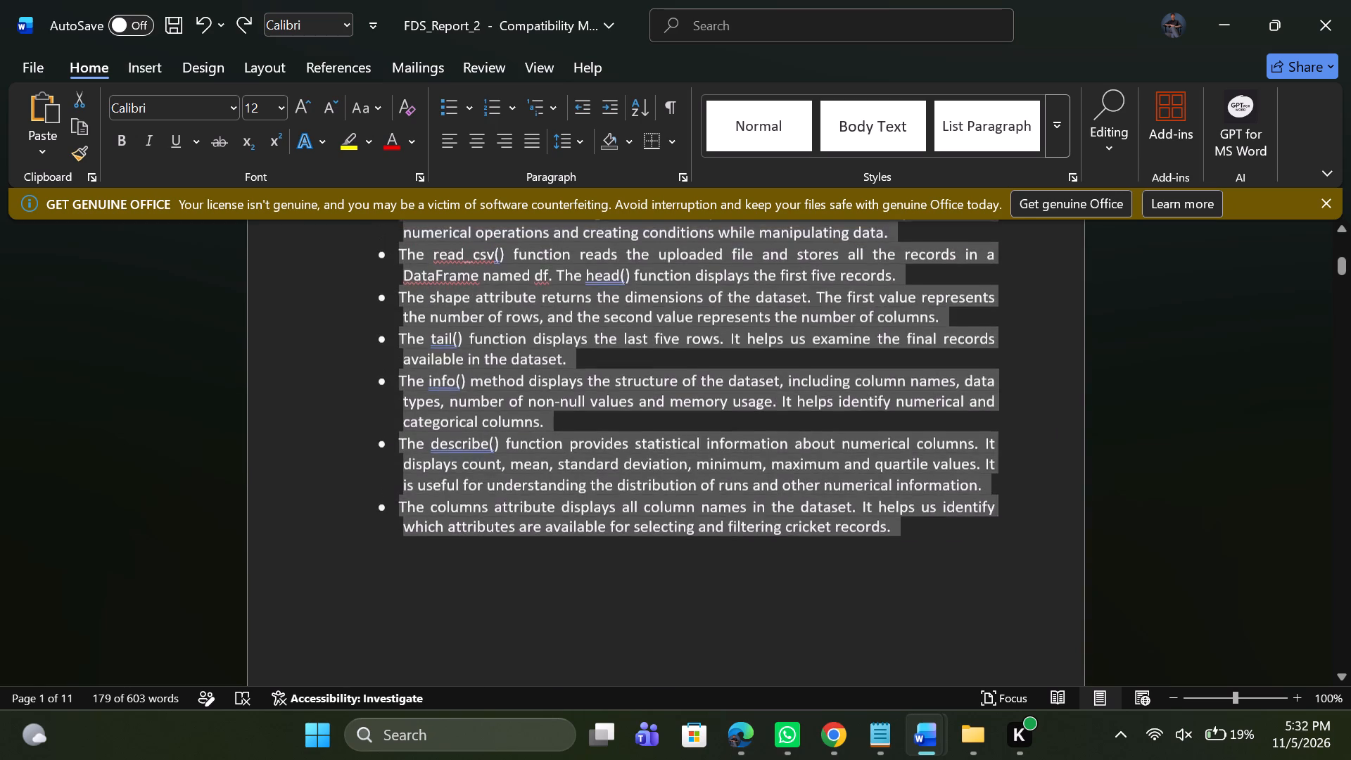
{"action": "scroll", "coordinate": [820, 663], "scroll_direction": "up", "scroll_amount": 1}
{"action": "left_click", "coordinate": [677, 334]}
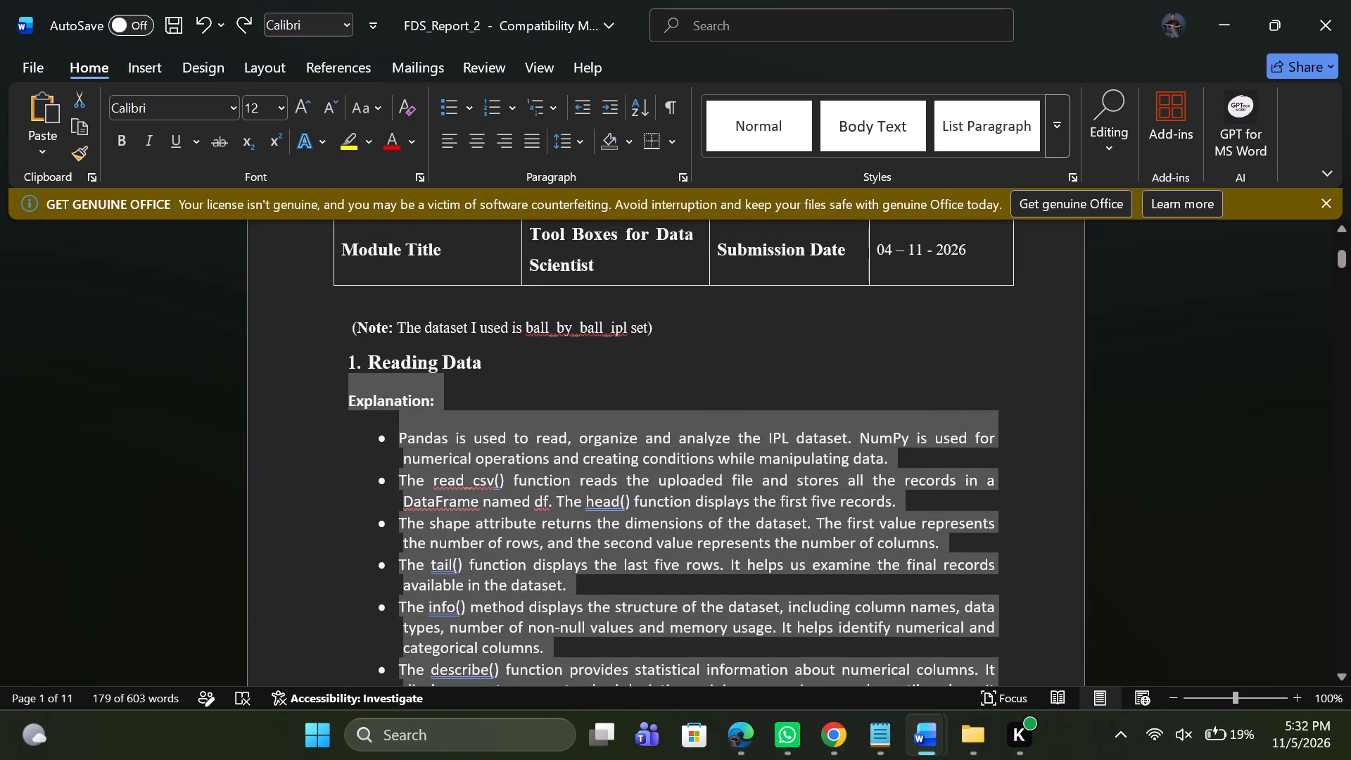
Examine the code and output screenshots in the report, through the Selecting and Filtering Data section.
{"action": "scroll", "coordinate": [677, 334], "scroll_direction": "down", "scroll_amount": 9}
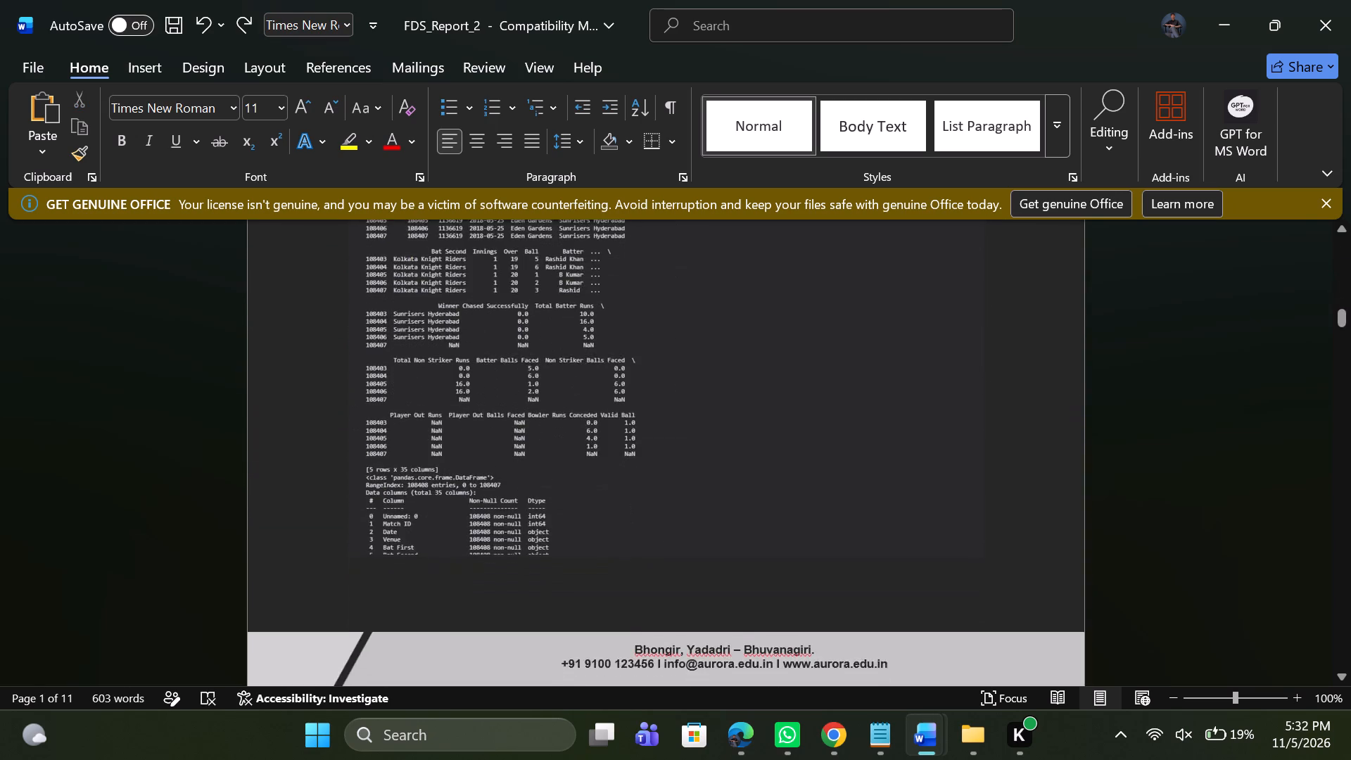
{"action": "scroll", "coordinate": [677, 334], "scroll_direction": "down", "scroll_amount": 6}
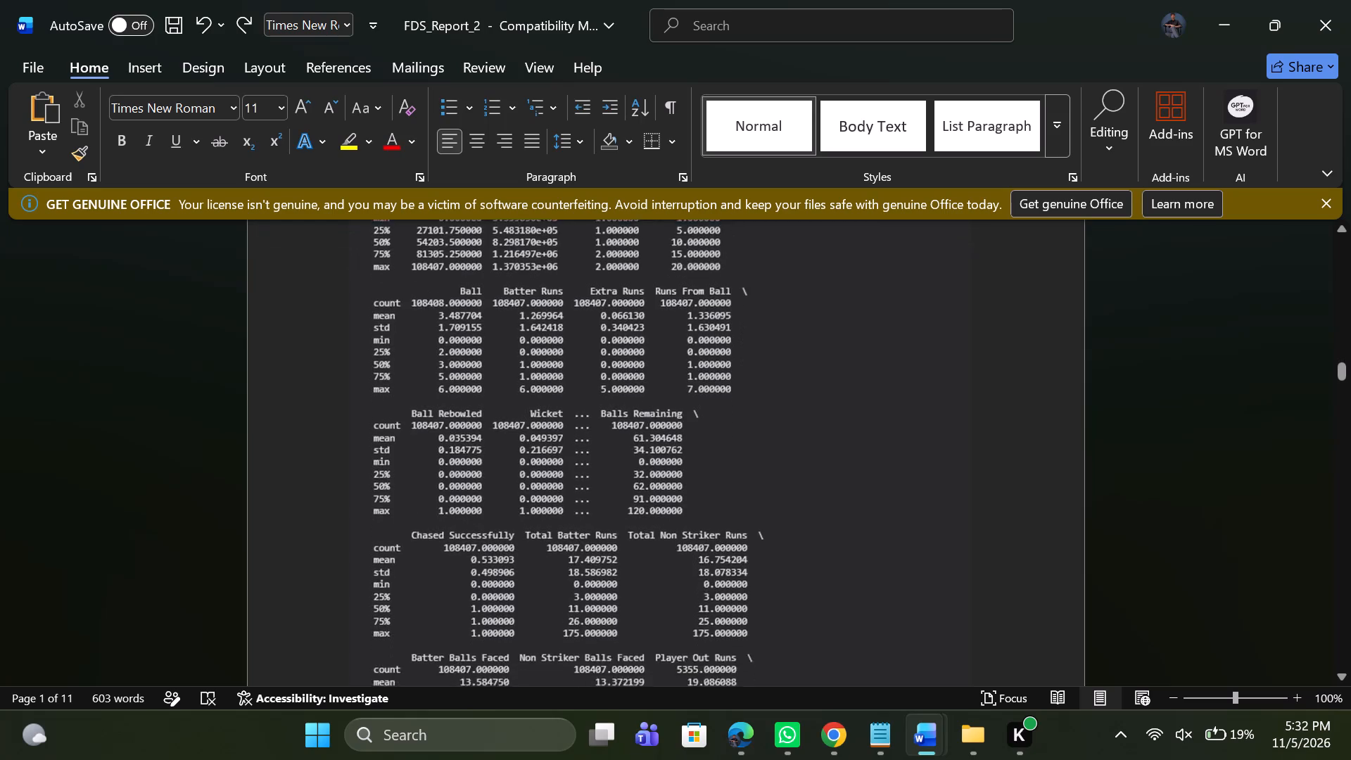
{"action": "scroll", "coordinate": [677, 334], "scroll_direction": "down", "scroll_amount": 6}
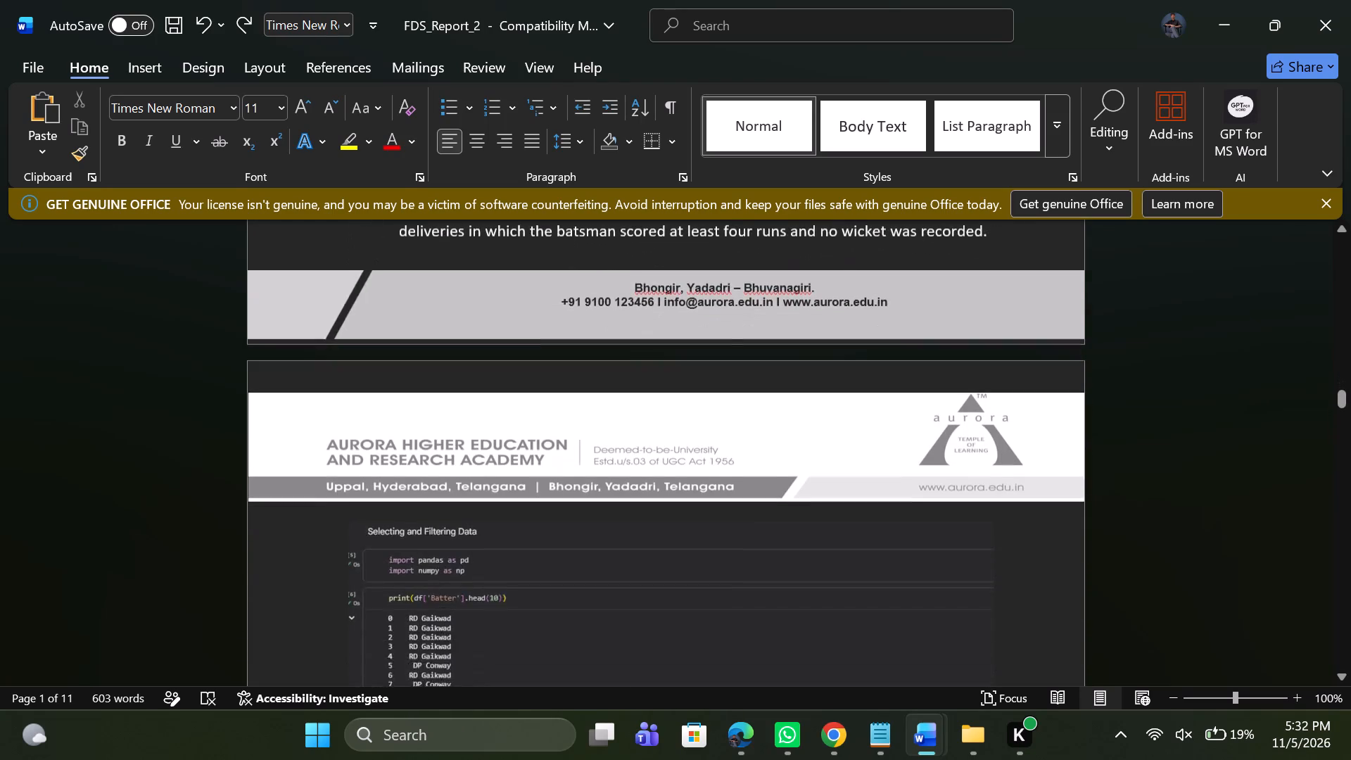
{"action": "scroll", "coordinate": [677, 334], "scroll_direction": "down", "scroll_amount": 1}
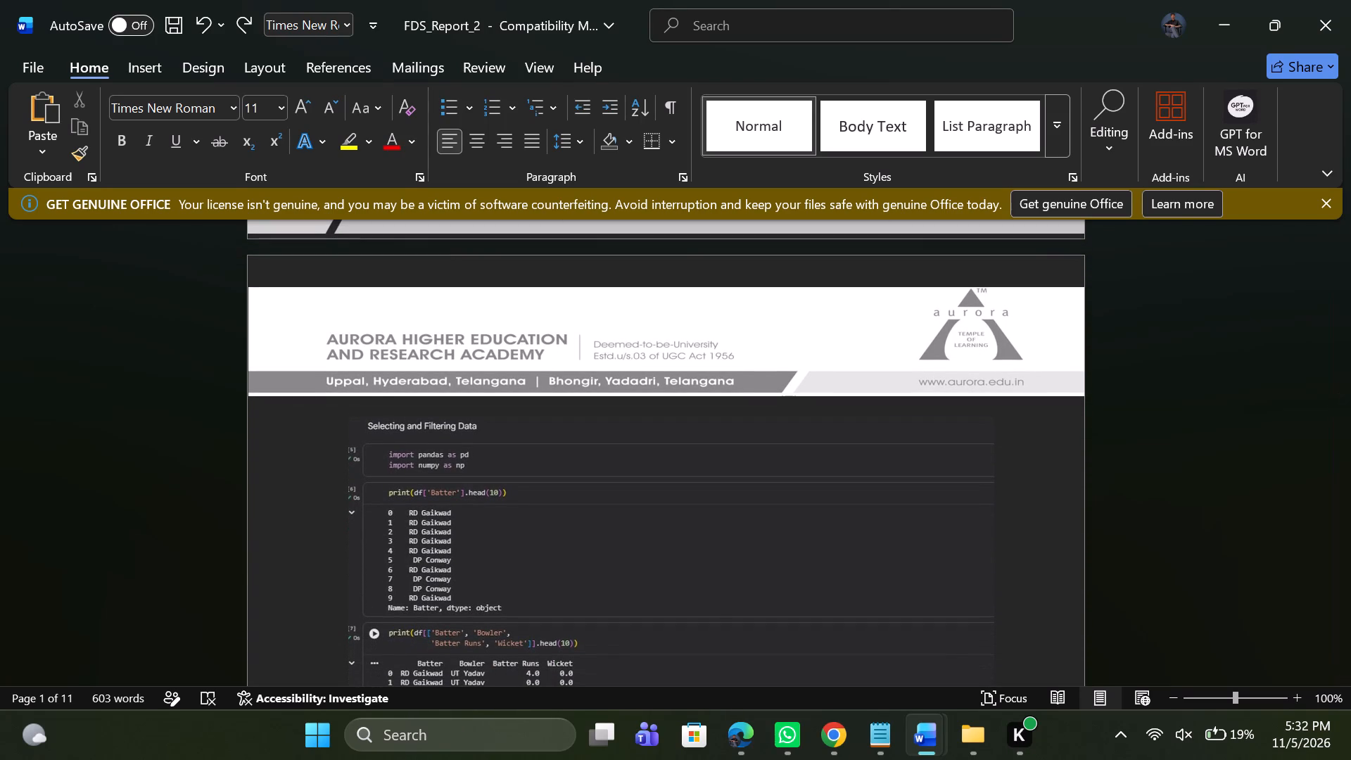
{"action": "scroll", "coordinate": [677, 334], "scroll_direction": "down", "scroll_amount": 2}
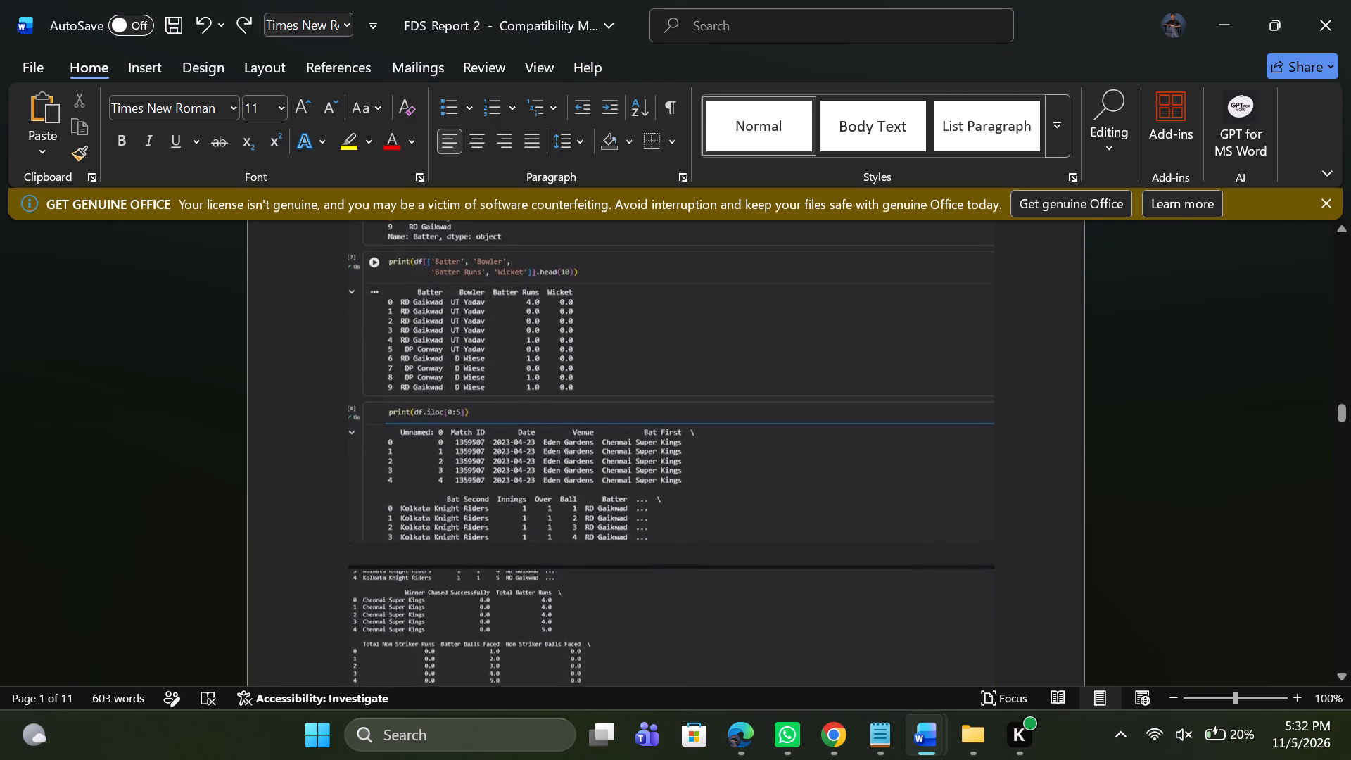
{"action": "scroll", "coordinate": [677, 334], "scroll_direction": "down", "scroll_amount": 1}
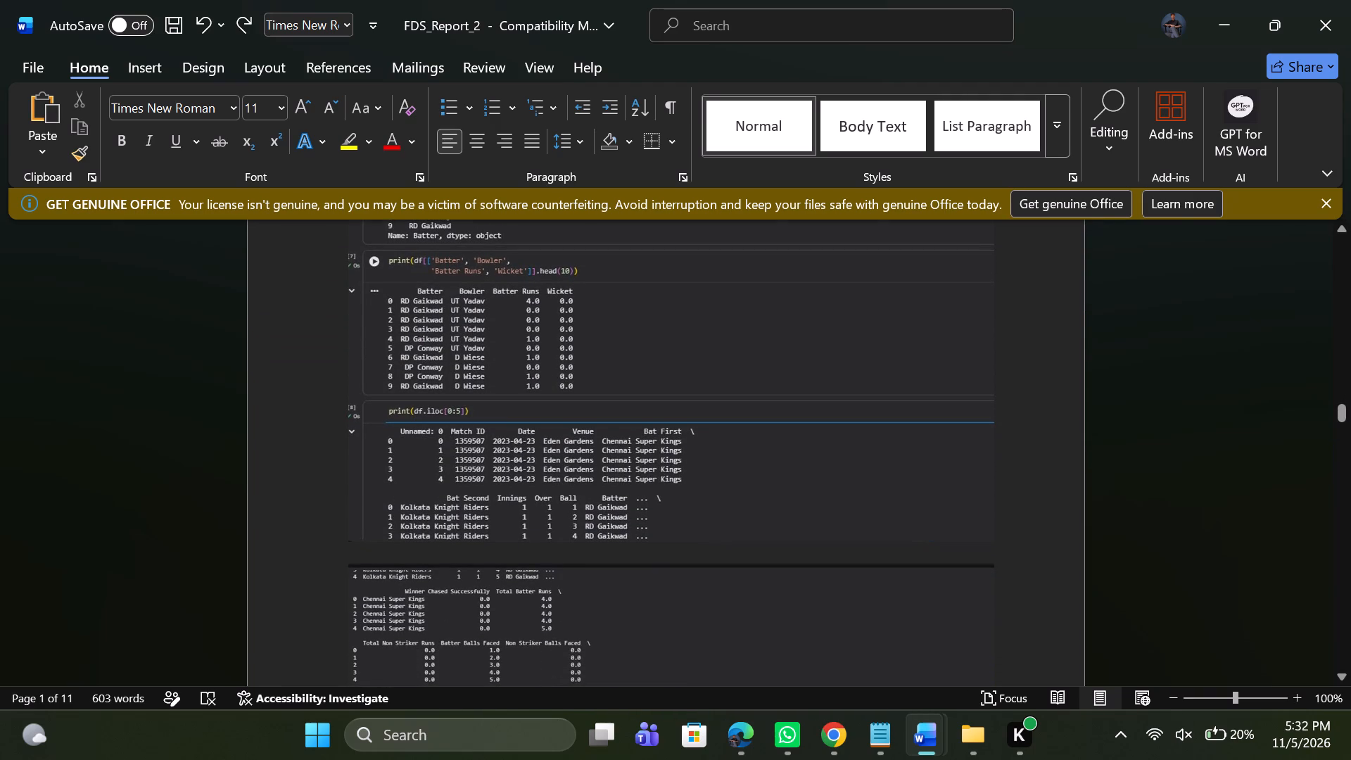
{"action": "scroll", "coordinate": [677, 334], "scroll_direction": "down", "scroll_amount": 1}
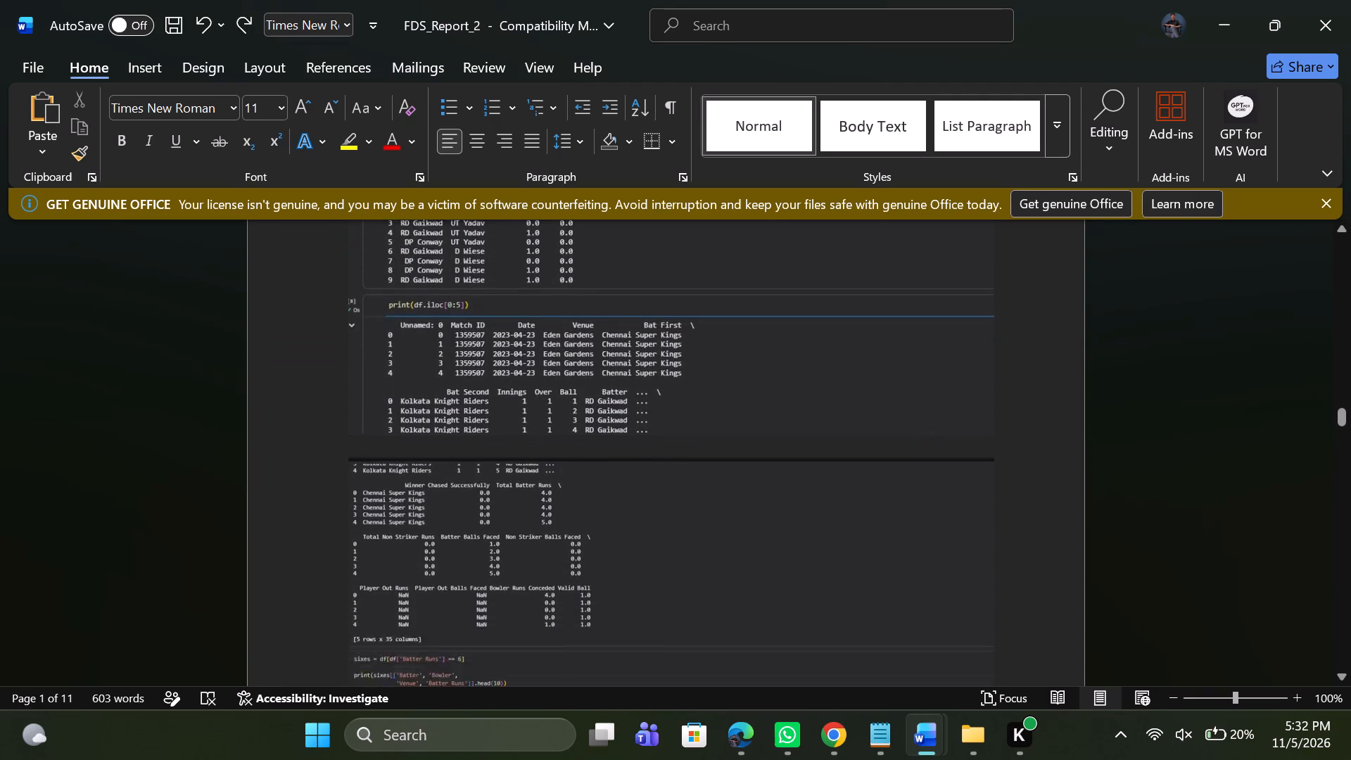
{"action": "scroll", "coordinate": [677, 334], "scroll_direction": "down", "scroll_amount": 1}
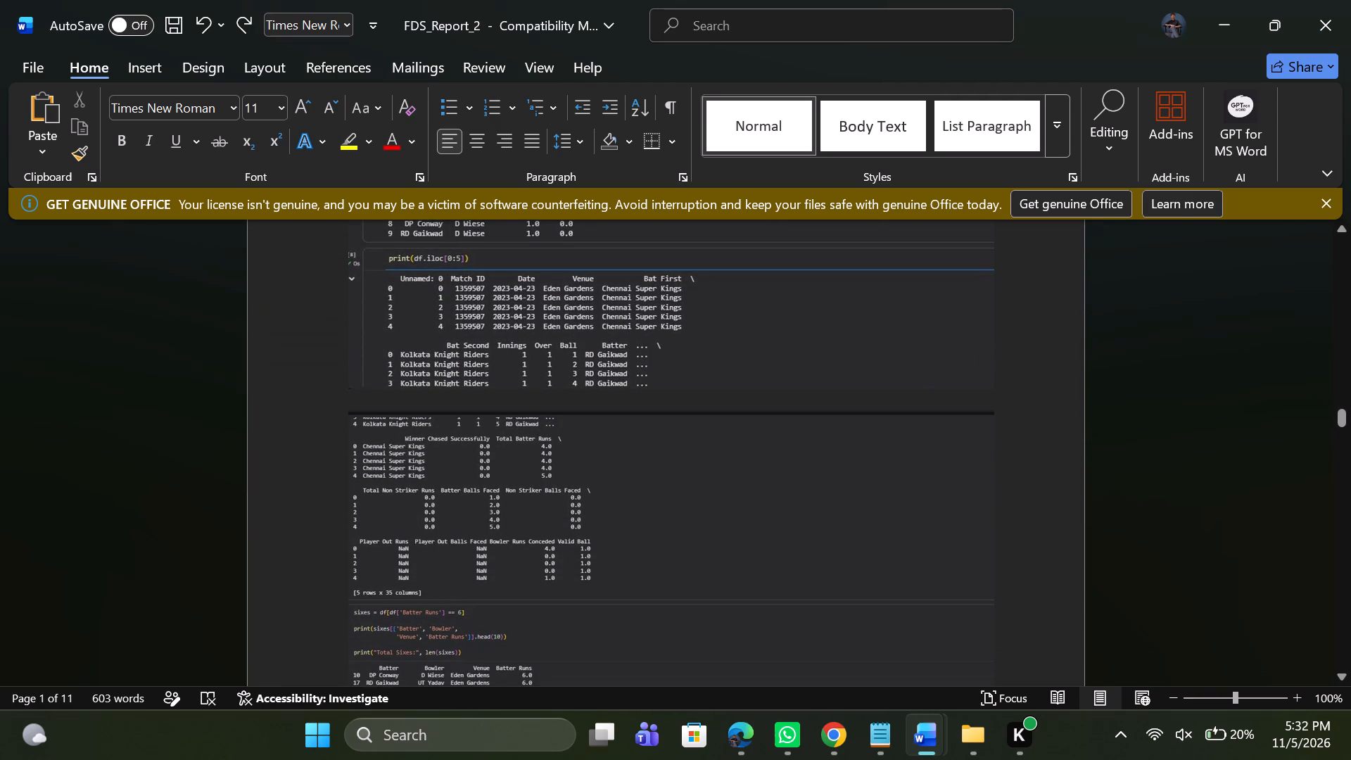
Switch back to the Untitled4.ipynb notebook in Chrome and review the first two code cells and their outputs.
{"action": "left_click", "coordinate": [826, 727]}
{"action": "scroll", "coordinate": [718, 465], "scroll_direction": "down", "scroll_amount": 1}
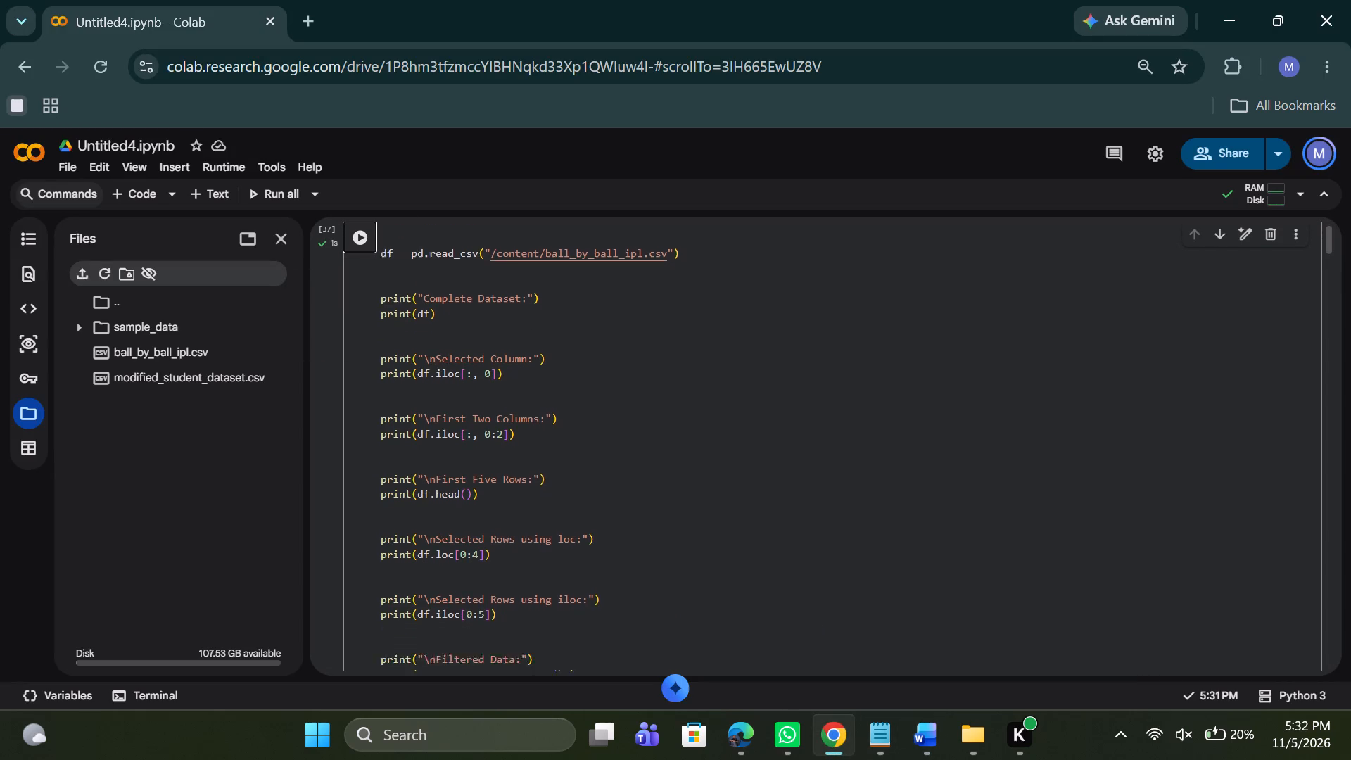
{"action": "scroll", "coordinate": [718, 465], "scroll_direction": "down", "scroll_amount": 7}
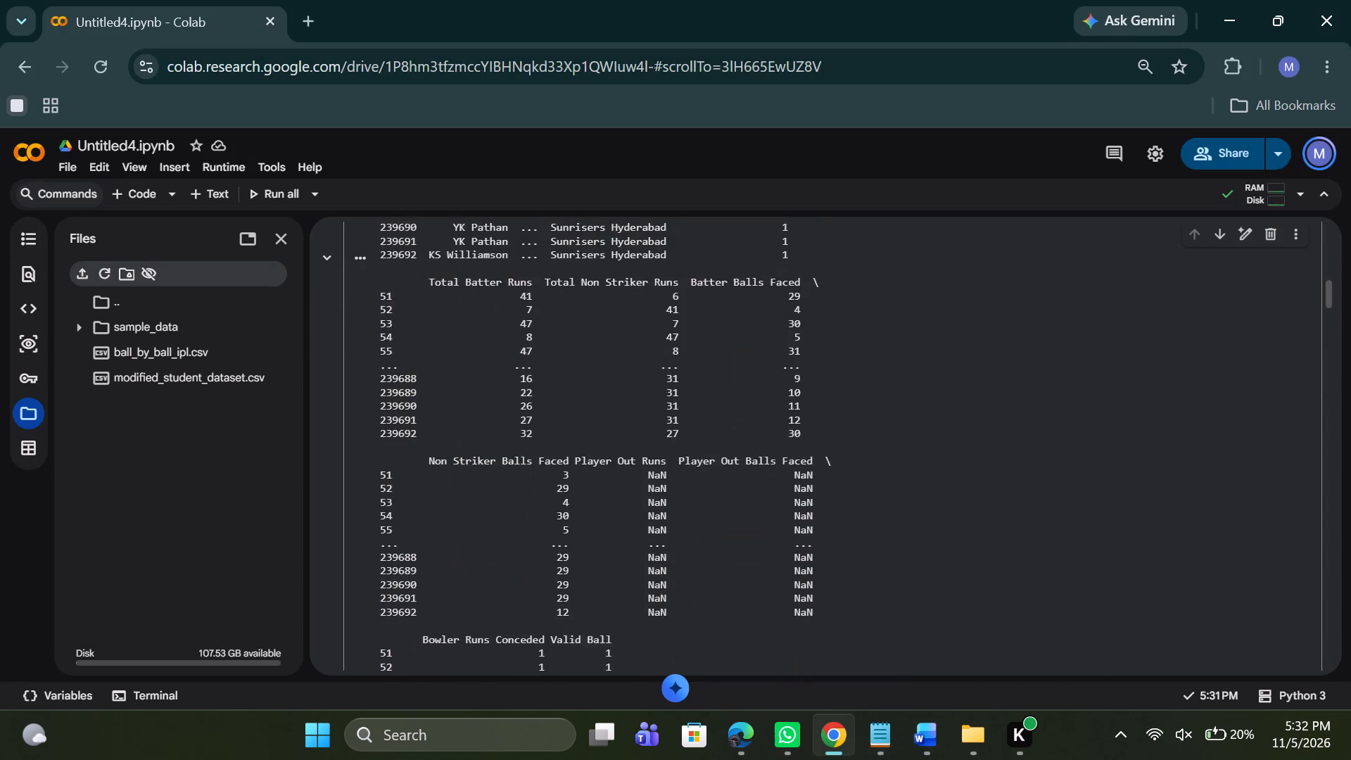
{"action": "scroll", "coordinate": [718, 465], "scroll_direction": "down", "scroll_amount": 10}
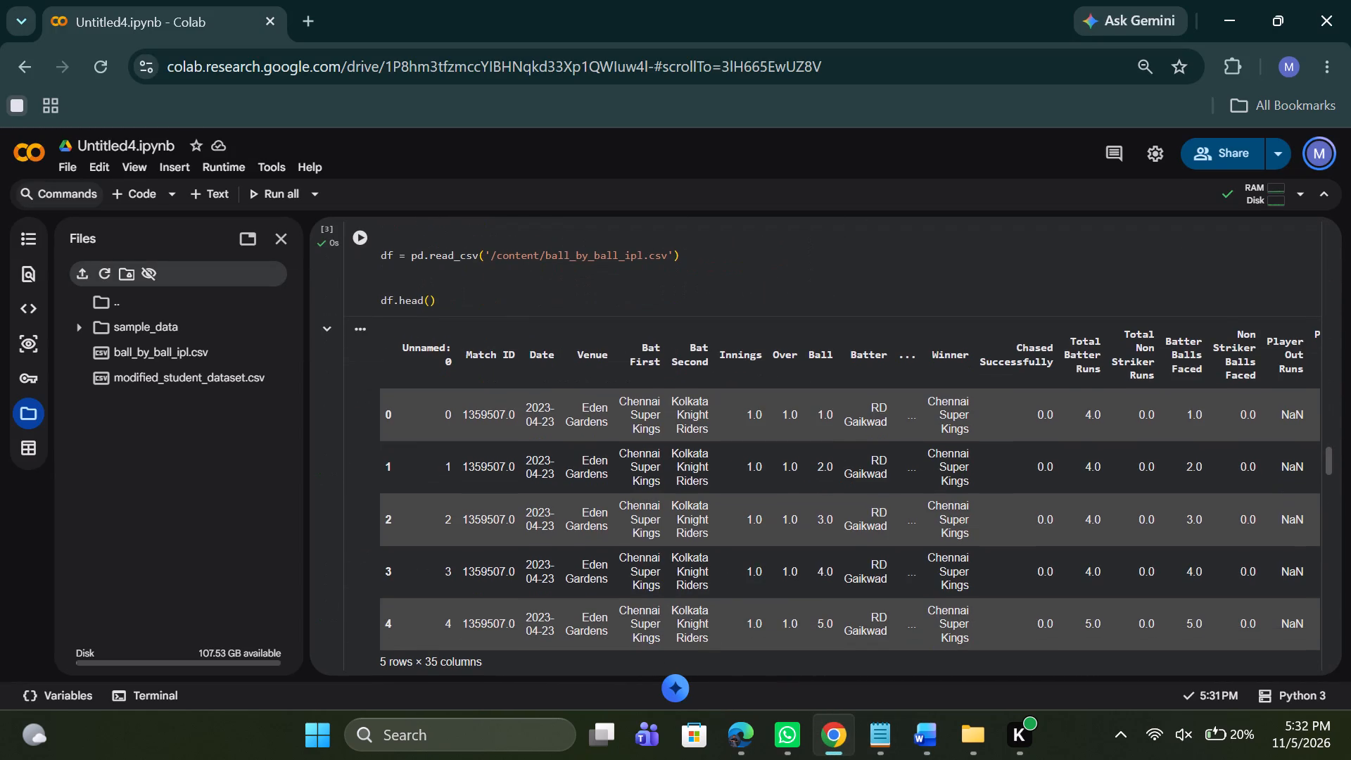
{"action": "scroll", "coordinate": [718, 465], "scroll_direction": "up", "scroll_amount": 9}
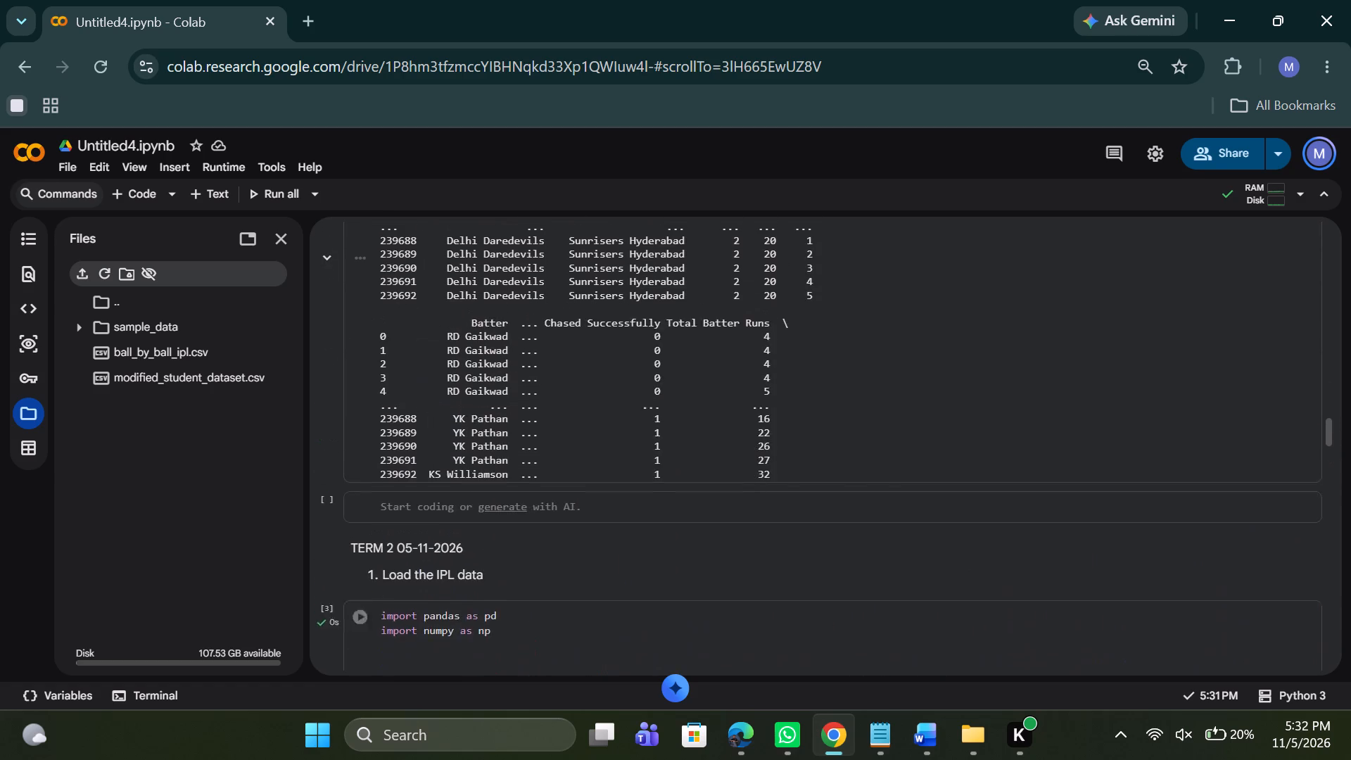
{"action": "scroll", "coordinate": [718, 465], "scroll_direction": "up", "scroll_amount": 8}
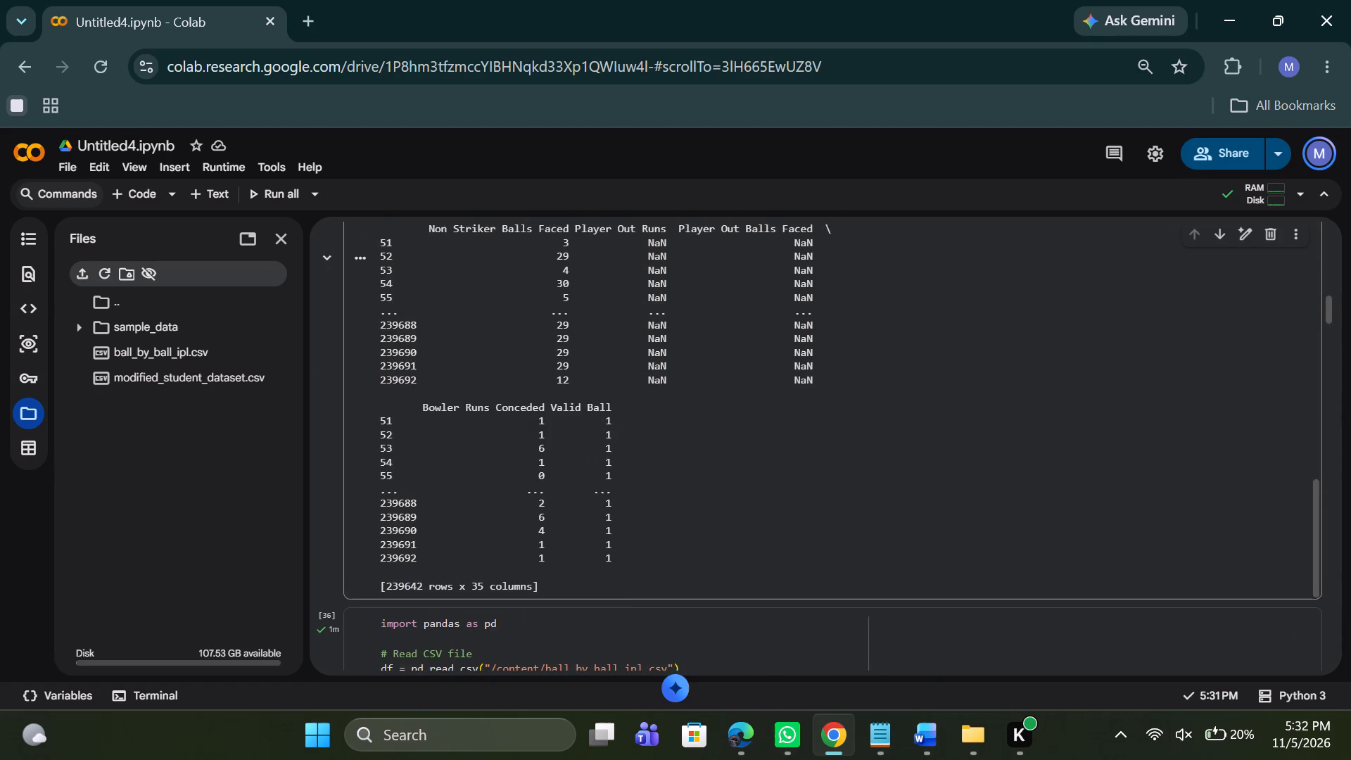
{"action": "scroll", "coordinate": [718, 465], "scroll_direction": "down", "scroll_amount": 4}
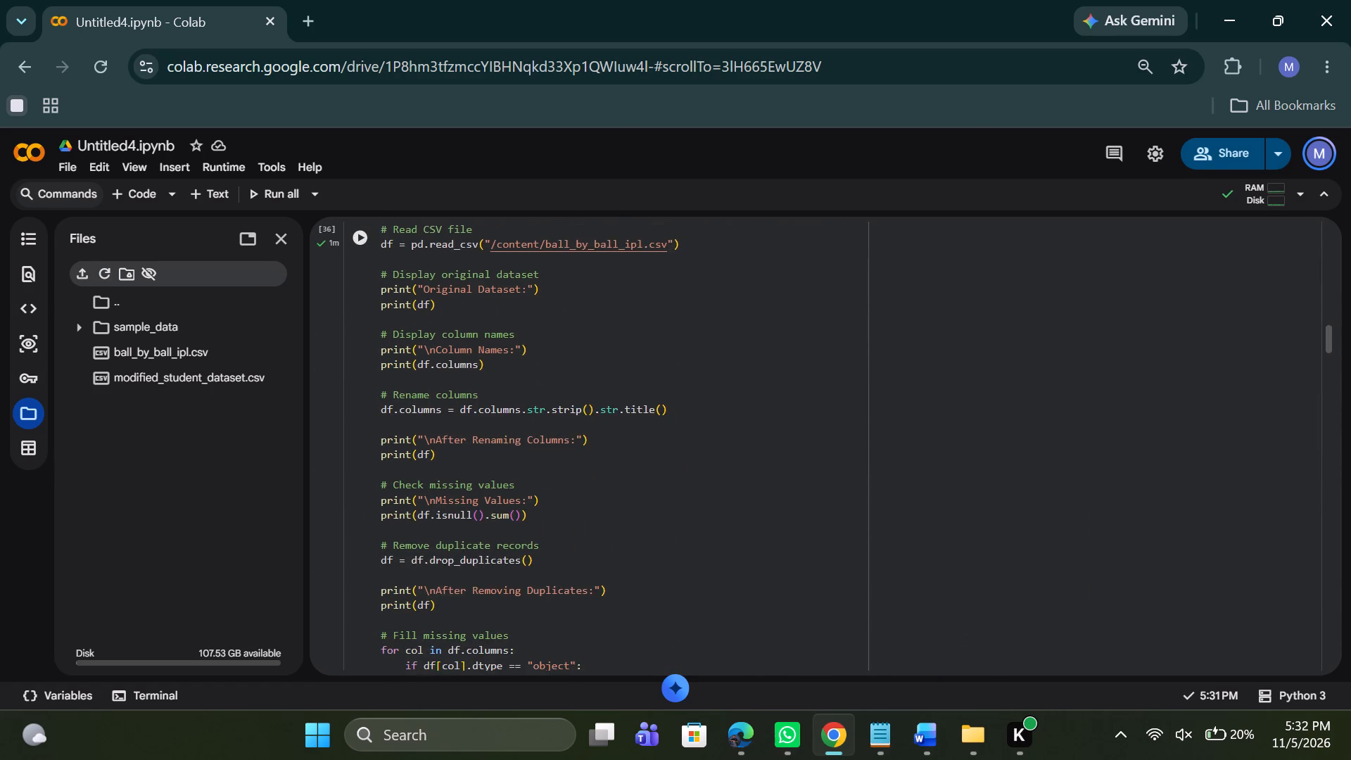
{"action": "scroll", "coordinate": [718, 465], "scroll_direction": "down", "scroll_amount": 2}
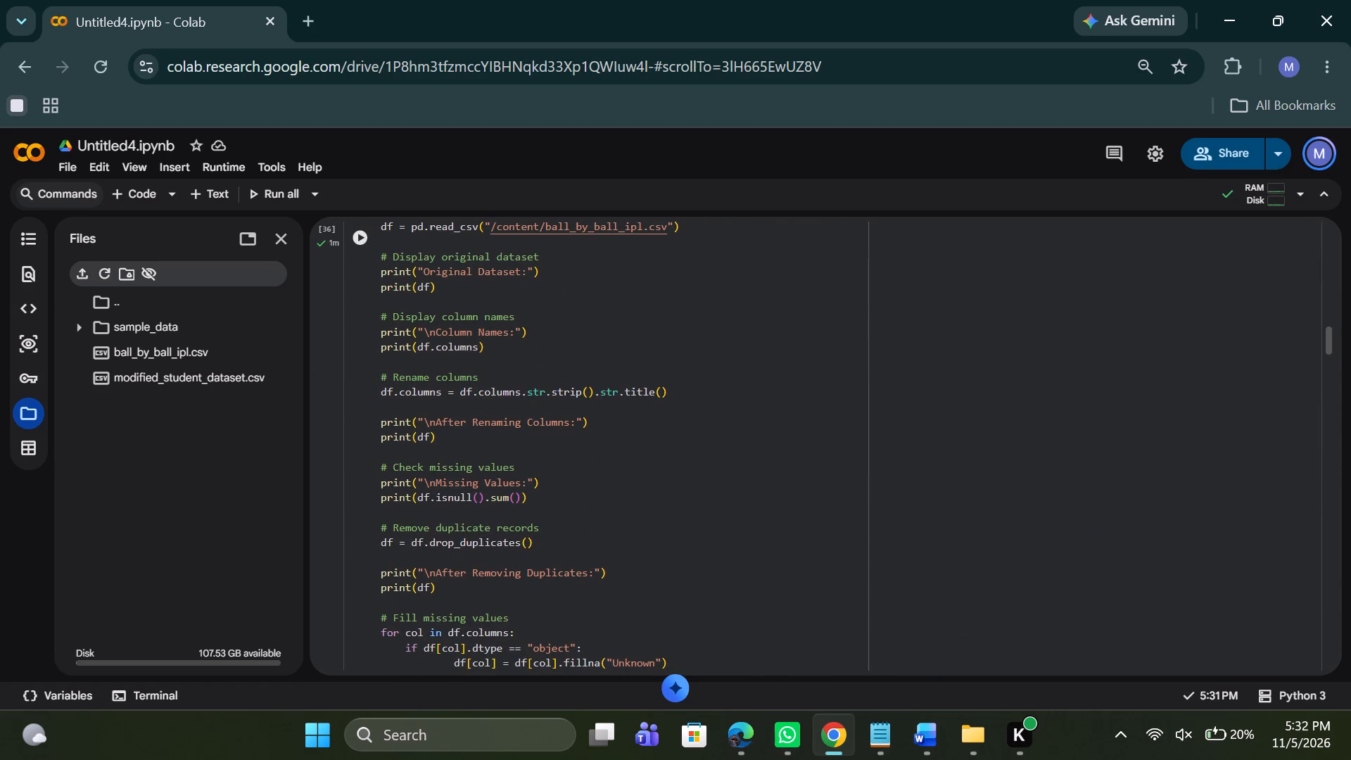
{"action": "scroll", "coordinate": [718, 465], "scroll_direction": "down", "scroll_amount": 2}
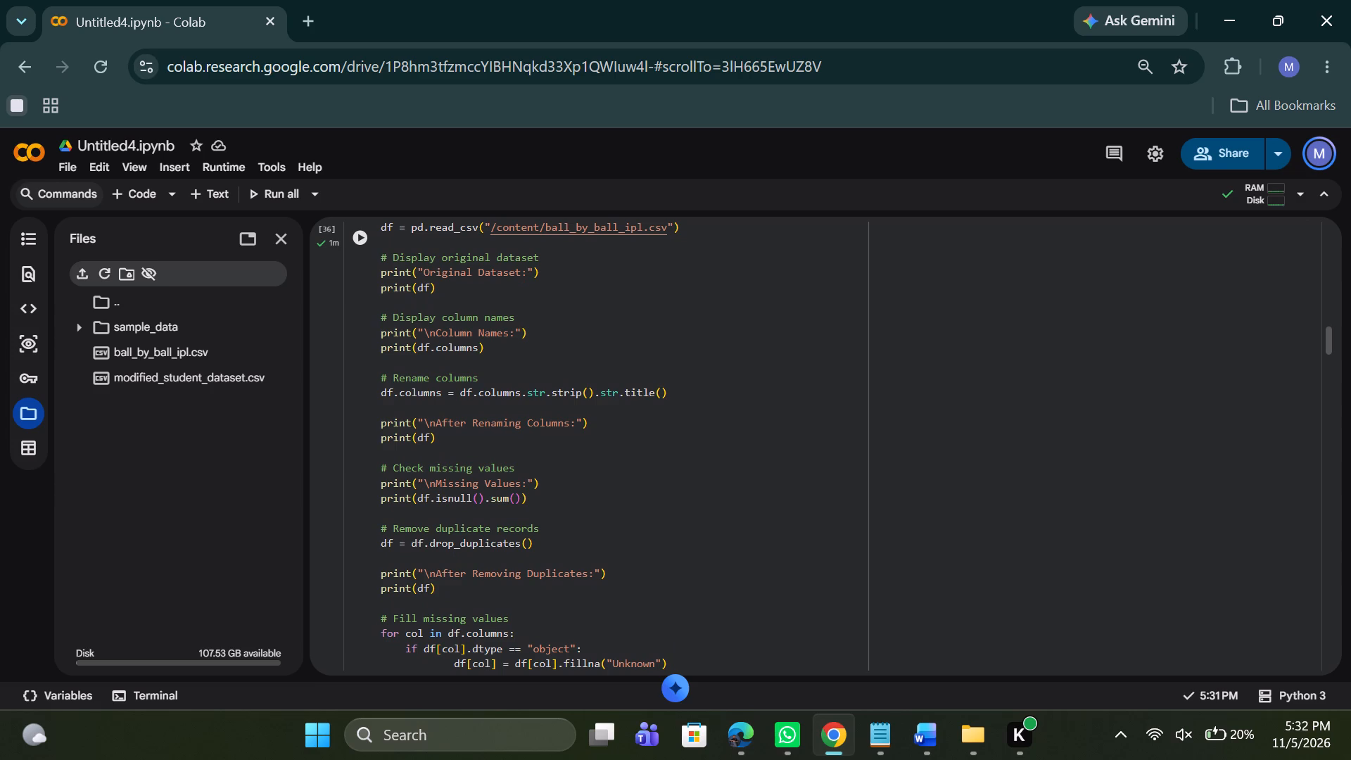
{"action": "scroll", "coordinate": [718, 465], "scroll_direction": "down", "scroll_amount": 3}
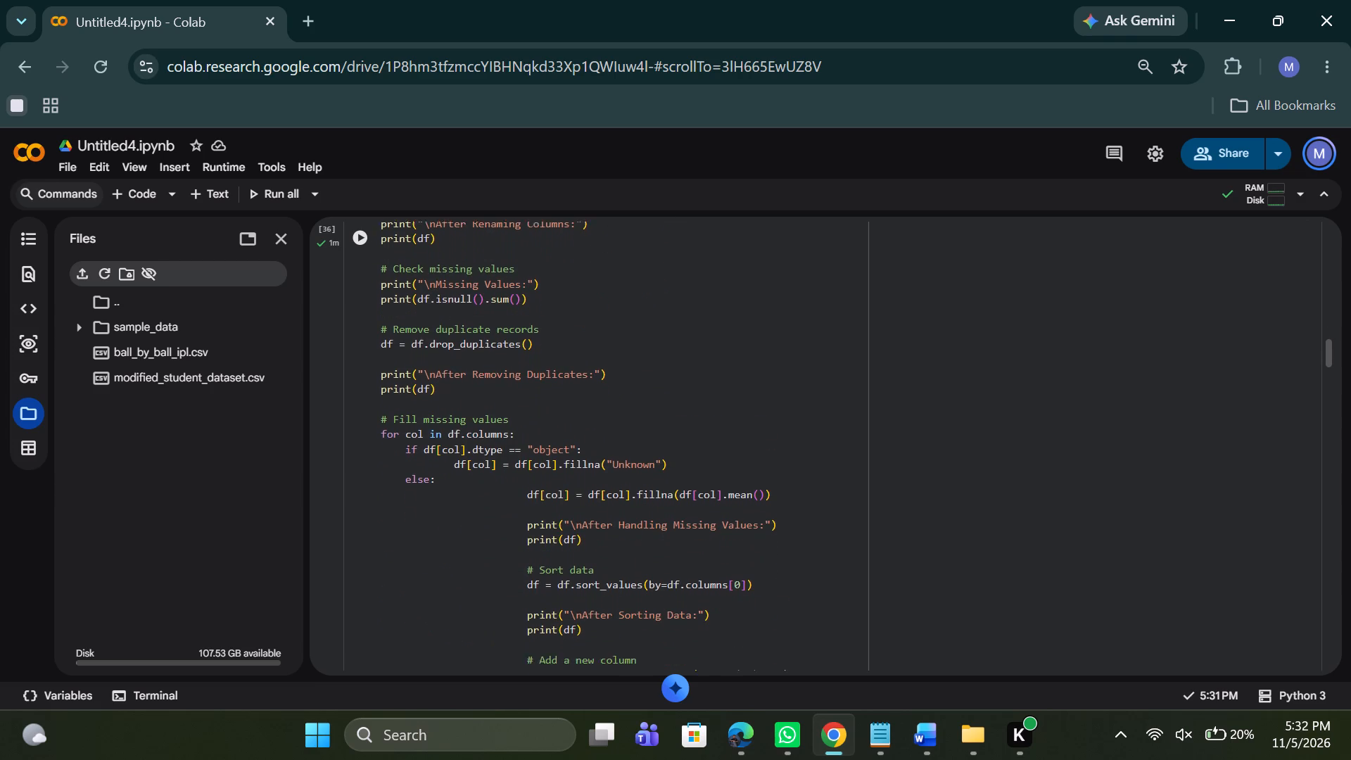
{"action": "scroll", "coordinate": [718, 465], "scroll_direction": "down", "scroll_amount": 2}
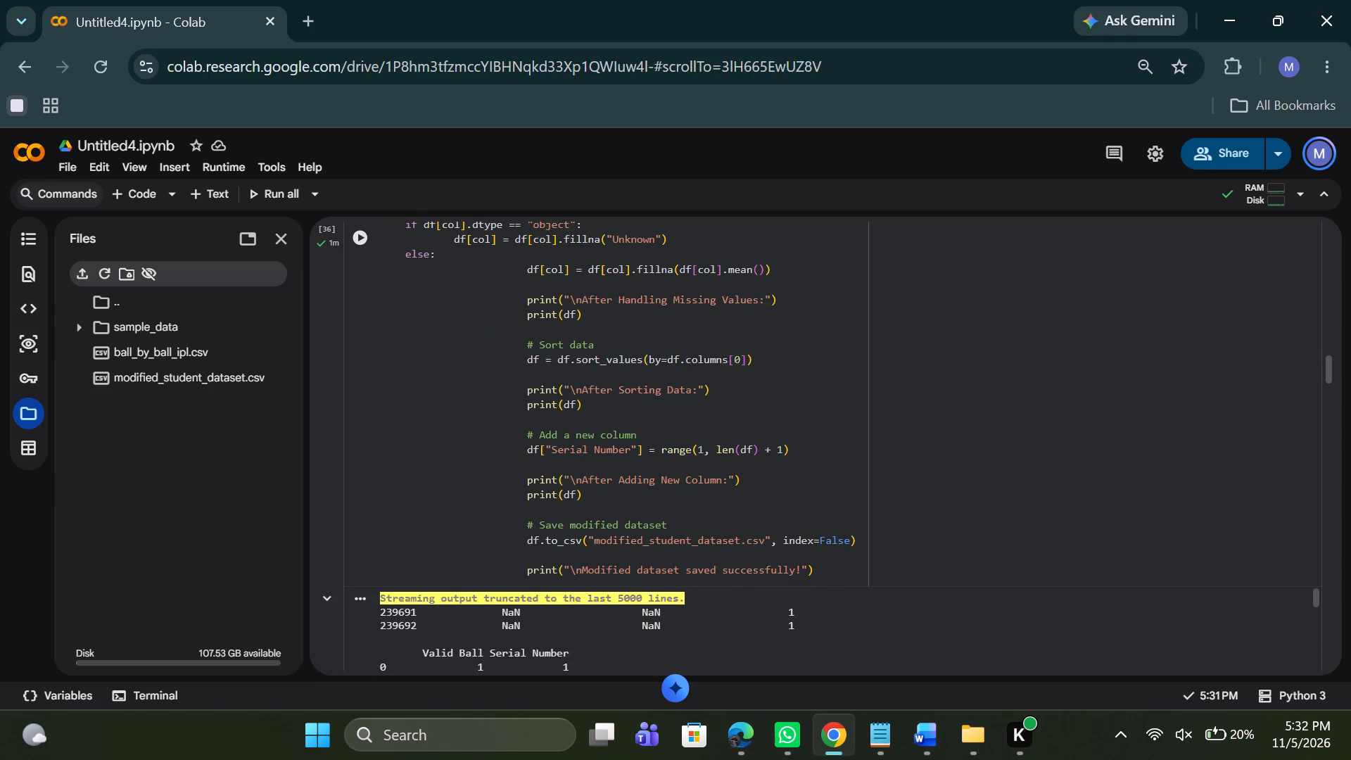
{"action": "scroll", "coordinate": [689, 514], "scroll_direction": "up", "scroll_amount": 11}
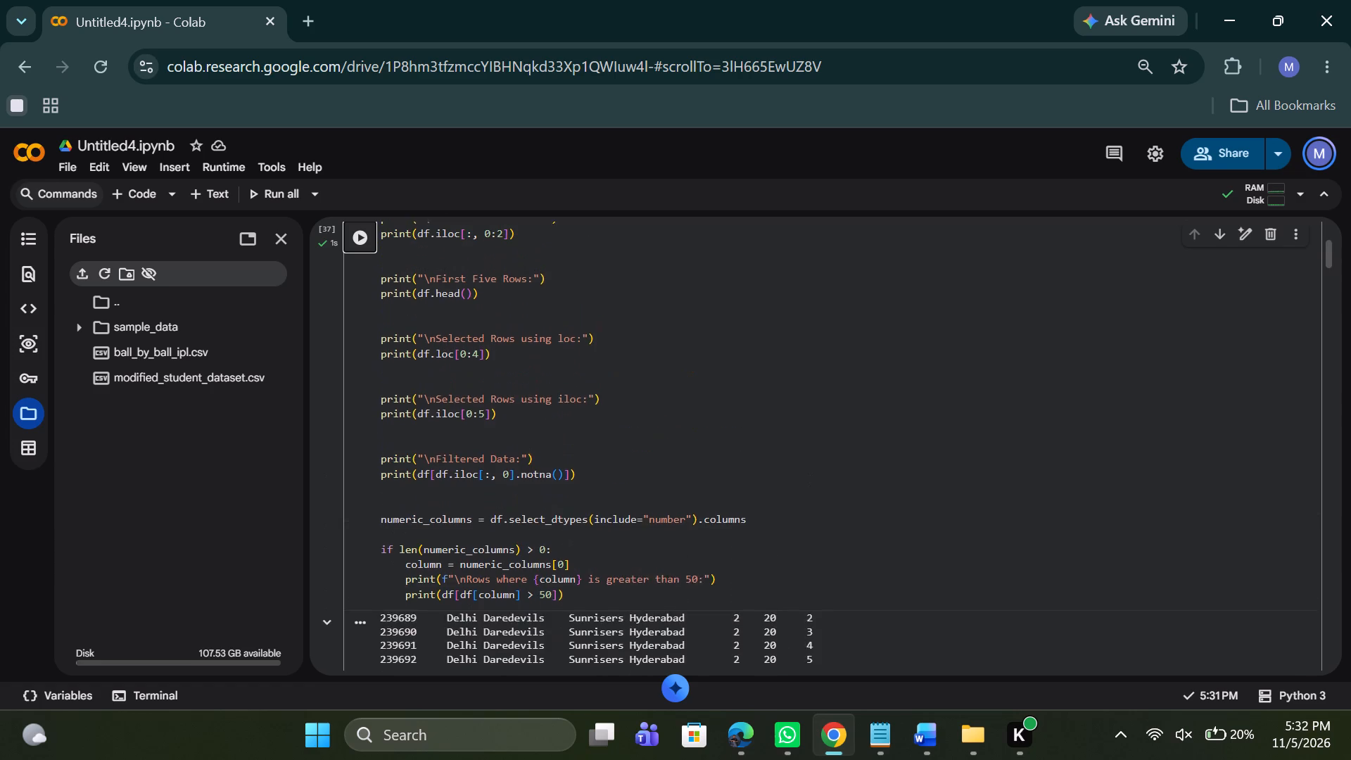
{"action": "scroll", "coordinate": [689, 514], "scroll_direction": "up", "scroll_amount": 4}
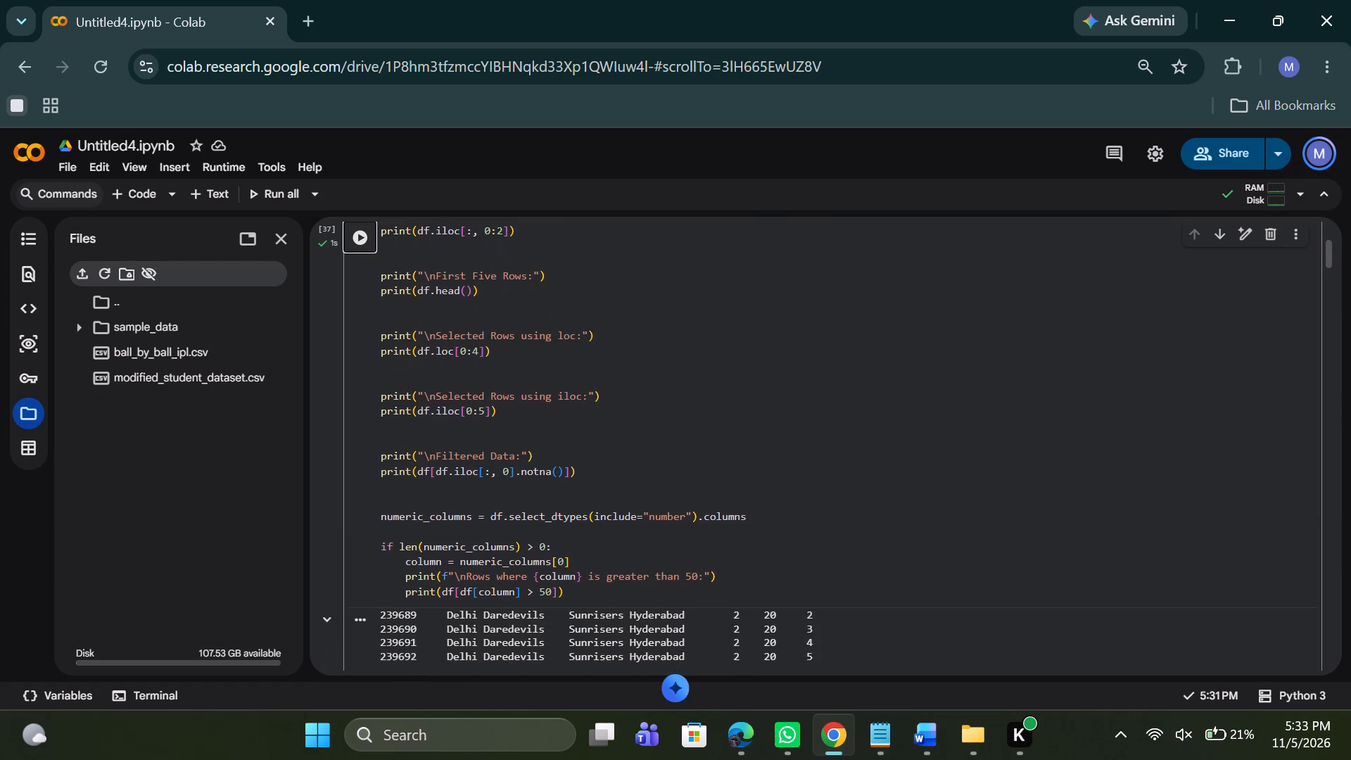
Switch to the Assignement 1 document in Word and look through its Experiment 2: Selecting and Filtering Data section to the end.
{"action": "scroll", "coordinate": [689, 514], "scroll_direction": "up", "scroll_amount": 2}
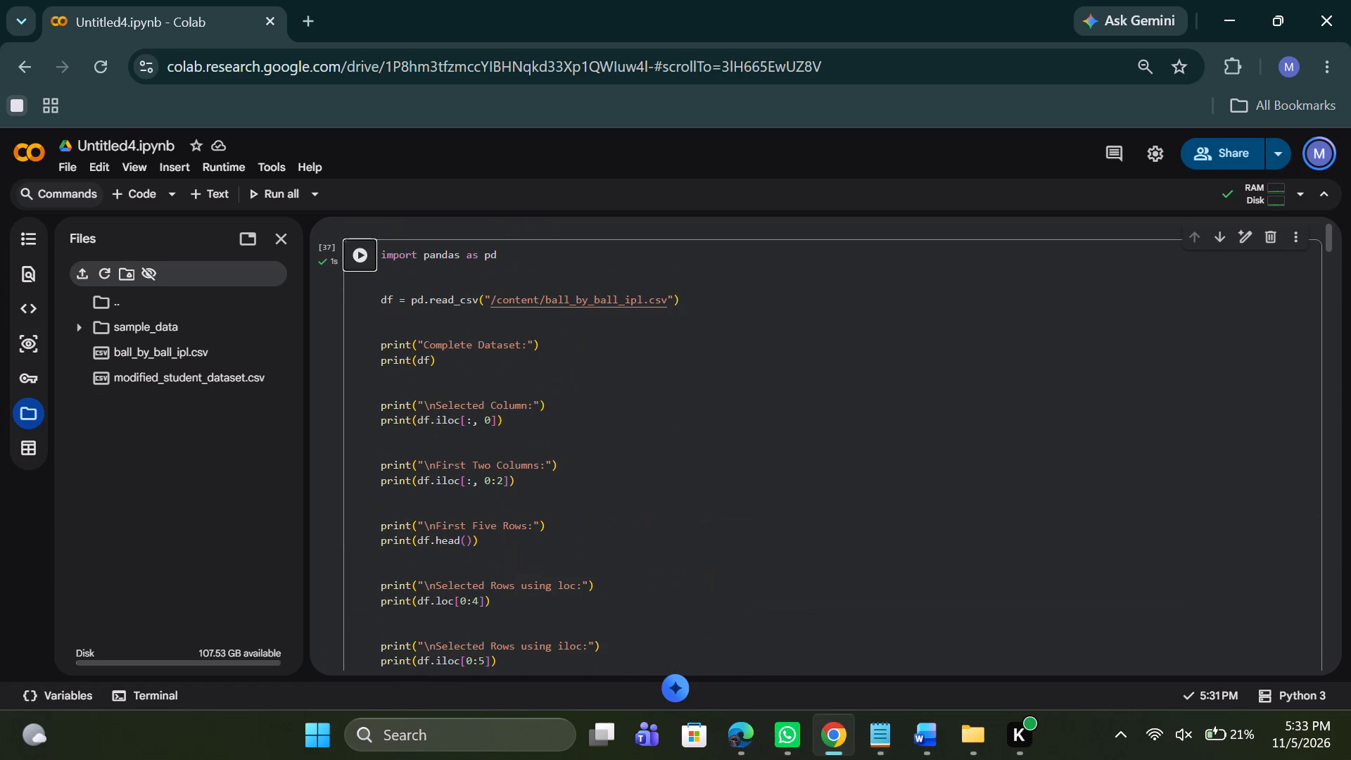
{"action": "left_click", "coordinate": [927, 730]}
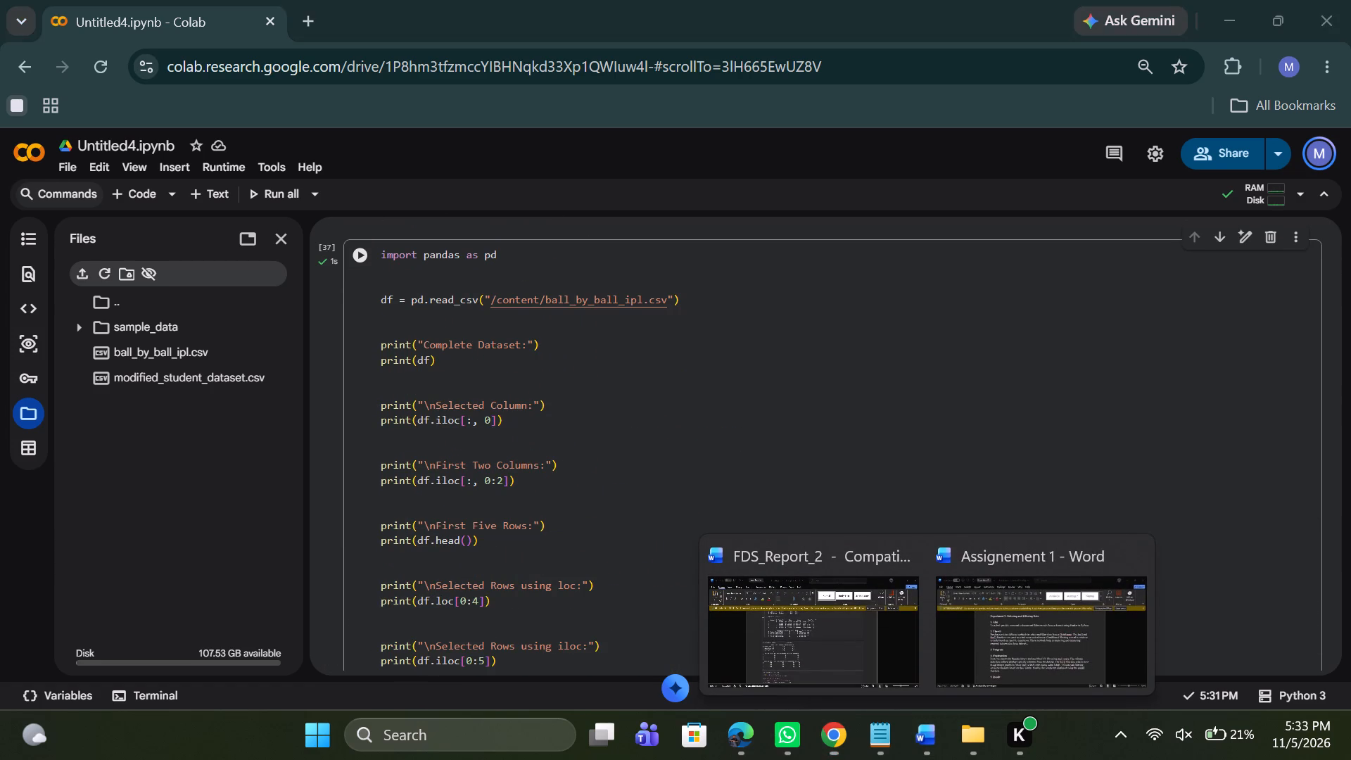
{"action": "left_click", "coordinate": [1028, 616]}
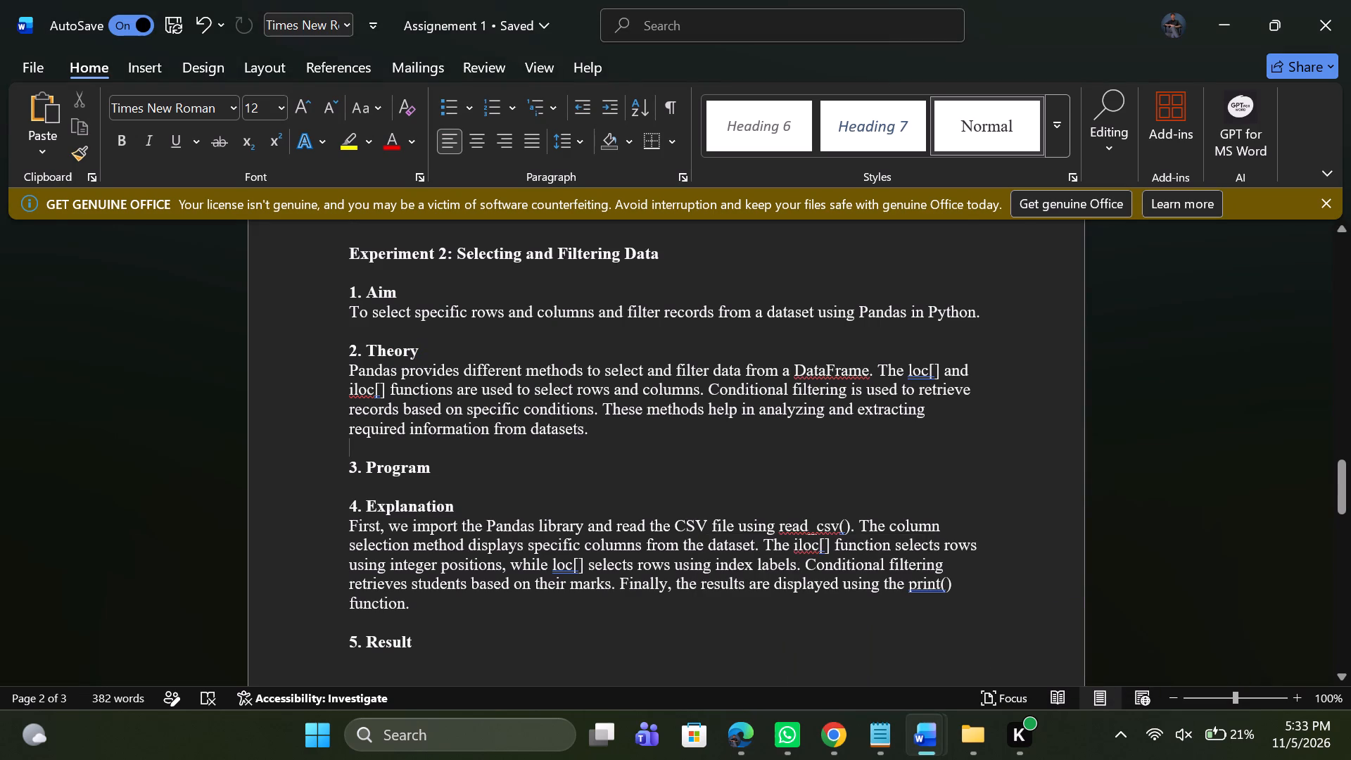
{"action": "scroll", "coordinate": [763, 576], "scroll_direction": "down", "scroll_amount": 7}
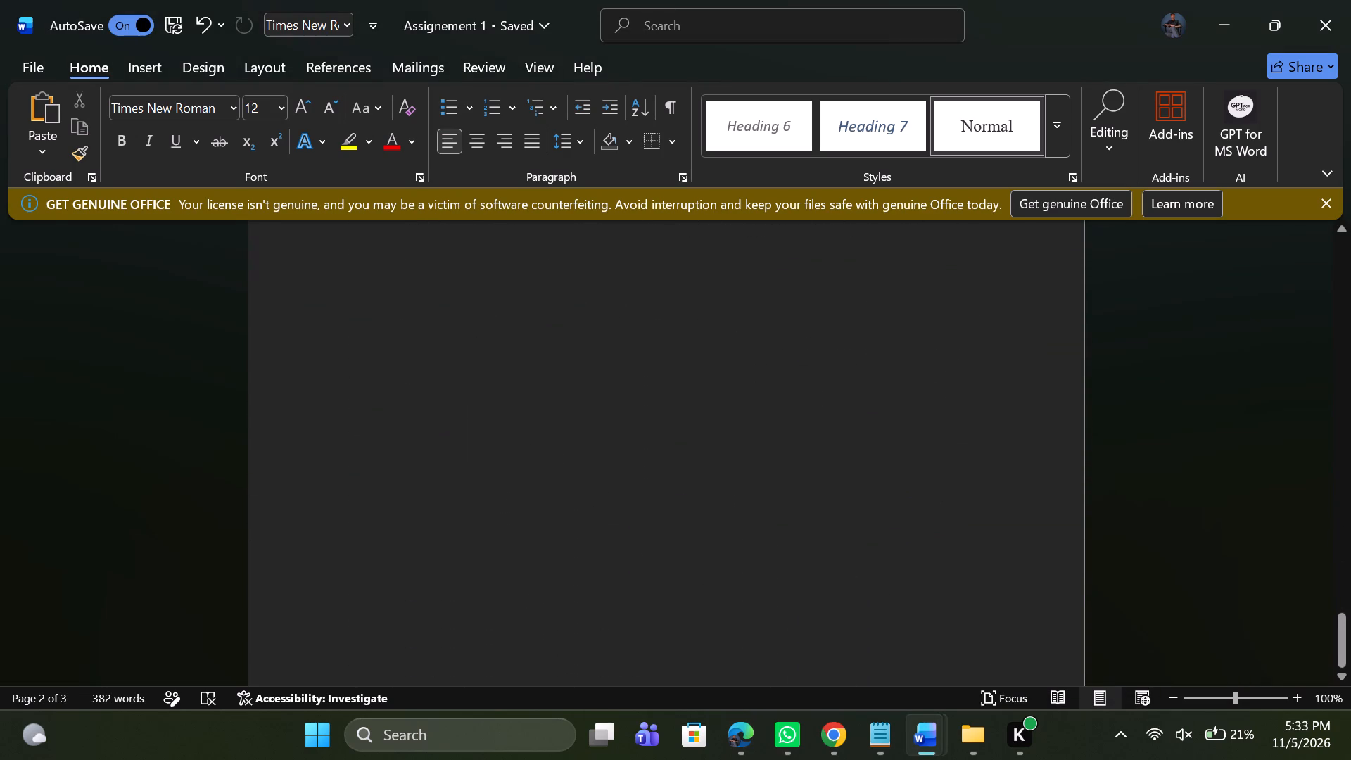
{"action": "scroll", "coordinate": [763, 576], "scroll_direction": "down", "scroll_amount": 1}
{"action": "scroll", "coordinate": [763, 576], "scroll_direction": "up", "scroll_amount": 5}
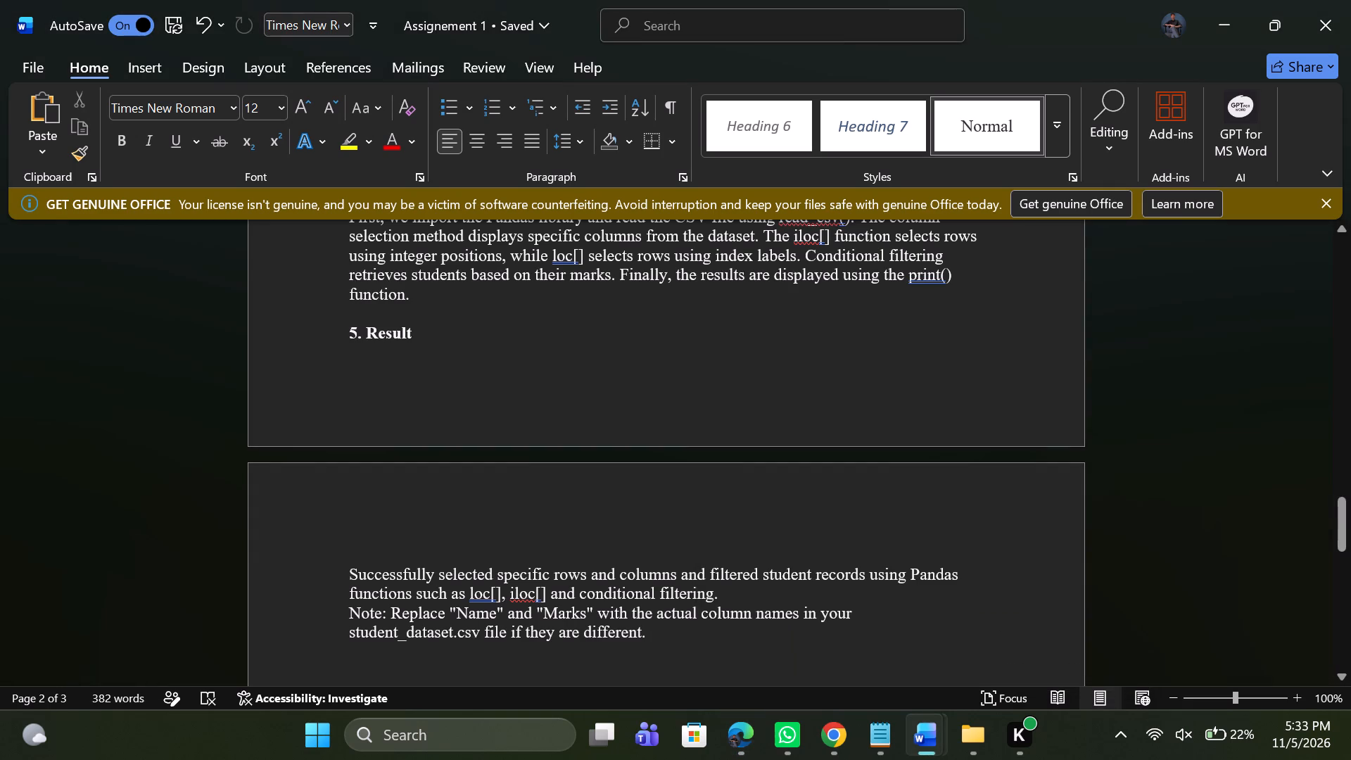
{"action": "scroll", "coordinate": [831, 531], "scroll_direction": "down", "scroll_amount": 1}
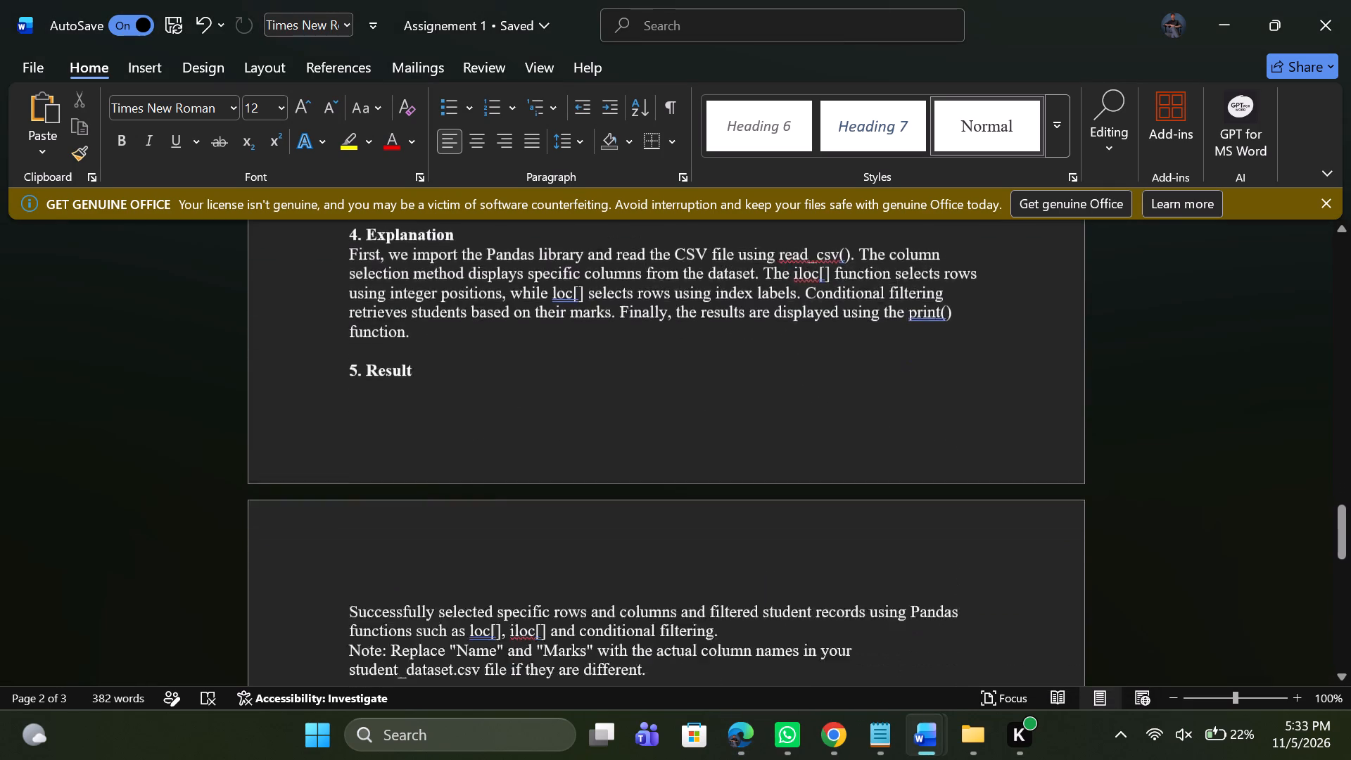
{"action": "scroll", "coordinate": [831, 531], "scroll_direction": "down", "scroll_amount": 1}
{"action": "left_click", "coordinate": [692, 429]}
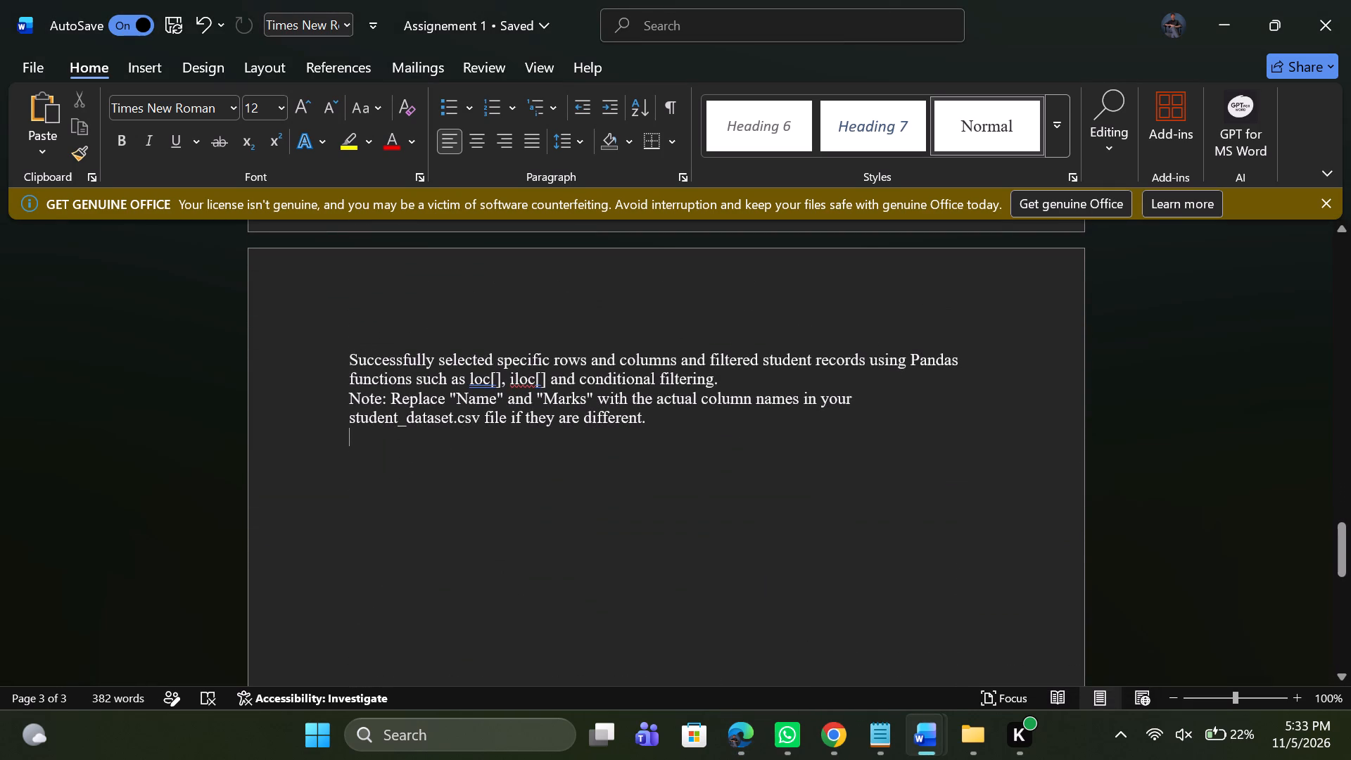
{"action": "key", "text": "Return"}
{"action": "key", "text": "Return"}
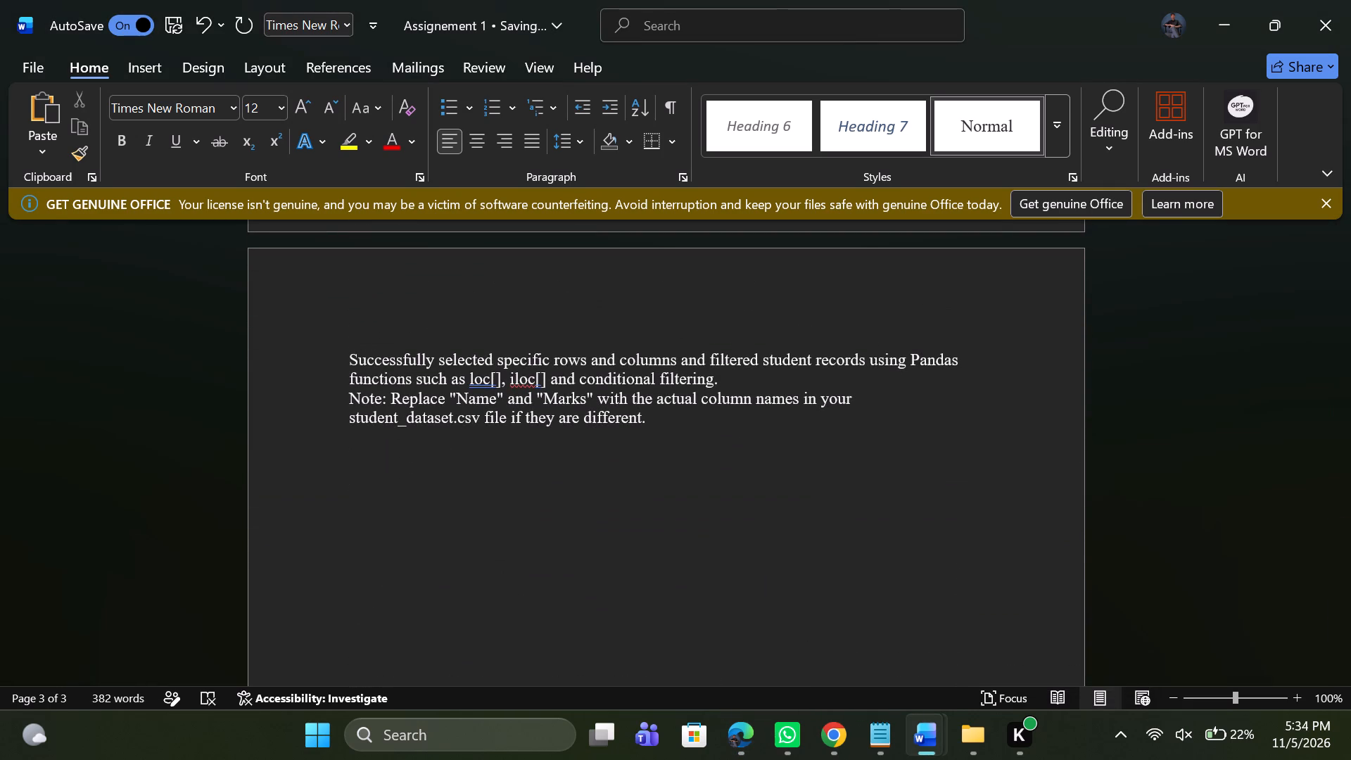
{"action": "key", "text": "ctrl+v"}
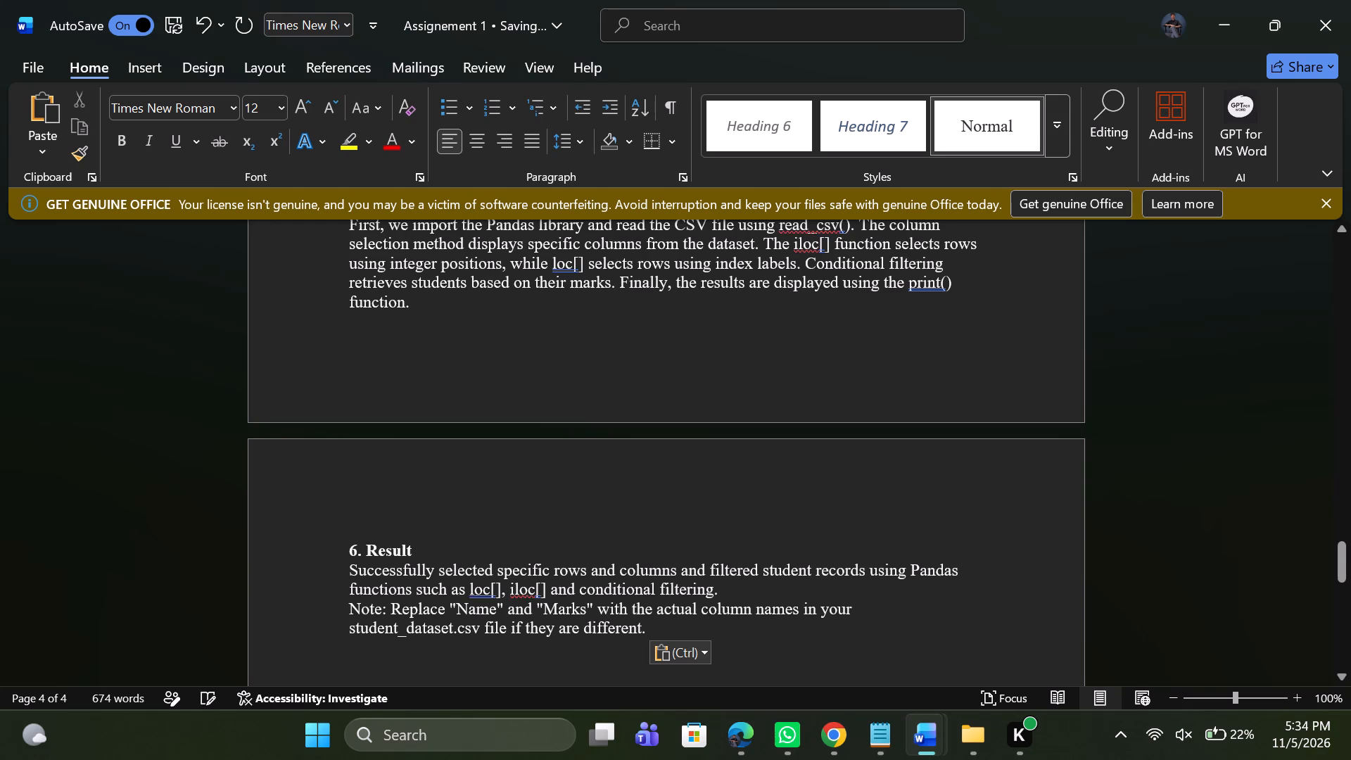
Insert a blank line above the 5. Explanation heading in the pasted write-up.
{"action": "scroll", "coordinate": [692, 429], "scroll_direction": "up", "scroll_amount": 2}
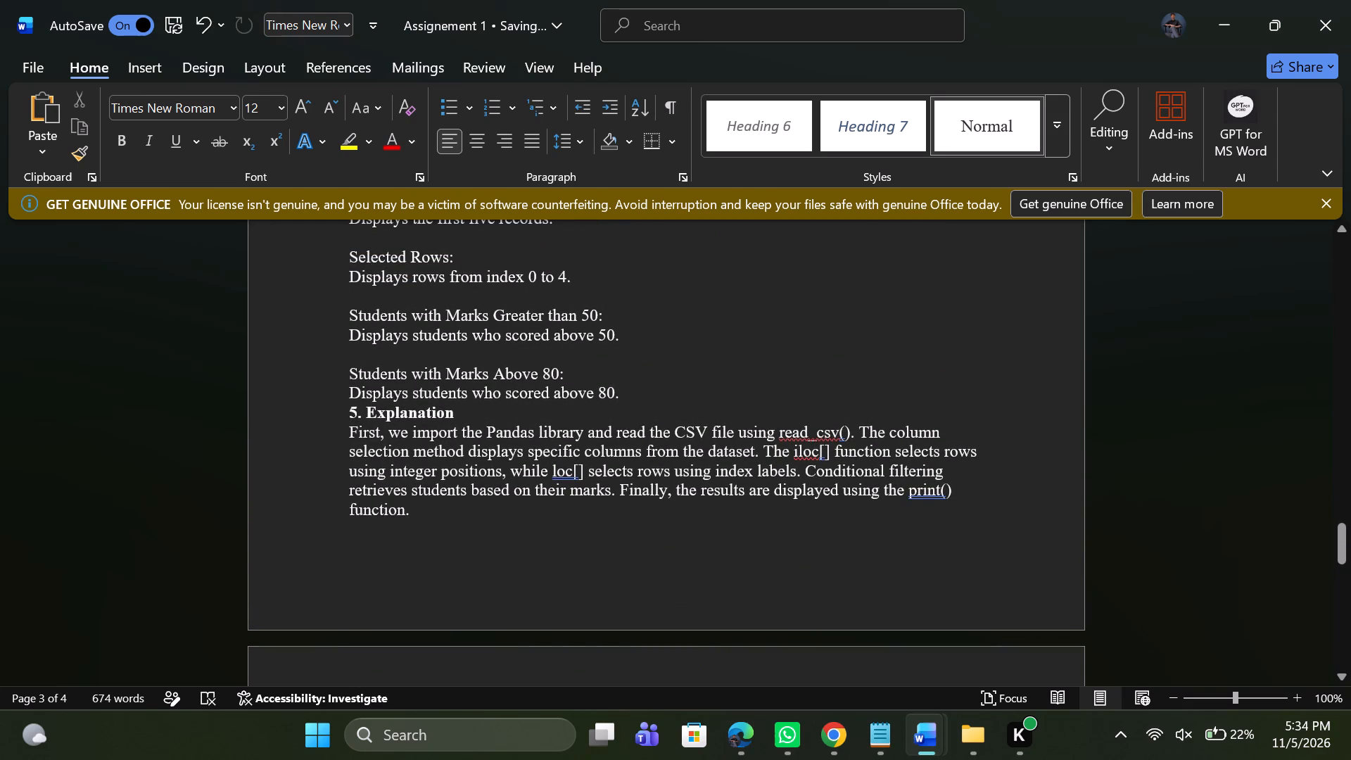
{"action": "left_click", "coordinate": [633, 395]}
{"action": "key", "text": "Return"}
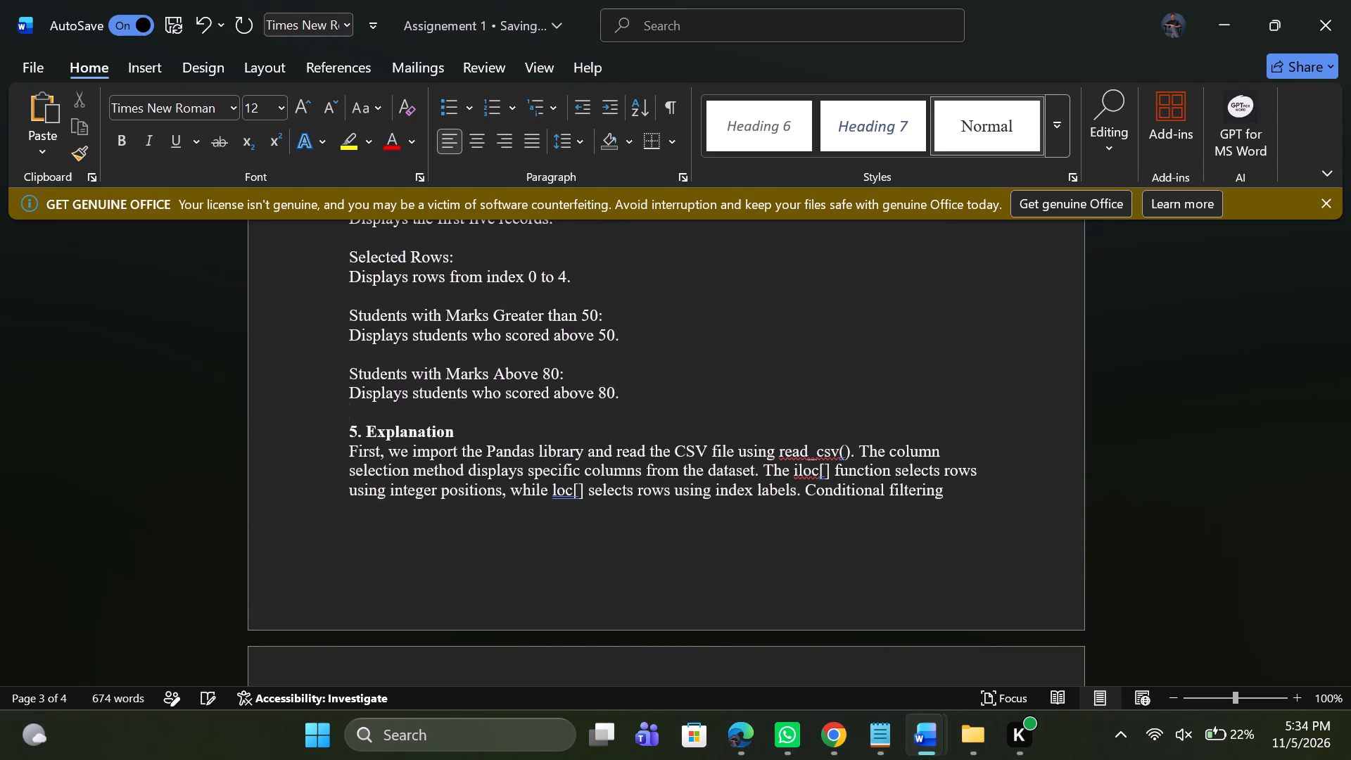
Delete the placeholder output text under 4. Output, from Complete Dataset through the Students with Marks Above 80 description.
{"action": "scroll", "coordinate": [633, 395], "scroll_direction": "up", "scroll_amount": 1}
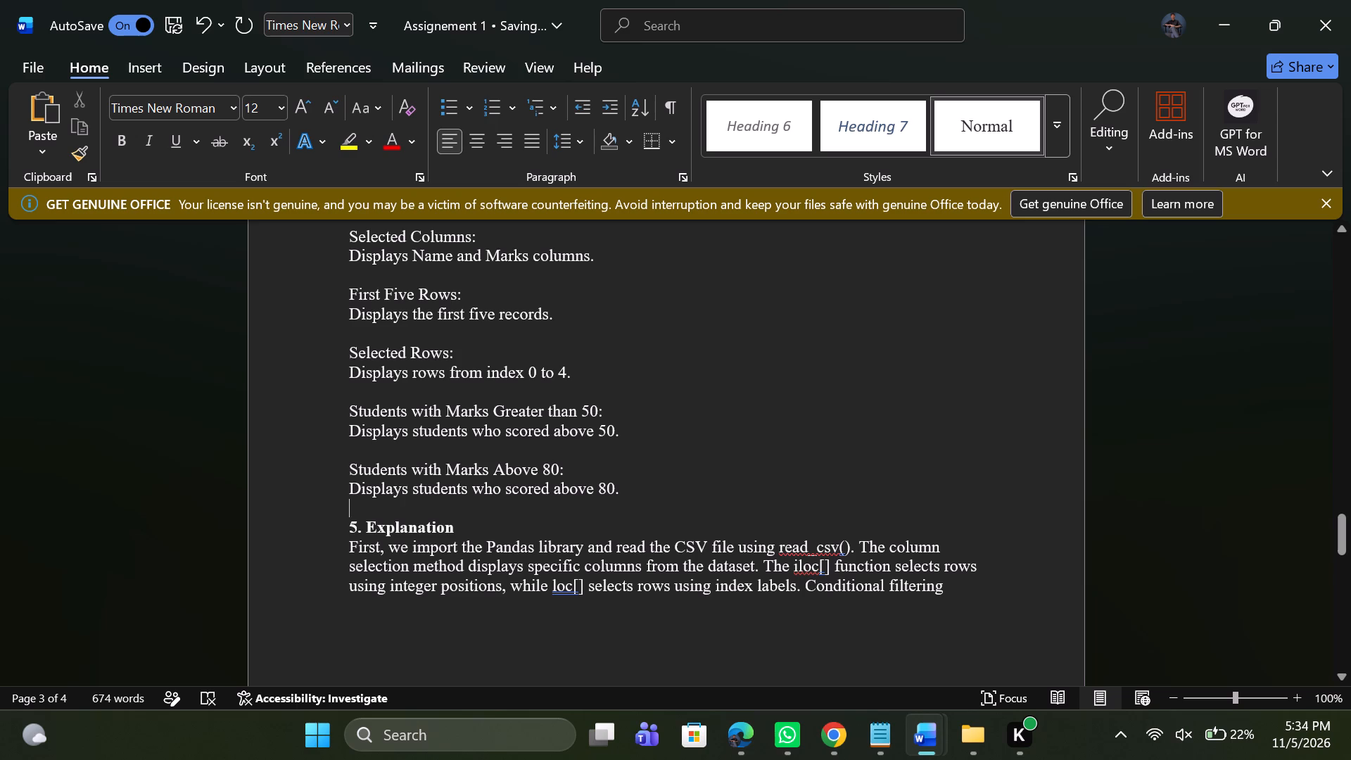
{"action": "left_click", "coordinate": [616, 489]}
{"action": "left_click_drag", "start_coordinate": [624, 489], "coordinate": [355, 196]}
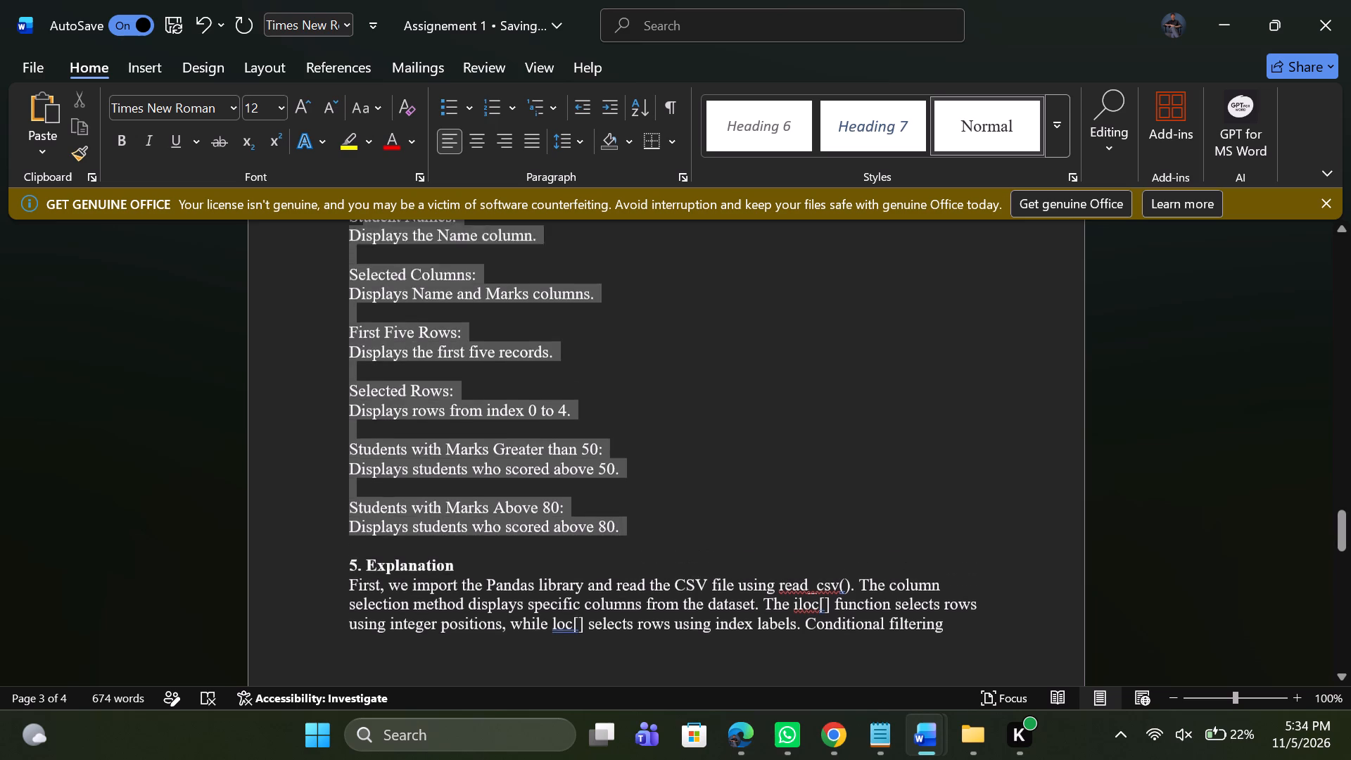
{"action": "left_click_drag", "start_coordinate": [355, 196], "coordinate": [336, 455]}
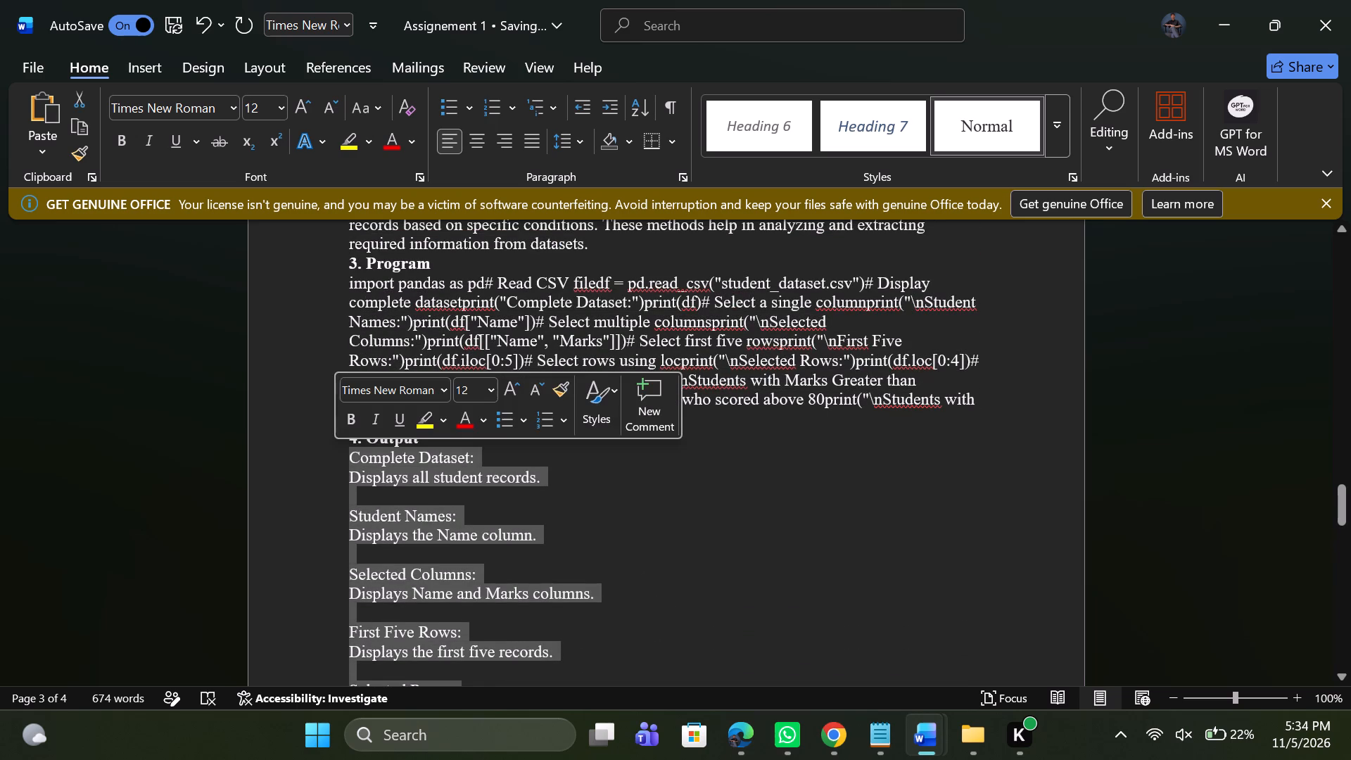
{"action": "key", "text": "BackSpace"}
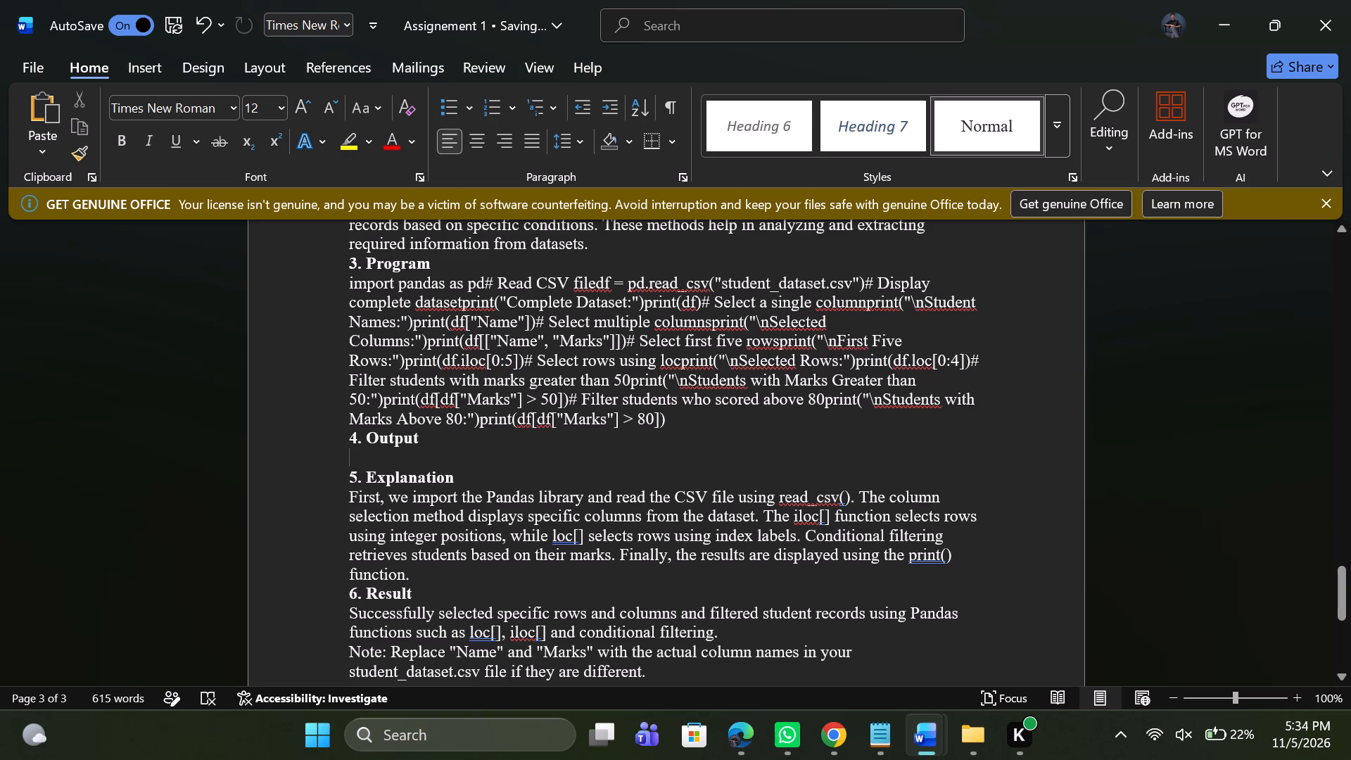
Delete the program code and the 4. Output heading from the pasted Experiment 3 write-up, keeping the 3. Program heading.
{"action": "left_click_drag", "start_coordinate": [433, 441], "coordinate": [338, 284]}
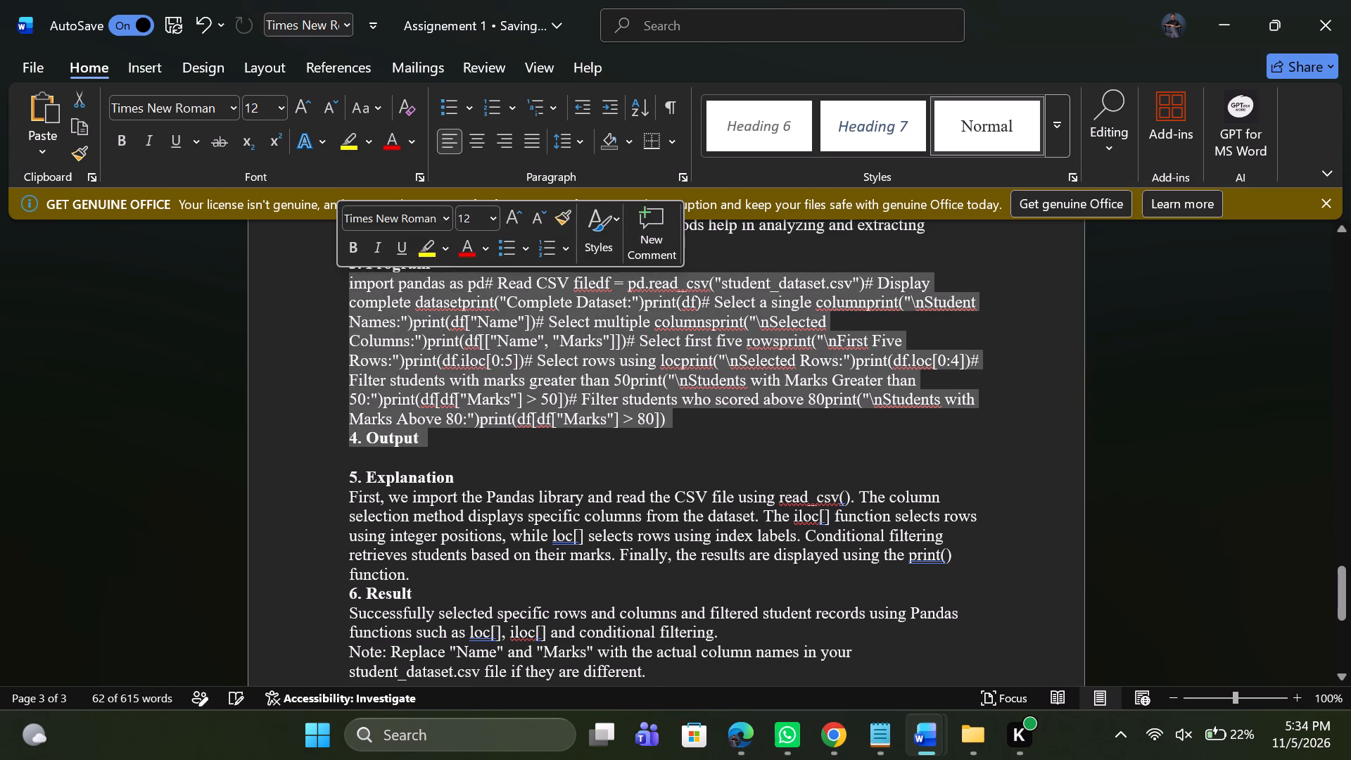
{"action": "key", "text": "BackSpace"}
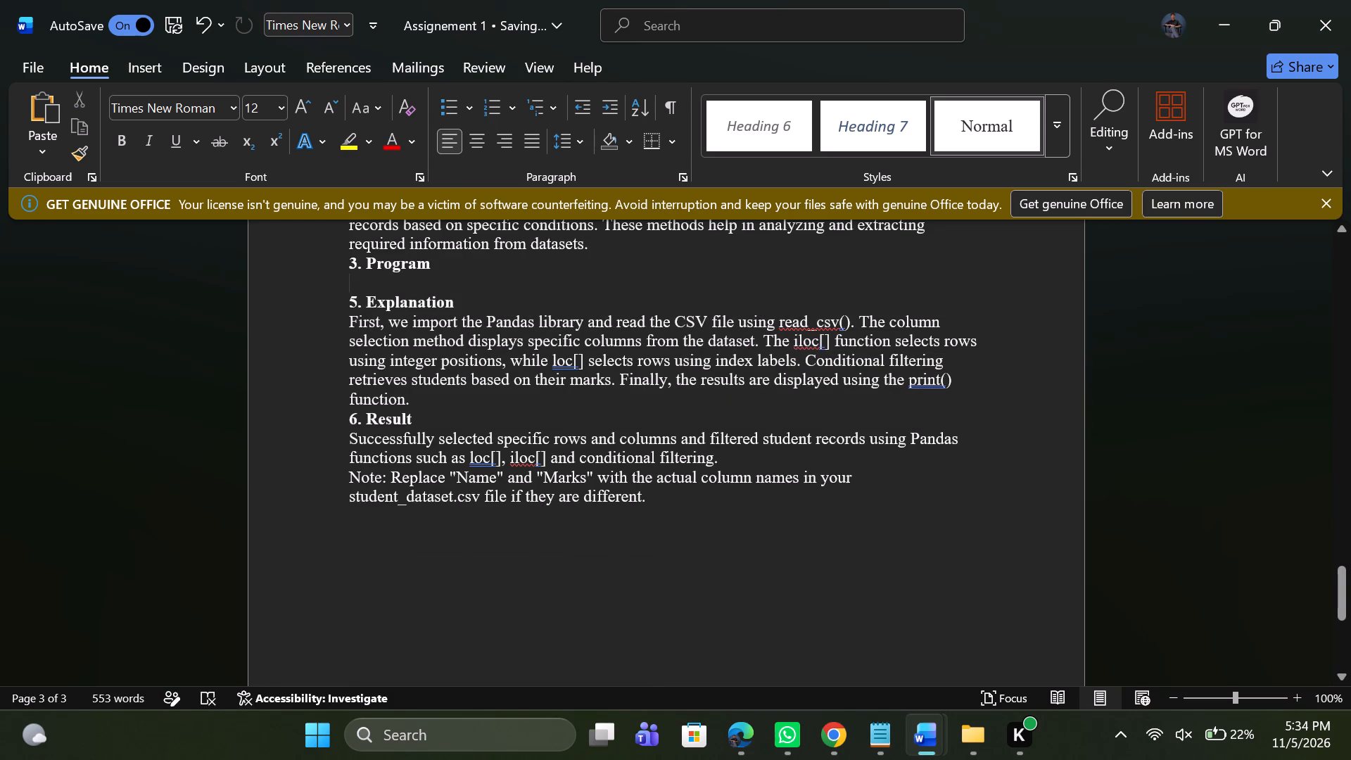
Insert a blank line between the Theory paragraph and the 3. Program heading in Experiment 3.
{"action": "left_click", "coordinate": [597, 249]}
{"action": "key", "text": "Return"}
Review the document's Experiment 1 and Experiment 2 sections and compare them with the pasted Experiment 3 write-up.
{"action": "scroll", "coordinate": [597, 249], "scroll_direction": "right", "scroll_amount": 1}
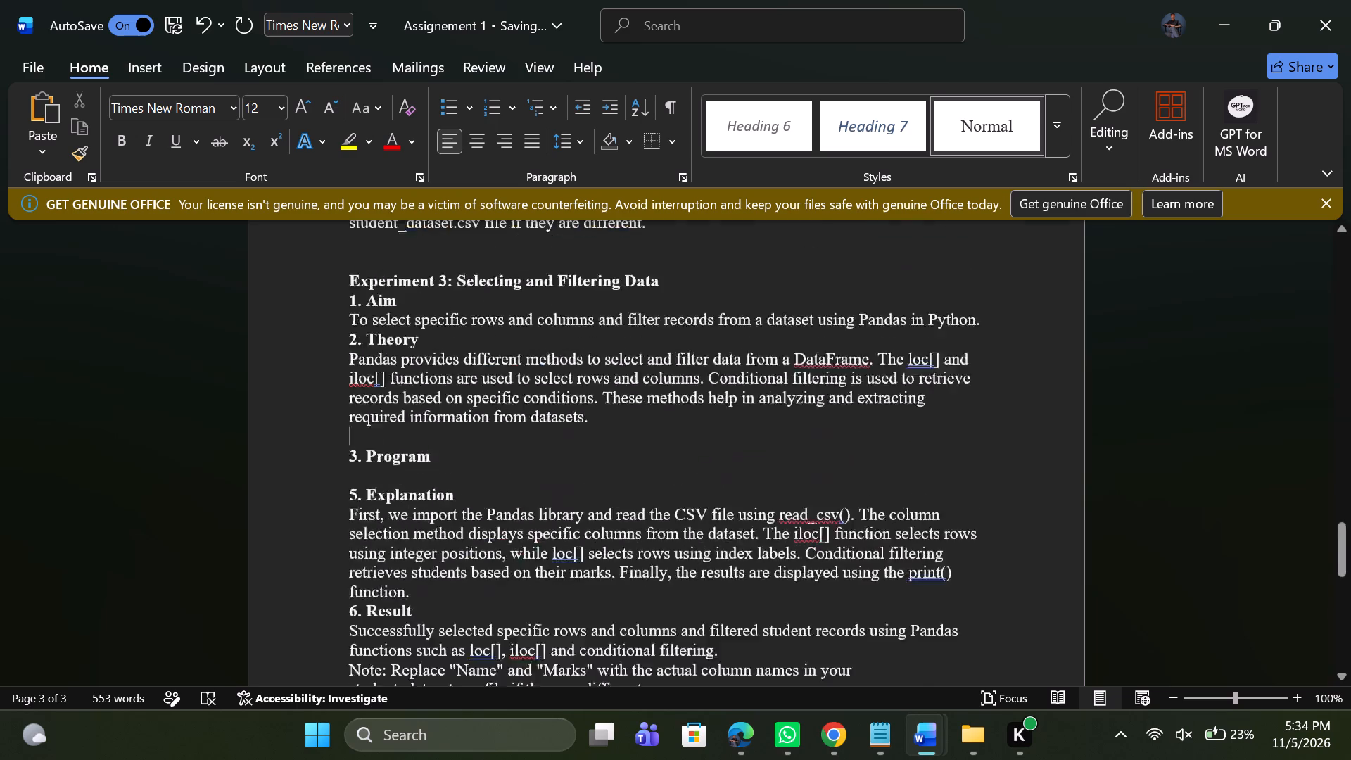
{"action": "scroll", "coordinate": [597, 249], "scroll_direction": "right", "scroll_amount": 2}
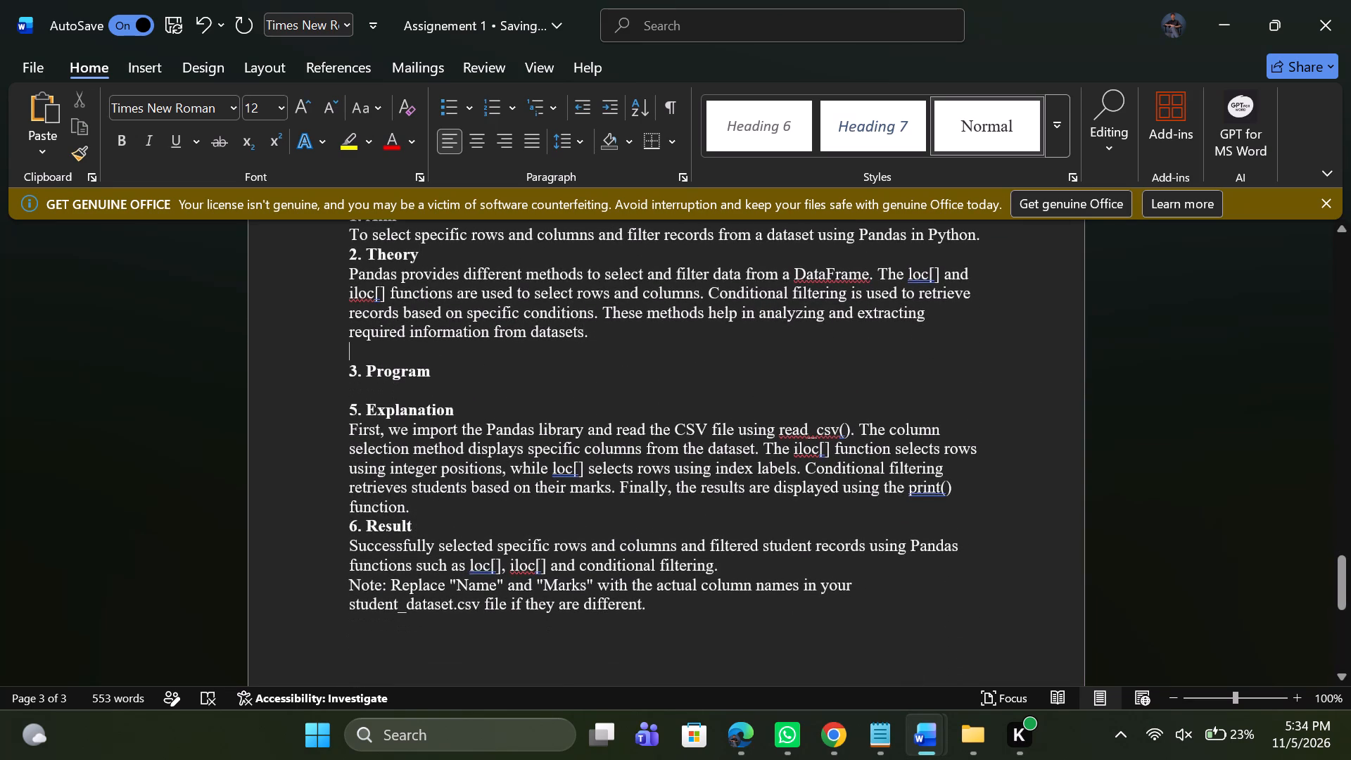
{"action": "scroll", "coordinate": [597, 249], "scroll_direction": "up", "scroll_amount": 5}
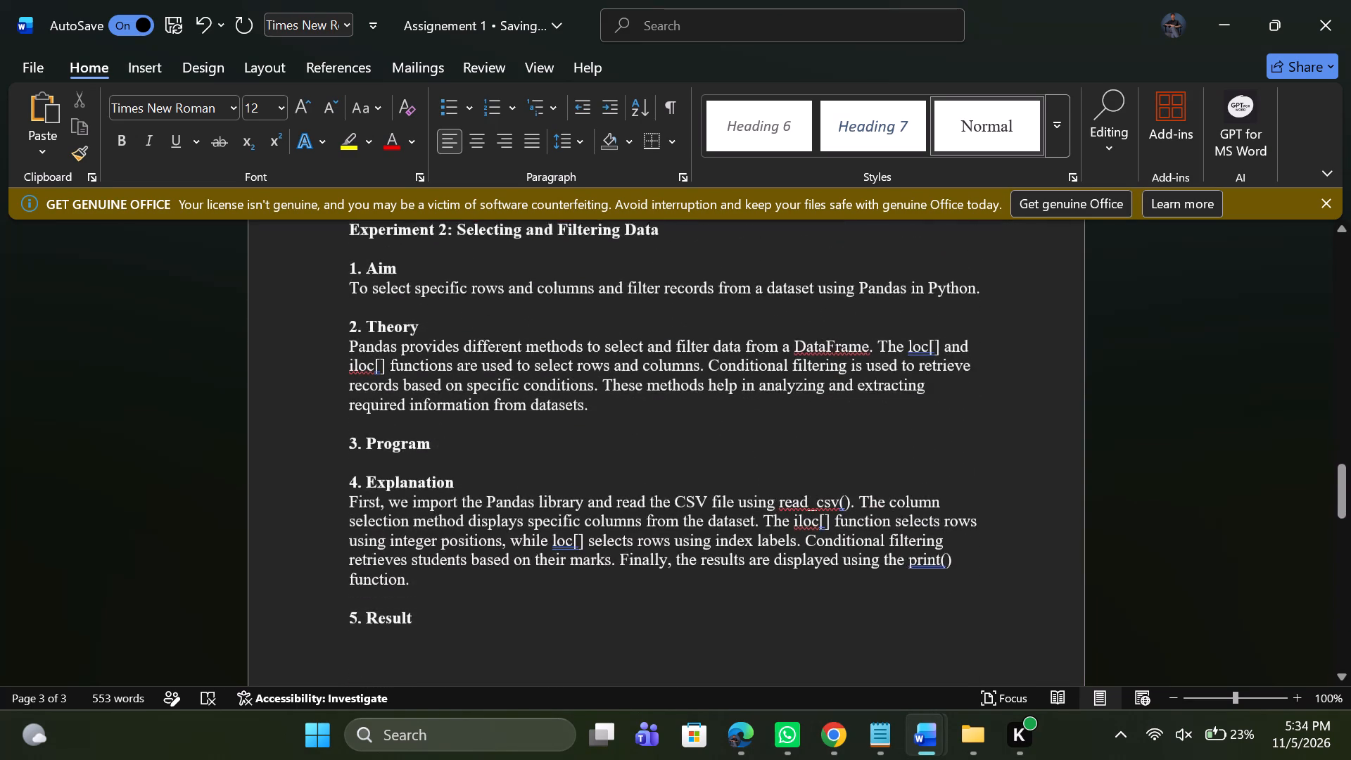
{"action": "scroll", "coordinate": [597, 249], "scroll_direction": "up", "scroll_amount": 2}
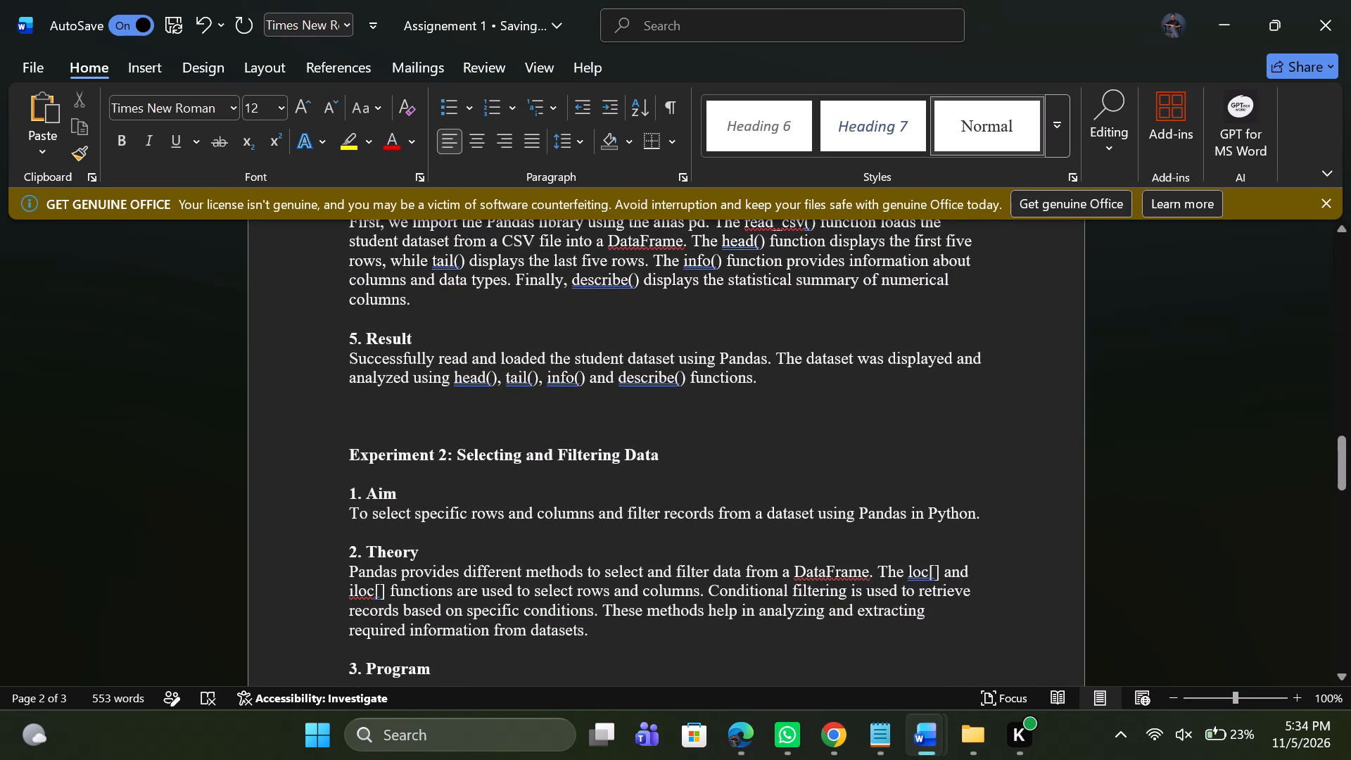
{"action": "scroll", "coordinate": [597, 249], "scroll_direction": "up", "scroll_amount": 1}
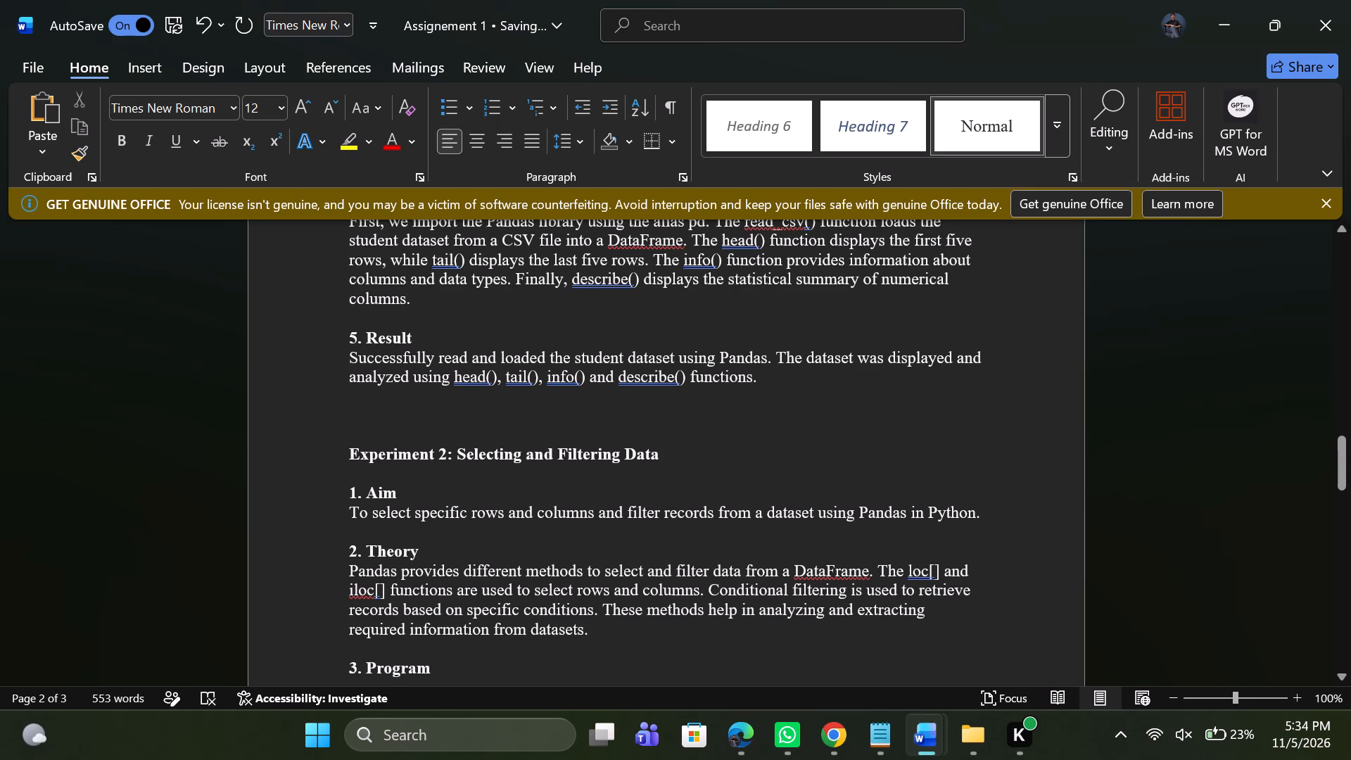
{"action": "scroll", "coordinate": [454, 386], "scroll_direction": "down", "scroll_amount": 2}
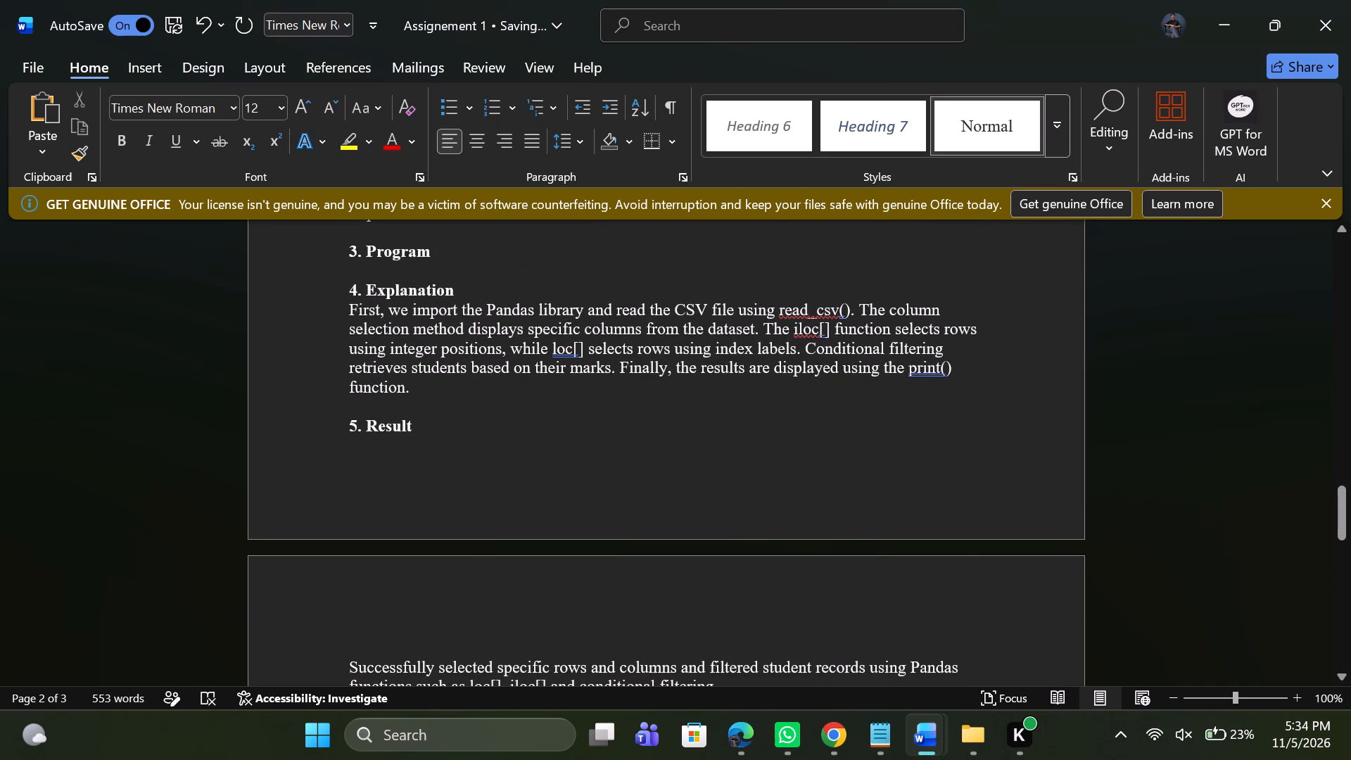
{"action": "scroll", "coordinate": [427, 282], "scroll_direction": "down", "scroll_amount": 1}
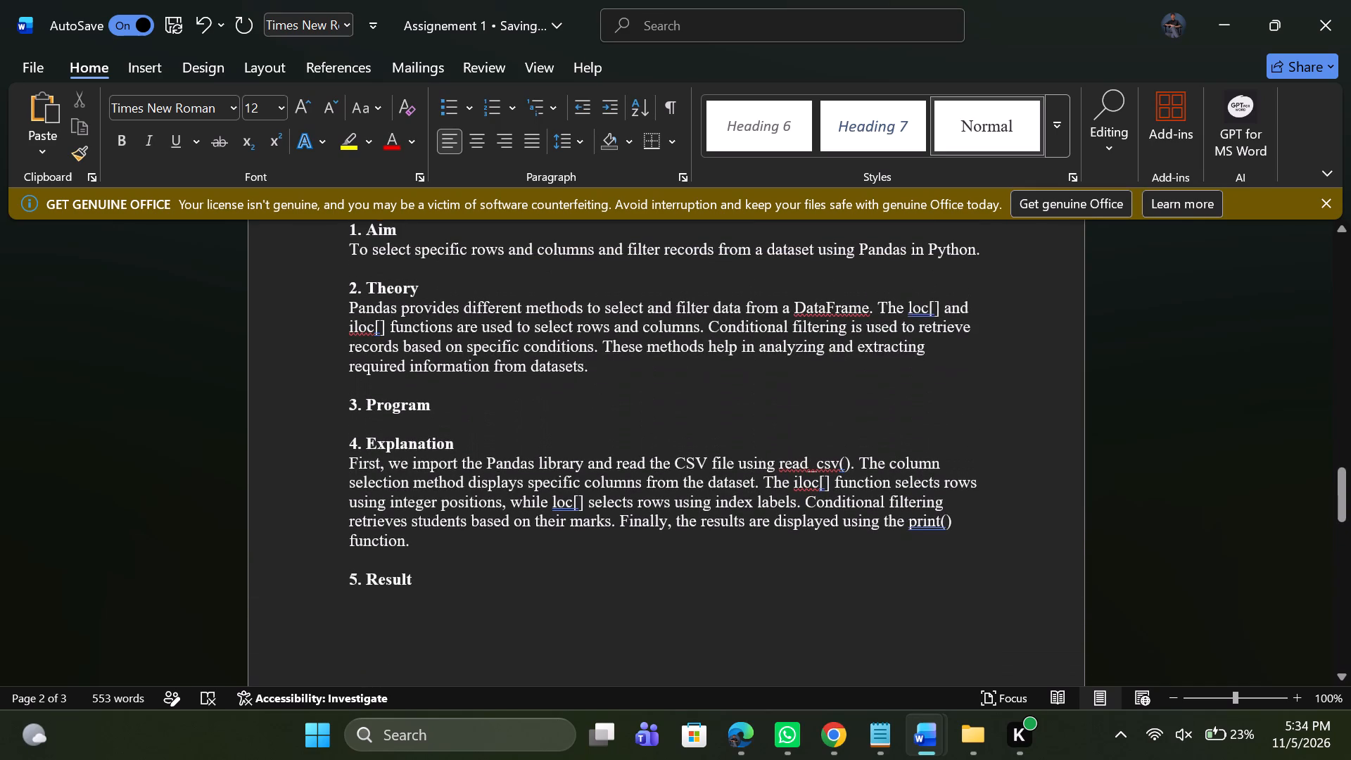
{"action": "scroll", "coordinate": [427, 282], "scroll_direction": "down", "scroll_amount": 1}
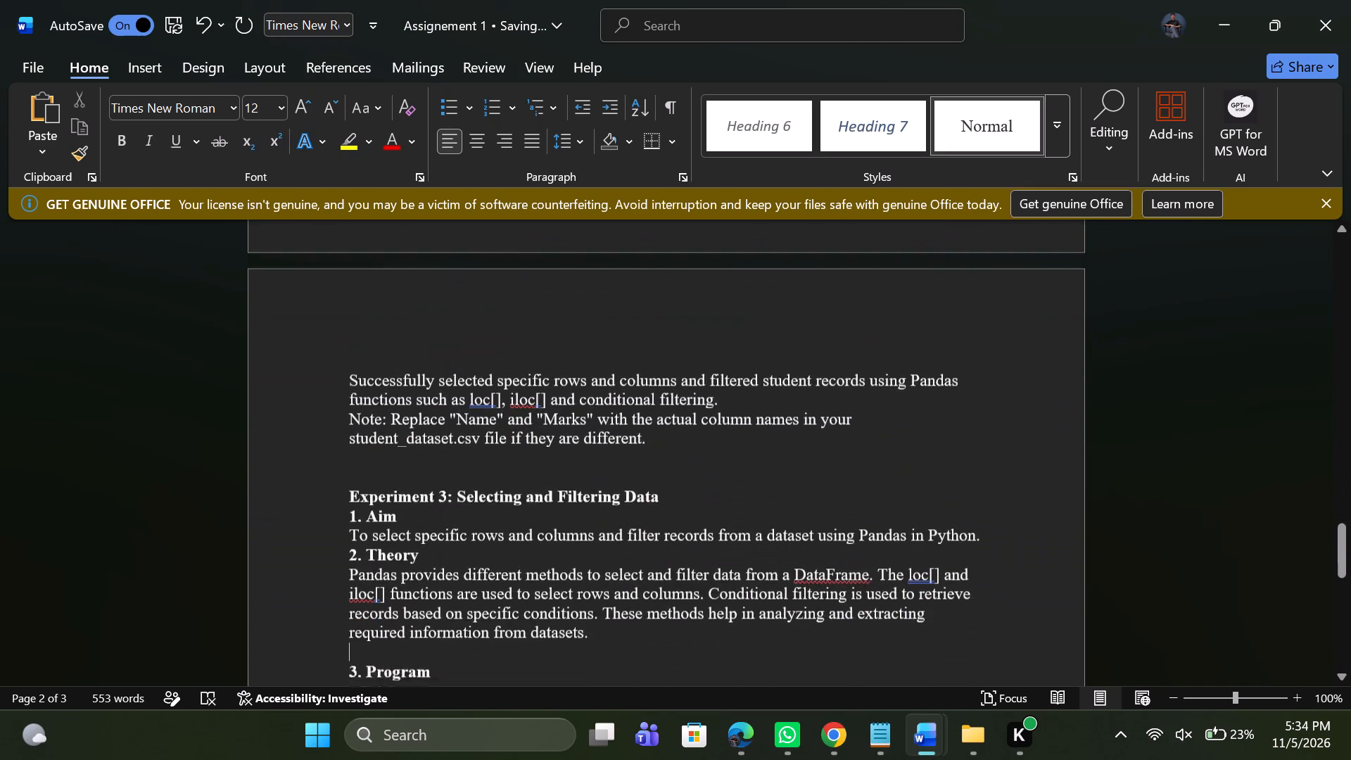
{"action": "scroll", "coordinate": [427, 282], "scroll_direction": "down", "scroll_amount": 3}
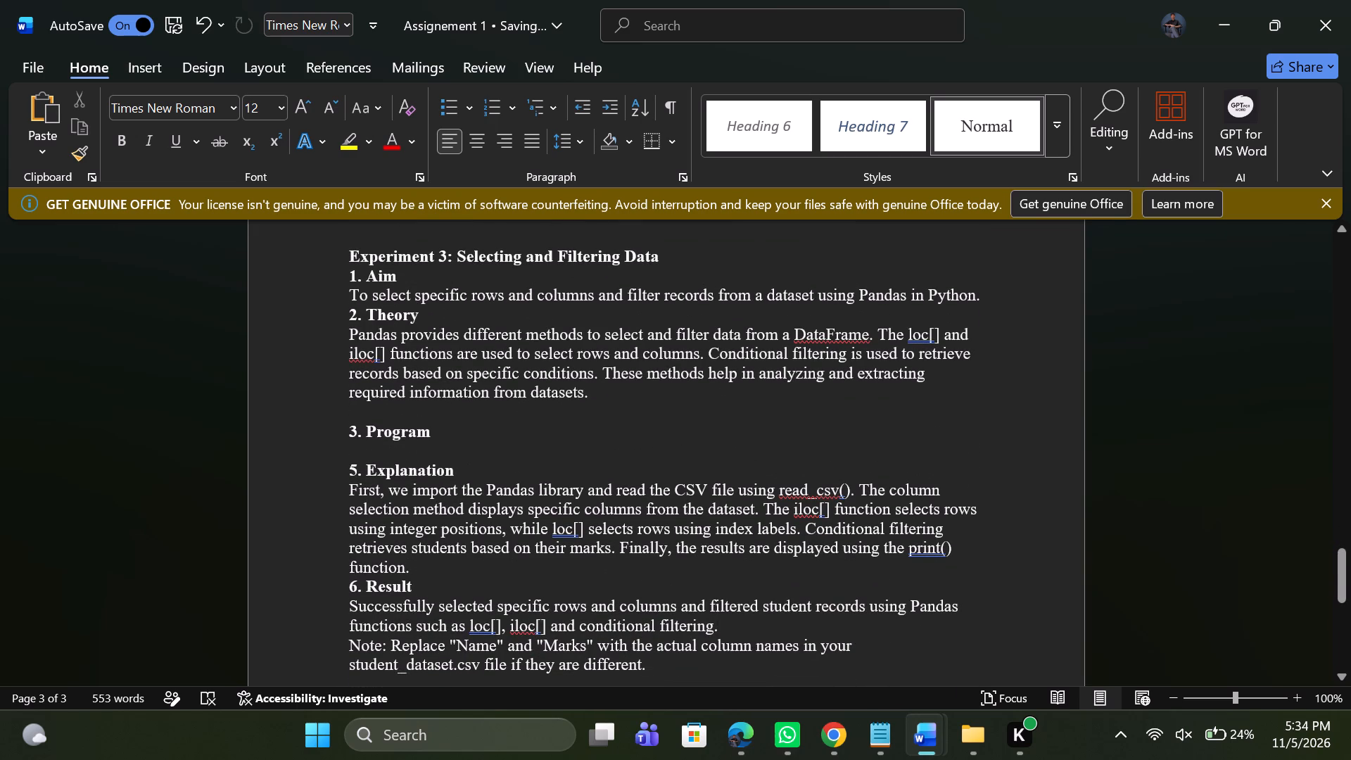
{"action": "scroll", "coordinate": [427, 282], "scroll_direction": "down", "scroll_amount": 5}
{"action": "scroll", "coordinate": [427, 282], "scroll_direction": "up", "scroll_amount": 1}
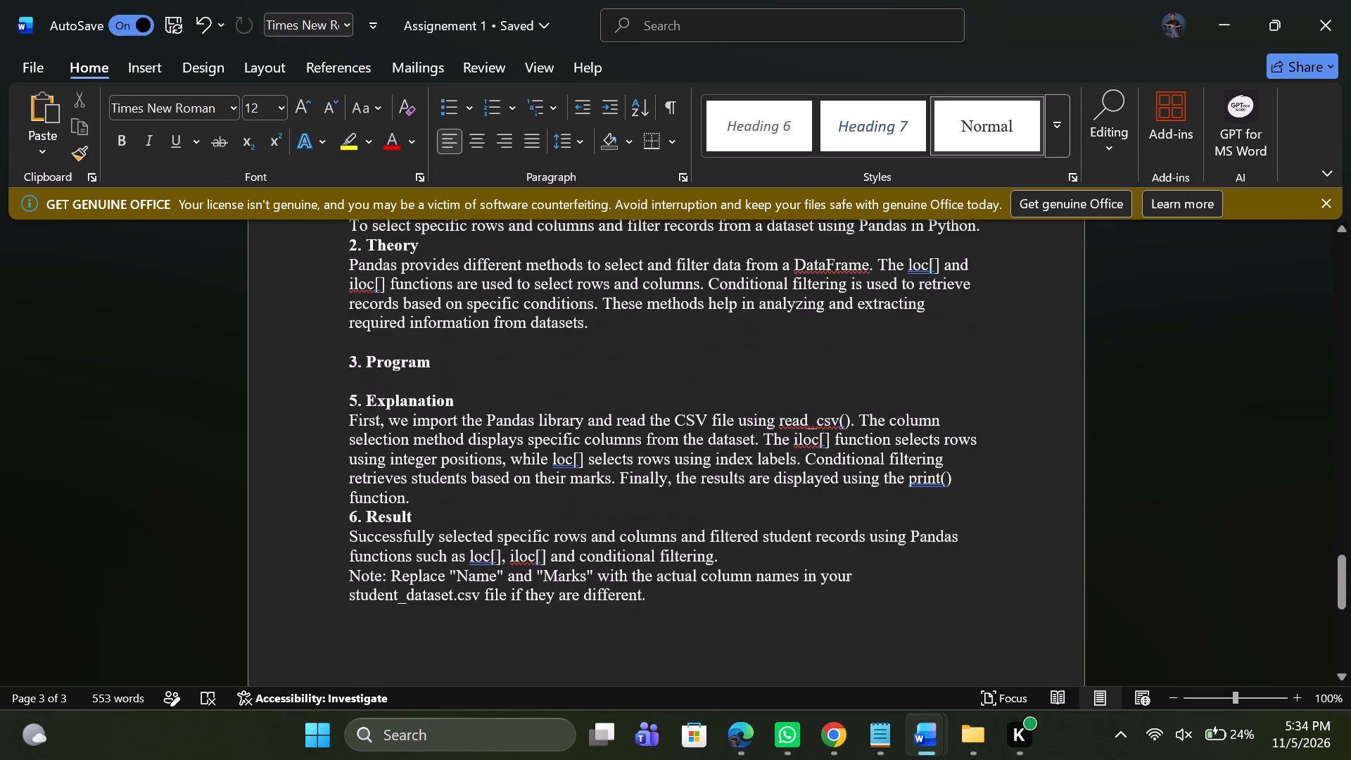
{"action": "scroll", "coordinate": [427, 282], "scroll_direction": "up", "scroll_amount": 2}
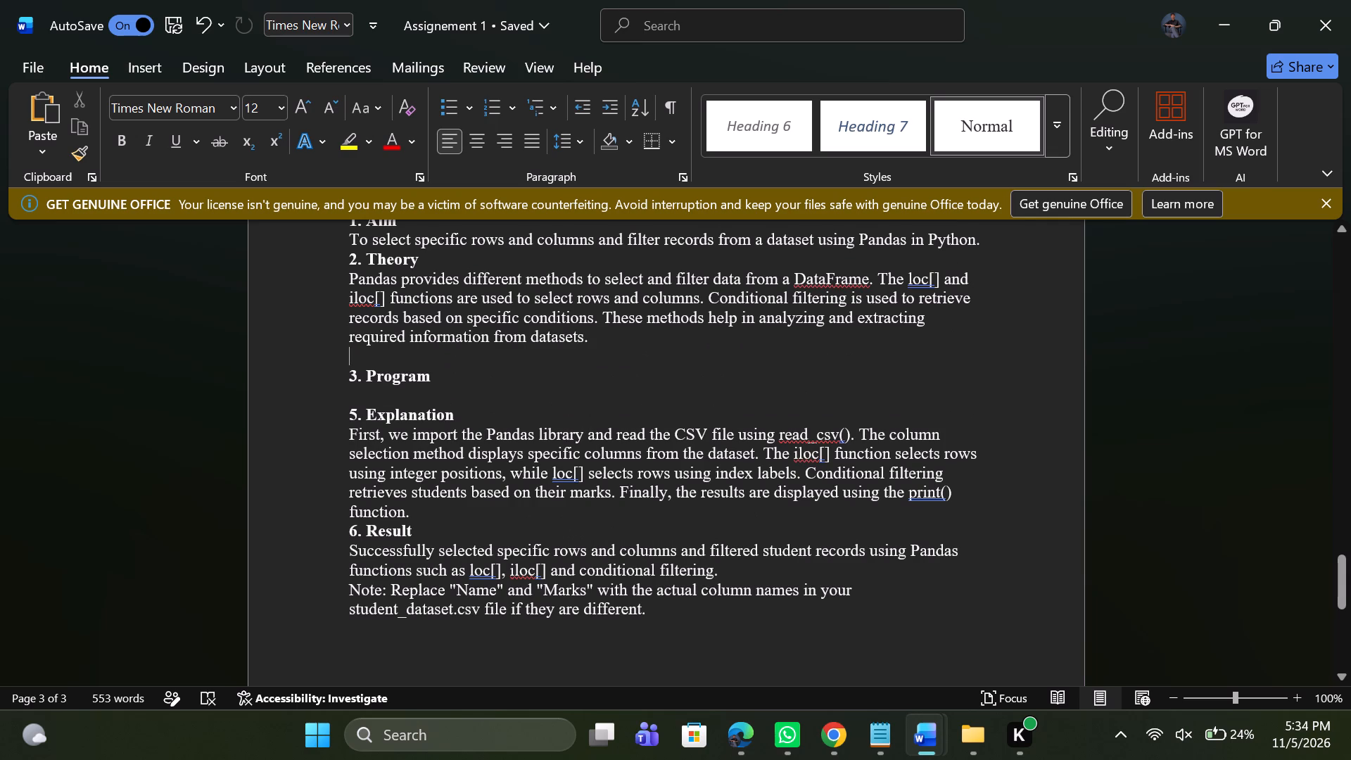
{"action": "scroll", "coordinate": [628, 535], "scroll_direction": "up", "scroll_amount": 4}
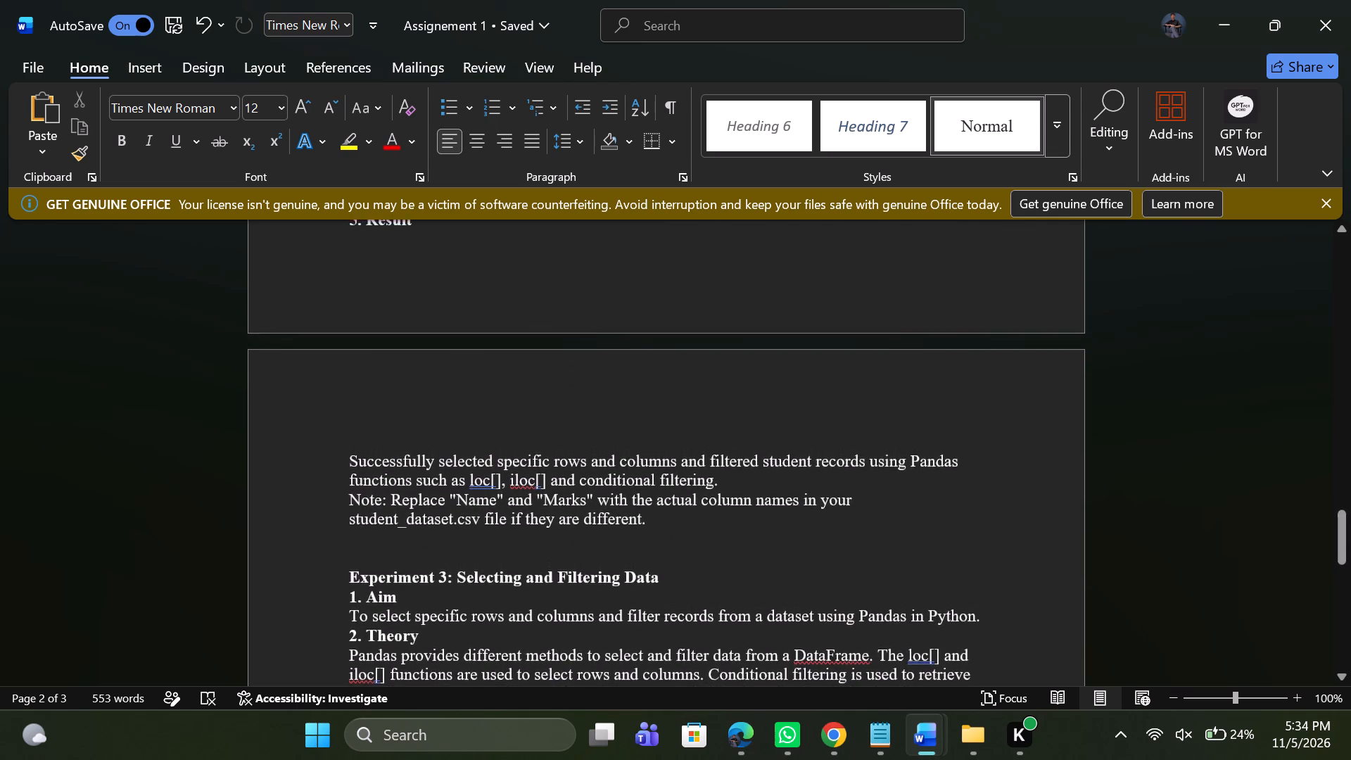
{"action": "scroll", "coordinate": [628, 535], "scroll_direction": "up", "scroll_amount": 5}
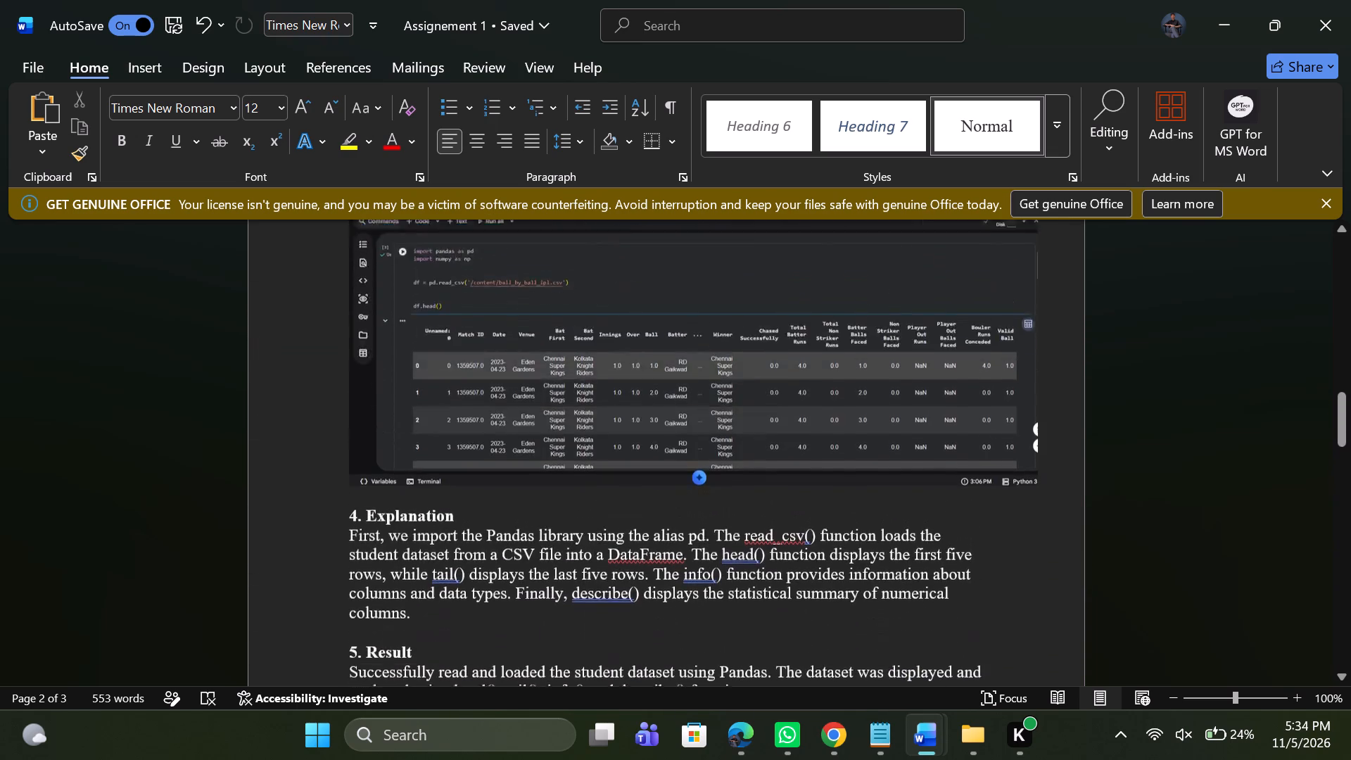
{"action": "scroll", "coordinate": [628, 535], "scroll_direction": "up", "scroll_amount": 5}
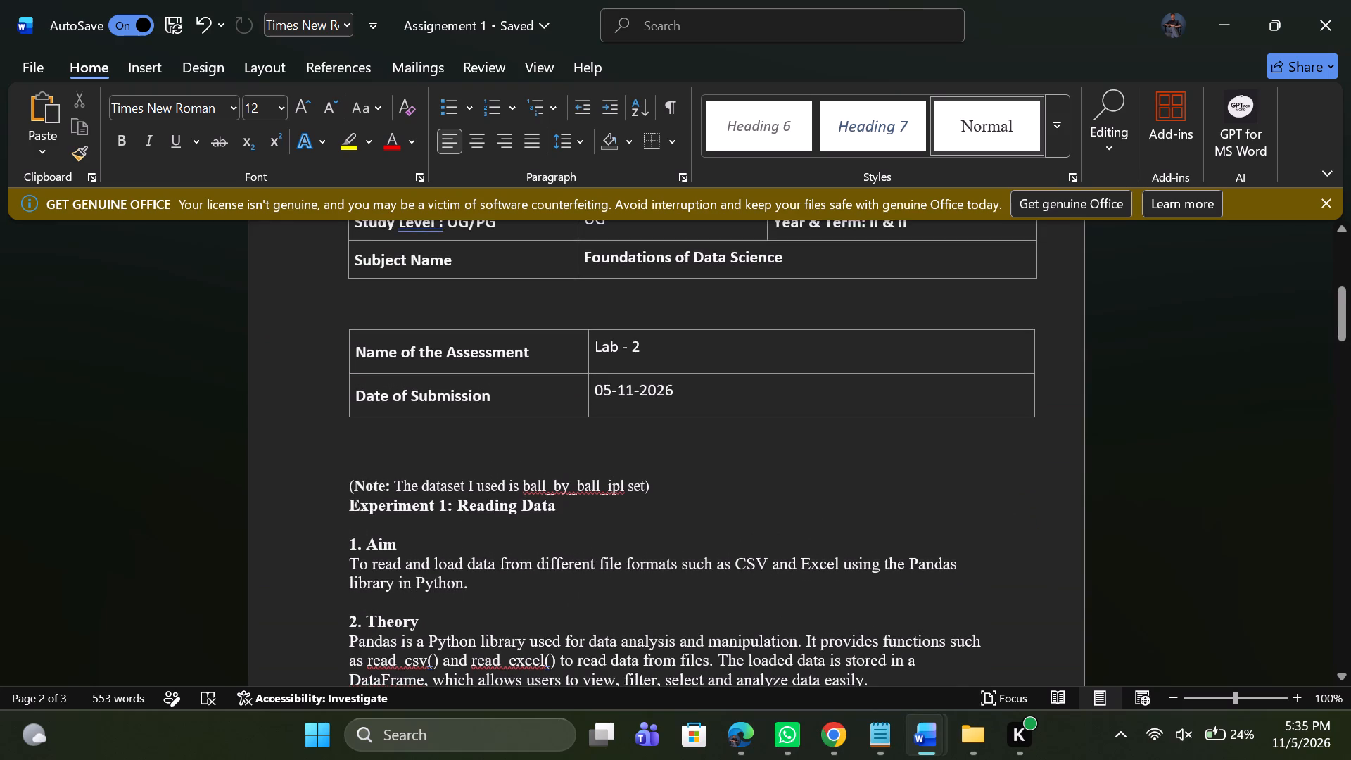
{"action": "scroll", "coordinate": [628, 535], "scroll_direction": "up", "scroll_amount": 2}
{"action": "scroll", "coordinate": [628, 535], "scroll_direction": "down", "scroll_amount": 2}
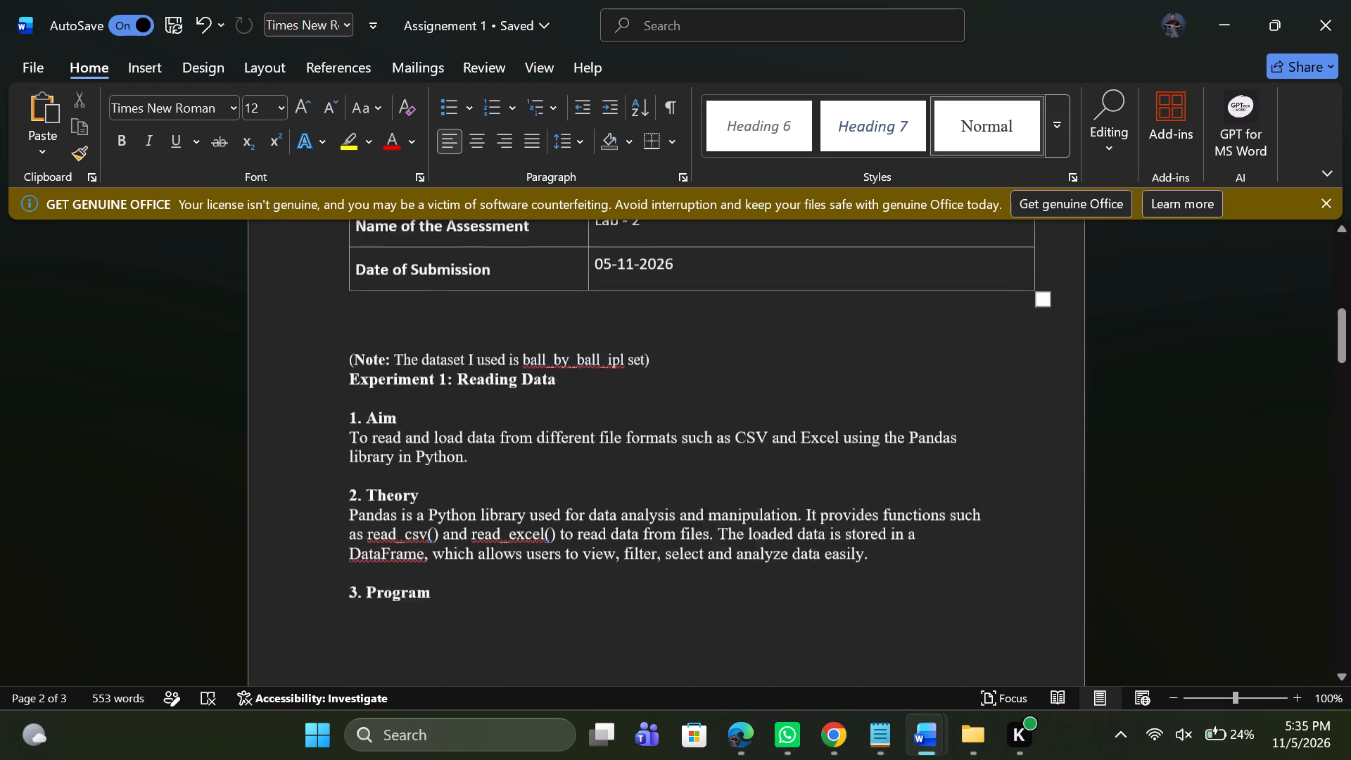
{"action": "scroll", "coordinate": [628, 535], "scroll_direction": "down", "scroll_amount": 6}
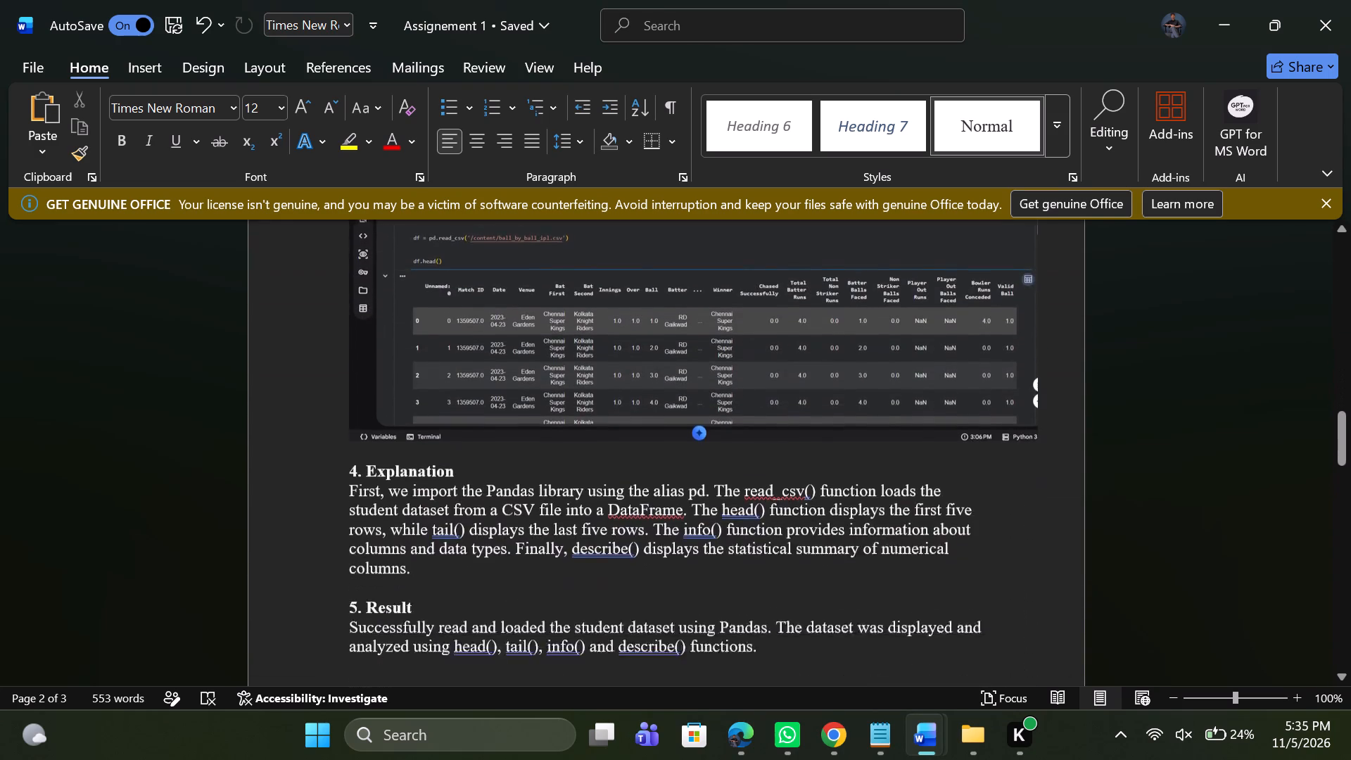
{"action": "scroll", "coordinate": [628, 535], "scroll_direction": "down", "scroll_amount": 4}
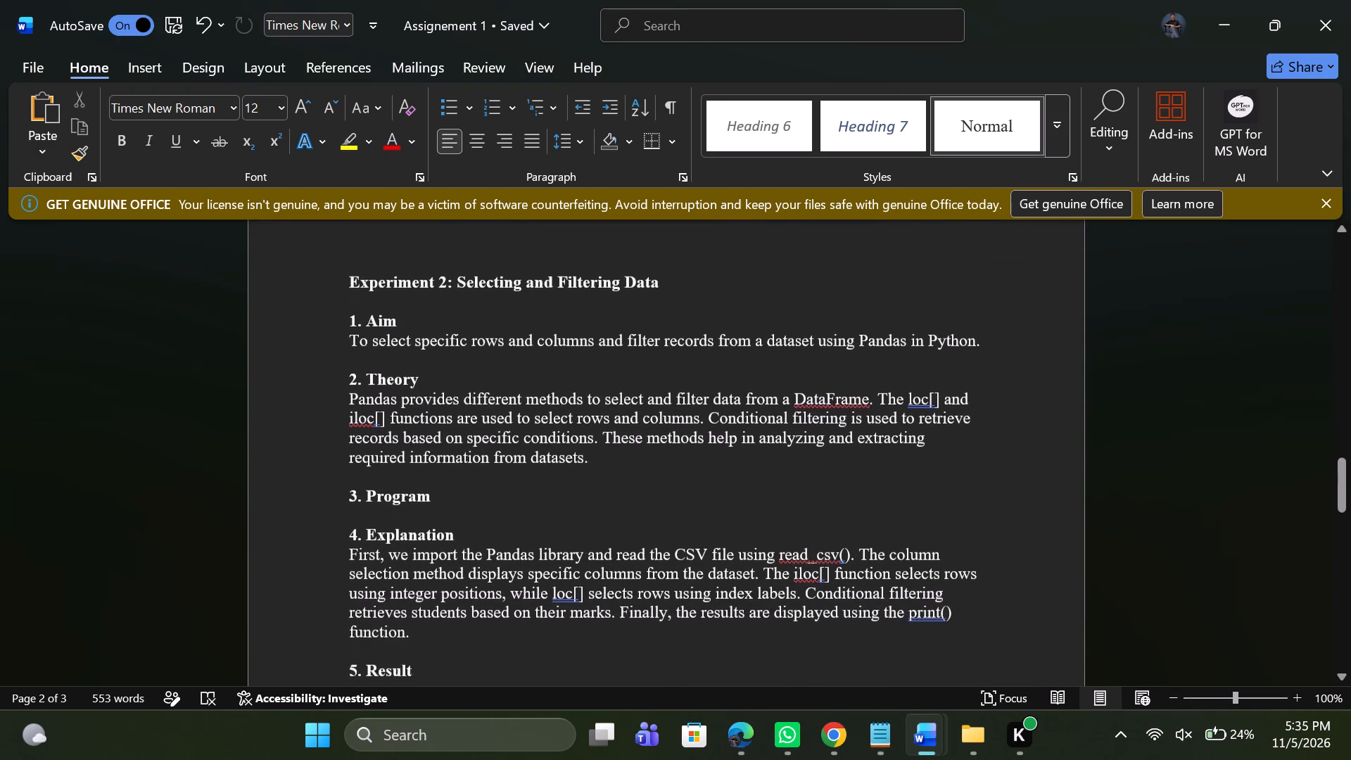
{"action": "scroll", "coordinate": [628, 535], "scroll_direction": "down", "scroll_amount": 4}
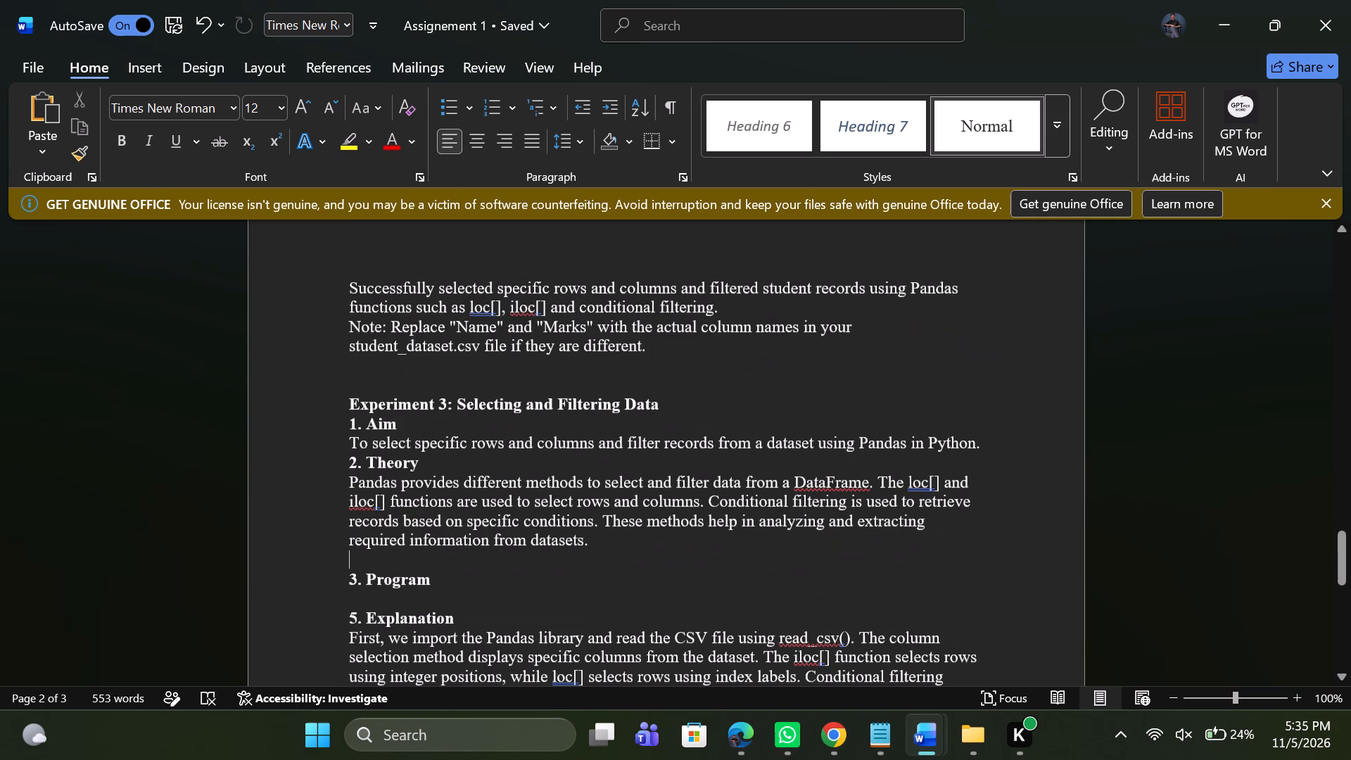
{"action": "scroll", "coordinate": [628, 535], "scroll_direction": "up", "scroll_amount": 3}
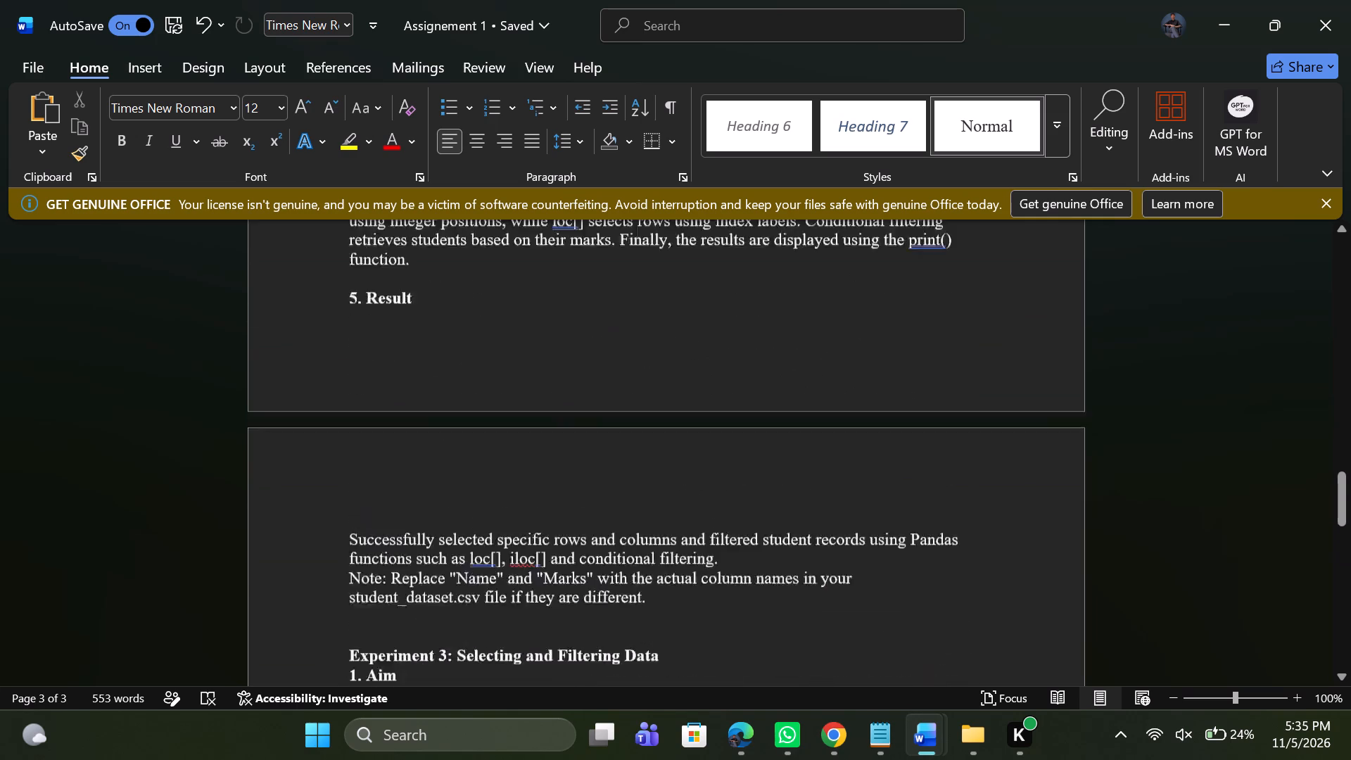
{"action": "scroll", "coordinate": [628, 535], "scroll_direction": "up", "scroll_amount": 1}
{"action": "scroll", "coordinate": [628, 535], "scroll_direction": "down", "scroll_amount": 1}
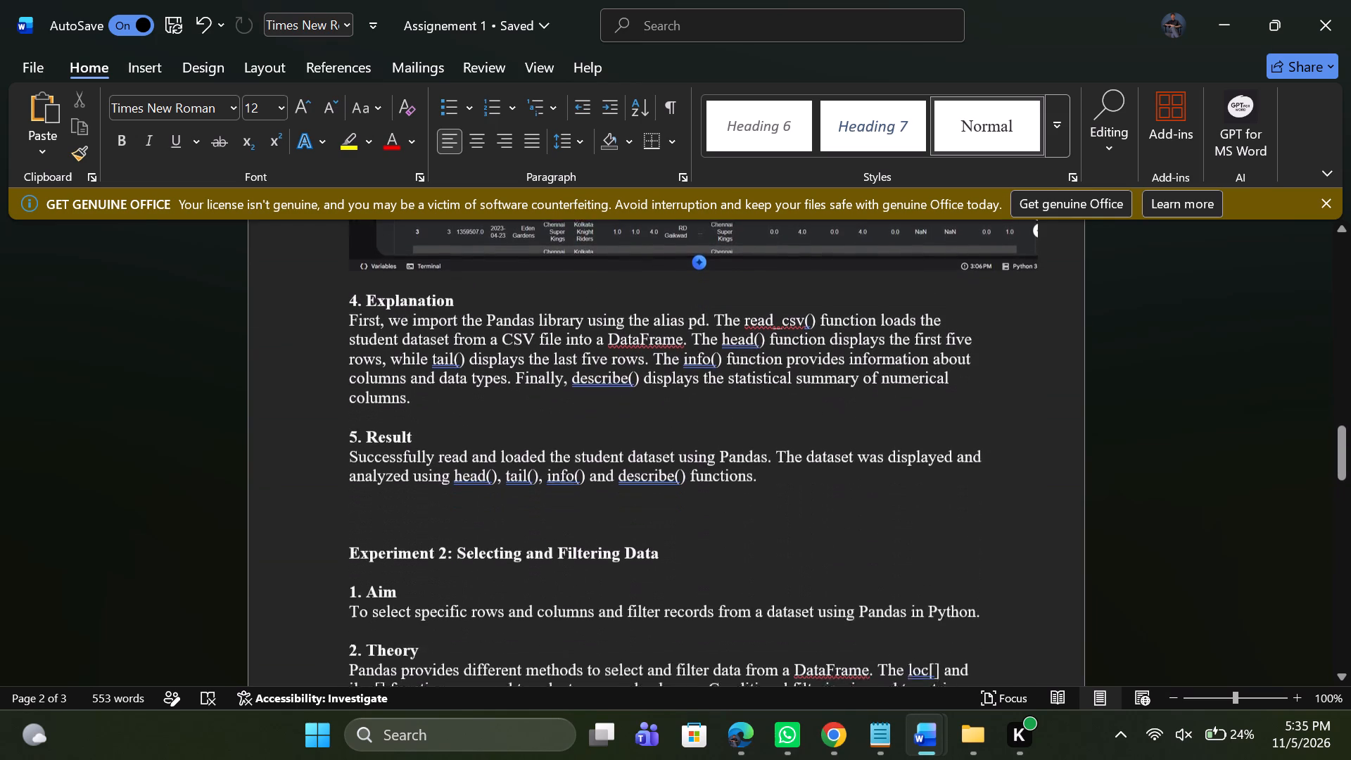
{"action": "scroll", "coordinate": [628, 535], "scroll_direction": "down", "scroll_amount": 2}
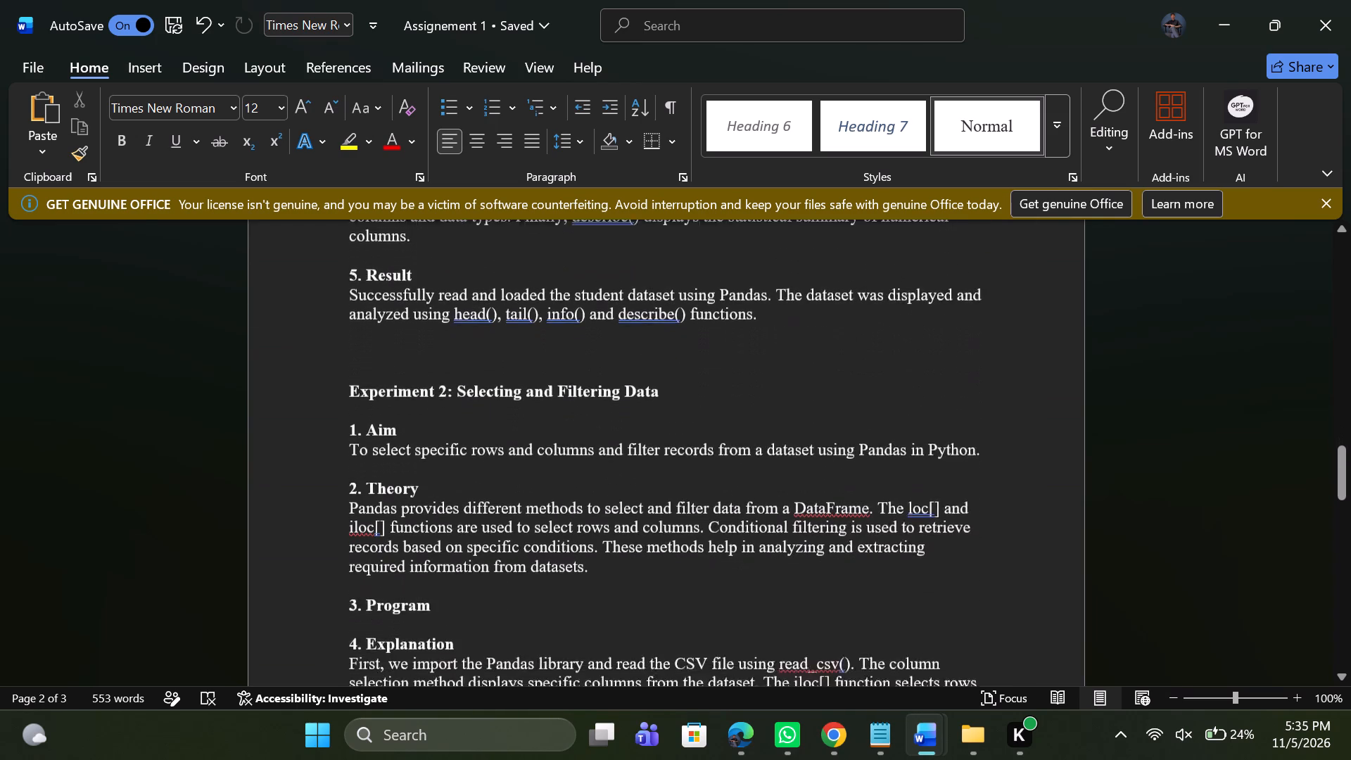
{"action": "scroll", "coordinate": [628, 535], "scroll_direction": "down", "scroll_amount": 2}
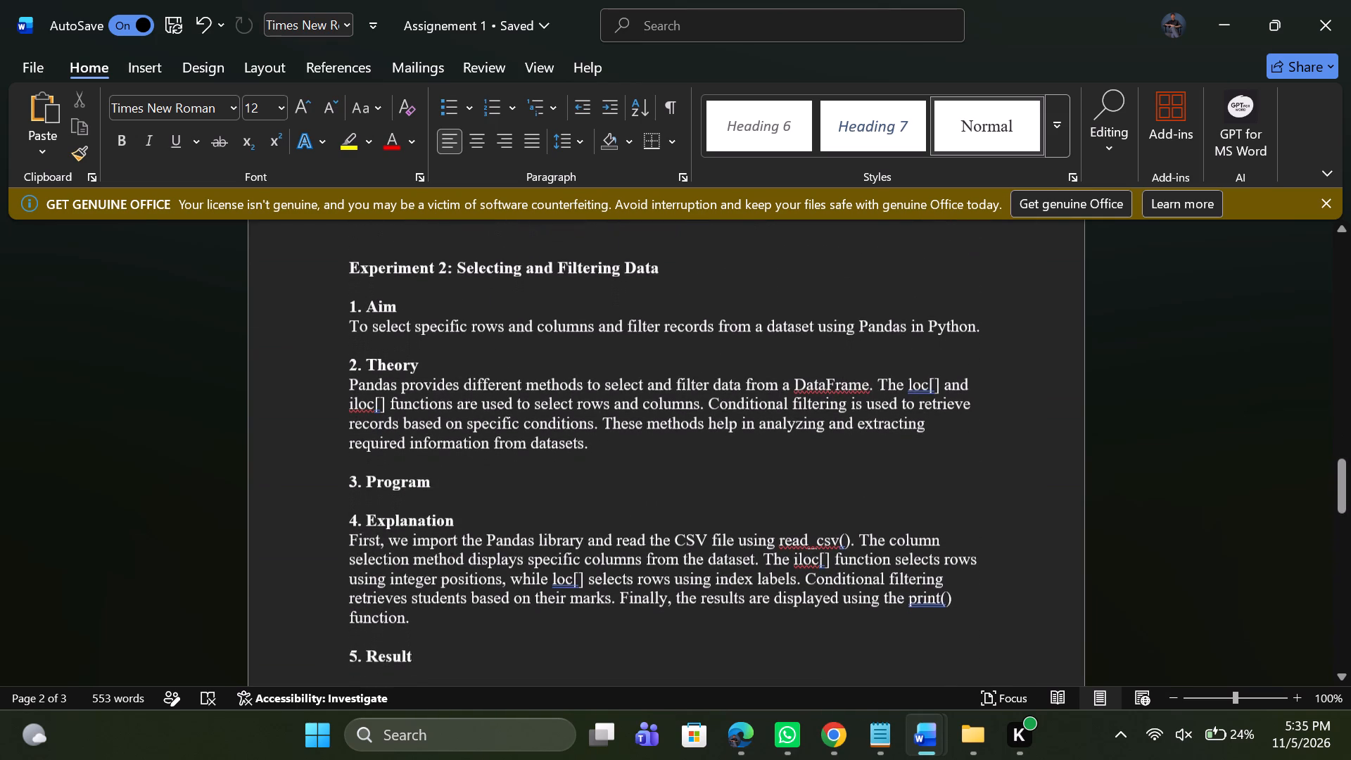
{"action": "scroll", "coordinate": [628, 535], "scroll_direction": "down", "scroll_amount": 1}
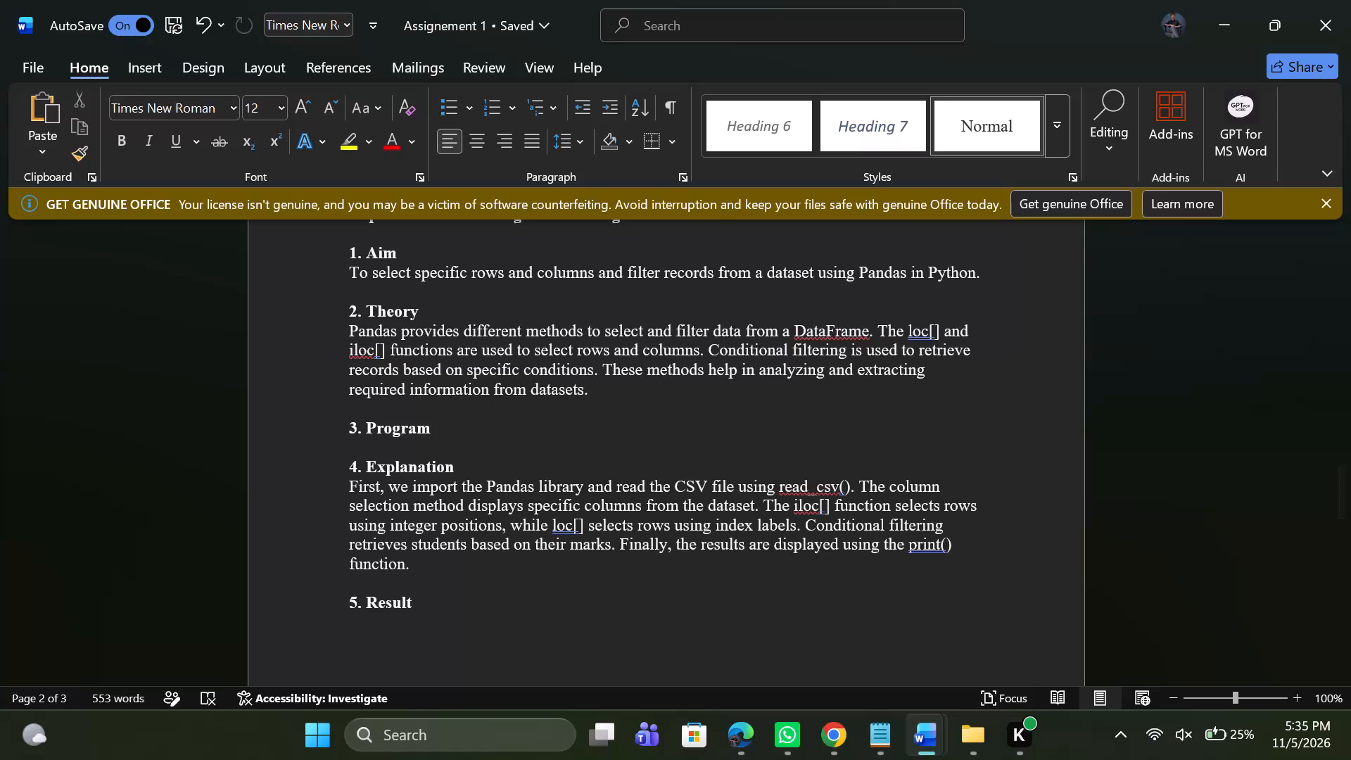
{"action": "scroll", "coordinate": [628, 535], "scroll_direction": "down", "scroll_amount": 2}
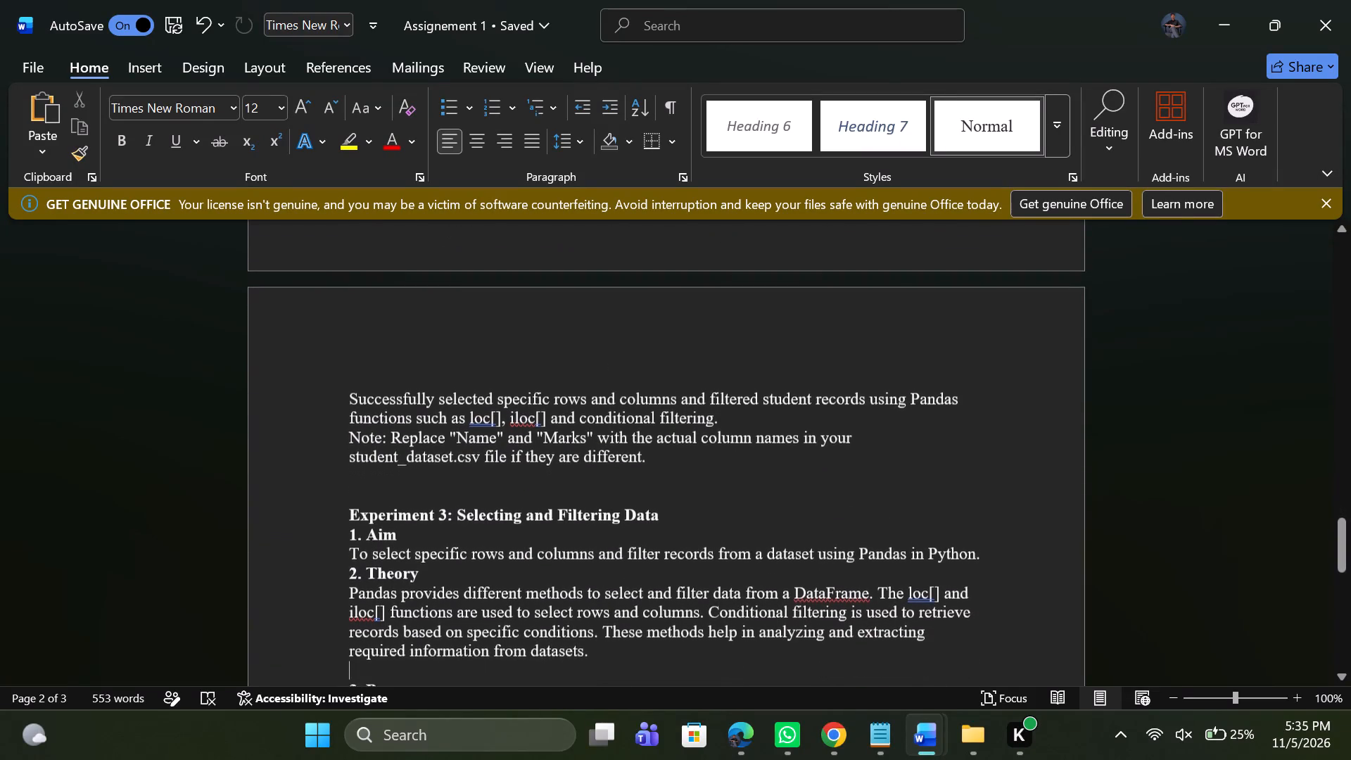
{"action": "scroll", "coordinate": [628, 535], "scroll_direction": "down", "scroll_amount": 1}
{"action": "scroll", "coordinate": [628, 535], "scroll_direction": "right", "scroll_amount": 1}
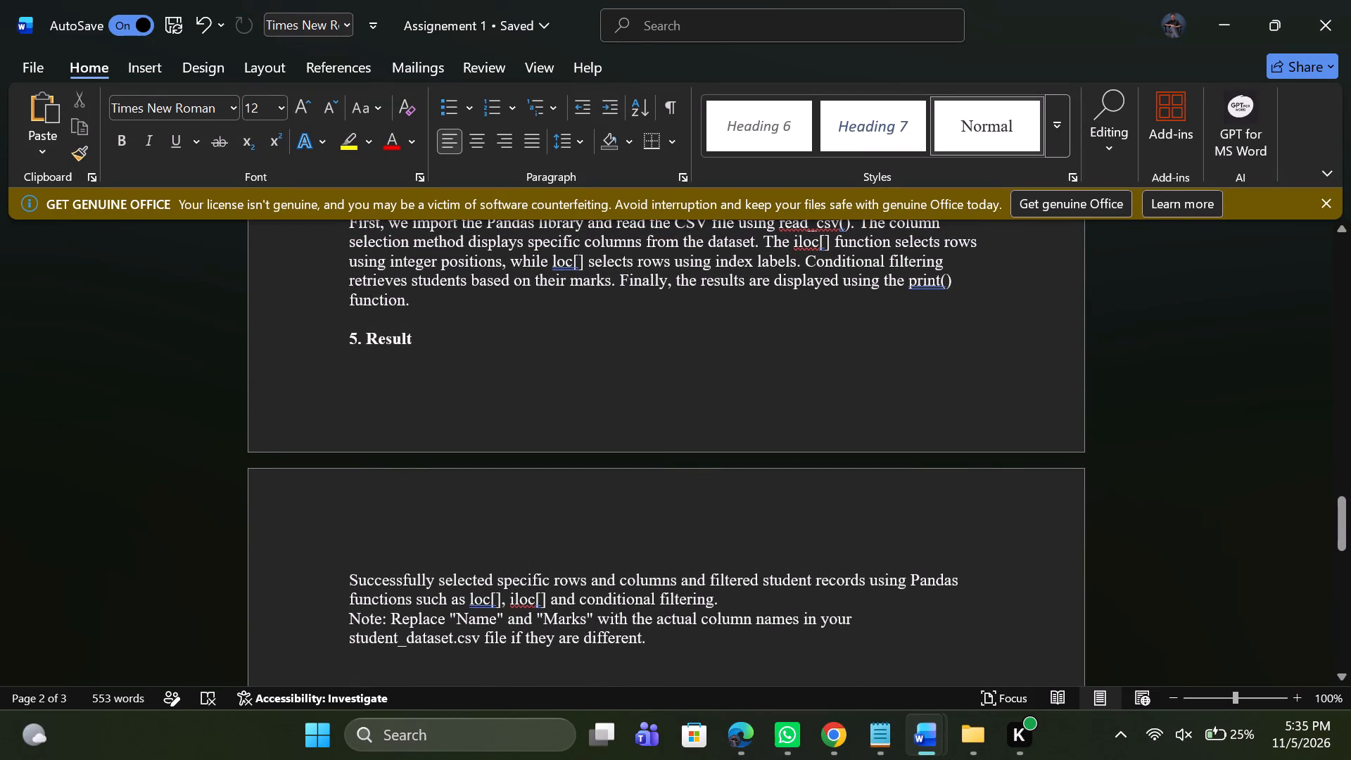
{"action": "scroll", "coordinate": [628, 535], "scroll_direction": "right", "scroll_amount": 1}
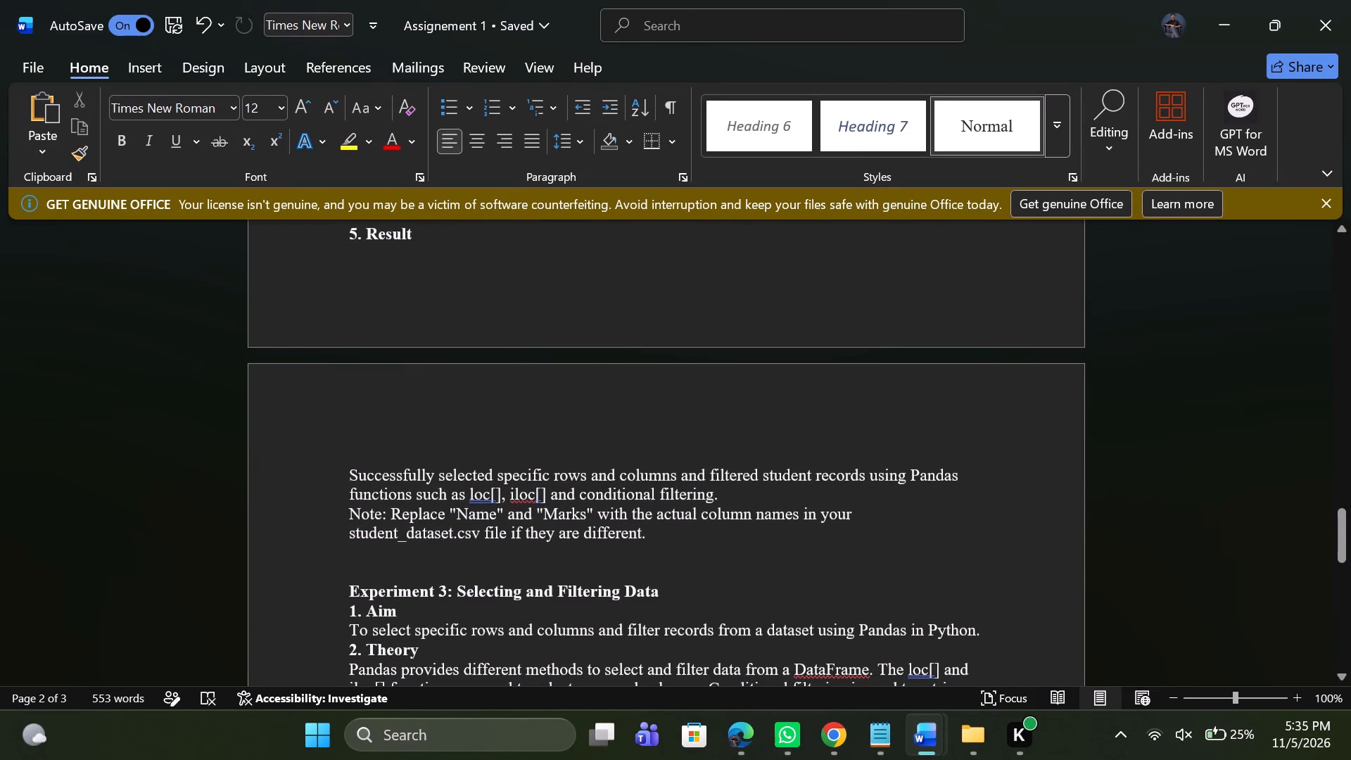
{"action": "scroll", "coordinate": [628, 535], "scroll_direction": "down", "scroll_amount": 3}
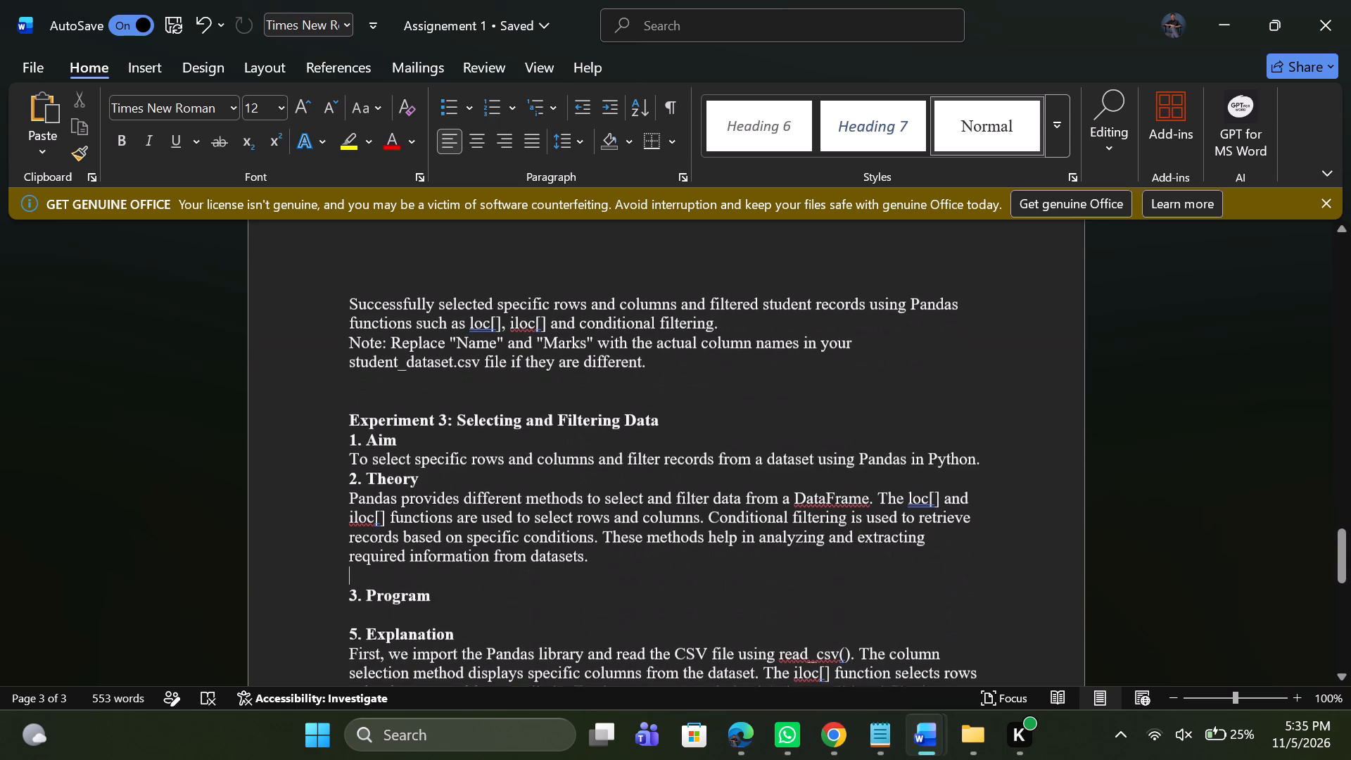
{"action": "scroll", "coordinate": [628, 535], "scroll_direction": "down", "scroll_amount": 1}
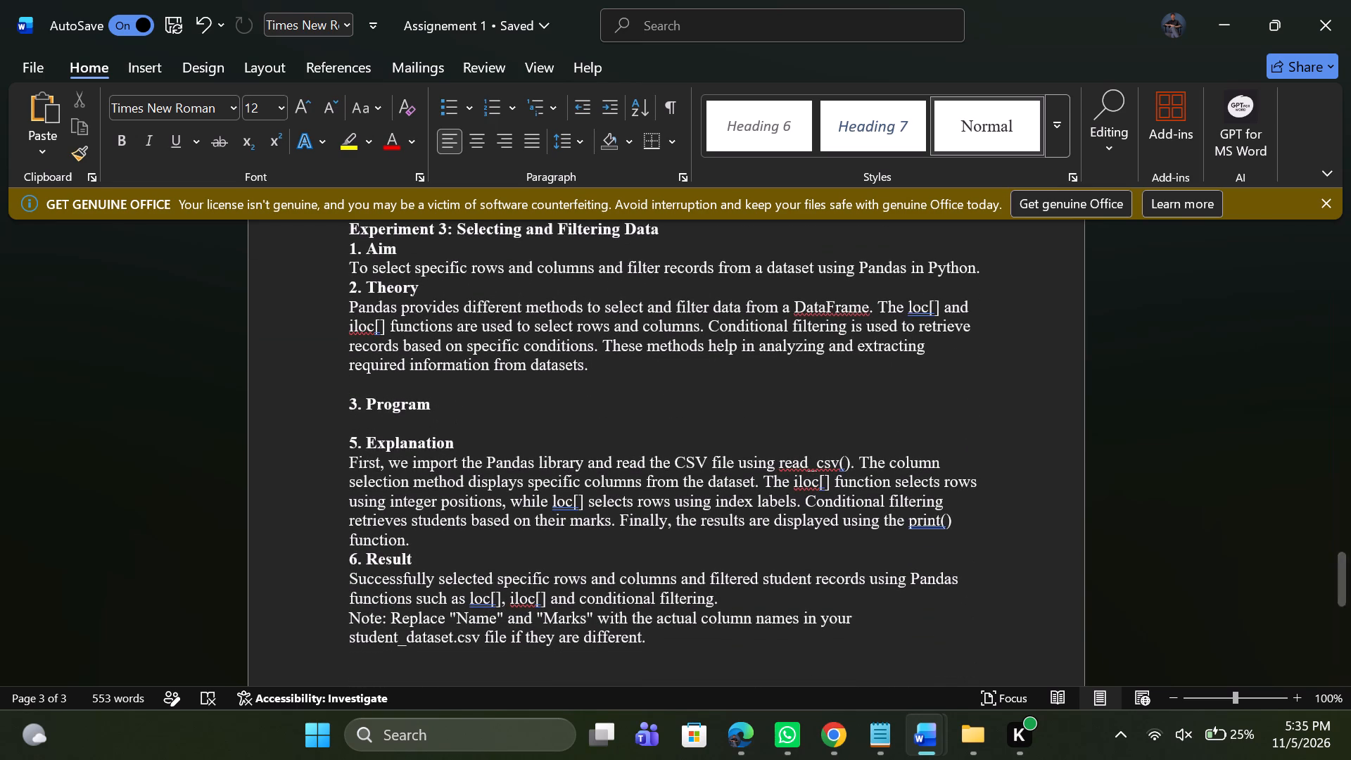
Delete the body of the Experiment 3 write-up, from 1. Aim through the closing note, keeping only its title line.
{"action": "left_click_drag", "start_coordinate": [660, 644], "coordinate": [456, 301]}
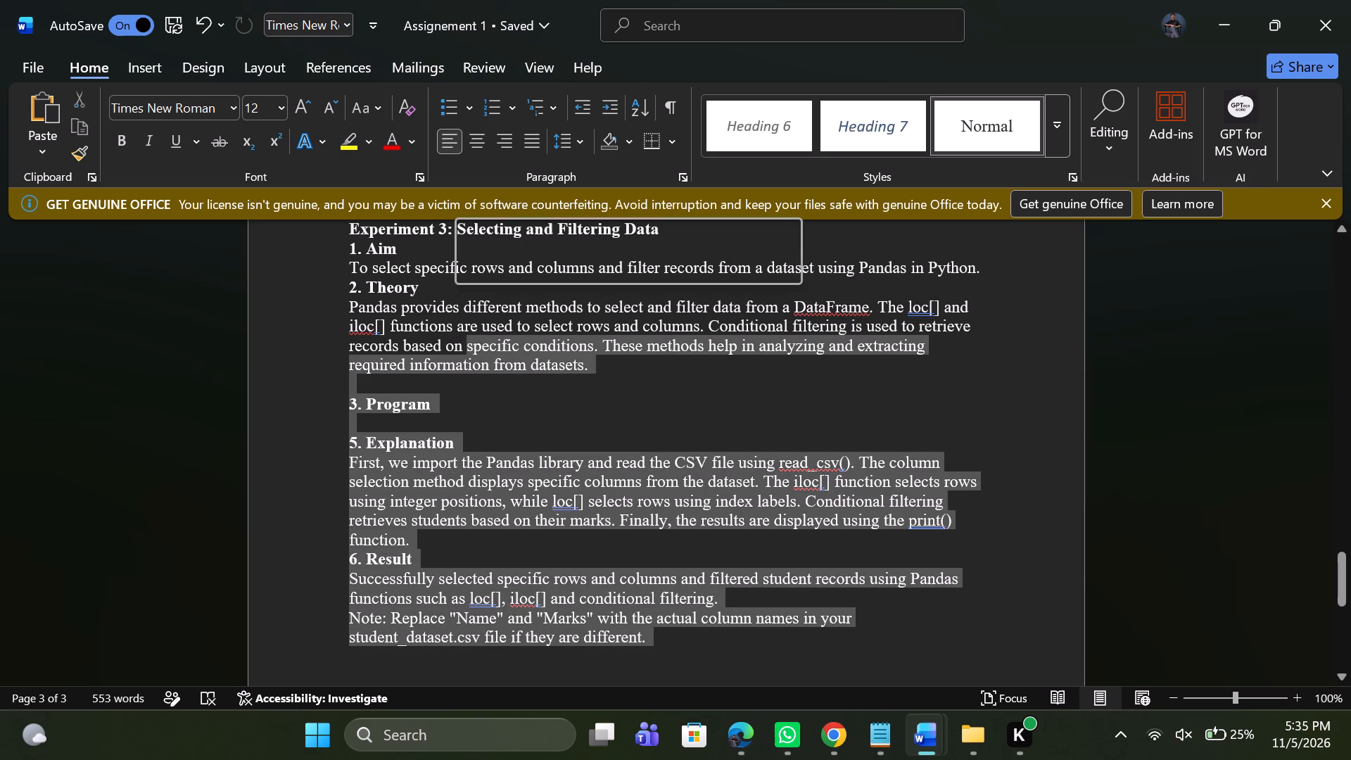
{"action": "key", "text": "BackSpace"}
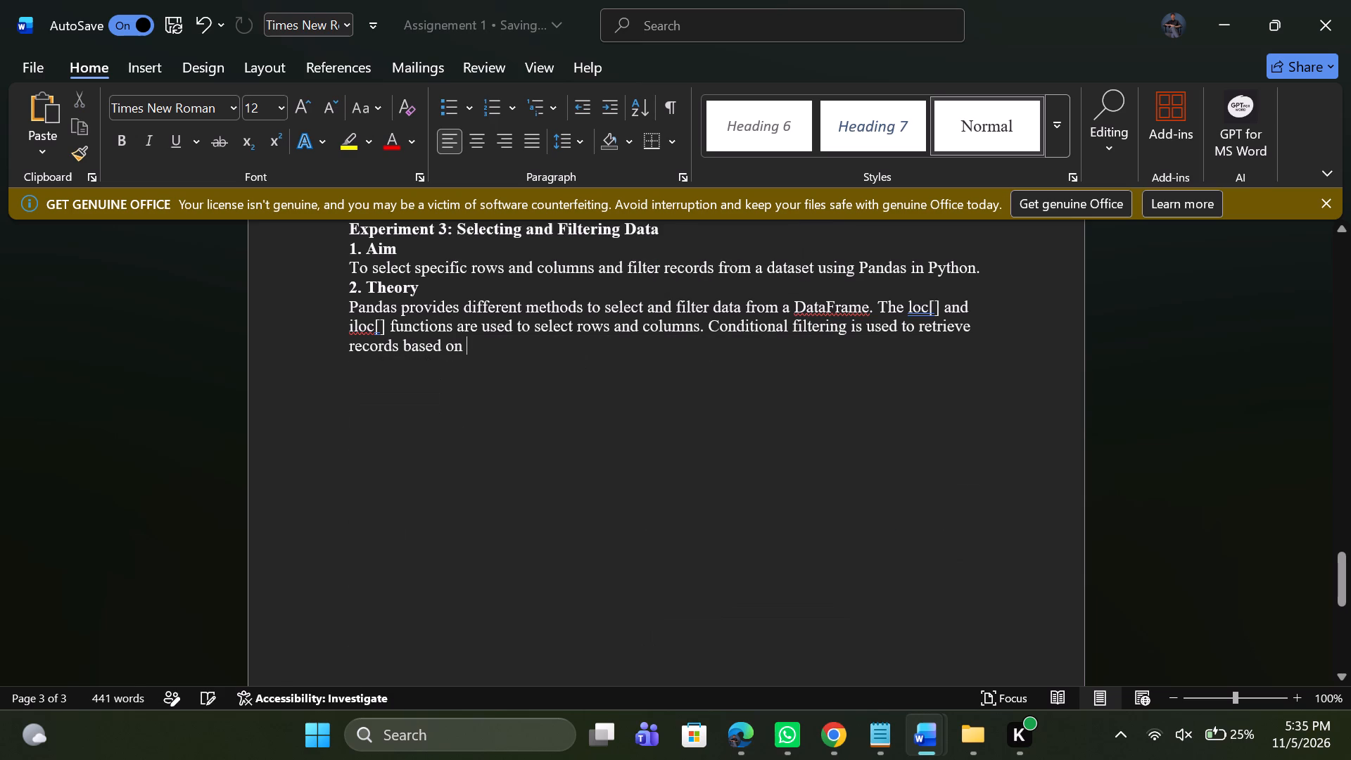
{"action": "left_click_drag", "start_coordinate": [508, 368], "coordinate": [343, 243]}
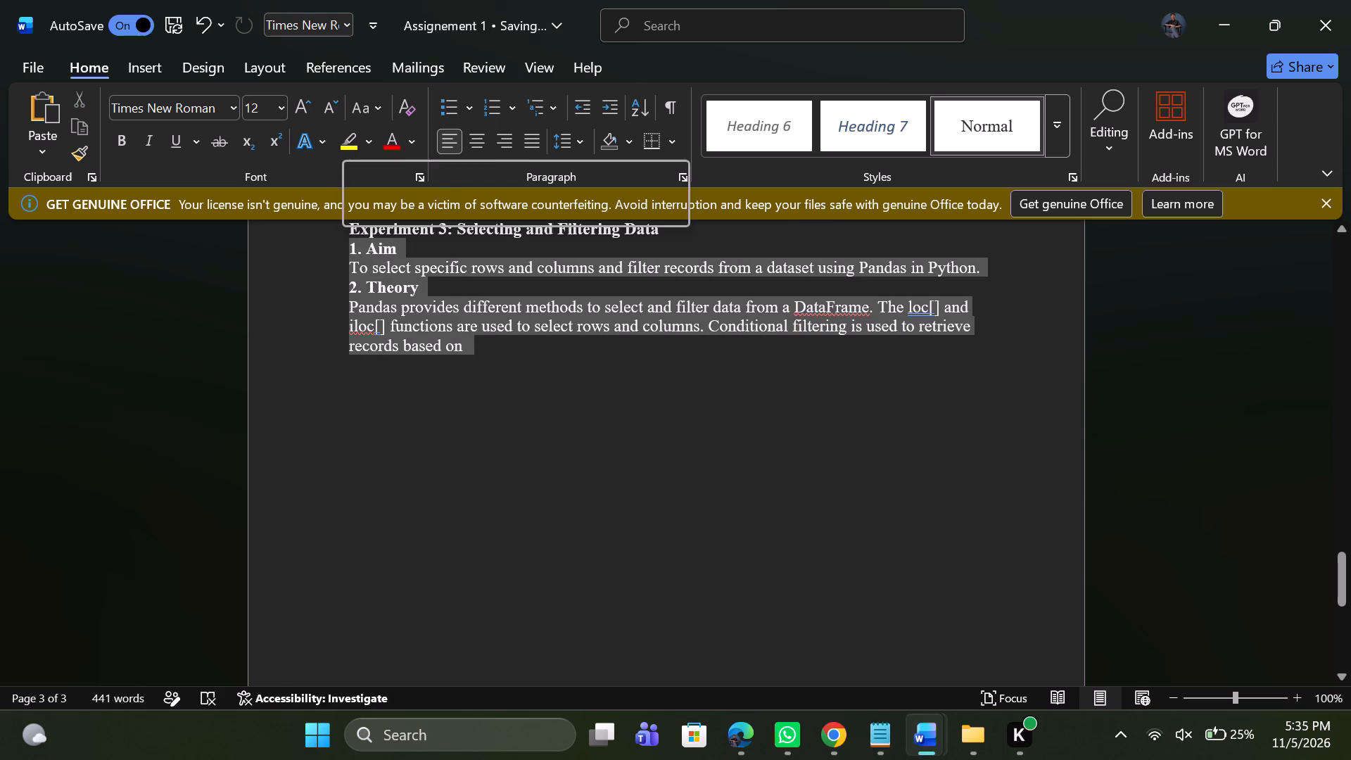
{"action": "key", "text": "BackSpace"}
{"action": "scroll", "coordinate": [343, 243], "scroll_direction": "up", "scroll_amount": 2}
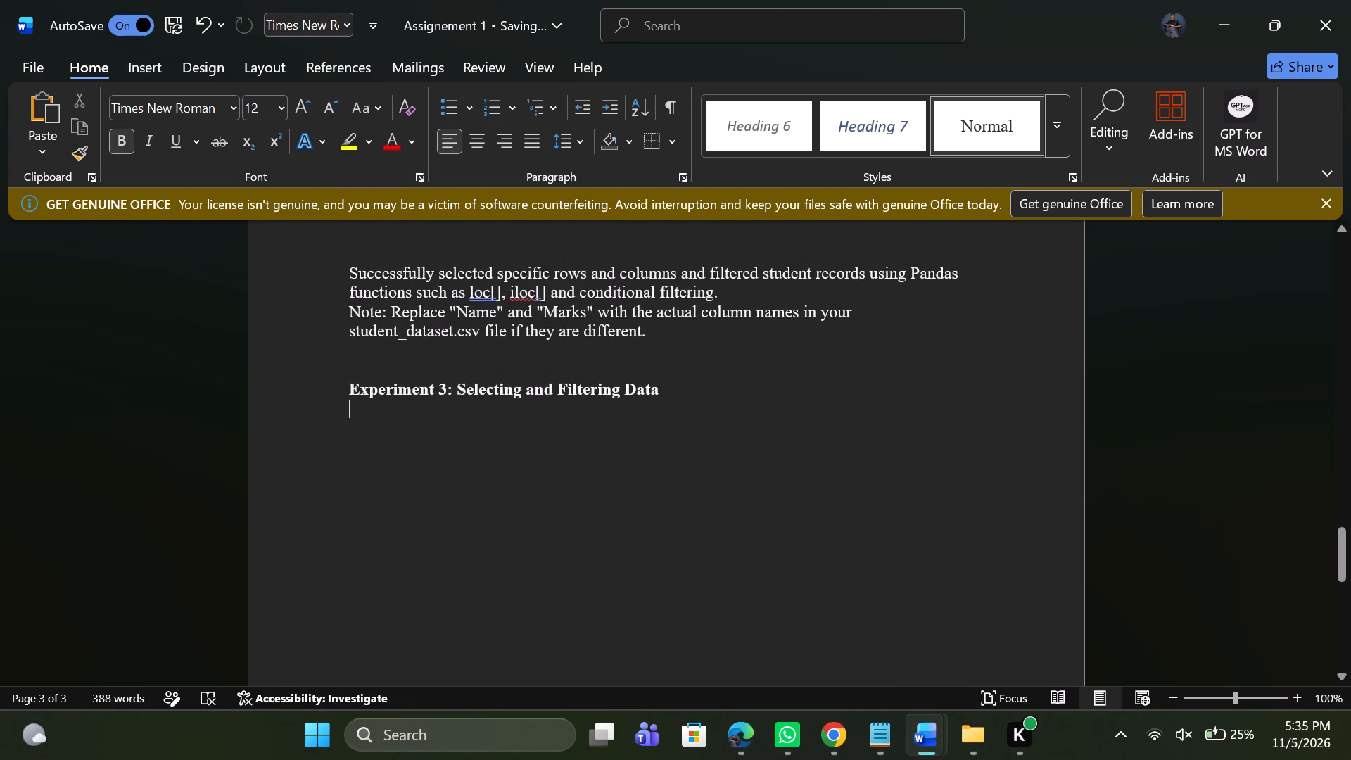
Delete the remaining title line "Experiment 3: Selecting and Filtering Data" below the Experiment 2 note.
{"action": "scroll", "coordinate": [343, 243], "scroll_direction": "up", "scroll_amount": 5}
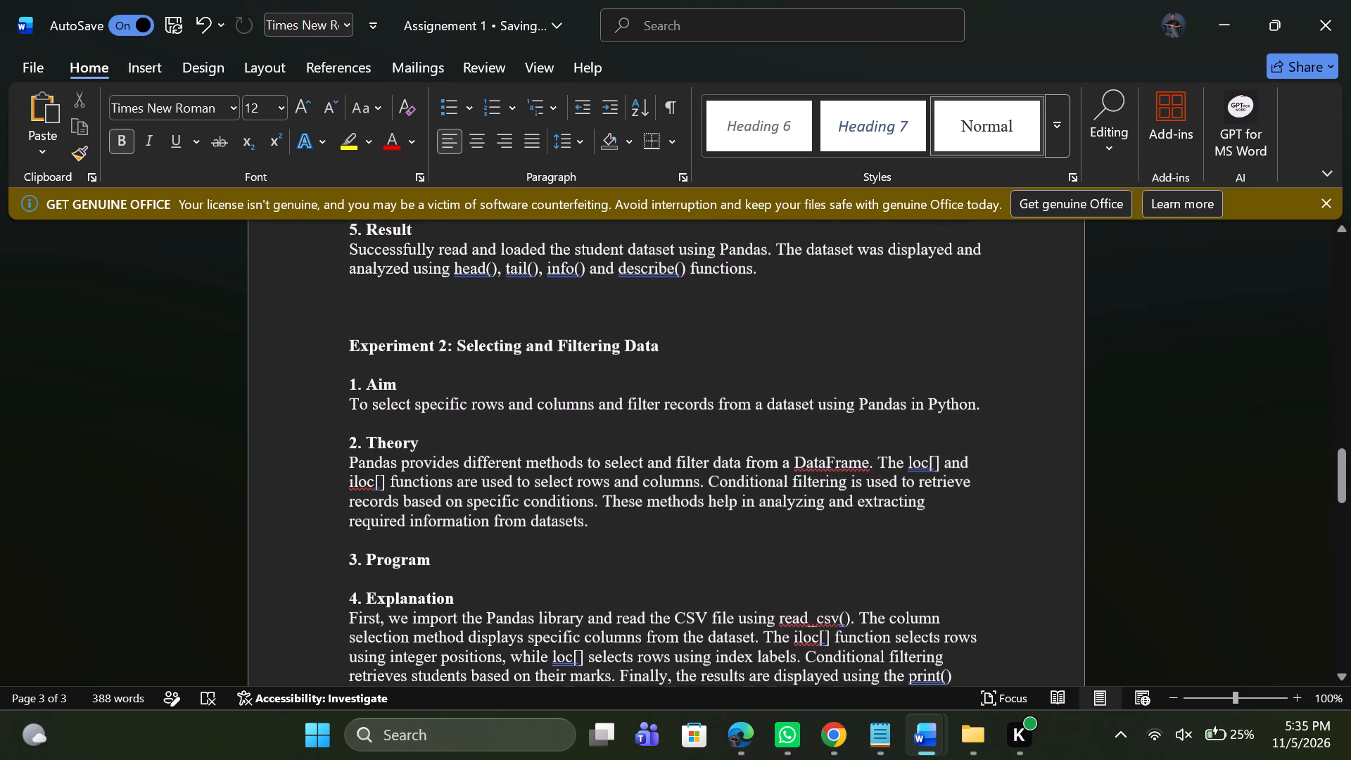
{"action": "scroll", "coordinate": [343, 243], "scroll_direction": "up", "scroll_amount": 1}
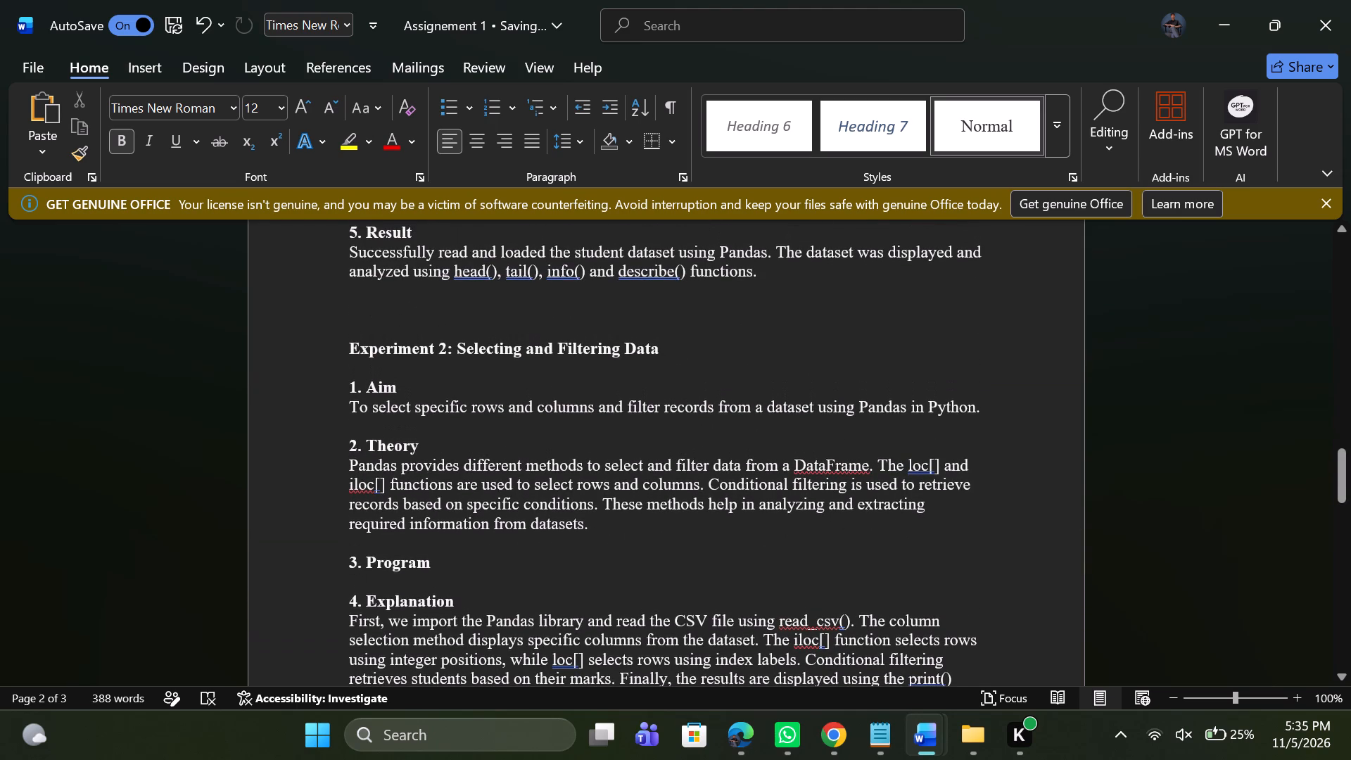
{"action": "scroll", "coordinate": [597, 343], "scroll_direction": "down", "scroll_amount": 2}
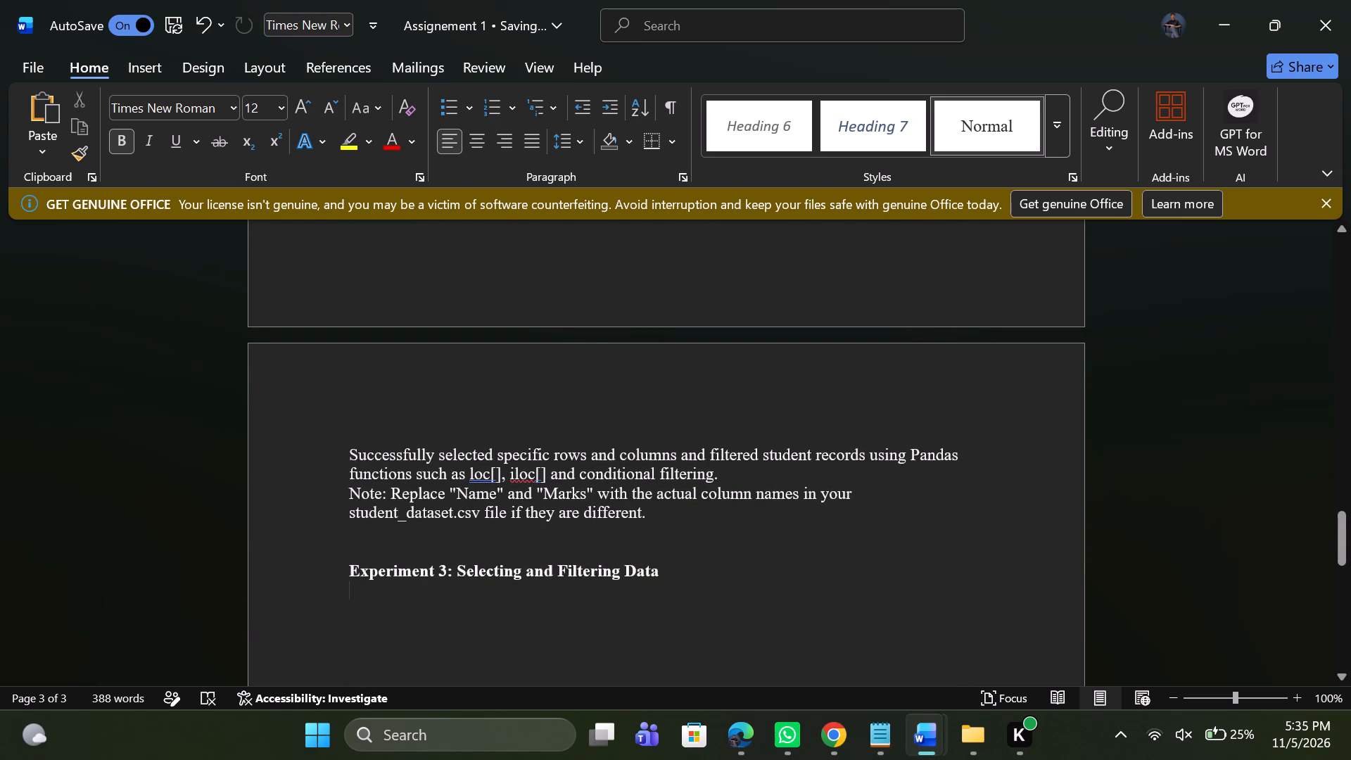
{"action": "left_click_drag", "start_coordinate": [694, 575], "coordinate": [304, 562]}
{"action": "key", "text": "BackSpace"}
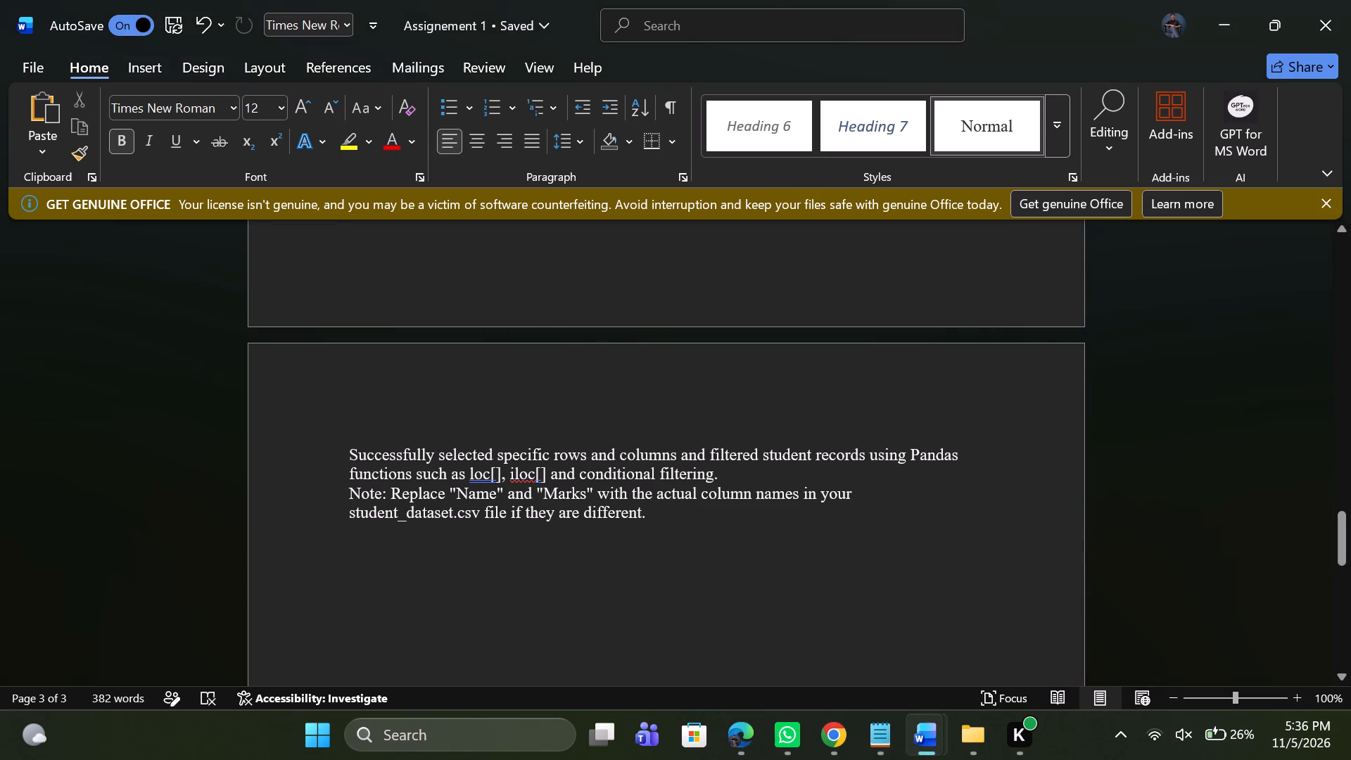
{"action": "key", "text": "ctrl+v"}
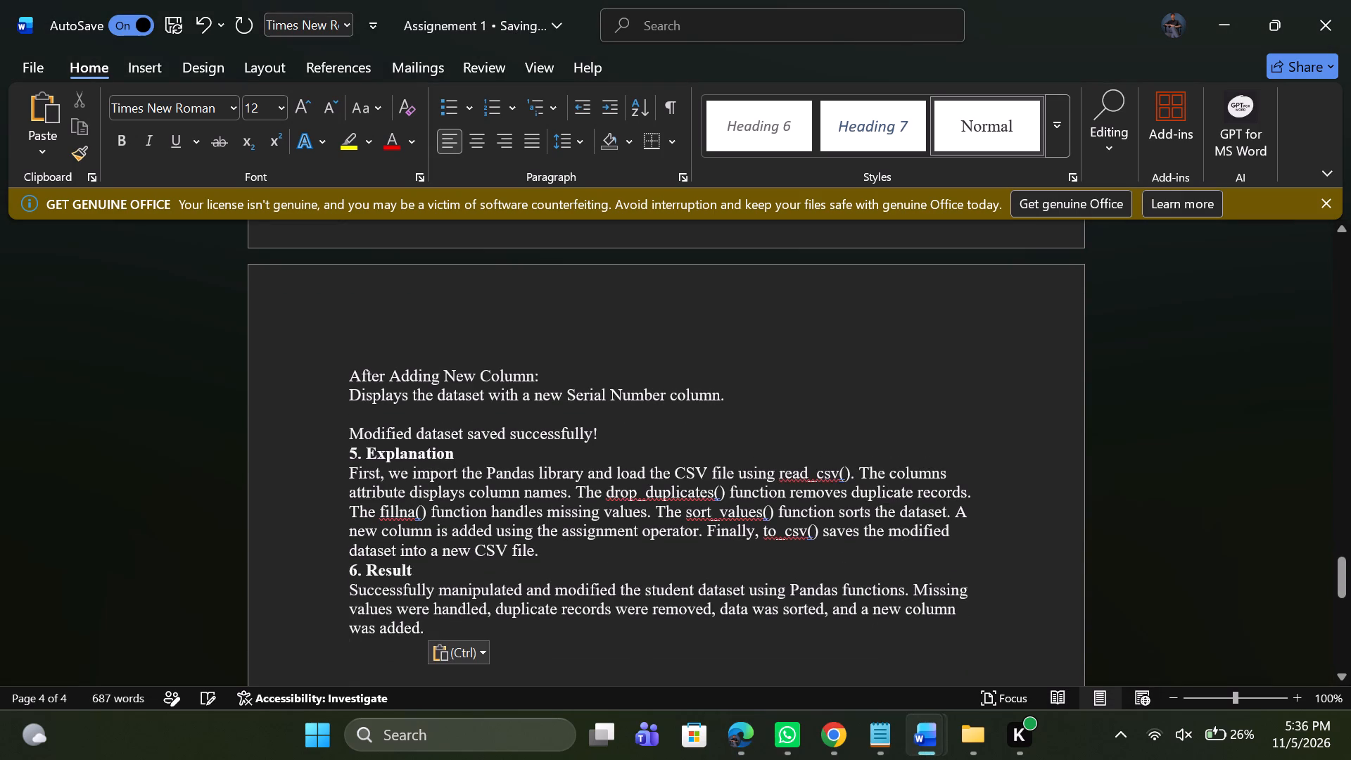
Insert blank lines before the 6. Result and 5. Explanation headings of the pasted Experiment 4 write-up.
{"action": "left_click", "coordinate": [544, 546]}
{"action": "left_click", "coordinate": [544, 546]}
{"action": "key", "text": "Return"}
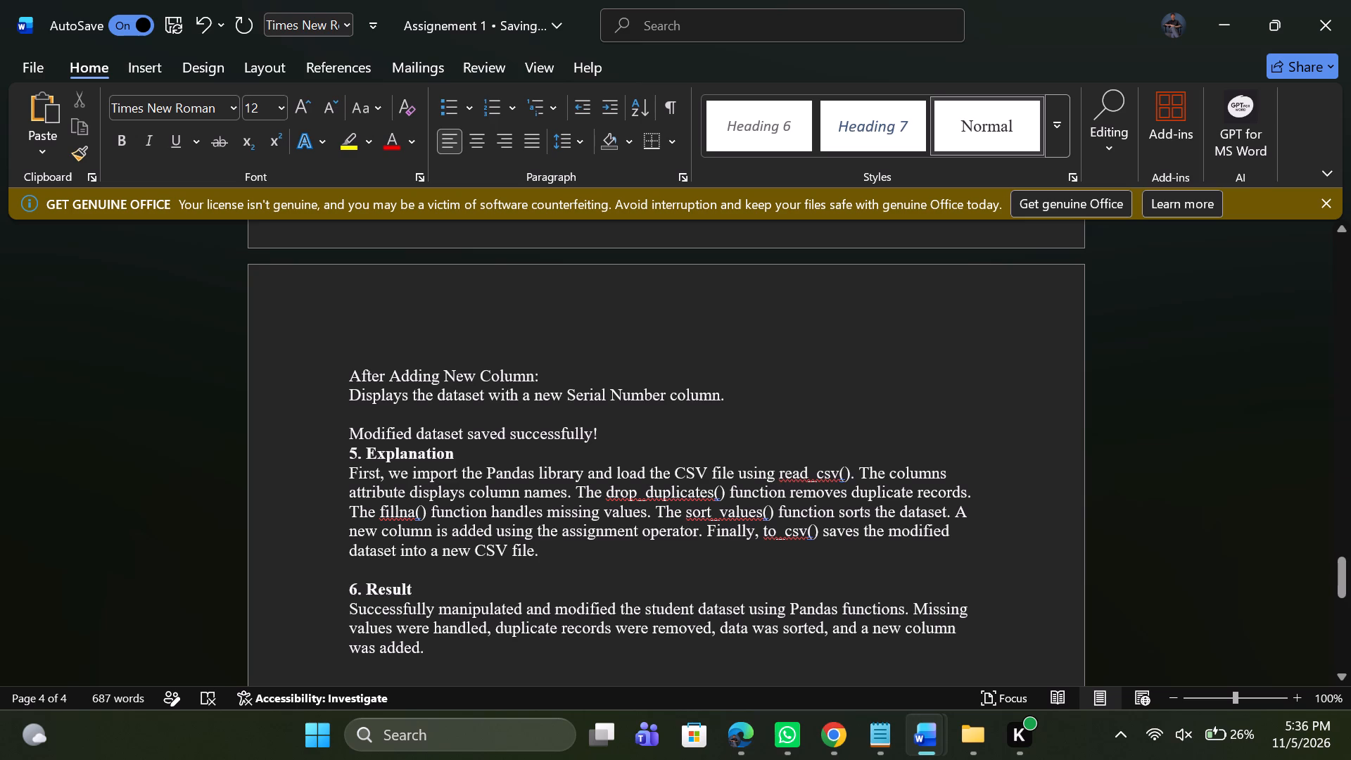
{"action": "left_click", "coordinate": [606, 431]}
{"action": "key", "text": "Return"}
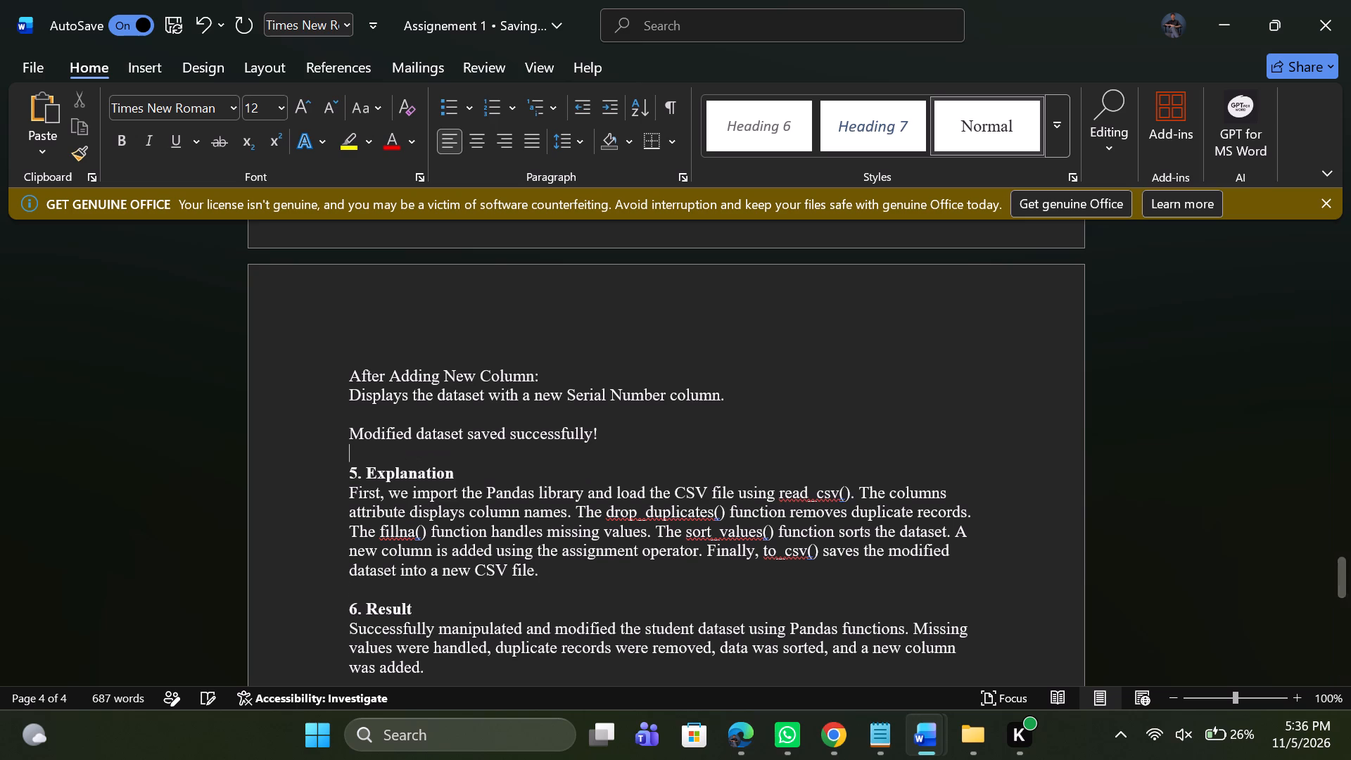
Delete the whole 4. Output section and the program code from Experiment 4, keeping the 3. Program heading.
{"action": "left_click_drag", "start_coordinate": [652, 436], "coordinate": [429, 283]}
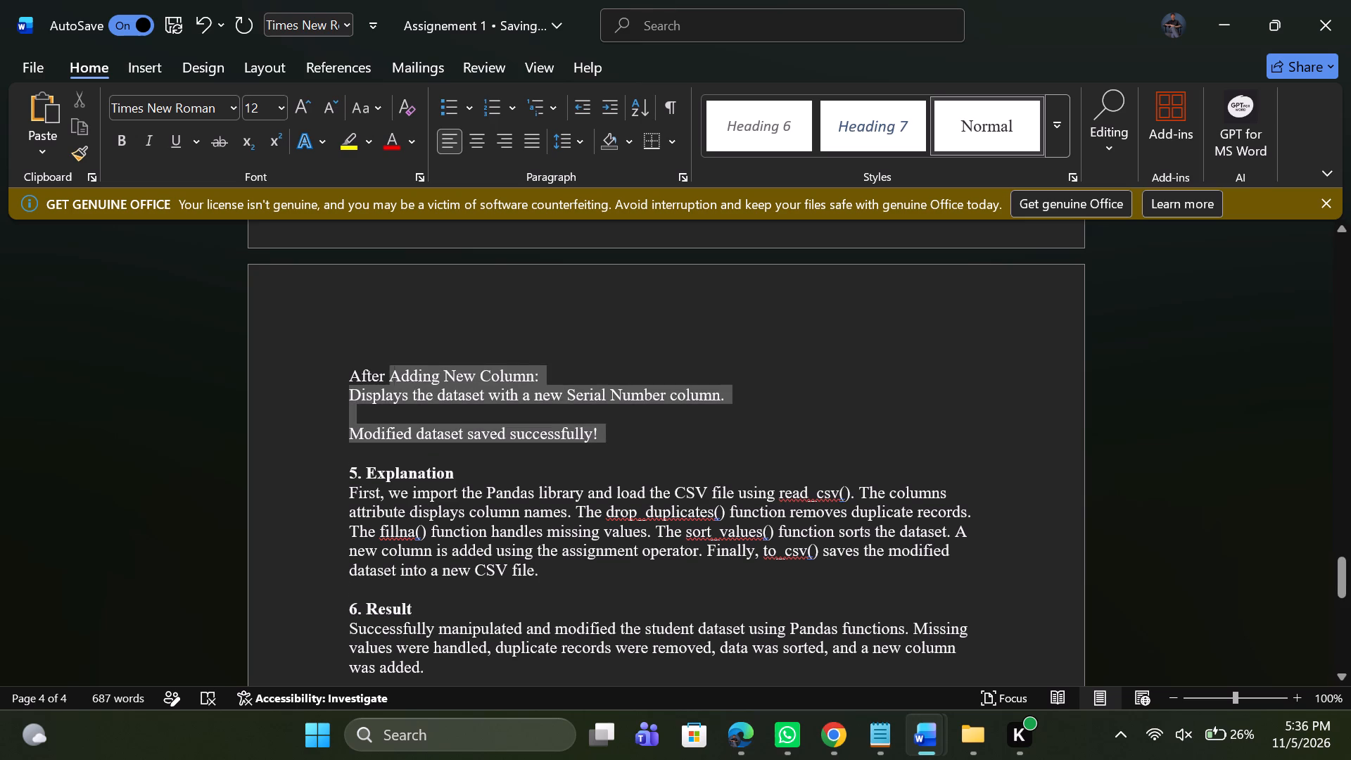
{"action": "left_click_drag", "start_coordinate": [429, 283], "coordinate": [399, 332]}
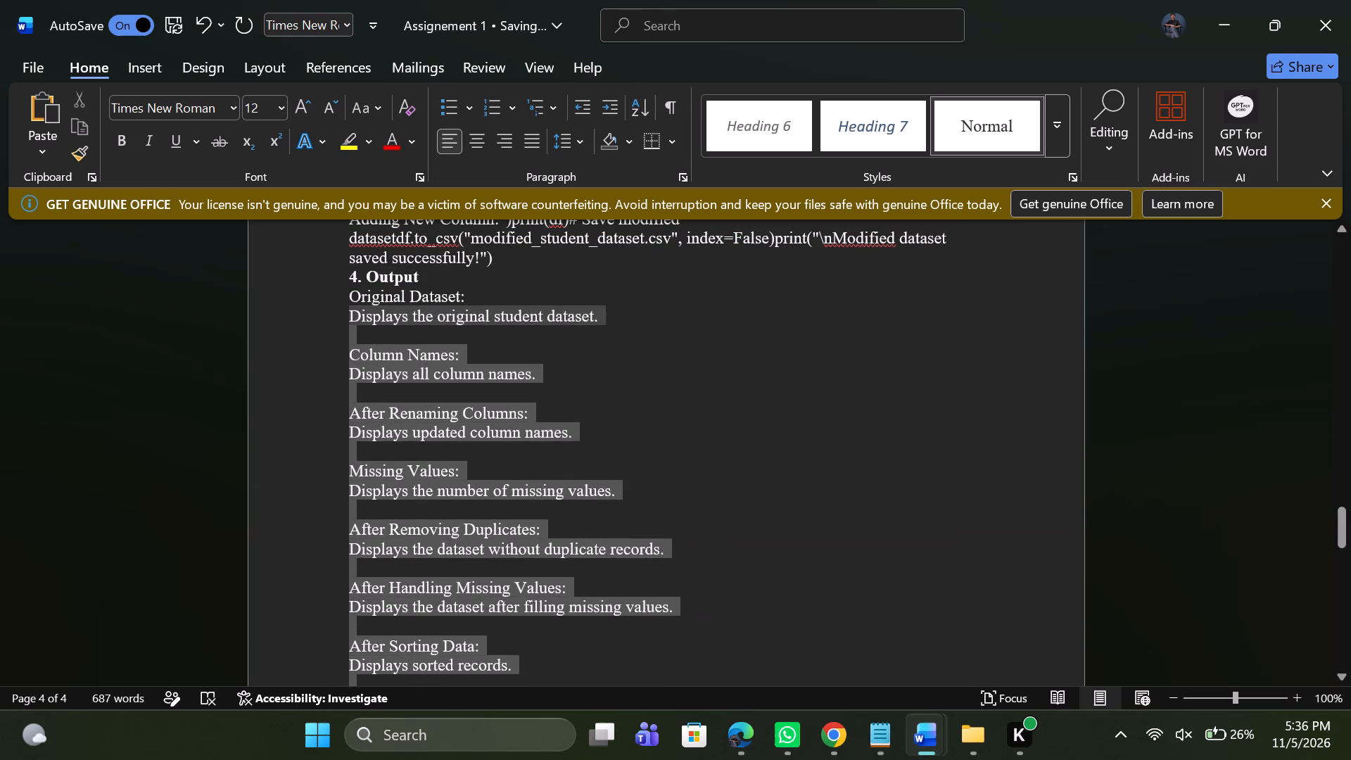
{"action": "left_click_drag", "start_coordinate": [399, 332], "coordinate": [350, 272]}
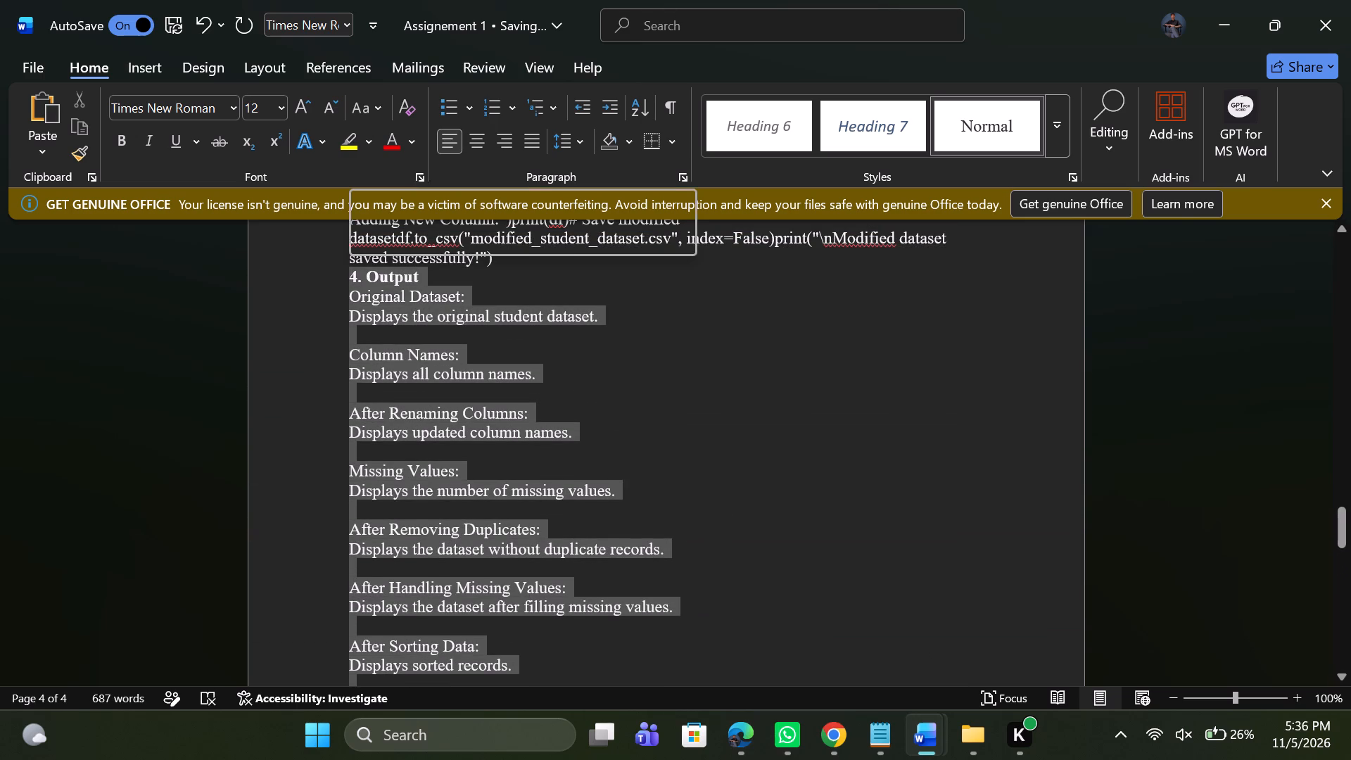
{"action": "key", "text": "BackSpace"}
{"action": "scroll", "coordinate": [417, 305], "scroll_direction": "up", "scroll_amount": 1}
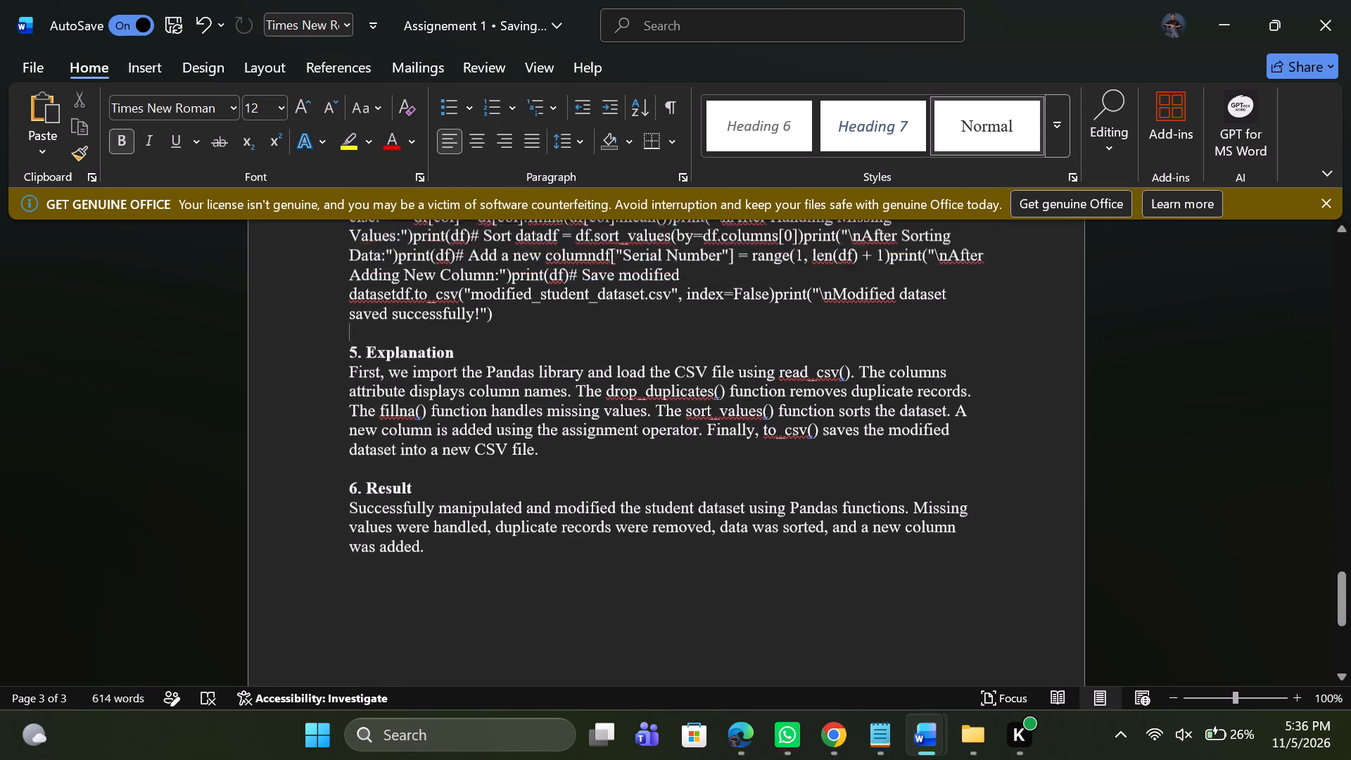
{"action": "scroll", "coordinate": [417, 305], "scroll_direction": "up", "scroll_amount": 1}
{"action": "left_click_drag", "start_coordinate": [500, 649], "coordinate": [302, 405]}
{"action": "key", "text": "BackSpace"}
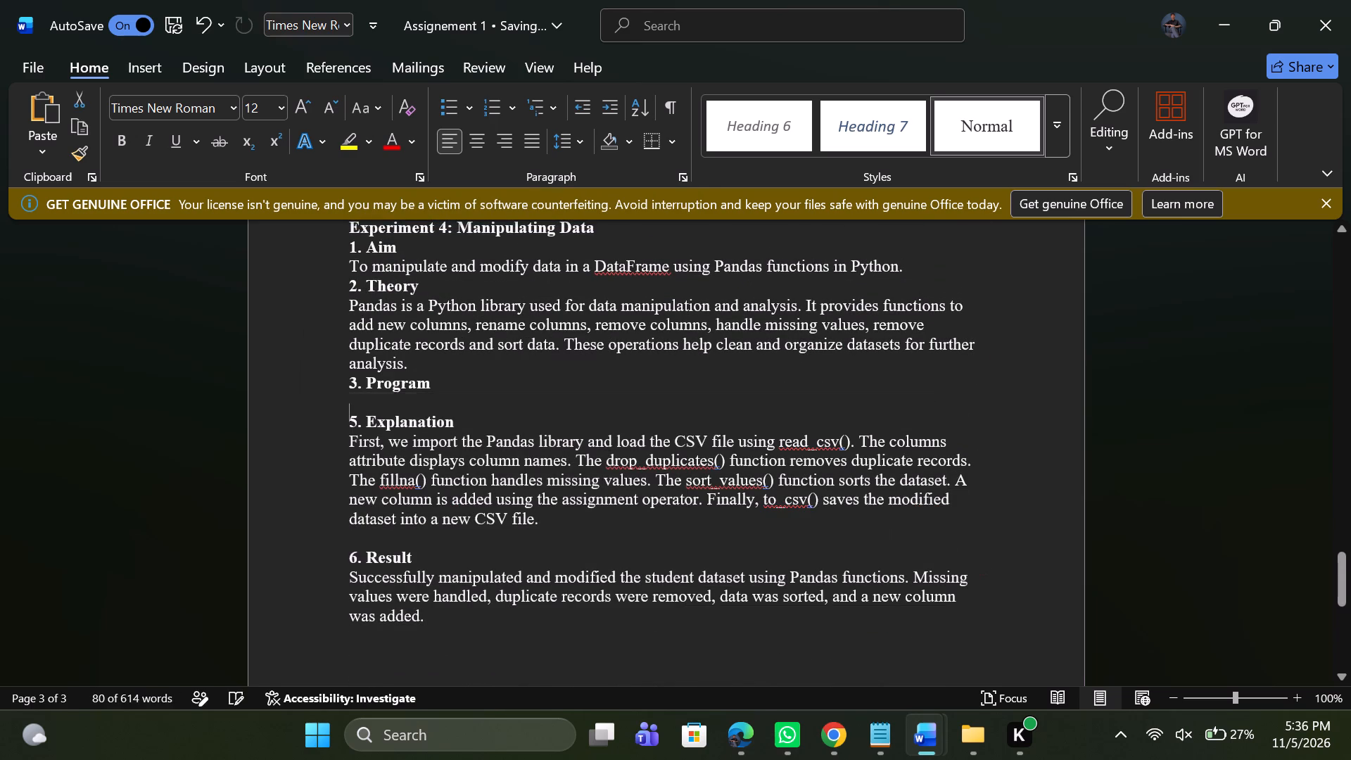
In Experiment 4, renumber the Explanation heading as 4 and Result as 5, and insert a blank line before 3. Program.
{"action": "left_click", "coordinate": [355, 418]}
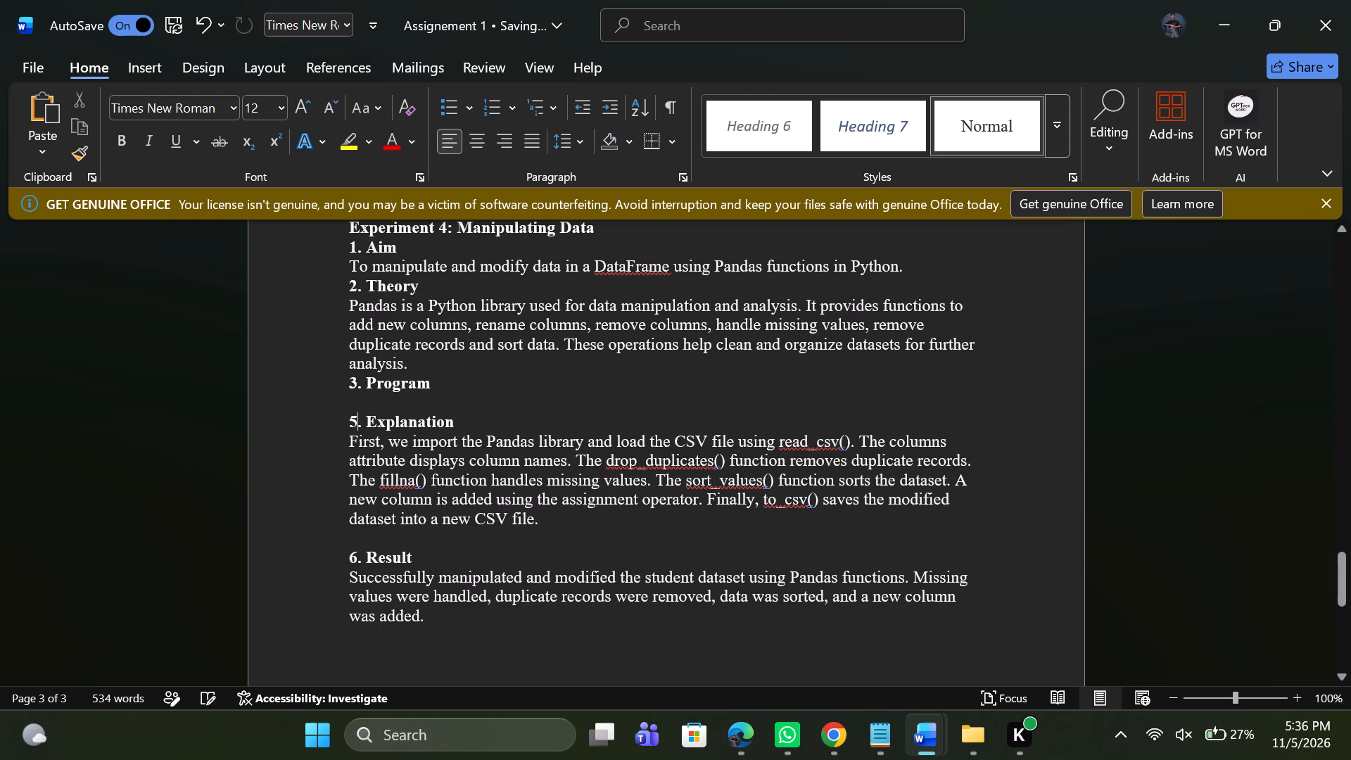
{"action": "key", "text": "BackSpace"}
{"action": "key", "text": "4"}
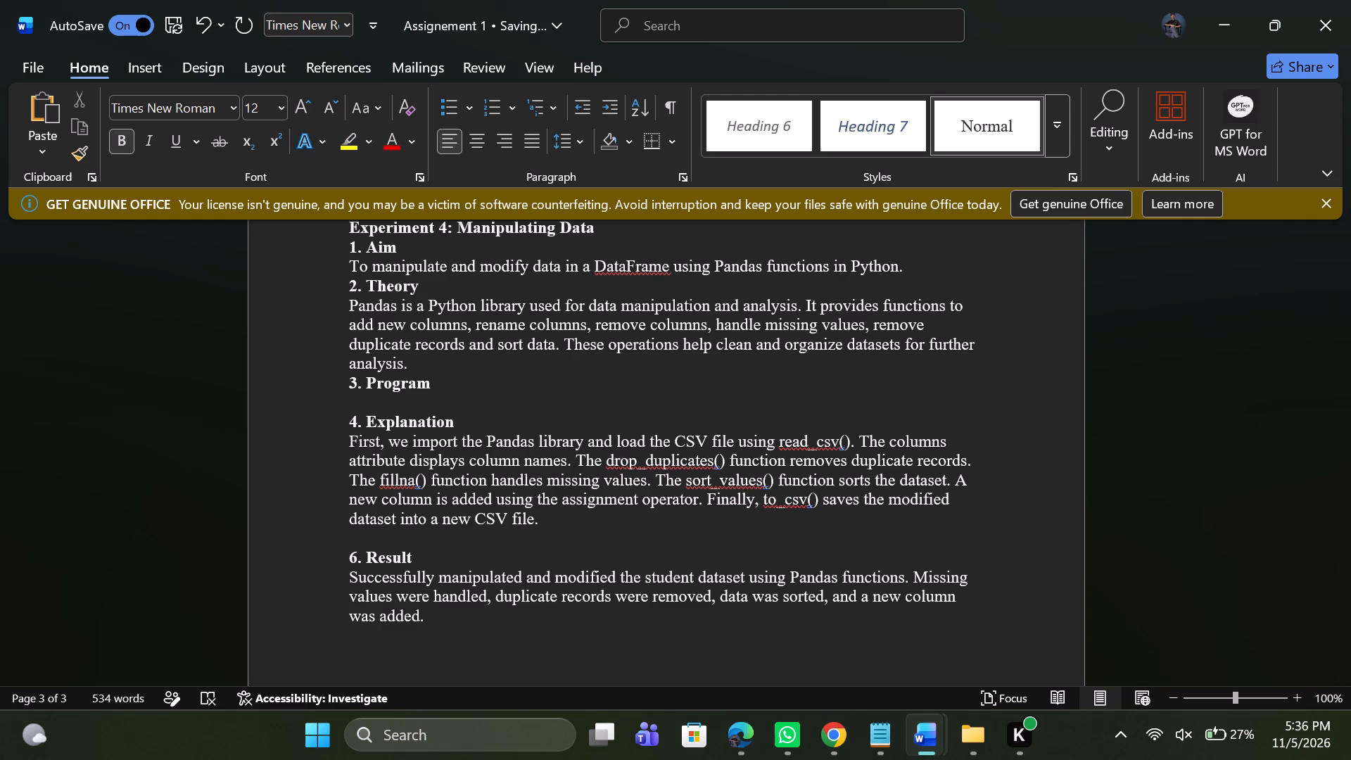
{"action": "left_click", "coordinate": [414, 367]}
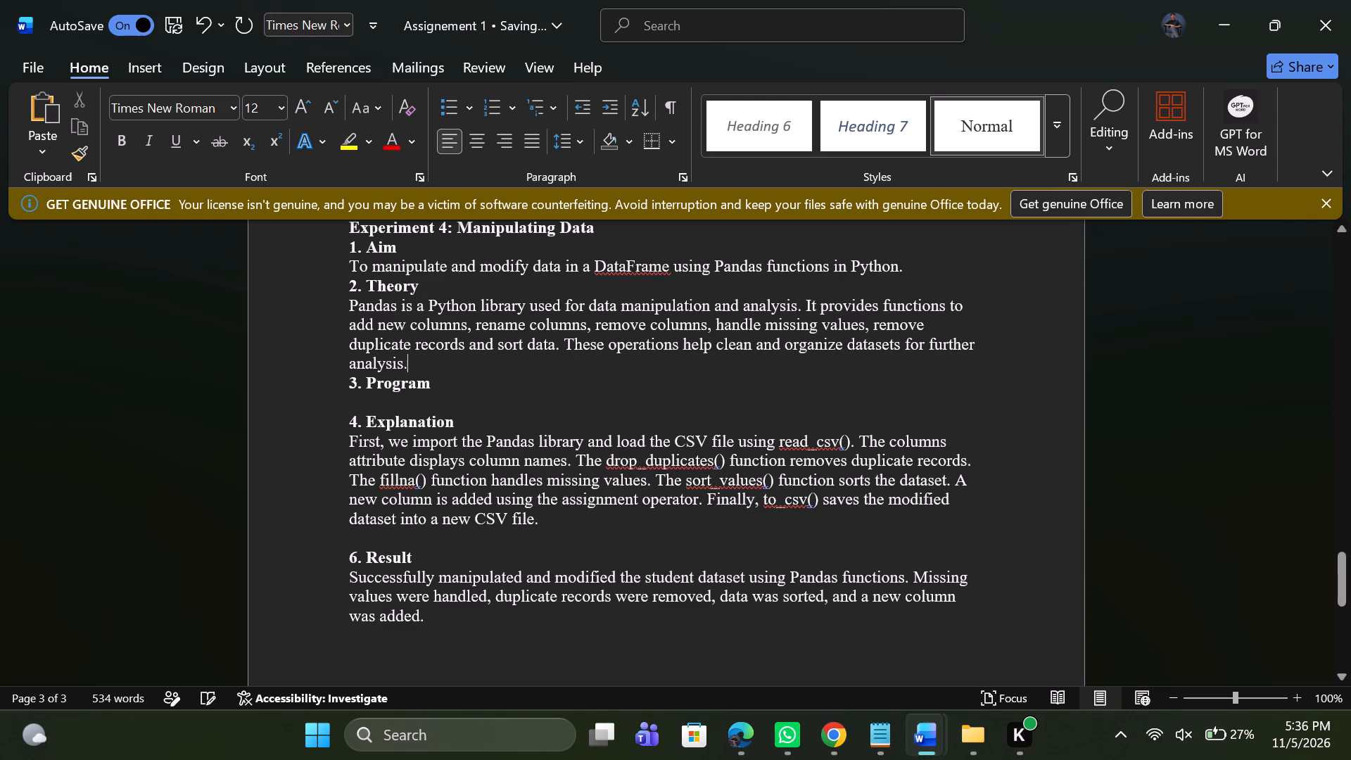
{"action": "key", "text": "Return"}
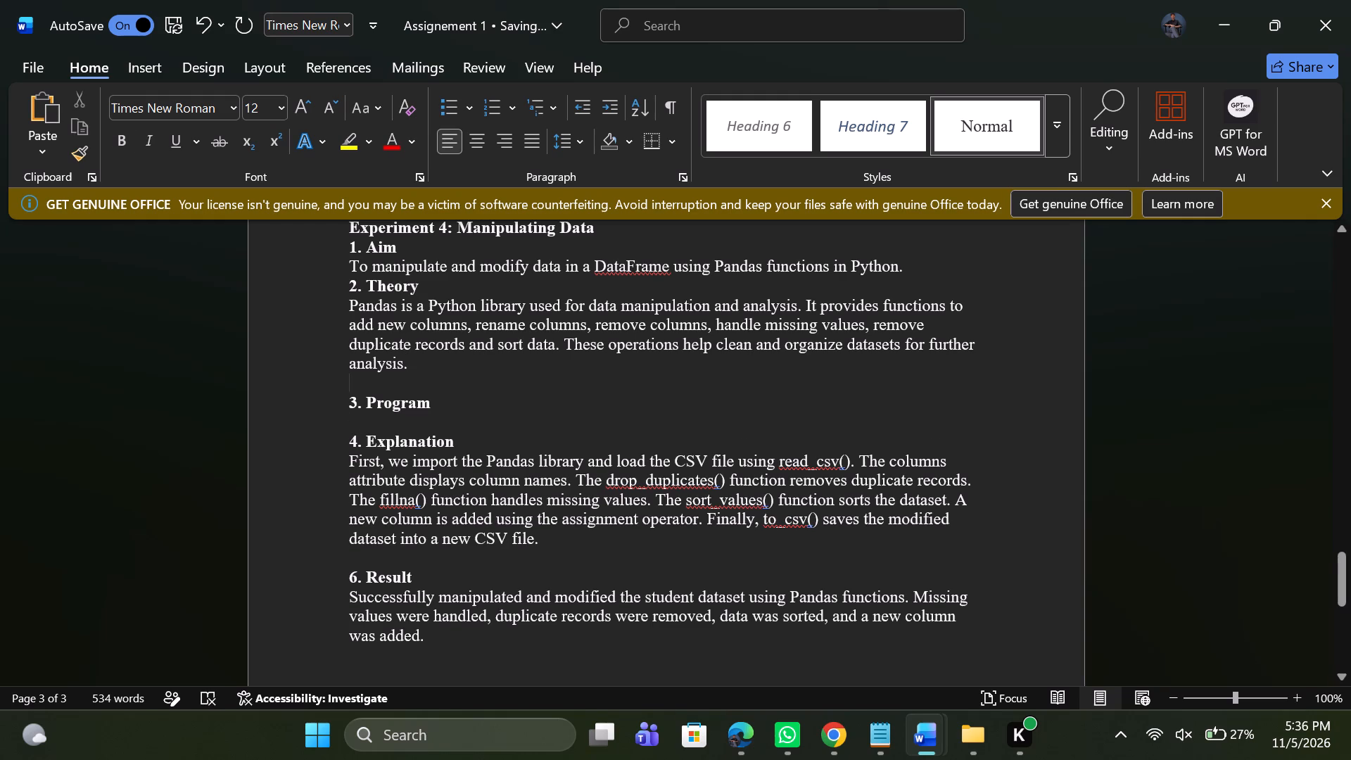
{"action": "left_click", "coordinate": [357, 579]}
{"action": "key", "text": "BackSpace"}
{"action": "key", "text": "5"}
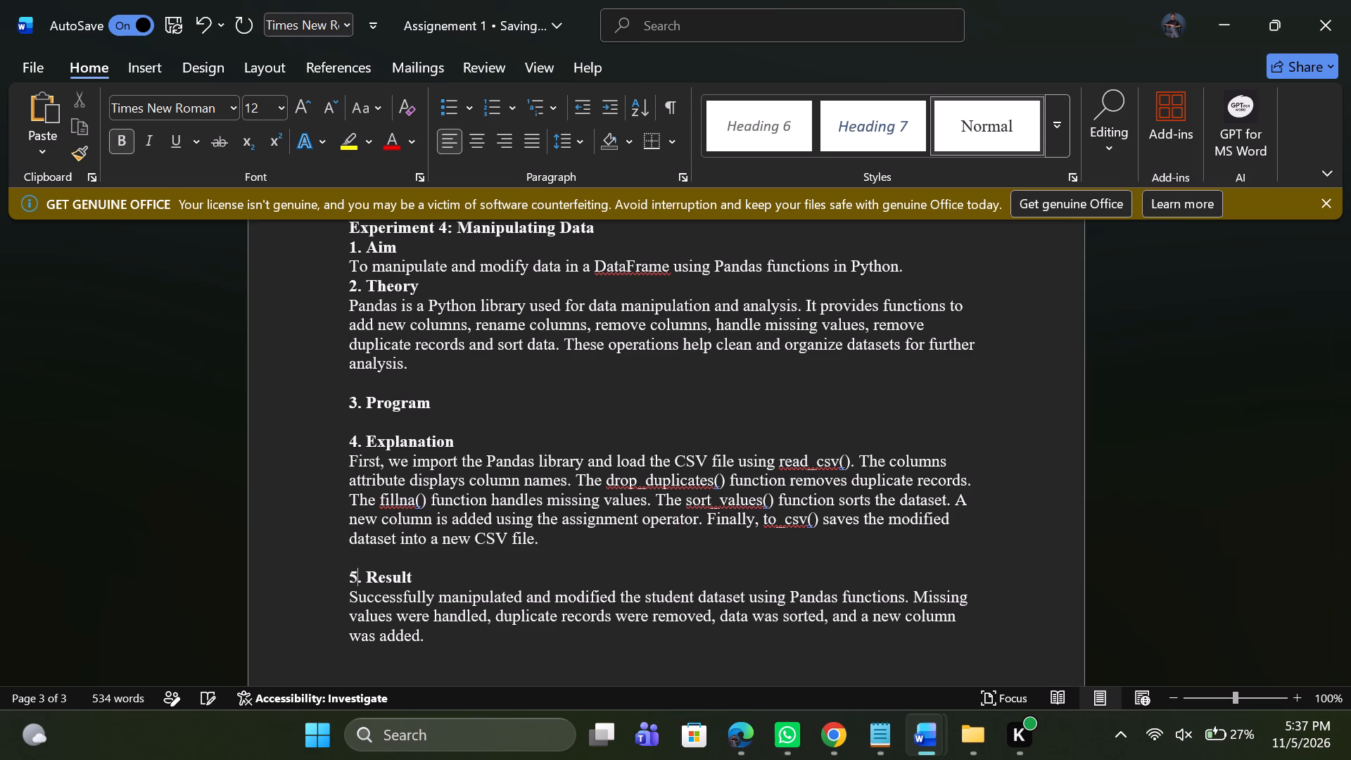
Renumber the "Experiment 4: Manipulating Data" heading as Experiment 3, keeping the rest of the title.
{"action": "scroll", "coordinate": [515, 595], "scroll_direction": "up", "scroll_amount": 2}
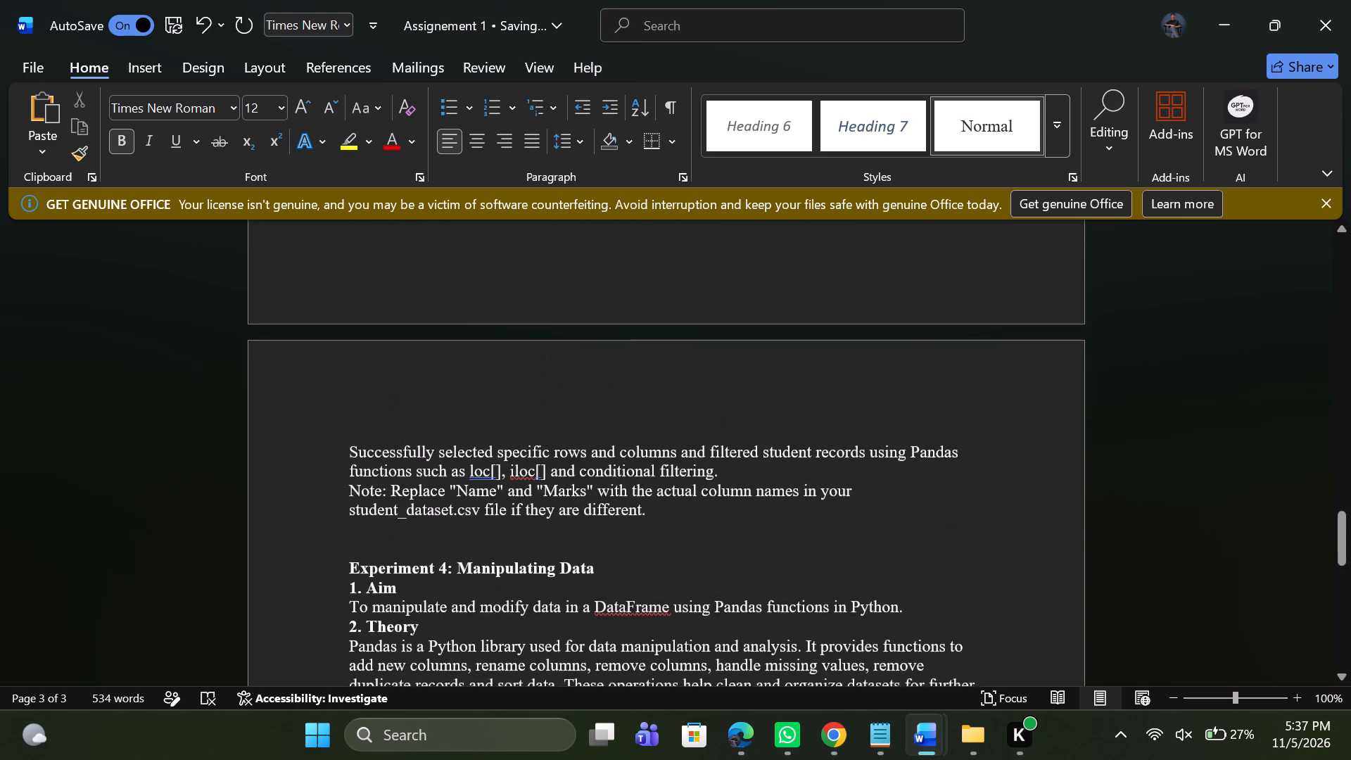
{"action": "scroll", "coordinate": [515, 595], "scroll_direction": "up", "scroll_amount": 1}
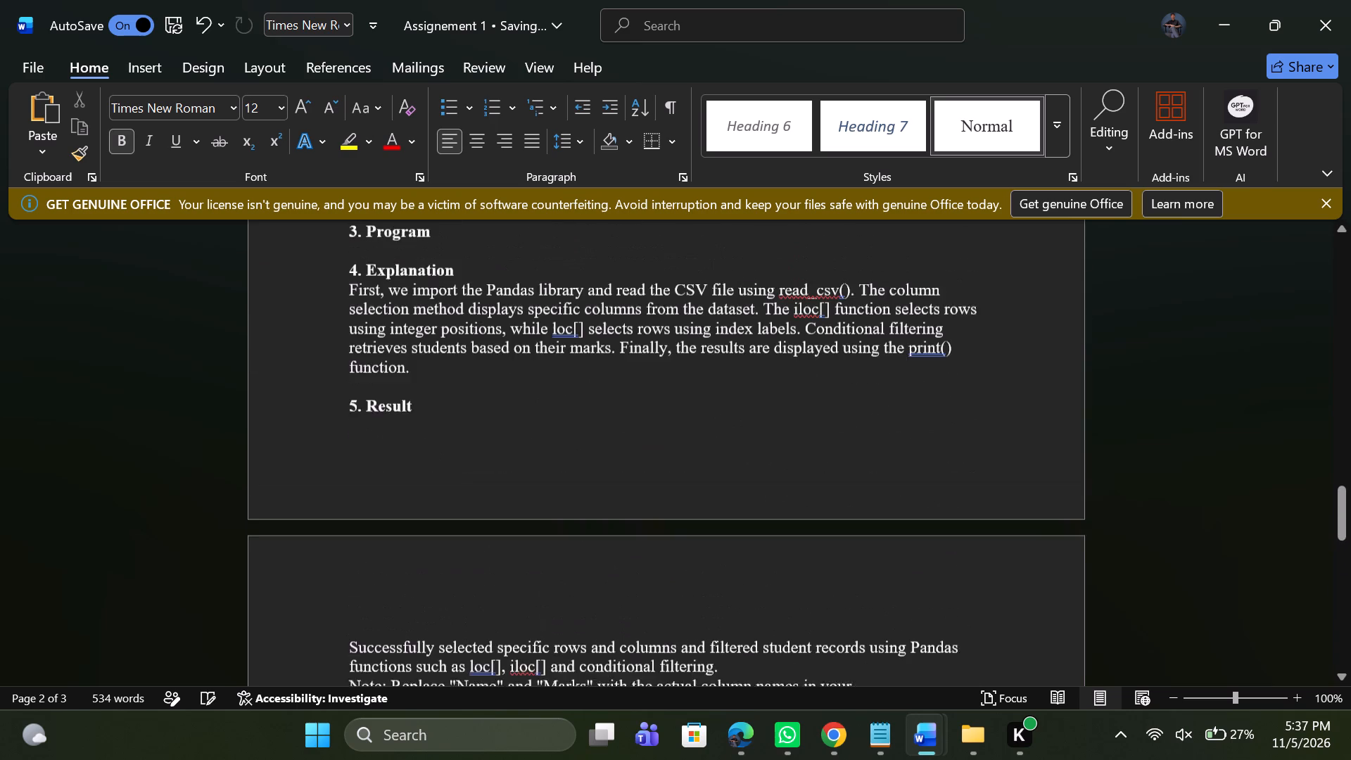
{"action": "scroll", "coordinate": [515, 595], "scroll_direction": "up", "scroll_amount": 3}
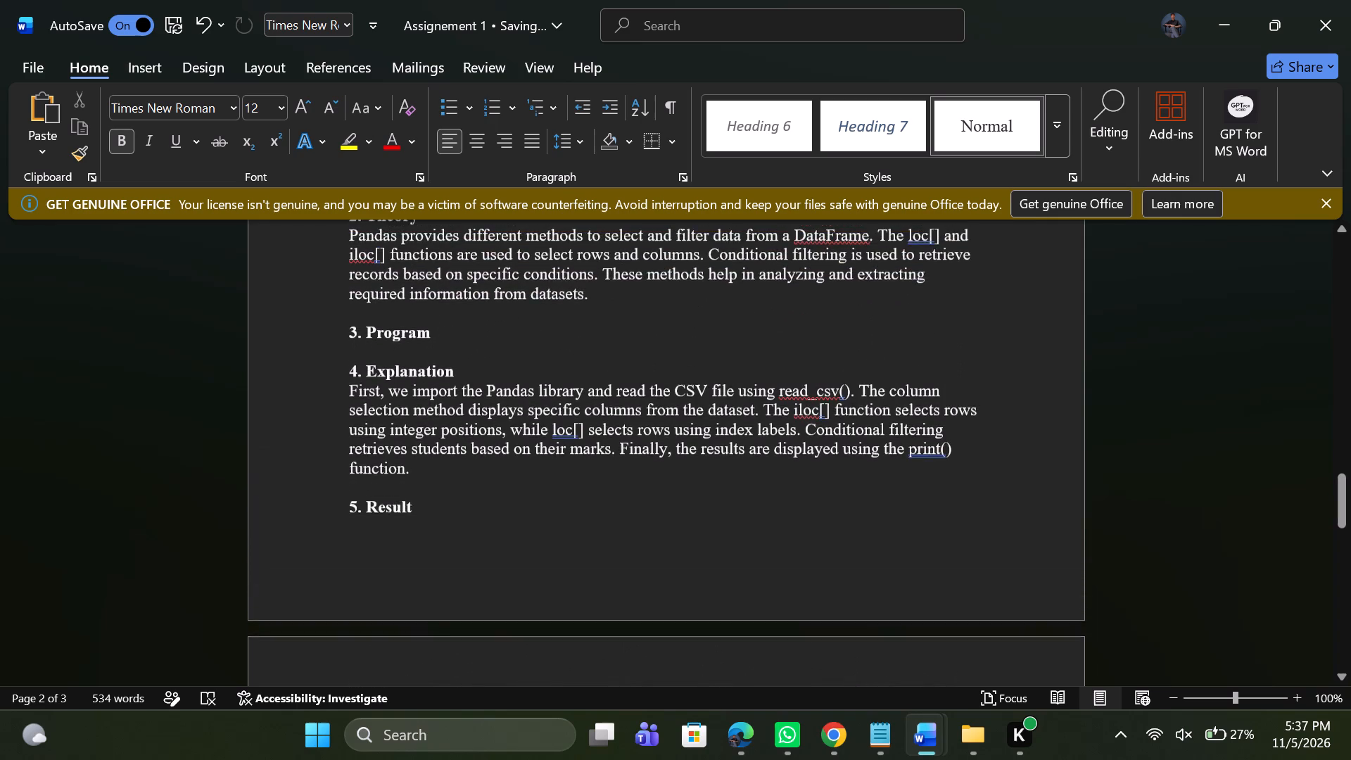
{"action": "scroll", "coordinate": [515, 595], "scroll_direction": "up", "scroll_amount": 1}
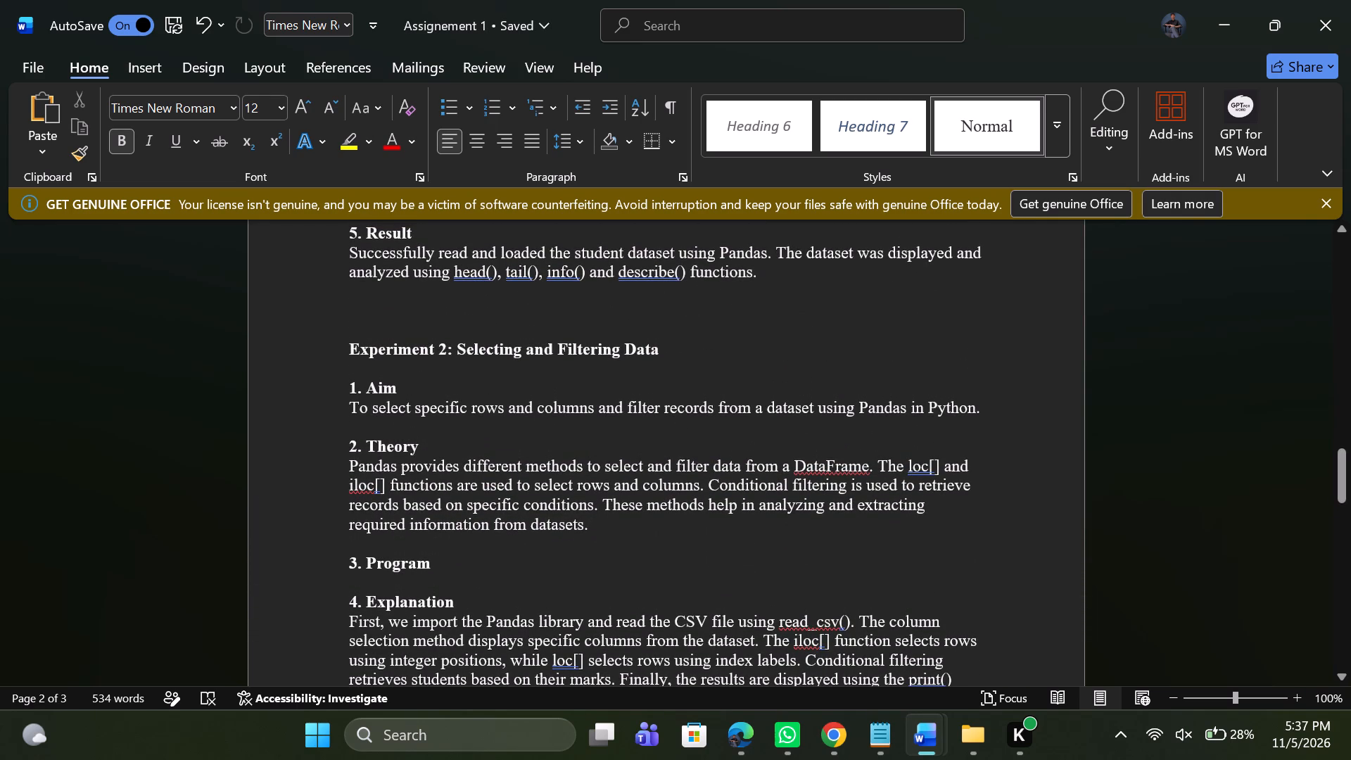
{"action": "scroll", "coordinate": [515, 595], "scroll_direction": "down", "scroll_amount": 5}
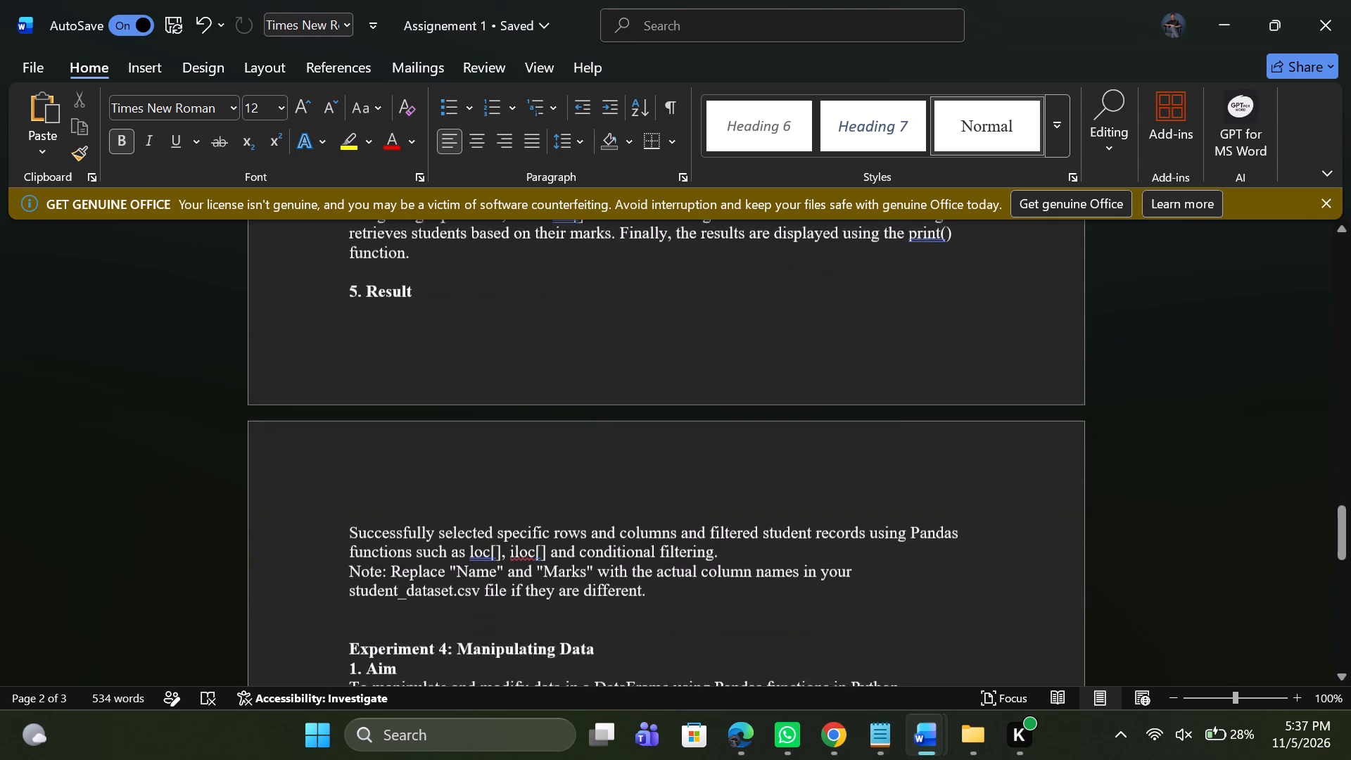
{"action": "scroll", "coordinate": [515, 595], "scroll_direction": "down", "scroll_amount": 1}
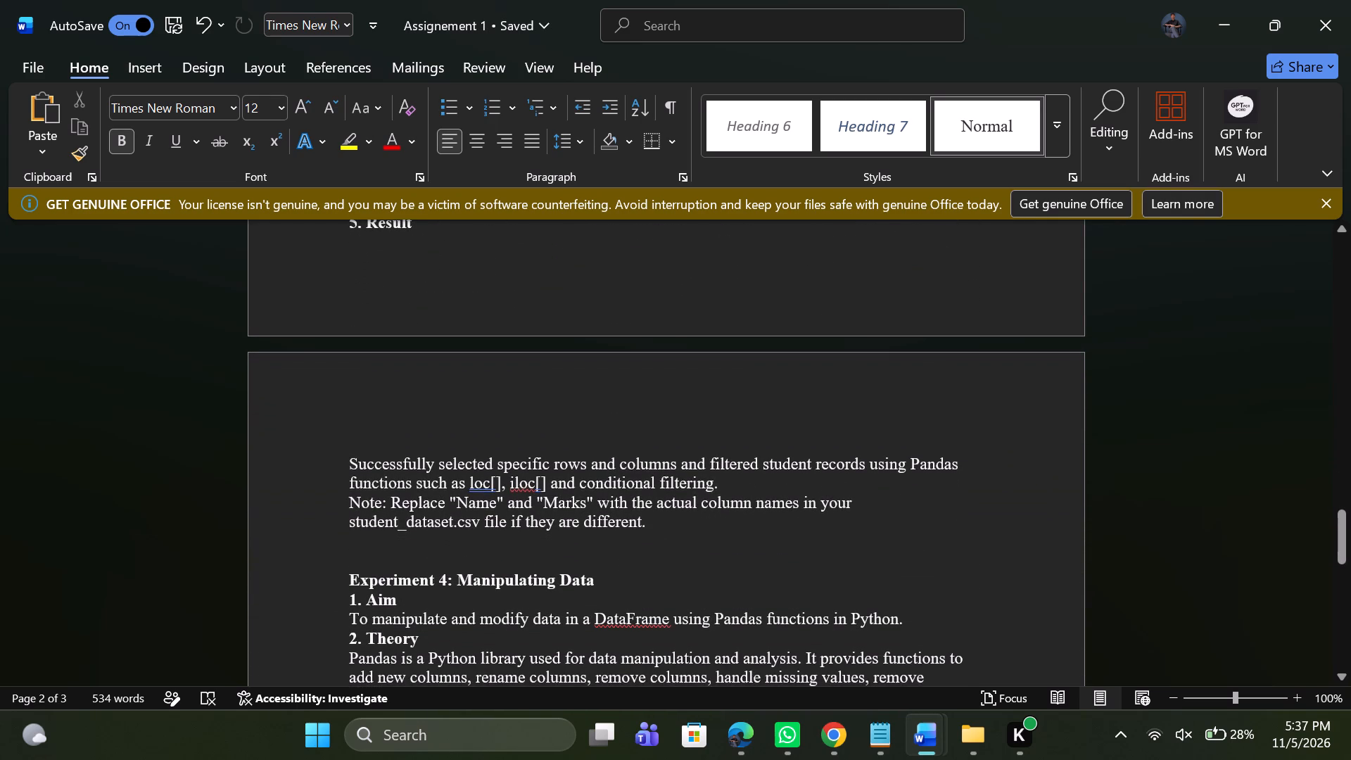
{"action": "left_click", "coordinate": [451, 575]}
{"action": "key", "text": "Left"}
{"action": "key", "text": "BackSpace"}
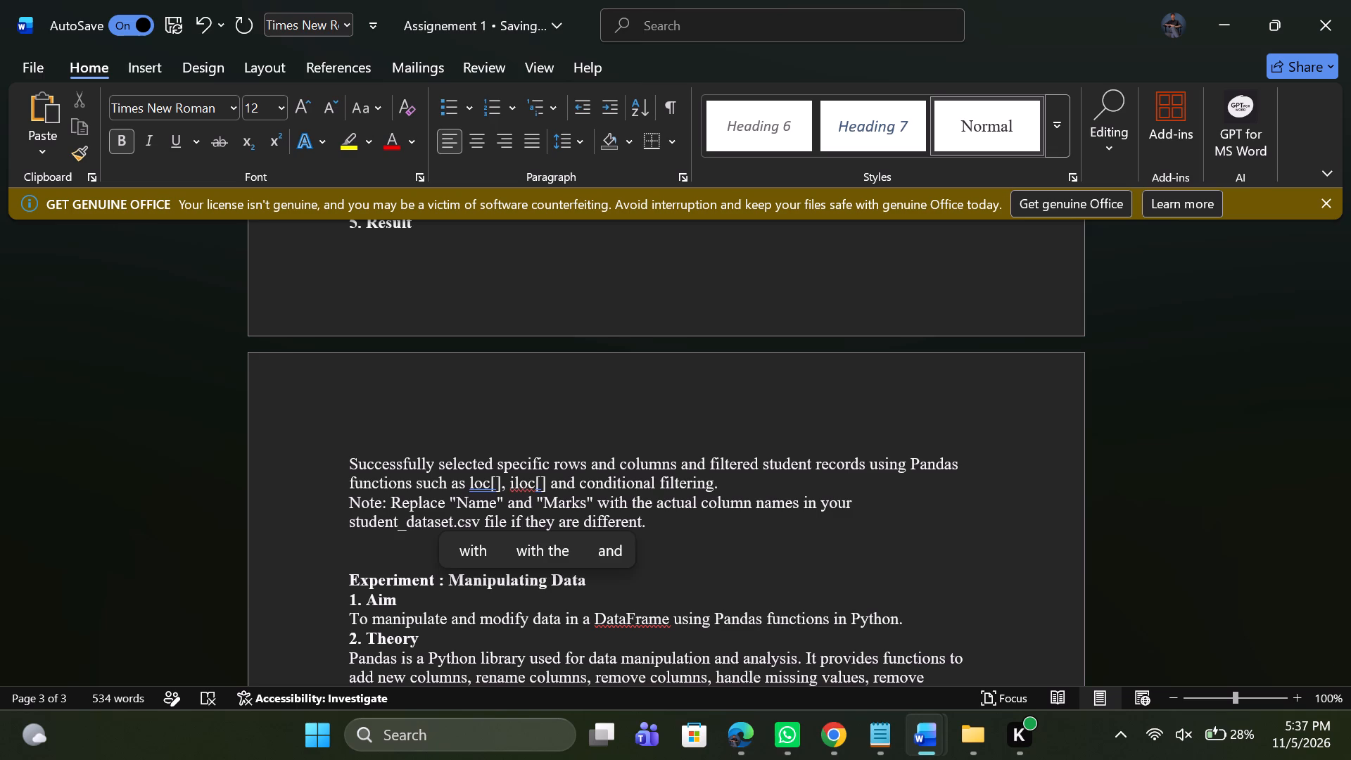
{"action": "key", "text": "3"}
Insert a blank line before 1. Aim and another before 2. Theory in the Manipulating Data experiment.
{"action": "key", "text": "Down"}
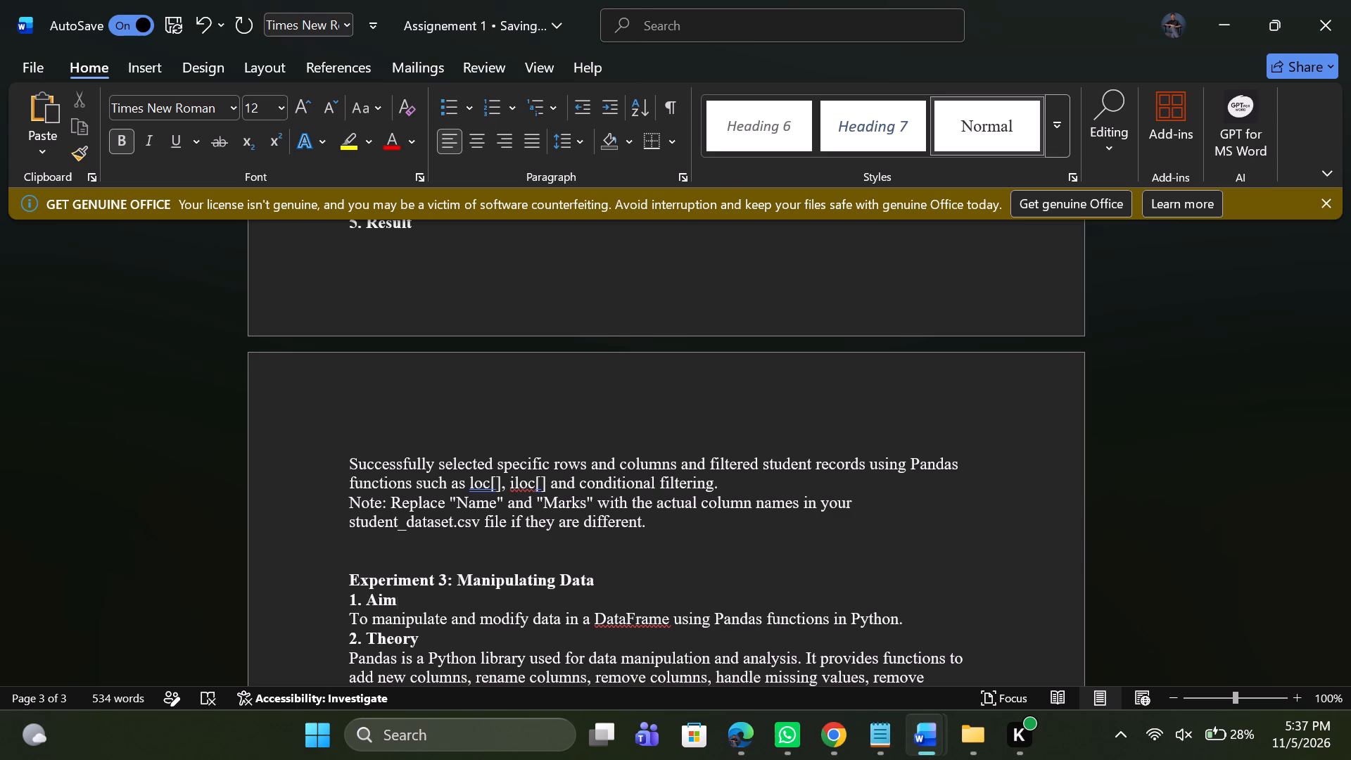
{"action": "key", "text": "Up"}
{"action": "key", "text": "Right"}
{"action": "key", "text": "Right"}
{"action": "key", "text": "Right"}
{"action": "key", "text": "Right"}
{"action": "key", "text": "Right"}
{"action": "key", "text": "Right"}
{"action": "key", "text": "Right"}
{"action": "key", "text": "Right"}
{"action": "key", "text": "Right"}
{"action": "key", "text": "Right"}
{"action": "key", "text": "Right"}
{"action": "key", "text": "Right"}
{"action": "key", "text": "Right"}
{"action": "key", "text": "Right"}
{"action": "key", "text": "Right"}
{"action": "key", "text": "Right"}
{"action": "key", "text": "Right"}
{"action": "key", "text": "Right"}
{"action": "key", "text": "Right"}
{"action": "key", "text": "Right"}
{"action": "key", "text": "Left"}
{"action": "key", "text": "Return"}
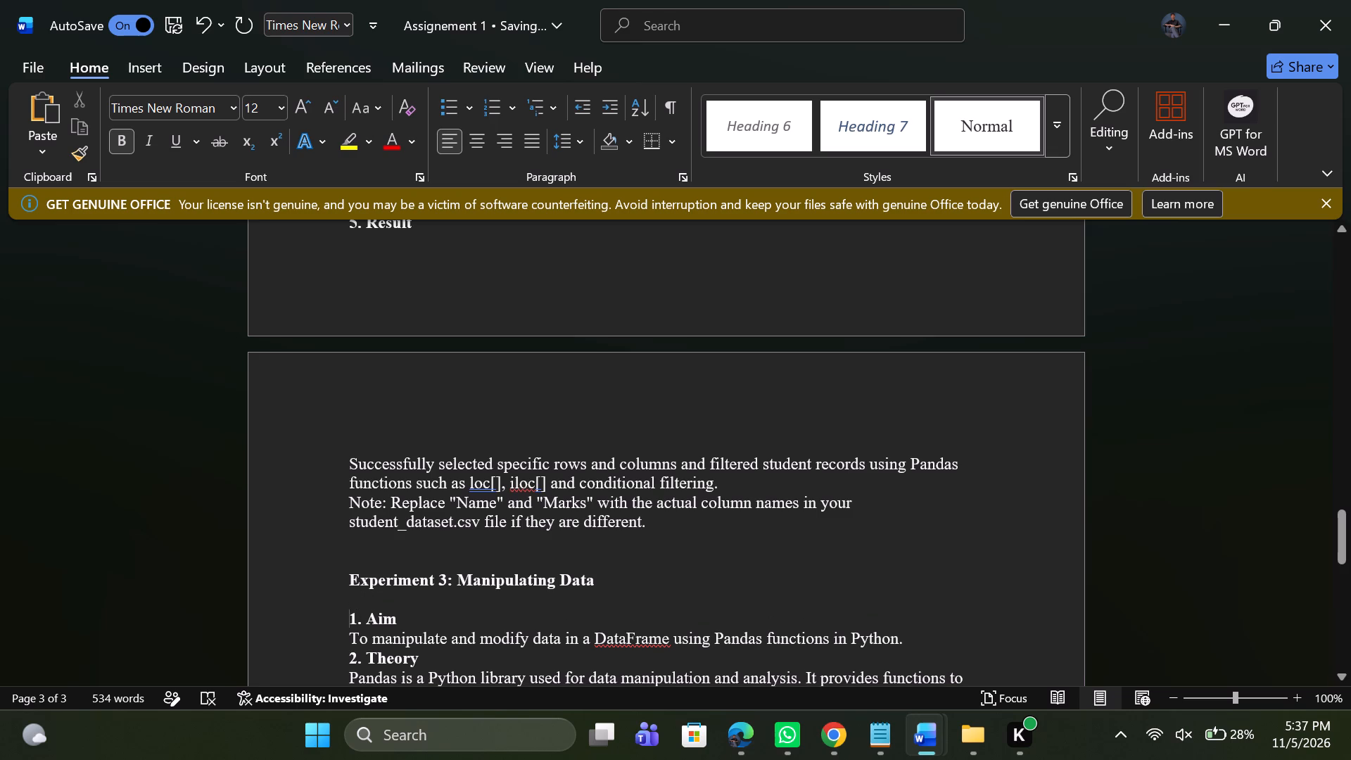
{"action": "left_click", "coordinate": [918, 634]}
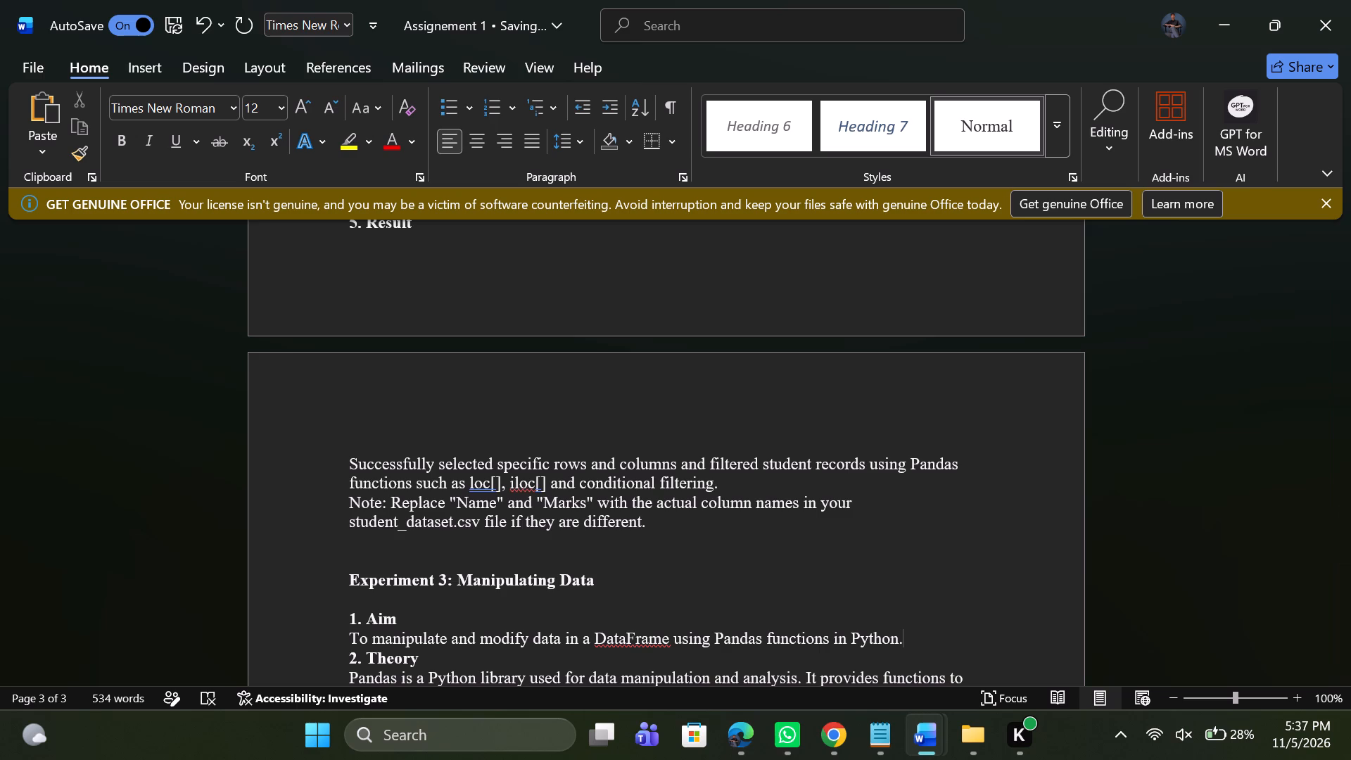
{"action": "key", "text": "Return"}
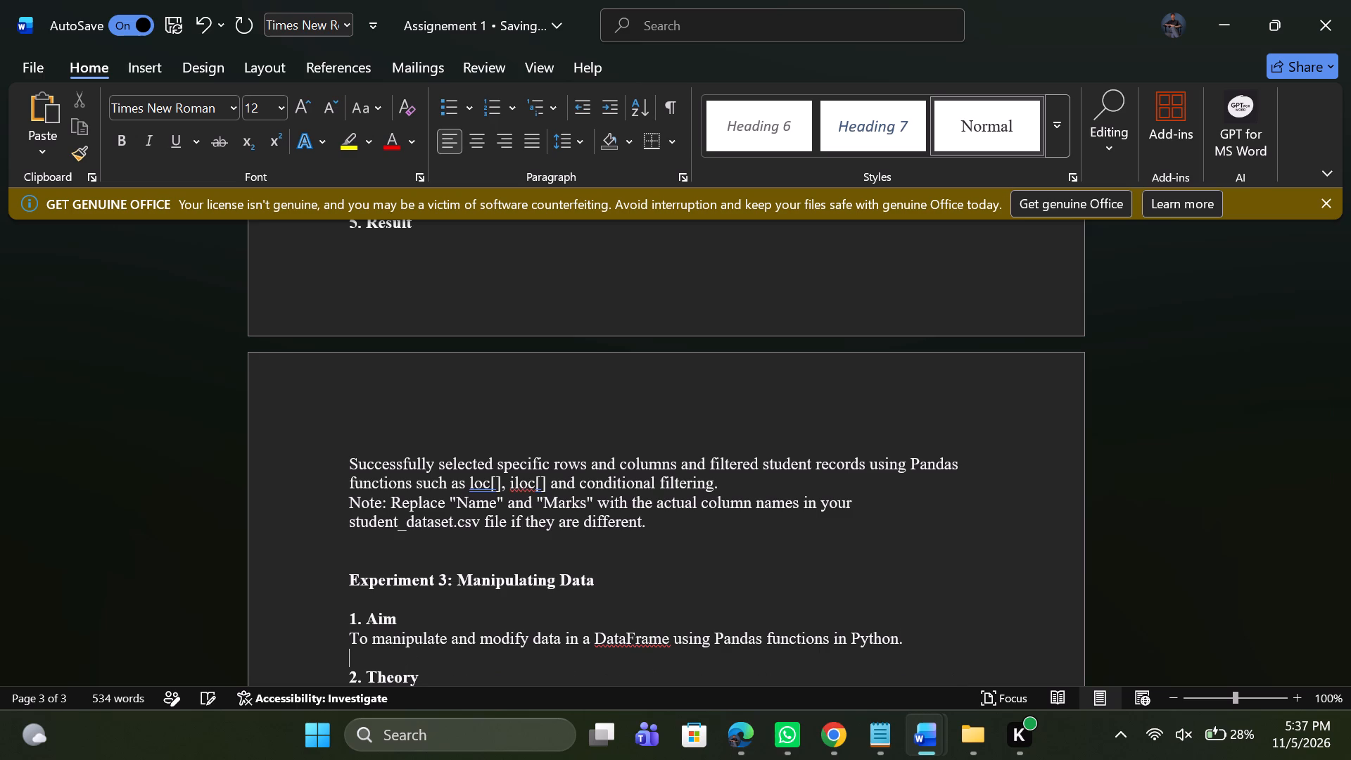
Review the sections and spacing of all three experiments, comparing Experiment 1's Program section with Experiment 2's.
{"action": "scroll", "coordinate": [918, 634], "scroll_direction": "down", "scroll_amount": 1}
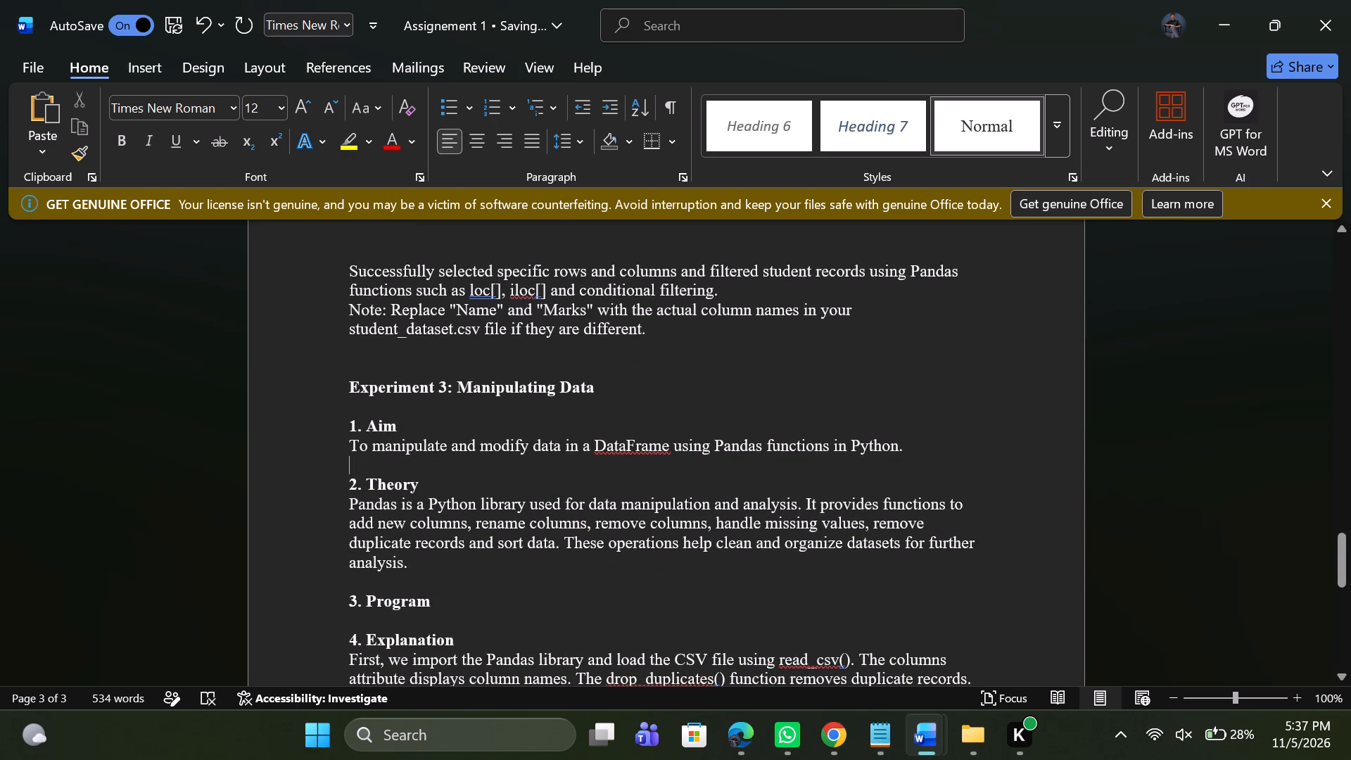
{"action": "scroll", "coordinate": [658, 602], "scroll_direction": "down", "scroll_amount": 1}
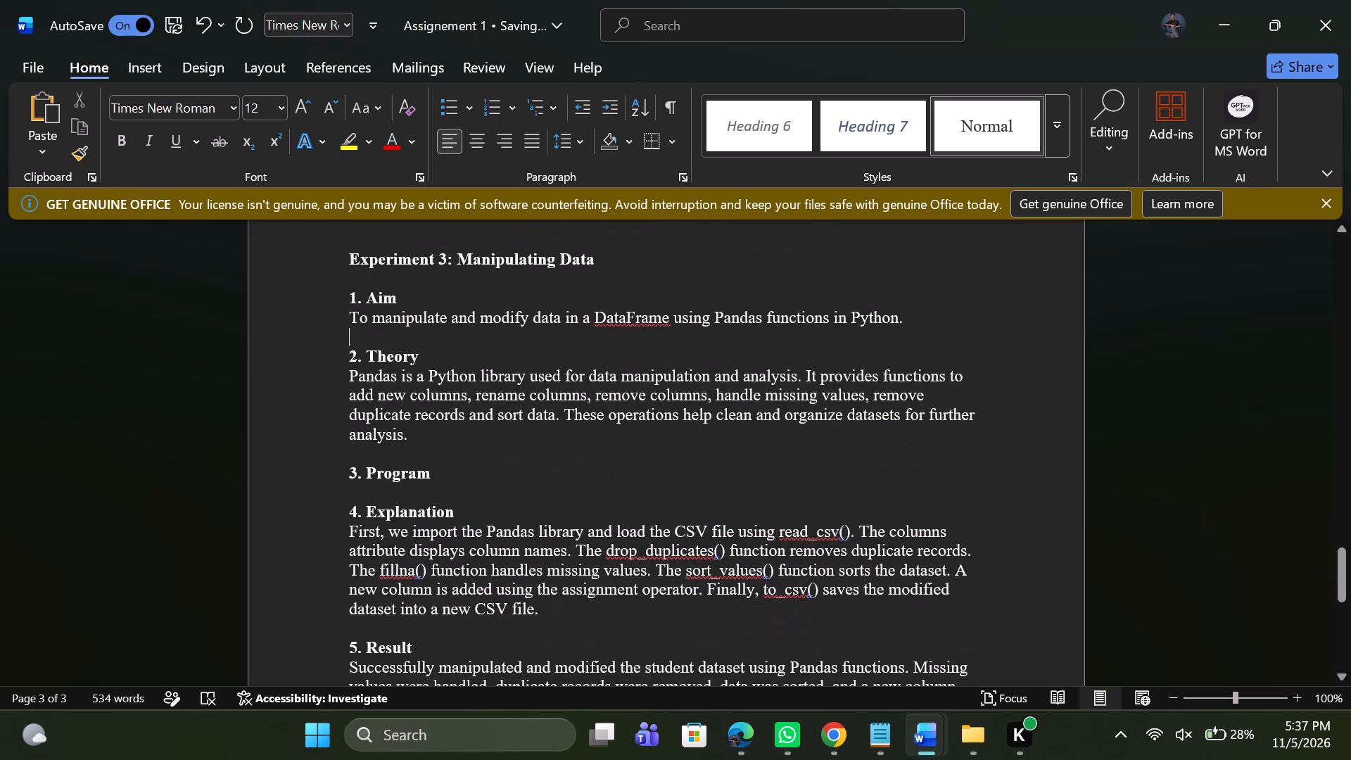
{"action": "scroll", "coordinate": [535, 479], "scroll_direction": "up", "scroll_amount": 1}
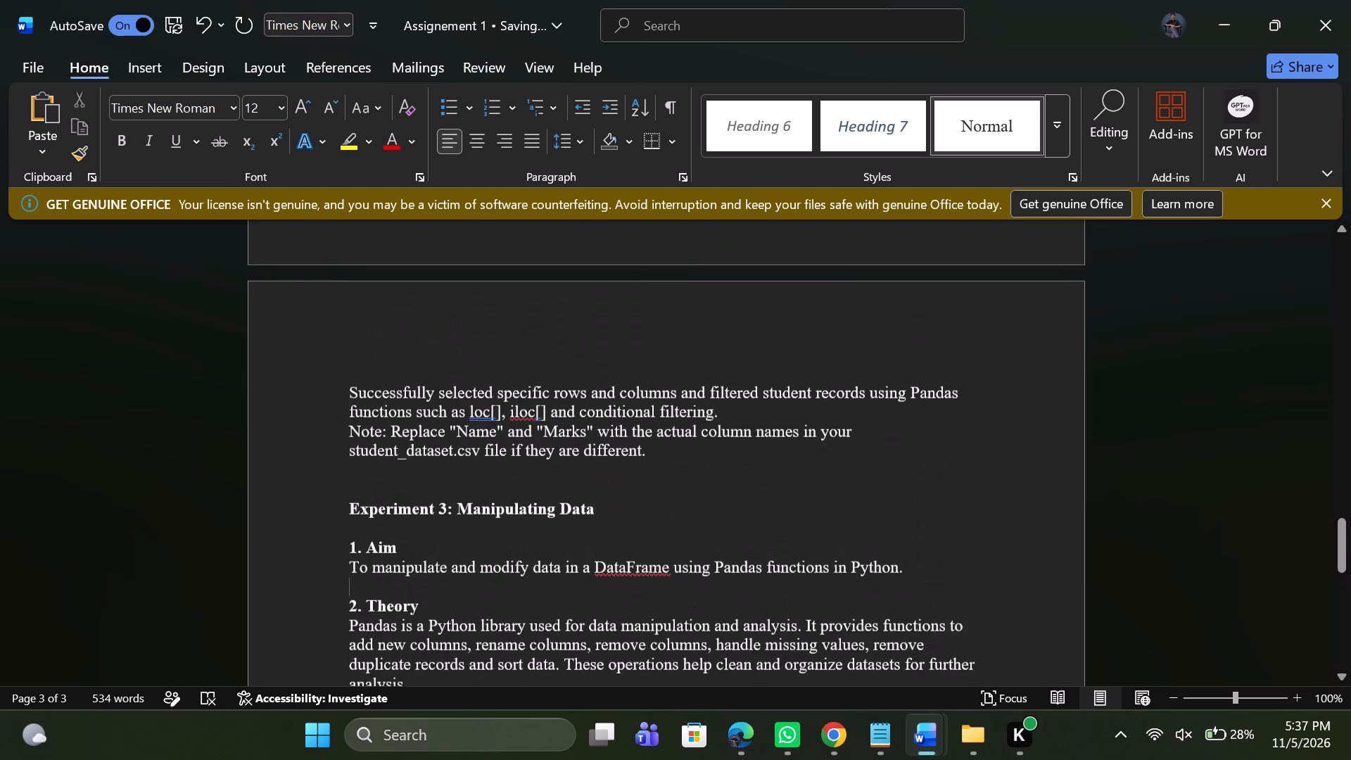
{"action": "scroll", "coordinate": [535, 479], "scroll_direction": "up", "scroll_amount": 4}
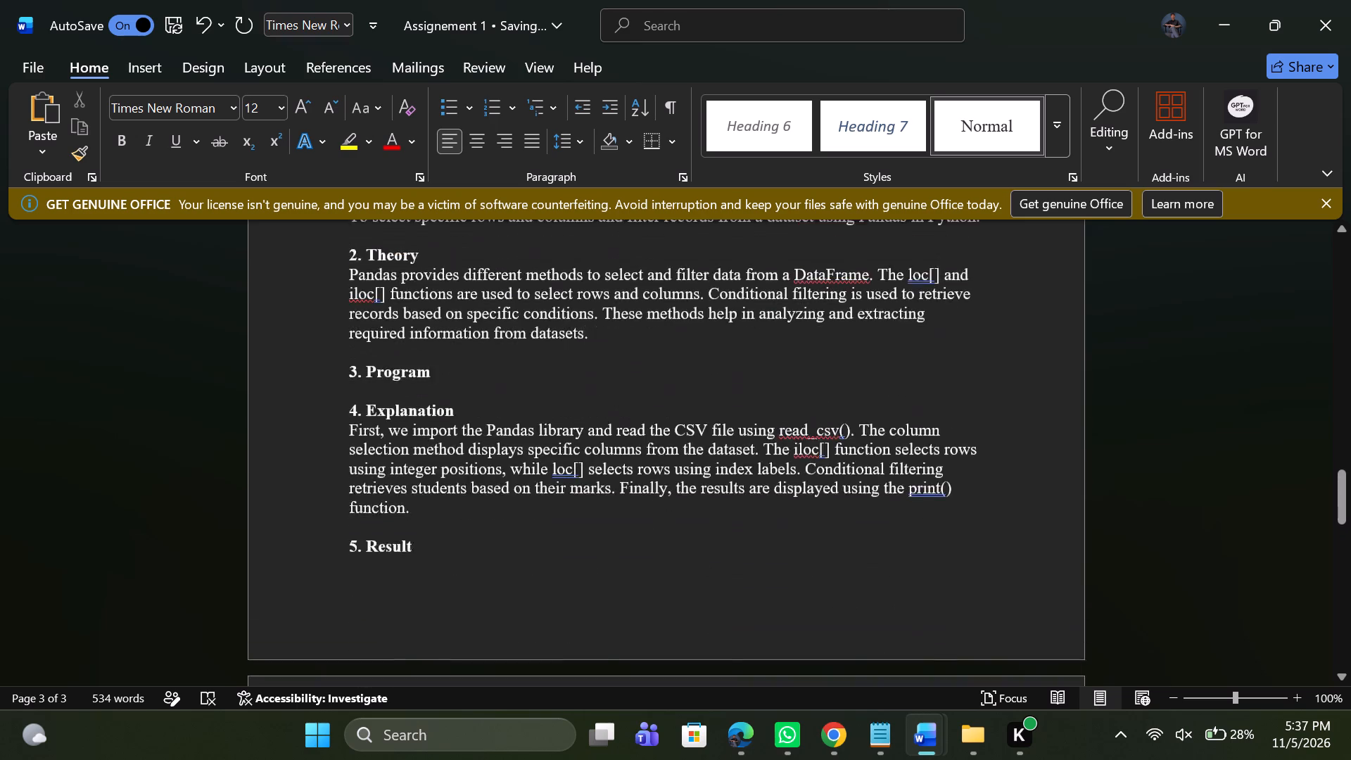
{"action": "scroll", "coordinate": [535, 479], "scroll_direction": "up", "scroll_amount": 3}
{"action": "scroll", "coordinate": [535, 479], "scroll_direction": "down", "scroll_amount": 2}
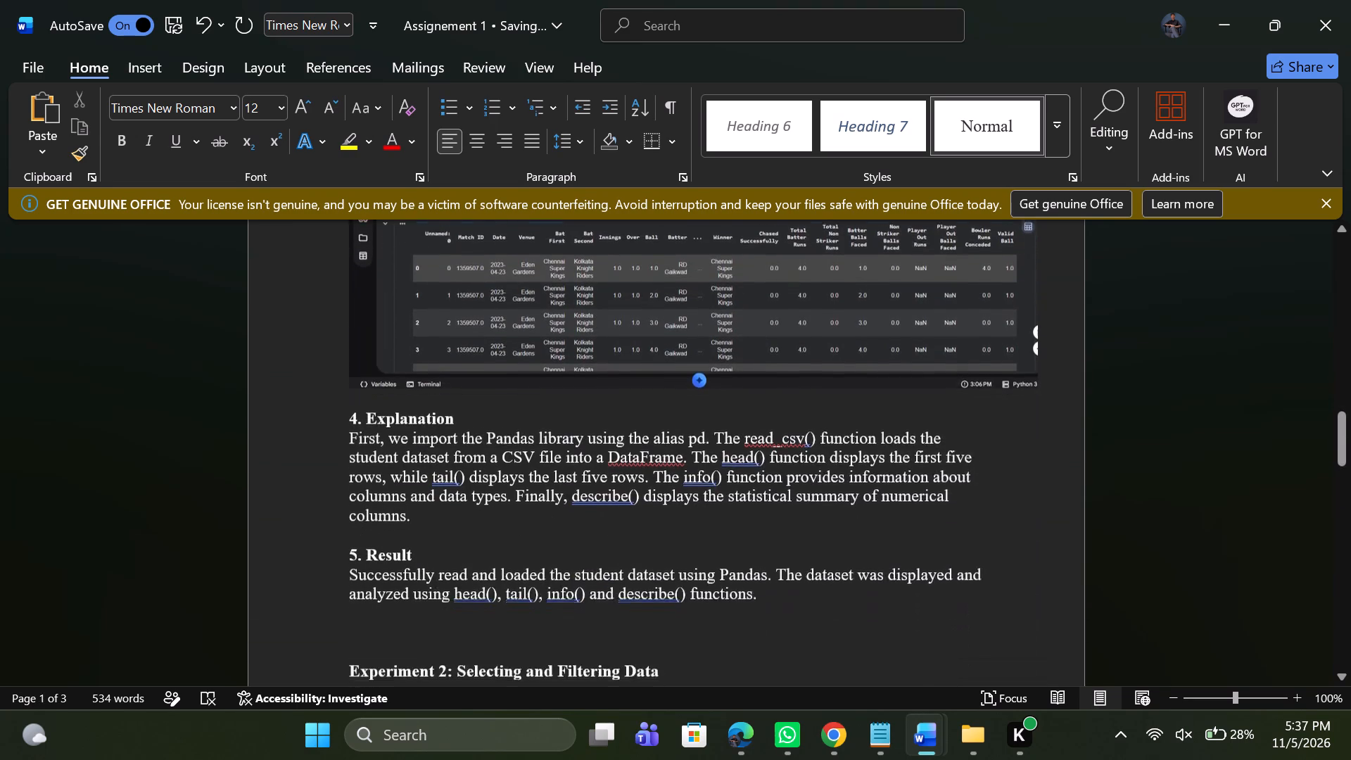
{"action": "scroll", "coordinate": [535, 479], "scroll_direction": "down", "scroll_amount": 2}
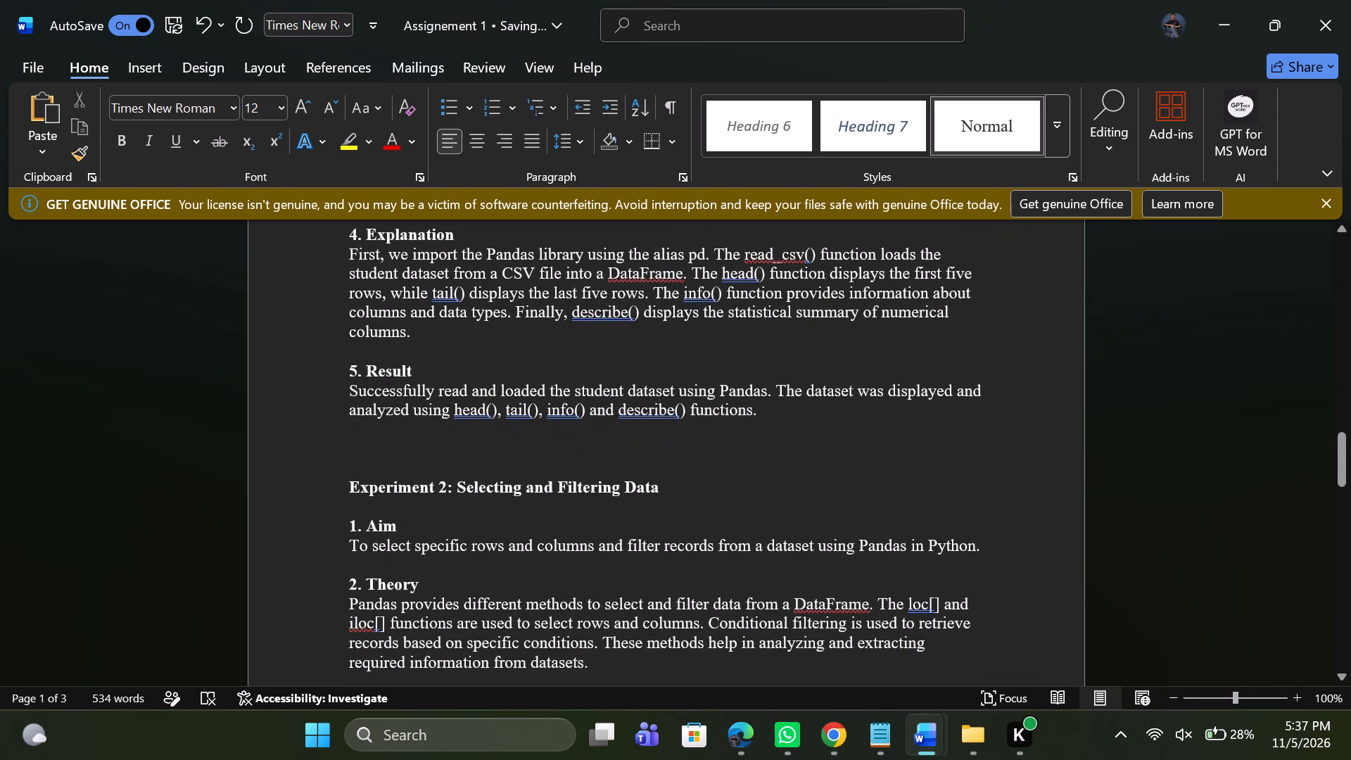
{"action": "scroll", "coordinate": [535, 479], "scroll_direction": "down", "scroll_amount": 1}
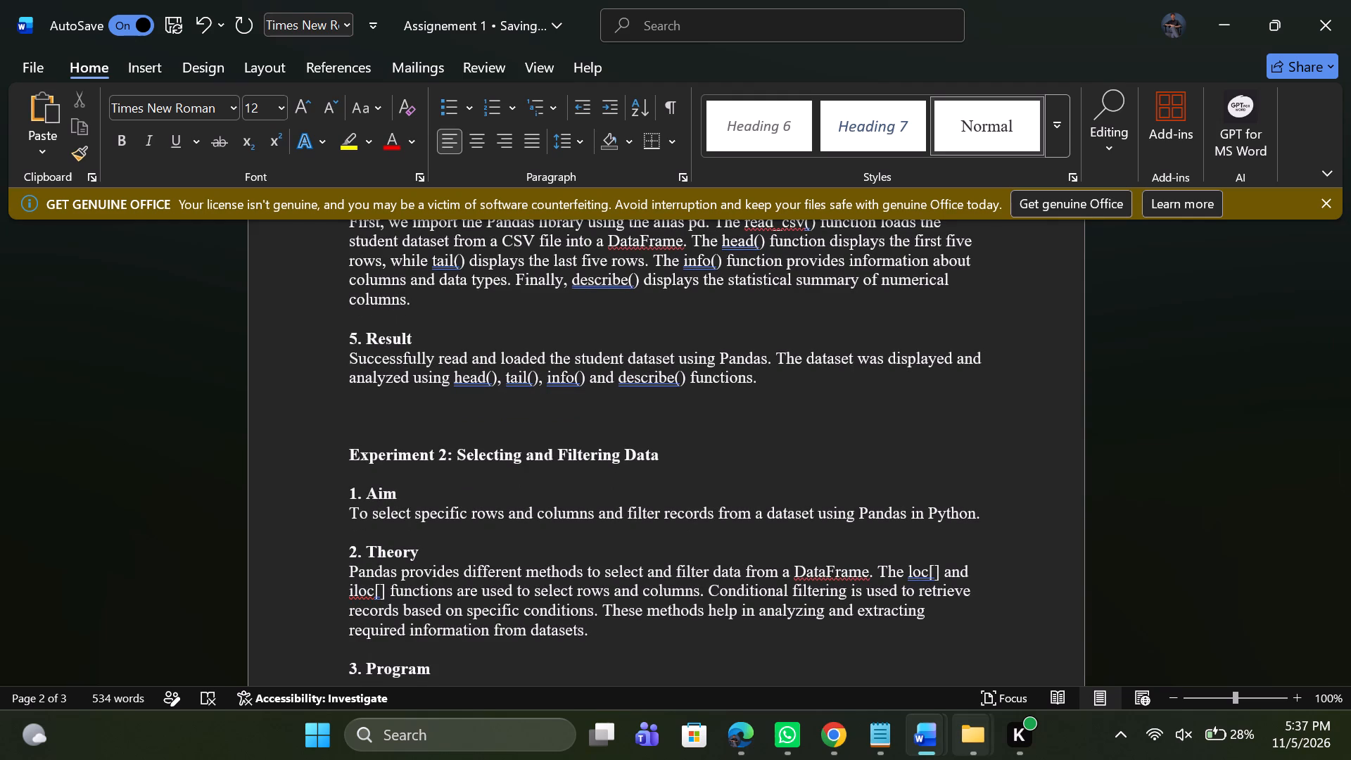
Switch to the Colab notebook in Chrome and capture a rectangular screenshot of the notebook area showing the start of the row-and-column selection code.
{"action": "left_click", "coordinate": [832, 730]}
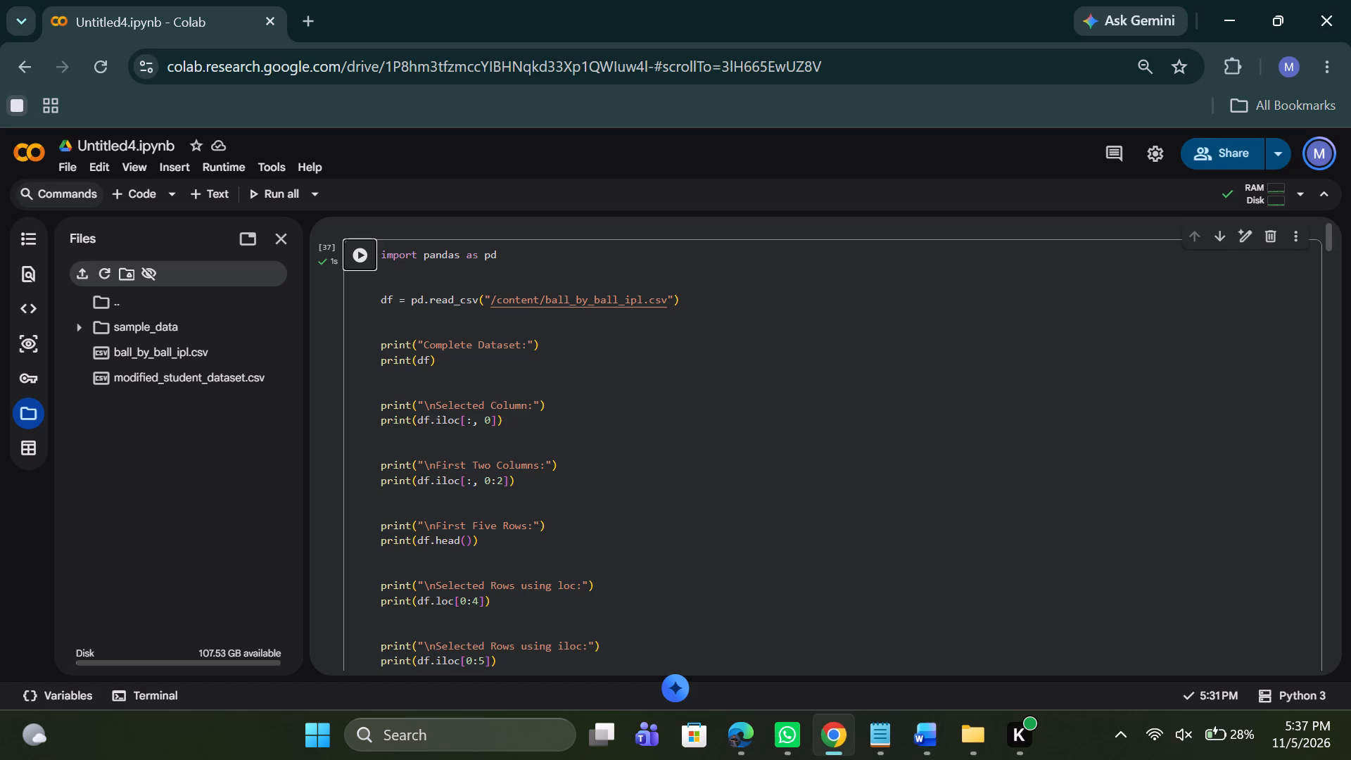
{"action": "scroll", "coordinate": [747, 440], "scroll_direction": "down", "scroll_amount": 1}
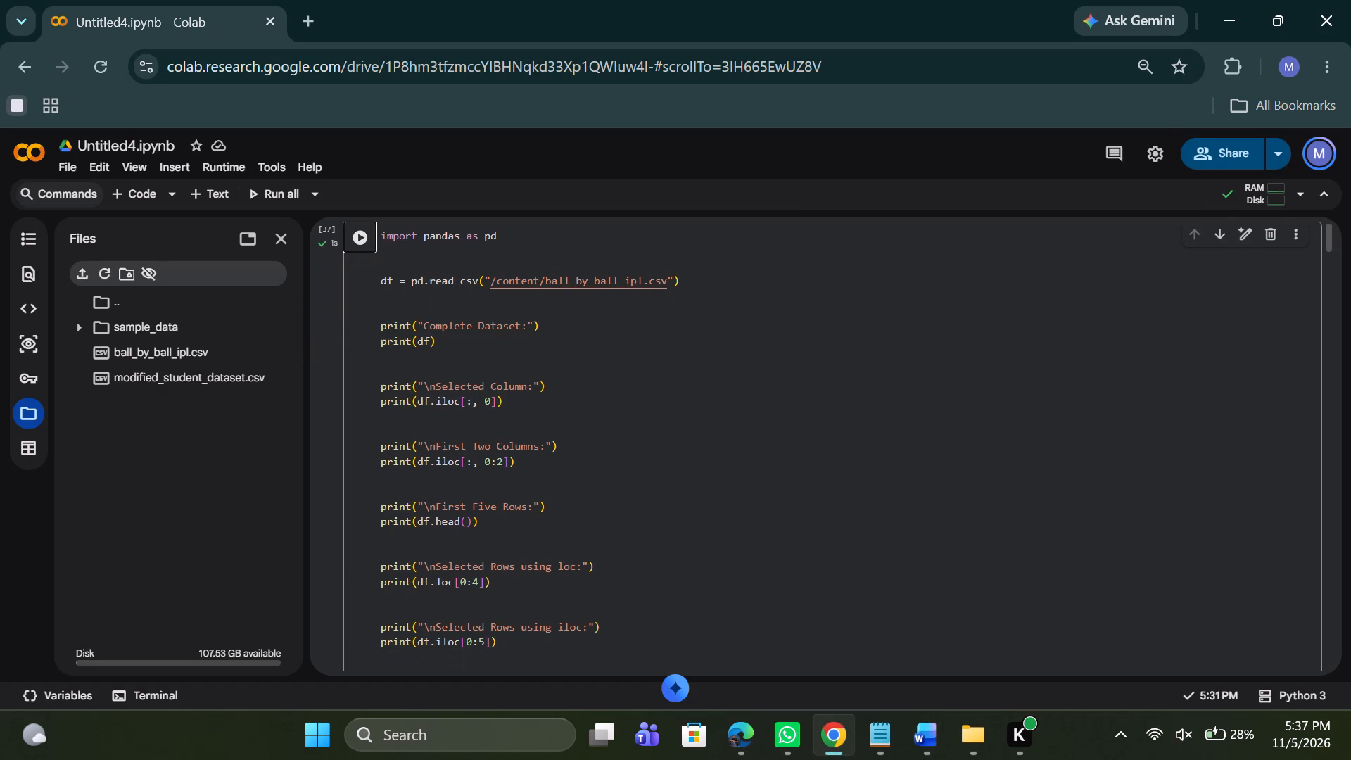
{"action": "left_click", "coordinate": [795, 452]}
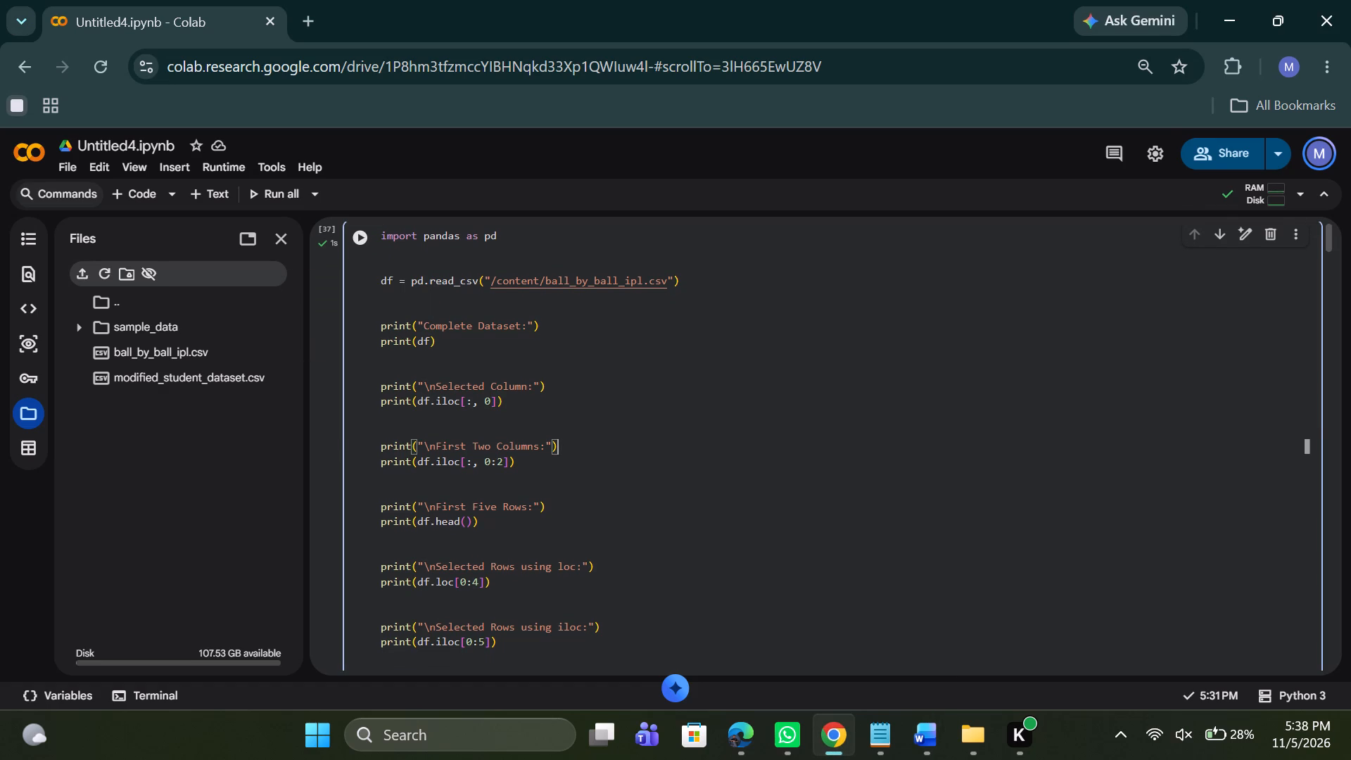
{"action": "key", "text": "Print"}
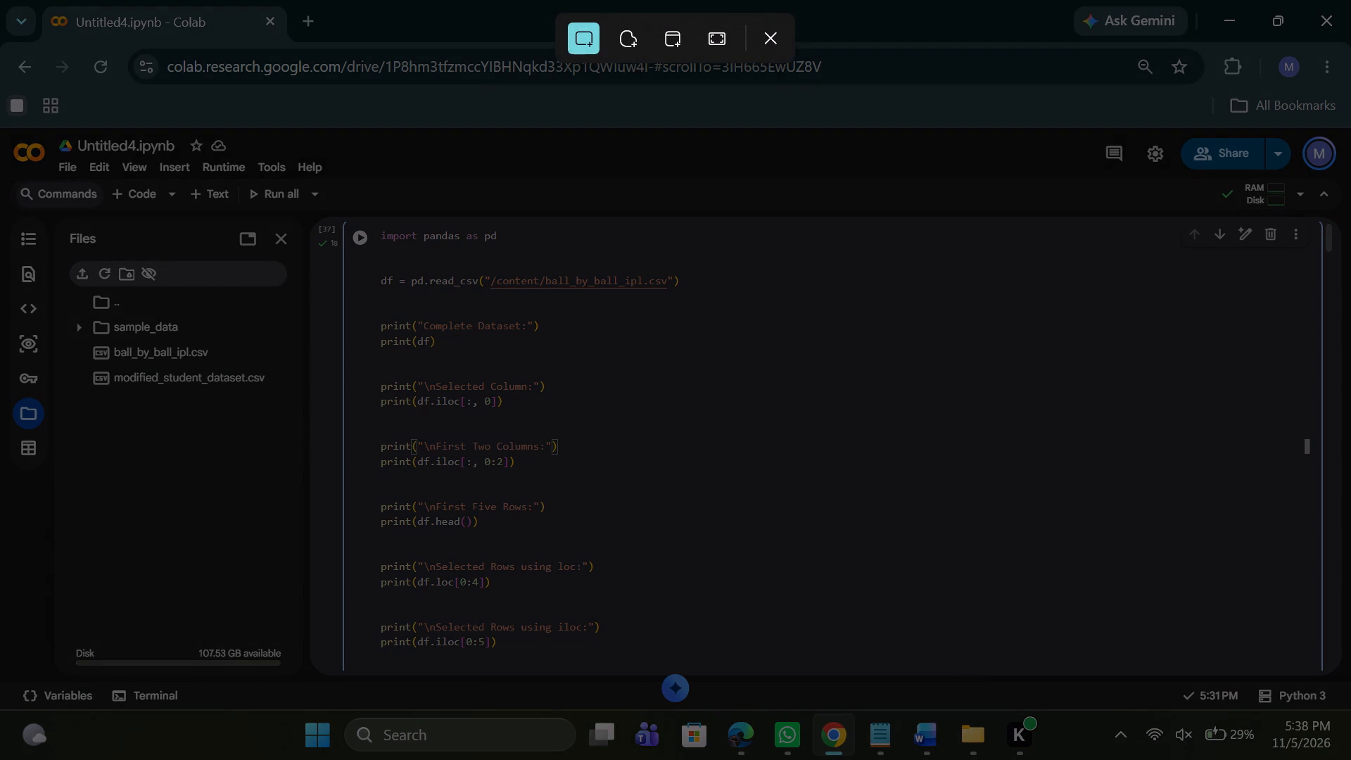
{"action": "left_click_drag", "start_coordinate": [0, 128], "coordinate": [1348, 720]}
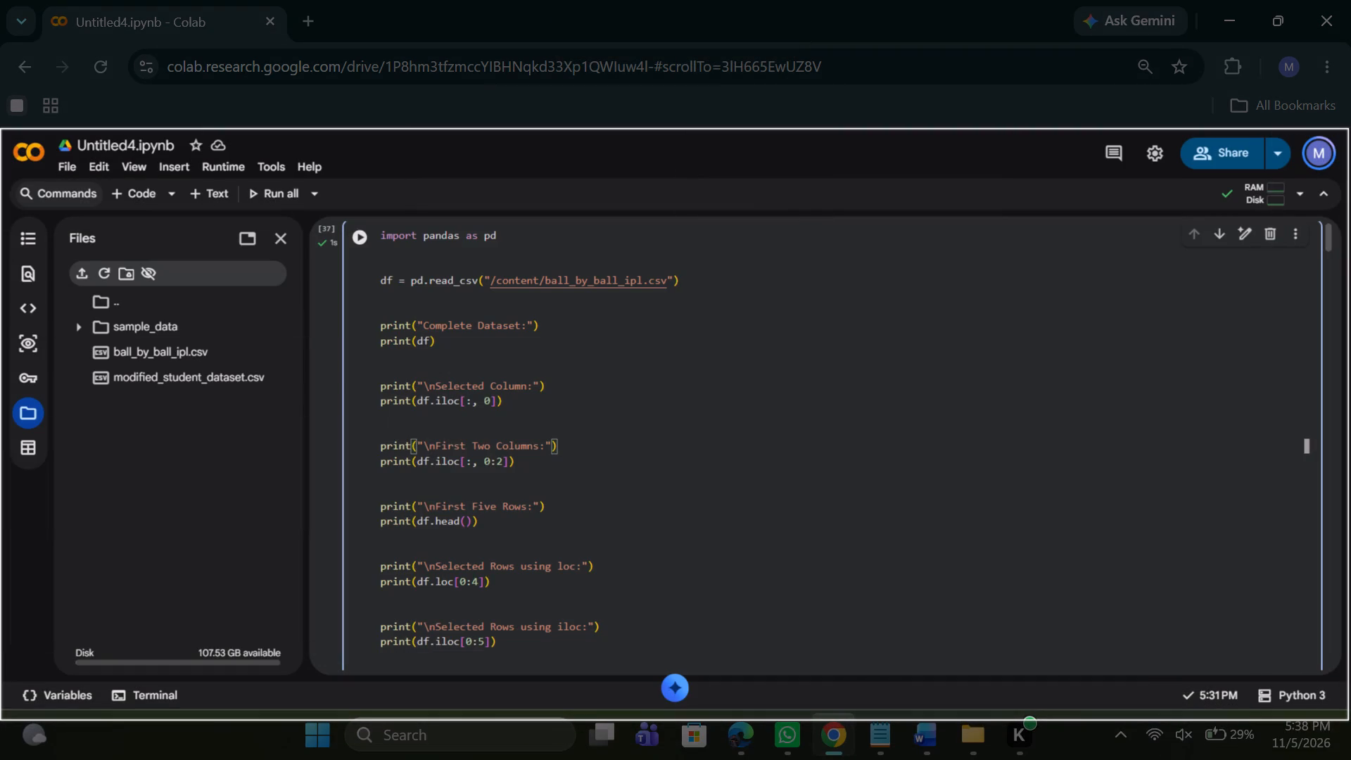
{"action": "left_click_drag", "start_coordinate": [1348, 720], "coordinate": [1342, 709]}
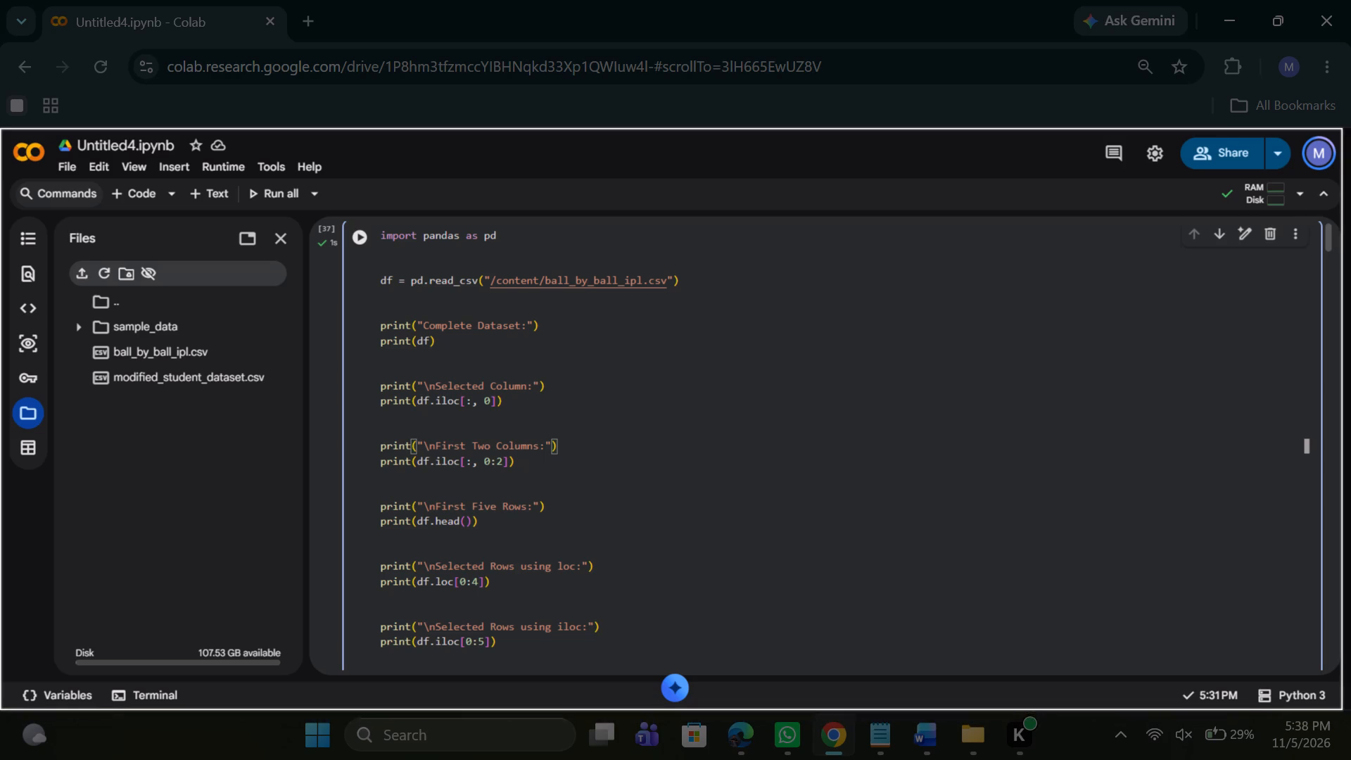
{"action": "left_click_drag", "start_coordinate": [1342, 709], "coordinate": [1342, 711]}
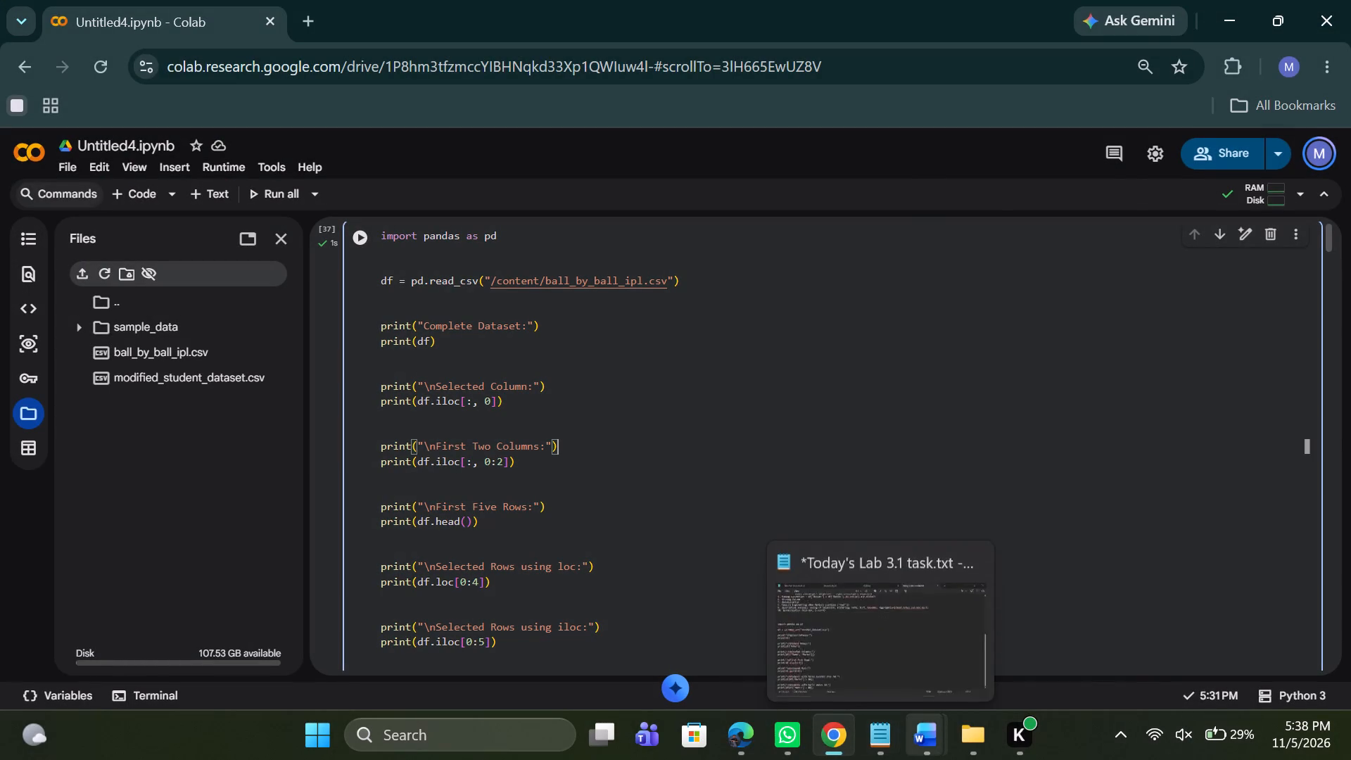
Back in the Assignement 1 Word document, paste the notebook screenshot on a new line under Experiment 2's 3. Program heading.
{"action": "left_click", "coordinate": [985, 650]}
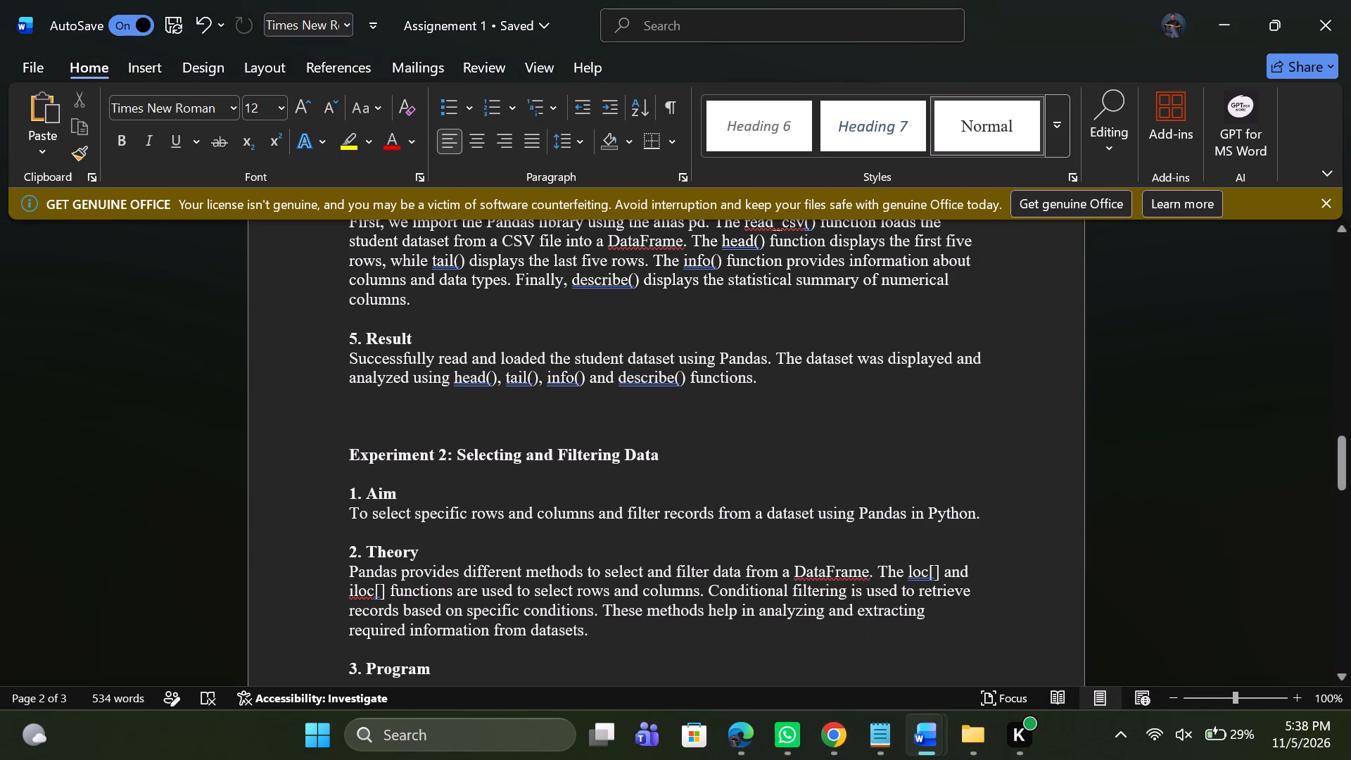
{"action": "scroll", "coordinate": [720, 393], "scroll_direction": "down", "scroll_amount": 1}
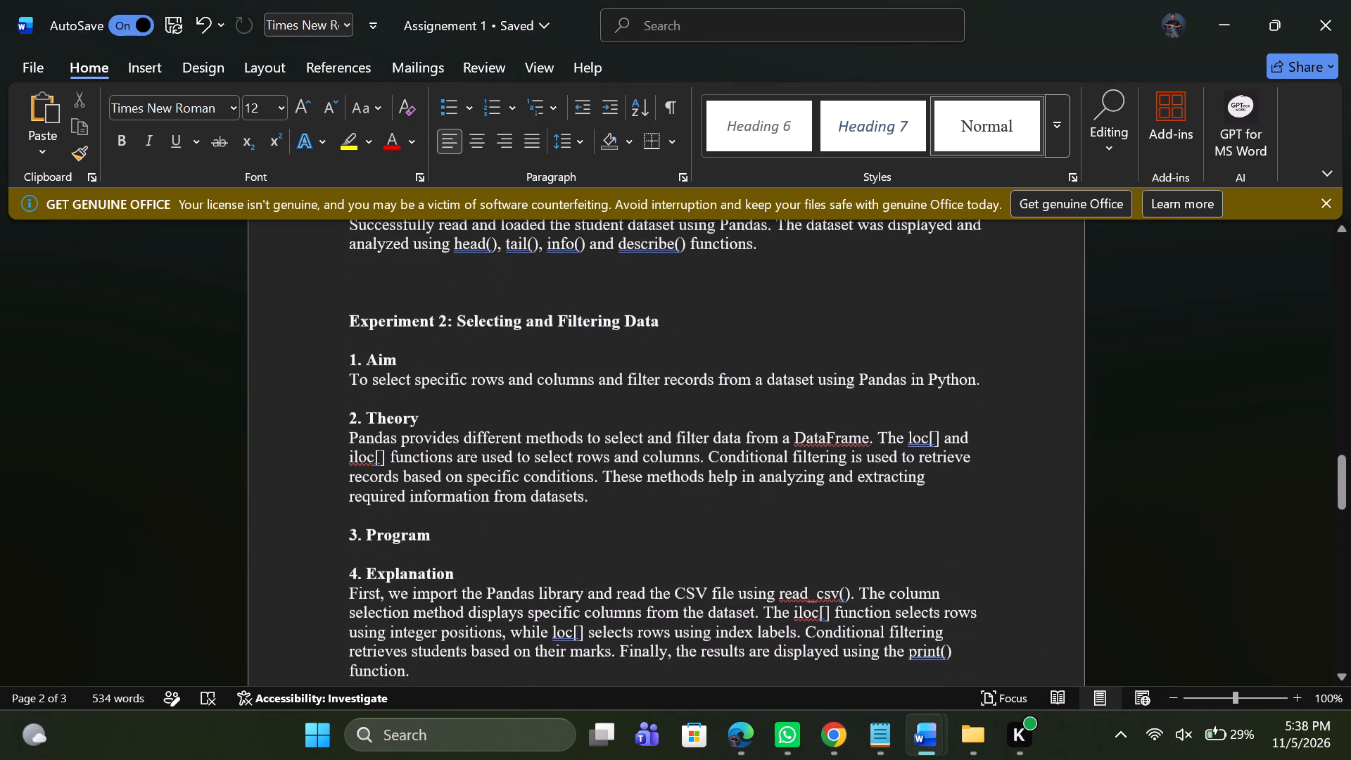
{"action": "scroll", "coordinate": [720, 393], "scroll_direction": "down", "scroll_amount": 1}
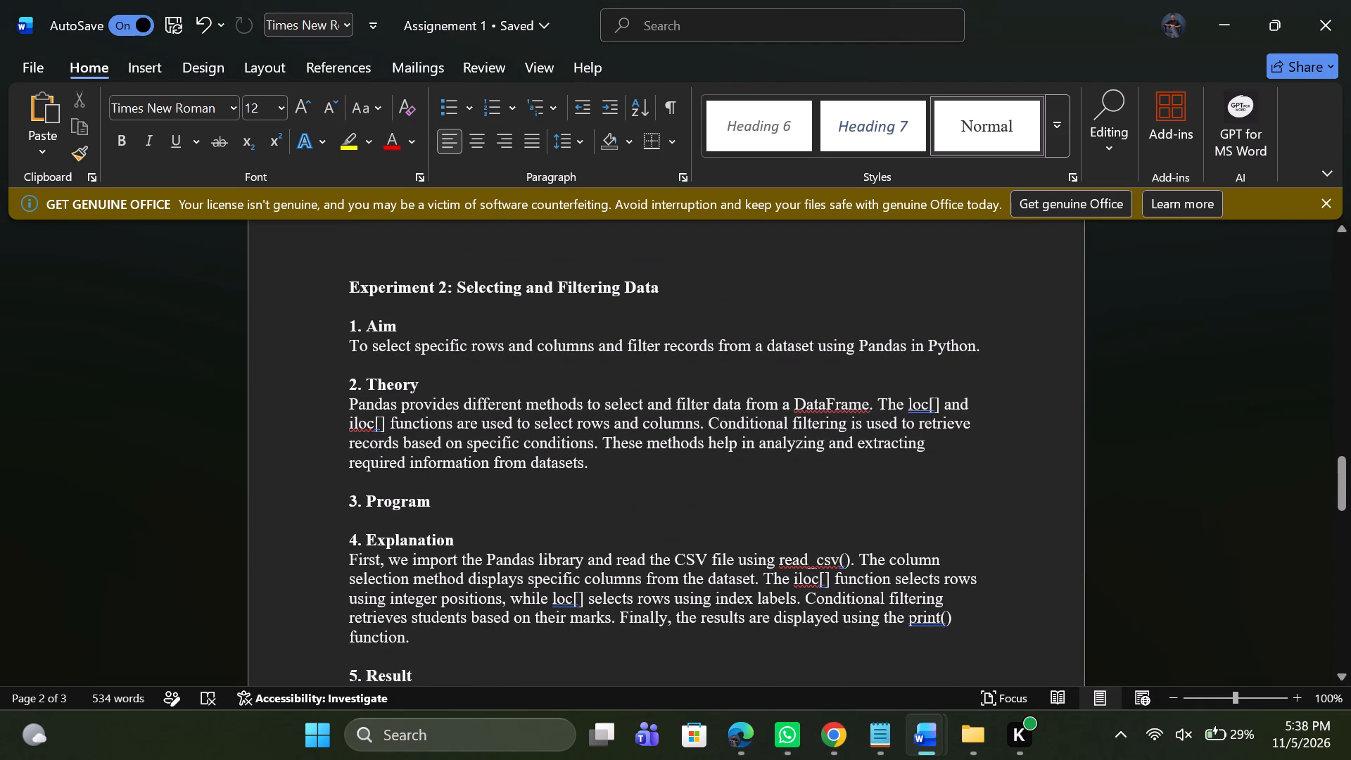
{"action": "left_click", "coordinate": [452, 509]}
{"action": "key", "text": "Return"}
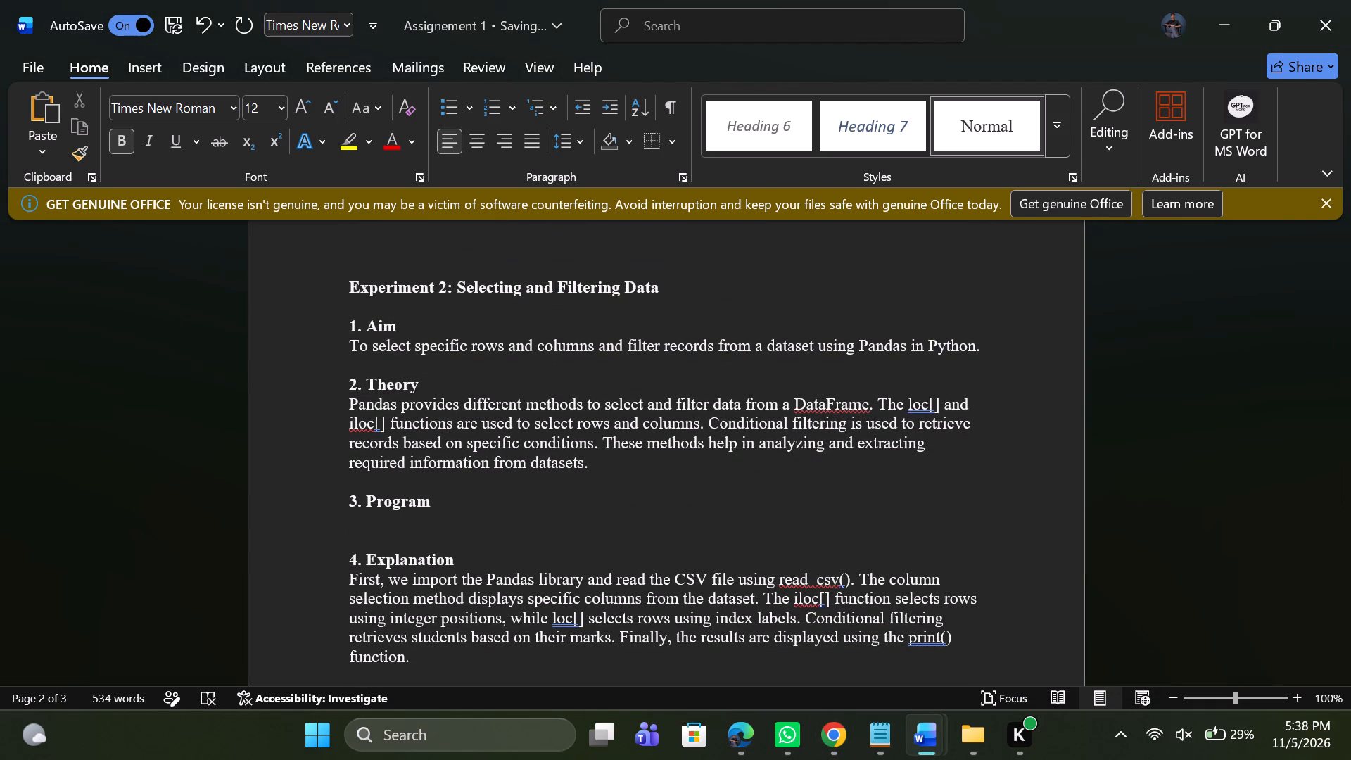
{"action": "key", "text": "ctrl+v"}
{"action": "scroll", "coordinate": [452, 509], "scroll_direction": "down", "scroll_amount": 1}
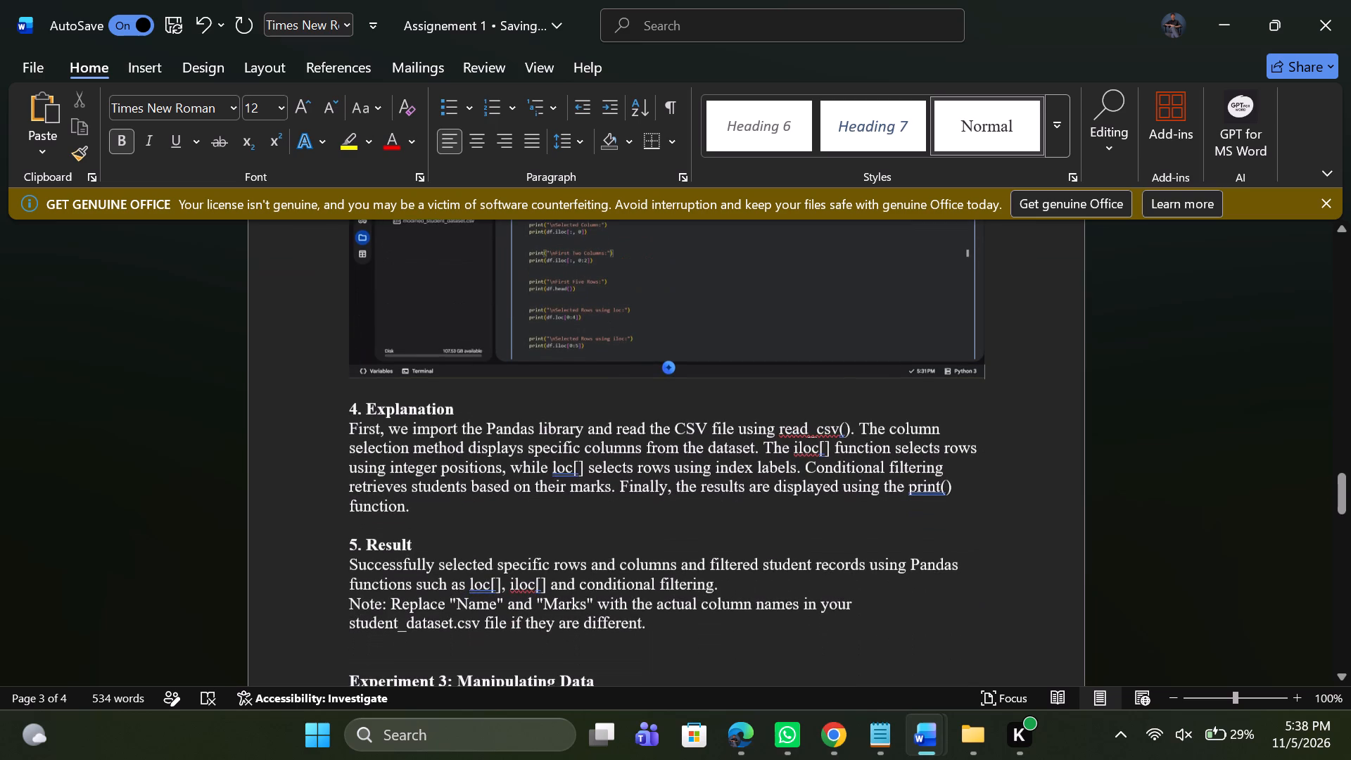
Switch to the Colab notebook in Chrome and capture a rectangular screenshot of the notebook area from the Filtered Data code through the first output tables.
{"action": "left_click", "coordinate": [832, 723]}
{"action": "scroll", "coordinate": [778, 536], "scroll_direction": "down", "scroll_amount": 4}
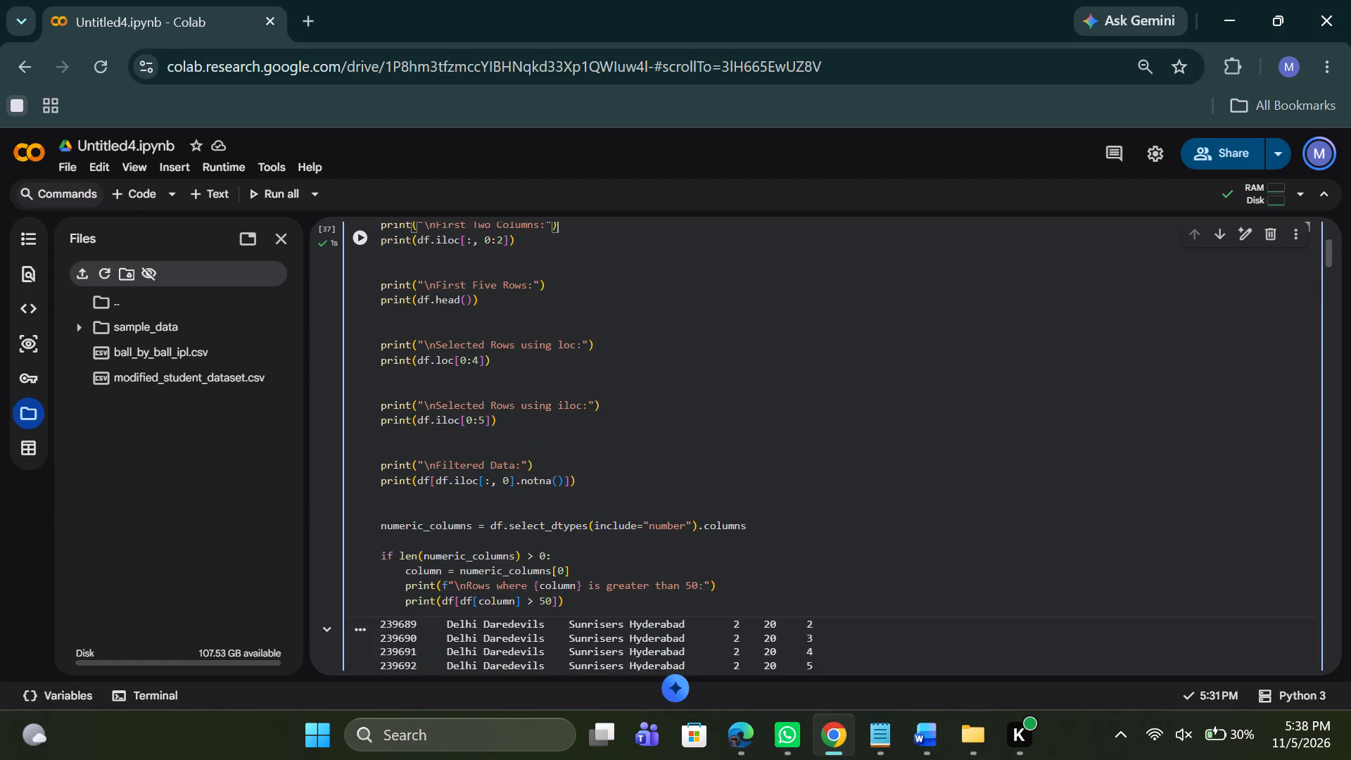
{"action": "scroll", "coordinate": [778, 536], "scroll_direction": "down", "scroll_amount": 1}
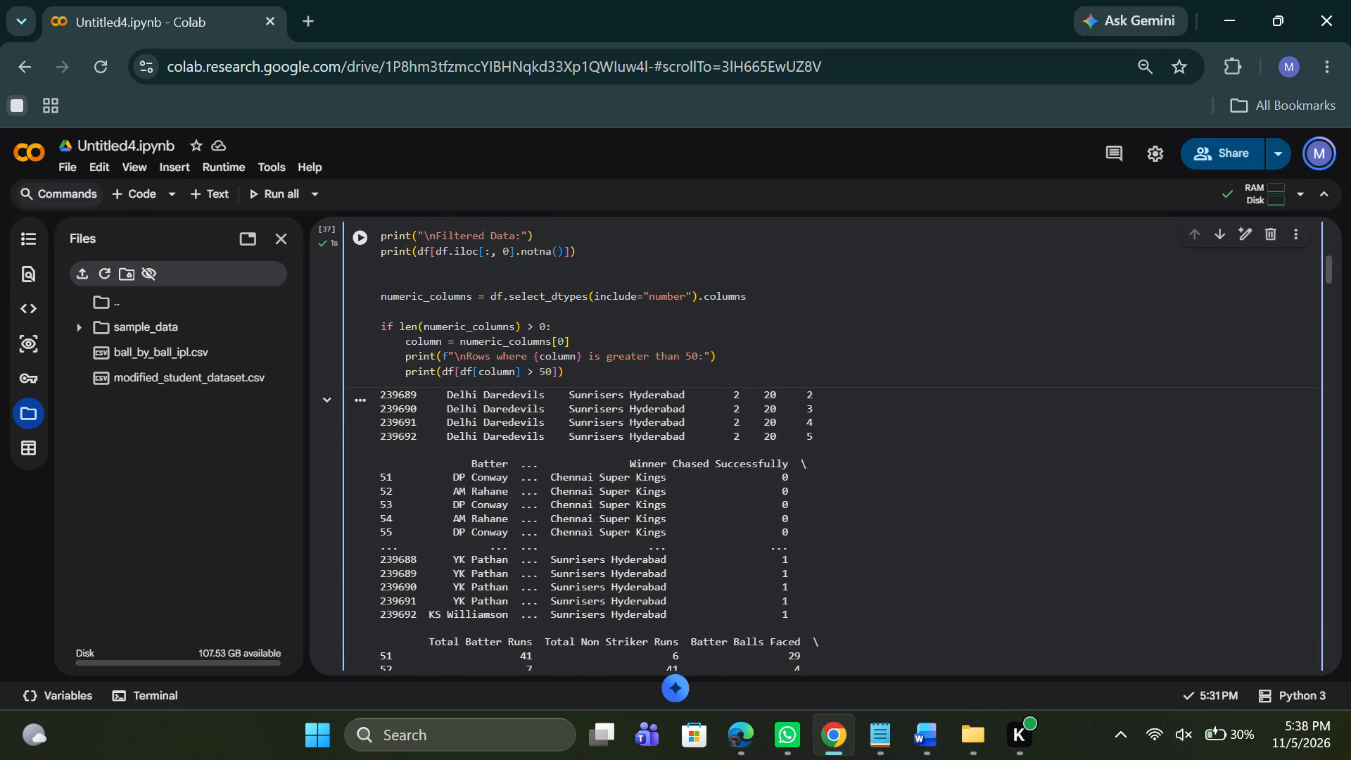
{"action": "key", "text": "Print"}
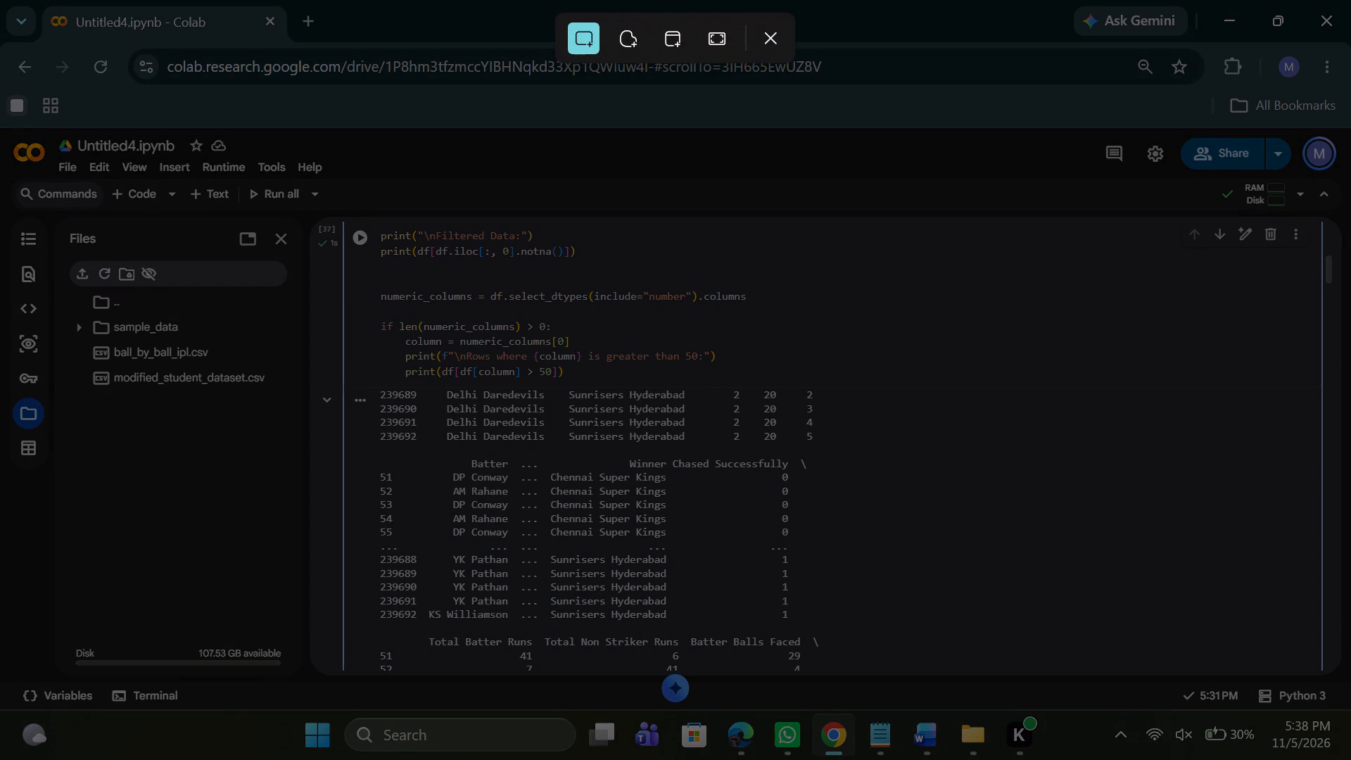
{"action": "left_click_drag", "start_coordinate": [0, 128], "coordinate": [974, 453]}
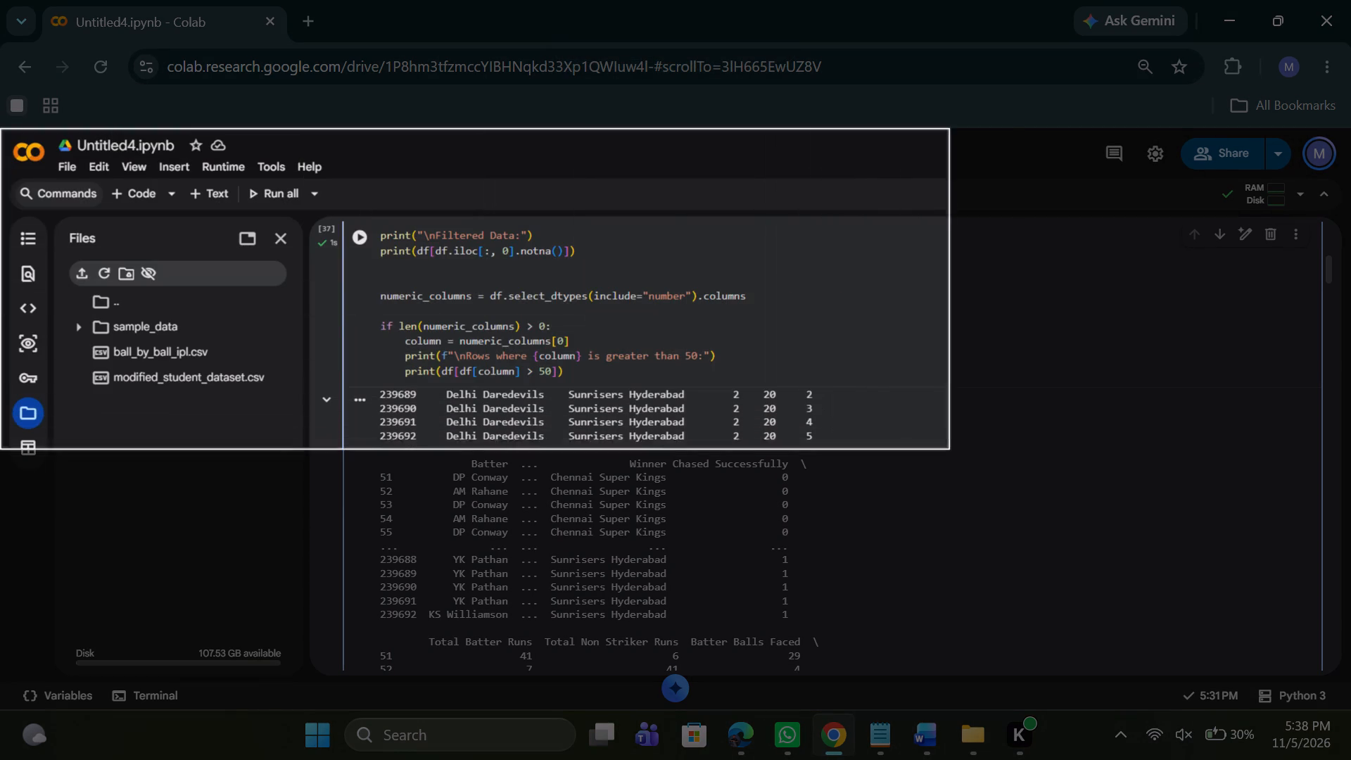
{"action": "left_click_drag", "start_coordinate": [974, 453], "coordinate": [1350, 679]}
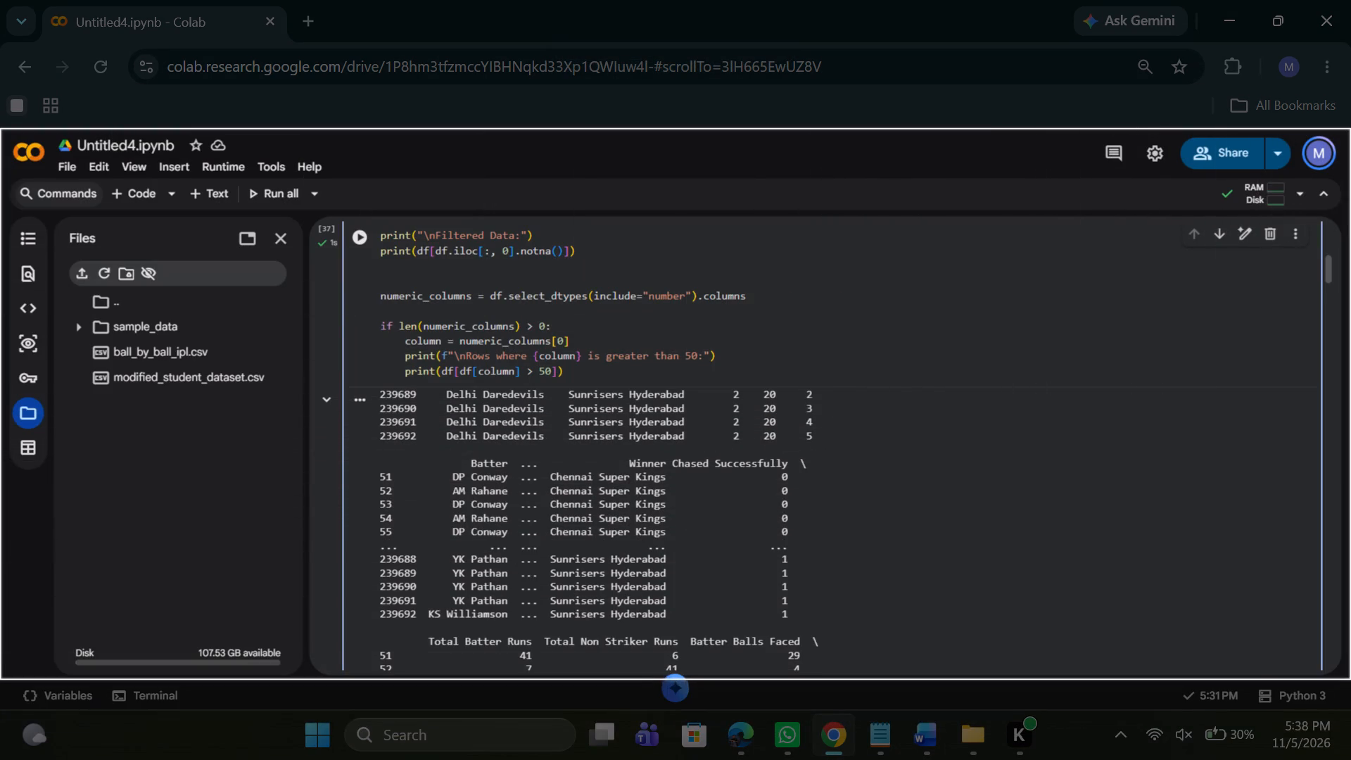
{"action": "left_click_drag", "start_coordinate": [1350, 679], "coordinate": [1335, 704]}
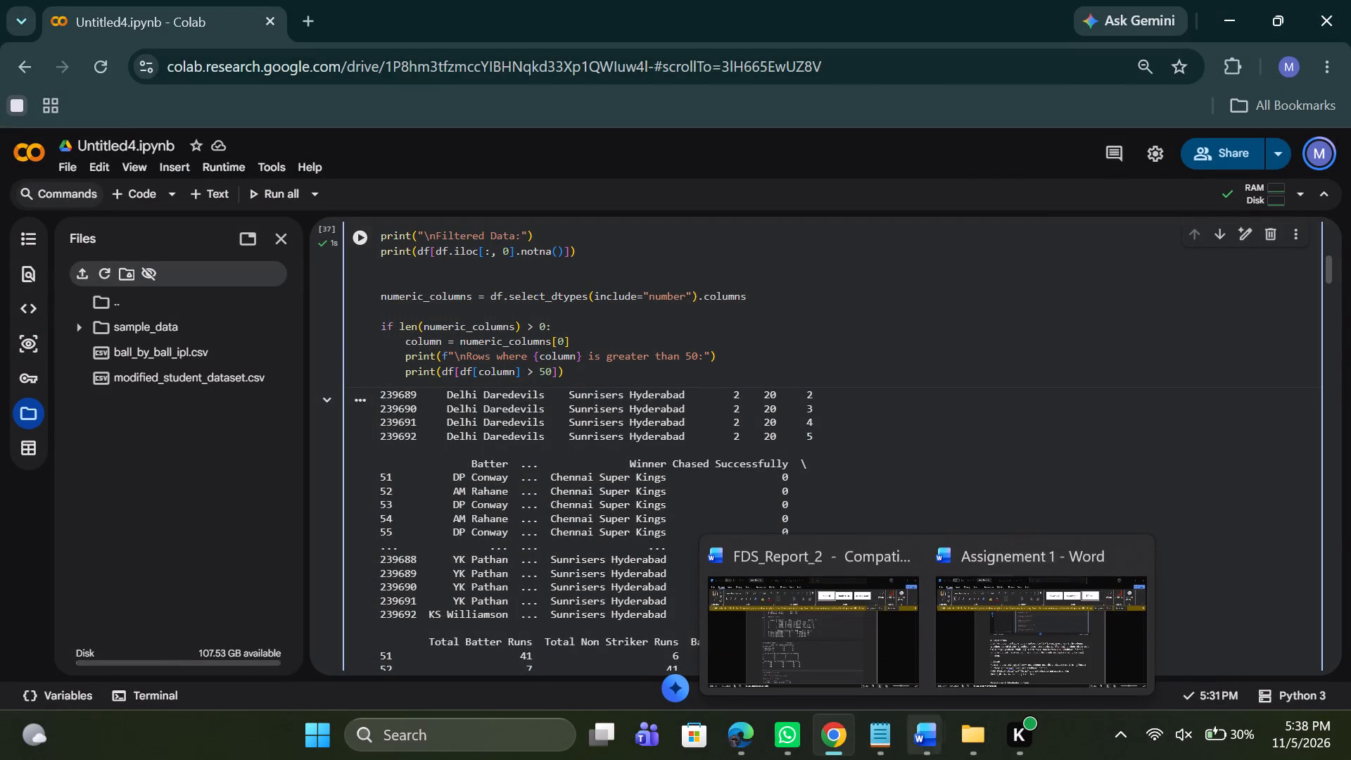
In the Assignement 1 Word document, paste the screenshot below the first one in Experiment 2's Program section, separated by a blank line.
{"action": "left_click", "coordinate": [977, 660]}
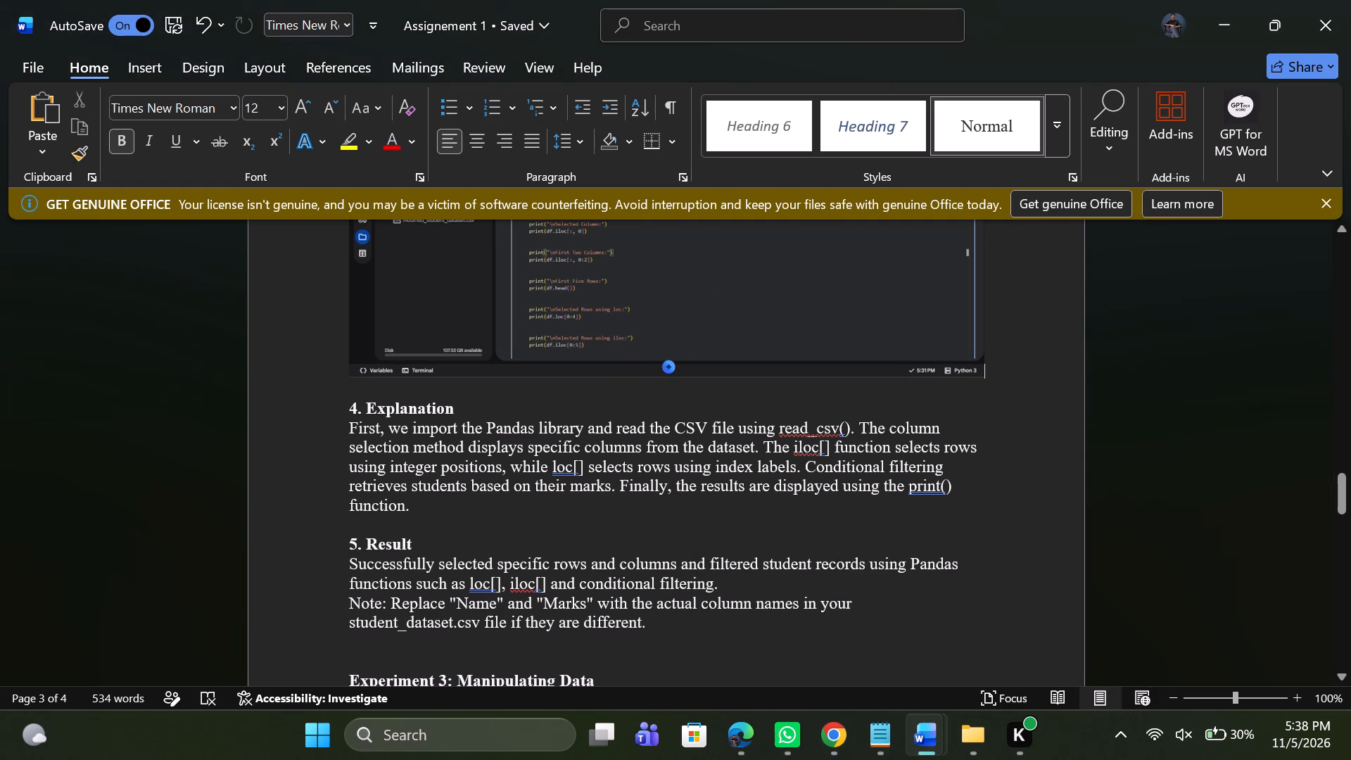
{"action": "key", "text": "Return"}
{"action": "key", "text": "Return"}
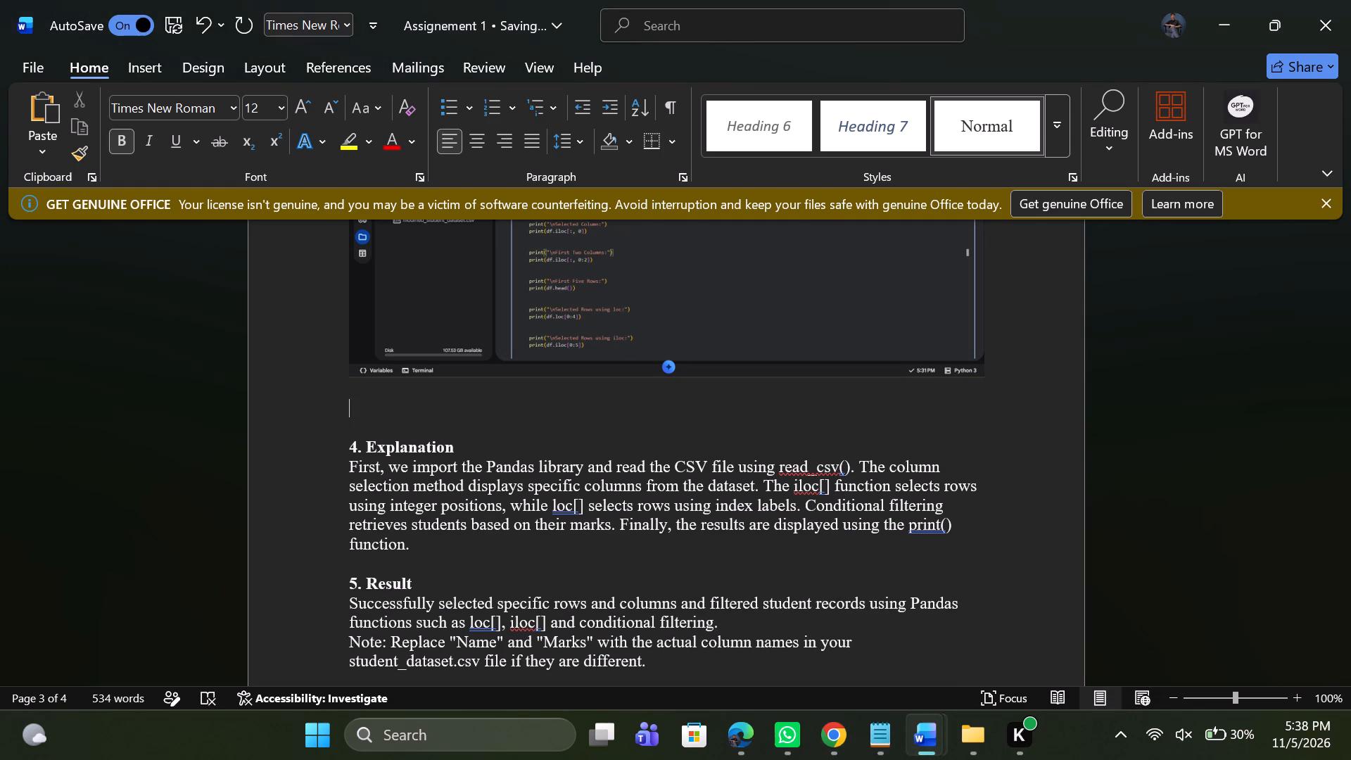
{"action": "key", "text": "ctrl+v"}
{"action": "scroll", "coordinate": [981, 397], "scroll_direction": "down", "scroll_amount": 1}
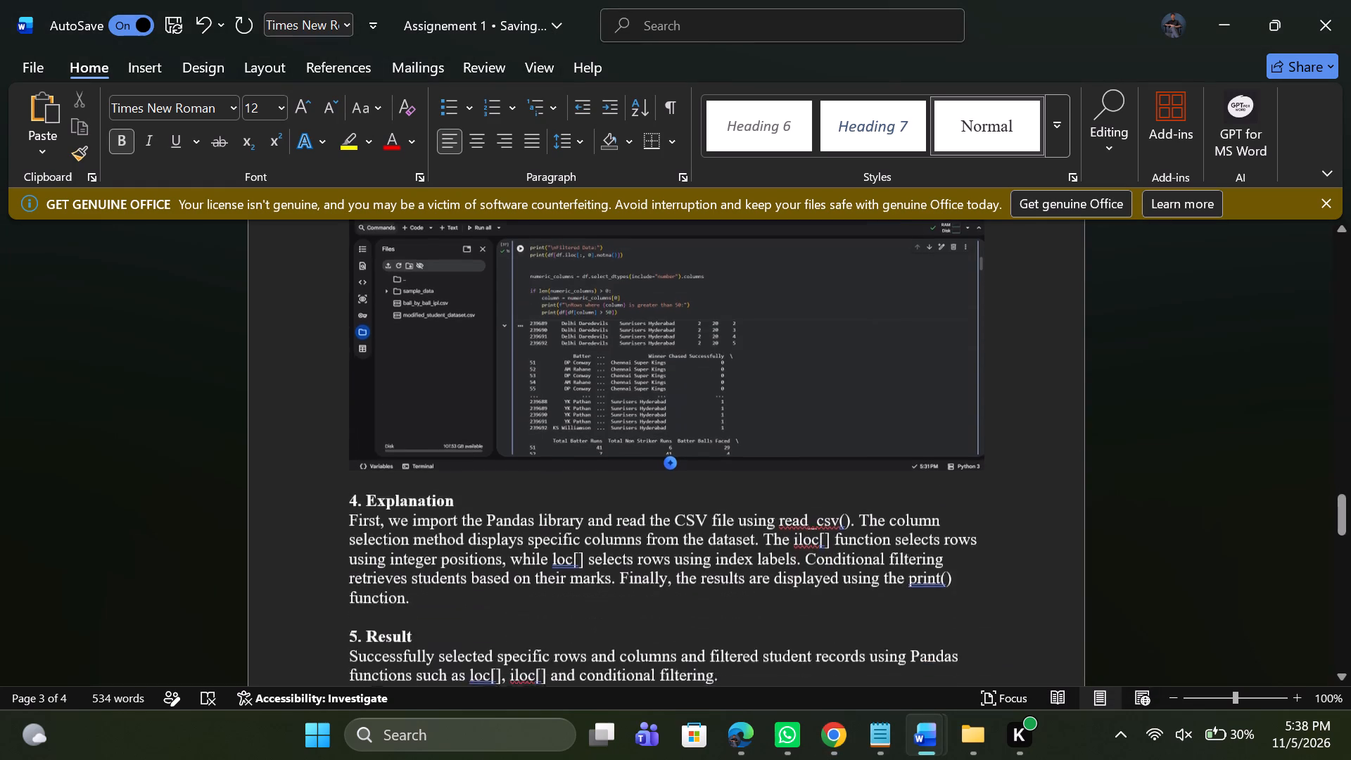
{"action": "scroll", "coordinate": [981, 397], "scroll_direction": "down", "scroll_amount": 1}
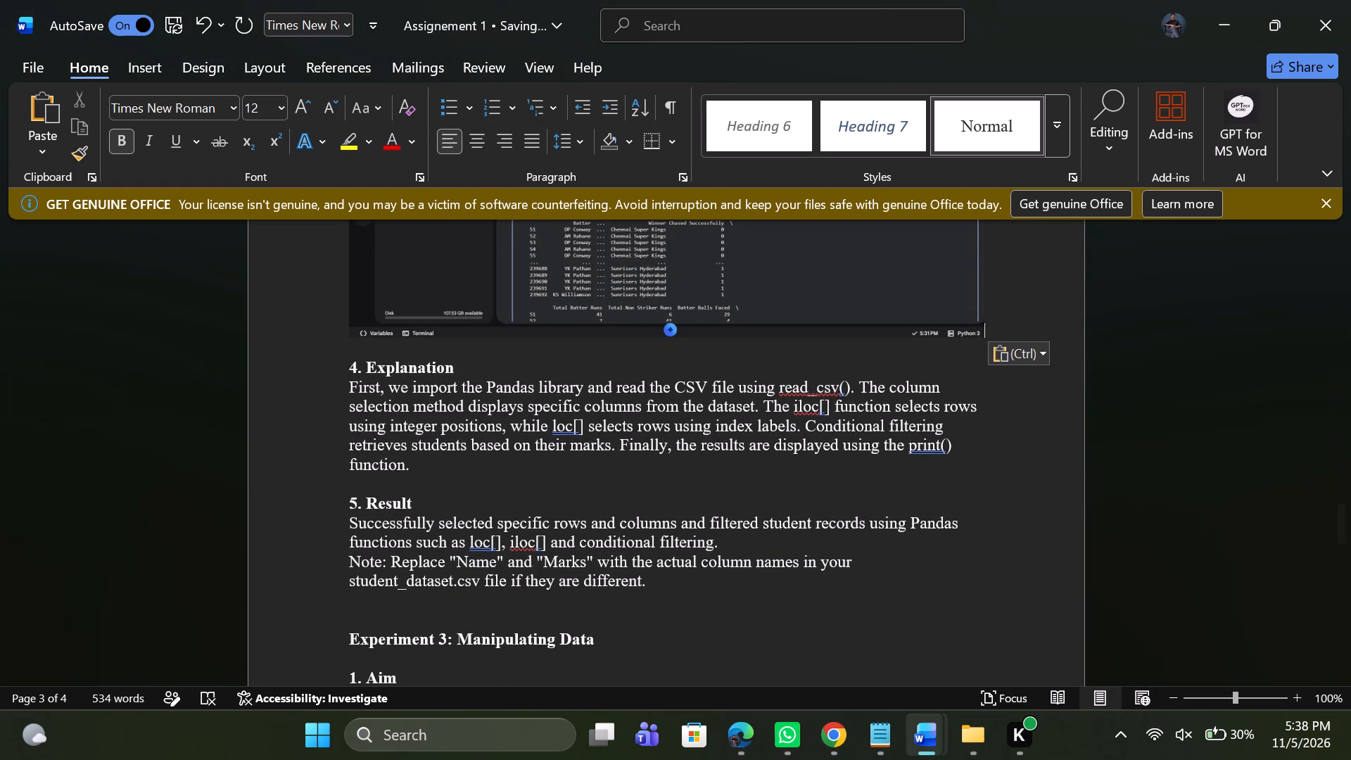
Switch to the Colab notebook and capture a rectangular screenshot of the output from Total Batter Runs to the start of Bowler Runs Conceded.
{"action": "left_click", "coordinate": [821, 753]}
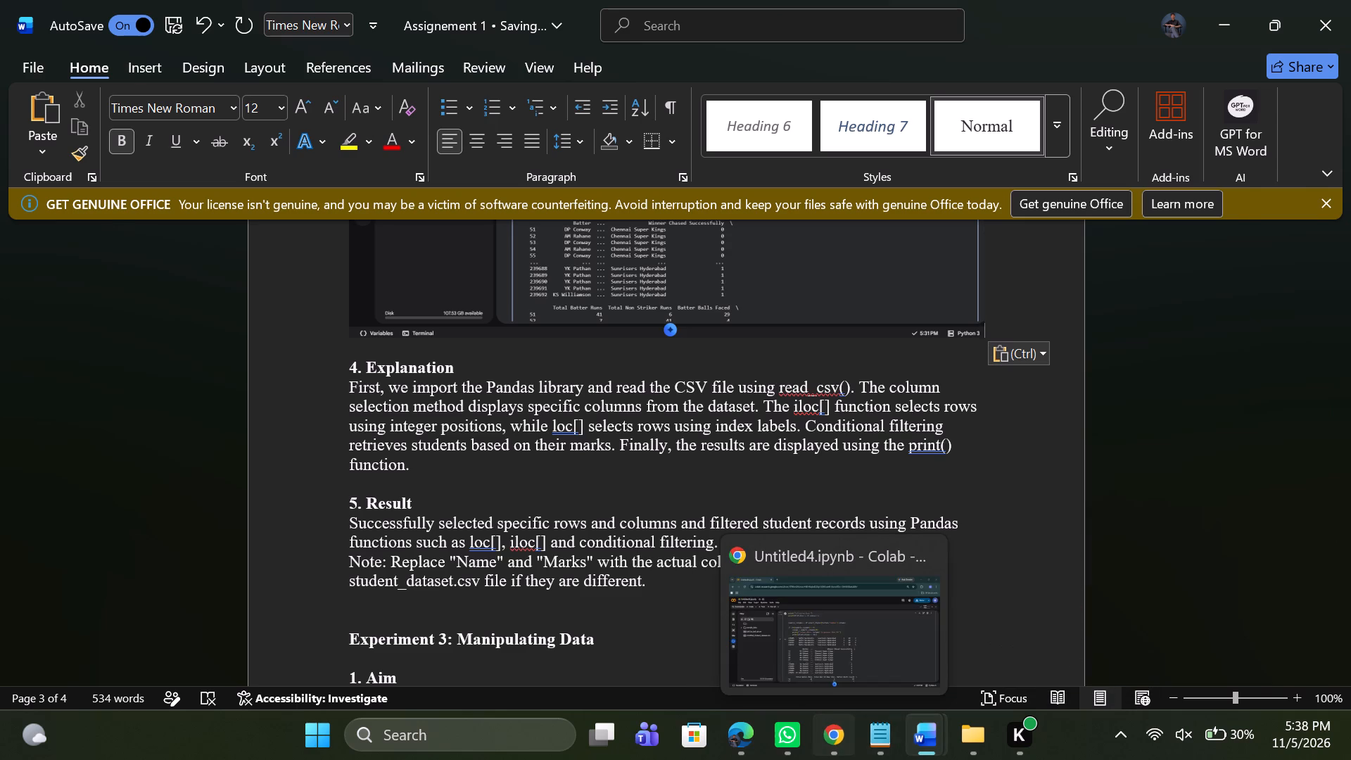
{"action": "scroll", "coordinate": [786, 593], "scroll_direction": "down", "scroll_amount": 3}
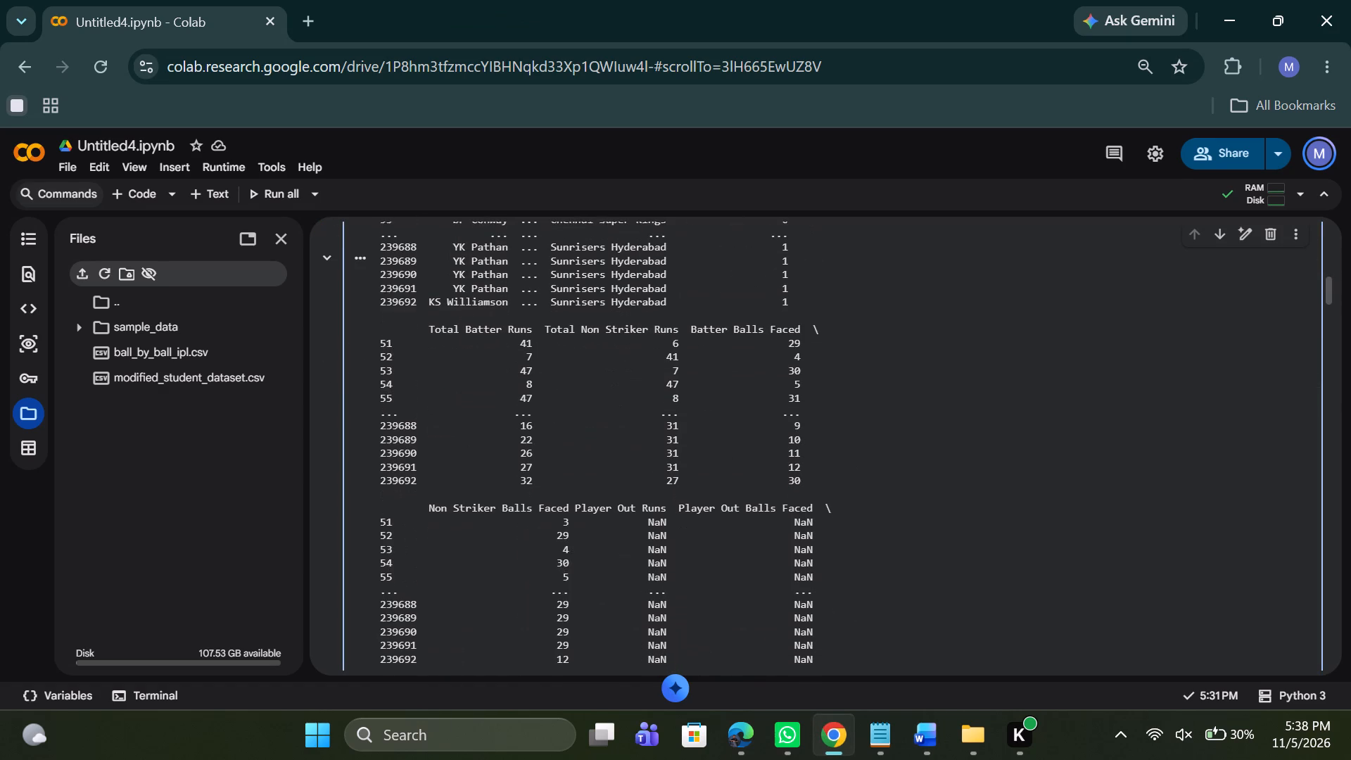
{"action": "scroll", "coordinate": [786, 593], "scroll_direction": "down", "scroll_amount": 2}
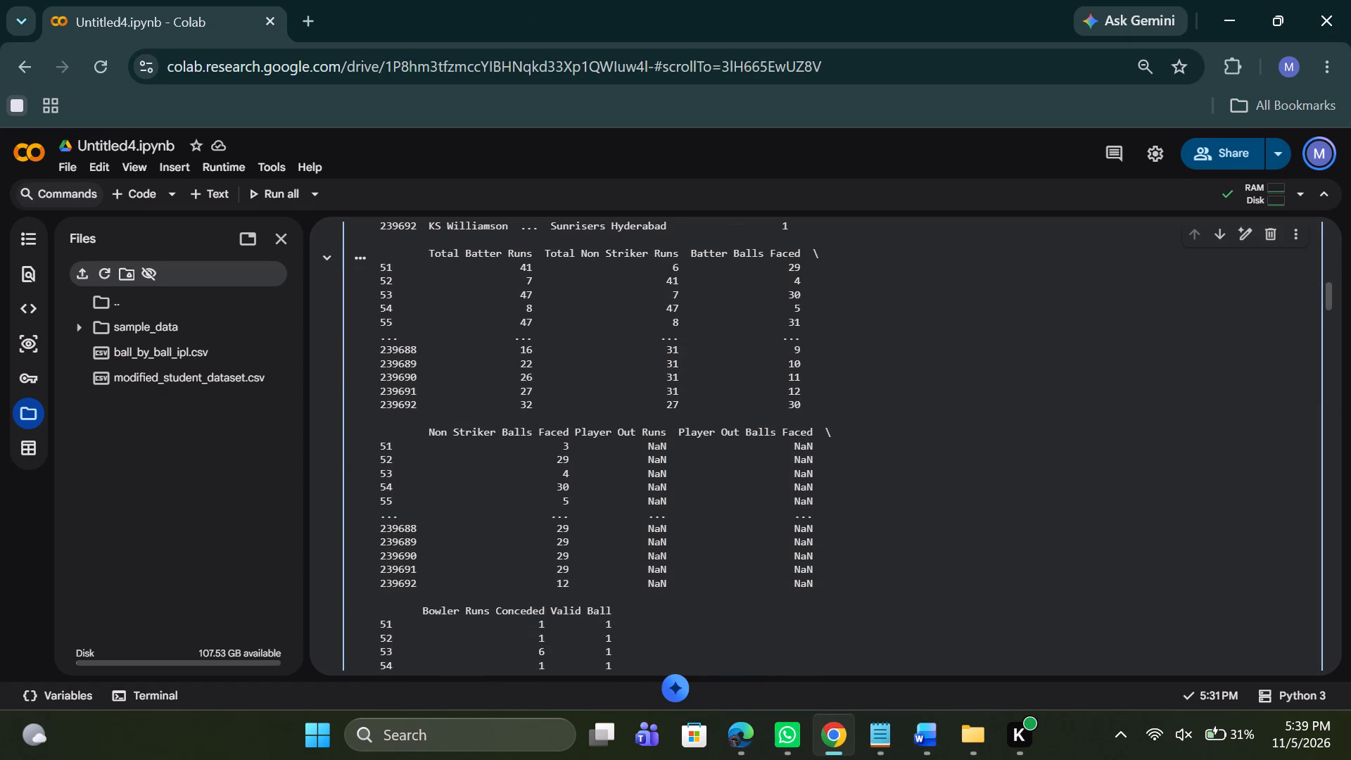
{"action": "key", "text": "Print"}
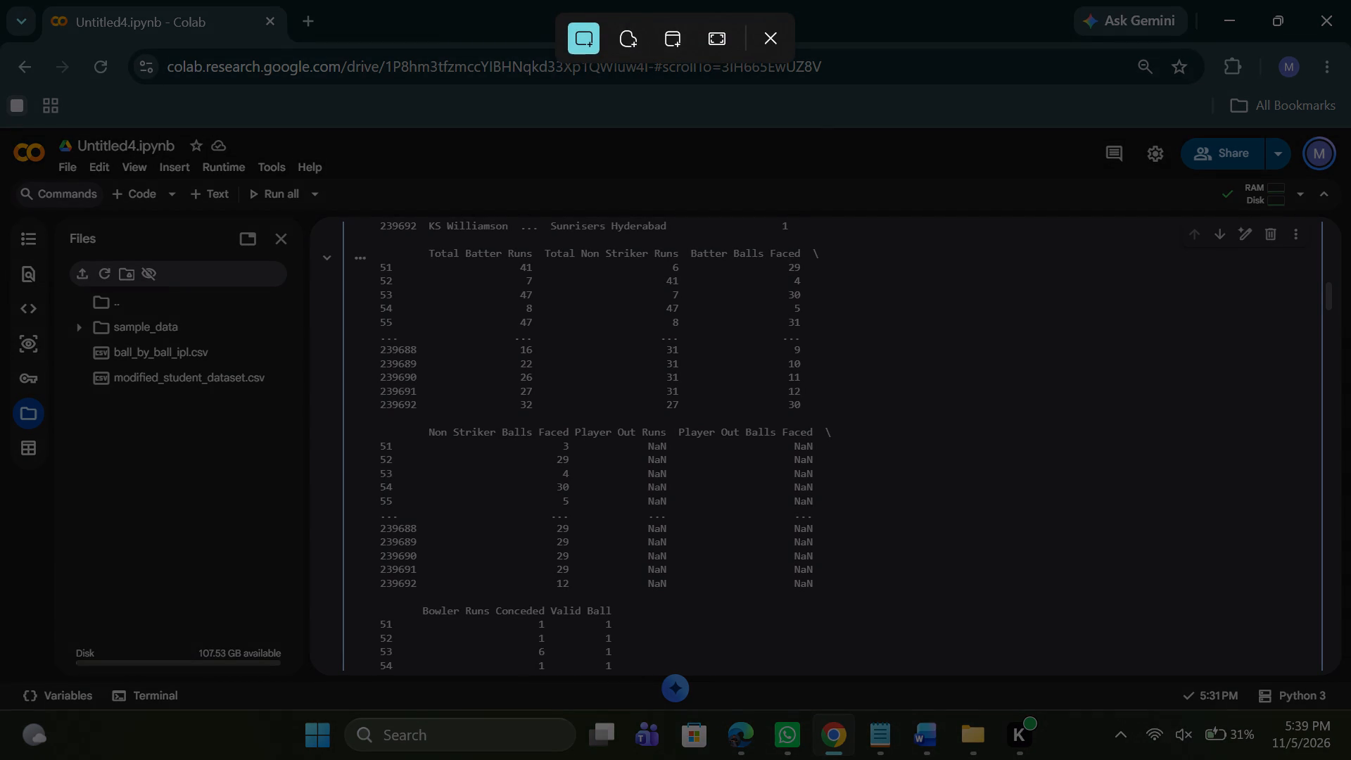
{"action": "left_click_drag", "start_coordinate": [0, 129], "coordinate": [1127, 613]}
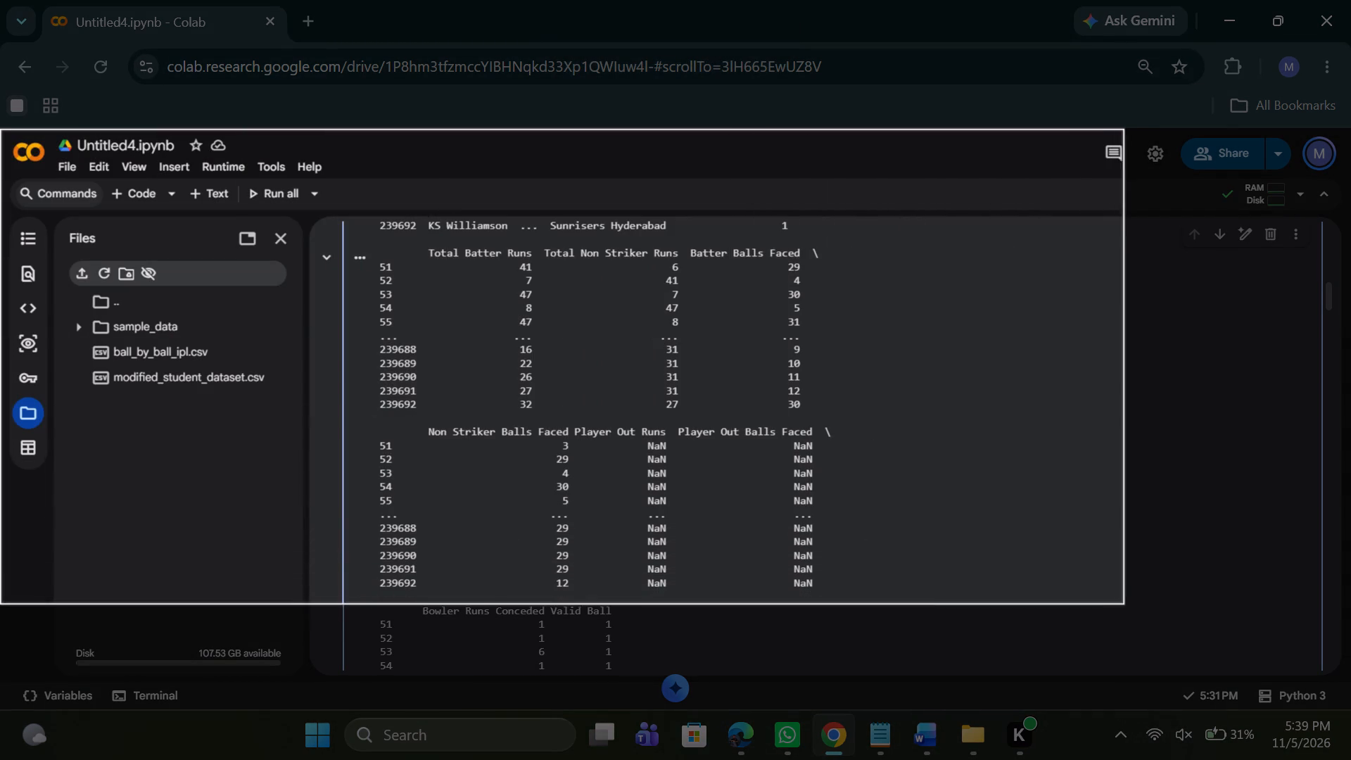
{"action": "left_click_drag", "start_coordinate": [1127, 613], "coordinate": [1350, 704]}
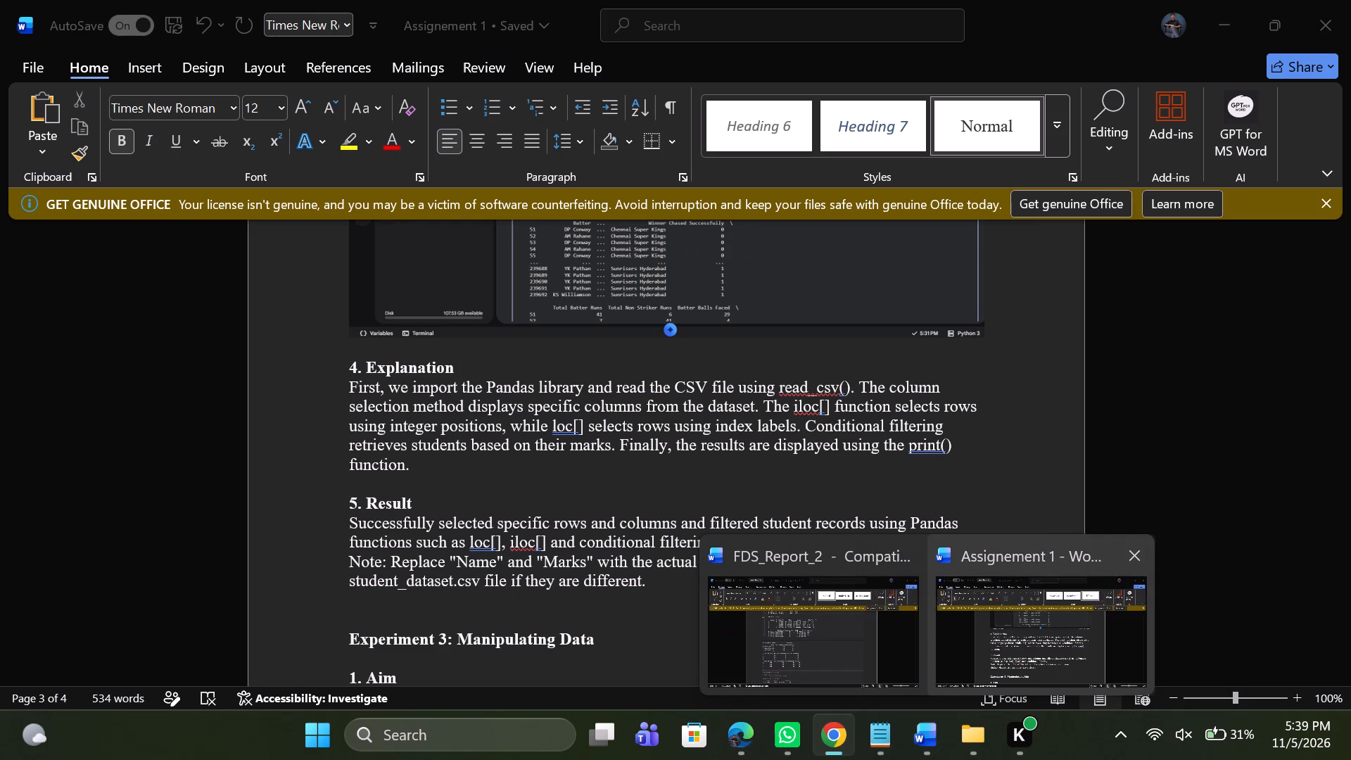
In the Assignement 1 Word document, paste this output screenshot below the previous one in Experiment 2's Program section, leaving a blank line between.
{"action": "left_click", "coordinate": [1024, 657]}
{"action": "left_click", "coordinate": [999, 327]}
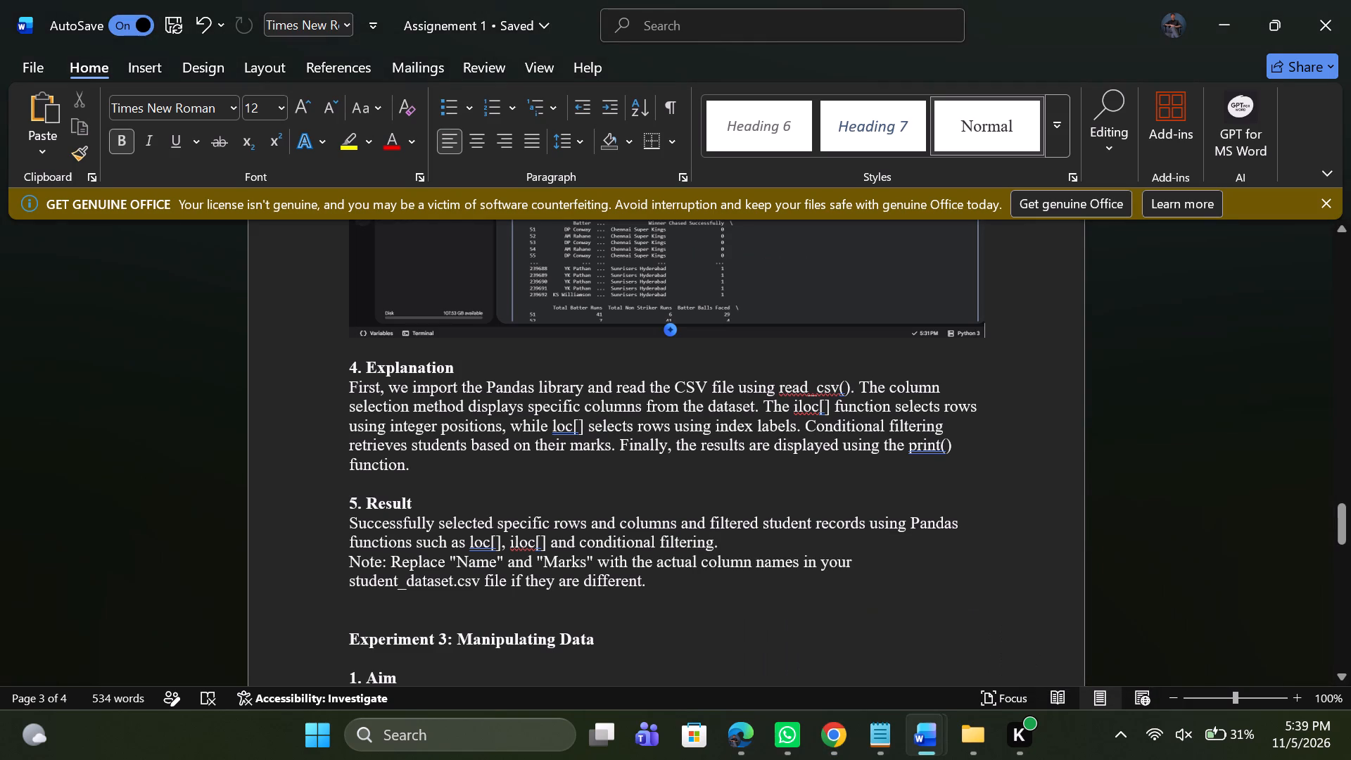
{"action": "key", "text": "Return"}
{"action": "key", "text": "Return"}
{"action": "key", "text": "ctrl+v"}
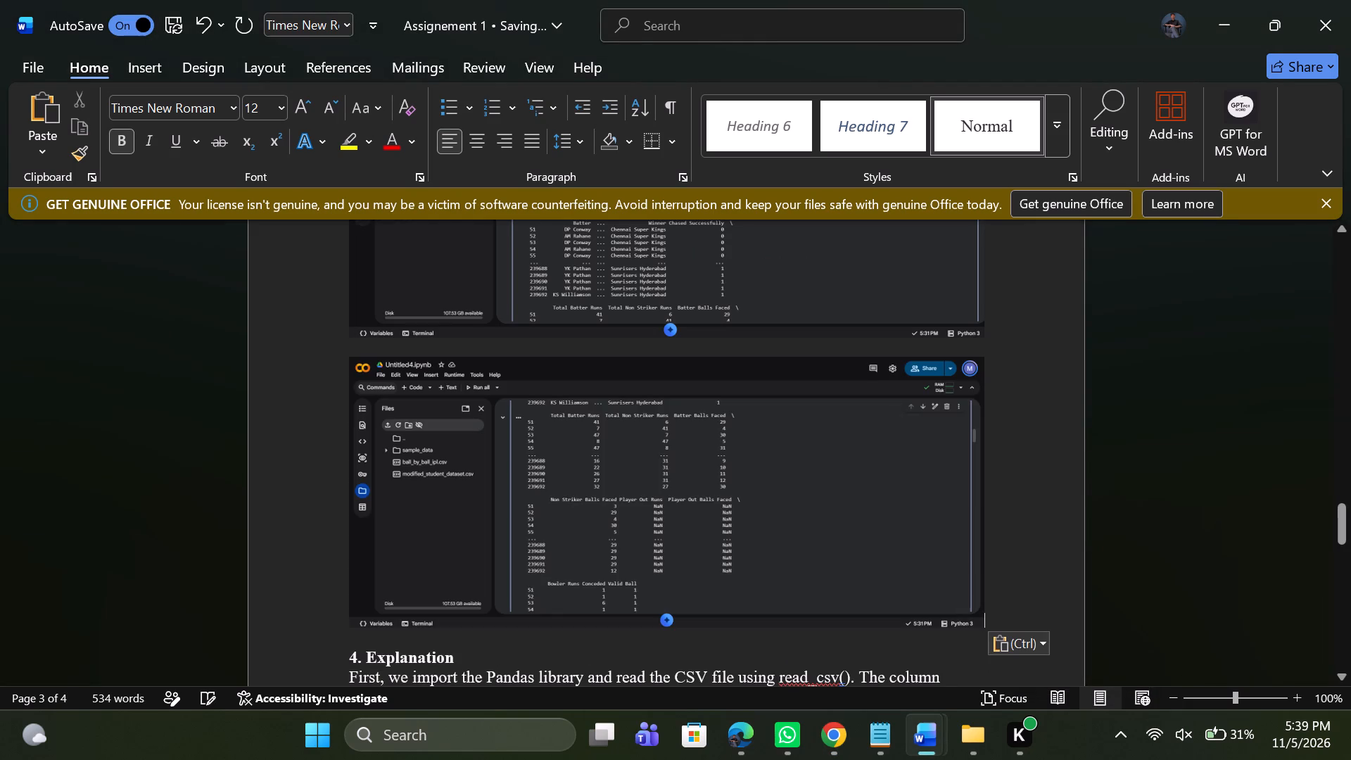
{"action": "scroll", "coordinate": [998, 331], "scroll_direction": "down", "scroll_amount": 1}
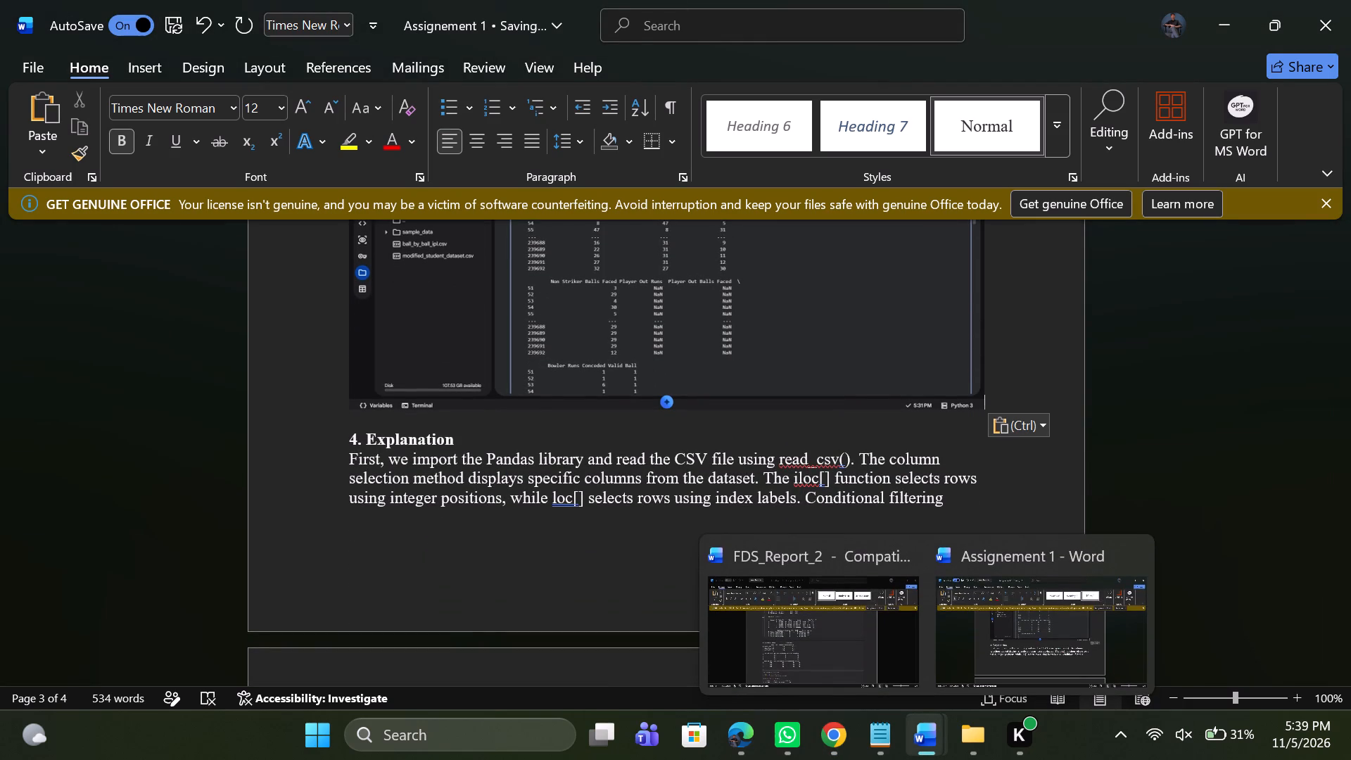
Switch to the Colab notebook and capture a rectangular screenshot of the end of the row-and-column selection output, down to its row and column count.
{"action": "left_click", "coordinate": [744, 740]}
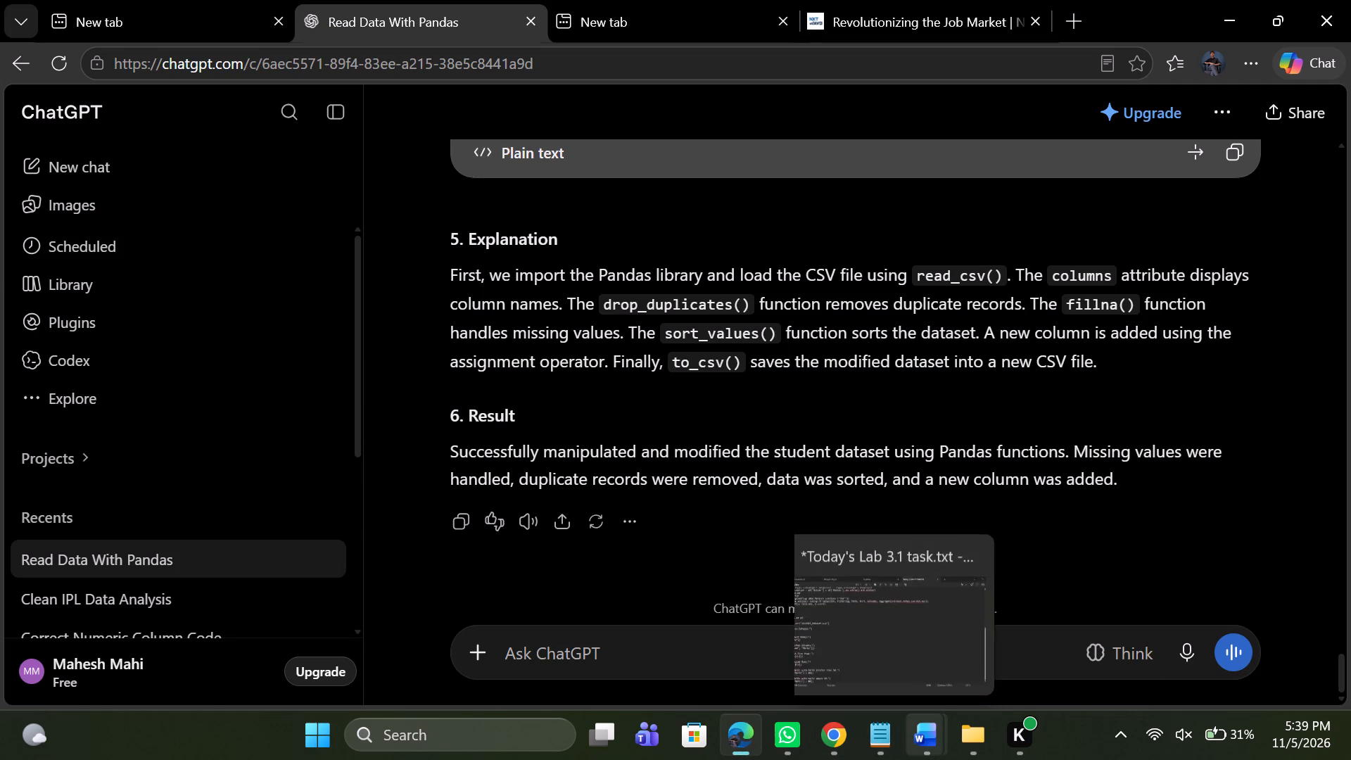
{"action": "left_click", "coordinate": [839, 738]}
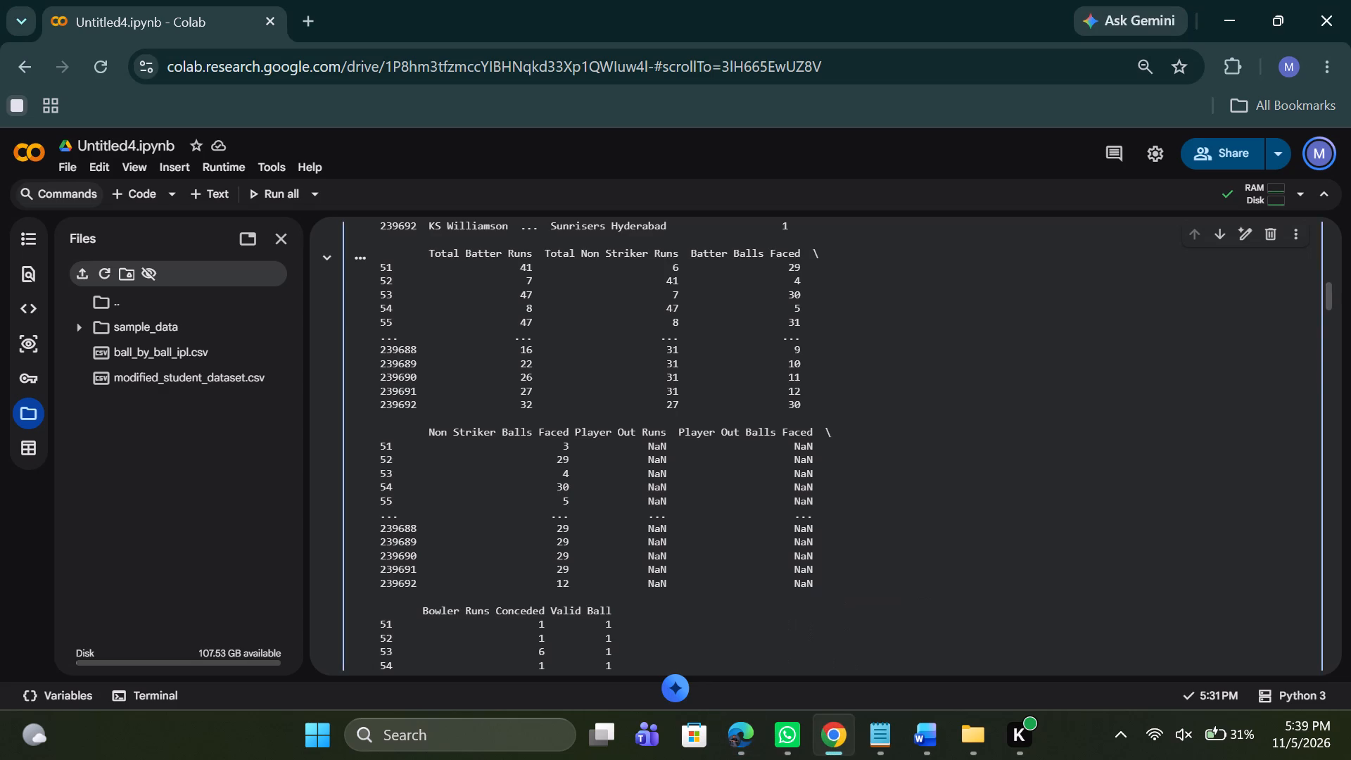
{"action": "scroll", "coordinate": [835, 556], "scroll_direction": "down", "scroll_amount": 3}
{"action": "scroll", "coordinate": [835, 556], "scroll_direction": "up", "scroll_amount": 1}
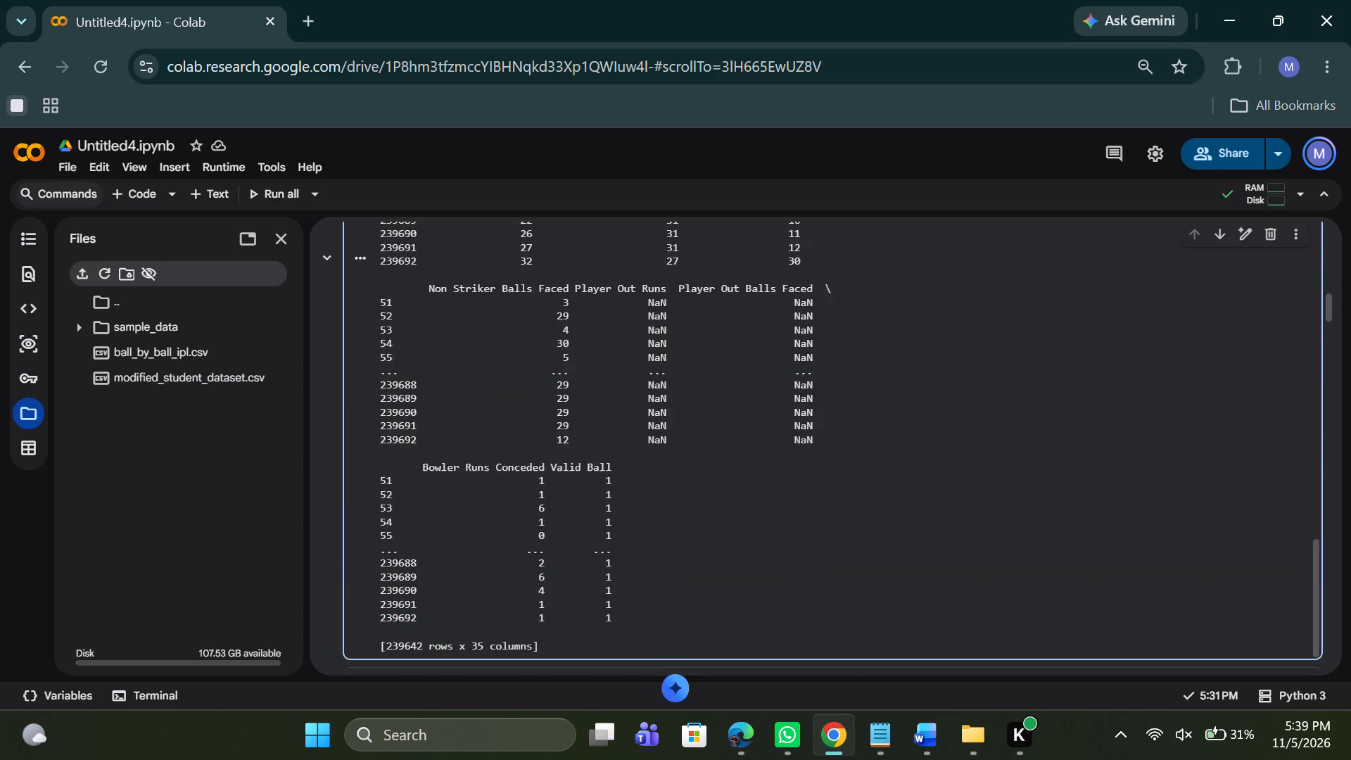
{"action": "scroll", "coordinate": [835, 556], "scroll_direction": "up", "scroll_amount": 1}
{"action": "scroll", "coordinate": [835, 556], "scroll_direction": "down", "scroll_amount": 2}
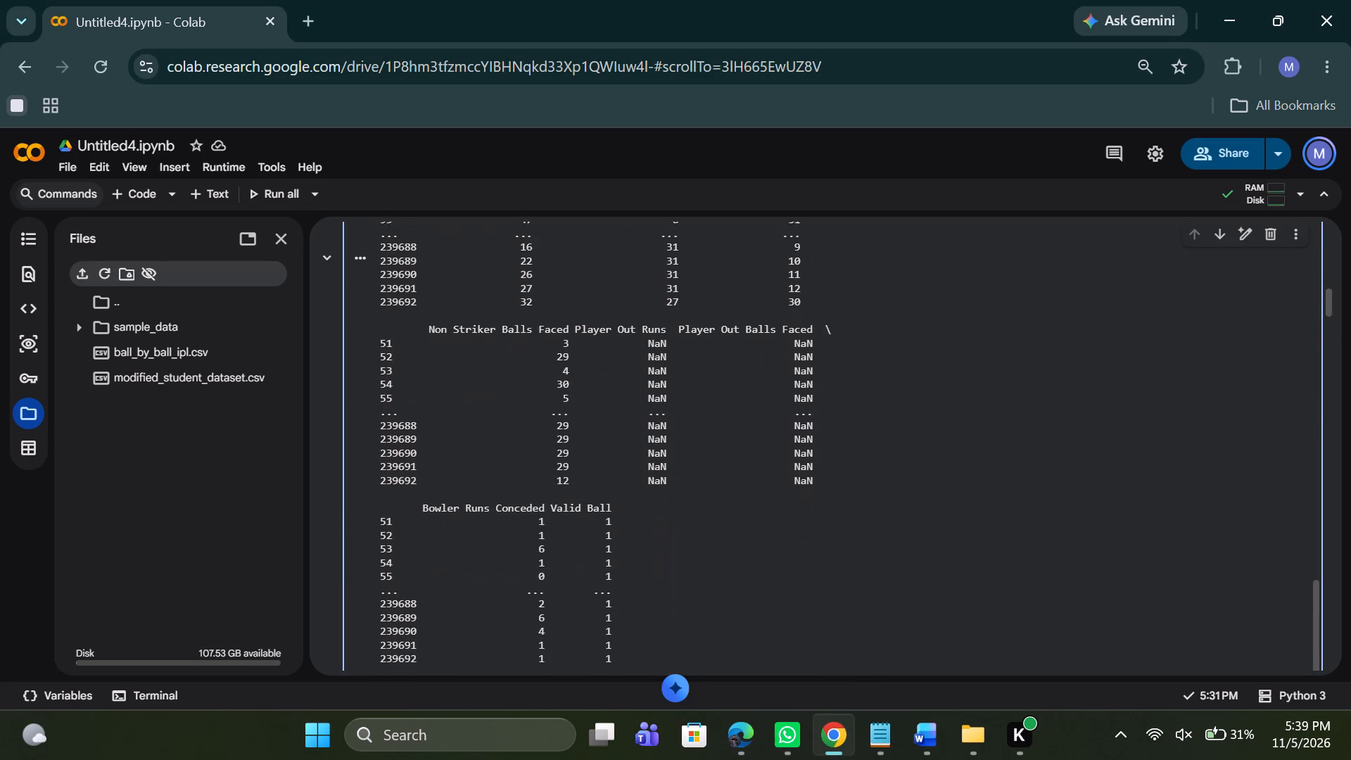
{"action": "scroll", "coordinate": [835, 556], "scroll_direction": "down", "scroll_amount": 2}
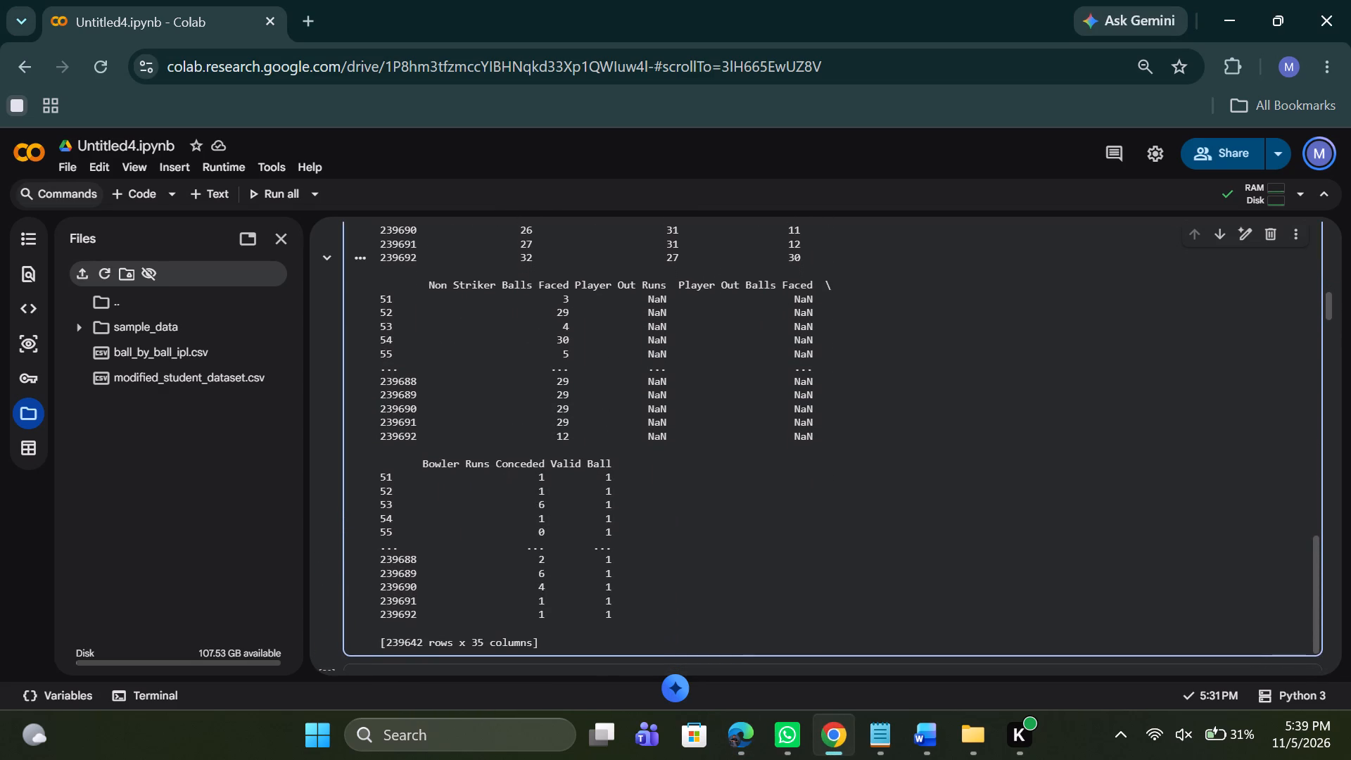
{"action": "key", "text": "Print"}
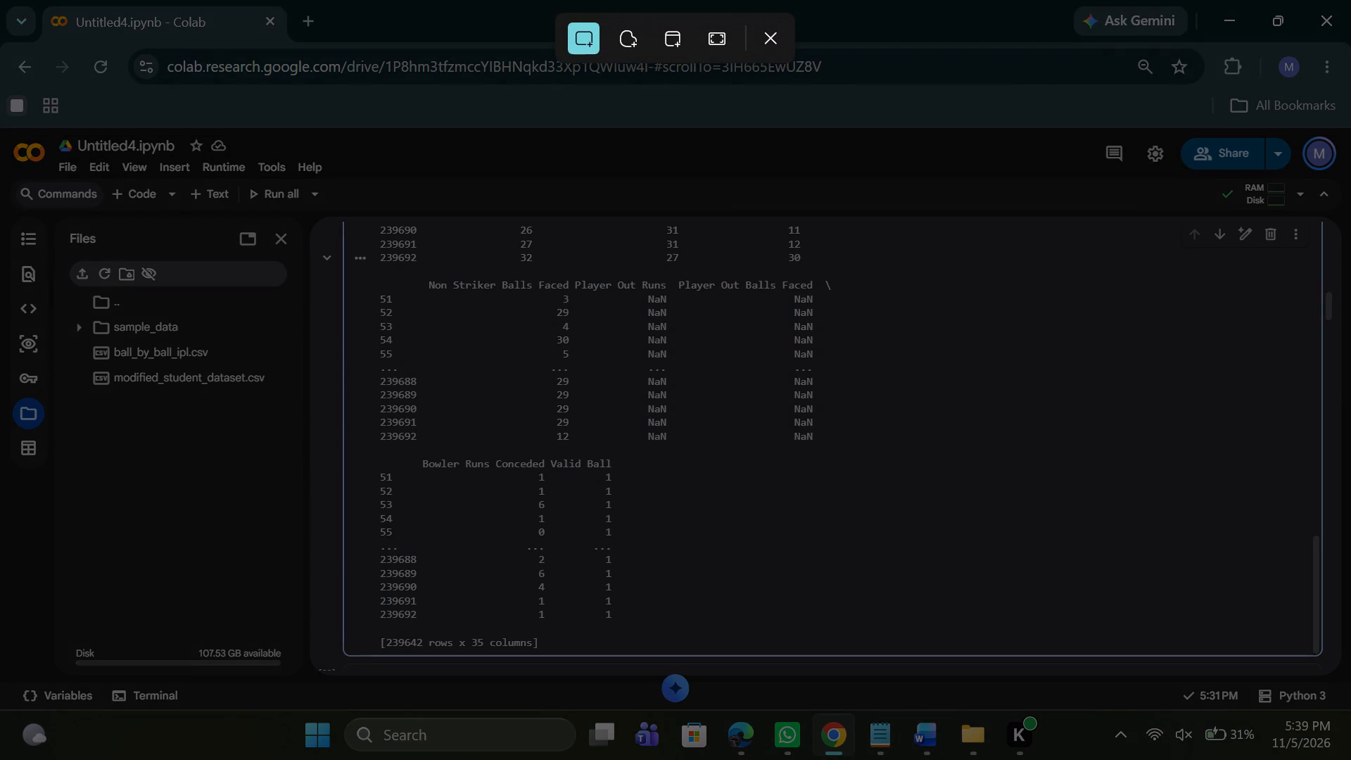
{"action": "left_click_drag", "start_coordinate": [0, 130], "coordinate": [1295, 664]}
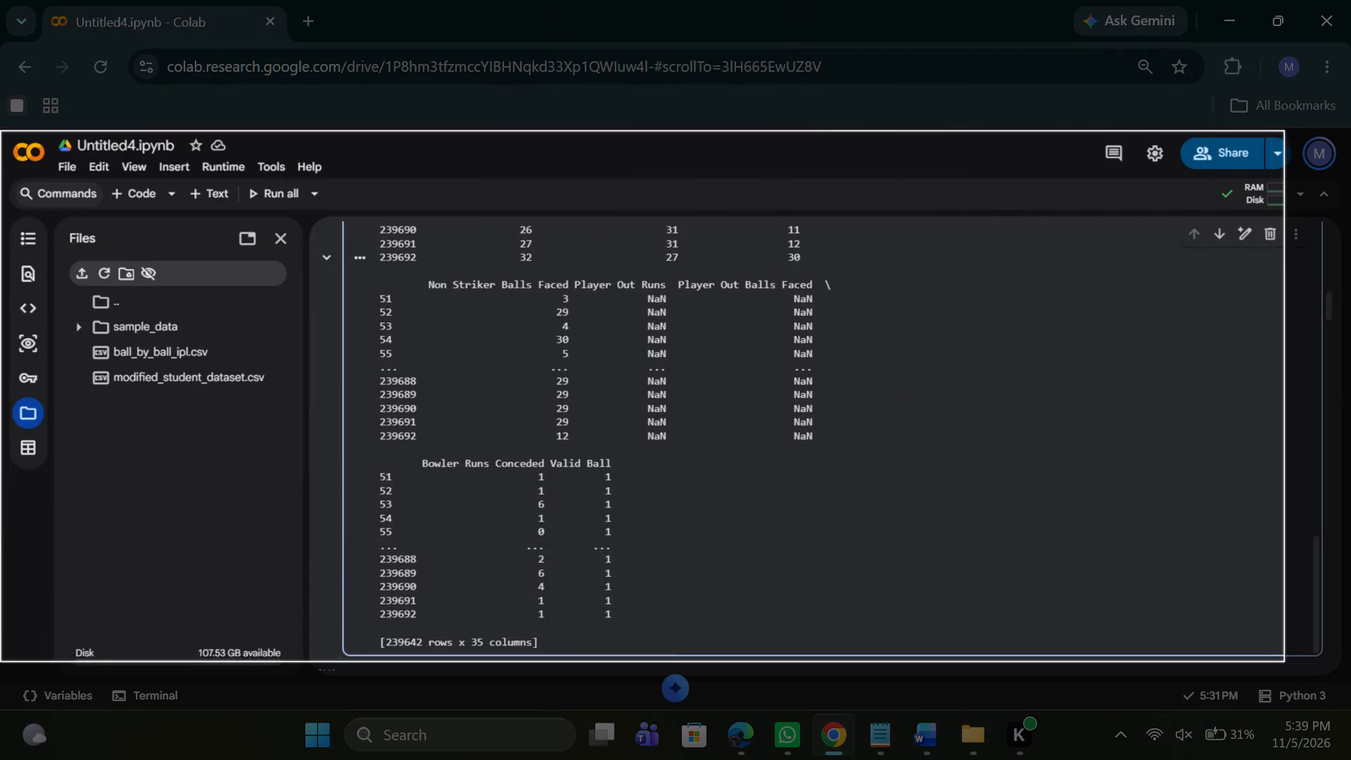
{"action": "left_click_drag", "start_coordinate": [1295, 664], "coordinate": [1347, 714]}
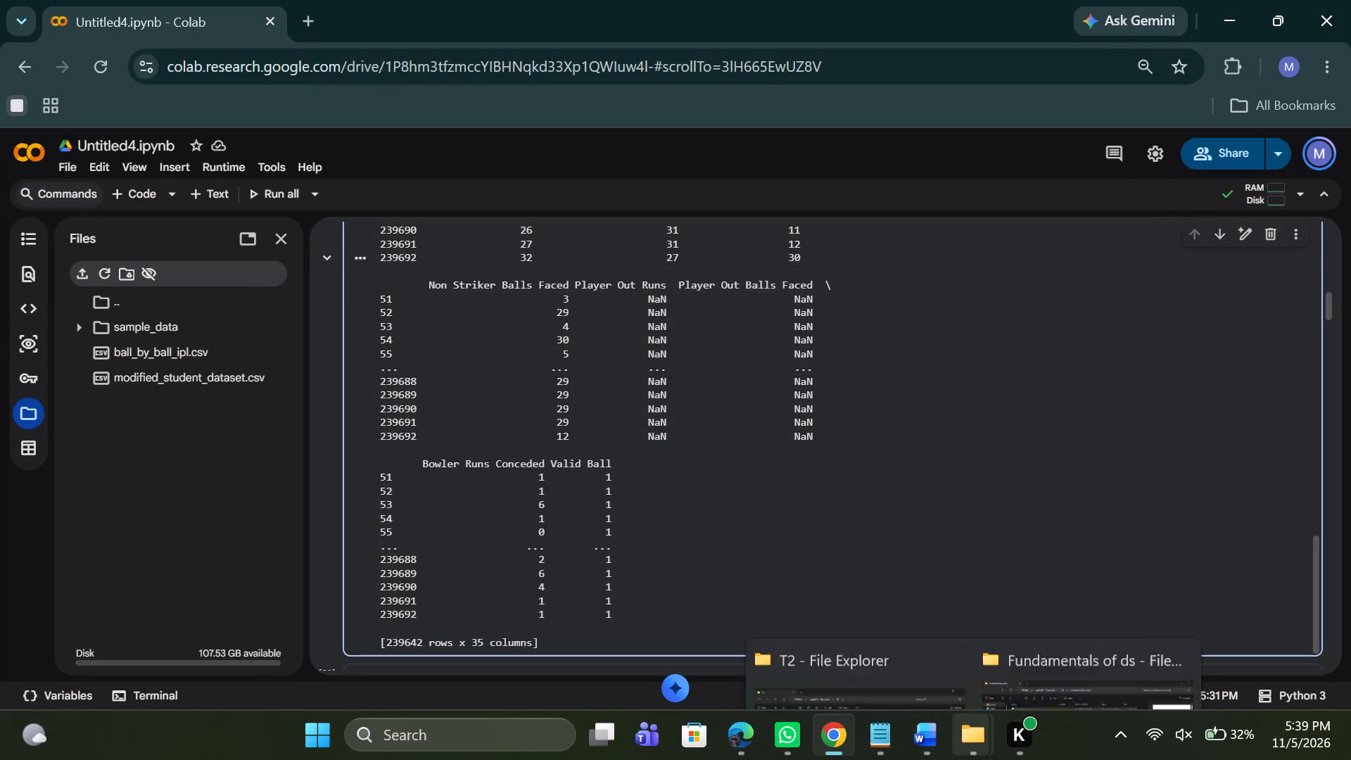
In the Assignement 1 Word document, paste the final output screenshot before Experiment 2's 4. Explanation, a blank line below the previous screenshot.
{"action": "left_click", "coordinate": [918, 745]}
{"action": "left_click", "coordinate": [1013, 611]}
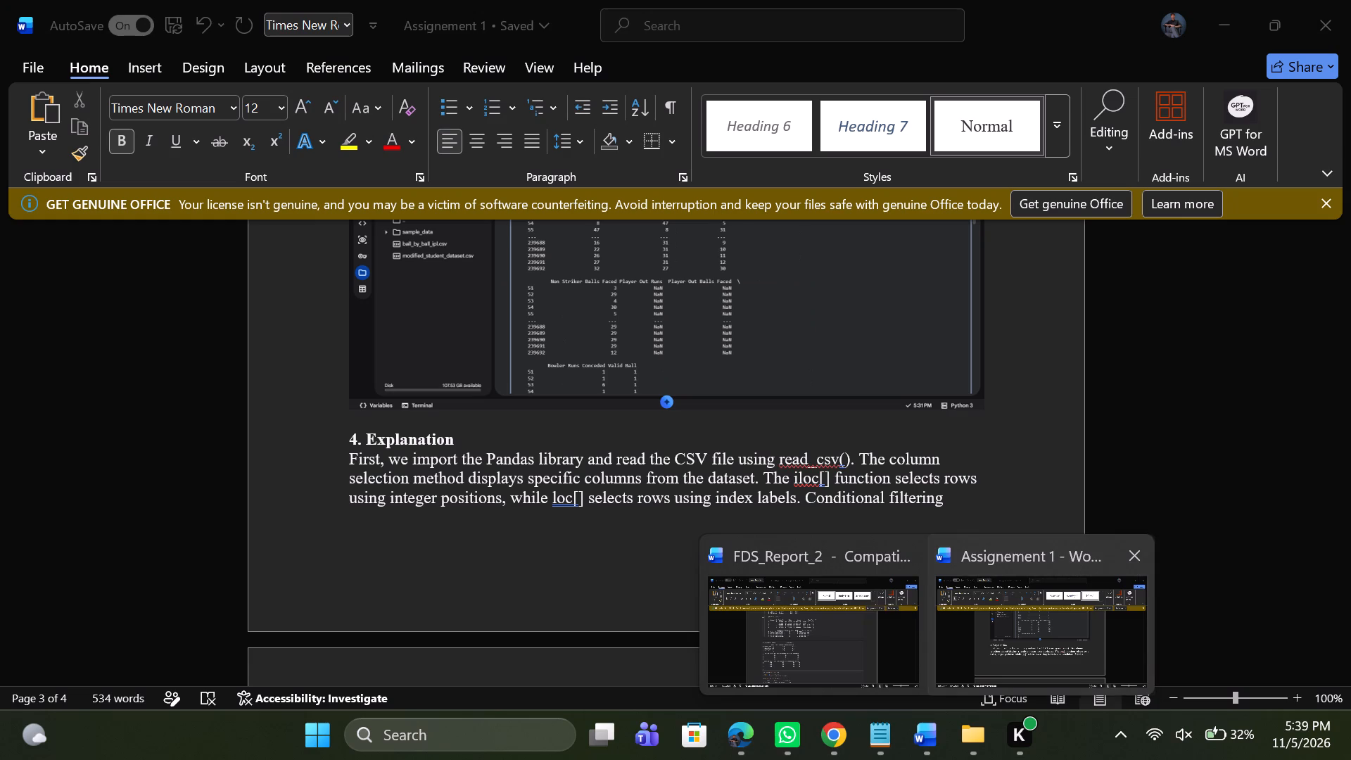
{"action": "key", "text": "Return"}
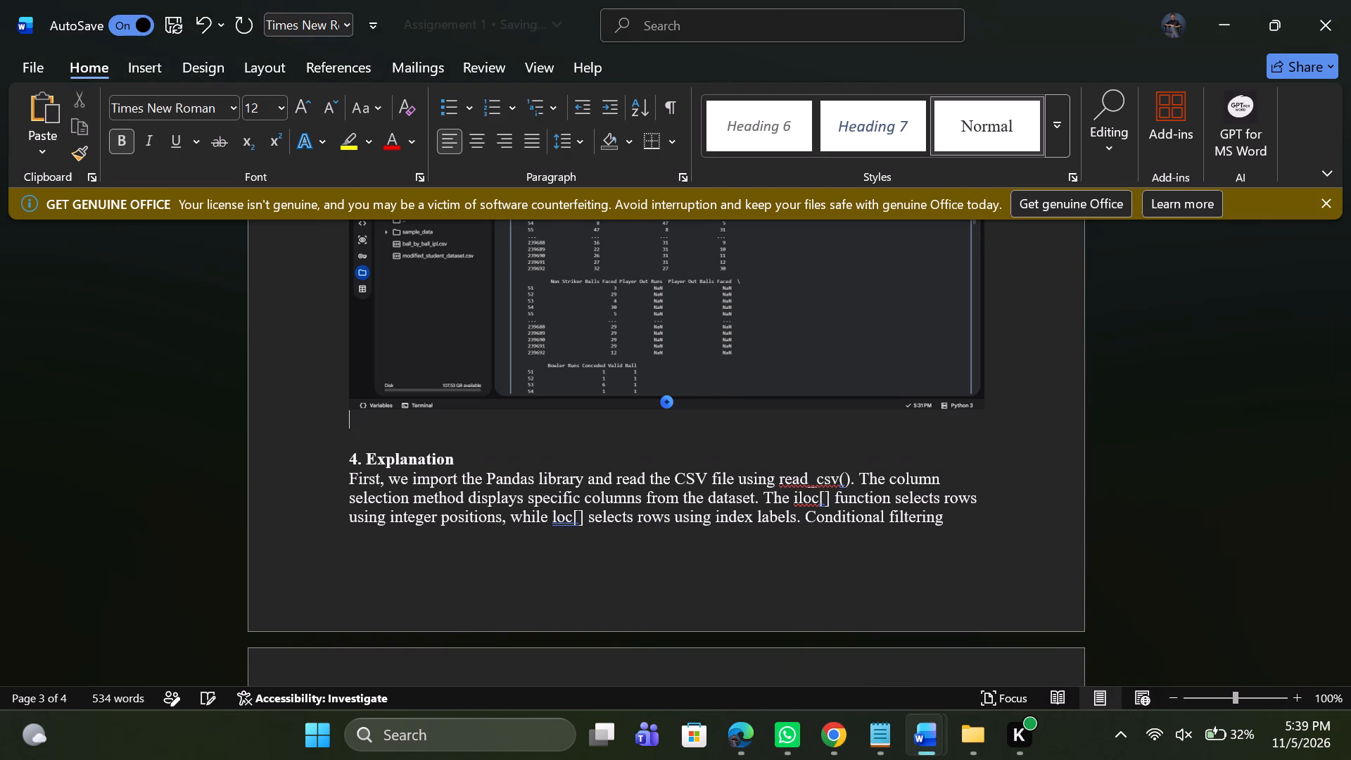
{"action": "key", "text": "Return"}
{"action": "key", "text": "ctrl+v"}
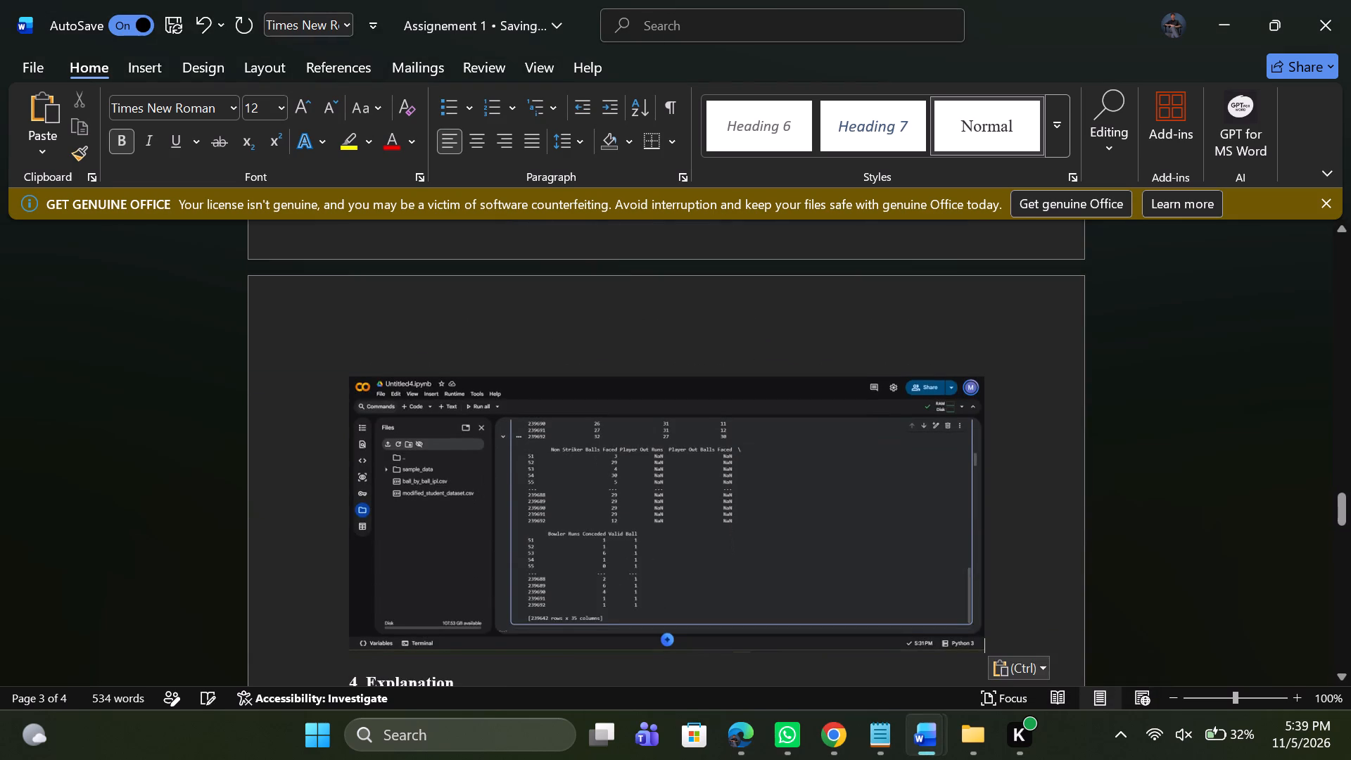
Add a new line under Experiment 3's 3. Program heading.
{"action": "scroll", "coordinate": [1020, 403], "scroll_direction": "down", "scroll_amount": 4}
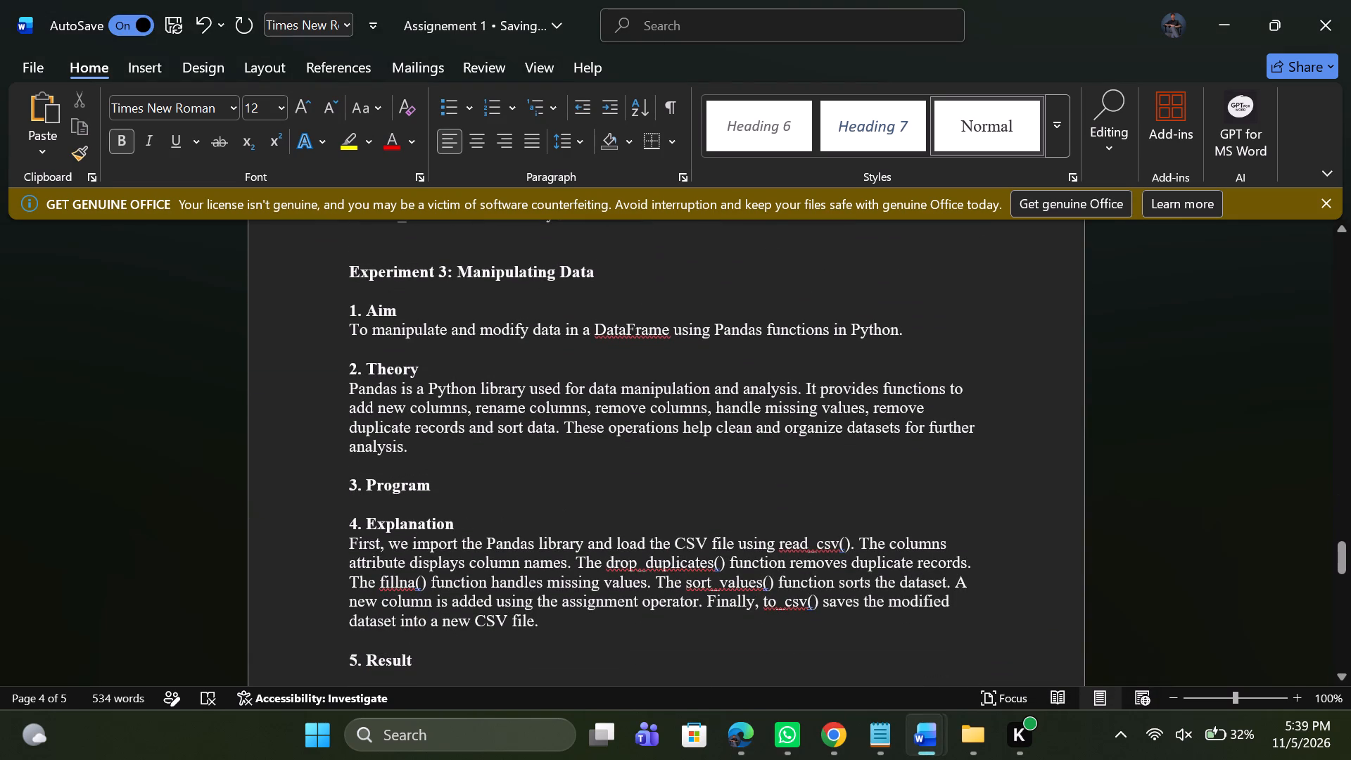
{"action": "left_click", "coordinate": [443, 485]}
{"action": "key", "text": "Return"}
Switch to the Colab notebook and delete the "# Read CSV file" comment text in the data manipulation code cell.
{"action": "left_click", "coordinate": [830, 746]}
{"action": "scroll", "coordinate": [791, 417], "scroll_direction": "down", "scroll_amount": 1}
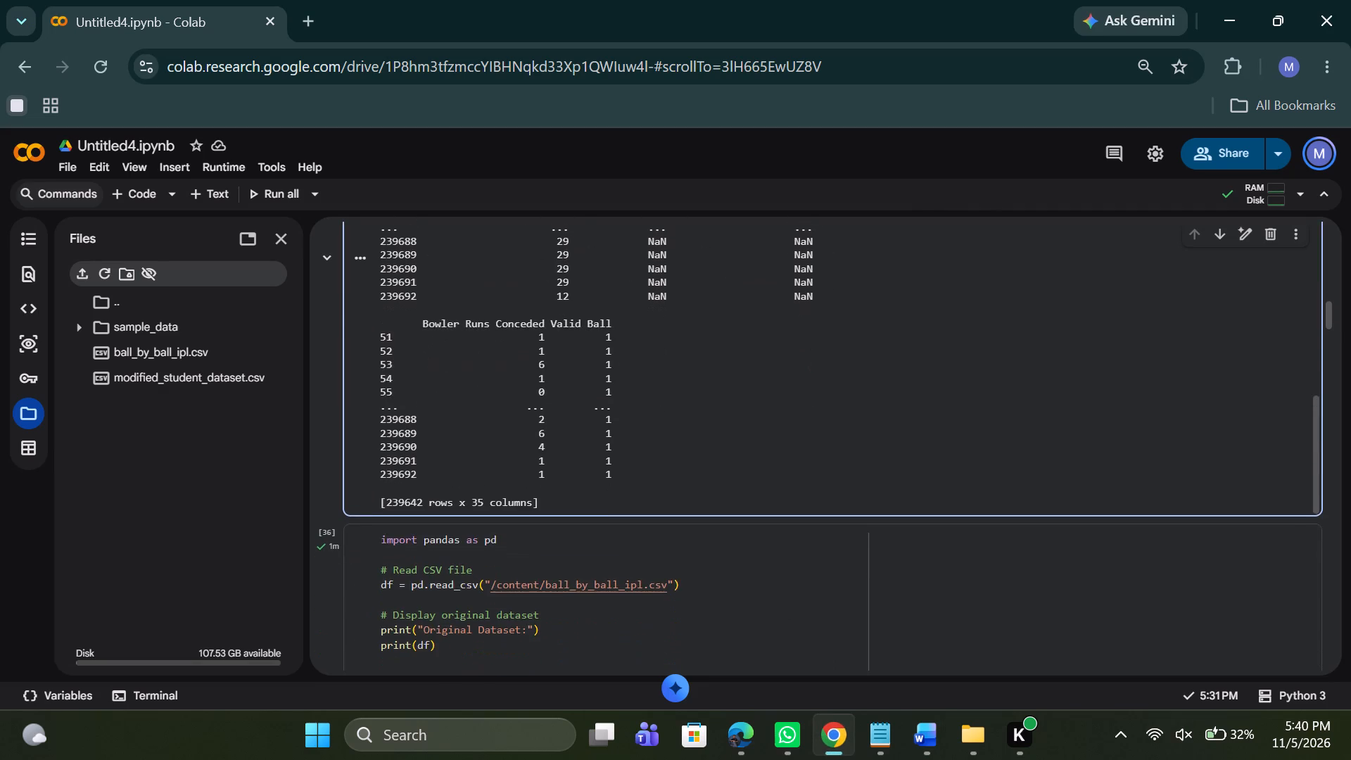
{"action": "scroll", "coordinate": [791, 417], "scroll_direction": "down", "scroll_amount": 4}
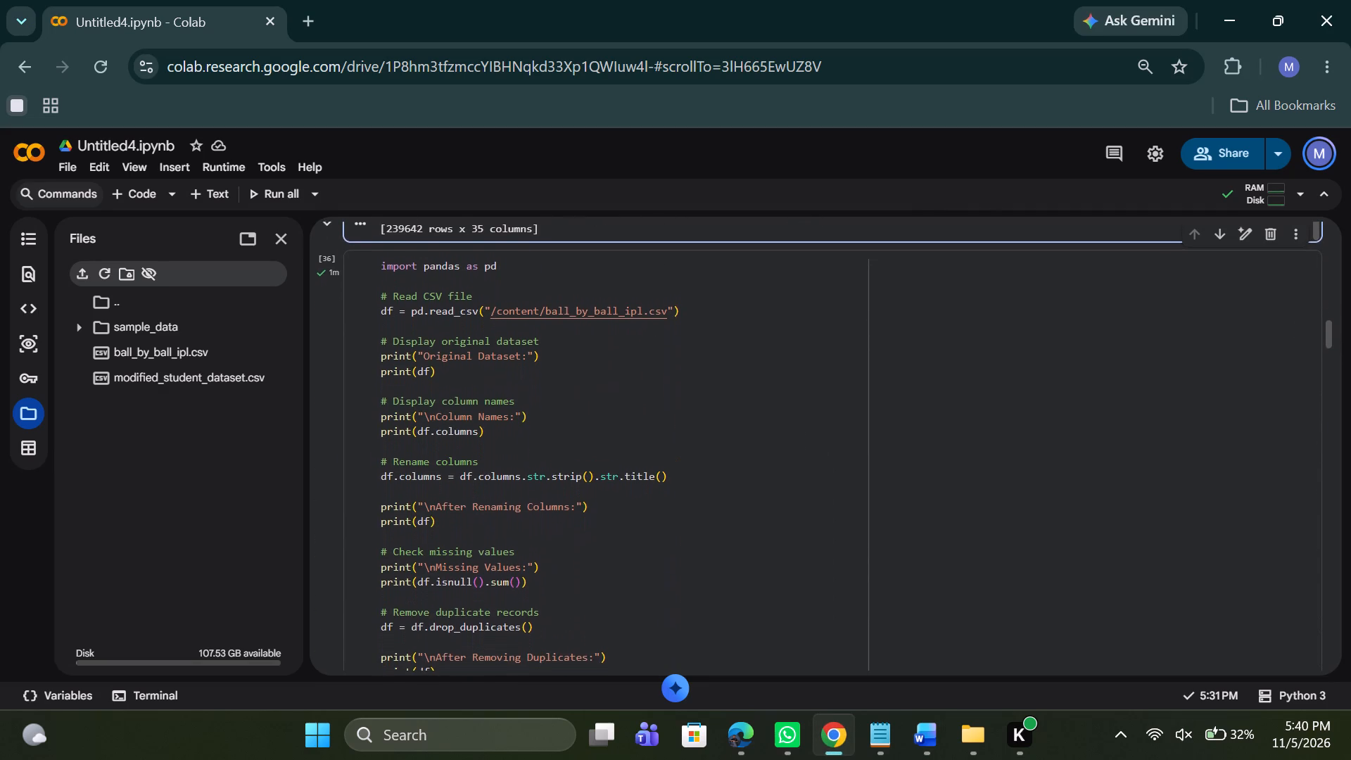
{"action": "scroll", "coordinate": [791, 417], "scroll_direction": "down", "scroll_amount": 1}
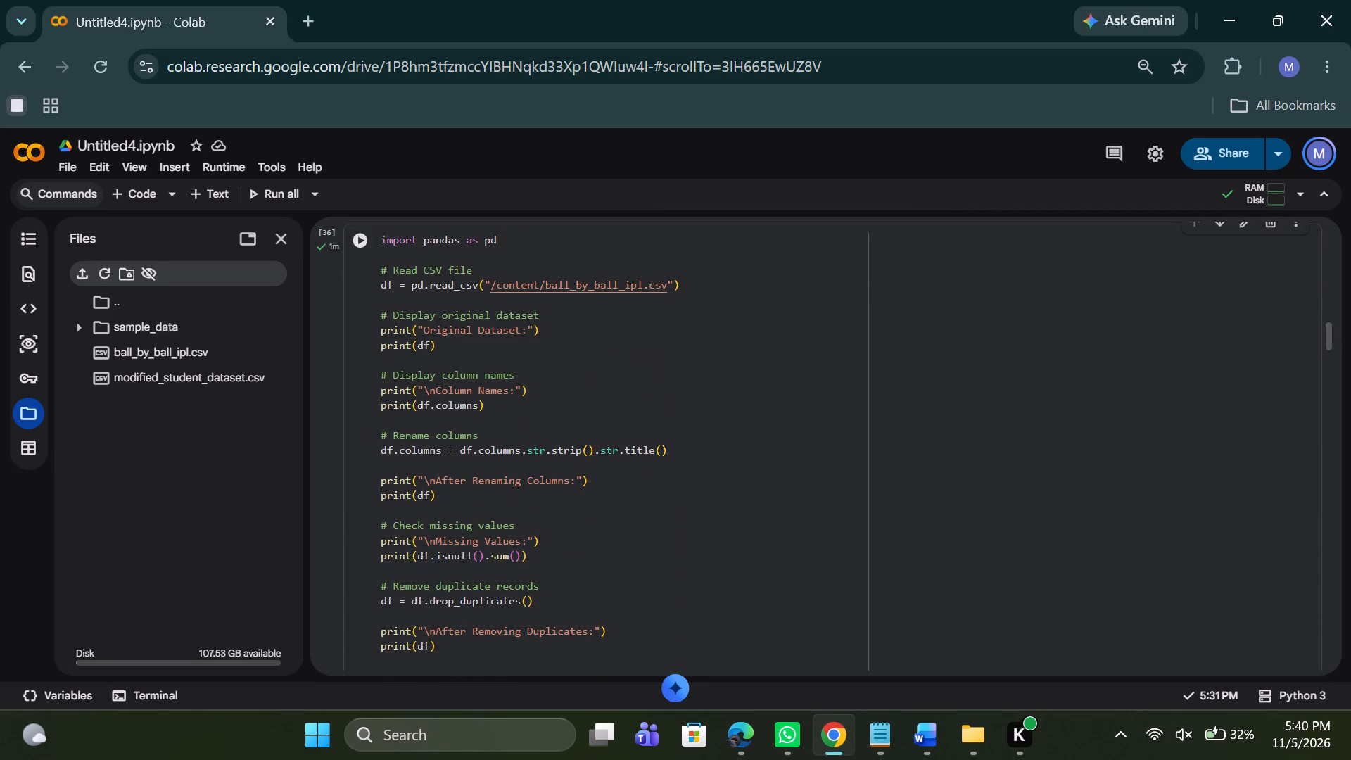
{"action": "left_click", "coordinate": [483, 267]}
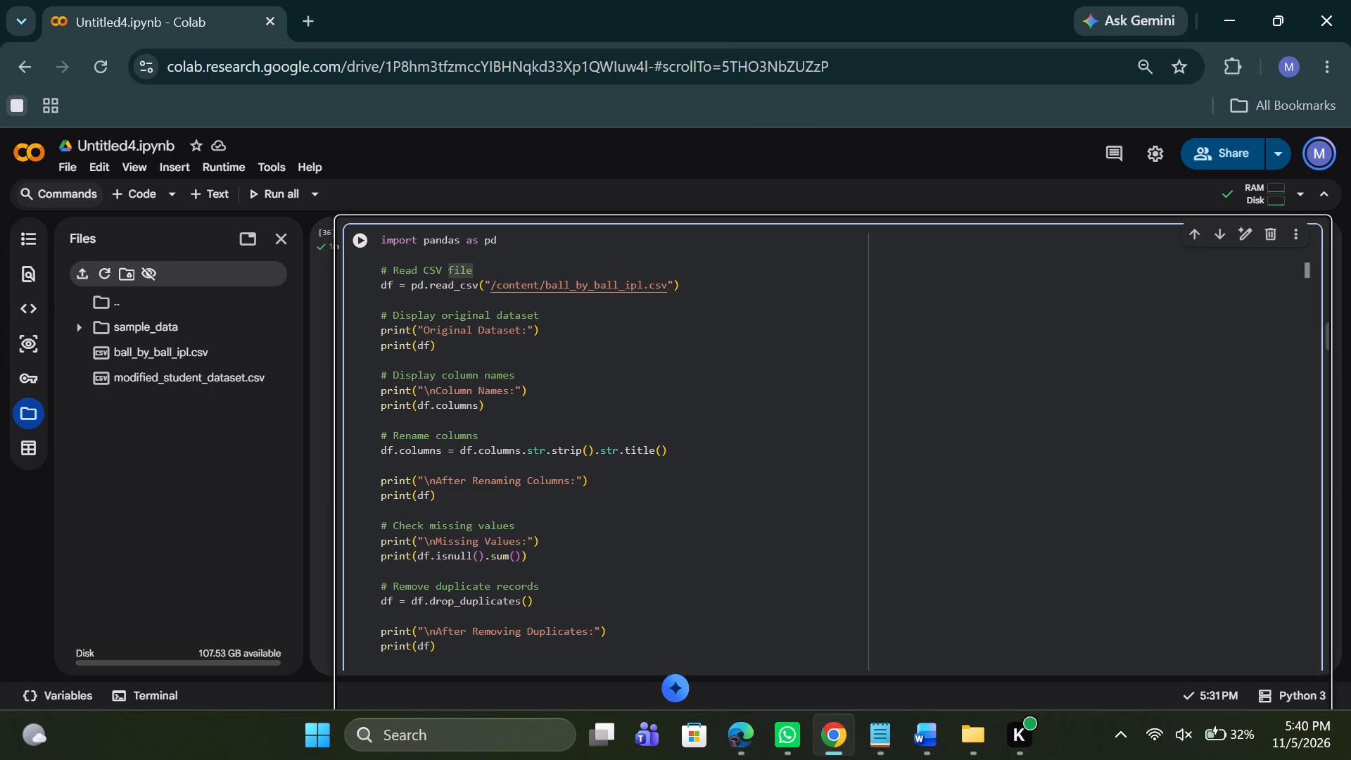
{"action": "key", "text": "BackSpace"}
{"action": "key", "text": "BackSpace"}
{"action": "key", "text": "BackSpace"}
{"action": "key", "text": "BackSpace"}
{"action": "key", "text": "BackSpace"}
{"action": "key", "text": "BackSpace"}
{"action": "key", "text": "BackSpace"}
{"action": "key", "text": "BackSpace"}
{"action": "key", "text": "BackSpace"}
{"action": "key", "text": "BackSpace"}
{"action": "key", "text": "BackSpace"}
{"action": "key", "text": "BackSpace"}
{"action": "key", "text": "BackSpace"}
{"action": "key", "text": "BackSpace"}
{"action": "key", "text": "BackSpace"}
{"action": "key", "text": "BackSpace"}
{"action": "key", "text": "BackSpace"}
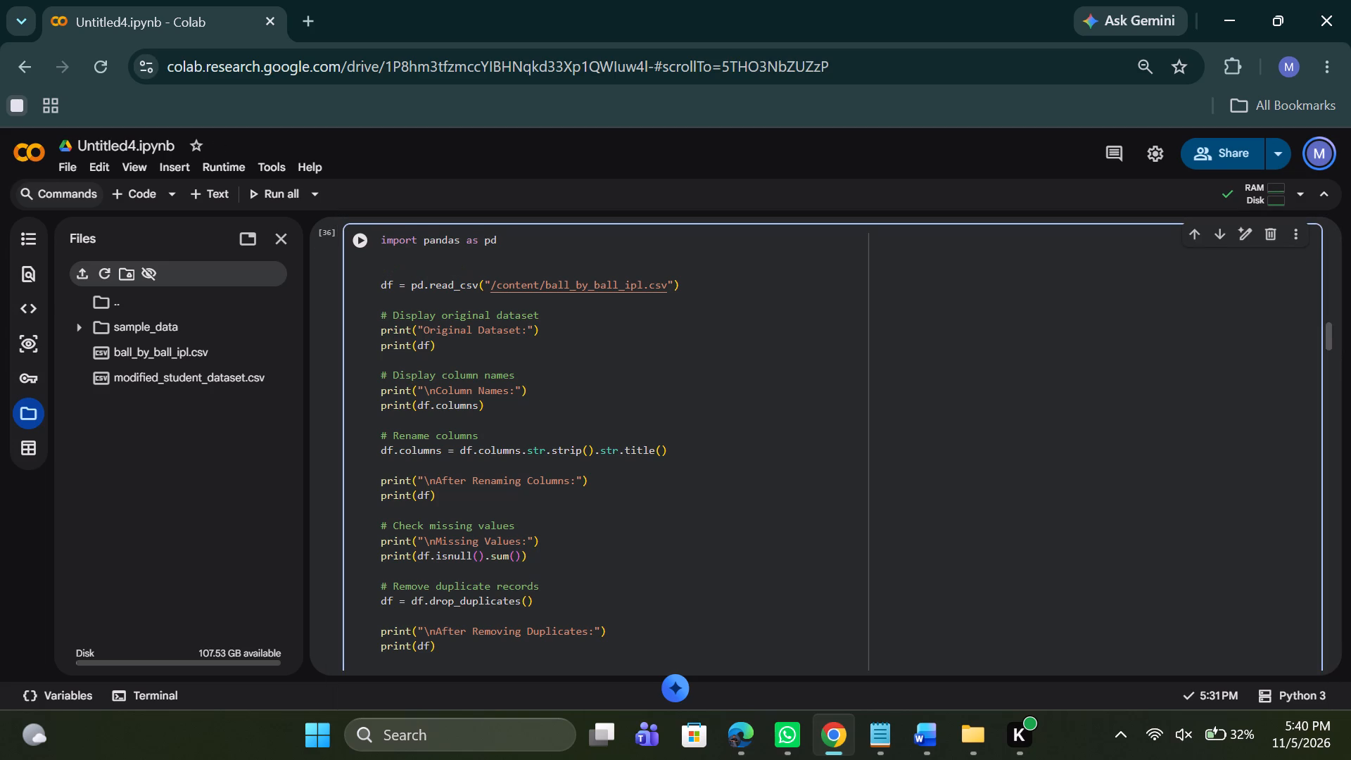
Delete the "# Display original dataset" comment text above the Original Dataset print statement.
{"action": "left_click", "coordinate": [547, 308]}
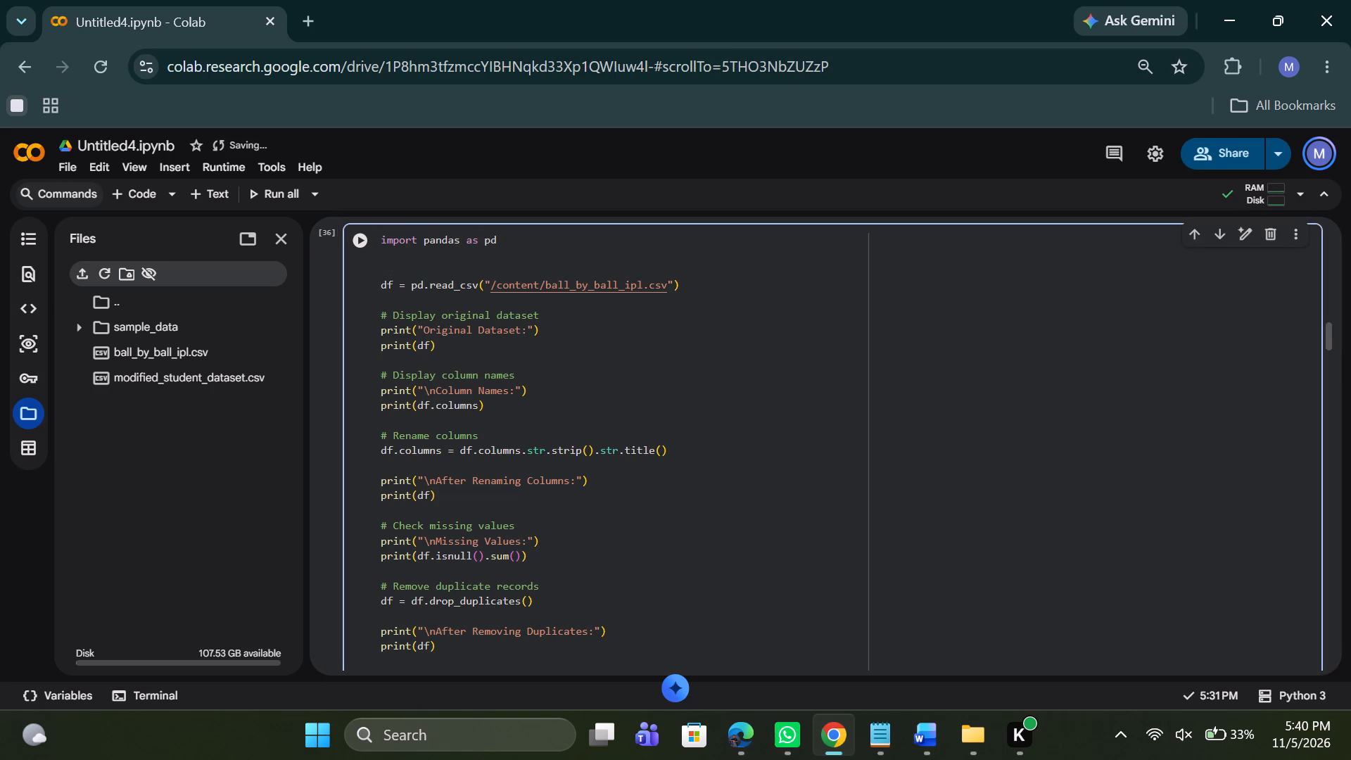
{"action": "left_click", "coordinate": [557, 310]}
{"action": "key", "text": "BackSpace"}
{"action": "key", "text": "BackSpace"}
{"action": "key", "text": "BackSpace"}
{"action": "key", "text": "BackSpace"}
{"action": "key", "text": "BackSpace"}
{"action": "key", "text": "BackSpace"}
{"action": "key", "text": "BackSpace"}
{"action": "key", "text": "BackSpace"}
{"action": "key", "text": "BackSpace"}
{"action": "key", "text": "BackSpace"}
{"action": "key", "text": "BackSpace"}
{"action": "key", "text": "BackSpace"}
{"action": "key", "text": "BackSpace"}
{"action": "key", "text": "BackSpace"}
{"action": "key", "text": "BackSpace"}
{"action": "key", "text": "BackSpace"}
{"action": "key", "text": "BackSpace"}
{"action": "key", "text": "BackSpace"}
{"action": "key", "text": "BackSpace"}
{"action": "key", "text": "BackSpace"}
Delete the "# Display column names" comment text above the Column Names print statement.
{"action": "left_click", "coordinate": [524, 377]}
{"action": "key", "text": "BackSpace"}
{"action": "key", "text": "BackSpace"}
{"action": "key", "text": "BackSpace"}
{"action": "key", "text": "BackSpace"}
{"action": "key", "text": "BackSpace"}
{"action": "key", "text": "BackSpace"}
{"action": "key", "text": "BackSpace"}
{"action": "key", "text": "BackSpace"}
{"action": "key", "text": "BackSpace"}
{"action": "key", "text": "BackSpace"}
{"action": "key", "text": "BackSpace"}
{"action": "key", "text": "BackSpace"}
{"action": "key", "text": "BackSpace"}
{"action": "key", "text": "BackSpace"}
{"action": "key", "text": "BackSpace"}
{"action": "key", "text": "BackSpace"}
{"action": "key", "text": "BackSpace"}
{"action": "key", "text": "BackSpace"}
{"action": "key", "text": "BackSpace"}
{"action": "key", "text": "BackSpace"}
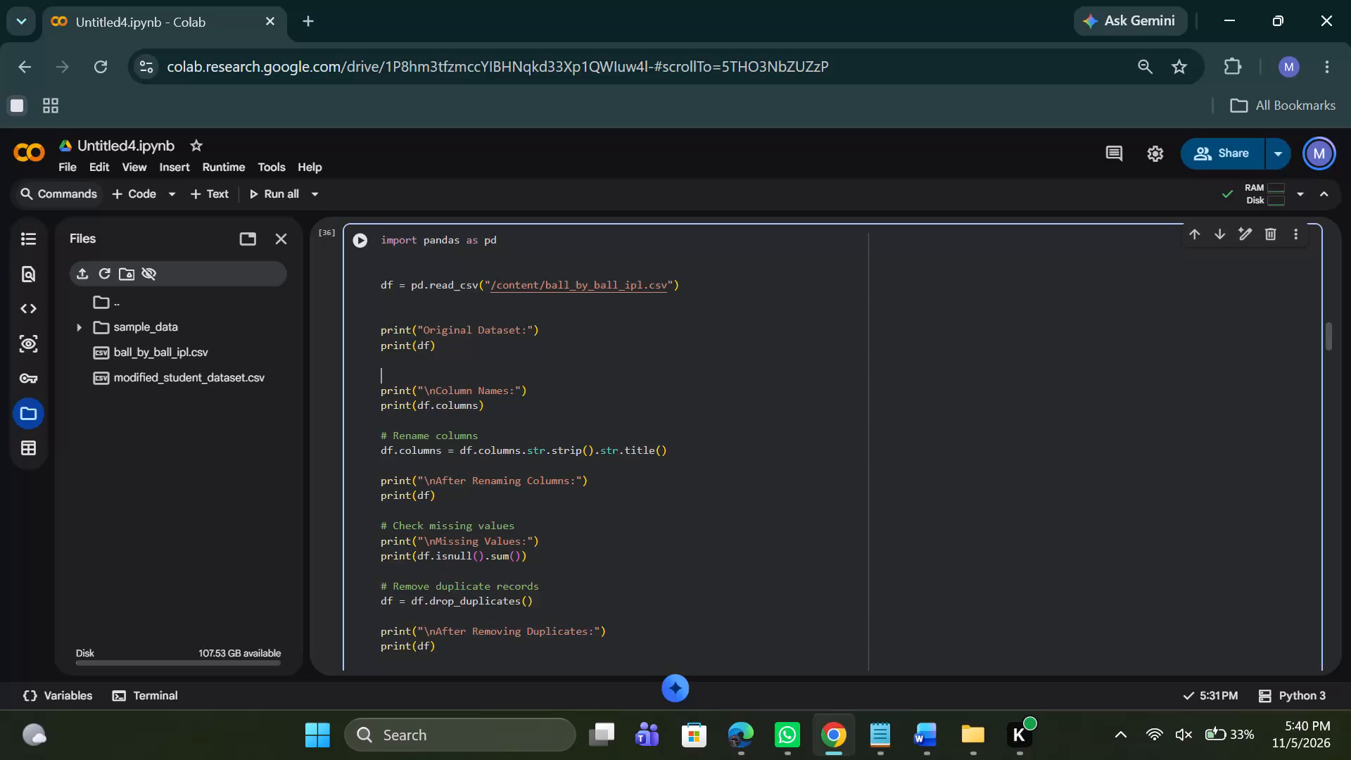
Delete the "# Rename columns" comment text above the df.columns assignment.
{"action": "left_click", "coordinate": [495, 433]}
{"action": "key", "text": "BackSpace"}
{"action": "key", "text": "BackSpace"}
{"action": "key", "text": "BackSpace"}
{"action": "key", "text": "BackSpace"}
{"action": "key", "text": "BackSpace"}
{"action": "key", "text": "BackSpace"}
{"action": "key", "text": "BackSpace"}
{"action": "key", "text": "BackSpace"}
{"action": "key", "text": "BackSpace"}
{"action": "key", "text": "BackSpace"}
{"action": "key", "text": "BackSpace"}
{"action": "key", "text": "BackSpace"}
{"action": "key", "text": "BackSpace"}
{"action": "key", "text": "BackSpace"}
{"action": "key", "text": "BackSpace"}
{"action": "key", "text": "BackSpace"}
{"action": "key", "text": "BackSpace"}
{"action": "key", "text": "BackSpace"}
{"action": "key", "text": "BackSpace"}
{"action": "key", "text": "BackSpace"}
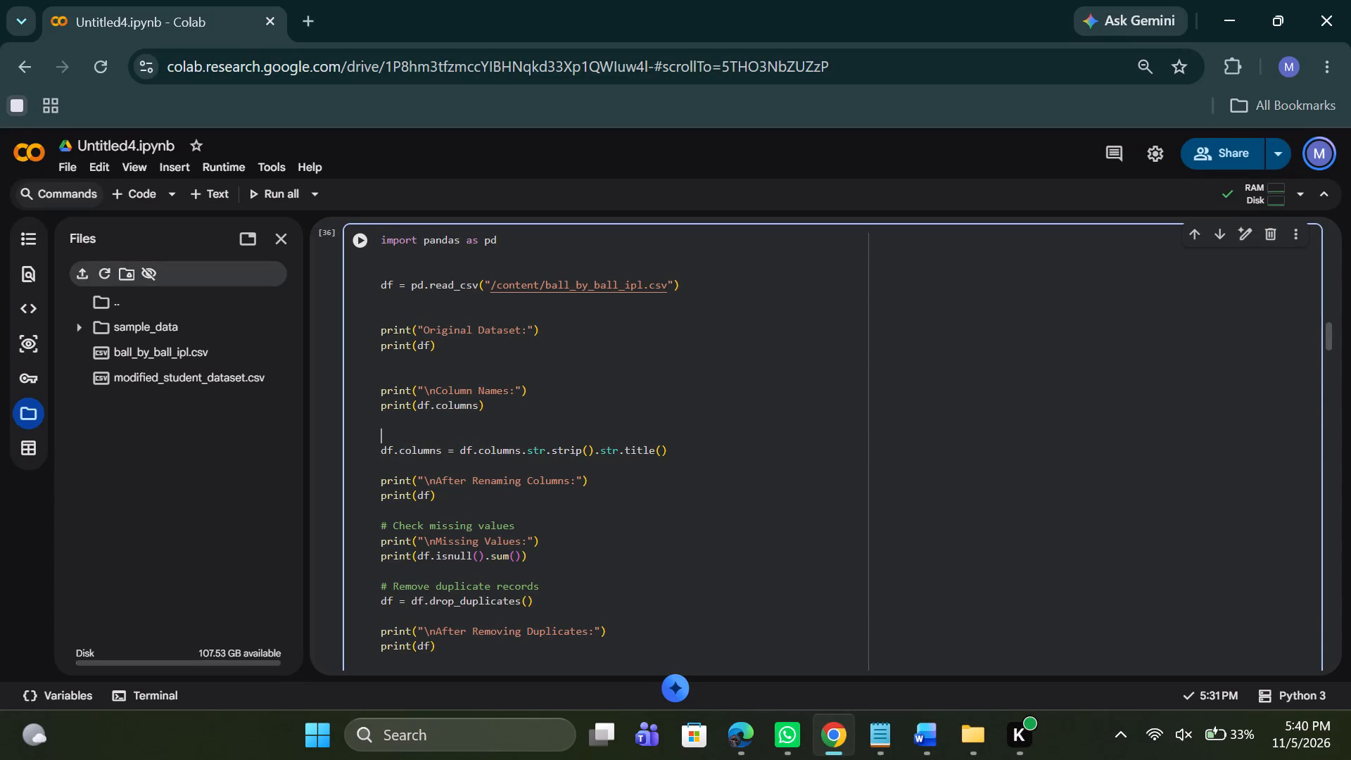
Delete the "# Check missing values" comment text above the Missing Values print statement.
{"action": "left_click", "coordinate": [530, 520]}
{"action": "key", "text": "BackSpace"}
{"action": "key", "text": "BackSpace"}
{"action": "key", "text": "BackSpace"}
{"action": "key", "text": "BackSpace"}
{"action": "key", "text": "BackSpace"}
{"action": "key", "text": "BackSpace"}
{"action": "key", "text": "BackSpace"}
{"action": "key", "text": "BackSpace"}
{"action": "key", "text": "BackSpace"}
{"action": "key", "text": "BackSpace"}
{"action": "key", "text": "BackSpace"}
{"action": "key", "text": "BackSpace"}
{"action": "key", "text": "BackSpace"}
{"action": "key", "text": "BackSpace"}
{"action": "key", "text": "BackSpace"}
{"action": "key", "text": "BackSpace"}
{"action": "key", "text": "BackSpace"}
{"action": "key", "text": "BackSpace"}
{"action": "key", "text": "BackSpace"}
{"action": "key", "text": "BackSpace"}
Delete the "# Remove duplicate records" comment text above the drop_duplicates() line.
{"action": "left_click", "coordinate": [547, 585]}
{"action": "key", "text": "BackSpace"}
{"action": "key", "text": "BackSpace"}
{"action": "key", "text": "BackSpace"}
{"action": "key", "text": "BackSpace"}
{"action": "key", "text": "BackSpace"}
{"action": "key", "text": "BackSpace"}
{"action": "key", "text": "BackSpace"}
{"action": "key", "text": "BackSpace"}
{"action": "key", "text": "BackSpace"}
{"action": "key", "text": "BackSpace"}
{"action": "key", "text": "BackSpace"}
{"action": "key", "text": "BackSpace"}
{"action": "key", "text": "BackSpace"}
{"action": "key", "text": "BackSpace"}
{"action": "key", "text": "BackSpace"}
{"action": "key", "text": "BackSpace"}
{"action": "key", "text": "BackSpace"}
{"action": "key", "text": "BackSpace"}
{"action": "key", "text": "BackSpace"}
{"action": "key", "text": "BackSpace"}
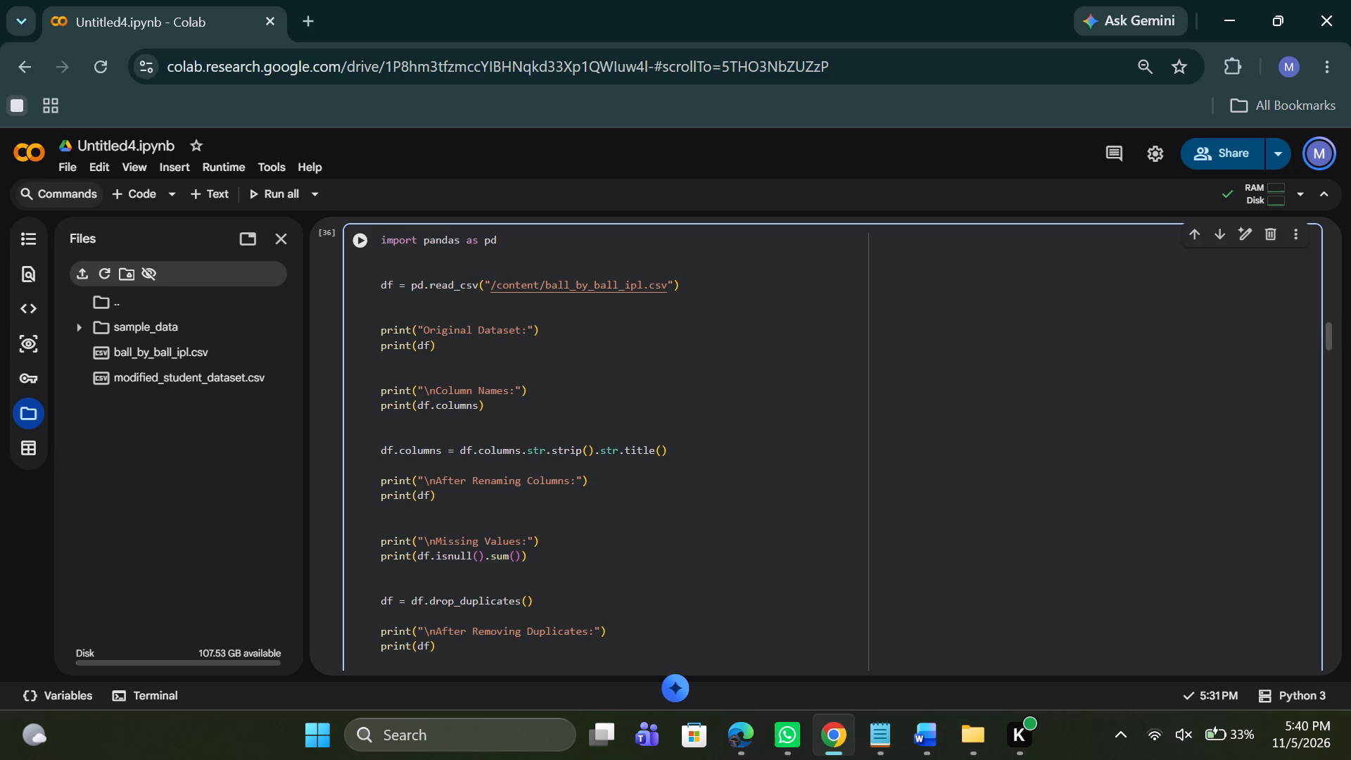
Delete the "# Fill missing values" comment text above the for loop over df.columns.
{"action": "scroll", "coordinate": [547, 585], "scroll_direction": "down", "scroll_amount": 1}
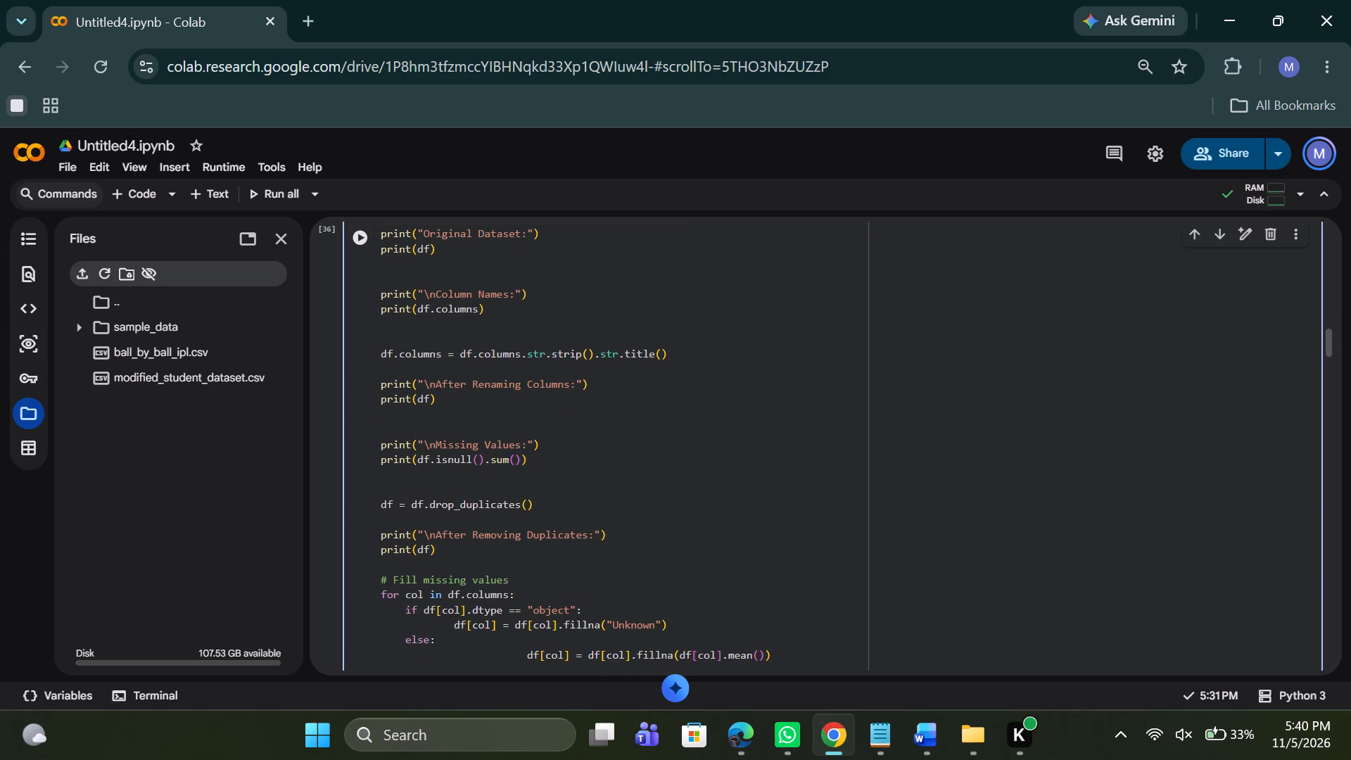
{"action": "left_click", "coordinate": [522, 579]}
{"action": "key", "text": "BackSpace"}
{"action": "key", "text": "BackSpace"}
{"action": "key", "text": "BackSpace"}
{"action": "key", "text": "BackSpace"}
{"action": "key", "text": "BackSpace"}
{"action": "key", "text": "BackSpace"}
{"action": "key", "text": "BackSpace"}
{"action": "key", "text": "BackSpace"}
{"action": "key", "text": "BackSpace"}
{"action": "key", "text": "BackSpace"}
{"action": "key", "text": "BackSpace"}
{"action": "key", "text": "BackSpace"}
{"action": "key", "text": "BackSpace"}
{"action": "key", "text": "BackSpace"}
{"action": "key", "text": "BackSpace"}
{"action": "key", "text": "BackSpace"}
{"action": "key", "text": "BackSpace"}
{"action": "key", "text": "BackSpace"}
{"action": "key", "text": "BackSpace"}
{"action": "key", "text": "BackSpace"}
Delete the "# Sort data" comment text above the df.sort_values line.
{"action": "scroll", "coordinate": [522, 579], "scroll_direction": "down", "scroll_amount": 4}
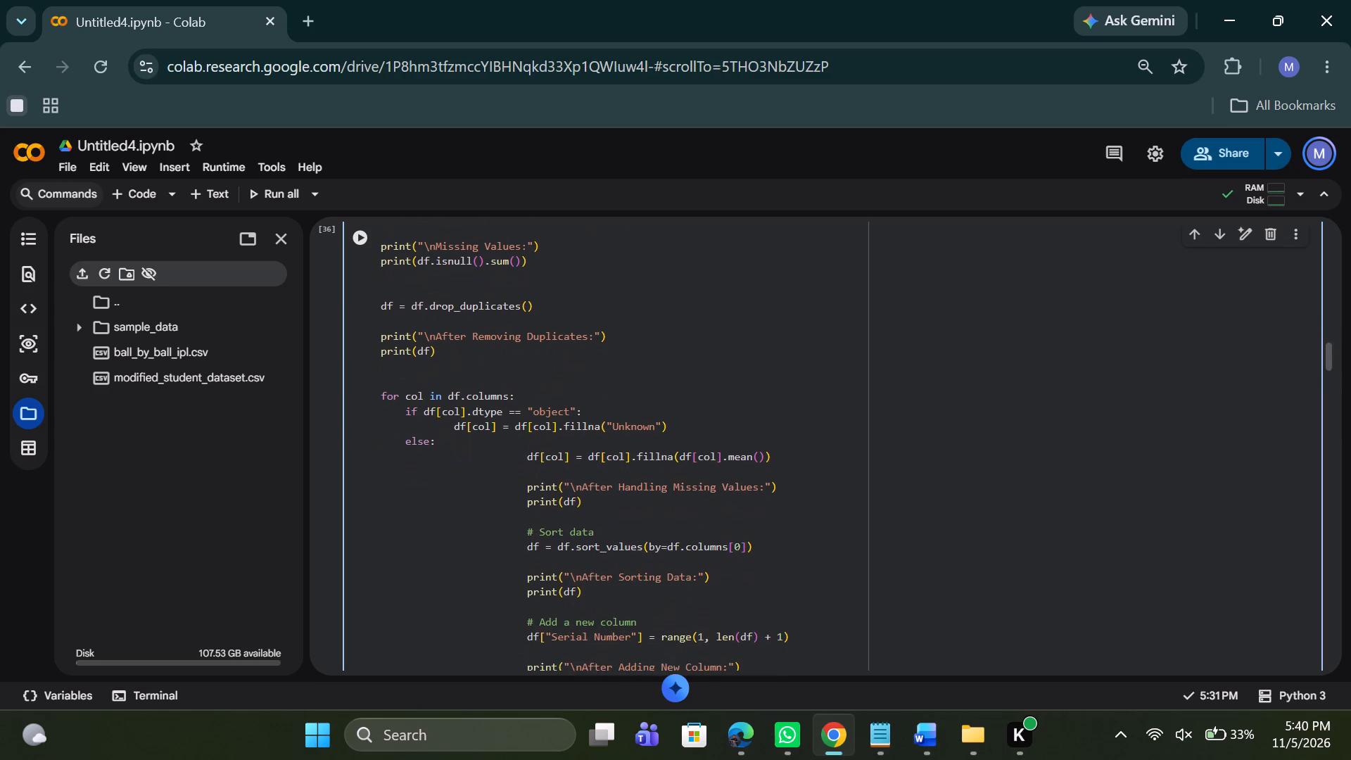
{"action": "scroll", "coordinate": [522, 579], "scroll_direction": "down", "scroll_amount": 1}
{"action": "left_click", "coordinate": [614, 521]}
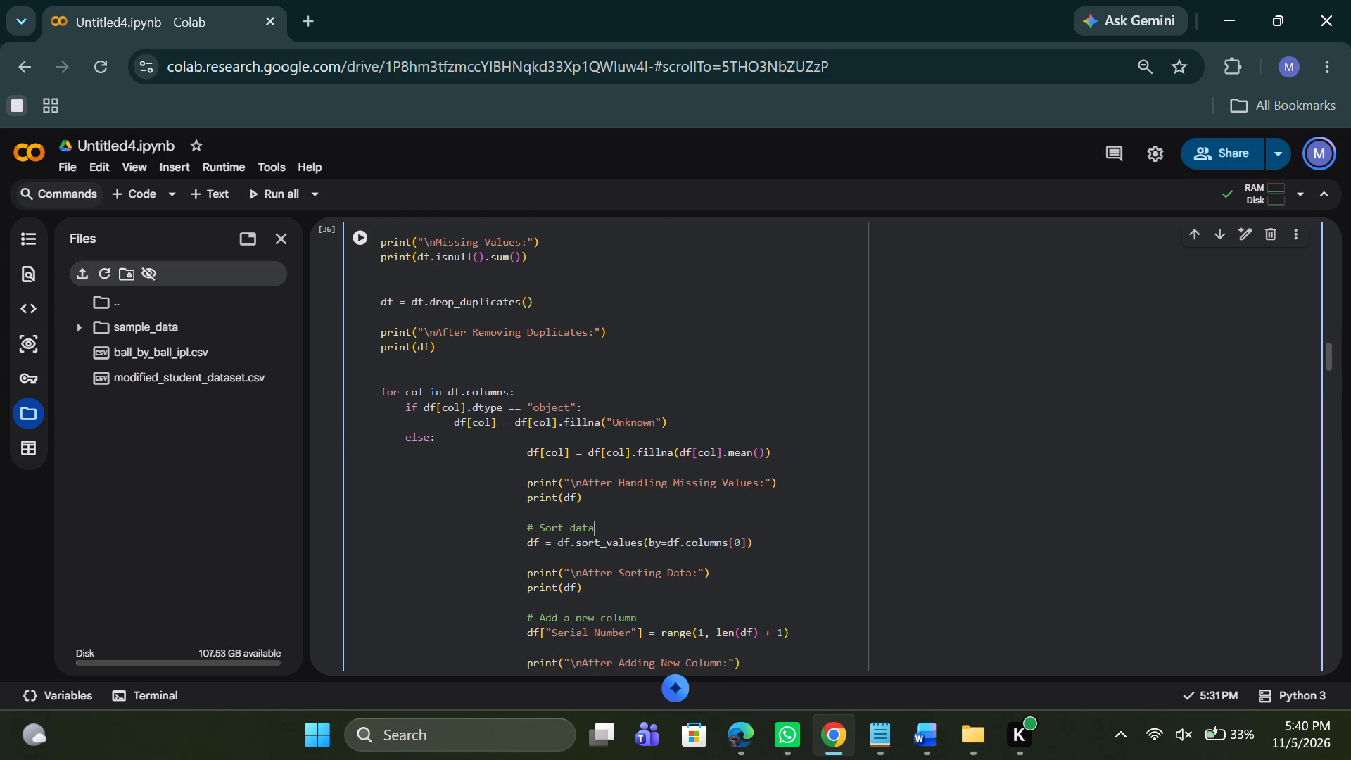
{"action": "key", "text": "BackSpace"}
{"action": "key", "text": "BackSpace"}
{"action": "key", "text": "BackSpace"}
{"action": "key", "text": "BackSpace"}
{"action": "key", "text": "BackSpace"}
{"action": "key", "text": "BackSpace"}
{"action": "key", "text": "BackSpace"}
{"action": "key", "text": "BackSpace"}
{"action": "key", "text": "BackSpace"}
{"action": "key", "text": "BackSpace"}
{"action": "key", "text": "BackSpace"}
{"action": "key", "text": "BackSpace"}
{"action": "key", "text": "BackSpace"}
{"action": "key", "text": "BackSpace"}
{"action": "key", "text": "BackSpace"}
{"action": "key", "text": "BackSpace"}
{"action": "key", "text": "BackSpace"}
{"action": "key", "text": "BackSpace"}
{"action": "key", "text": "BackSpace"}
{"action": "key", "text": "BackSpace"}
{"action": "key", "text": "BackSpace"}
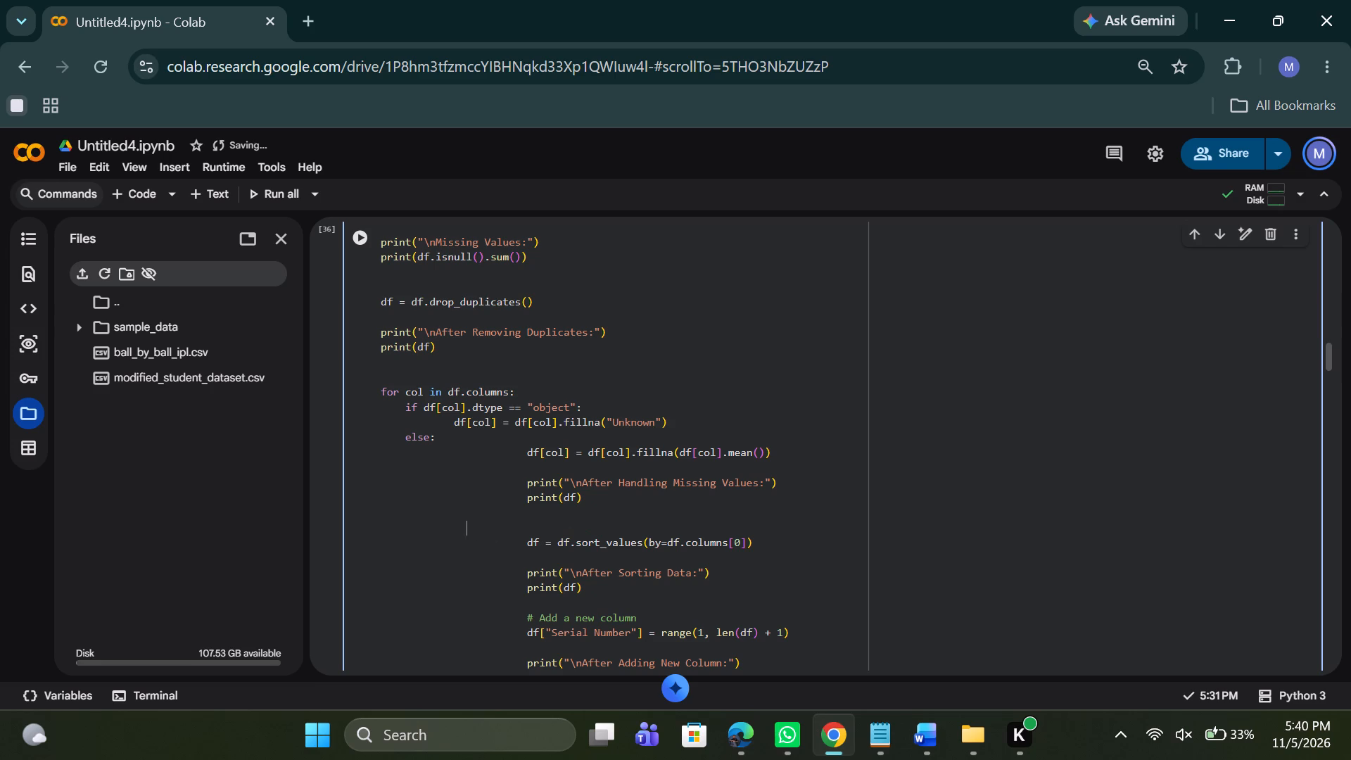
{"action": "key", "text": "BackSpace"}
{"action": "key", "text": "BackSpace"}
{"action": "key", "text": "BackSpace"}
{"action": "key", "text": "BackSpace"}
{"action": "key", "text": "BackSpace"}
{"action": "key", "text": "BackSpace"}
{"action": "key", "text": "BackSpace"}
{"action": "key", "text": "BackSpace"}
{"action": "key", "text": "BackSpace"}
{"action": "key", "text": "BackSpace"}
{"action": "key", "text": "BackSpace"}
{"action": "key", "text": "BackSpace"}
{"action": "key", "text": "BackSpace"}
{"action": "key", "text": "BackSpace"}
{"action": "key", "text": "BackSpace"}
{"action": "key", "text": "BackSpace"}
{"action": "key", "text": "BackSpace"}
{"action": "key", "text": "BackSpace"}
{"action": "key", "text": "BackSpace"}
{"action": "key", "text": "BackSpace"}
{"action": "key", "text": "BackSpace"}
{"action": "key", "text": "BackSpace"}
Delete the "# Add a new column" comment text above the df["Serial Number"] assignment.
{"action": "left_click", "coordinate": [656, 615]}
{"action": "key", "text": "BackSpace"}
{"action": "key", "text": "BackSpace"}
{"action": "key", "text": "BackSpace"}
{"action": "key", "text": "BackSpace"}
{"action": "key", "text": "BackSpace"}
{"action": "key", "text": "BackSpace"}
{"action": "key", "text": "BackSpace"}
{"action": "key", "text": "BackSpace"}
{"action": "key", "text": "BackSpace"}
{"action": "key", "text": "BackSpace"}
{"action": "key", "text": "BackSpace"}
{"action": "key", "text": "BackSpace"}
{"action": "key", "text": "BackSpace"}
{"action": "key", "text": "BackSpace"}
{"action": "key", "text": "BackSpace"}
{"action": "key", "text": "BackSpace"}
{"action": "key", "text": "BackSpace"}
{"action": "key", "text": "BackSpace"}
{"action": "key", "text": "BackSpace"}
{"action": "key", "text": "BackSpace"}
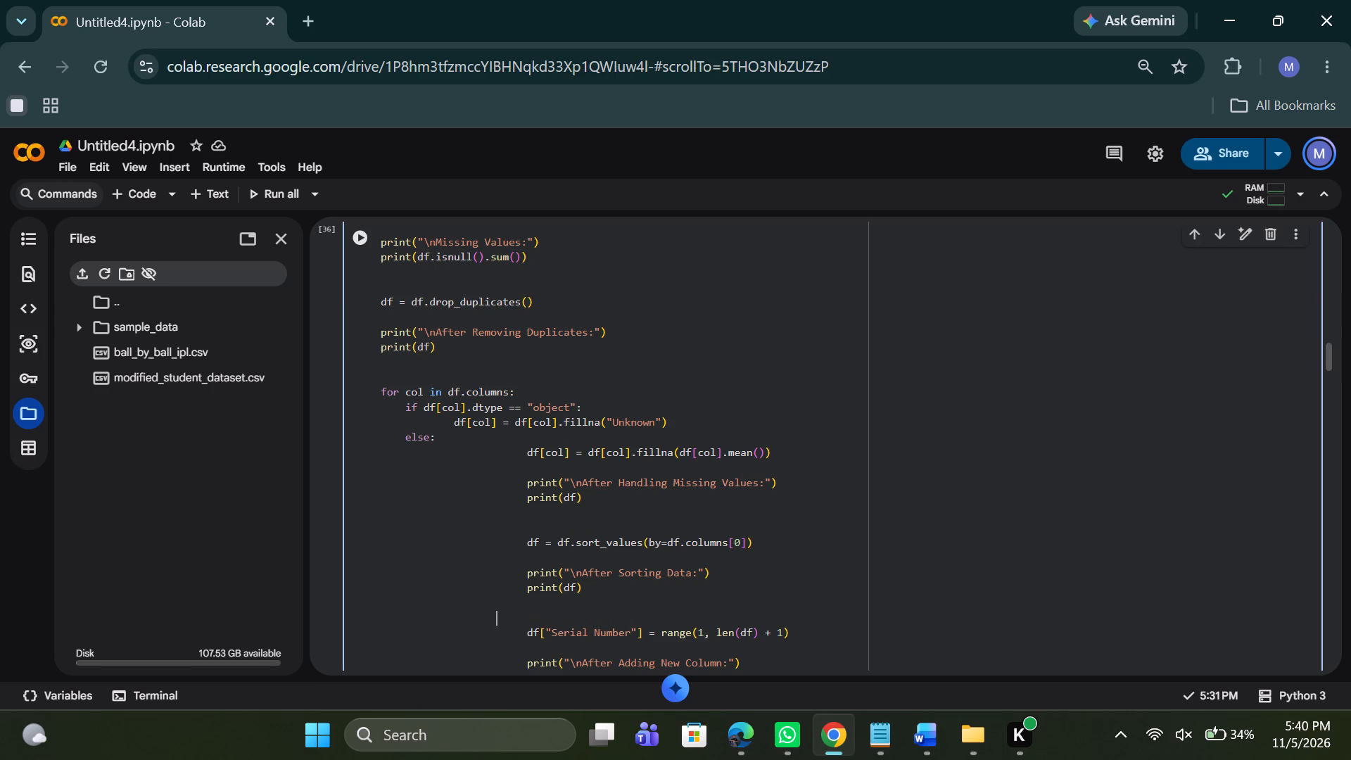
Delete the "# Save modified dataset" comment text above the df.to_csv line.
{"action": "scroll", "coordinate": [656, 615], "scroll_direction": "down", "scroll_amount": 2}
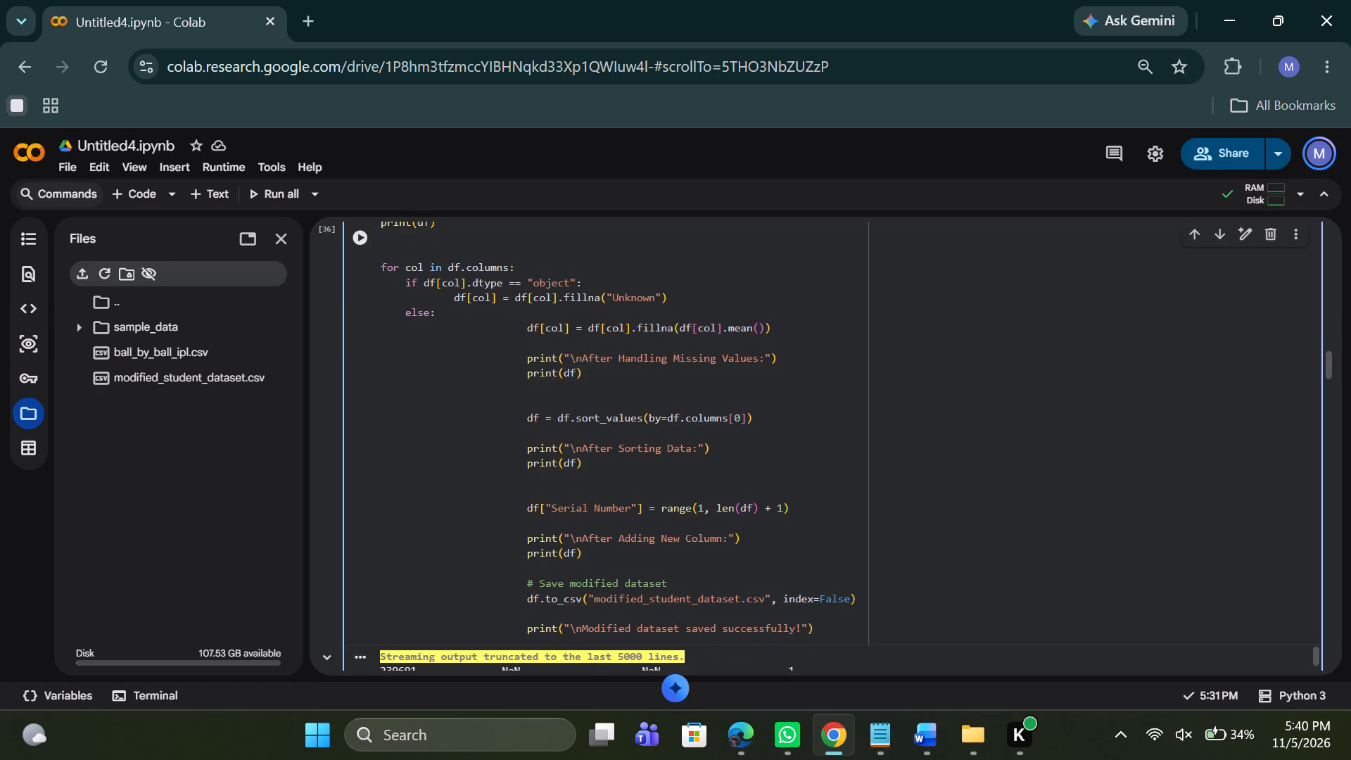
{"action": "left_click", "coordinate": [687, 583]}
{"action": "key", "text": "BackSpace"}
{"action": "key", "text": "BackSpace"}
{"action": "key", "text": "BackSpace"}
{"action": "key", "text": "BackSpace"}
{"action": "key", "text": "BackSpace"}
{"action": "key", "text": "BackSpace"}
{"action": "key", "text": "BackSpace"}
{"action": "key", "text": "BackSpace"}
{"action": "key", "text": "BackSpace"}
{"action": "key", "text": "BackSpace"}
{"action": "key", "text": "BackSpace"}
{"action": "key", "text": "BackSpace"}
{"action": "key", "text": "BackSpace"}
{"action": "key", "text": "BackSpace"}
{"action": "key", "text": "BackSpace"}
{"action": "key", "text": "BackSpace"}
{"action": "key", "text": "BackSpace"}
{"action": "key", "text": "BackSpace"}
{"action": "key", "text": "BackSpace"}
{"action": "key", "text": "BackSpace"}
Snip the full-width Colab page area showing the cell's code from "import pandas as pd" through the After Removing Duplicates print lines.
{"action": "scroll", "coordinate": [762, 547], "scroll_direction": "down", "scroll_amount": 1}
{"action": "scroll", "coordinate": [762, 547], "scroll_direction": "up", "scroll_amount": 3}
{"action": "scroll", "coordinate": [762, 547], "scroll_direction": "right", "scroll_amount": 1}
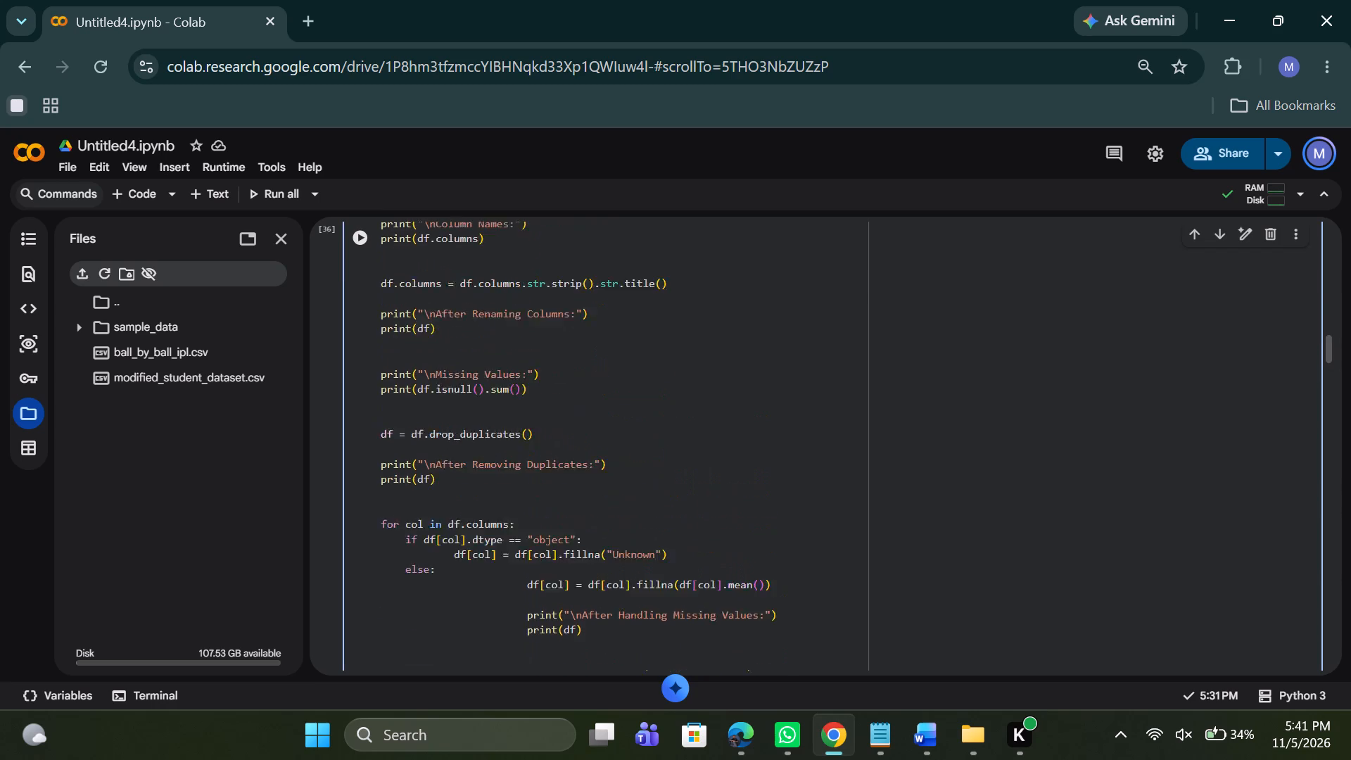
{"action": "scroll", "coordinate": [762, 547], "scroll_direction": "right", "scroll_amount": 2}
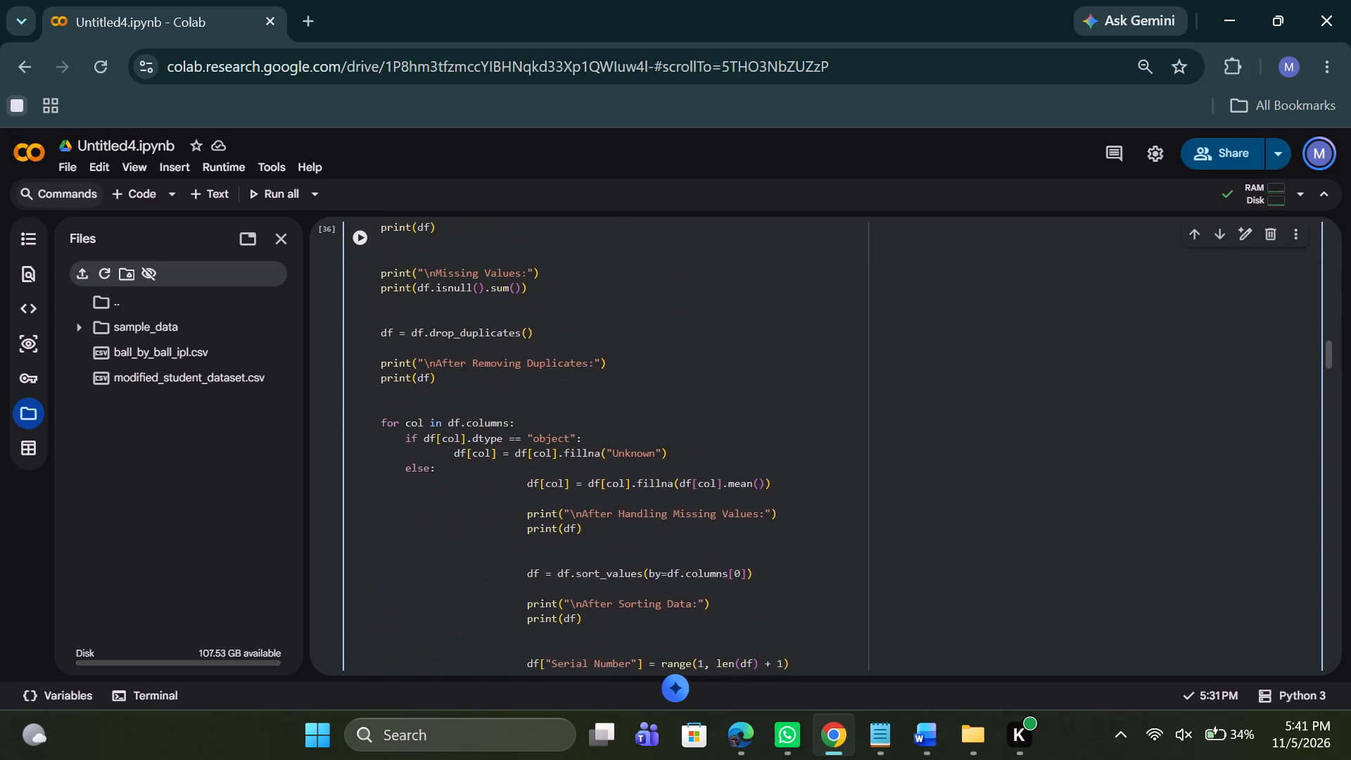
{"action": "scroll", "coordinate": [762, 547], "scroll_direction": "right", "scroll_amount": 1}
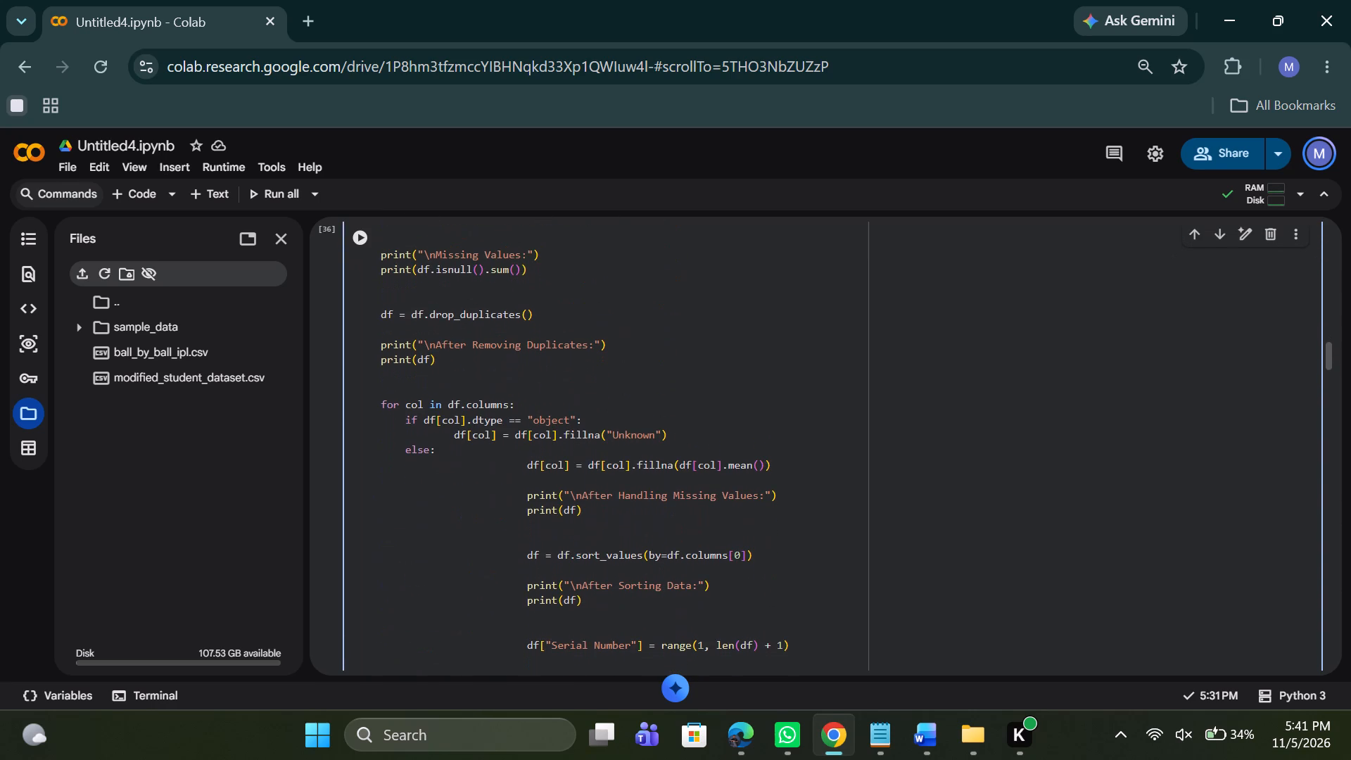
{"action": "scroll", "coordinate": [762, 547], "scroll_direction": "down", "scroll_amount": 5}
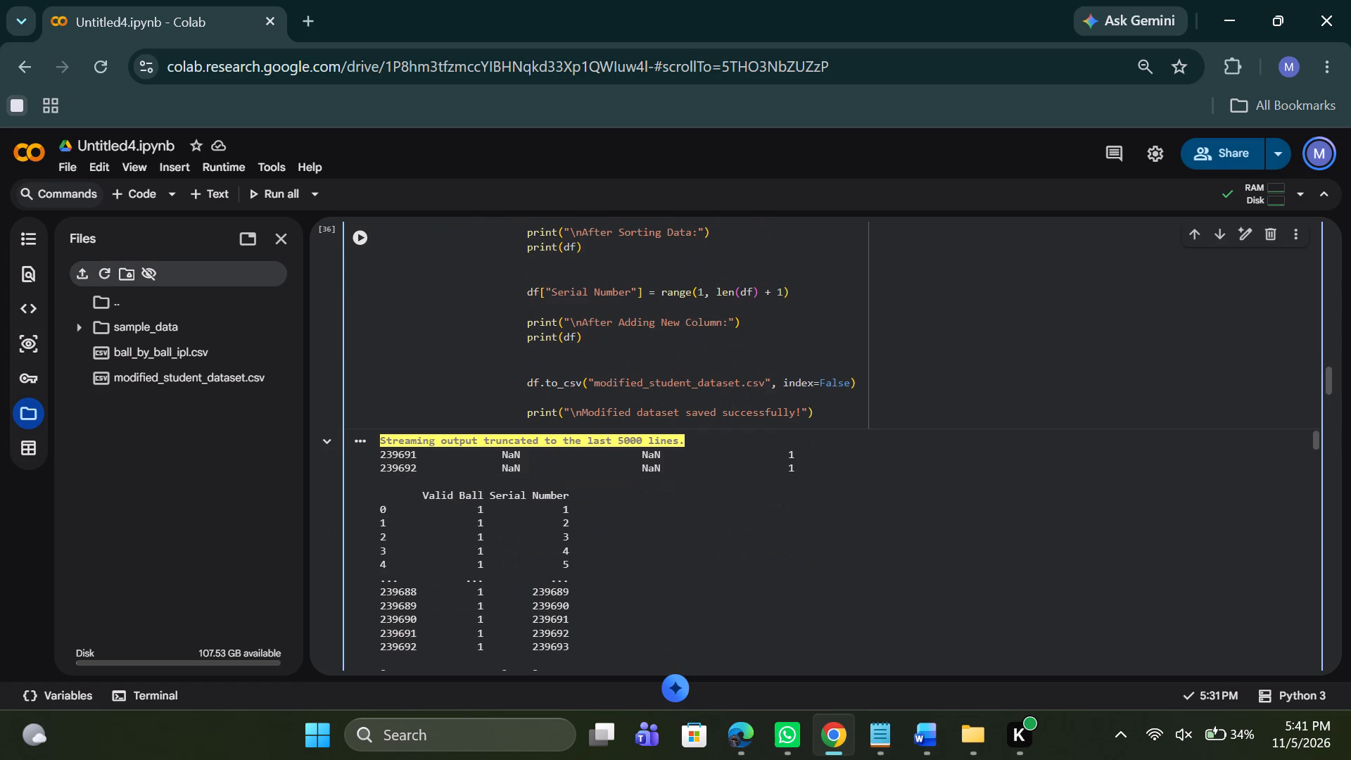
{"action": "scroll", "coordinate": [762, 547], "scroll_direction": "up", "scroll_amount": 2}
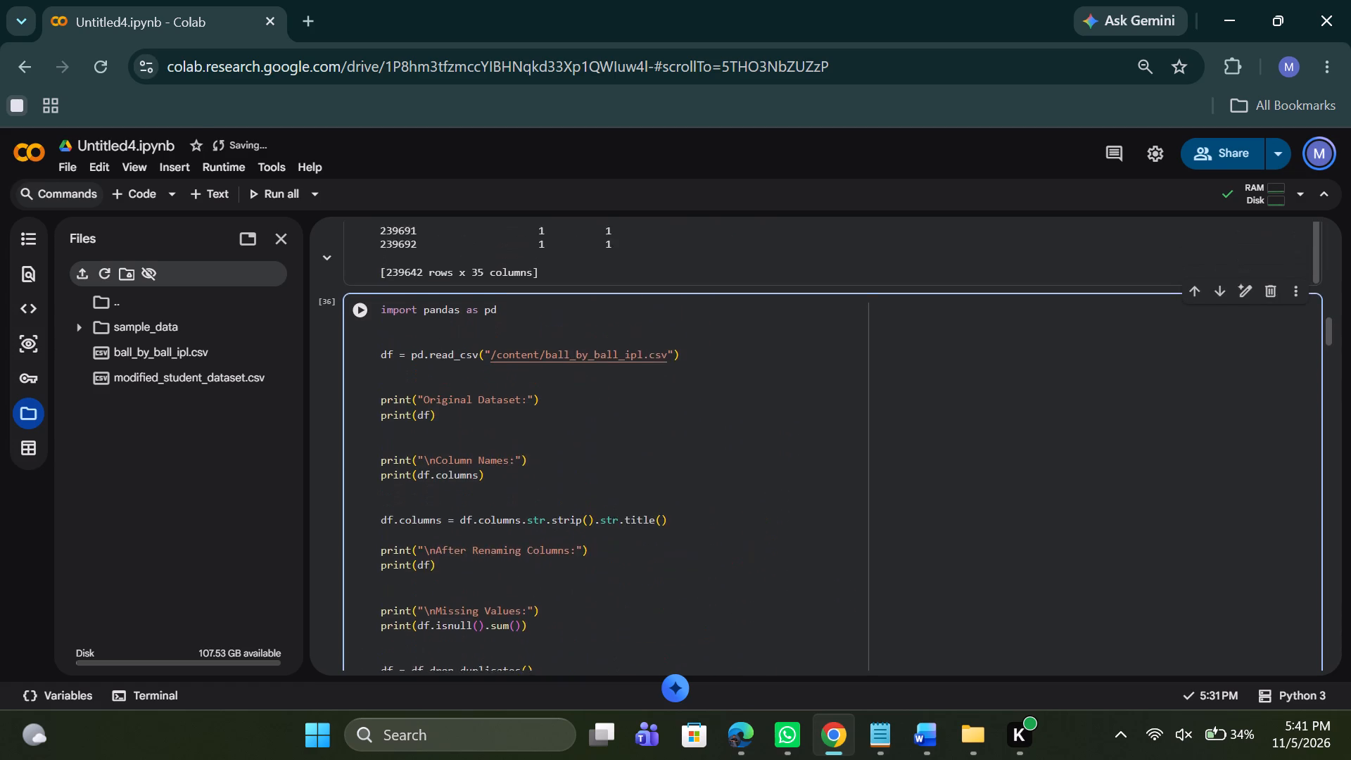
{"action": "scroll", "coordinate": [762, 547], "scroll_direction": "up", "scroll_amount": 3}
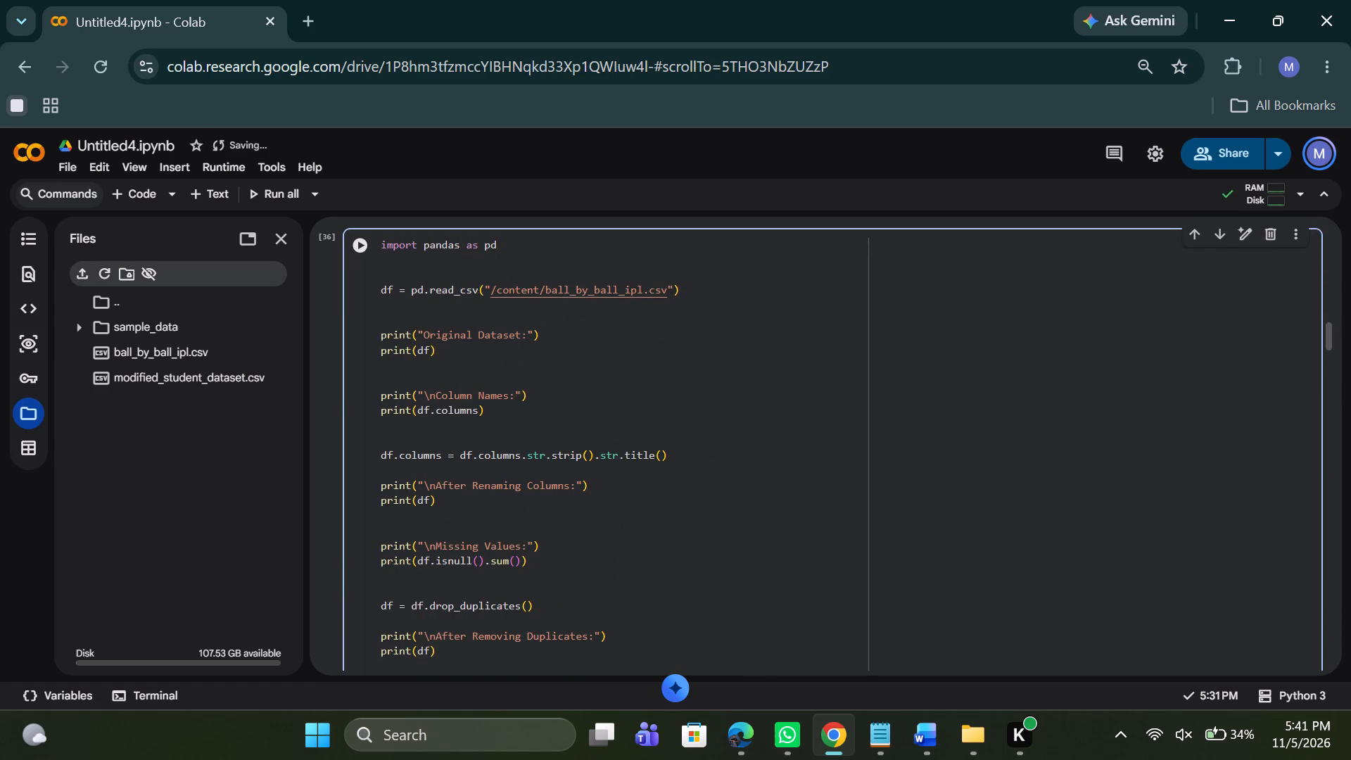
{"action": "key", "text": "Print"}
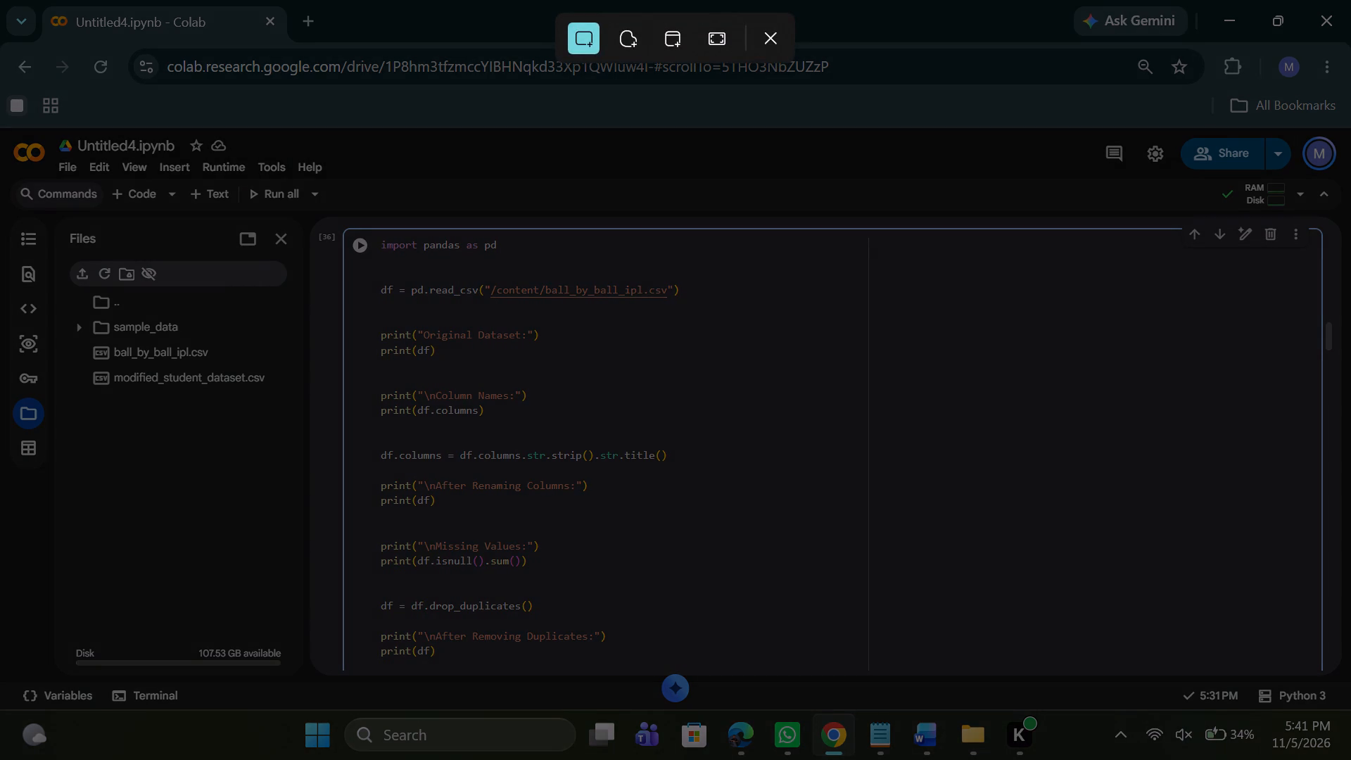
{"action": "left_click_drag", "start_coordinate": [0, 125], "coordinate": [1246, 547]}
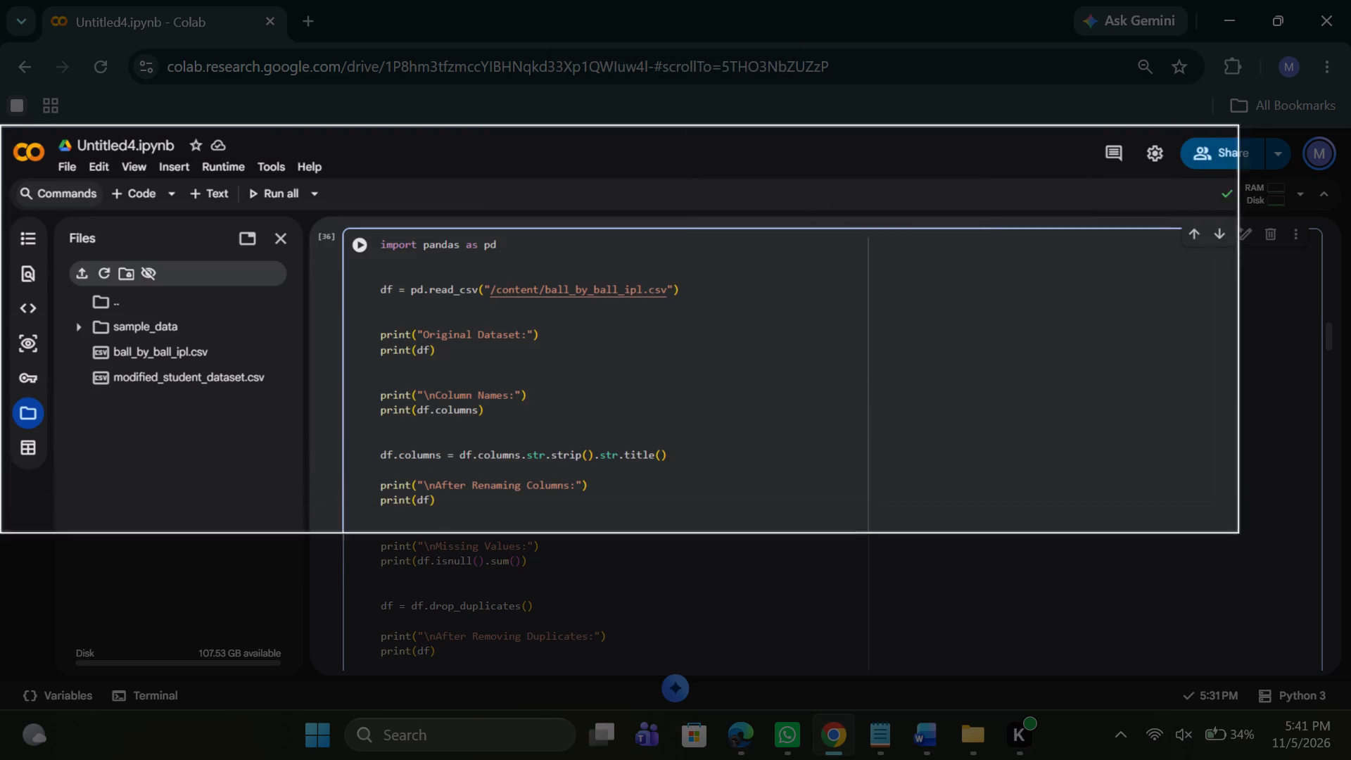
{"action": "left_click_drag", "start_coordinate": [1246, 547], "coordinate": [1350, 695]}
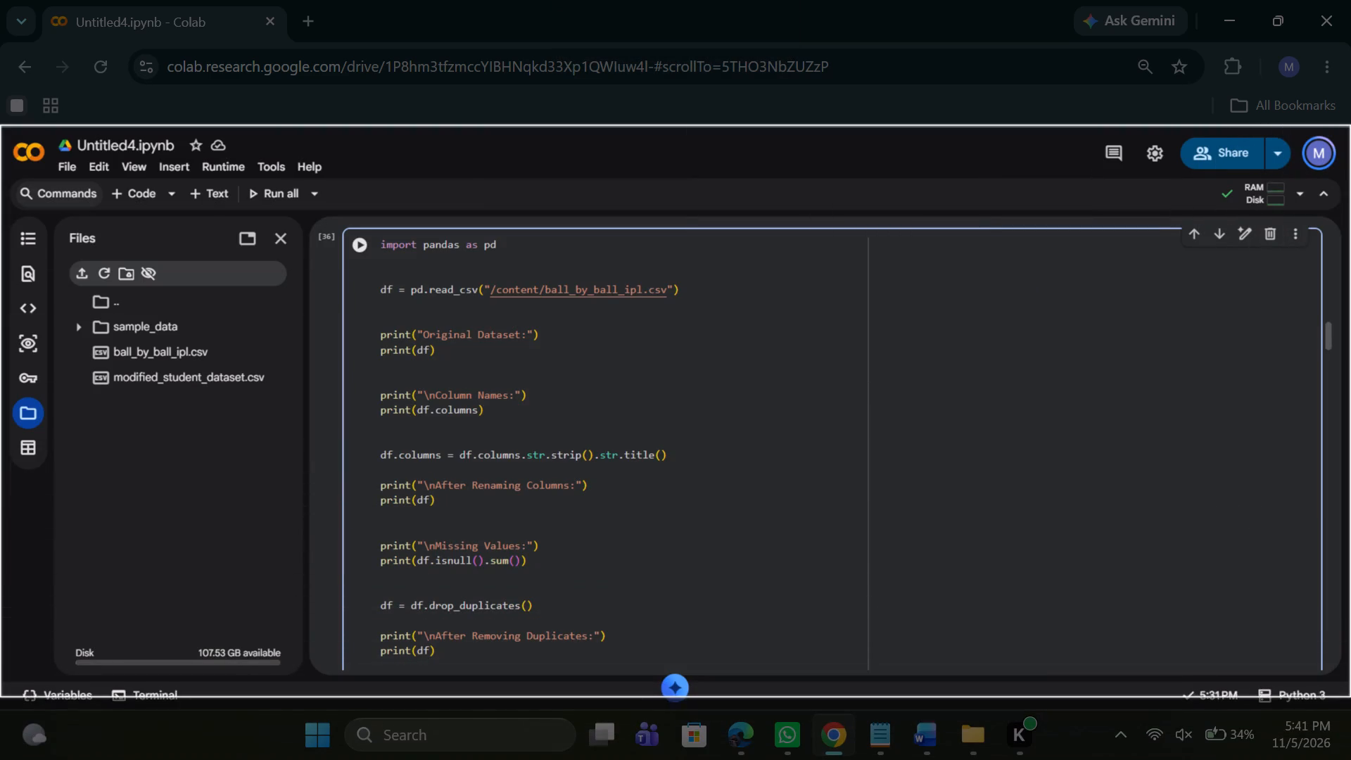
{"action": "left_click_drag", "start_coordinate": [1350, 695], "coordinate": [1350, 707]}
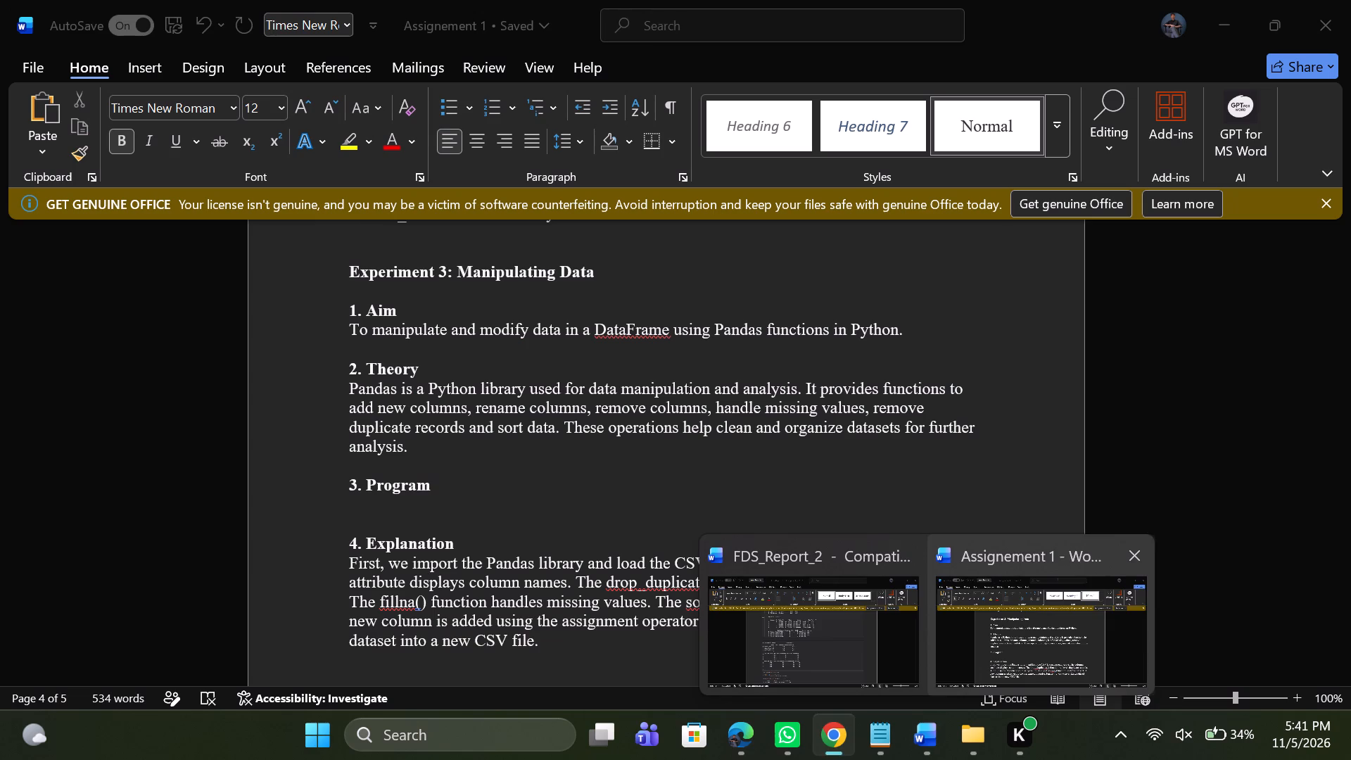
In the Assignement 1 Word document, paste the snip under Experiment 3's "3. Program" heading and add blank lines below it.
{"action": "left_click", "coordinate": [1040, 636]}
{"action": "left_click", "coordinate": [597, 517]}
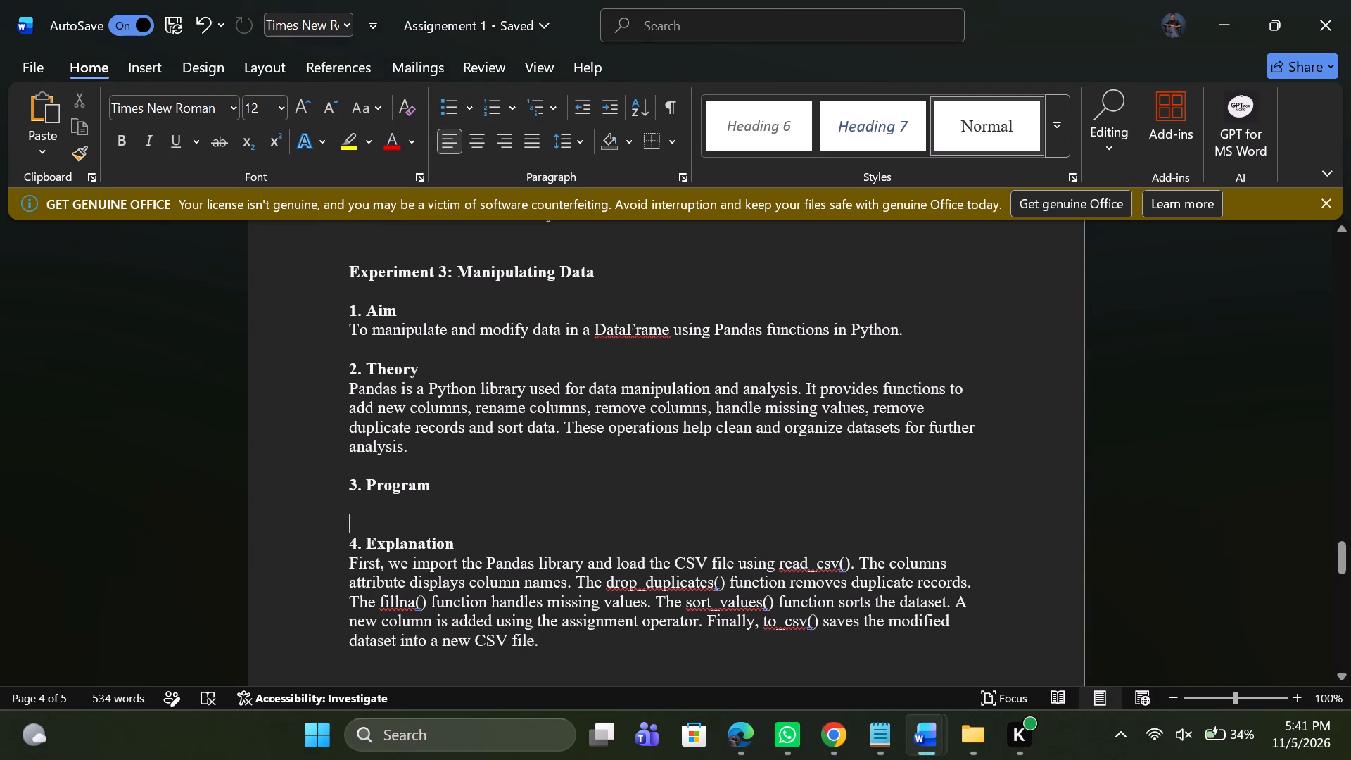
{"action": "key", "text": "ctrl+v"}
{"action": "right_click", "coordinate": [597, 517]}
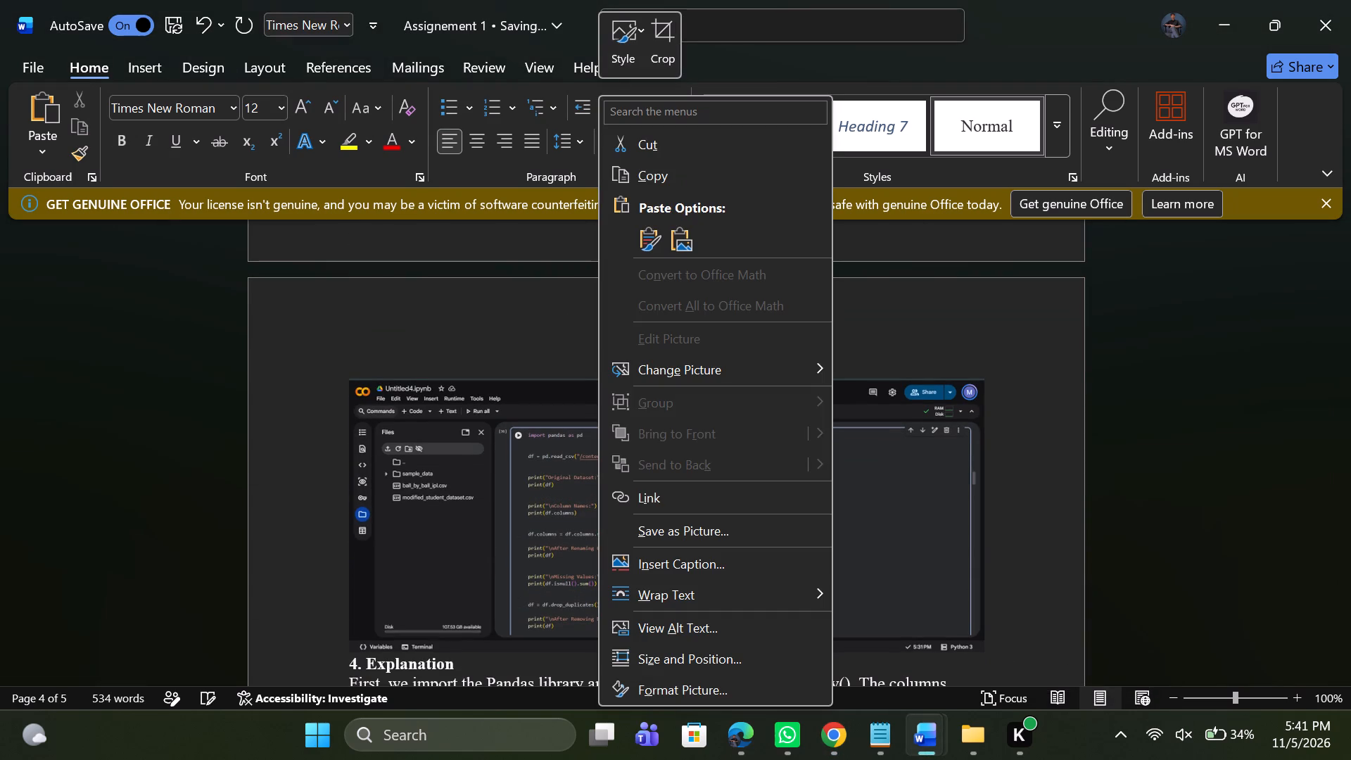
{"action": "left_click", "coordinate": [1000, 540]}
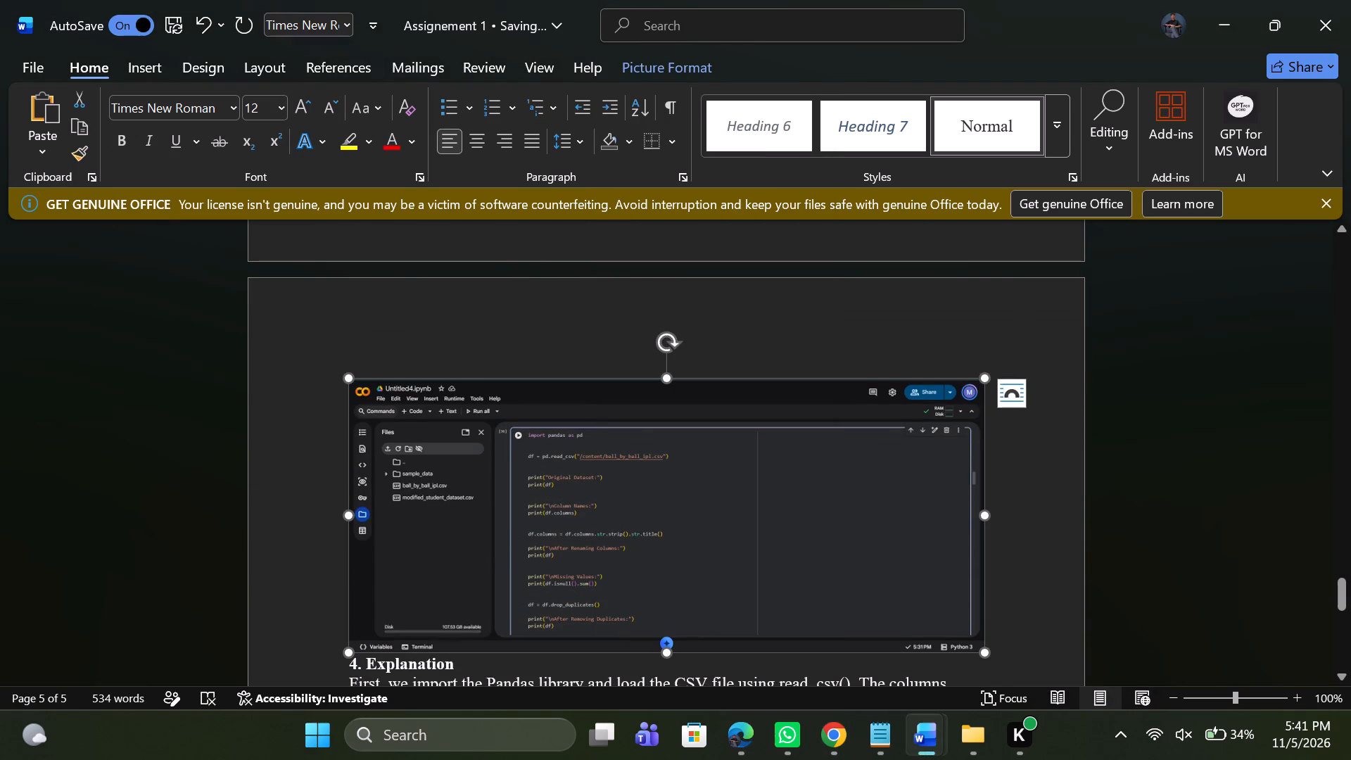
{"action": "left_click", "coordinate": [1021, 593]}
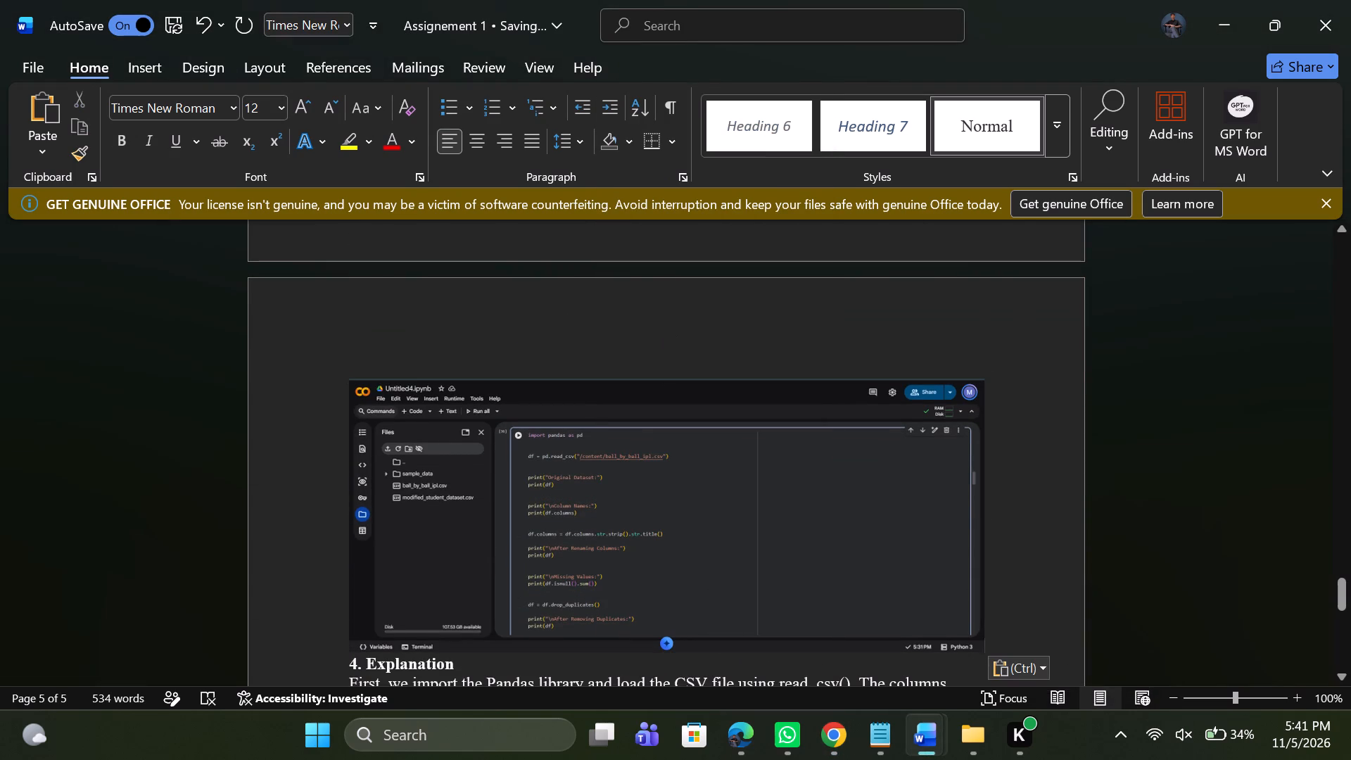
{"action": "key", "text": "Return"}
{"action": "key", "text": "Return"}
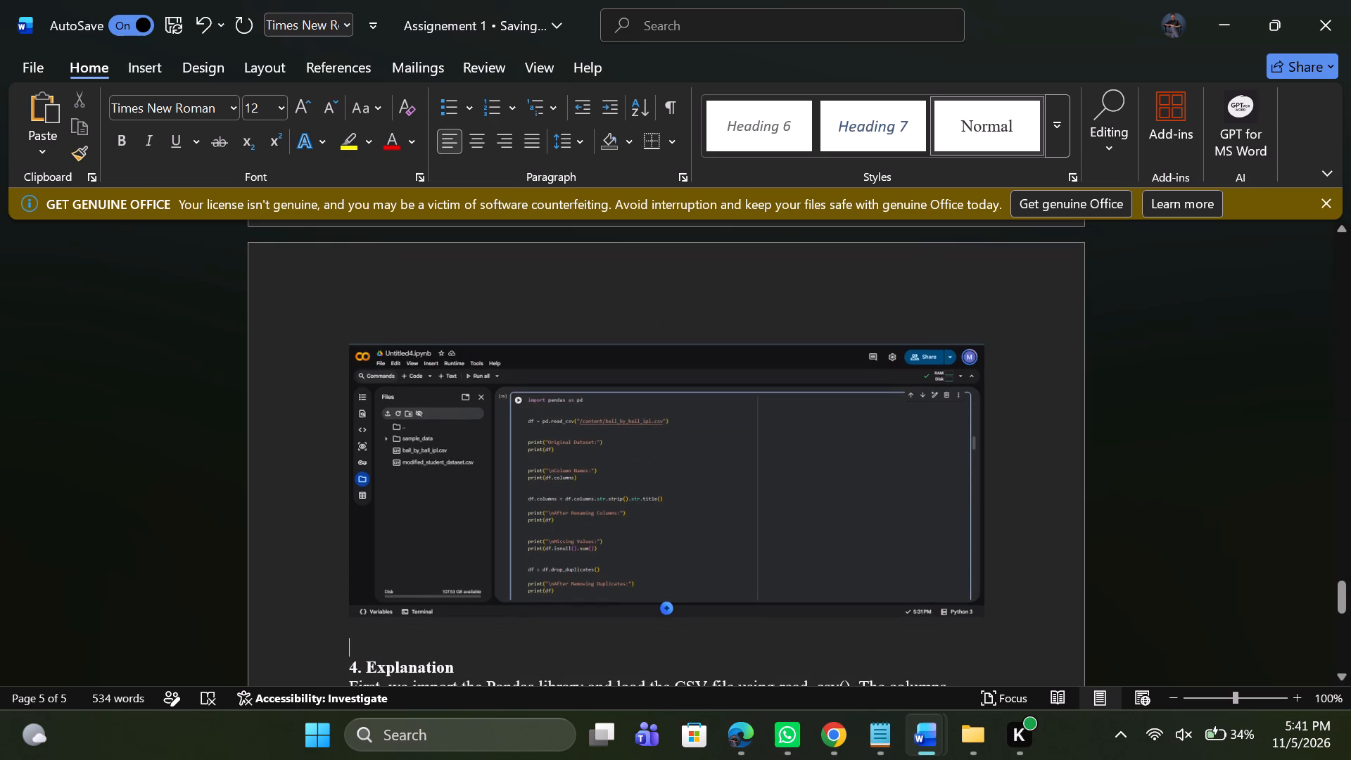
{"action": "key", "text": "Return"}
{"action": "key", "text": "Up"}
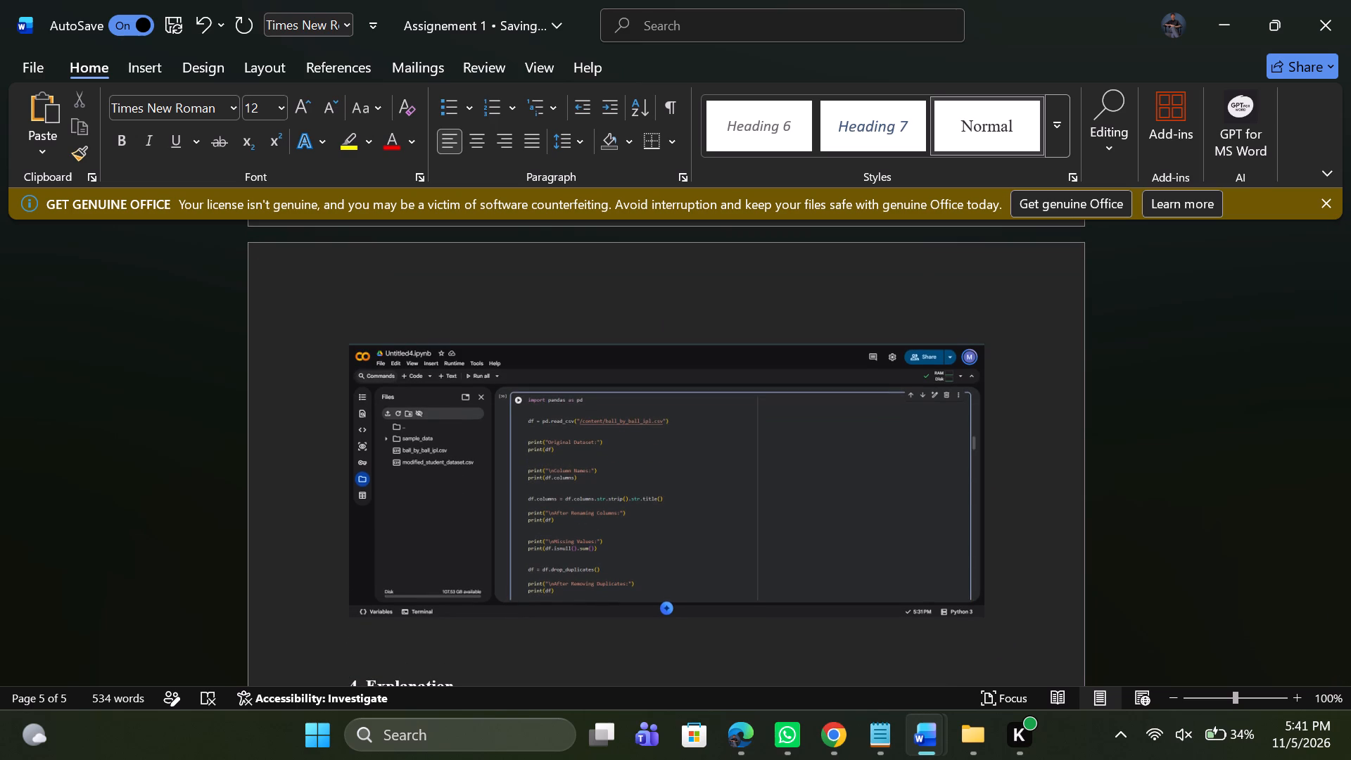
Back in Colab, snip the page area showing the rest of the code, from After Removing Duplicates through the final "Modified dataset saved successfully!" print.
{"action": "left_click", "coordinate": [854, 740]}
{"action": "scroll", "coordinate": [759, 545], "scroll_direction": "down", "scroll_amount": 4}
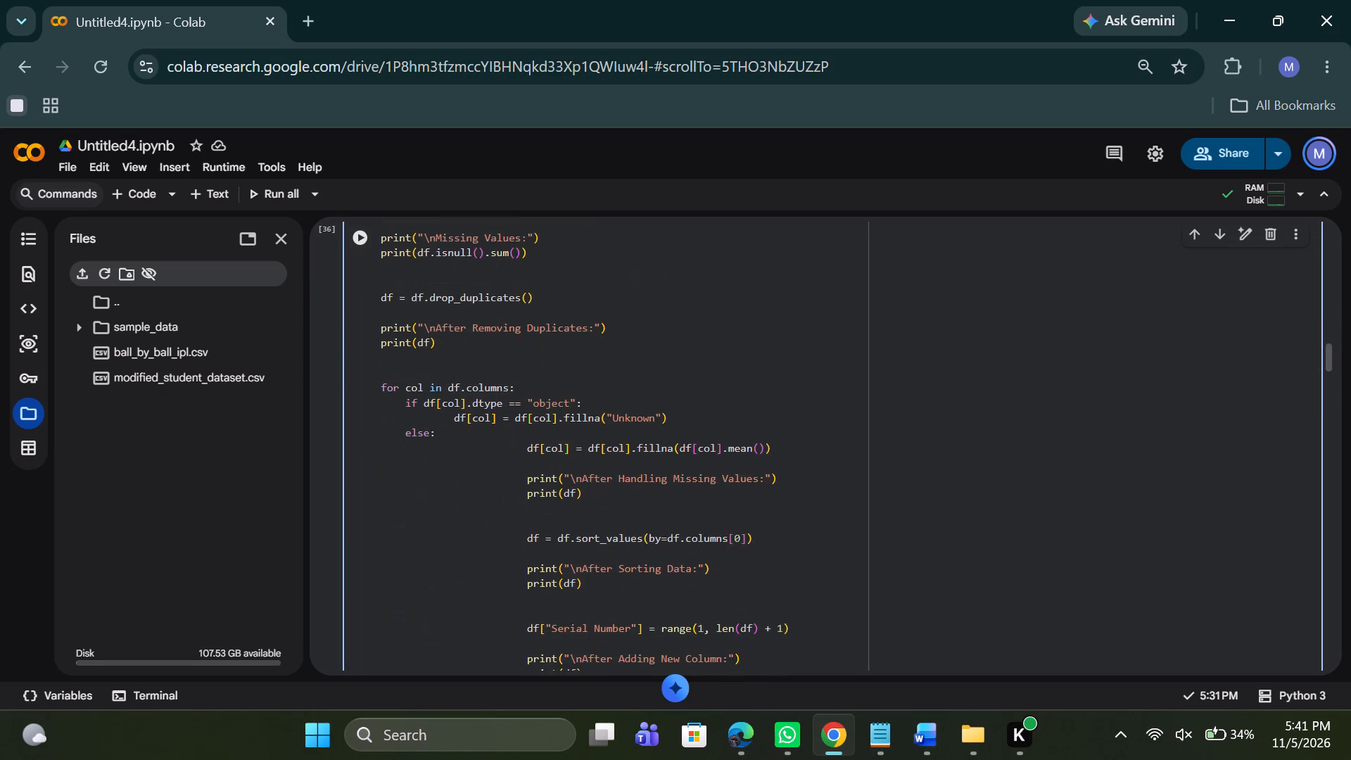
{"action": "scroll", "coordinate": [759, 545], "scroll_direction": "down", "scroll_amount": 3}
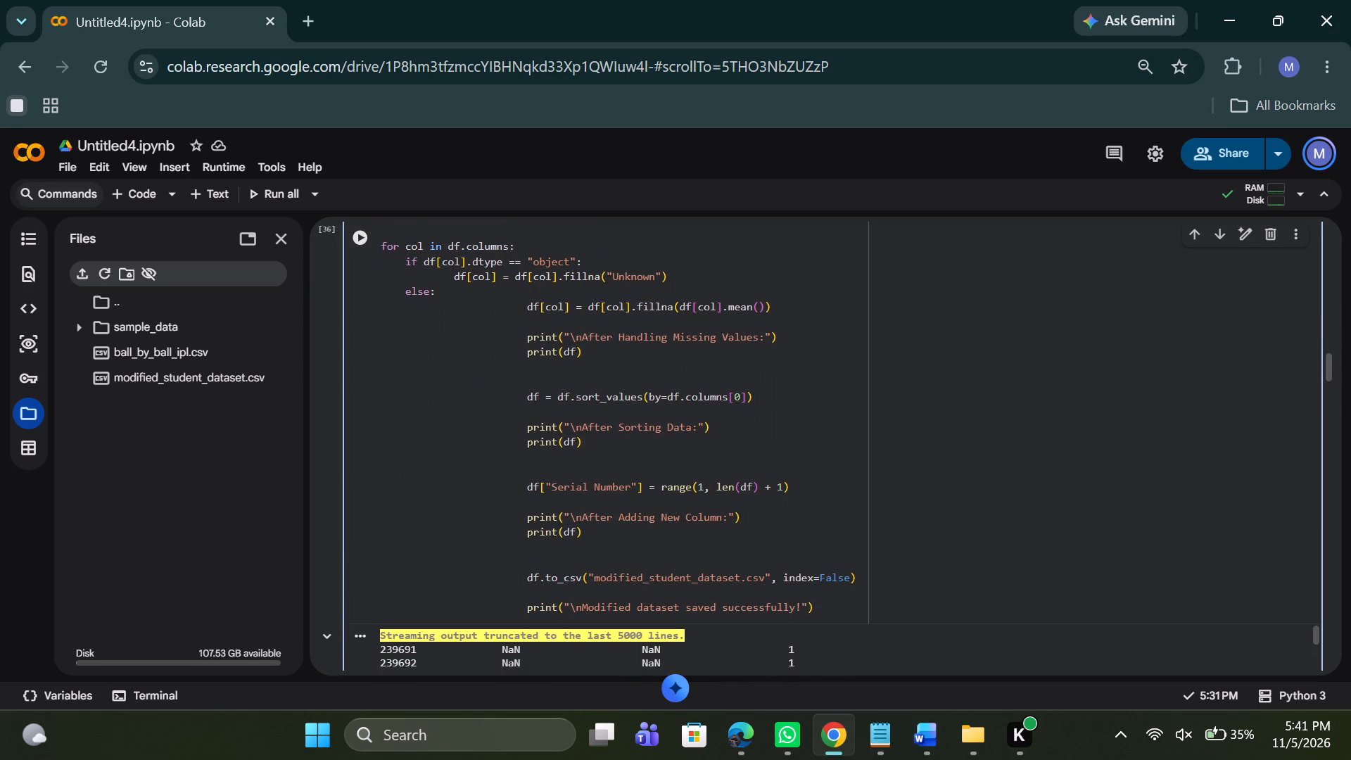
{"action": "scroll", "coordinate": [759, 545], "scroll_direction": "up", "scroll_amount": 1}
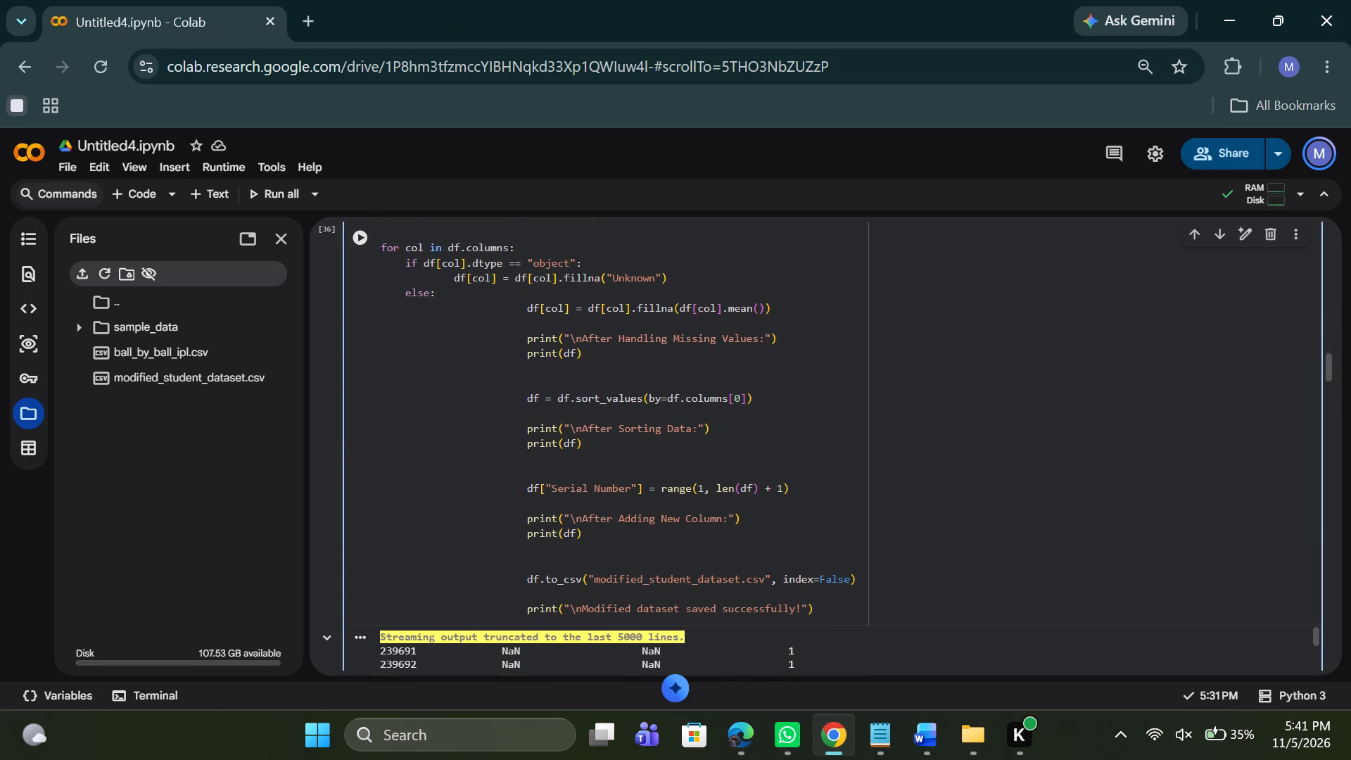
{"action": "scroll", "coordinate": [759, 545], "scroll_direction": "up", "scroll_amount": 1}
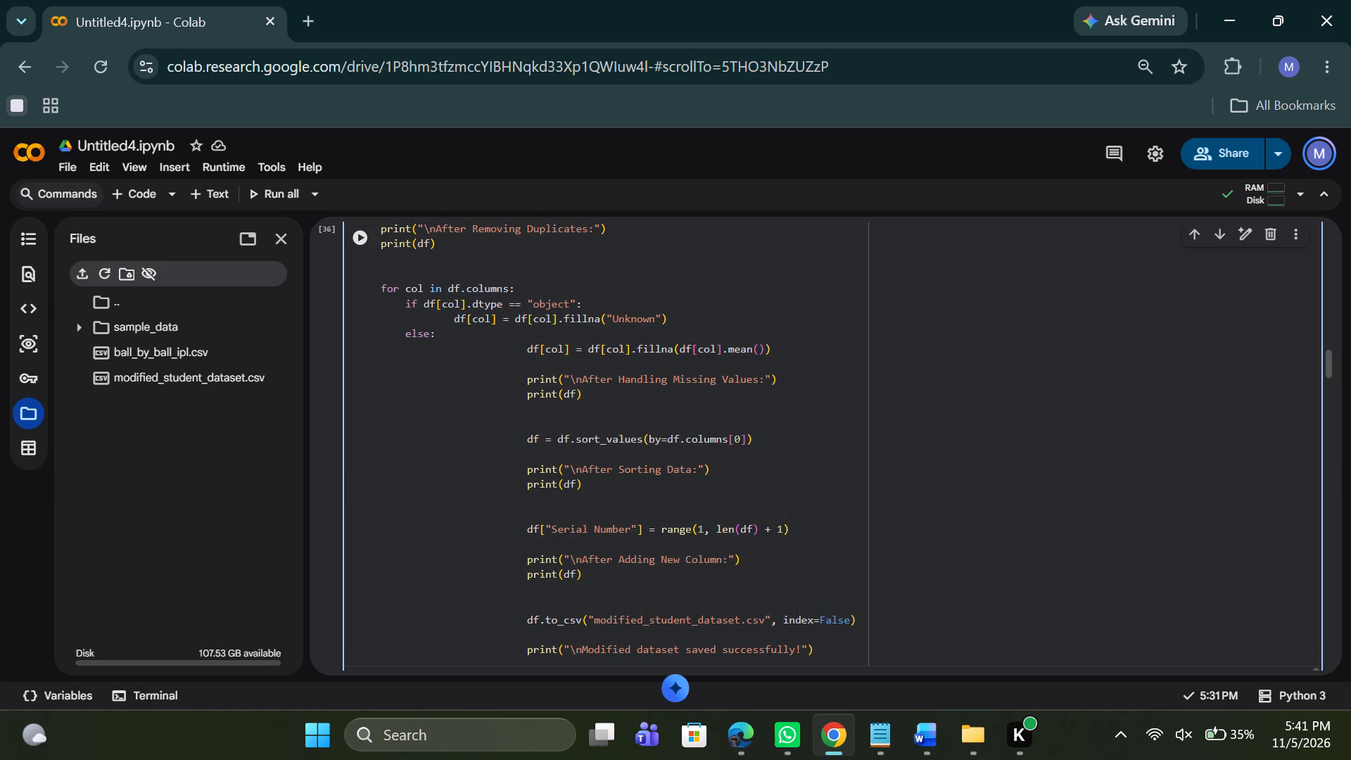
{"action": "key", "text": "Print"}
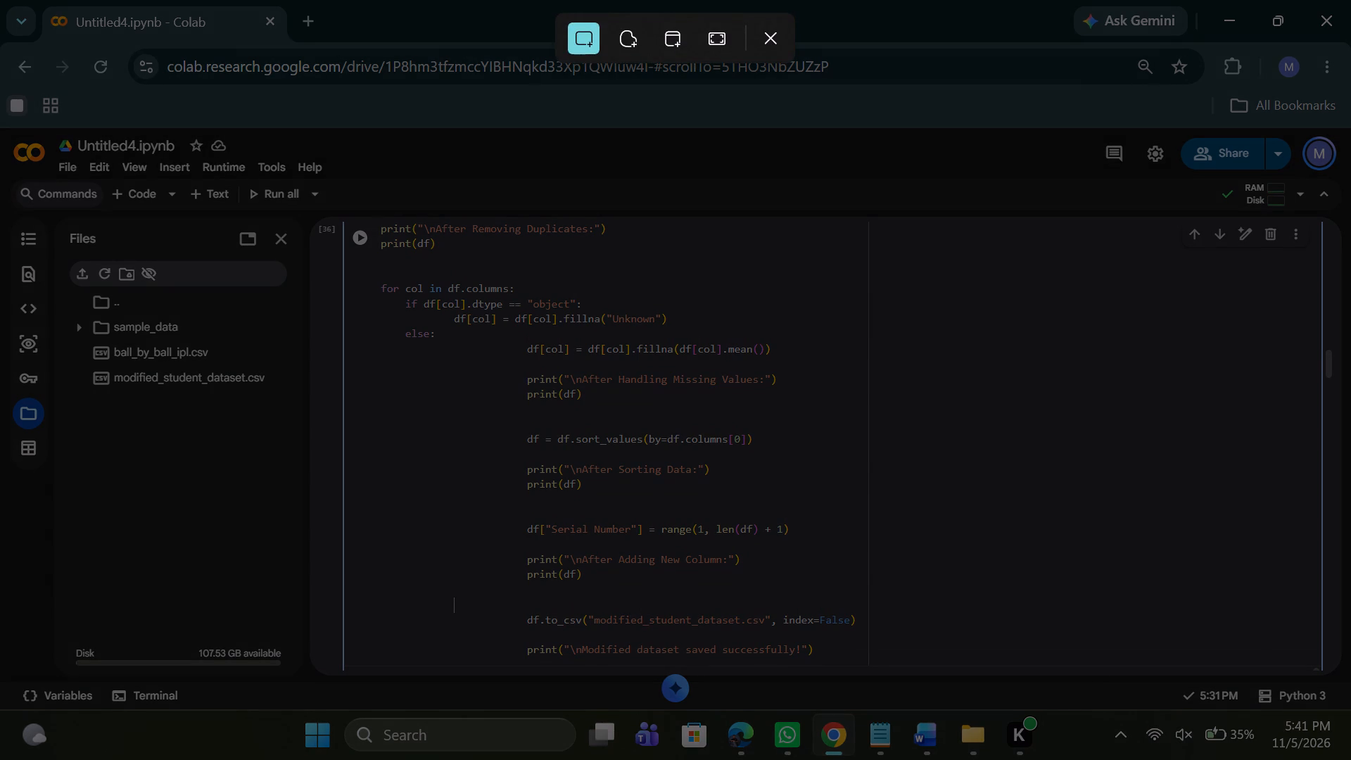
{"action": "left_click_drag", "start_coordinate": [0, 127], "coordinate": [533, 433]}
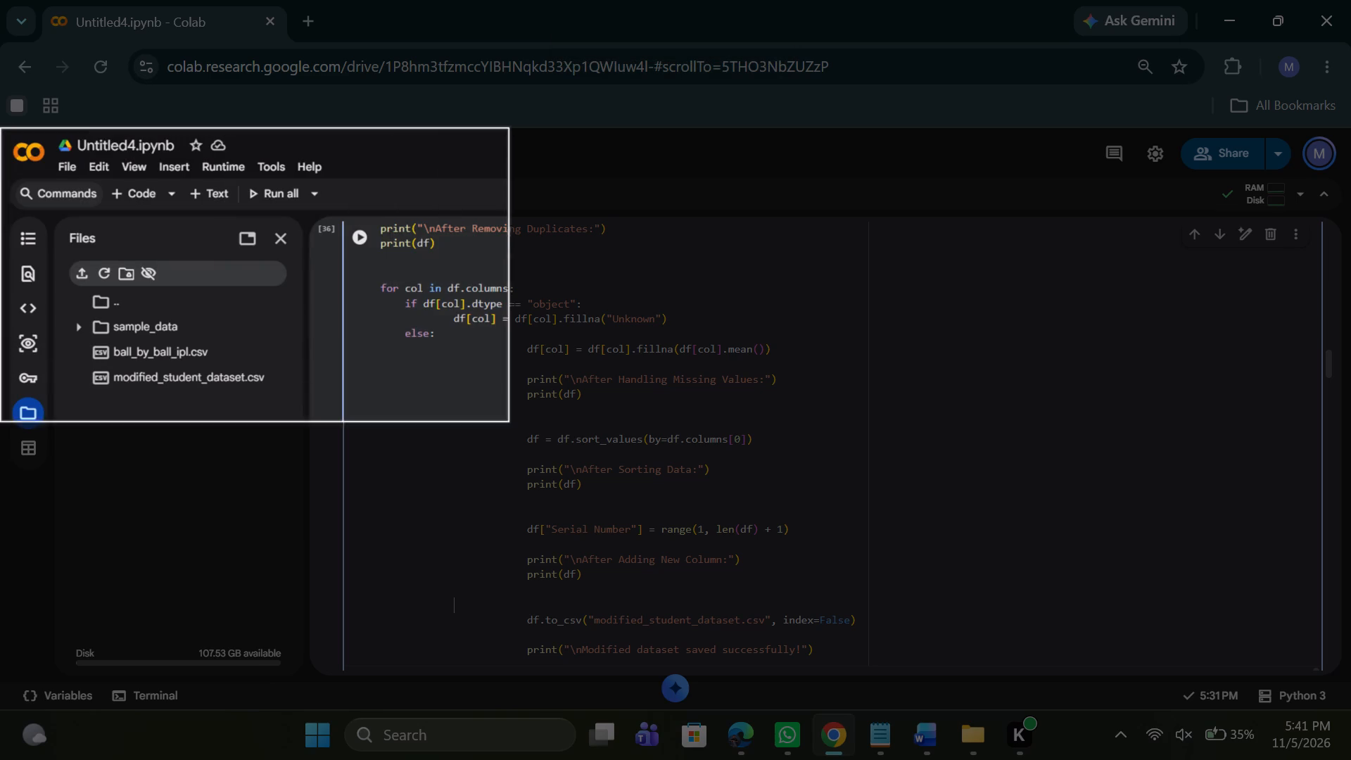
{"action": "left_click_drag", "start_coordinate": [533, 433], "coordinate": [1304, 688]}
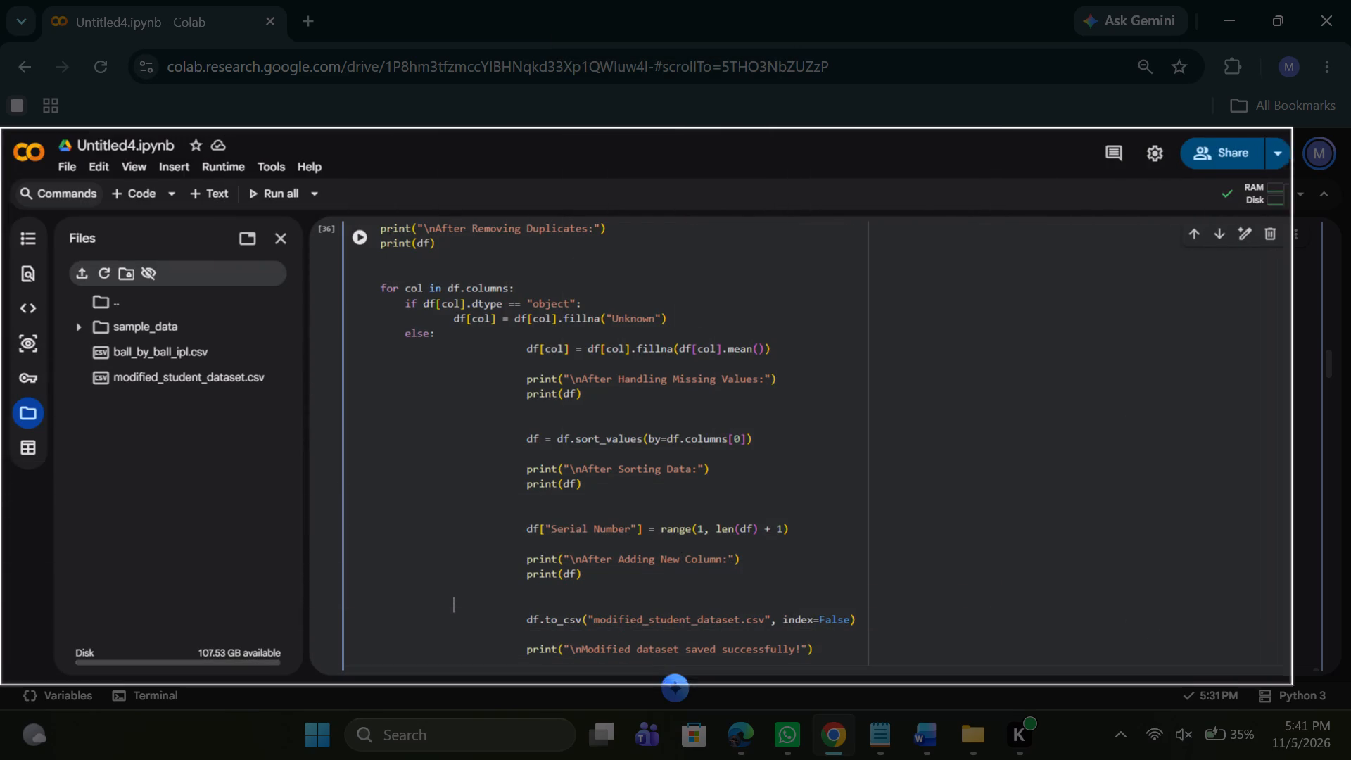
{"action": "left_click_drag", "start_coordinate": [1304, 688], "coordinate": [1338, 712]}
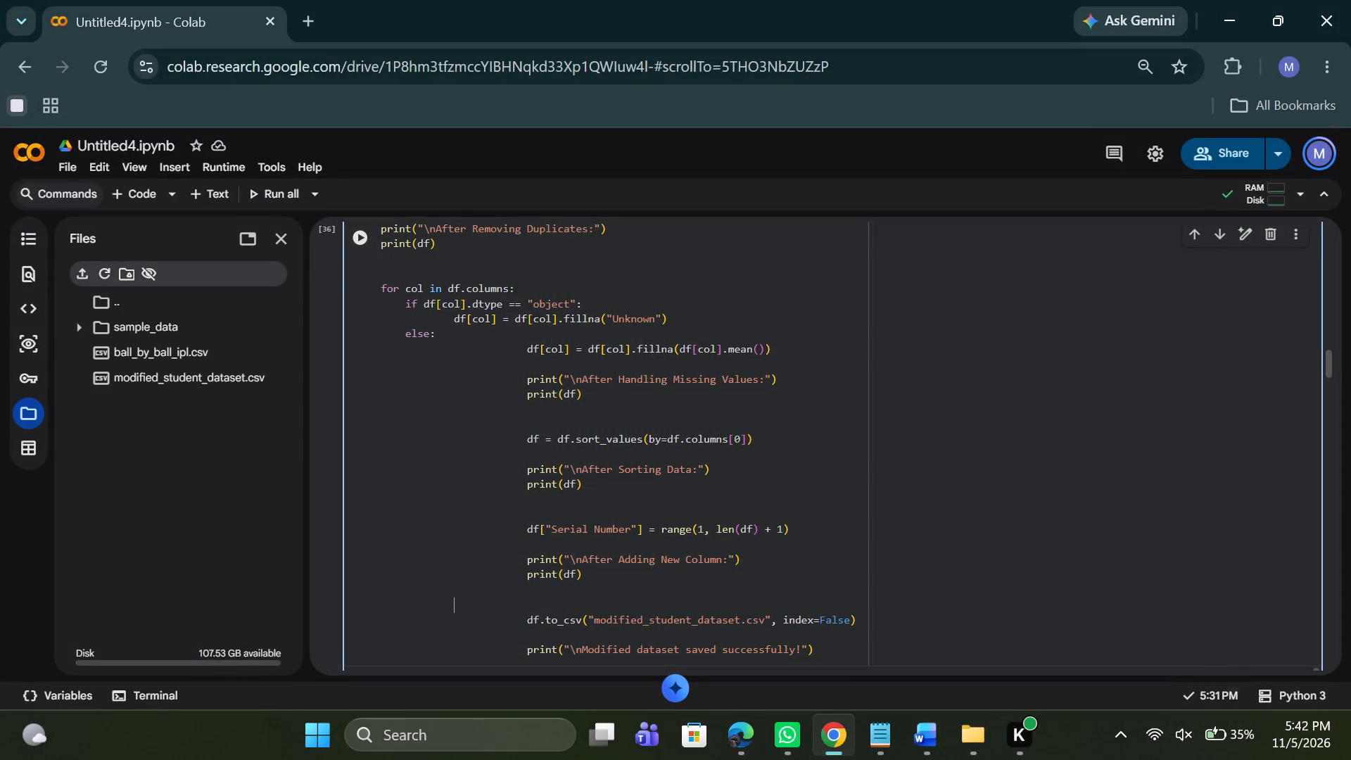
Paste the second snip below the first one in the Assignement 1 Word document and add two line breaks after it.
{"action": "left_click", "coordinate": [910, 726]}
{"action": "left_click", "coordinate": [1041, 636]}
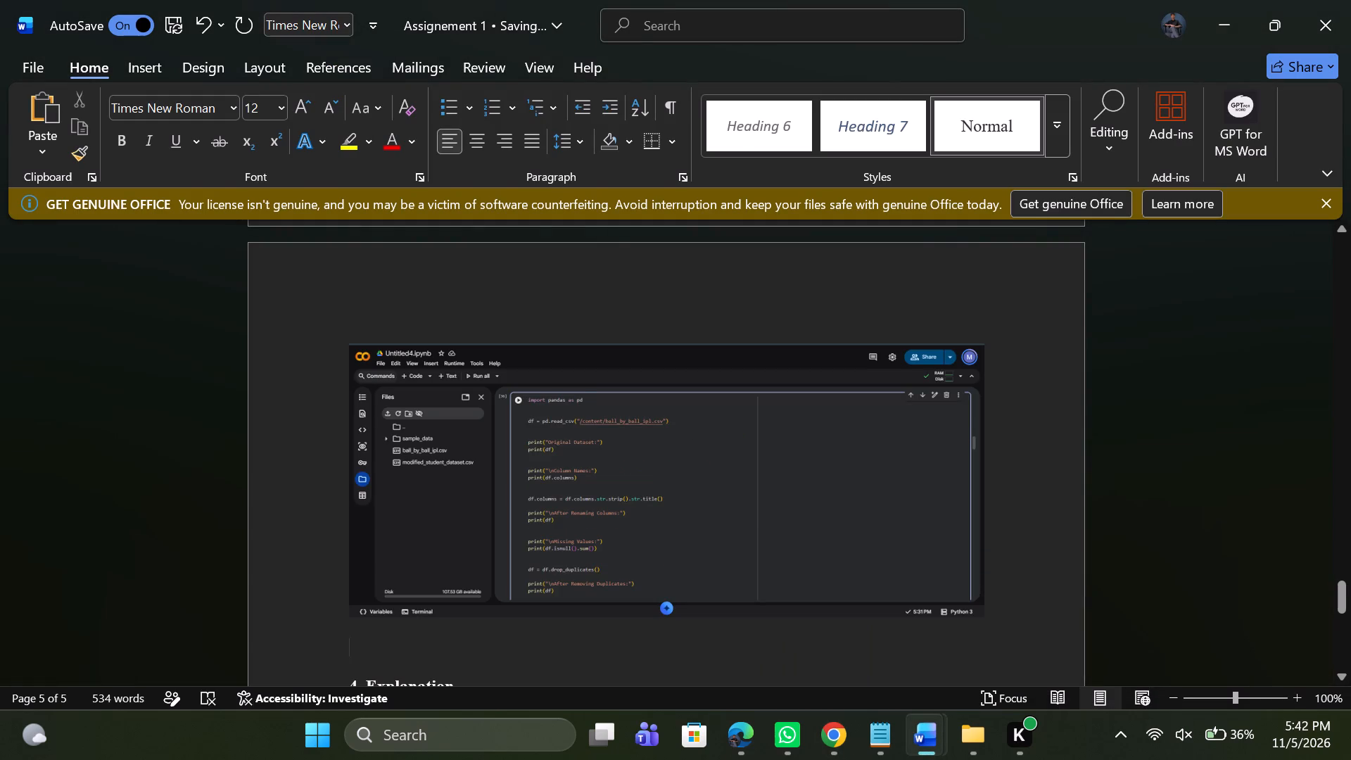
{"action": "key", "text": "ctrl+v"}
{"action": "key", "text": "Return"}
{"action": "key", "text": "Return"}
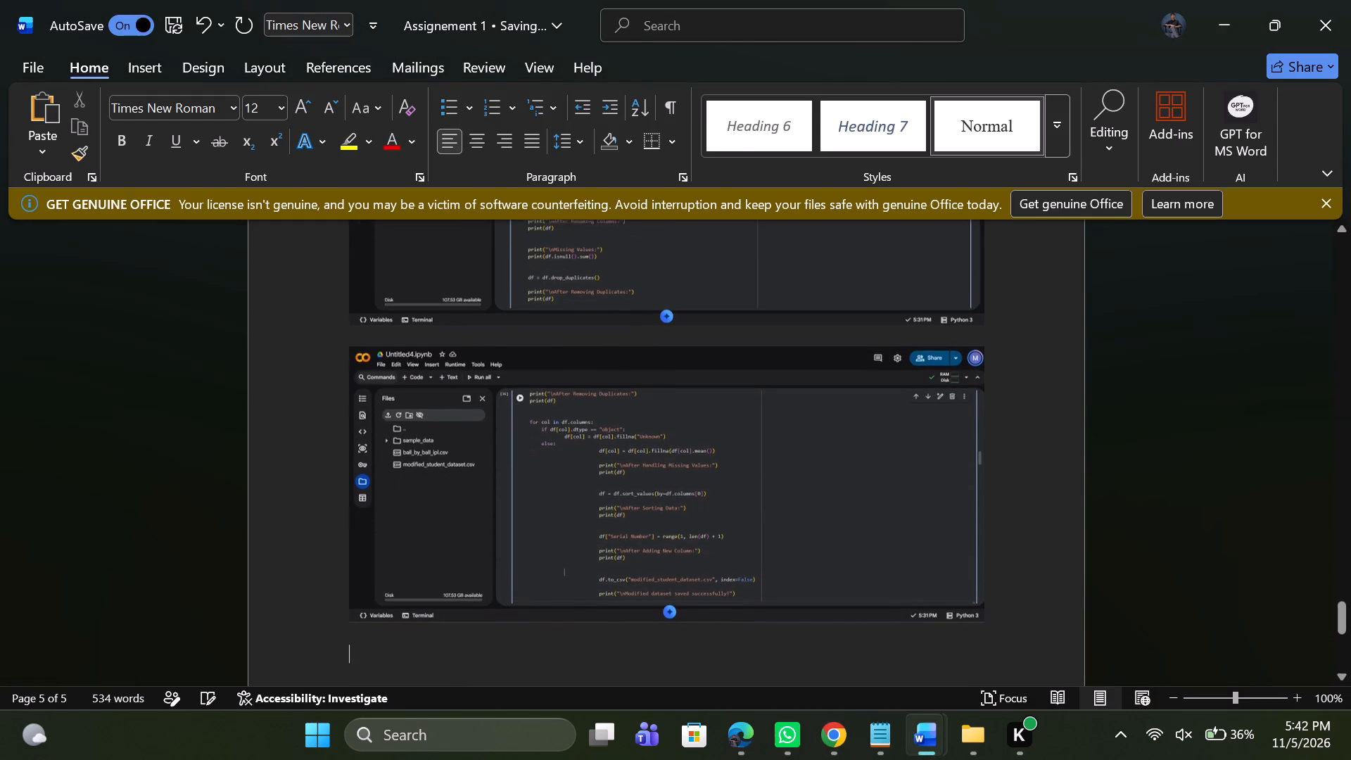
In Colab, snip the full-width page area showing the output from "Streaming output truncated" through the first After Adding New Column table.
{"action": "left_click", "coordinate": [839, 746]}
{"action": "scroll", "coordinate": [787, 515], "scroll_direction": "down", "scroll_amount": 1}
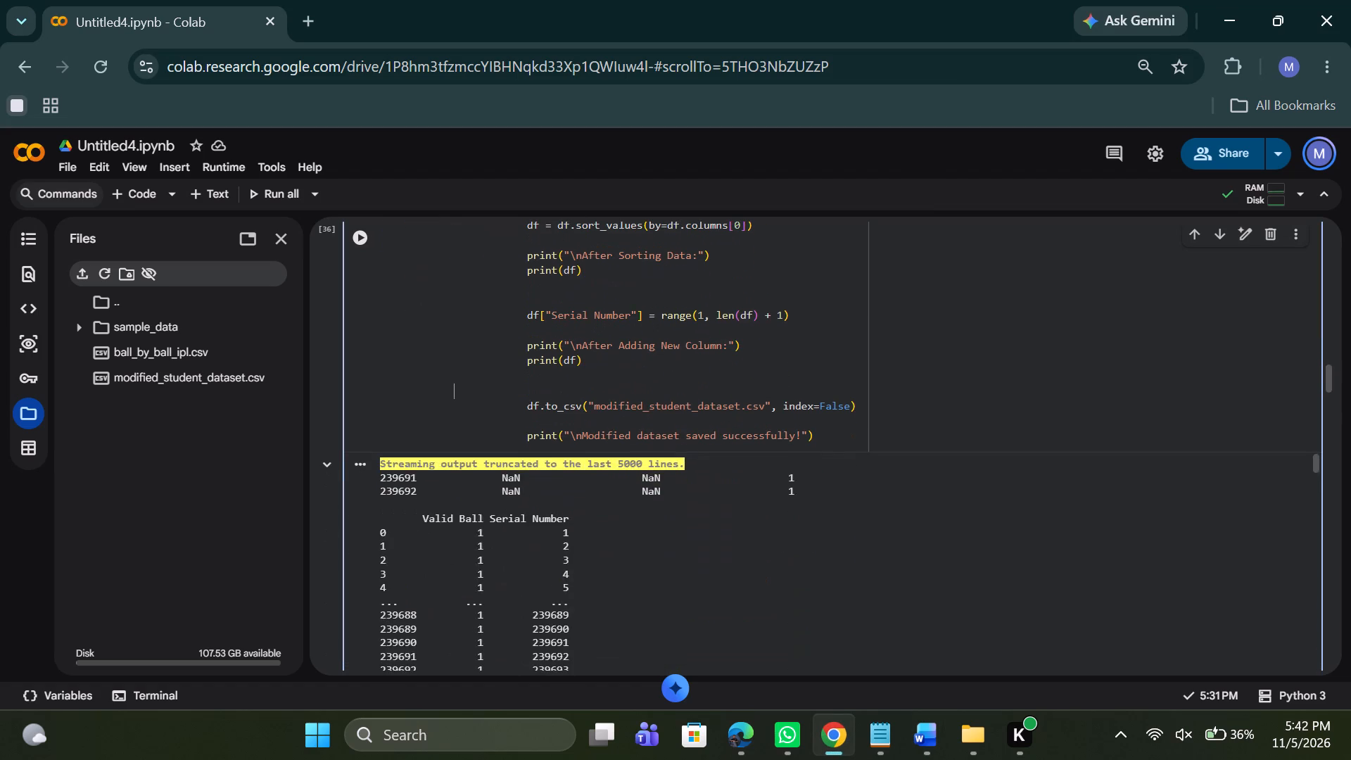
{"action": "scroll", "coordinate": [787, 515], "scroll_direction": "down", "scroll_amount": 2}
{"action": "scroll", "coordinate": [787, 346], "scroll_direction": "down", "scroll_amount": 1}
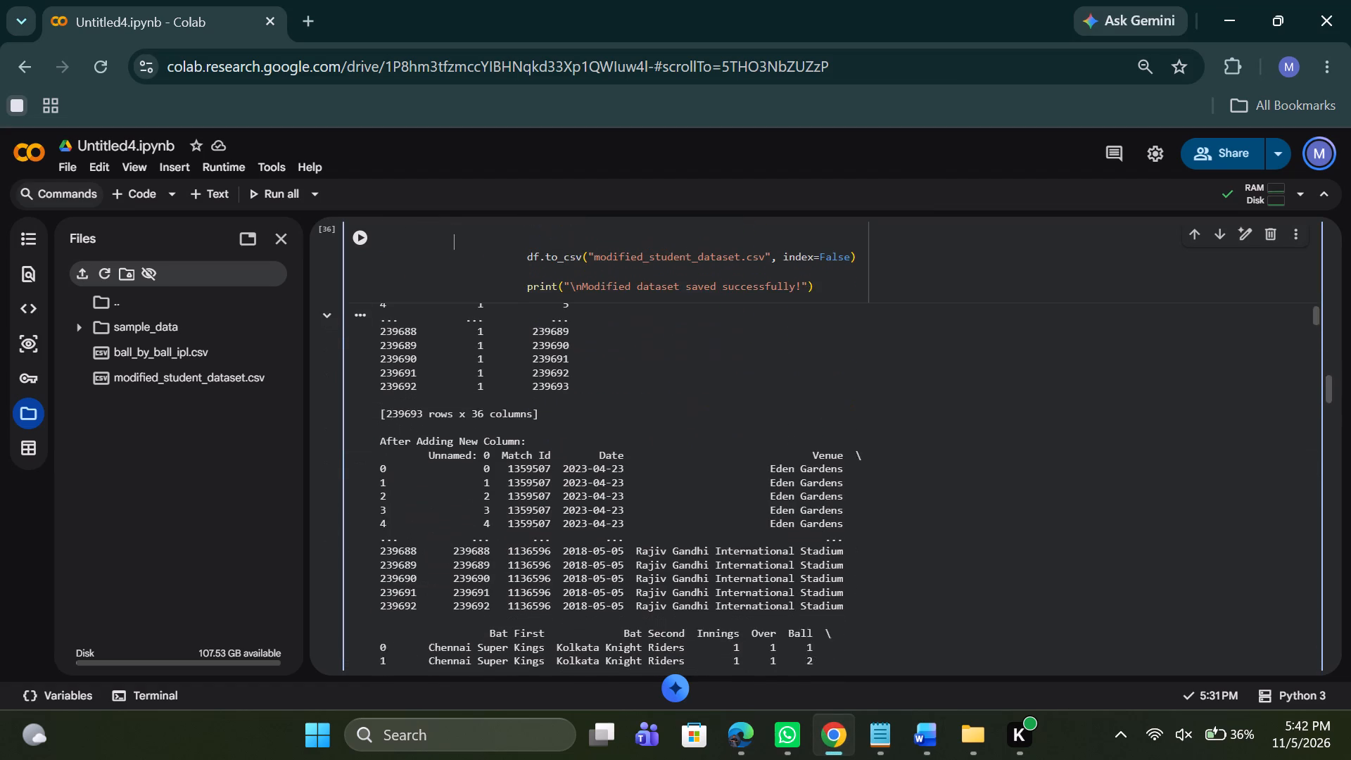
{"action": "scroll", "coordinate": [787, 346], "scroll_direction": "down", "scroll_amount": 2}
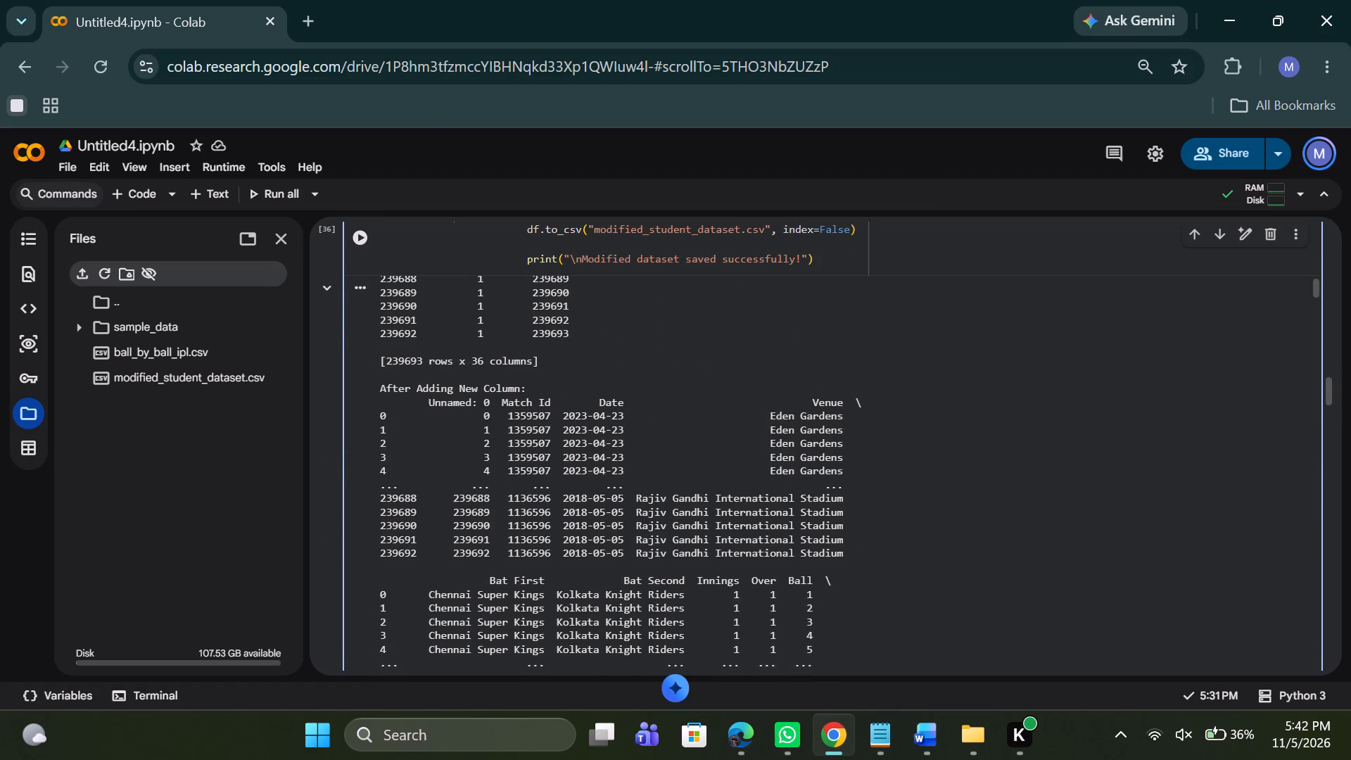
{"action": "scroll", "coordinate": [740, 244], "scroll_direction": "down", "scroll_amount": 1}
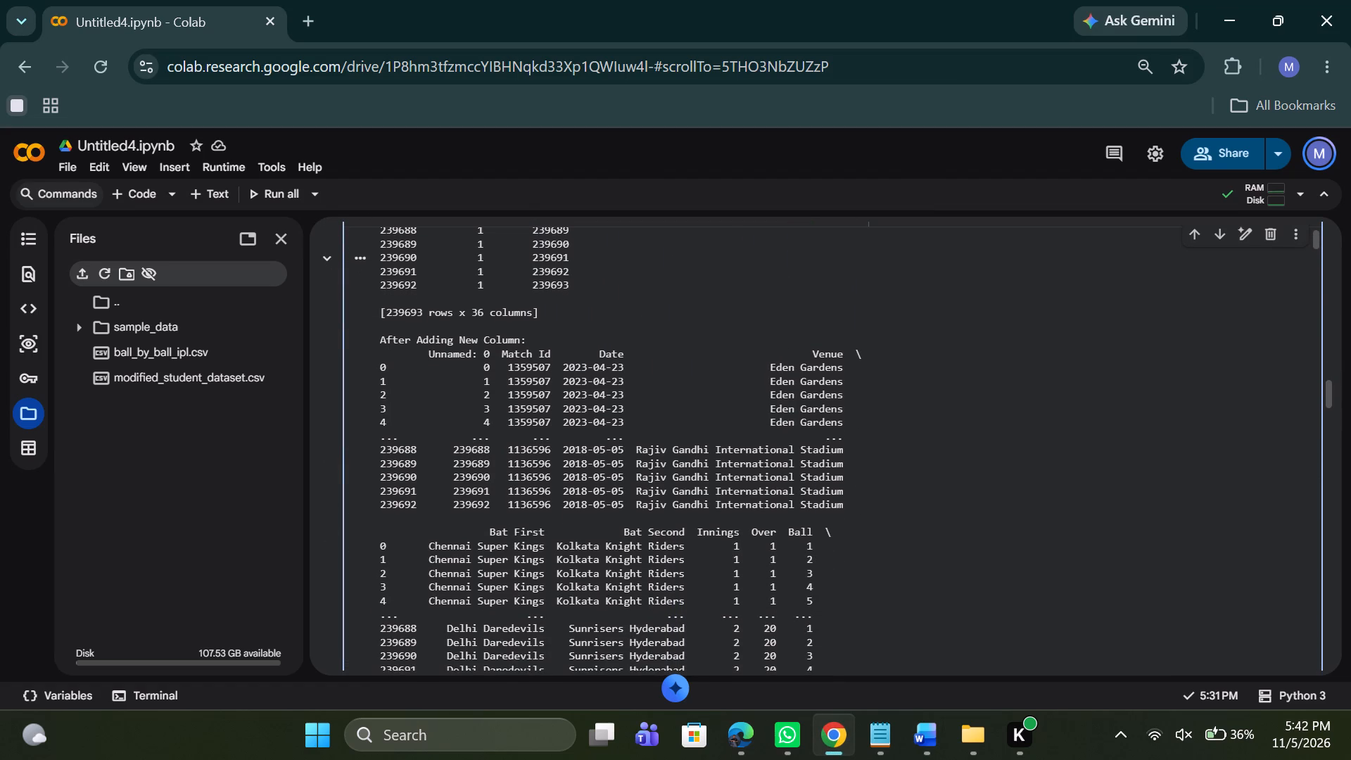
{"action": "scroll", "coordinate": [724, 291], "scroll_direction": "up", "scroll_amount": 3}
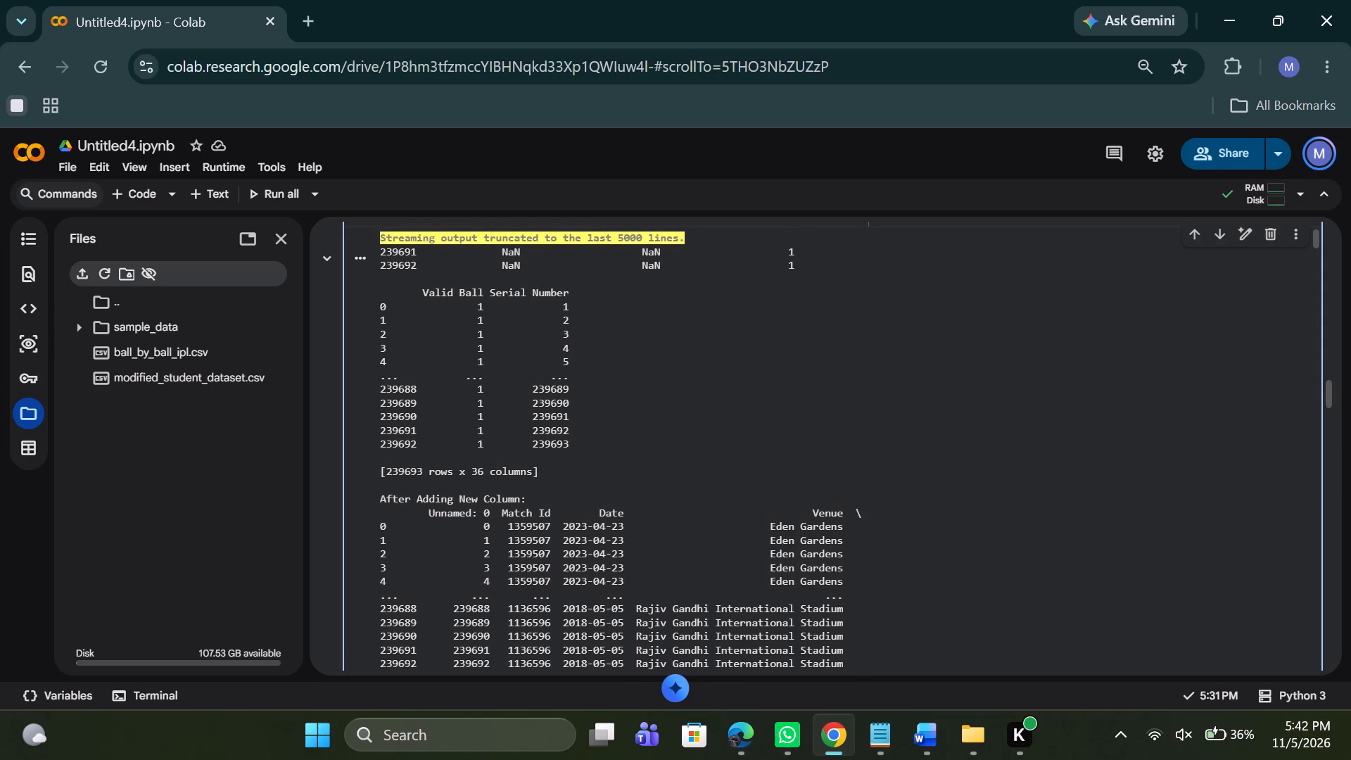
{"action": "key", "text": "Print"}
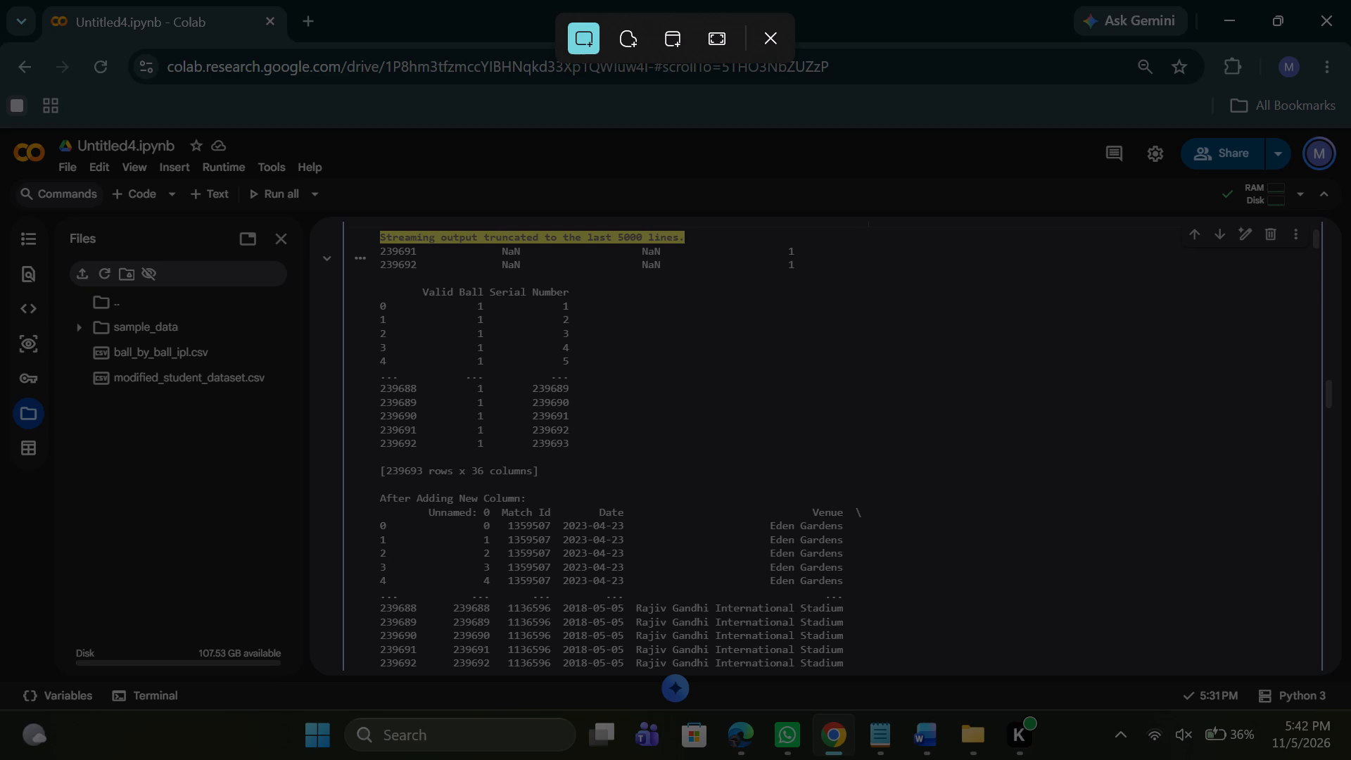
{"action": "left_click_drag", "start_coordinate": [0, 129], "coordinate": [1205, 626]}
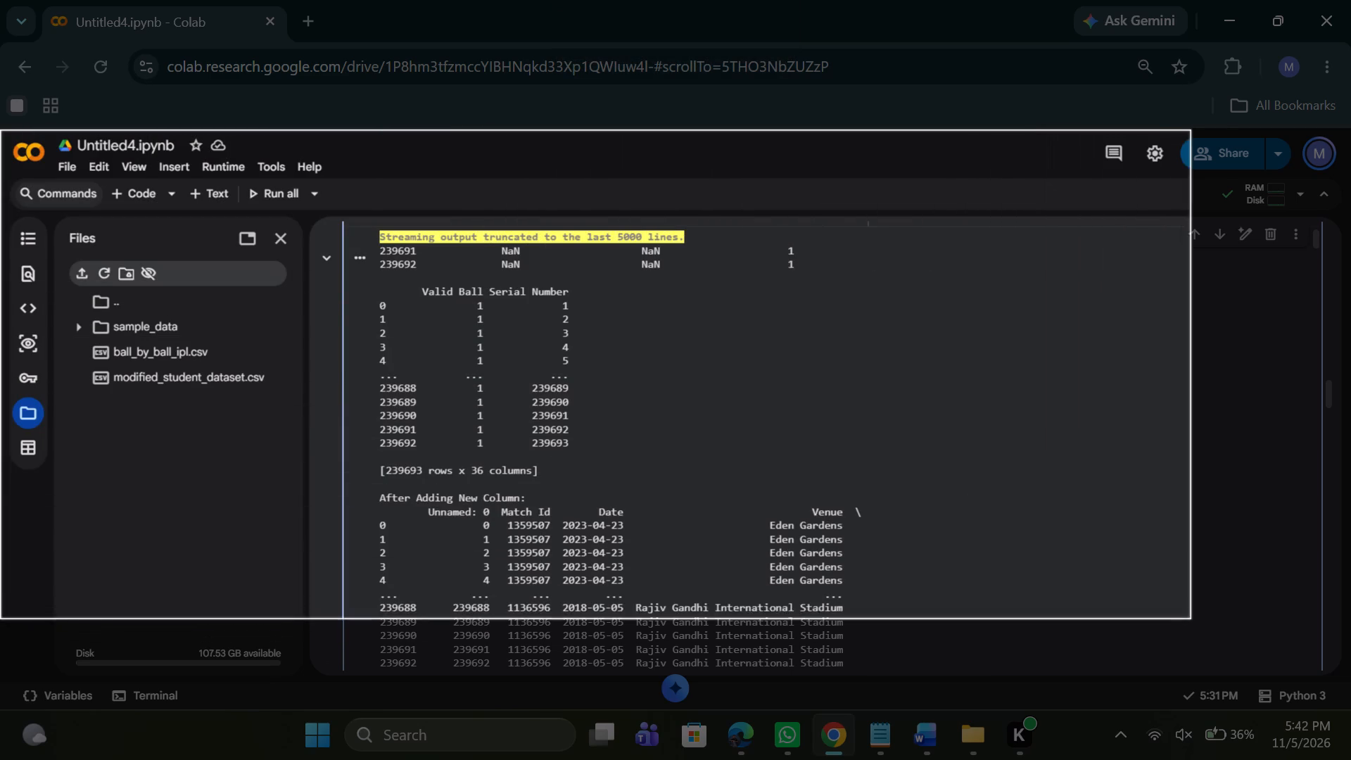
{"action": "left_click_drag", "start_coordinate": [1205, 626], "coordinate": [1350, 650]}
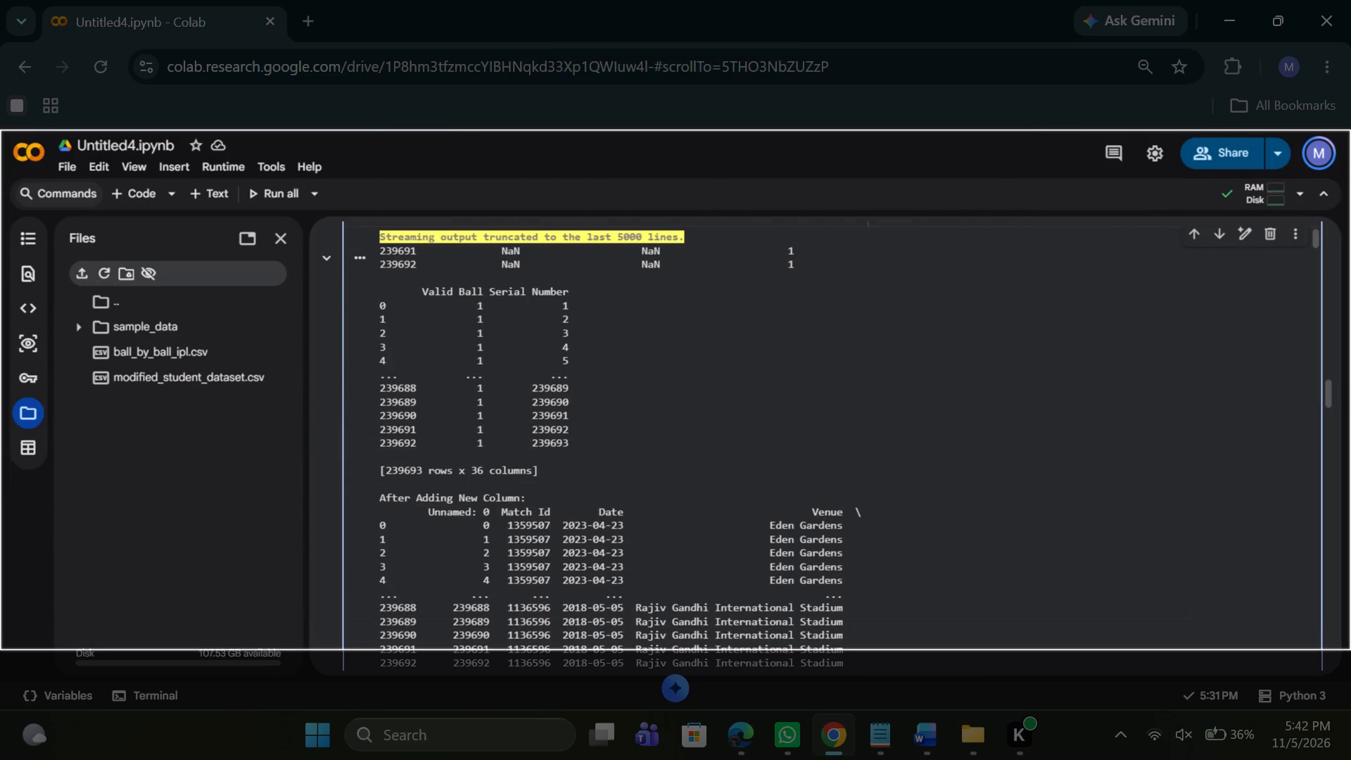
{"action": "left_click_drag", "start_coordinate": [1350, 650], "coordinate": [1343, 716]}
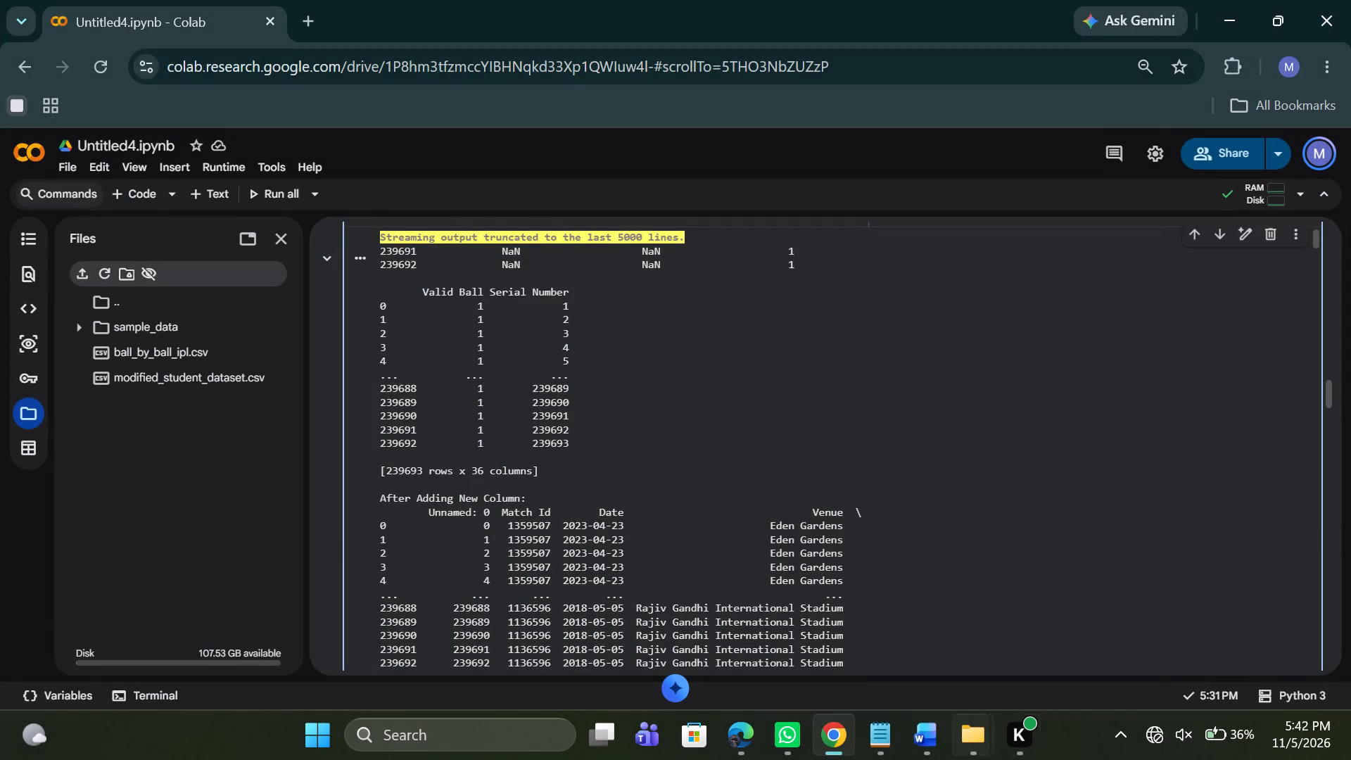
Paste the output snip below the code snips in Experiment 3's Program section of the Assignement 1 Word document.
{"action": "left_click", "coordinate": [928, 735]}
{"action": "left_click", "coordinate": [1006, 676]}
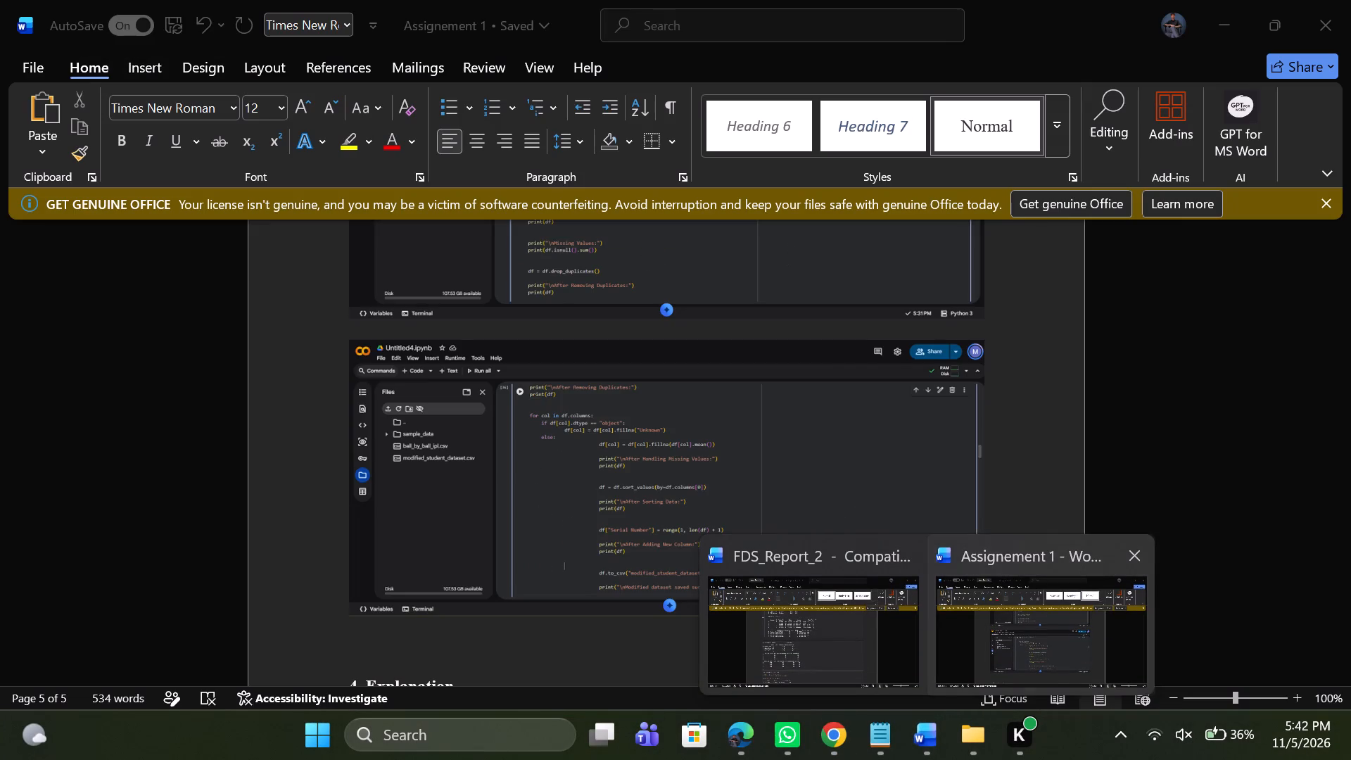
{"action": "key", "text": "ctrl+v"}
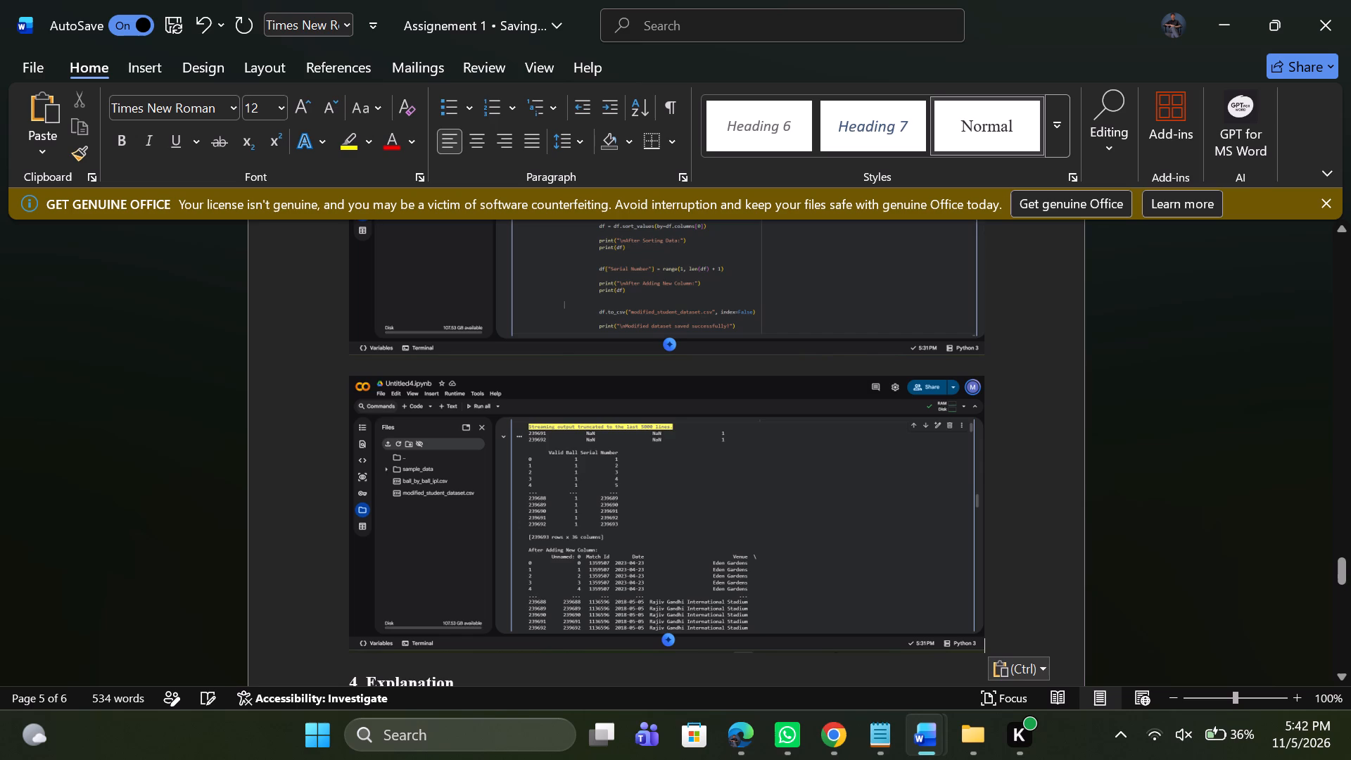
Back in Colab, snip the full-width page area showing the output from the Bat First table through the start of the Total Non Striker Runs table.
{"action": "left_click", "coordinate": [844, 740]}
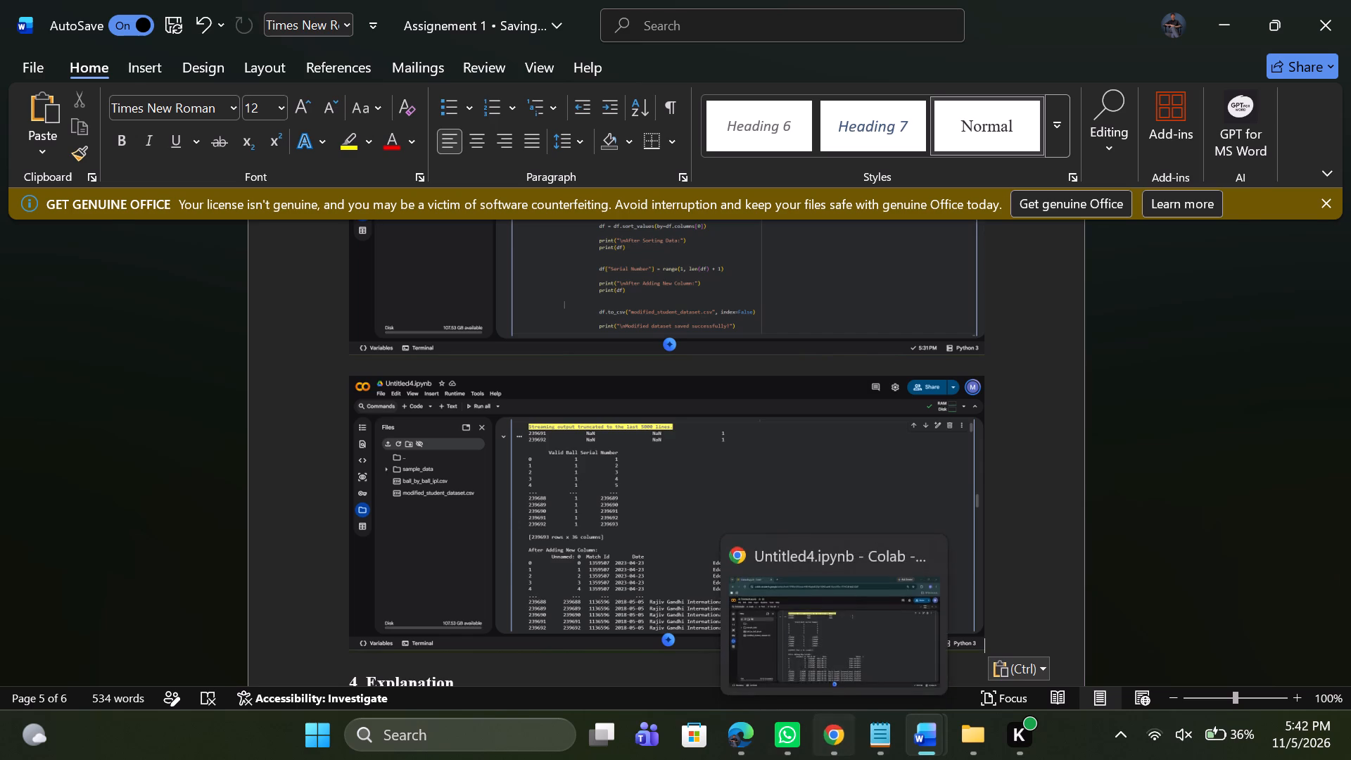
{"action": "scroll", "coordinate": [774, 507], "scroll_direction": "down", "scroll_amount": 4}
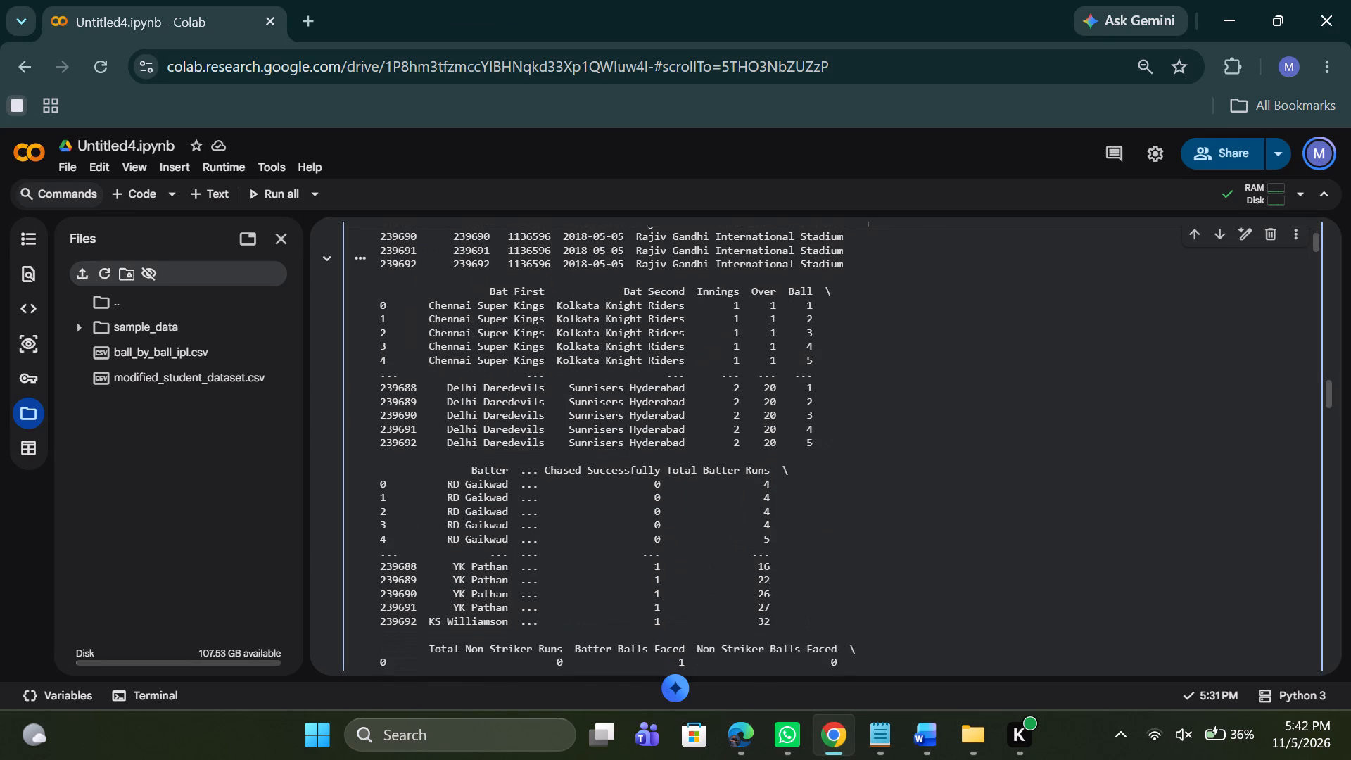
{"action": "scroll", "coordinate": [774, 507], "scroll_direction": "down", "scroll_amount": 1}
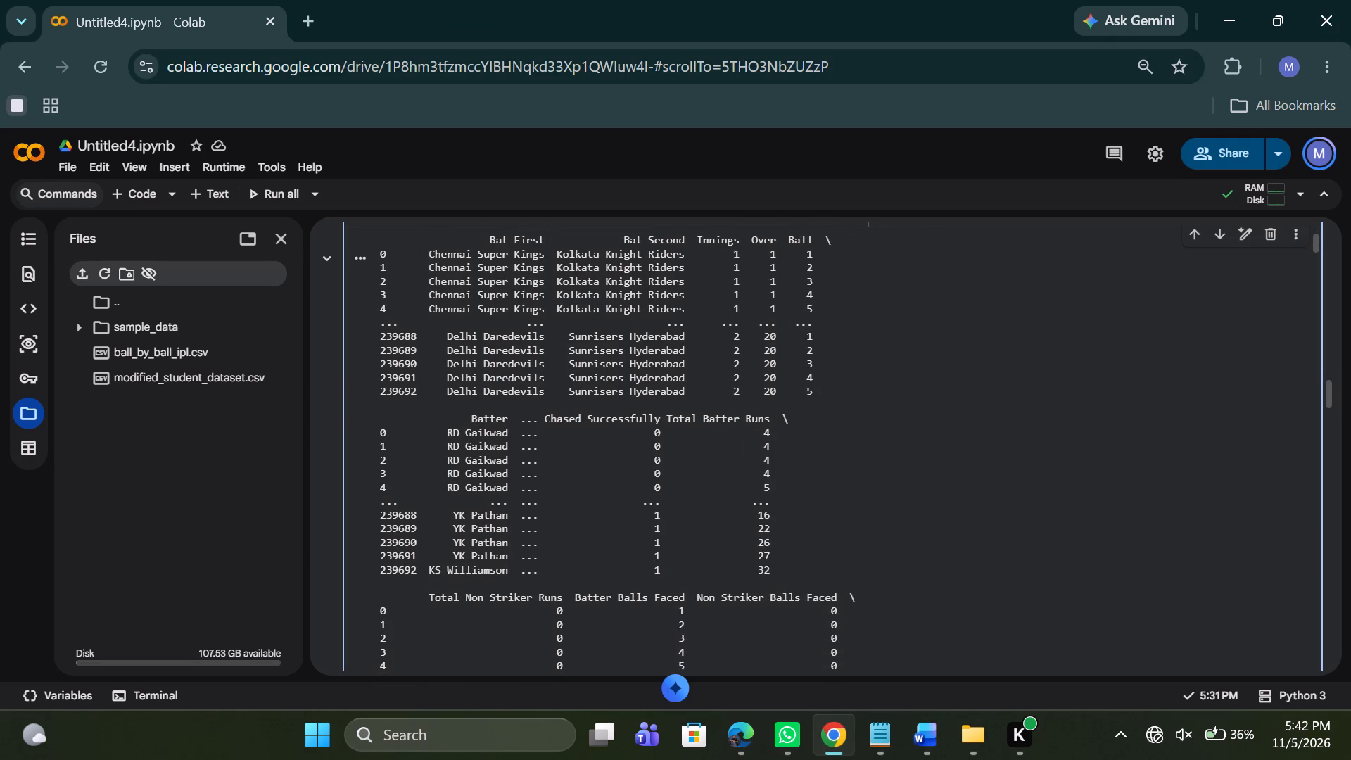
{"action": "key", "text": "Print"}
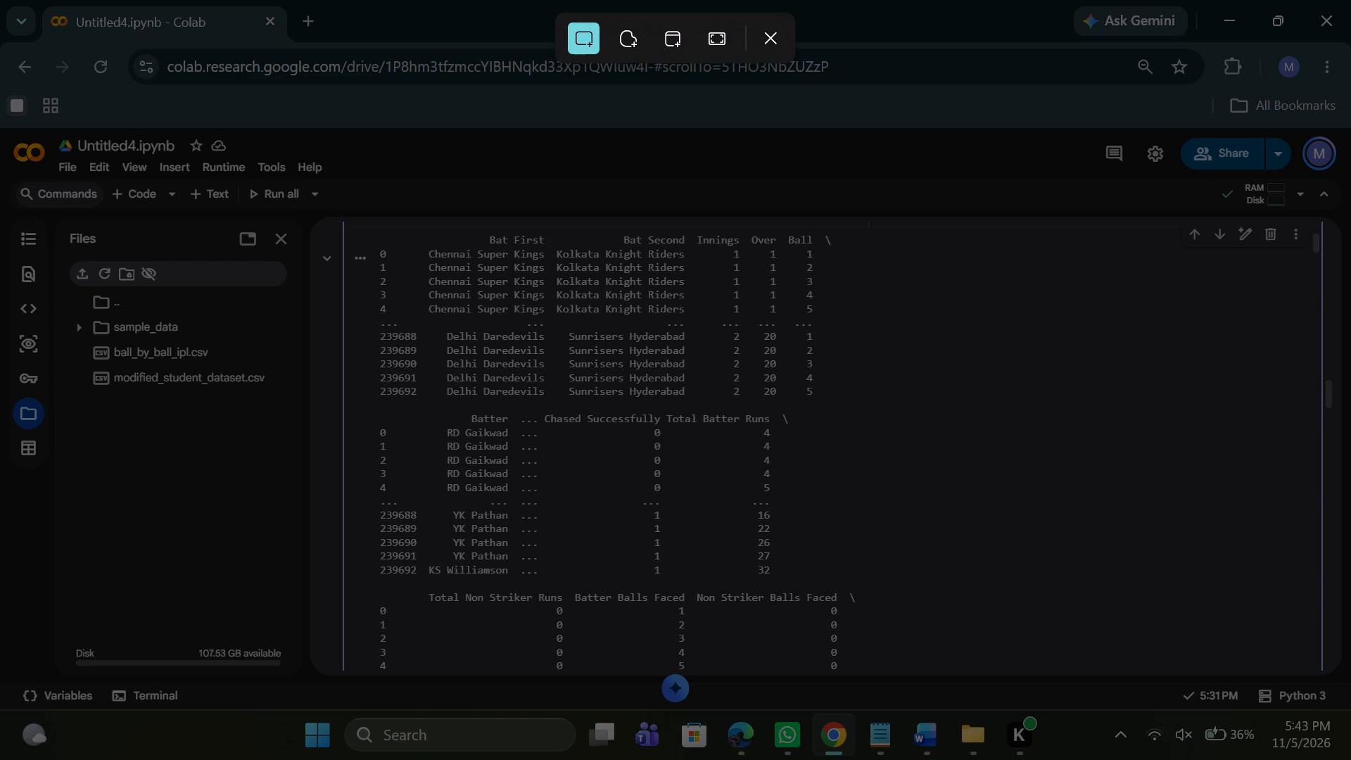
{"action": "left_click_drag", "start_coordinate": [0, 127], "coordinate": [1350, 695]}
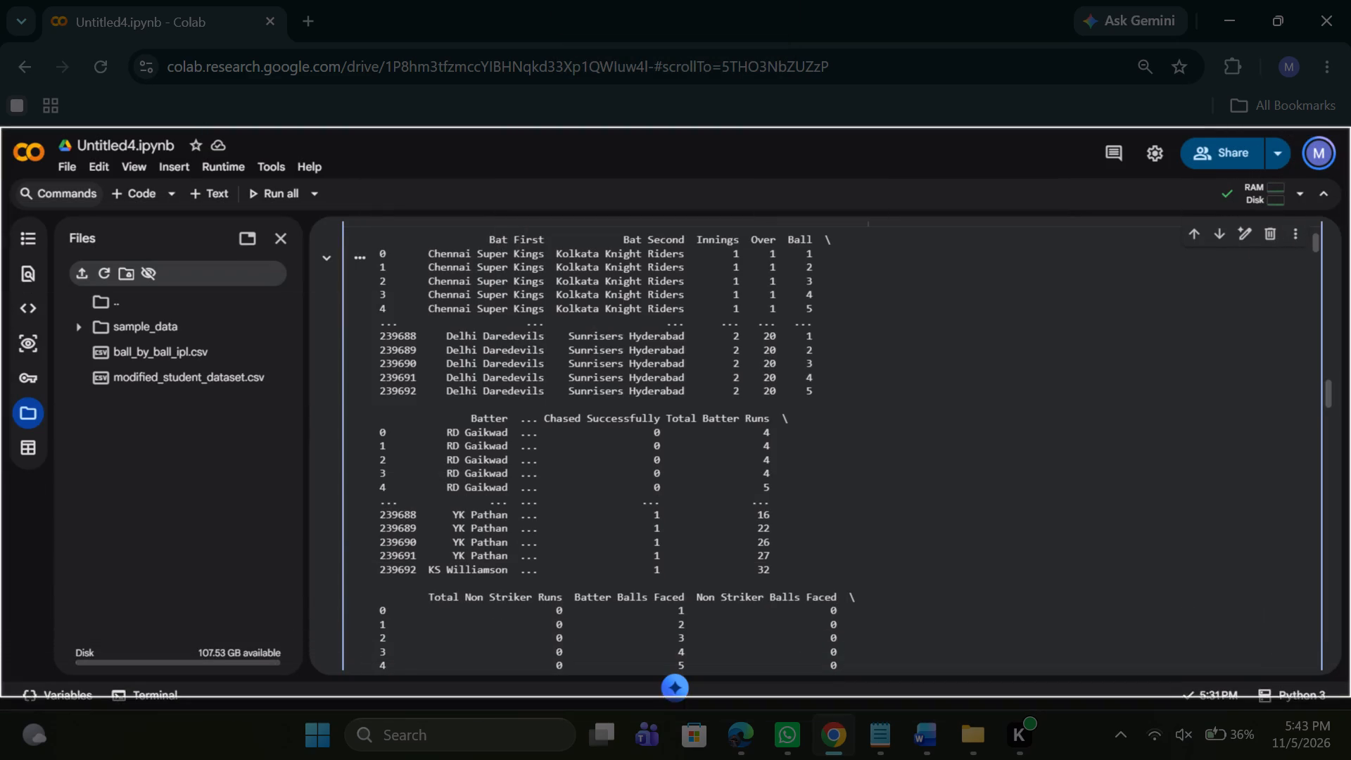
{"action": "left_click_drag", "start_coordinate": [1350, 695], "coordinate": [1350, 709]}
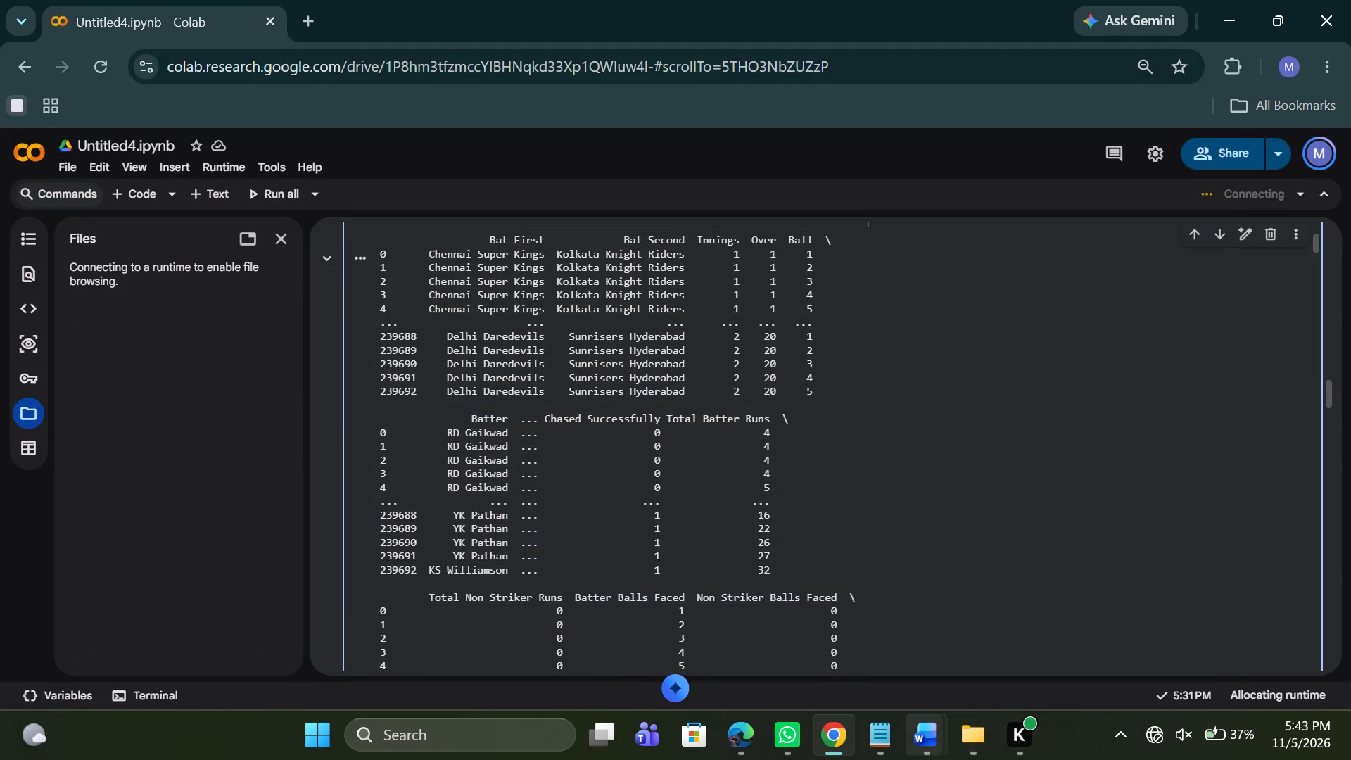
In the Assignement 1 Word document, add two line breaks, paste the second output snip, and add two more line breaks before "4. Explanation".
{"action": "left_click", "coordinate": [930, 735]}
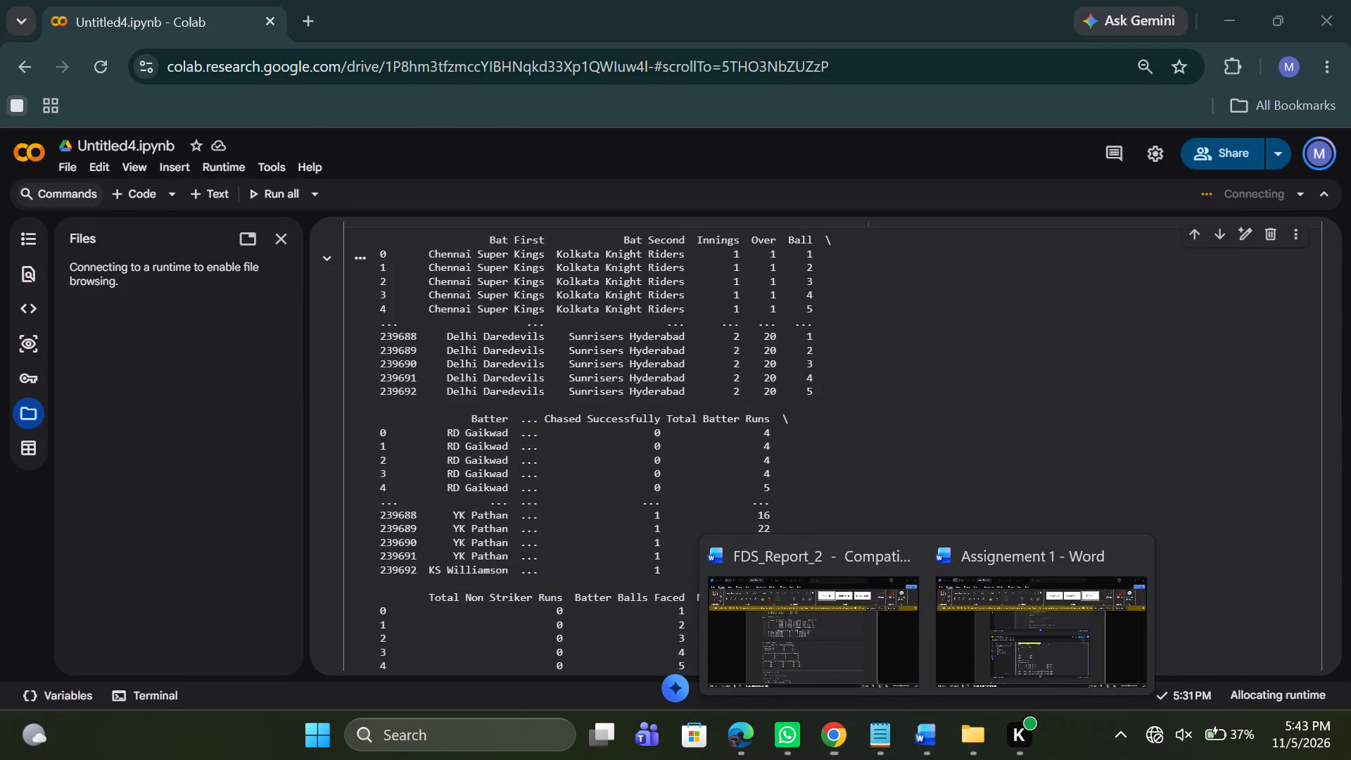
{"action": "left_click", "coordinate": [987, 634]}
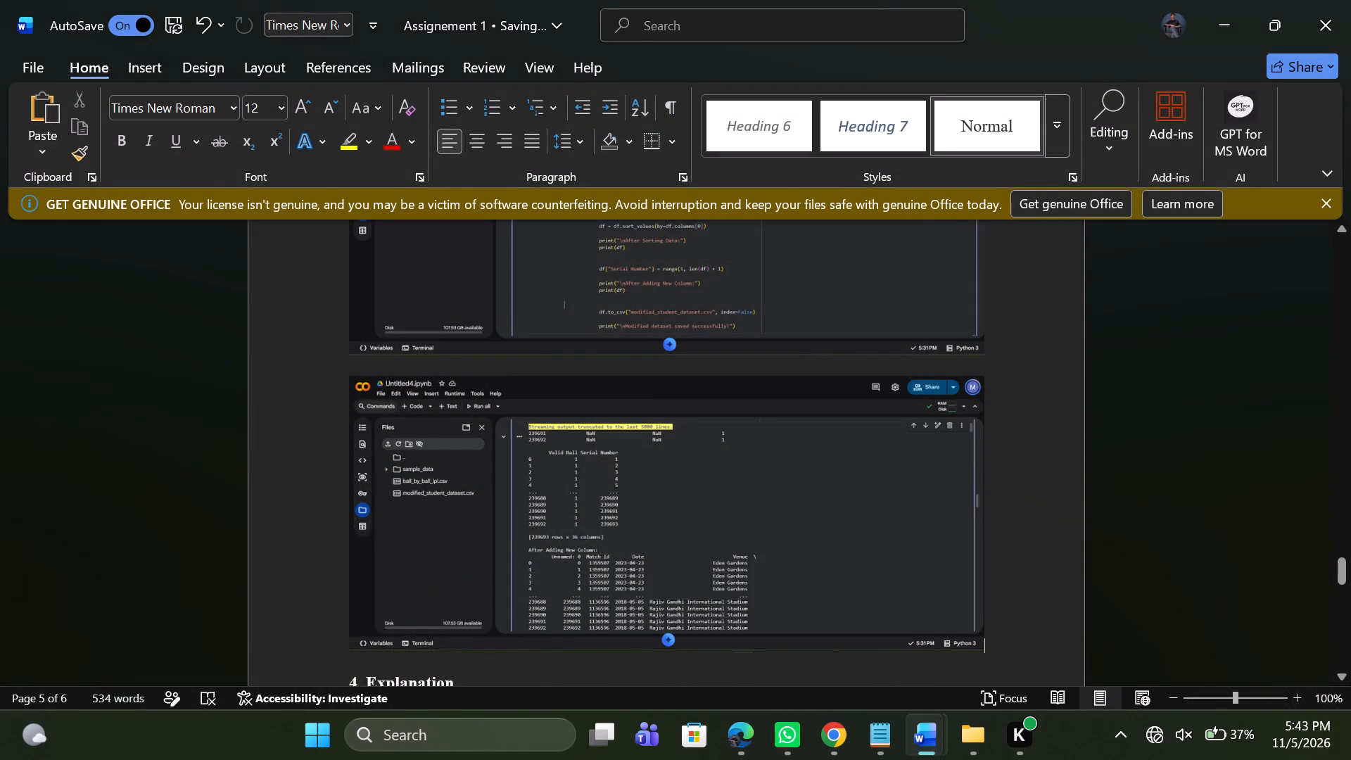
{"action": "key", "text": "Return"}
{"action": "key", "text": "Return"}
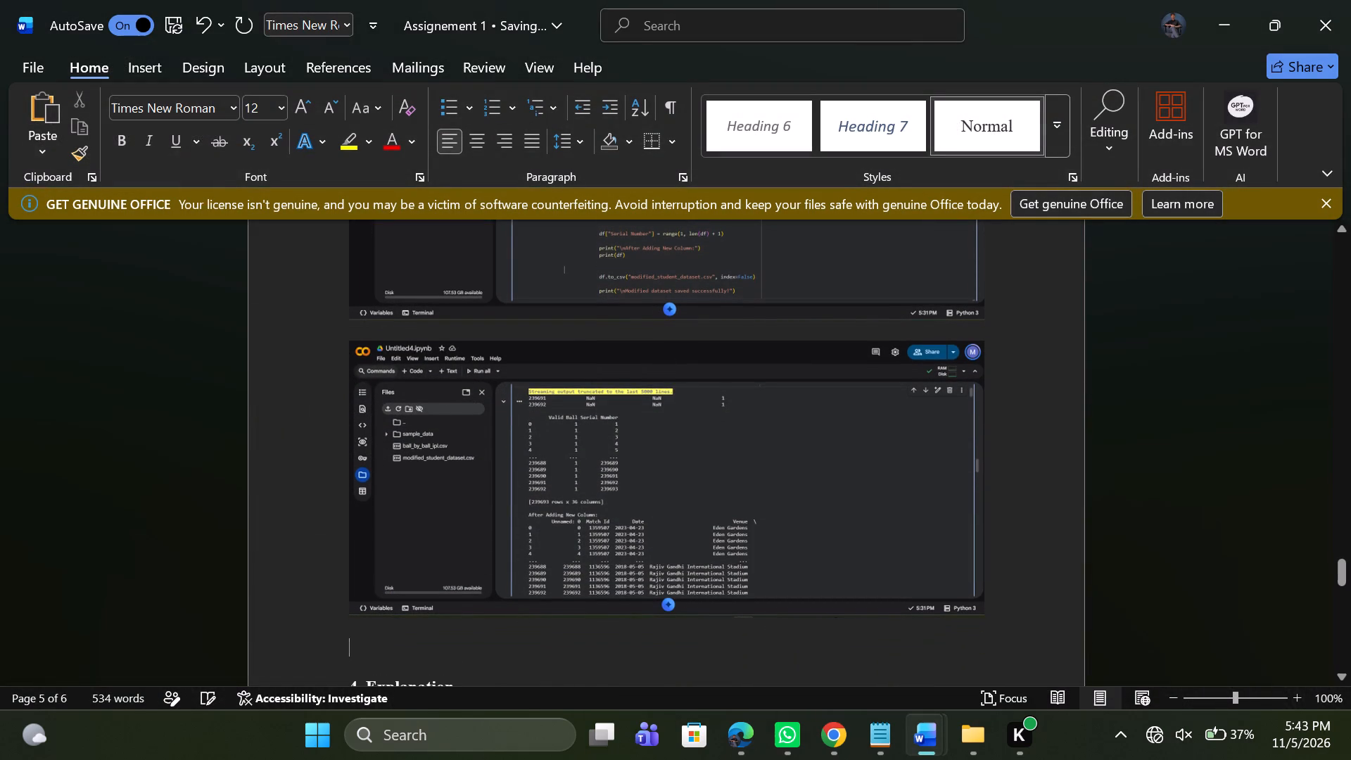
{"action": "key", "text": "ctrl+v"}
{"action": "scroll", "coordinate": [979, 596], "scroll_direction": "down", "scroll_amount": 1}
{"action": "key", "text": "Return"}
{"action": "key", "text": "Return"}
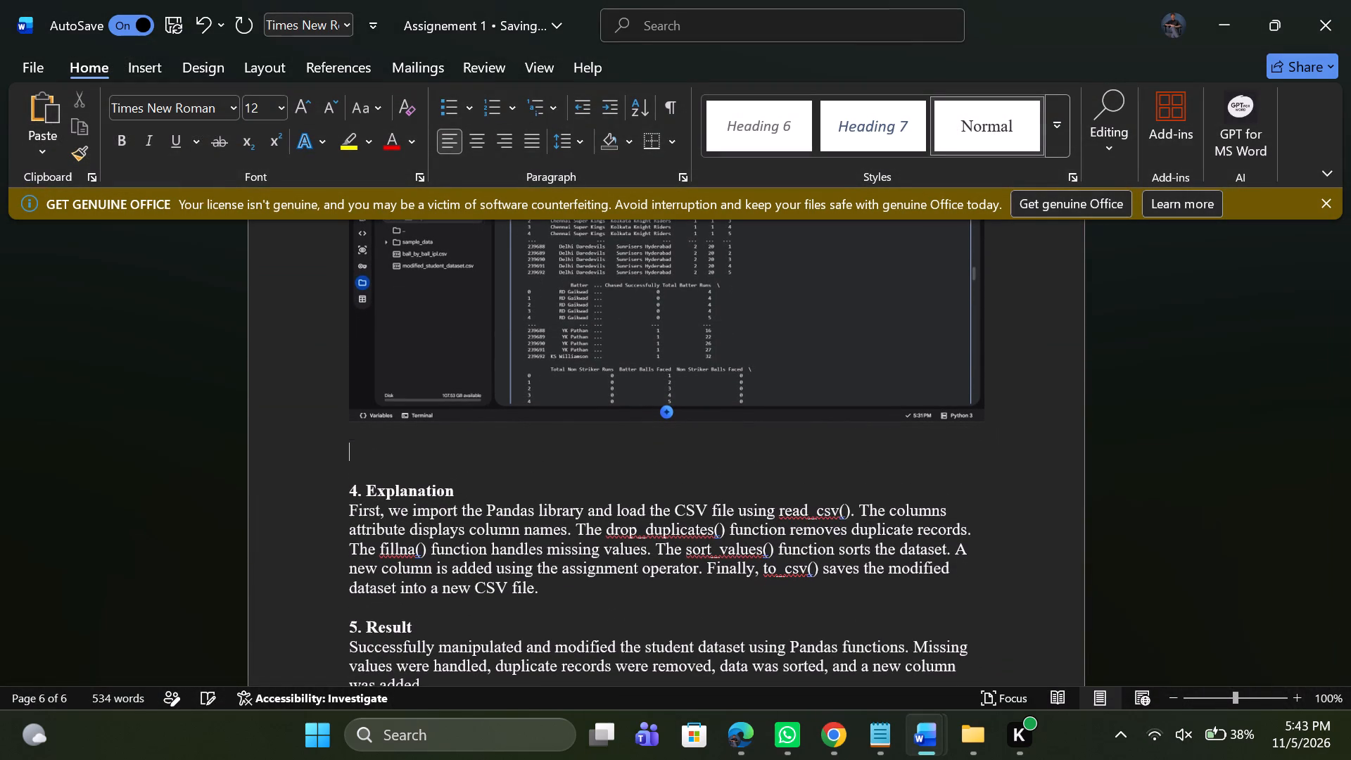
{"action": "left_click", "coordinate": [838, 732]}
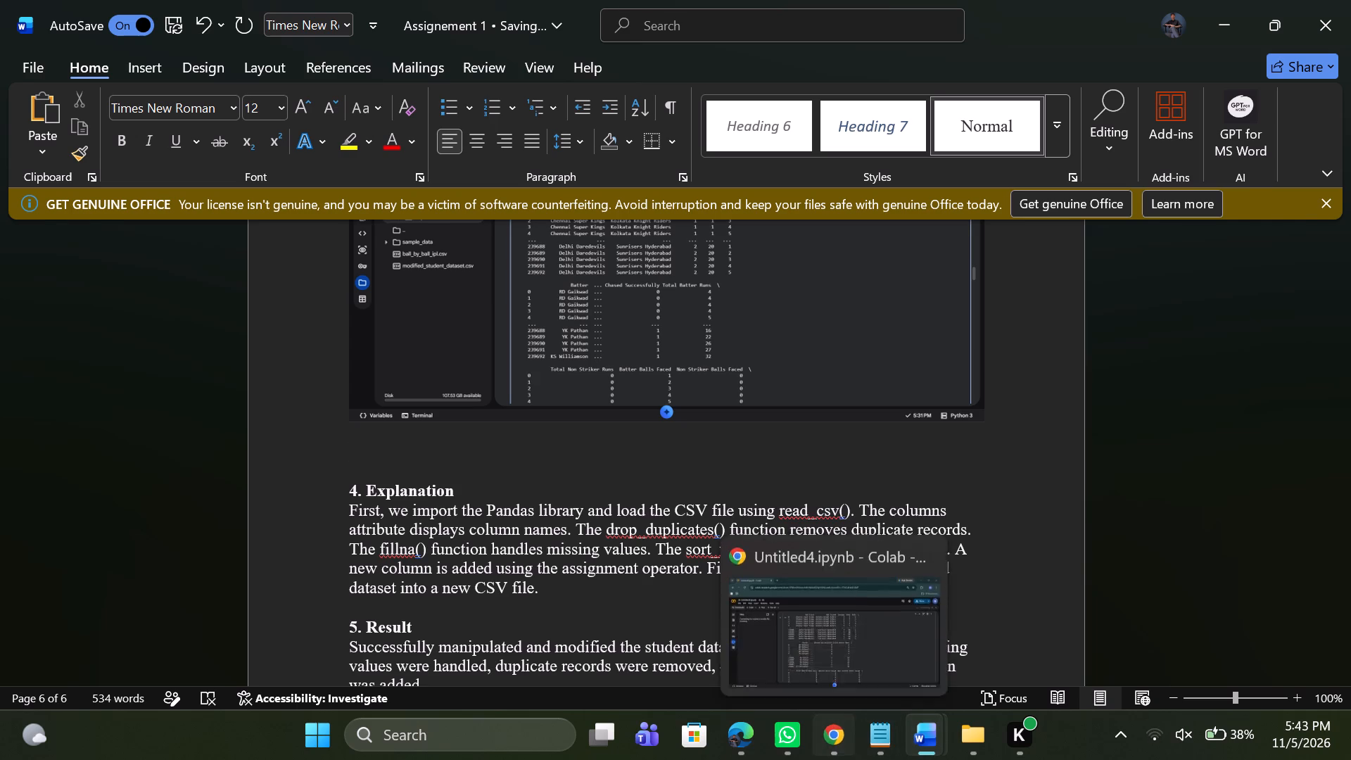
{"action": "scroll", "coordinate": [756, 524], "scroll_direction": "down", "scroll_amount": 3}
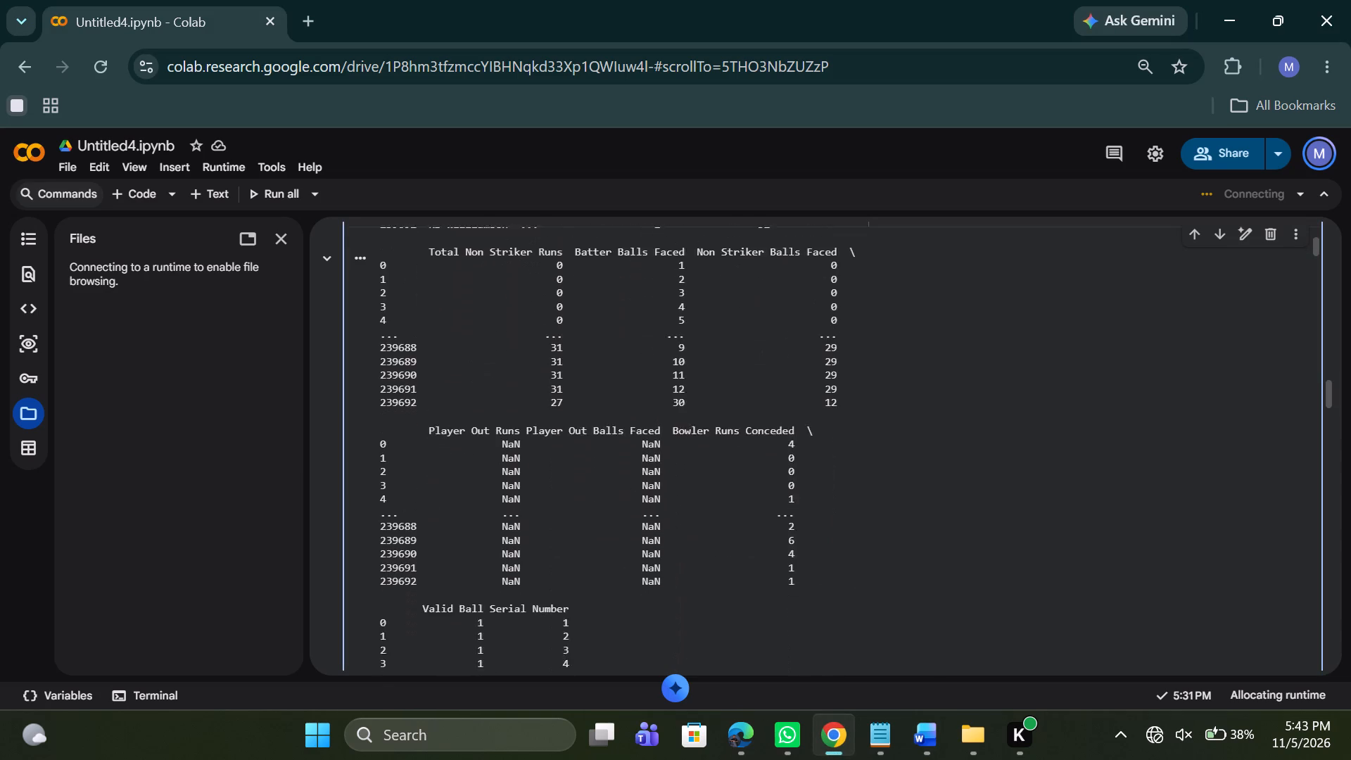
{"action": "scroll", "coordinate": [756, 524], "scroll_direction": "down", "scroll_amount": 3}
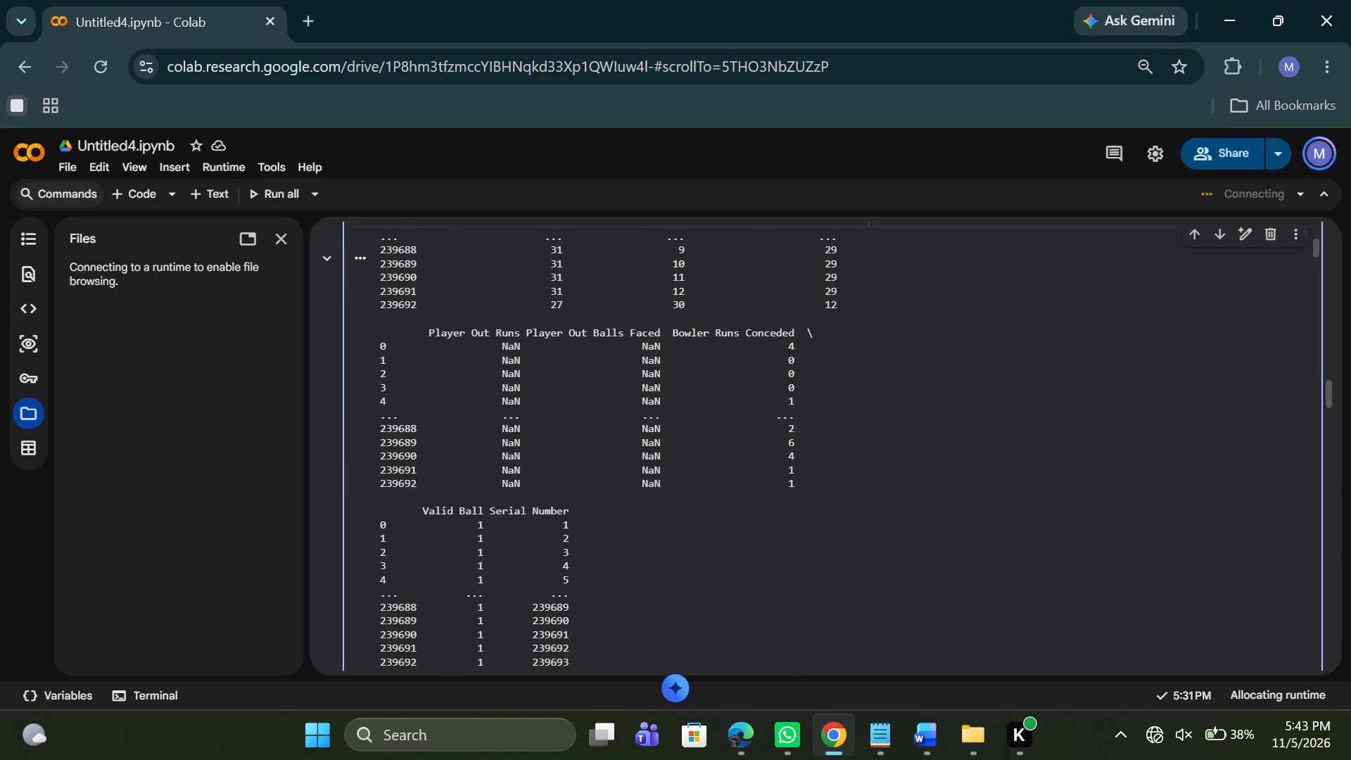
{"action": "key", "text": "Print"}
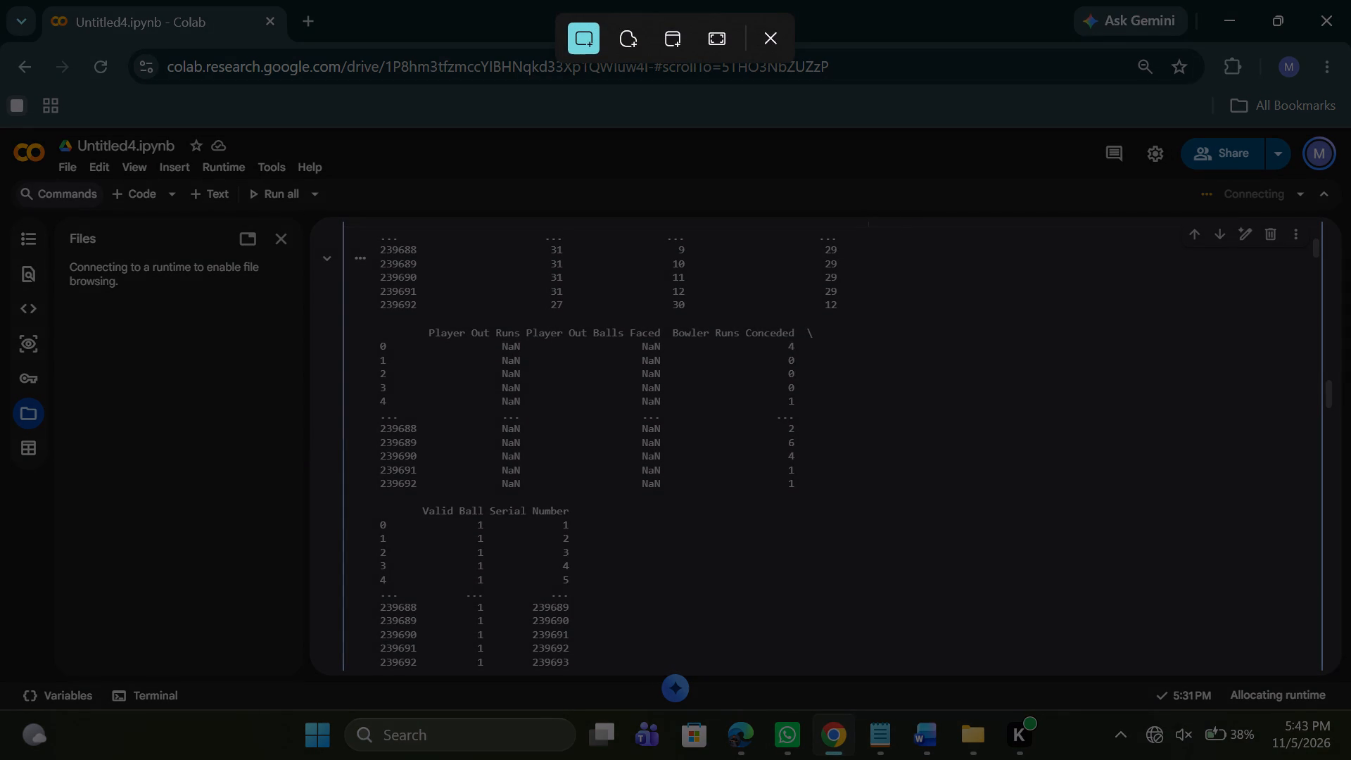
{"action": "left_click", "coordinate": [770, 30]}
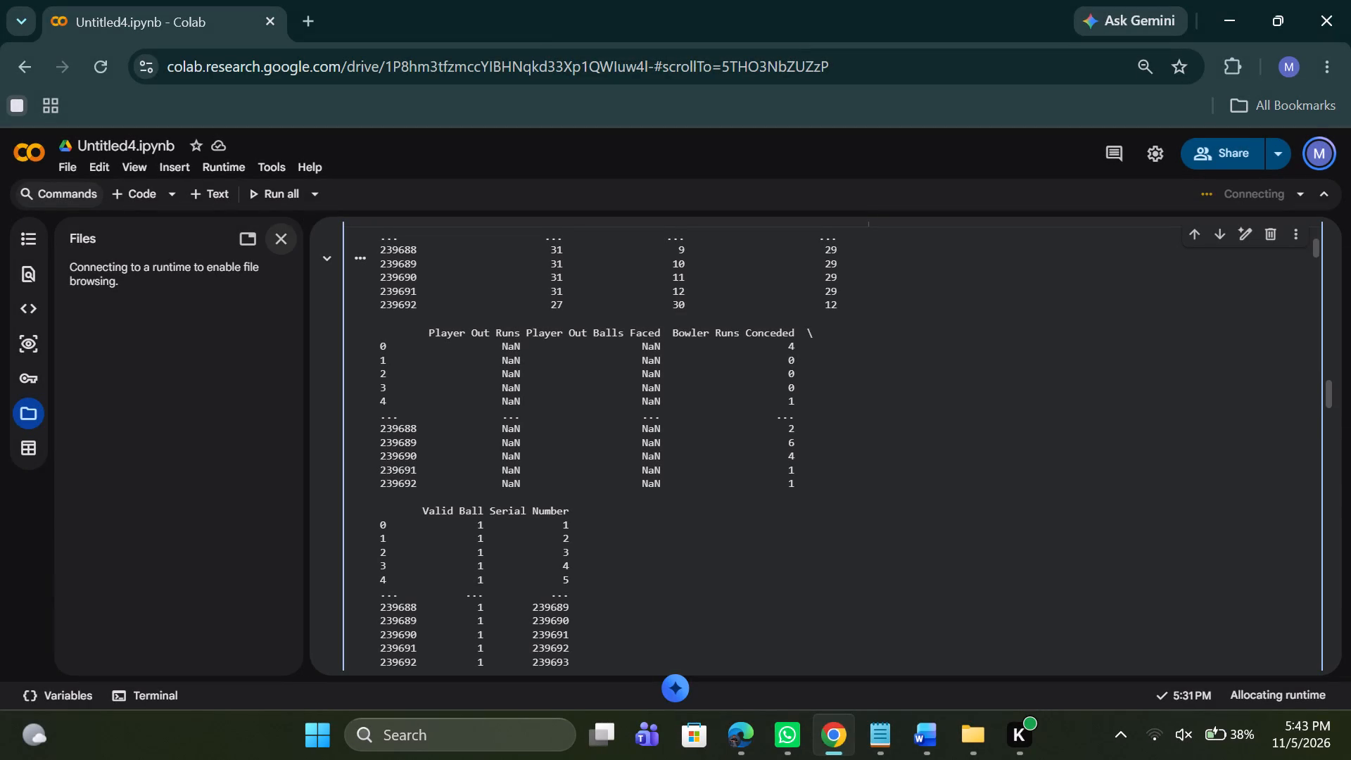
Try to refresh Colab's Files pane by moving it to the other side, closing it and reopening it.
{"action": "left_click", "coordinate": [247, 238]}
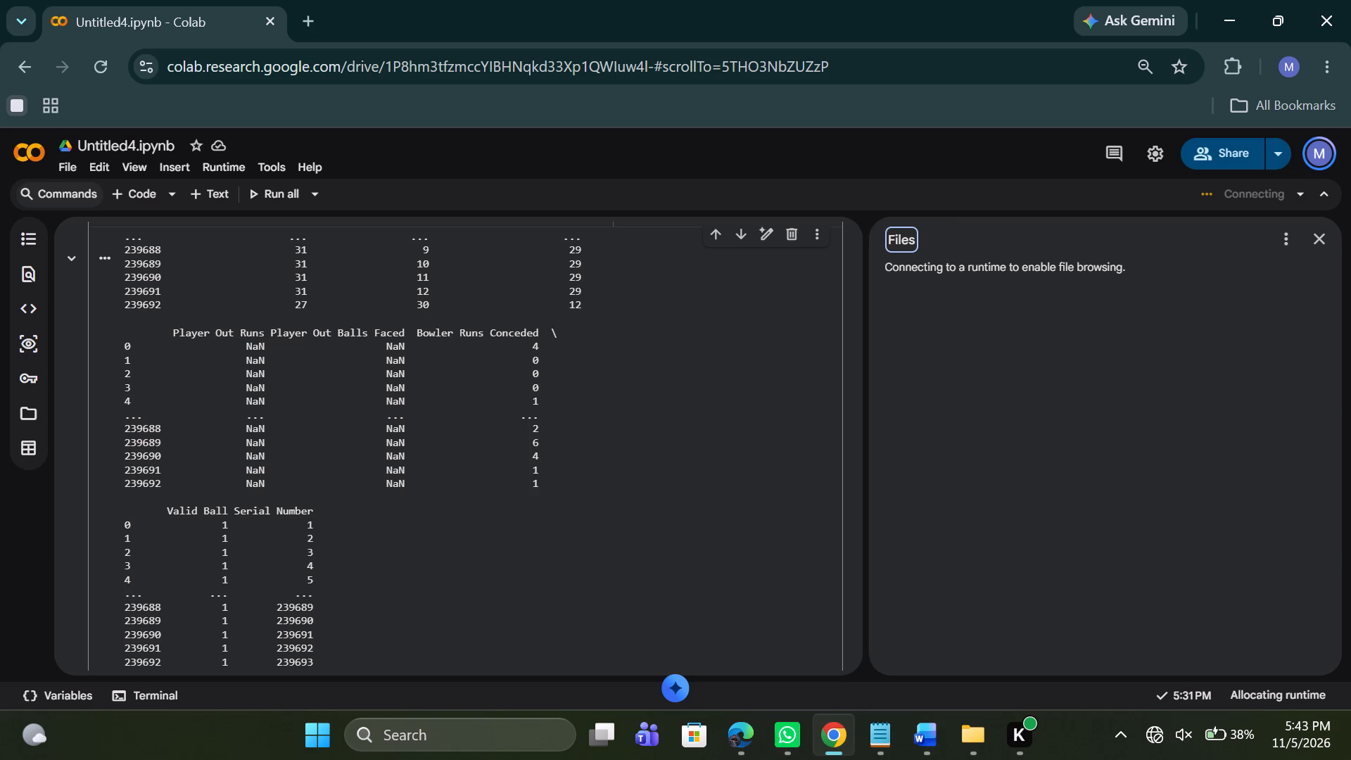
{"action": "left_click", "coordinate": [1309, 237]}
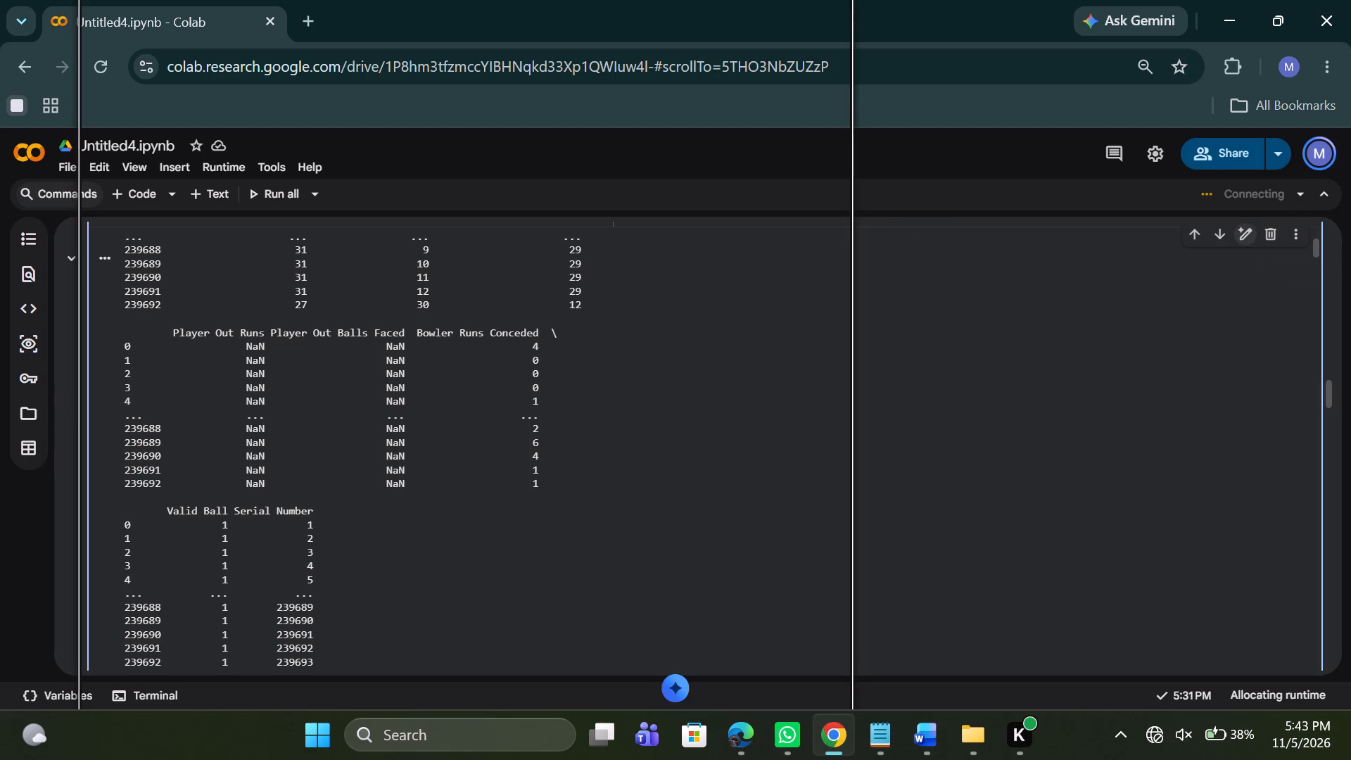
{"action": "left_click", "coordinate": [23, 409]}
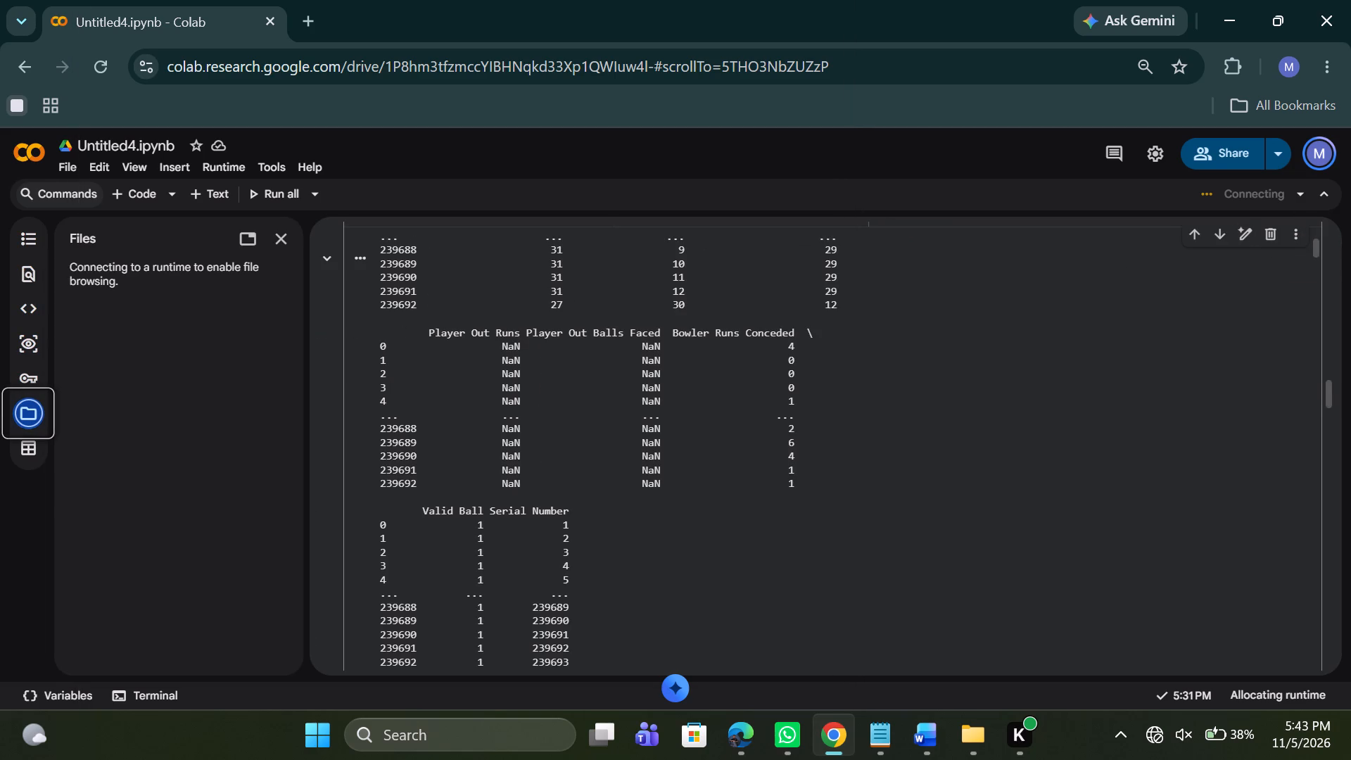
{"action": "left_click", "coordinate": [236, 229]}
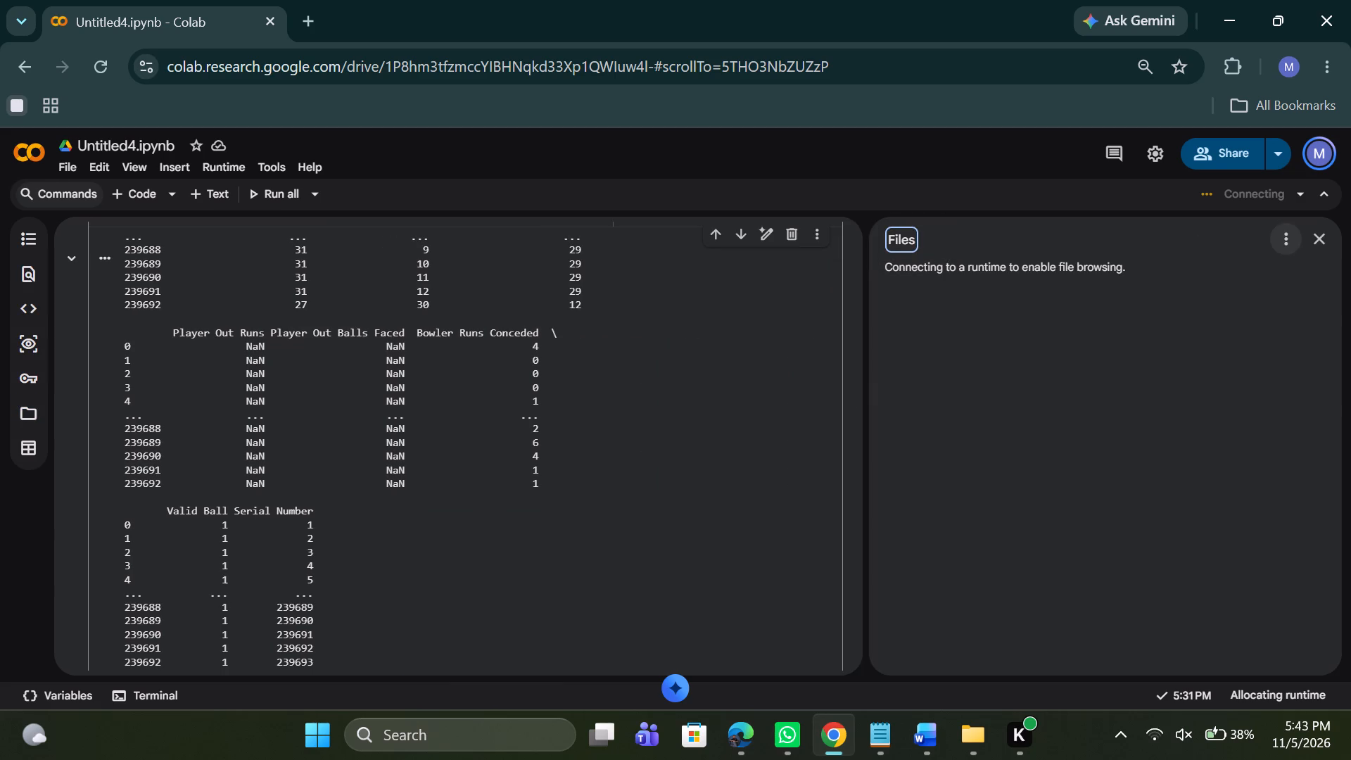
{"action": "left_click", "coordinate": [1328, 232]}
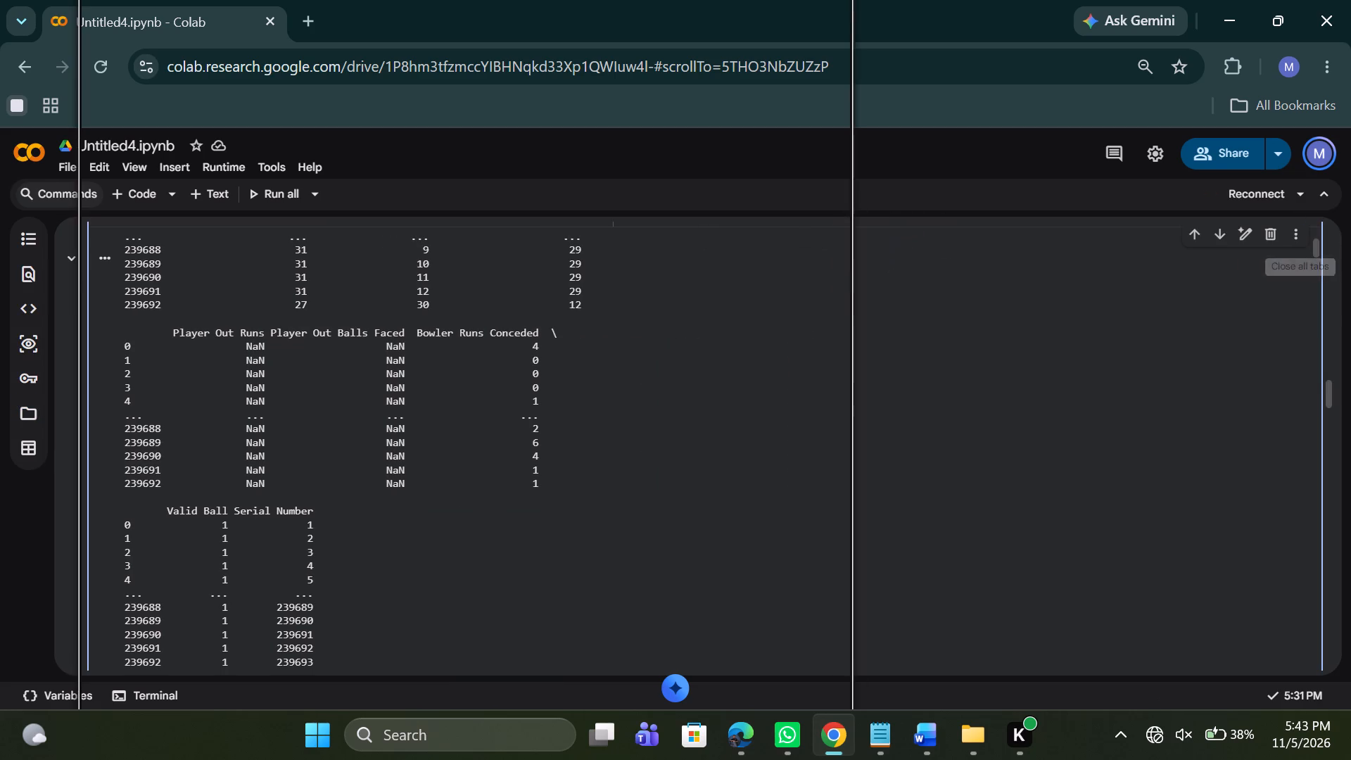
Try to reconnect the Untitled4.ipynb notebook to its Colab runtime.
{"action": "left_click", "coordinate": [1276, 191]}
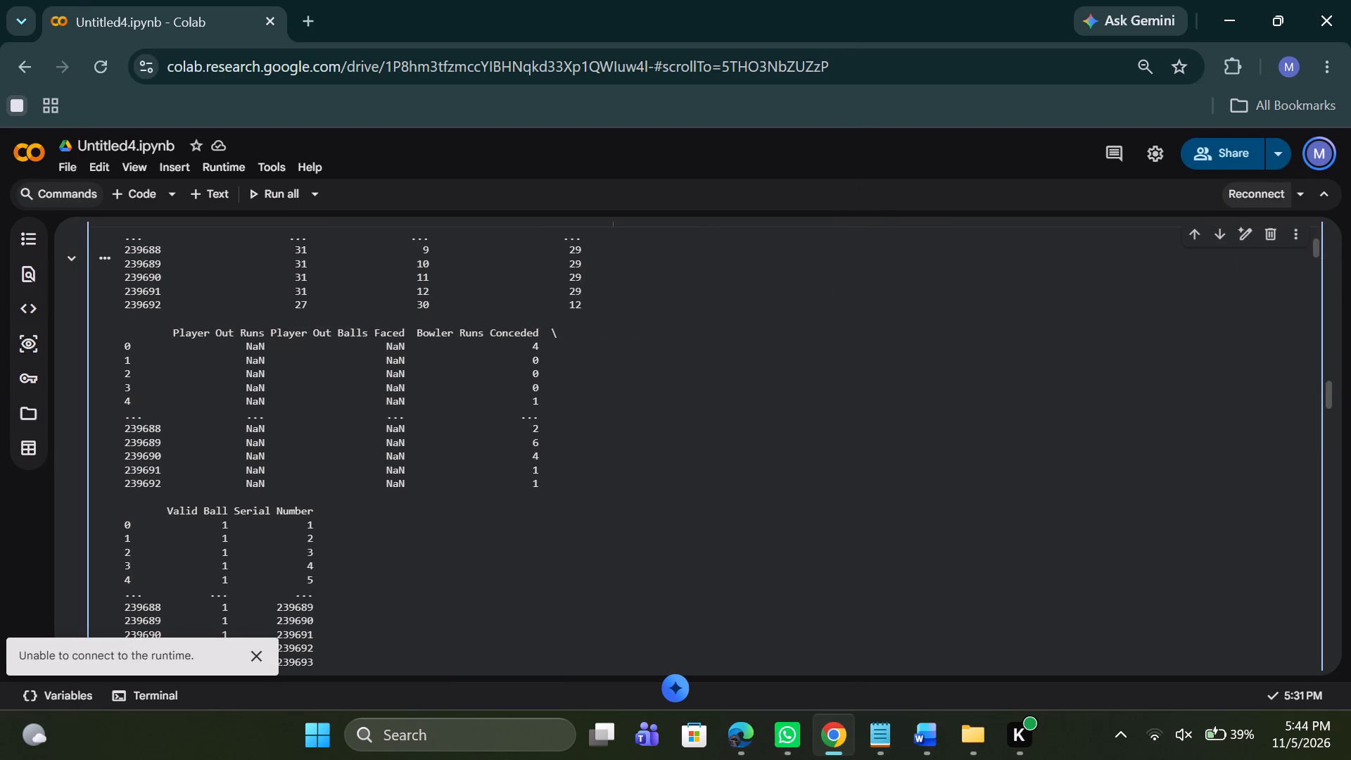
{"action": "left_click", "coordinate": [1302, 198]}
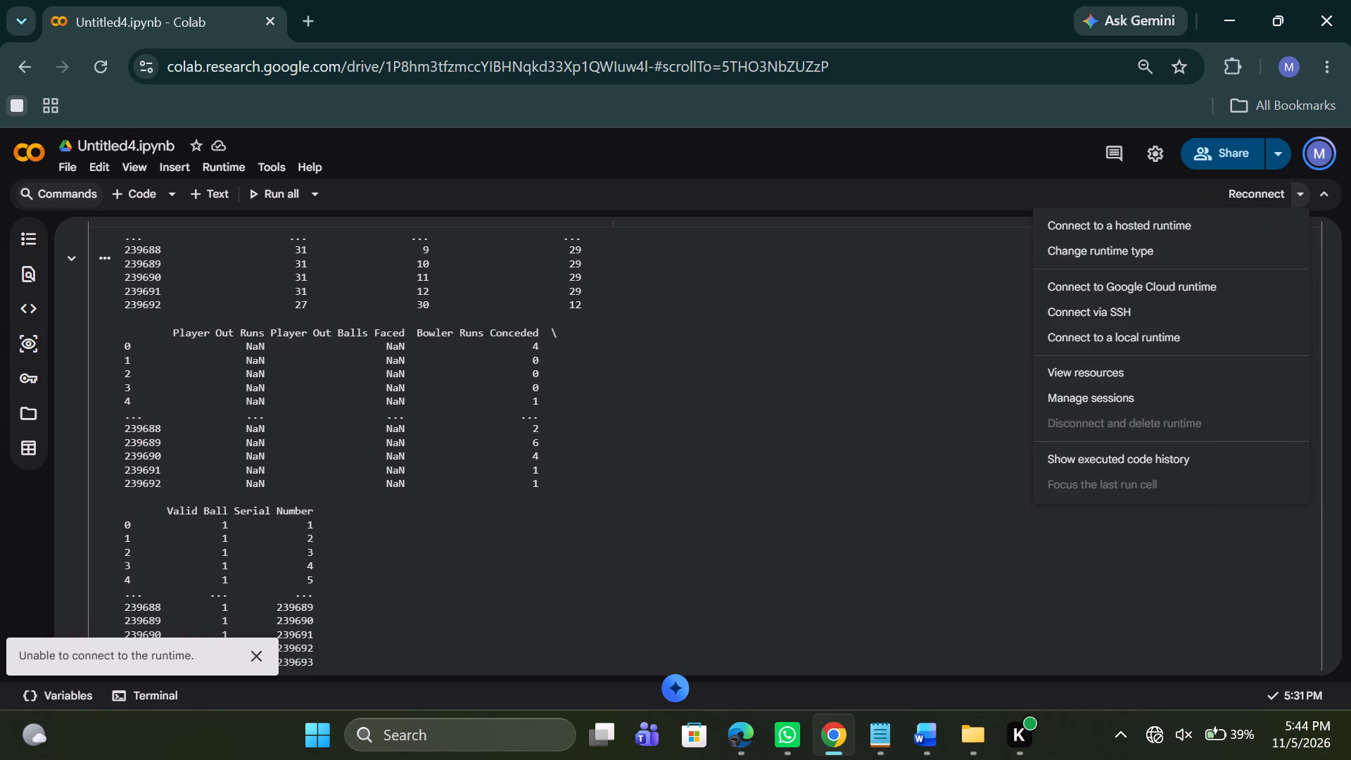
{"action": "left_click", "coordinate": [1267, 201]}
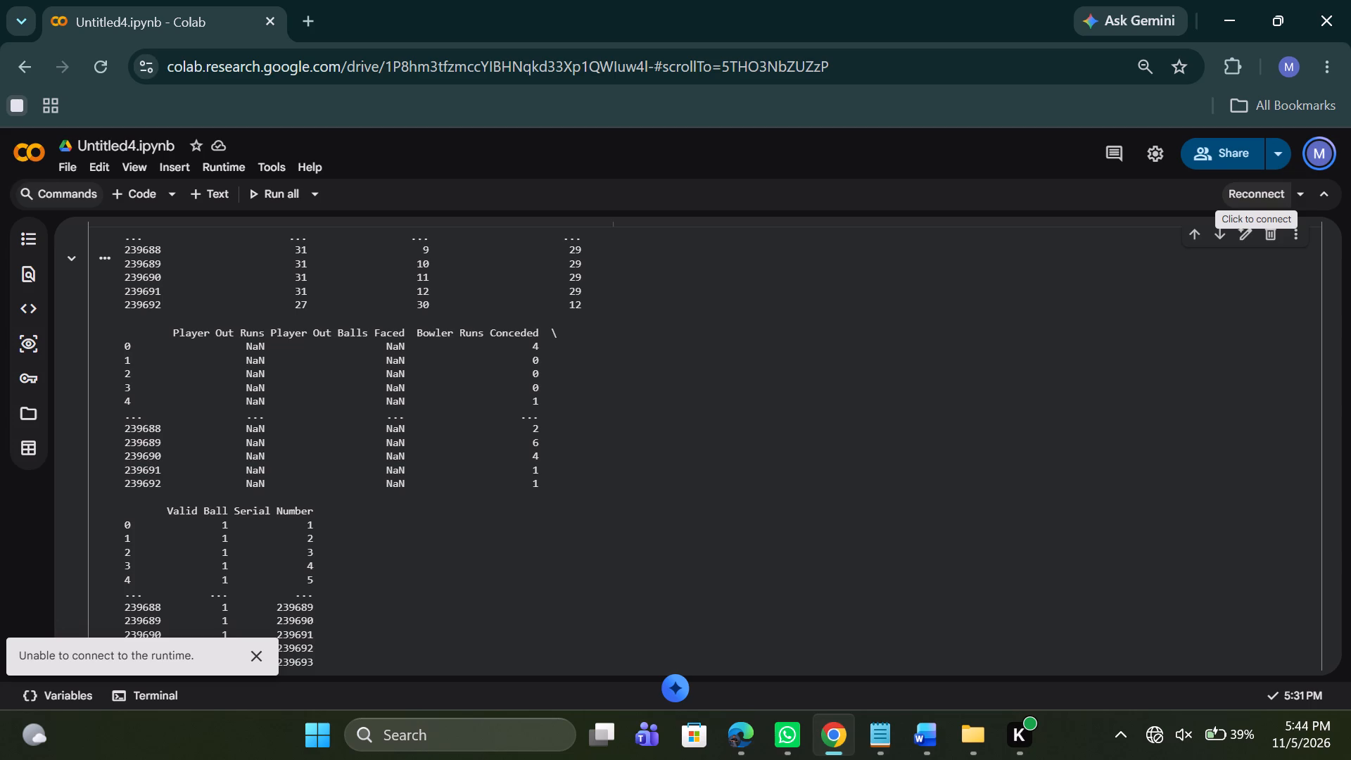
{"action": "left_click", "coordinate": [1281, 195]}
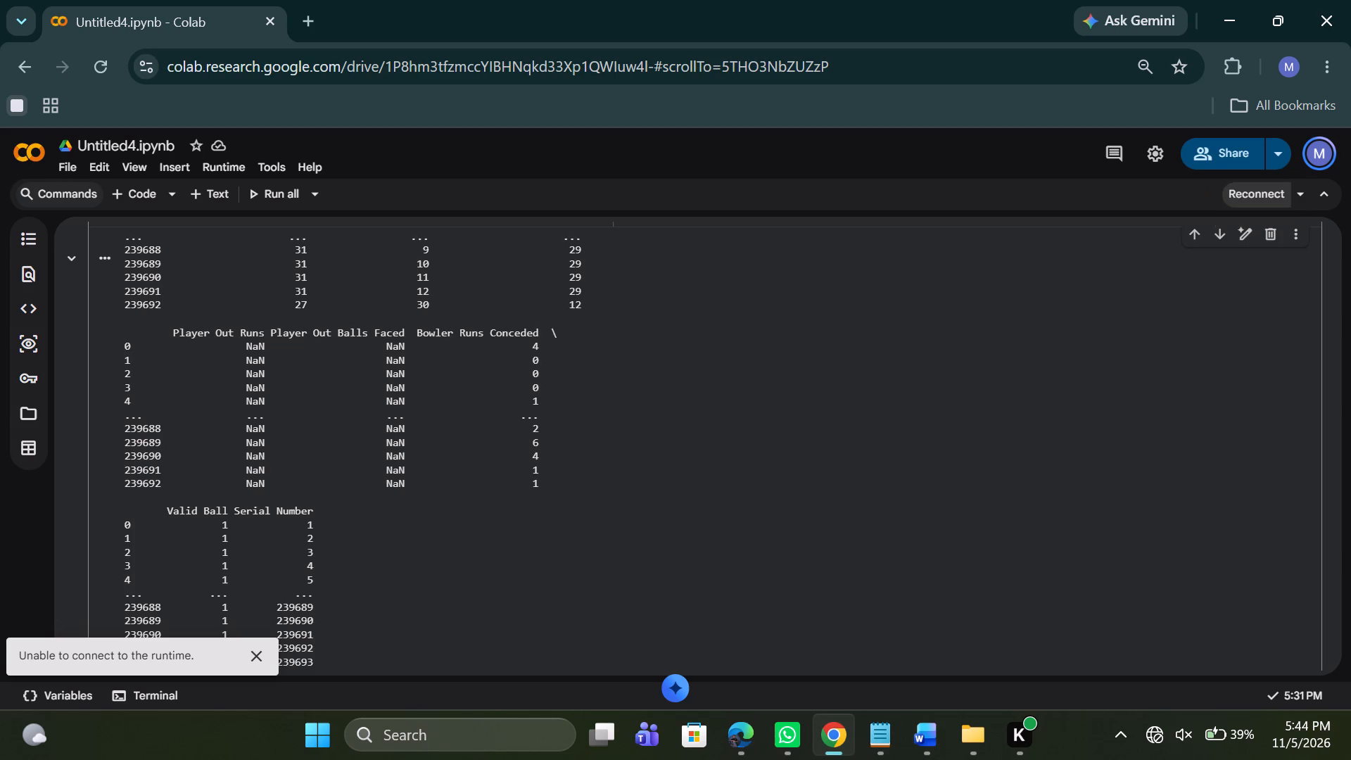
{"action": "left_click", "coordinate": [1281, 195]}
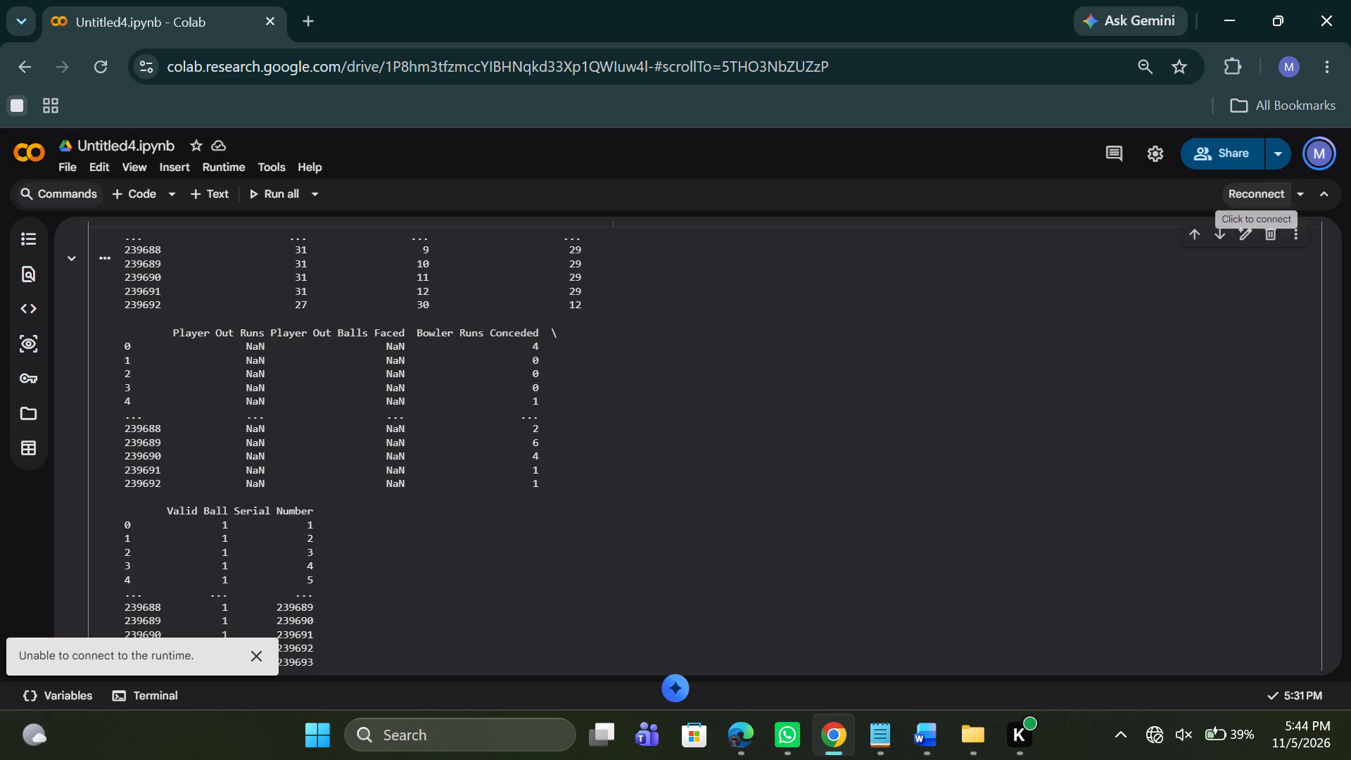
Check the computer's Wi-Fi connection in the list of available networks.
{"action": "left_click", "coordinate": [1154, 728]}
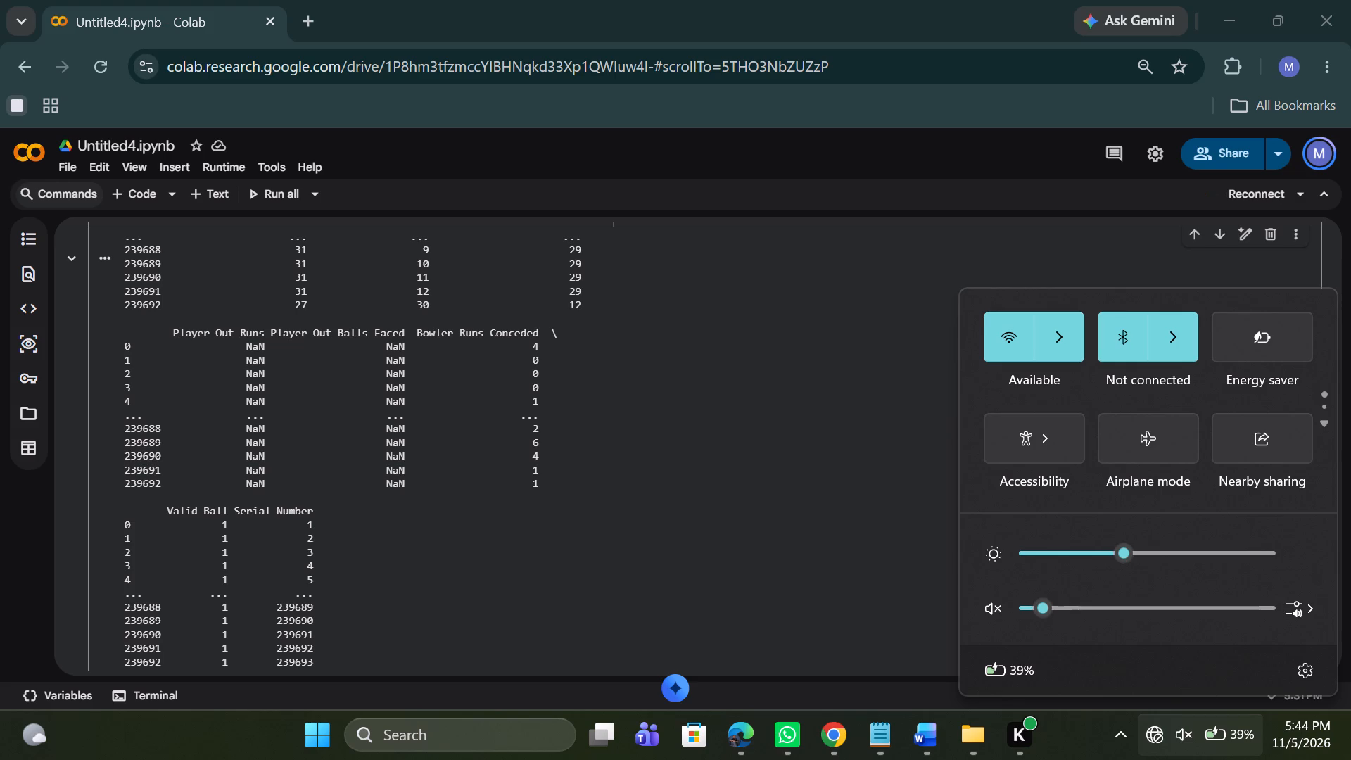
{"action": "left_click", "coordinate": [1151, 729]}
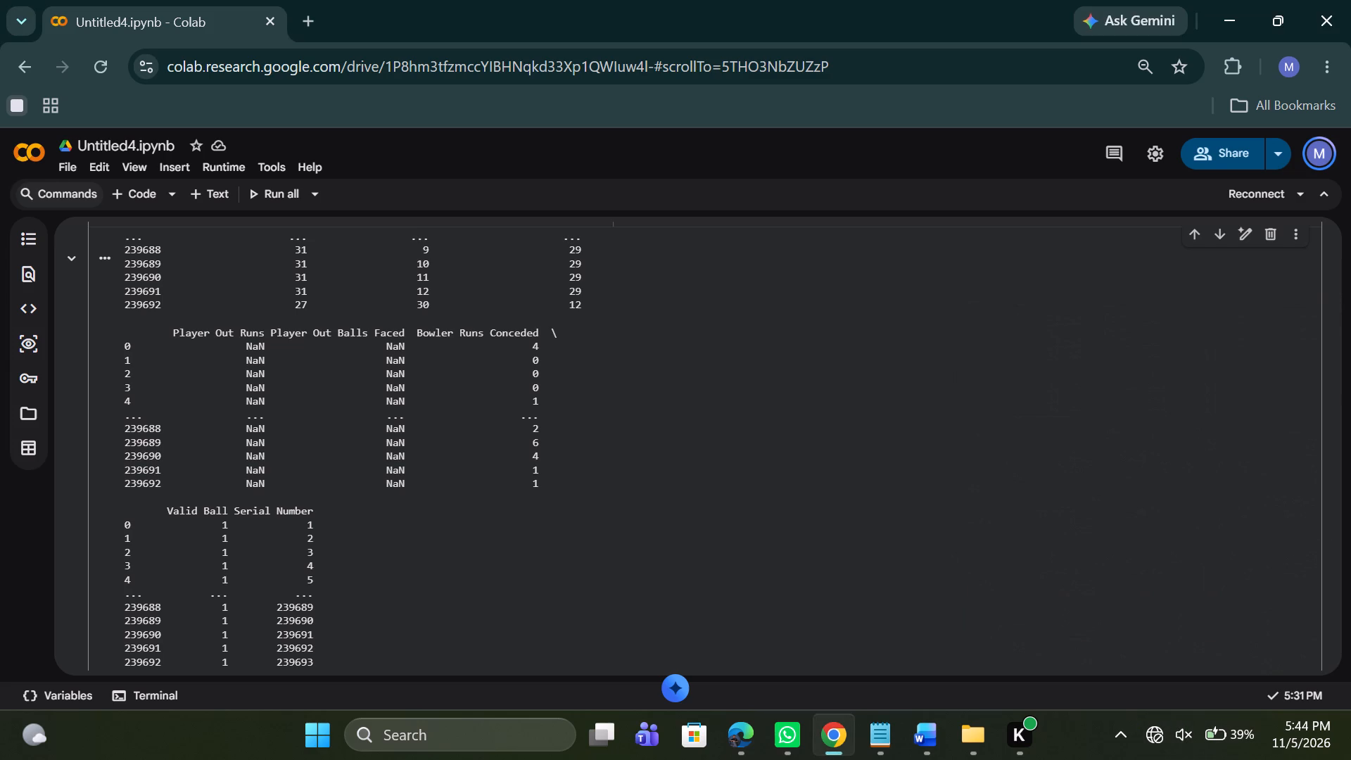
{"action": "left_click", "coordinate": [1151, 729]}
{"action": "left_click", "coordinate": [1052, 338]}
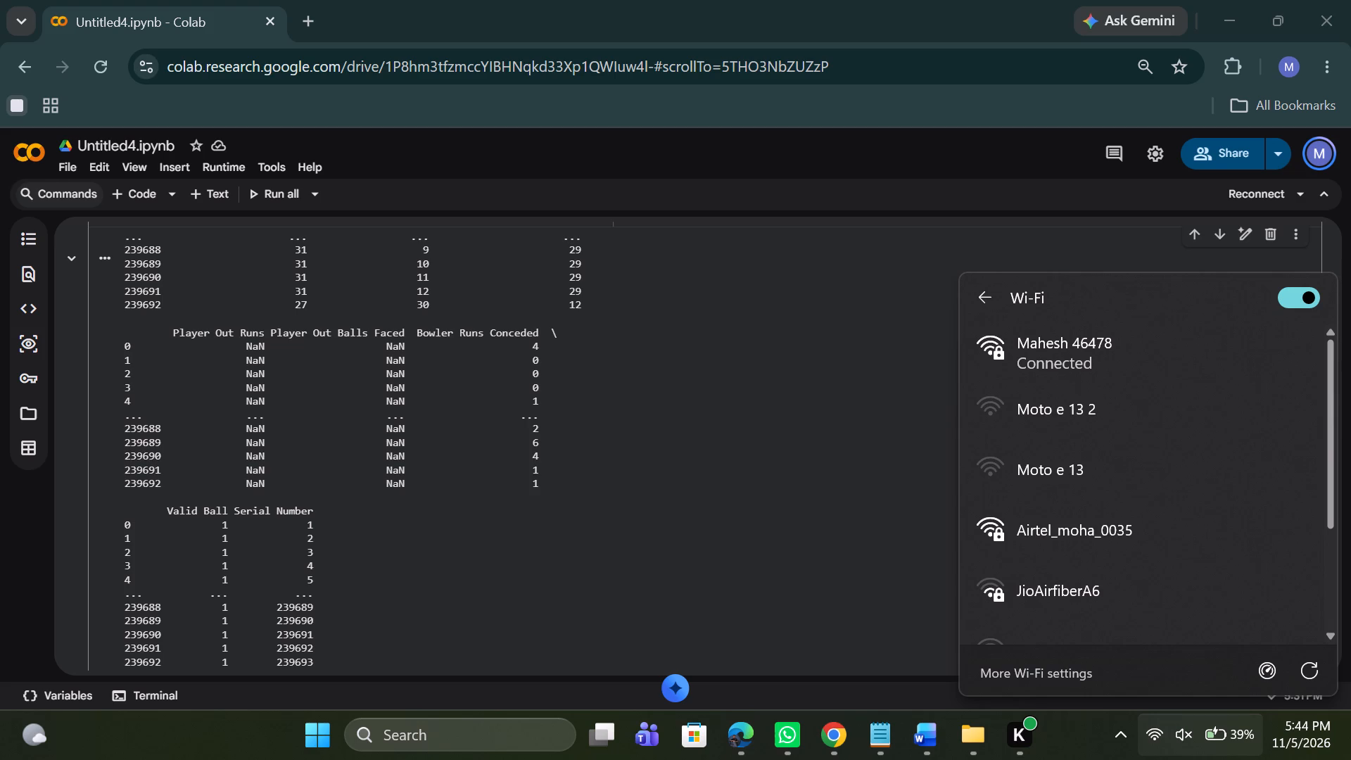
{"action": "left_click", "coordinate": [858, 436]}
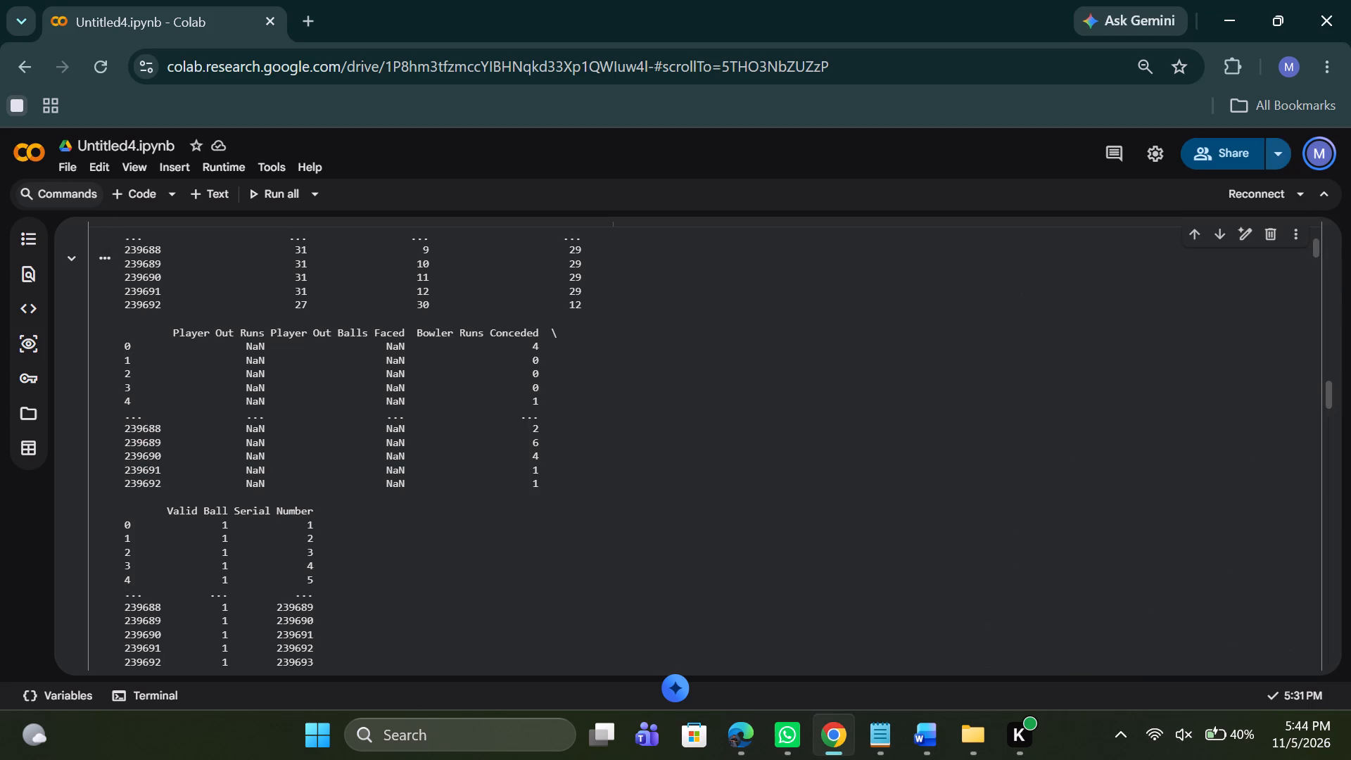
Reconnect the Colab notebook to its runtime and reopen the Files pane.
{"action": "left_click", "coordinate": [1286, 188]}
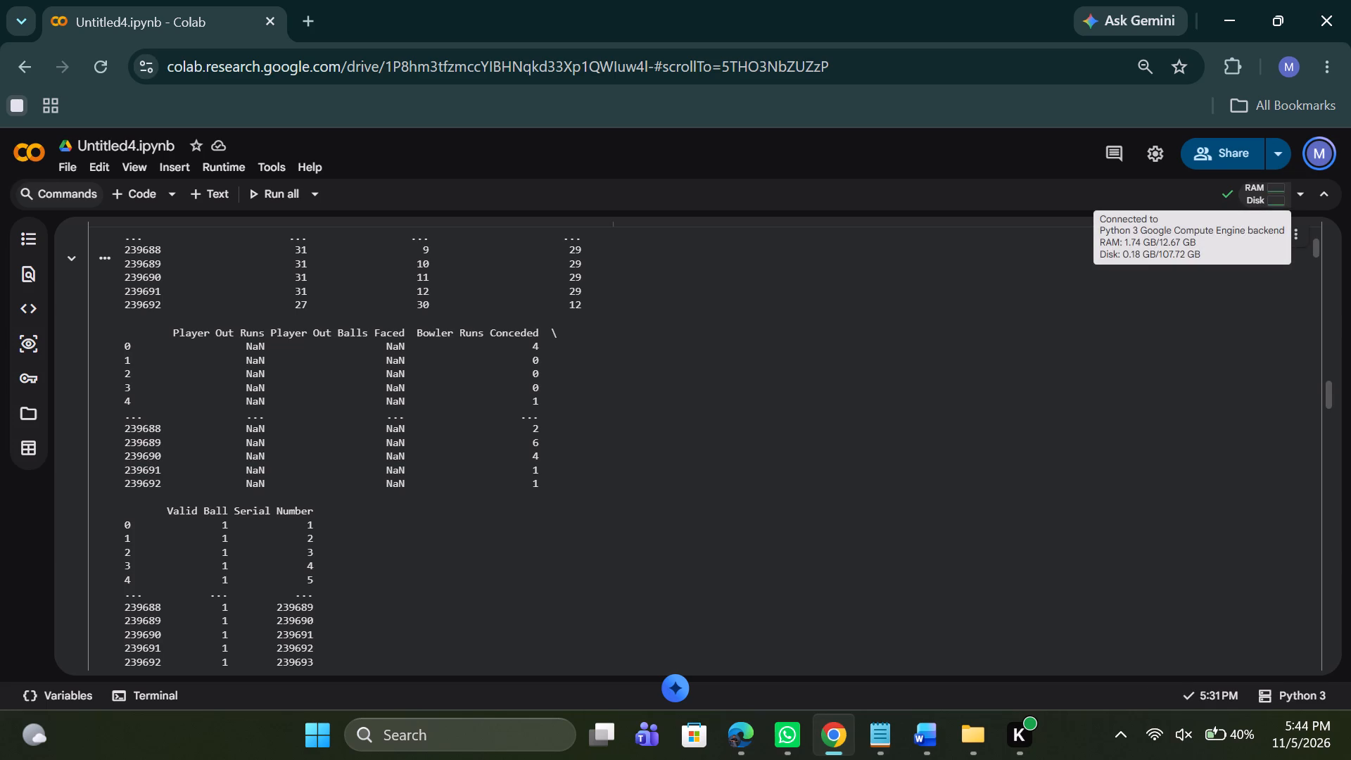
{"action": "left_click", "coordinate": [26, 409]}
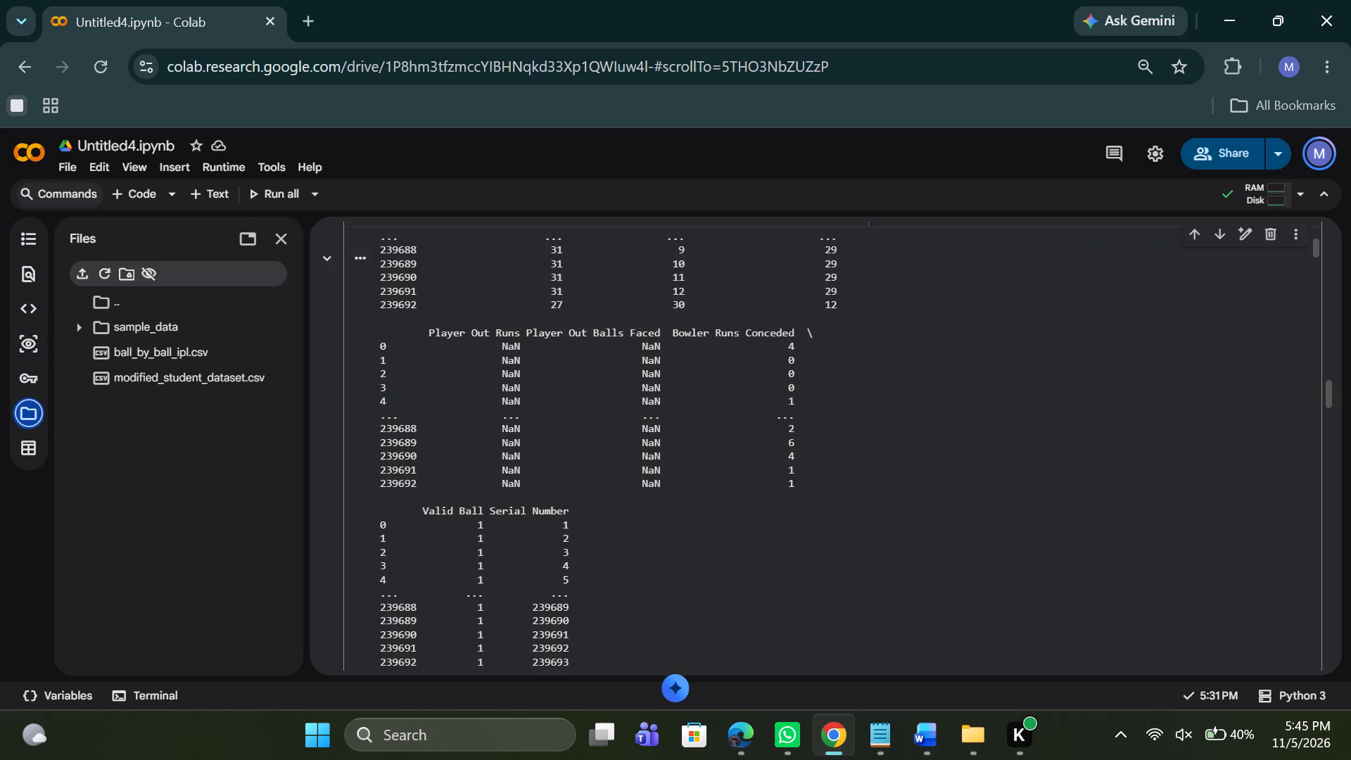
Snip the full-width Colab page area showing the Files pane and the output through the end of the Valid Ball and Serial Number table.
{"action": "key", "text": "Print"}
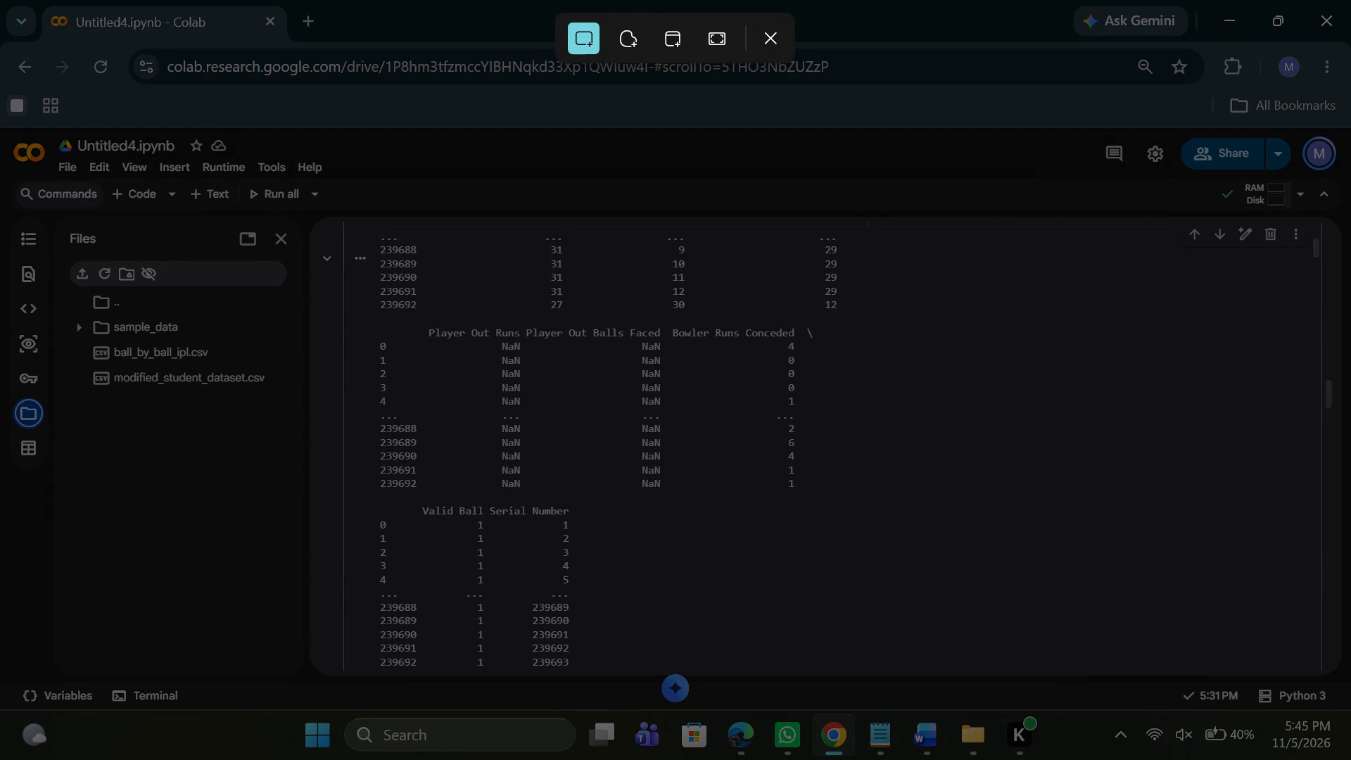
{"action": "left_click_drag", "start_coordinate": [0, 129], "coordinate": [433, 239]}
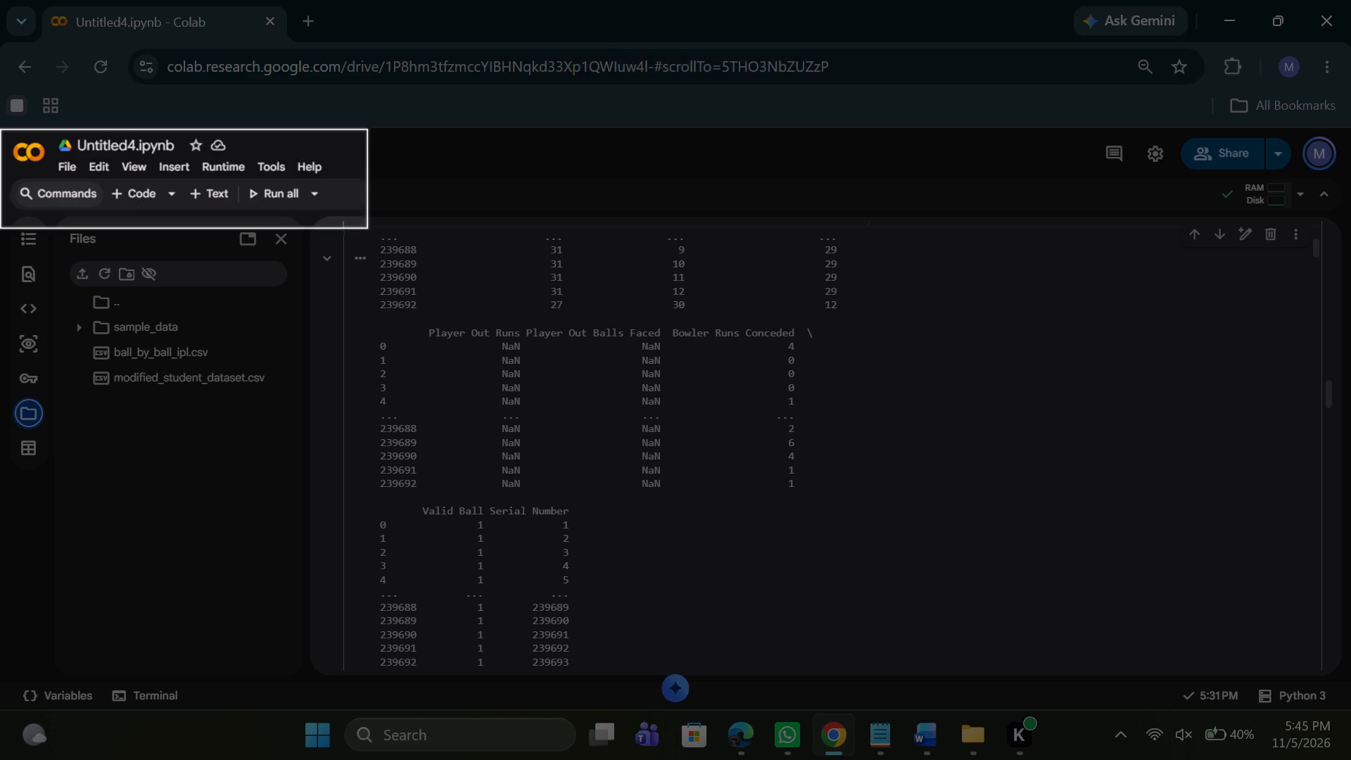
{"action": "left_click_drag", "start_coordinate": [433, 239], "coordinate": [1225, 709]}
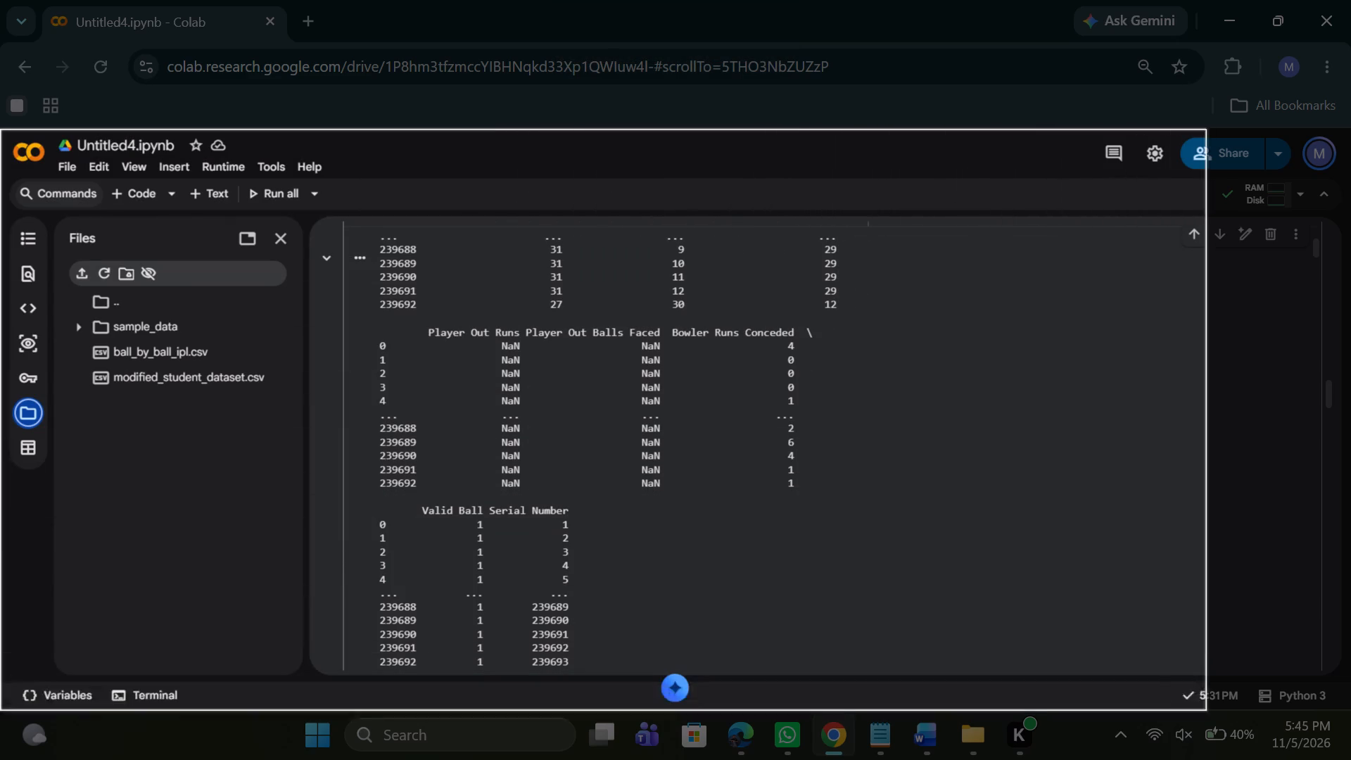
{"action": "left_click_drag", "start_coordinate": [1225, 709], "coordinate": [1350, 706]}
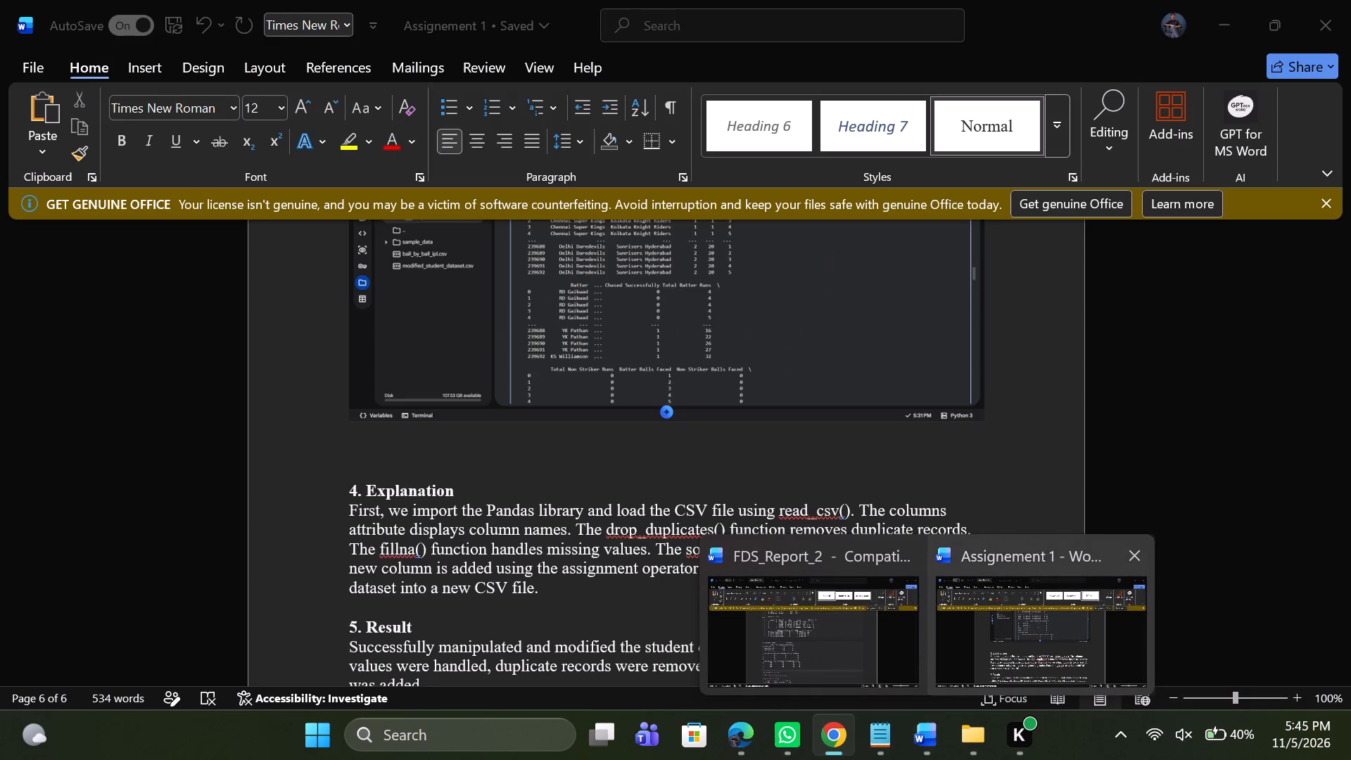
In the Assignement 1 Word document, paste the Player Out Runs output snip over the "The columns attribute displays column names." sentence in Experiment 3's Explanation.
{"action": "left_click", "coordinate": [1013, 666]}
{"action": "left_click", "coordinate": [994, 517], "text": "ctrl"}
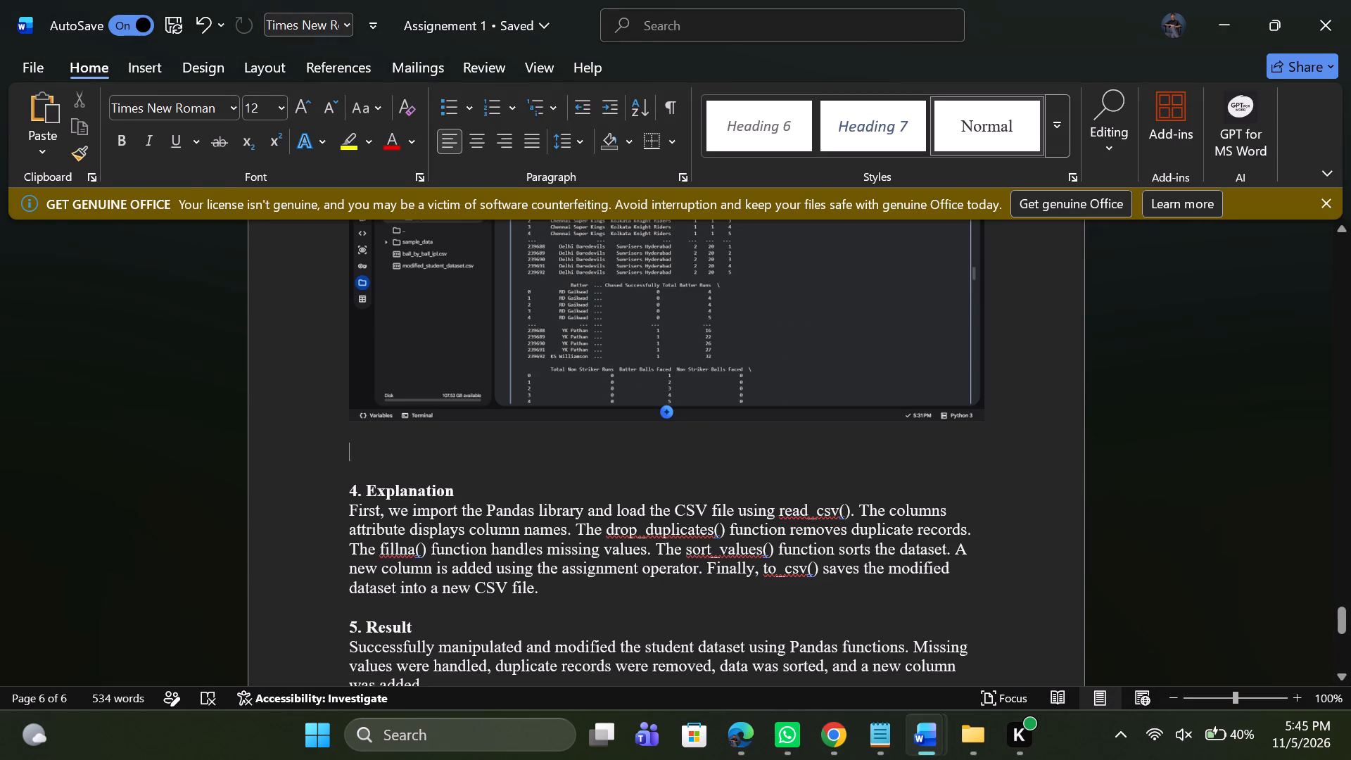
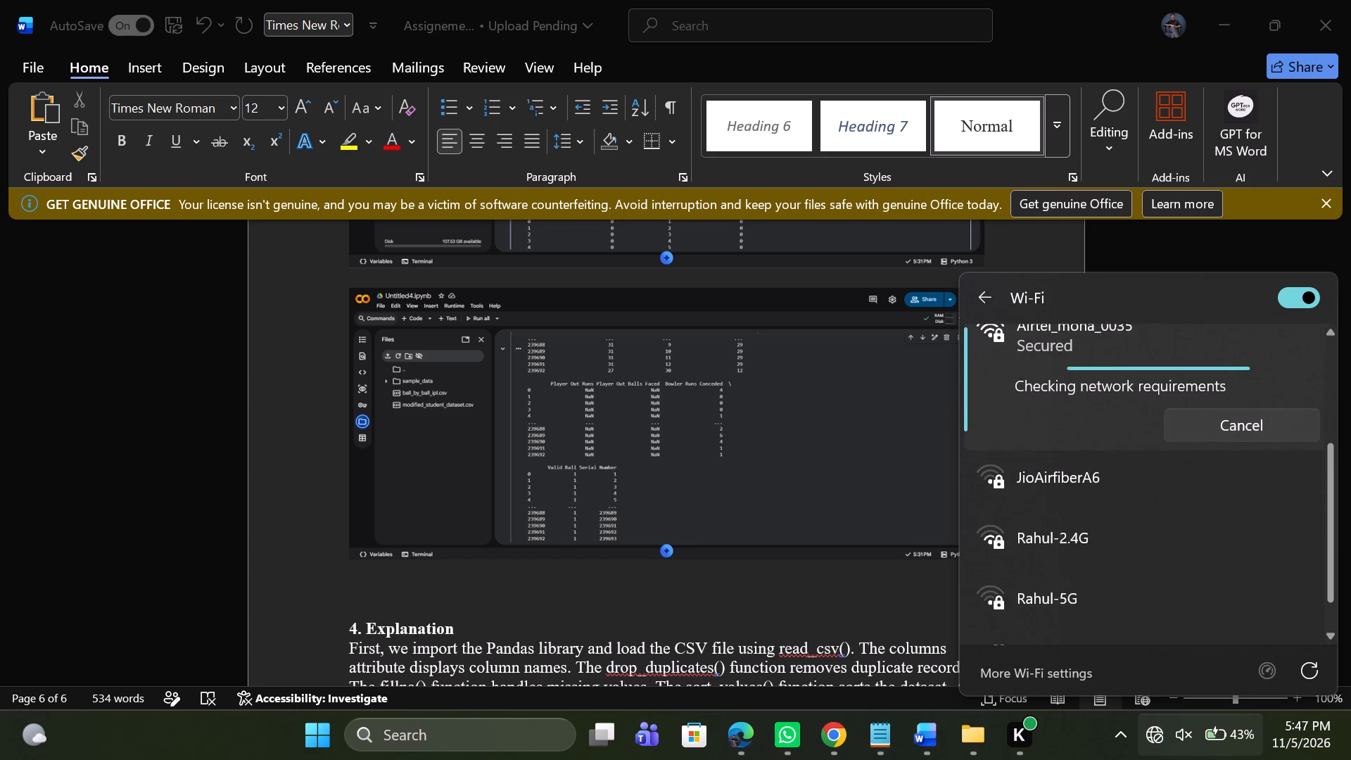
Switch the Wi-Fi connection from Airtel_moha_0035 to the Mahesh 46478 network and return to the Word document.
{"action": "left_click", "coordinate": [1157, 726]}
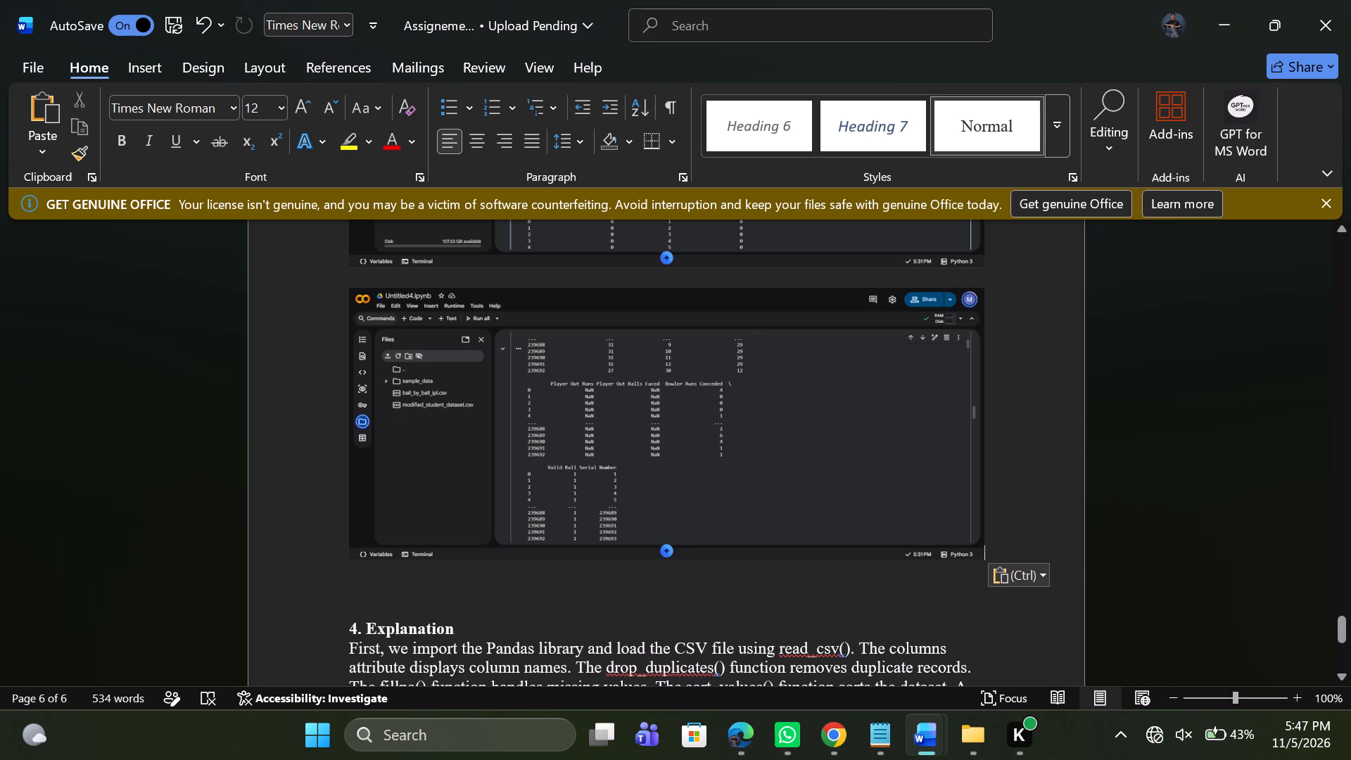
{"action": "left_click", "coordinate": [1155, 735]}
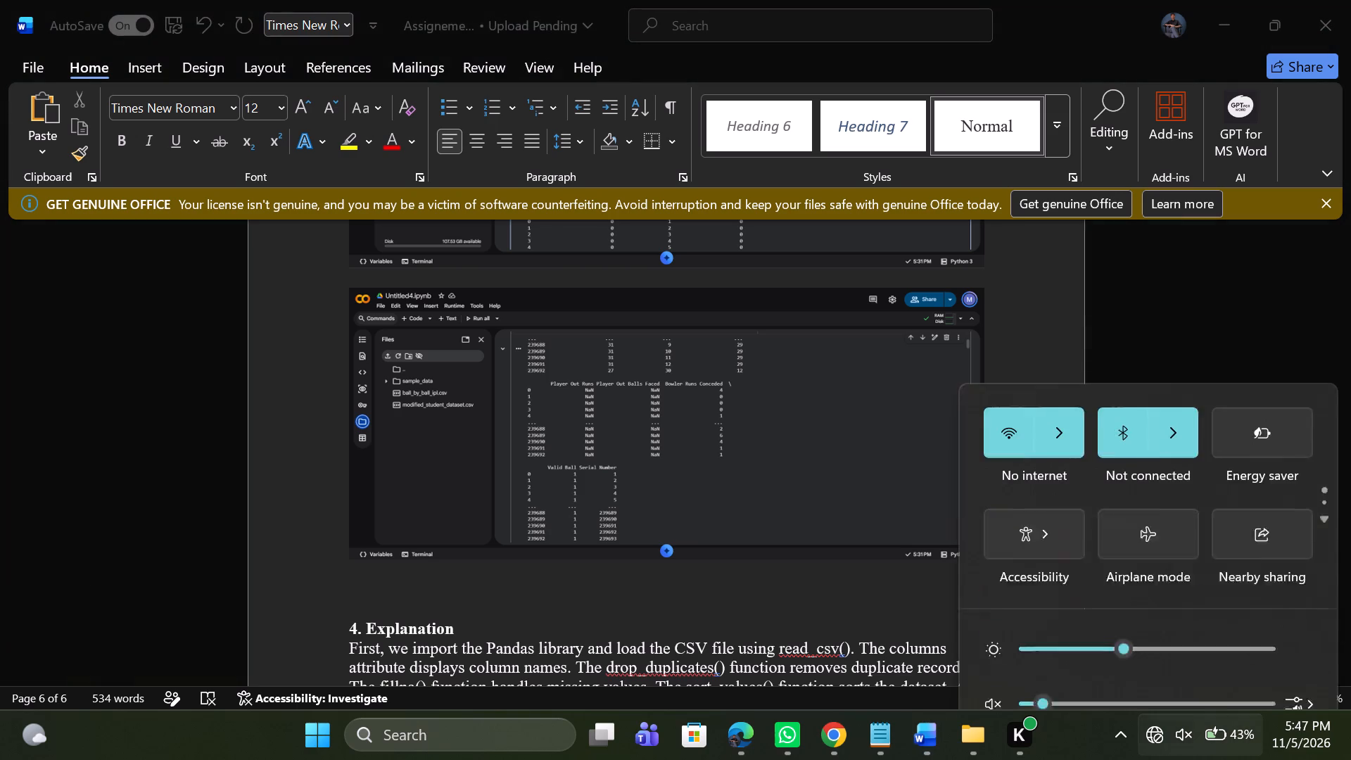
{"action": "left_click", "coordinate": [1066, 354]}
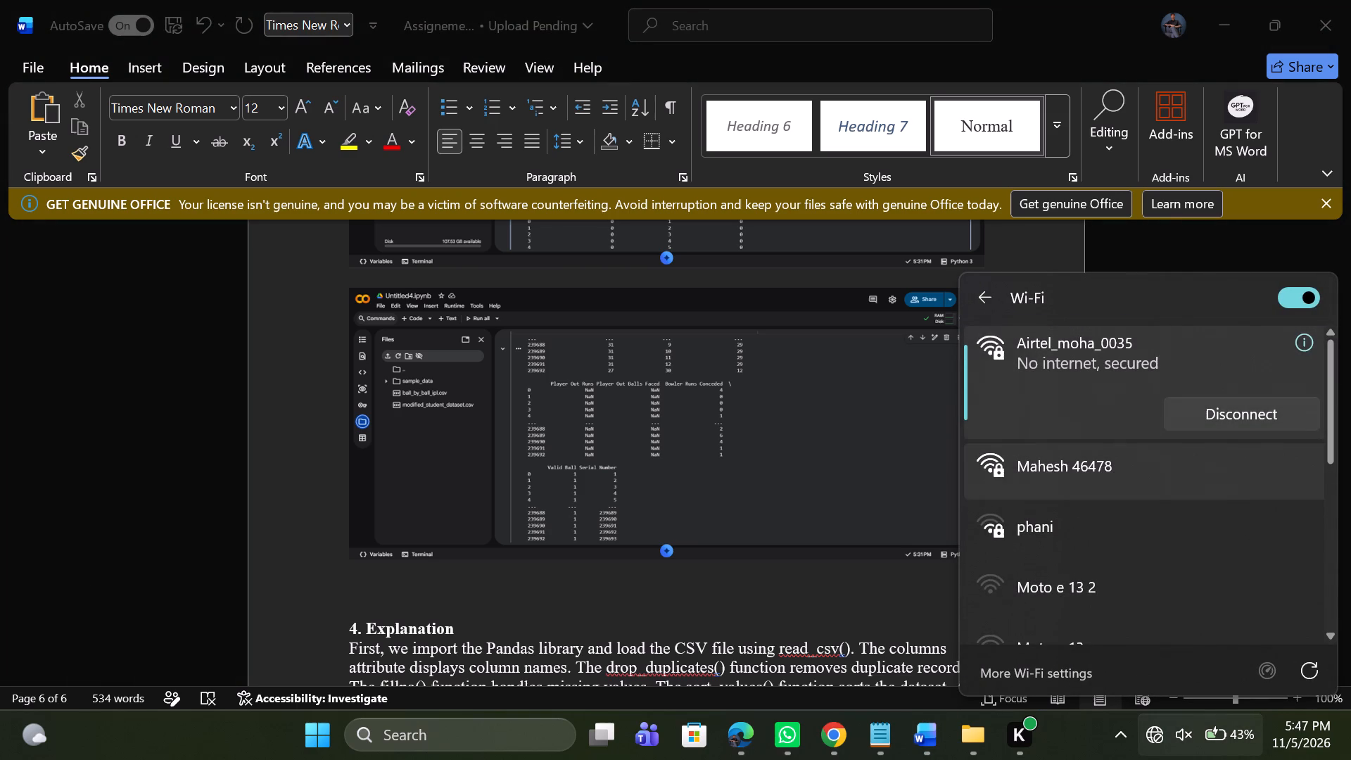
{"action": "left_click", "coordinate": [1072, 457]}
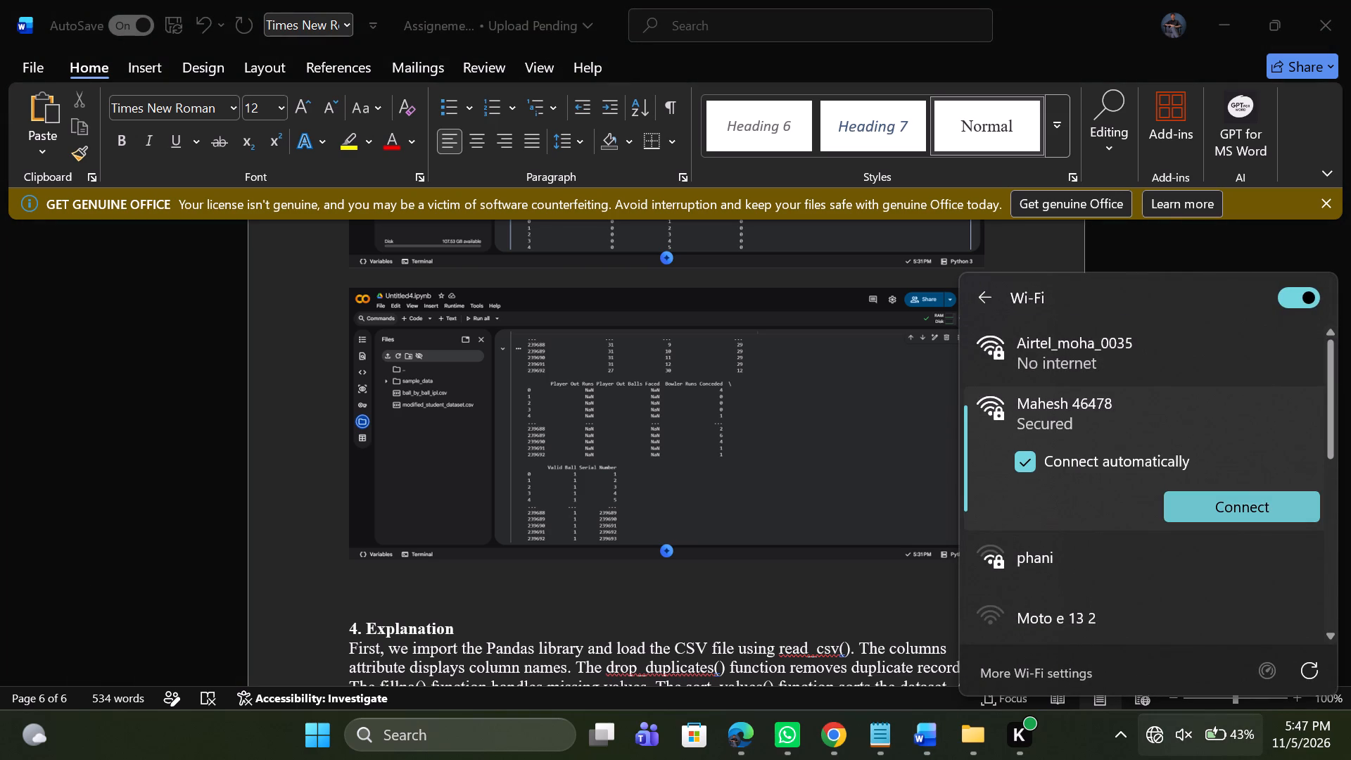
{"action": "left_click", "coordinate": [1229, 499]}
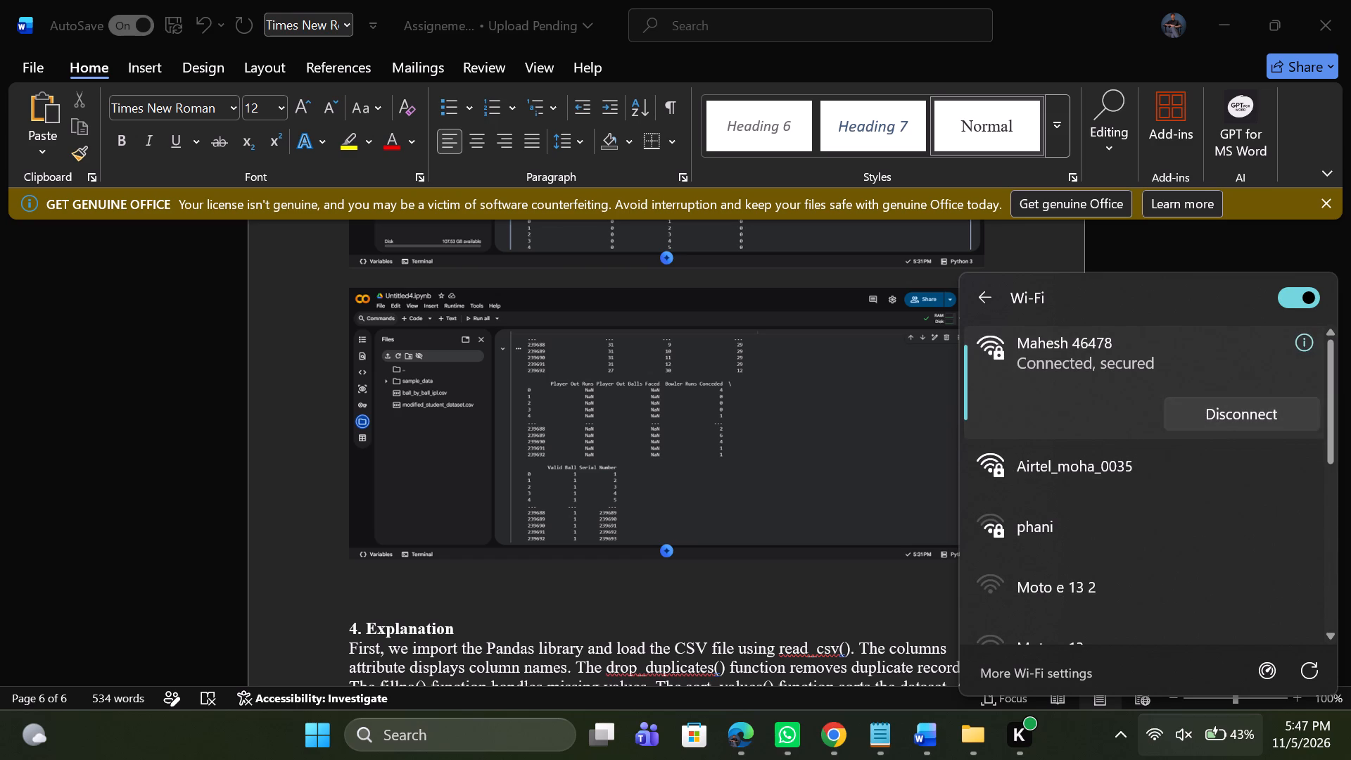
{"action": "left_click", "coordinate": [851, 386]}
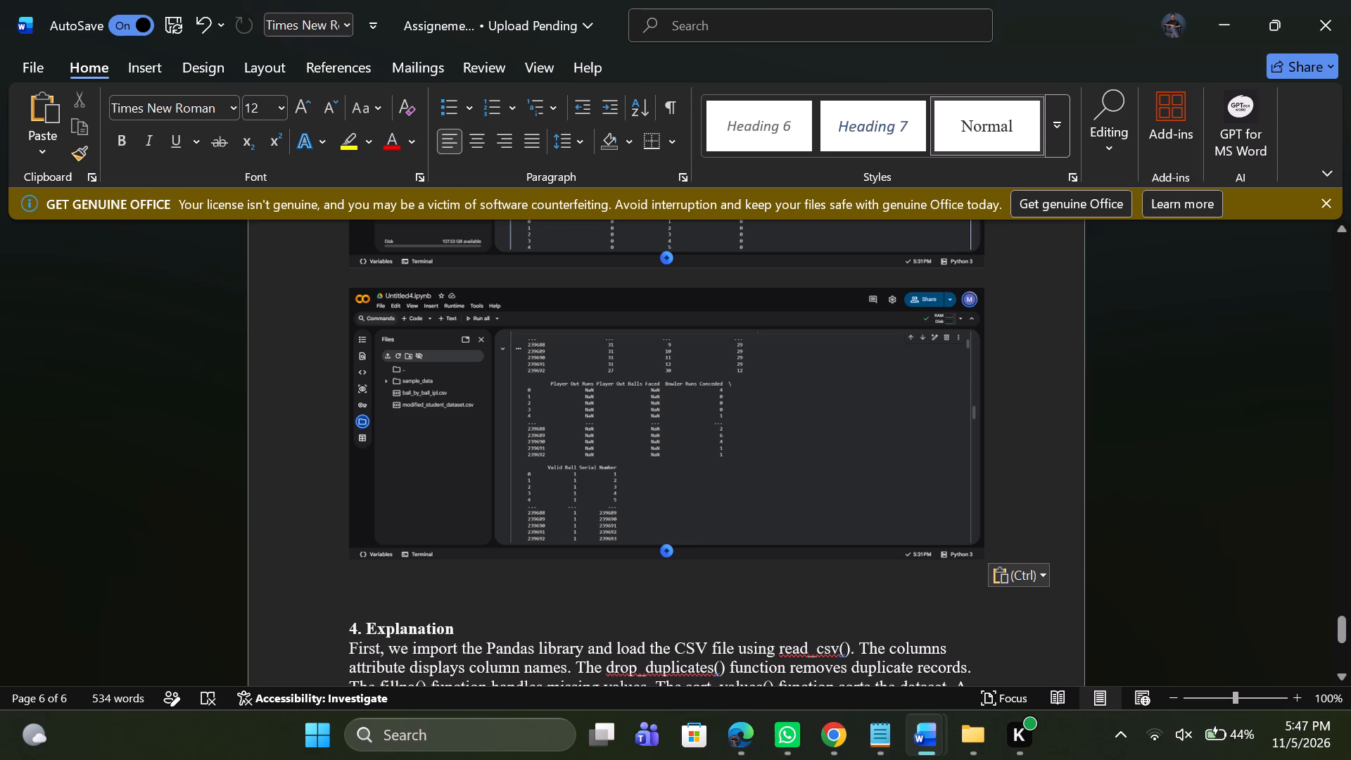
Add a line break after the last pasted output snip, above "4. Explanation".
{"action": "key", "text": "Return"}
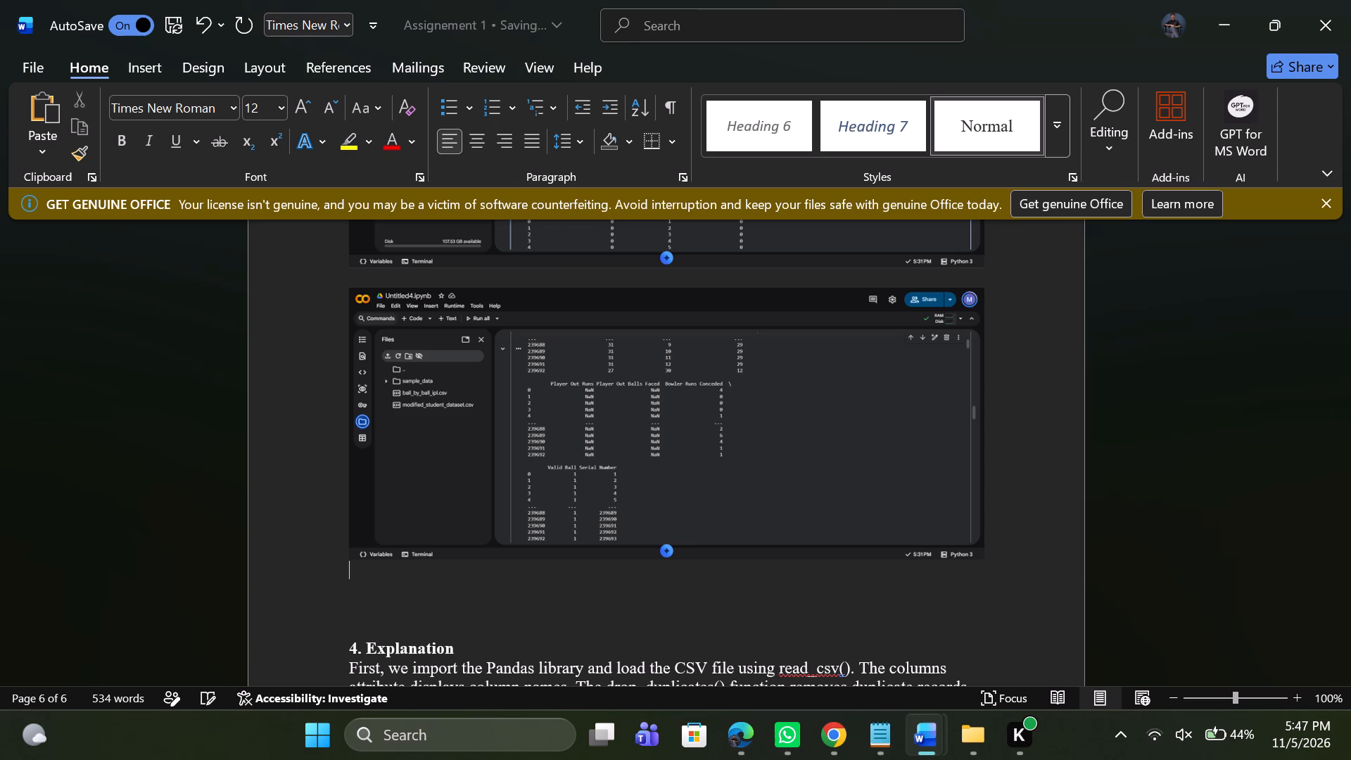
Add one more line break below the pasted Player Out Runs output snip, above "4. Explanation".
{"action": "key", "text": "Return"}
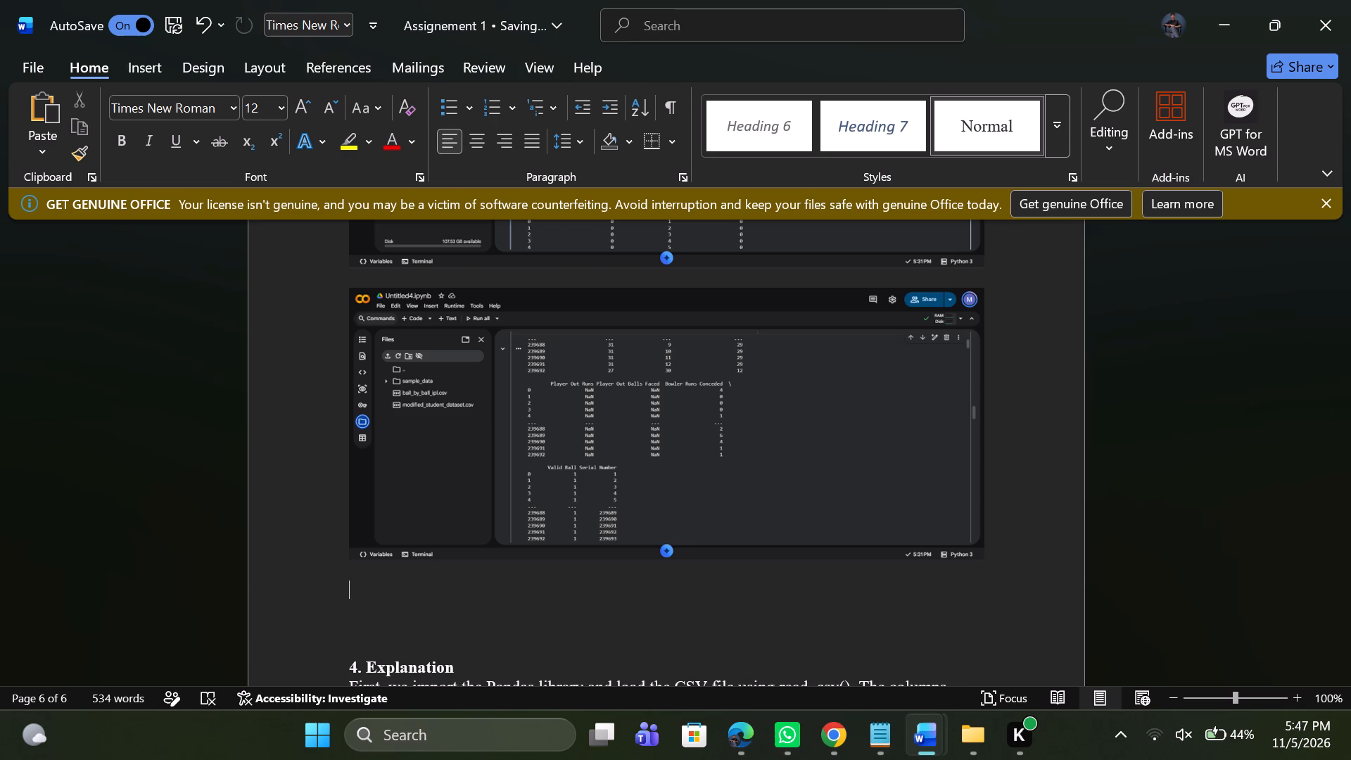
In Colab, refresh the Files pane's listing by moving the pane to the other side, closing it and reopening it.
{"action": "left_click", "coordinate": [829, 739]}
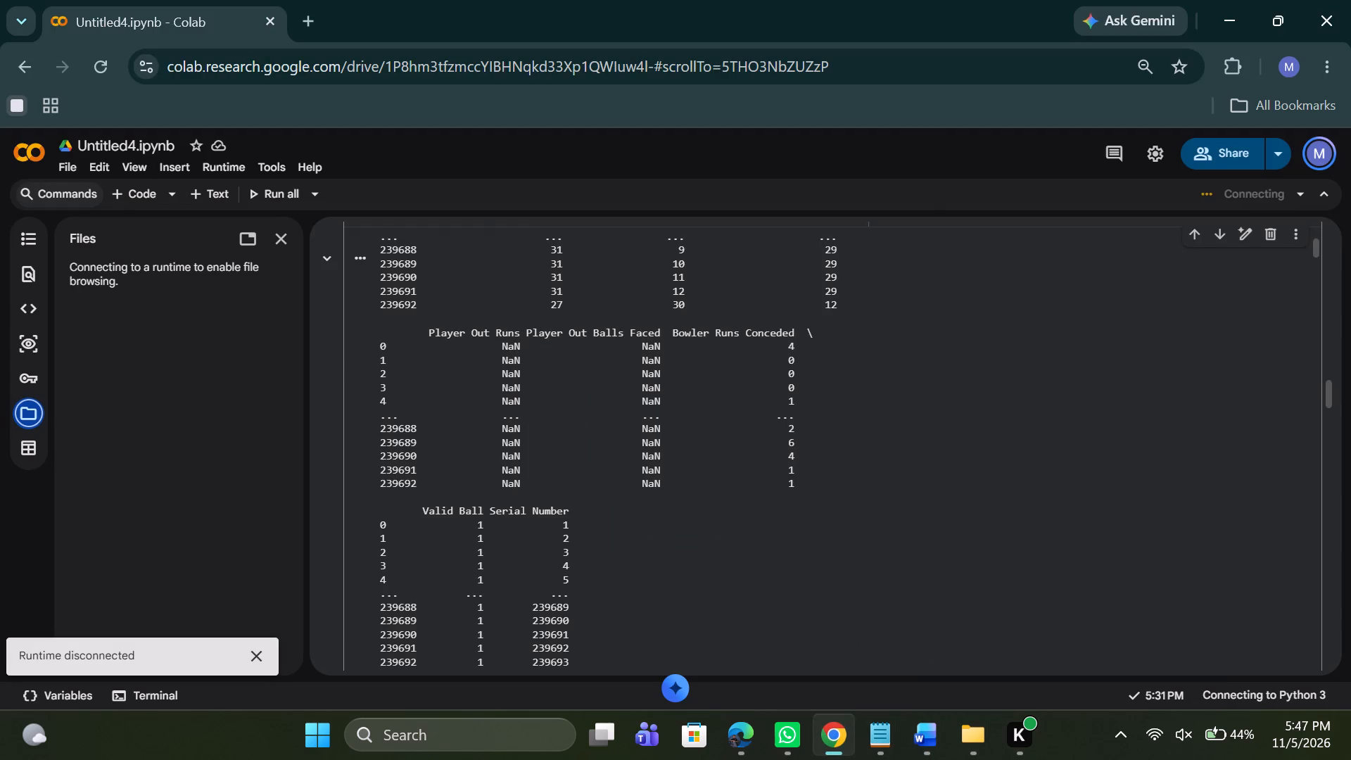
{"action": "scroll", "coordinate": [792, 614], "scroll_direction": "up", "scroll_amount": 4}
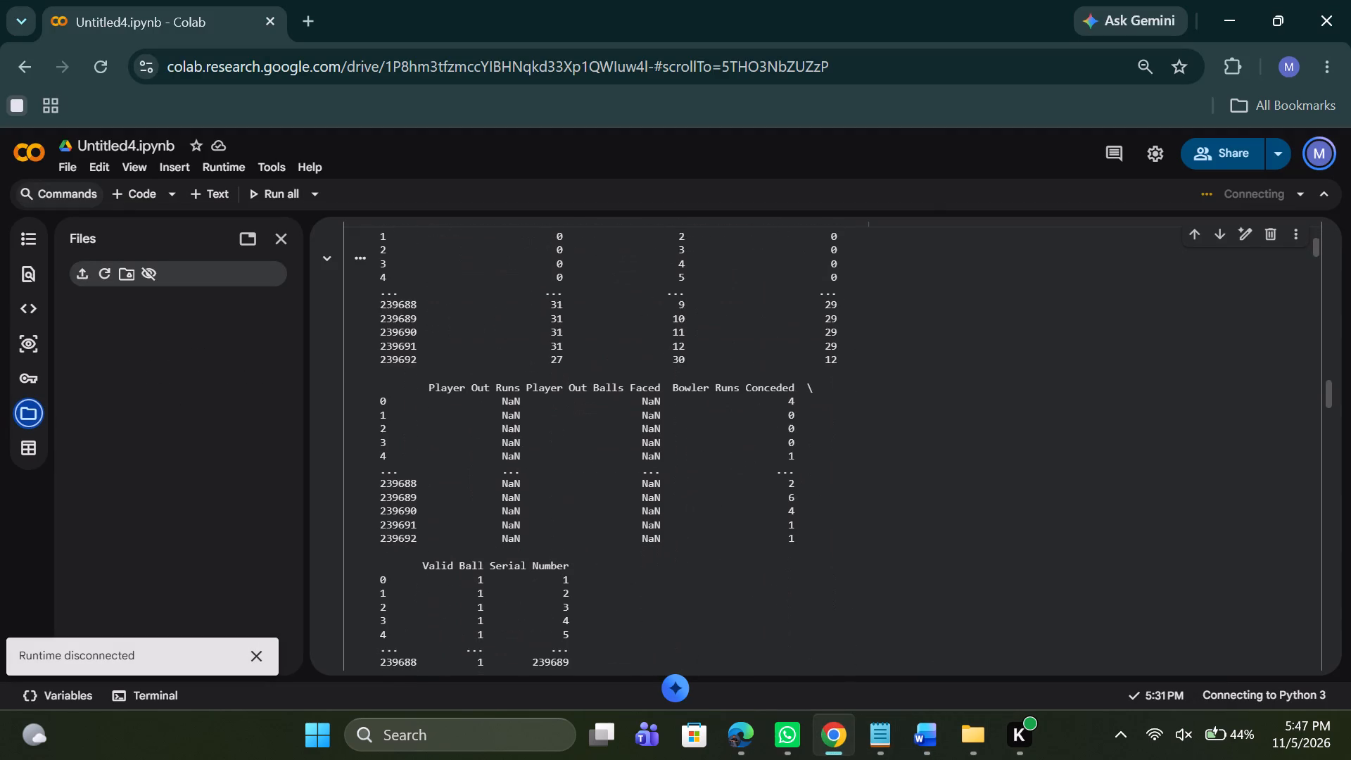
{"action": "scroll", "coordinate": [792, 614], "scroll_direction": "down", "scroll_amount": 4}
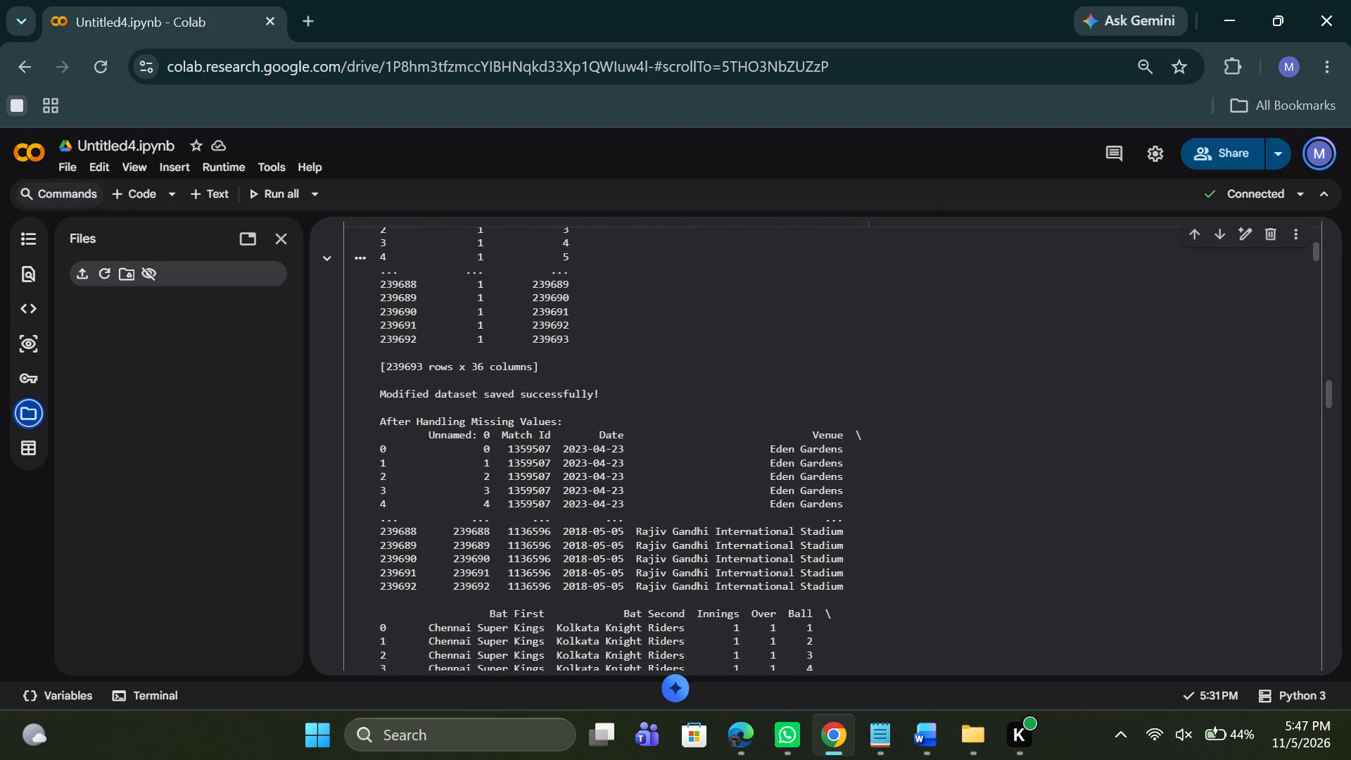
{"action": "scroll", "coordinate": [792, 614], "scroll_direction": "down", "scroll_amount": 2}
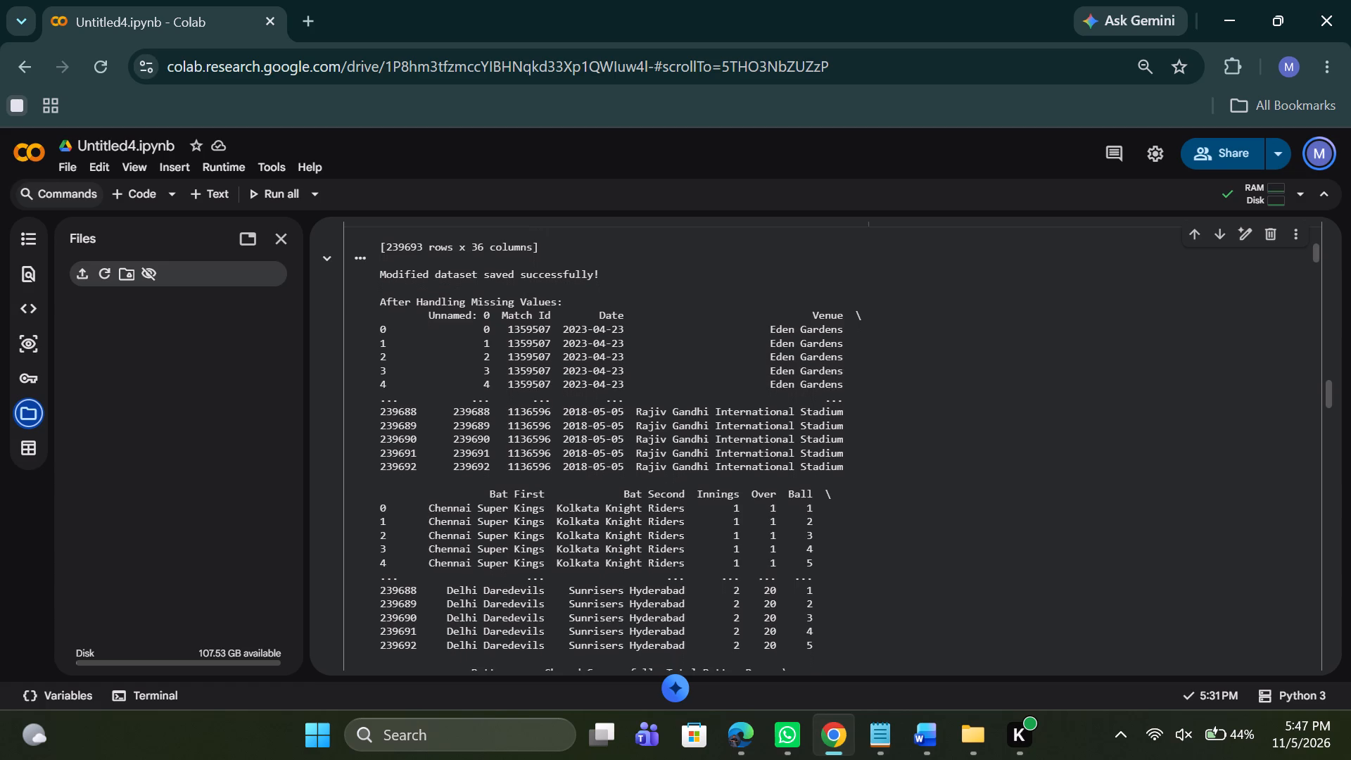
{"action": "scroll", "coordinate": [792, 614], "scroll_direction": "down", "scroll_amount": 1}
{"action": "left_click", "coordinate": [87, 276]}
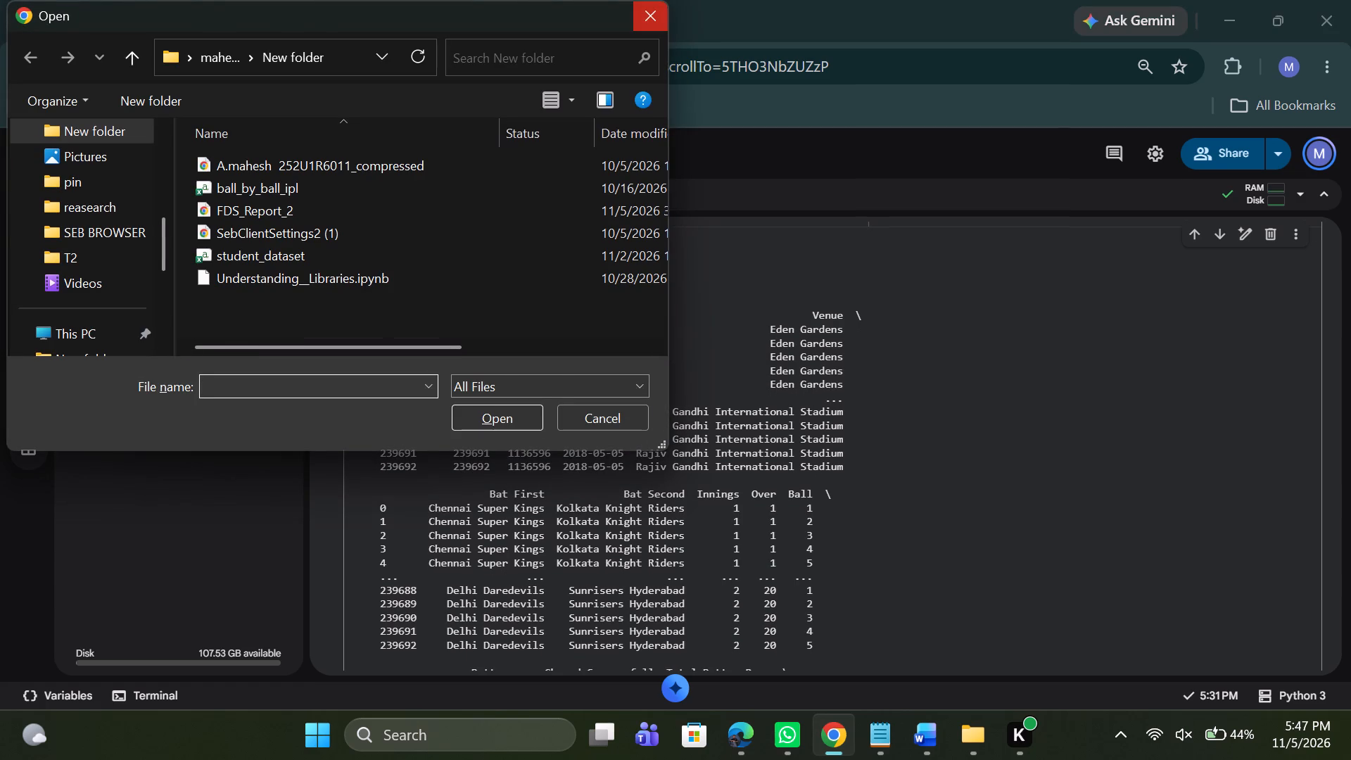
{"action": "left_click", "coordinate": [664, 5]}
{"action": "left_click", "coordinate": [248, 239]}
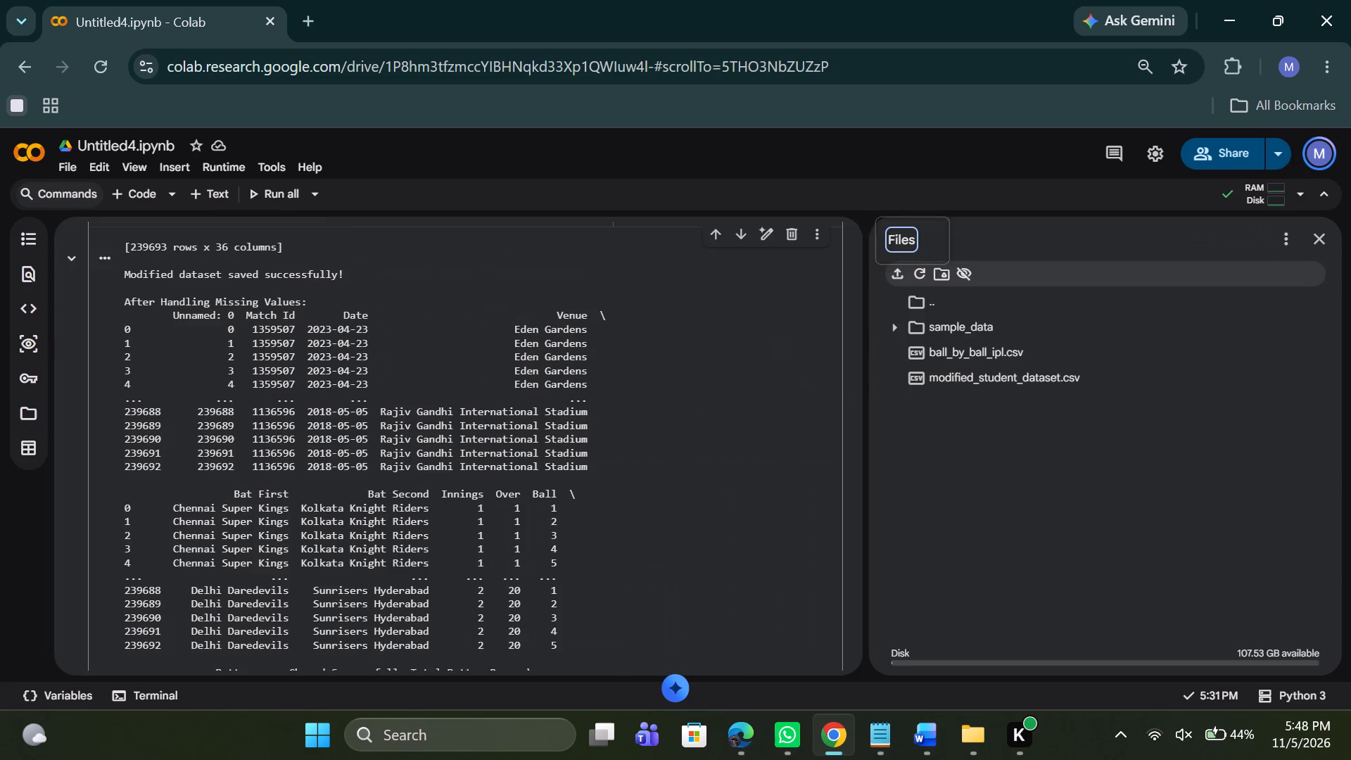
{"action": "left_click", "coordinate": [1324, 235]}
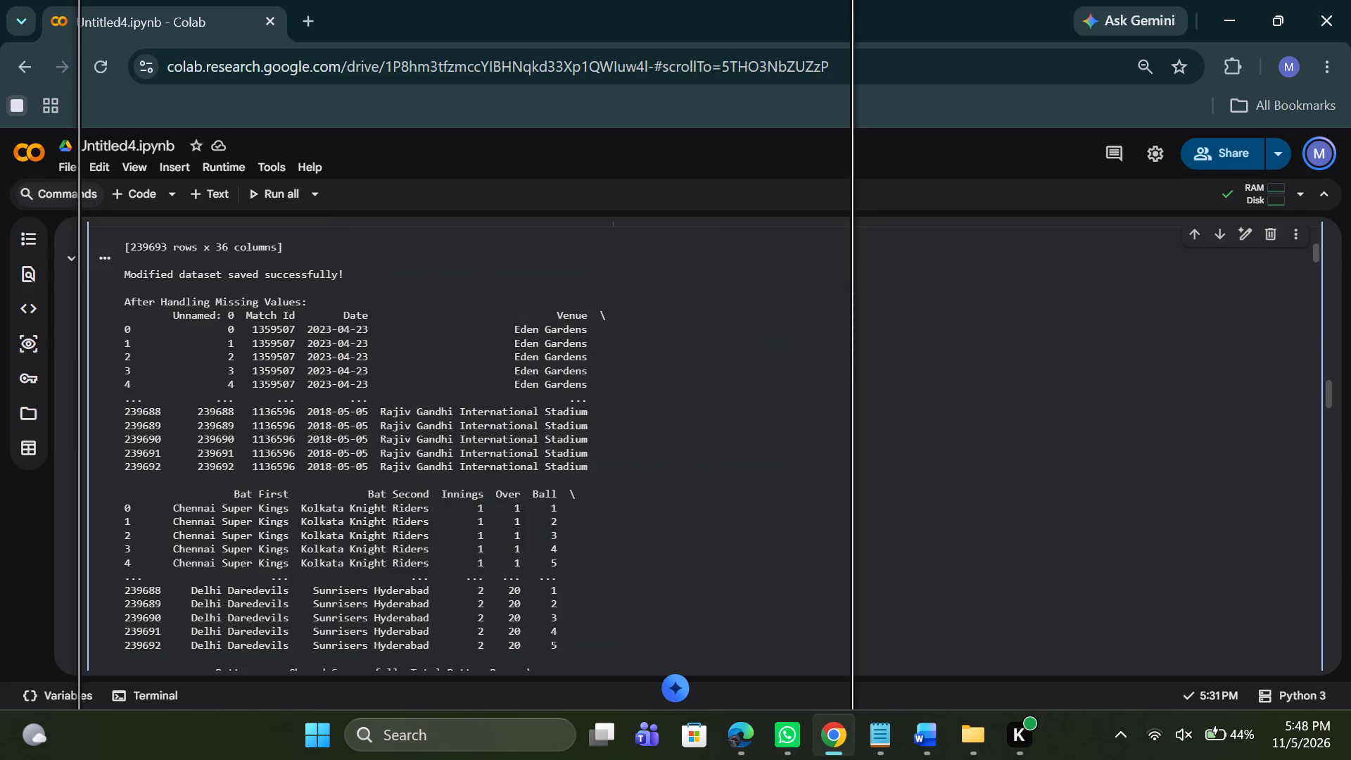
{"action": "left_click", "coordinate": [22, 403]}
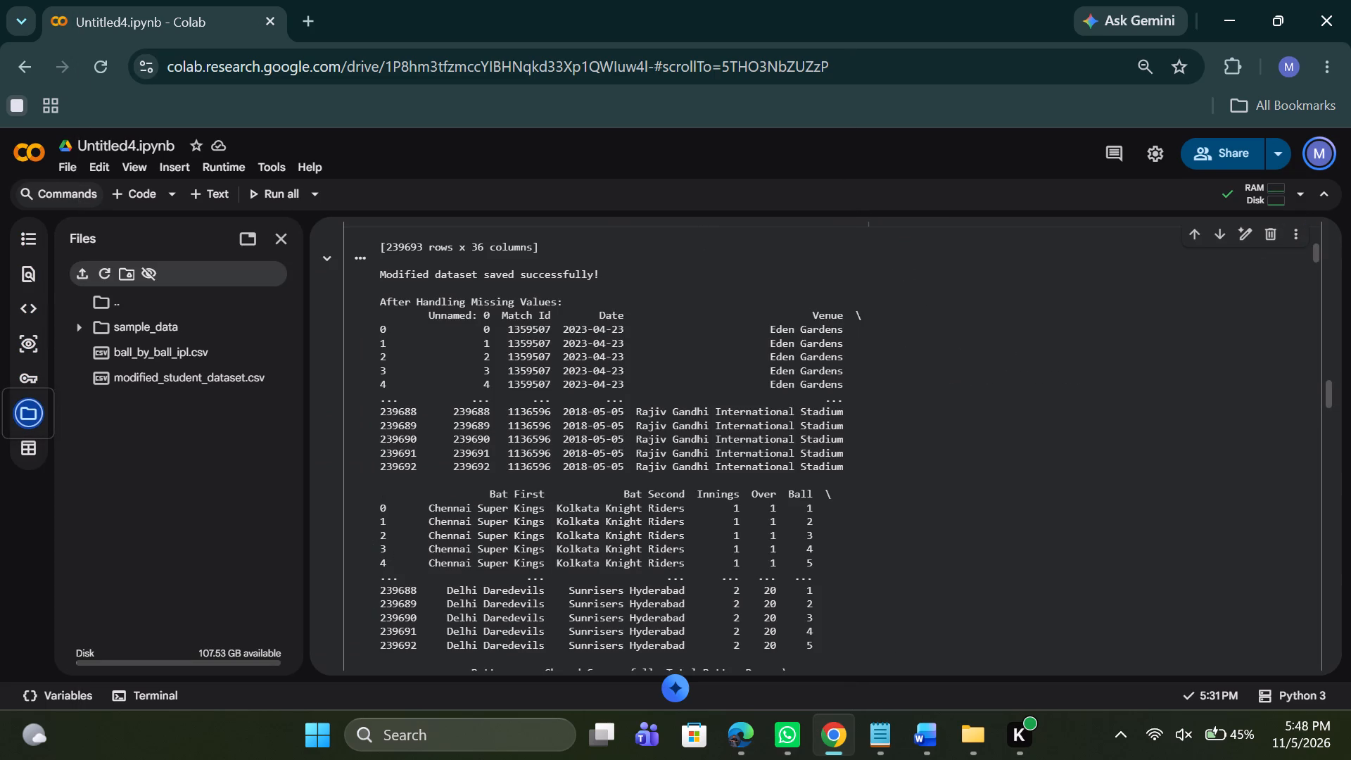
Snip the full-width Colab page area showing the Files pane and the After Handling Missing Values output through the Bat First table.
{"action": "key", "text": "Print"}
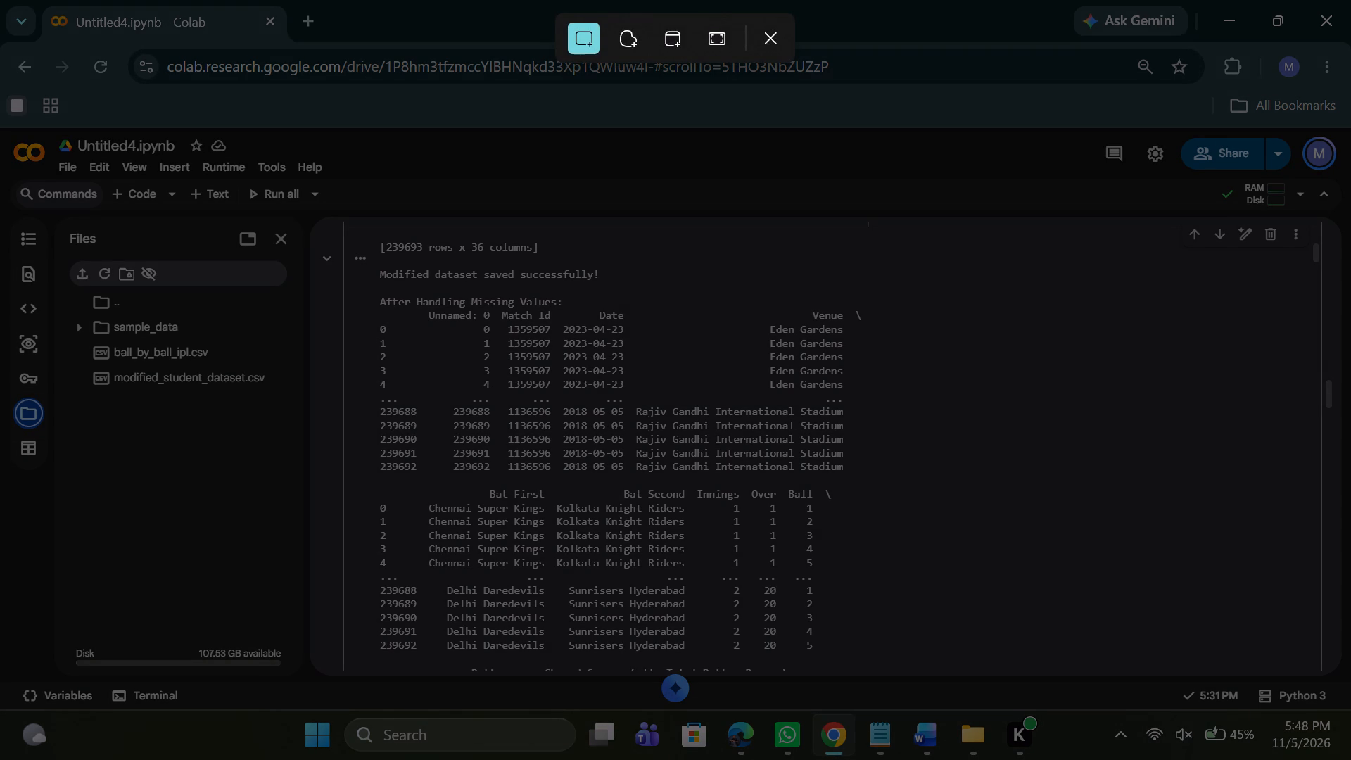
{"action": "left_click_drag", "start_coordinate": [0, 129], "coordinate": [1041, 580]}
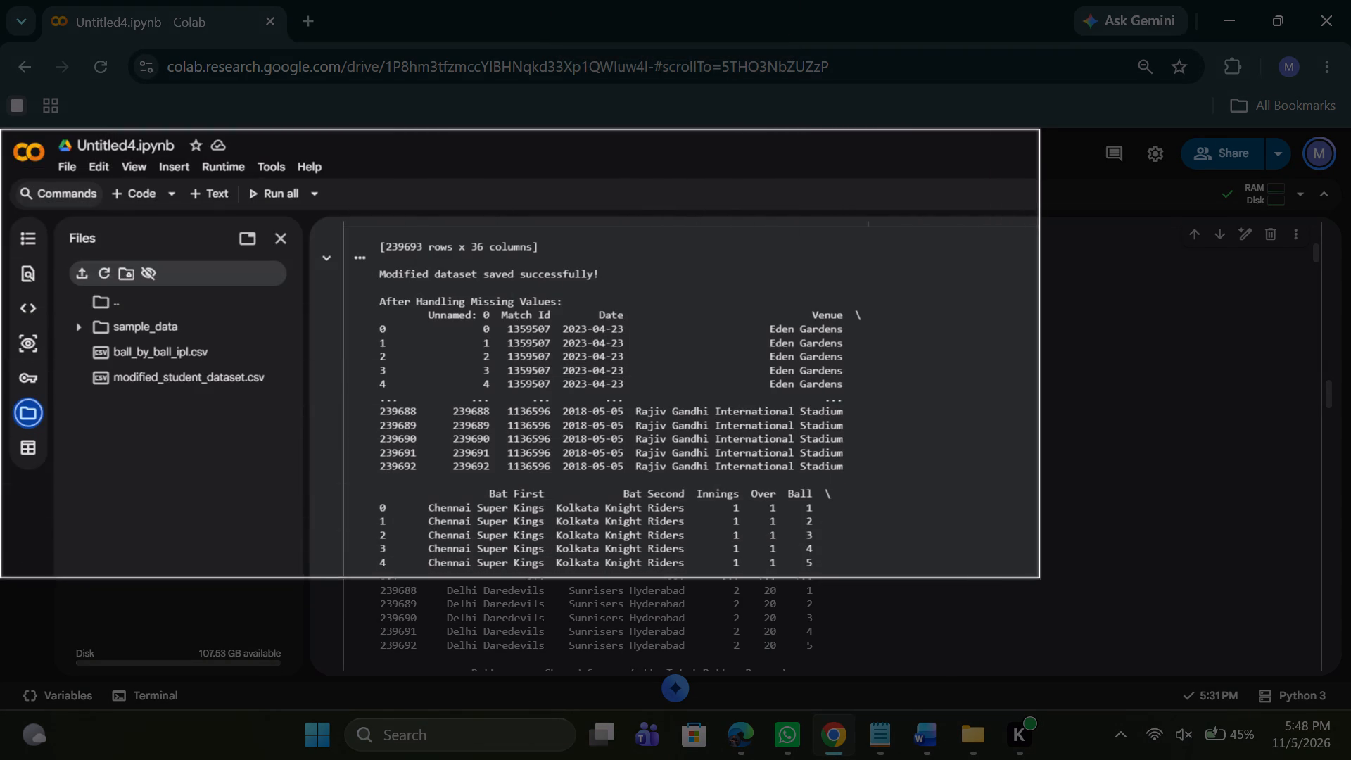
{"action": "left_click_drag", "start_coordinate": [1041, 580], "coordinate": [1348, 650]}
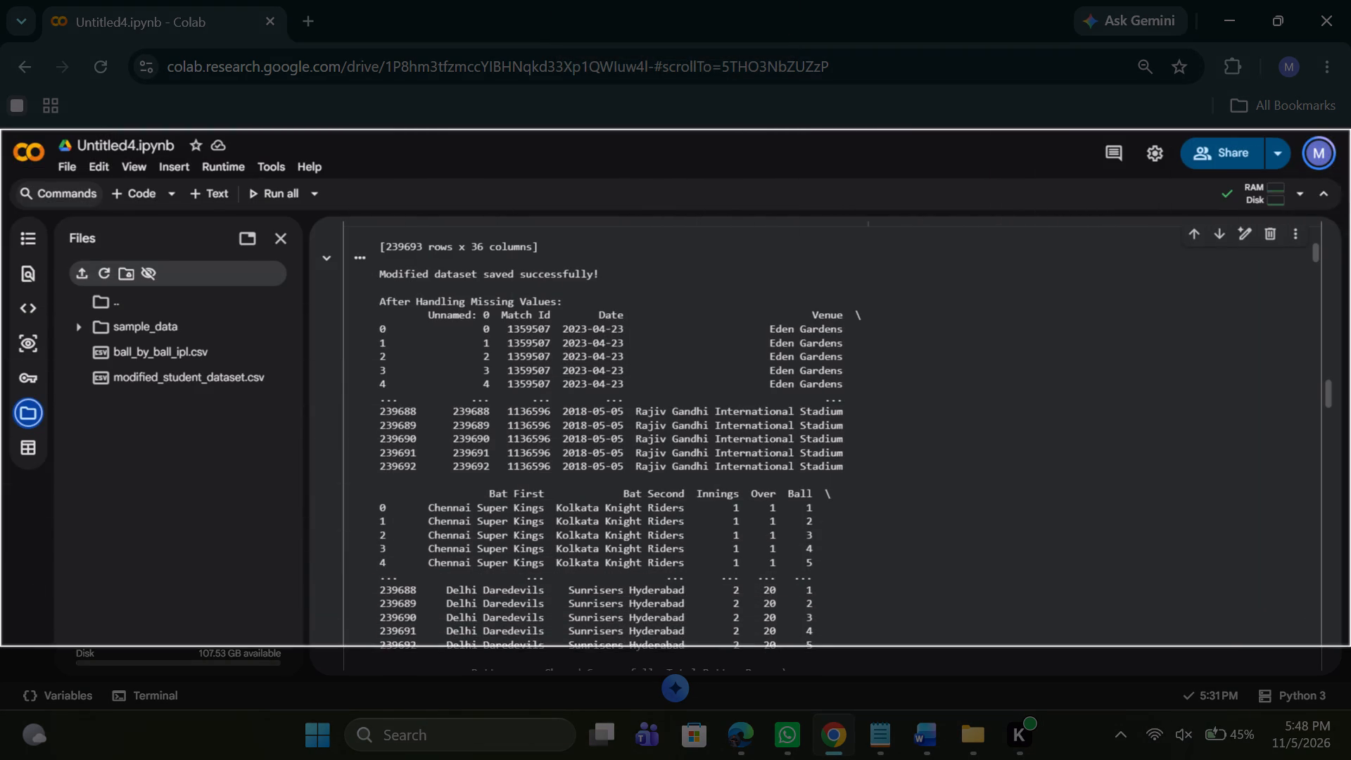
{"action": "left_click_drag", "start_coordinate": [1348, 650], "coordinate": [1341, 716]}
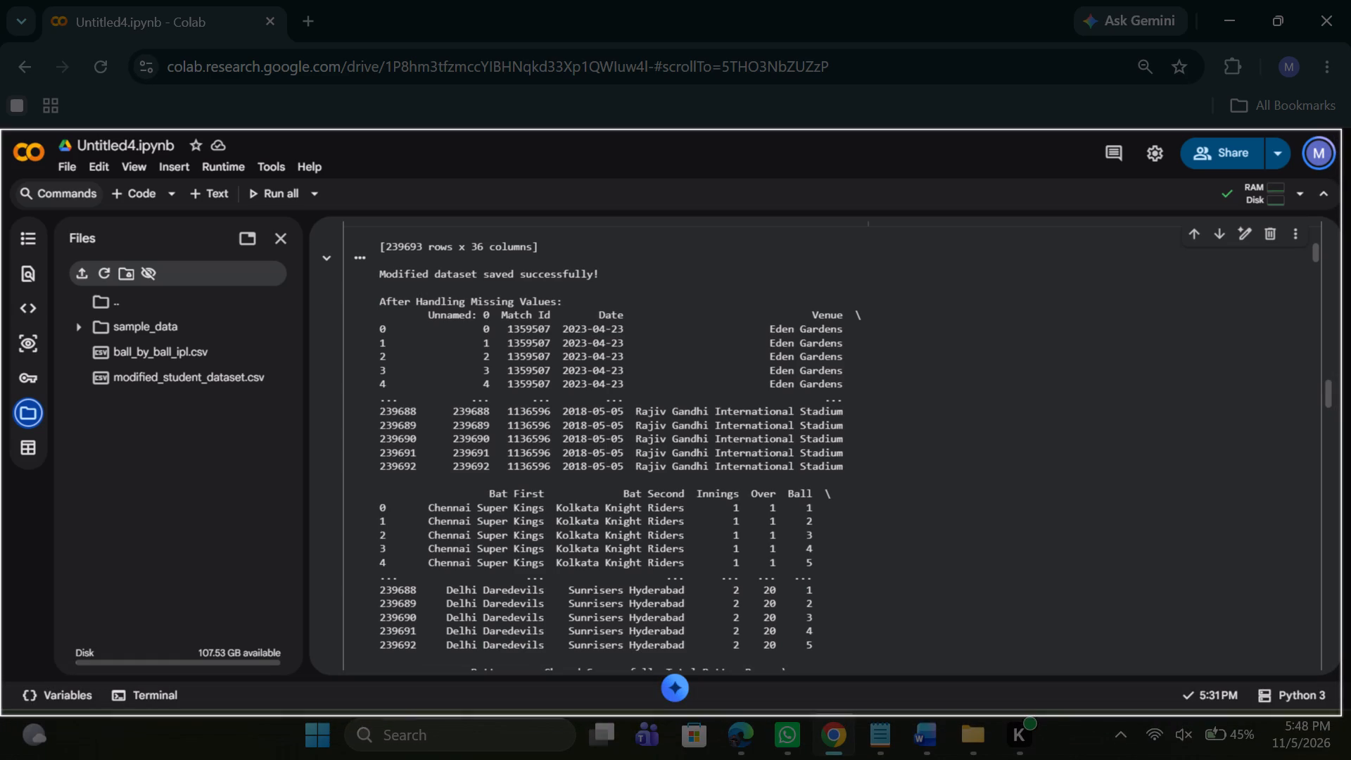
{"action": "left_click_drag", "start_coordinate": [1341, 716], "coordinate": [1339, 713]}
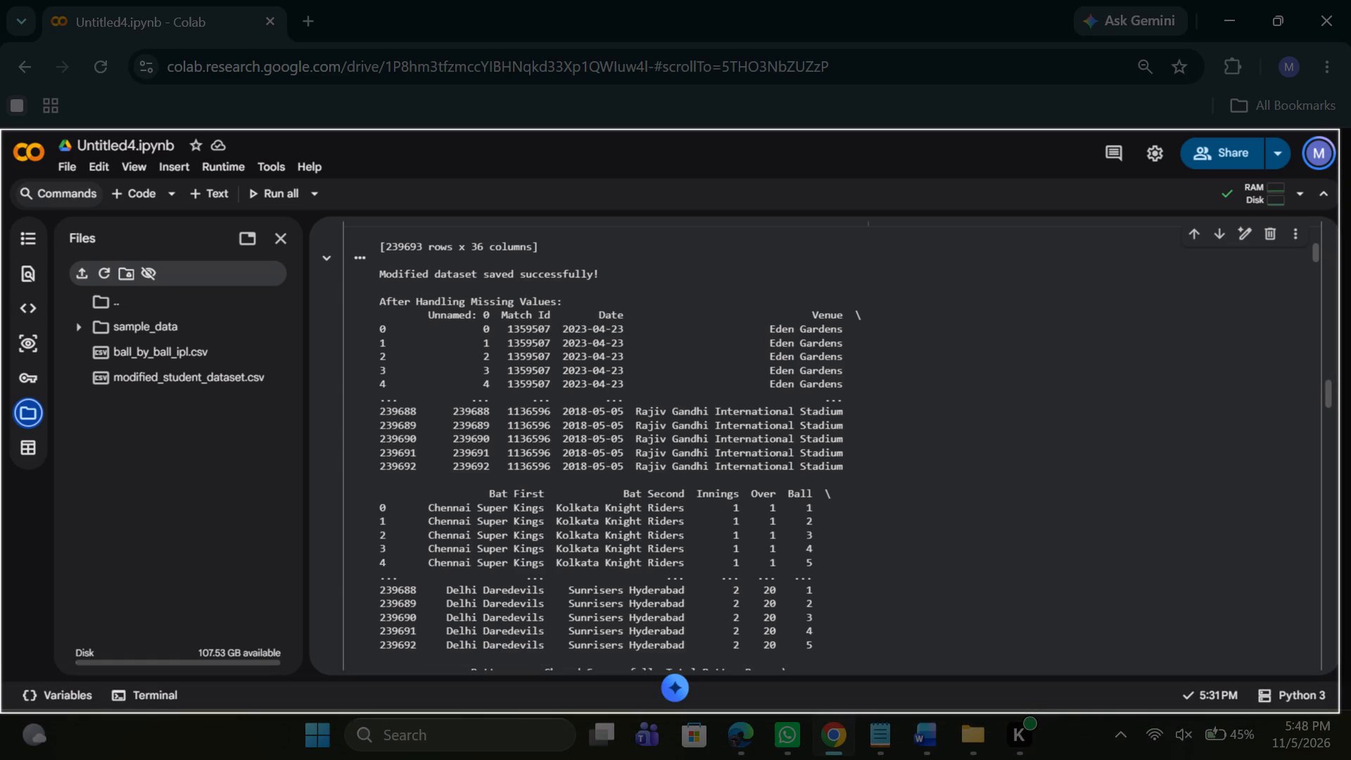
{"action": "left_click_drag", "start_coordinate": [1339, 713], "coordinate": [1339, 710]}
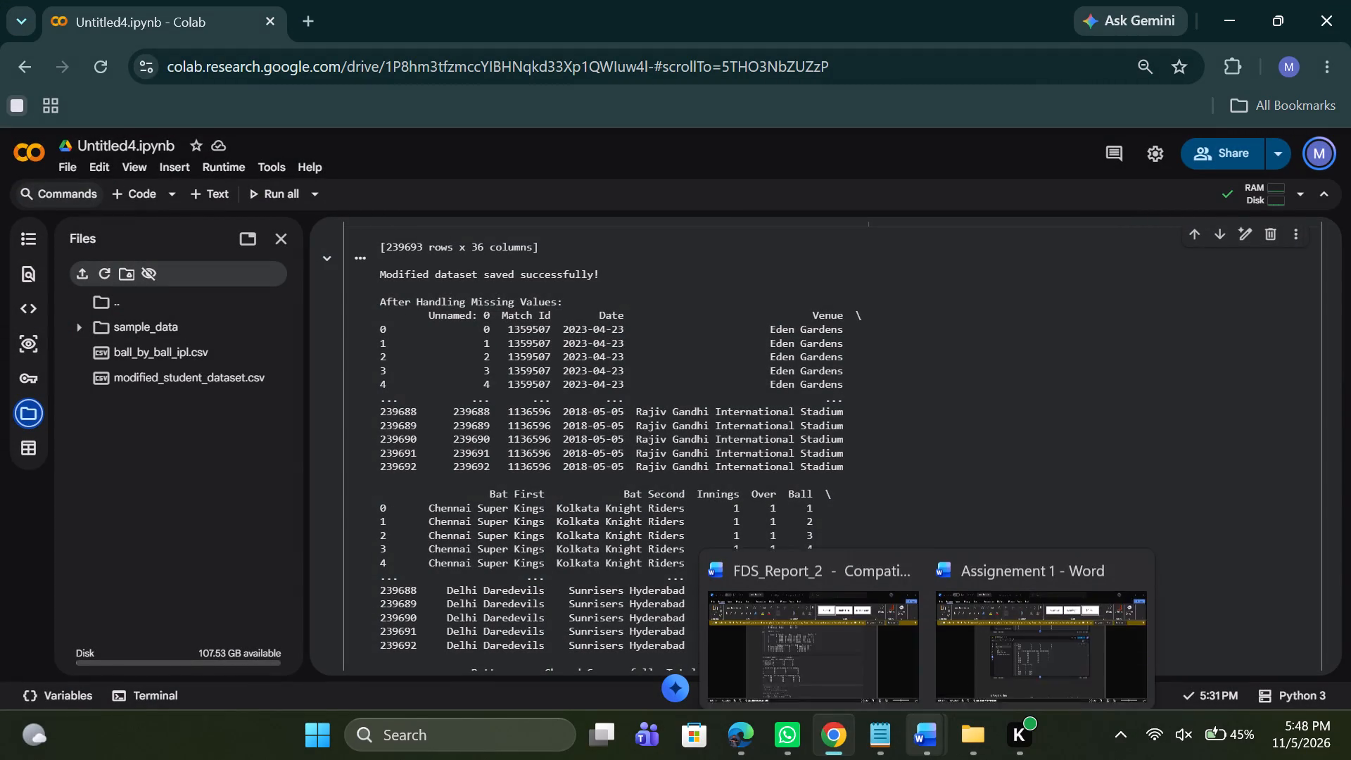
In the Assignement 1 Word document, paste the After Handling Missing Values output snip on the empty line above "4. Explanation".
{"action": "left_click", "coordinate": [909, 745]}
{"action": "left_click", "coordinate": [1015, 639]}
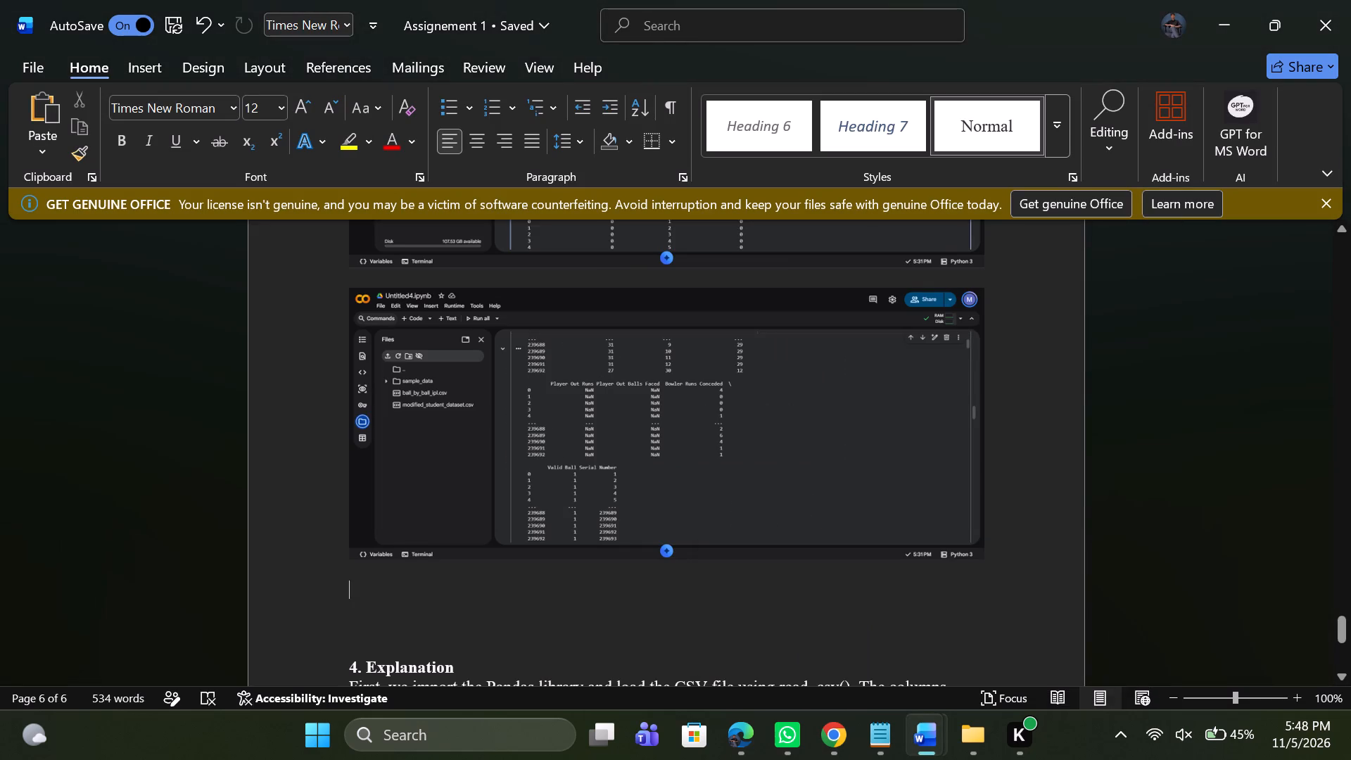
{"action": "key", "text": "ctrl+v"}
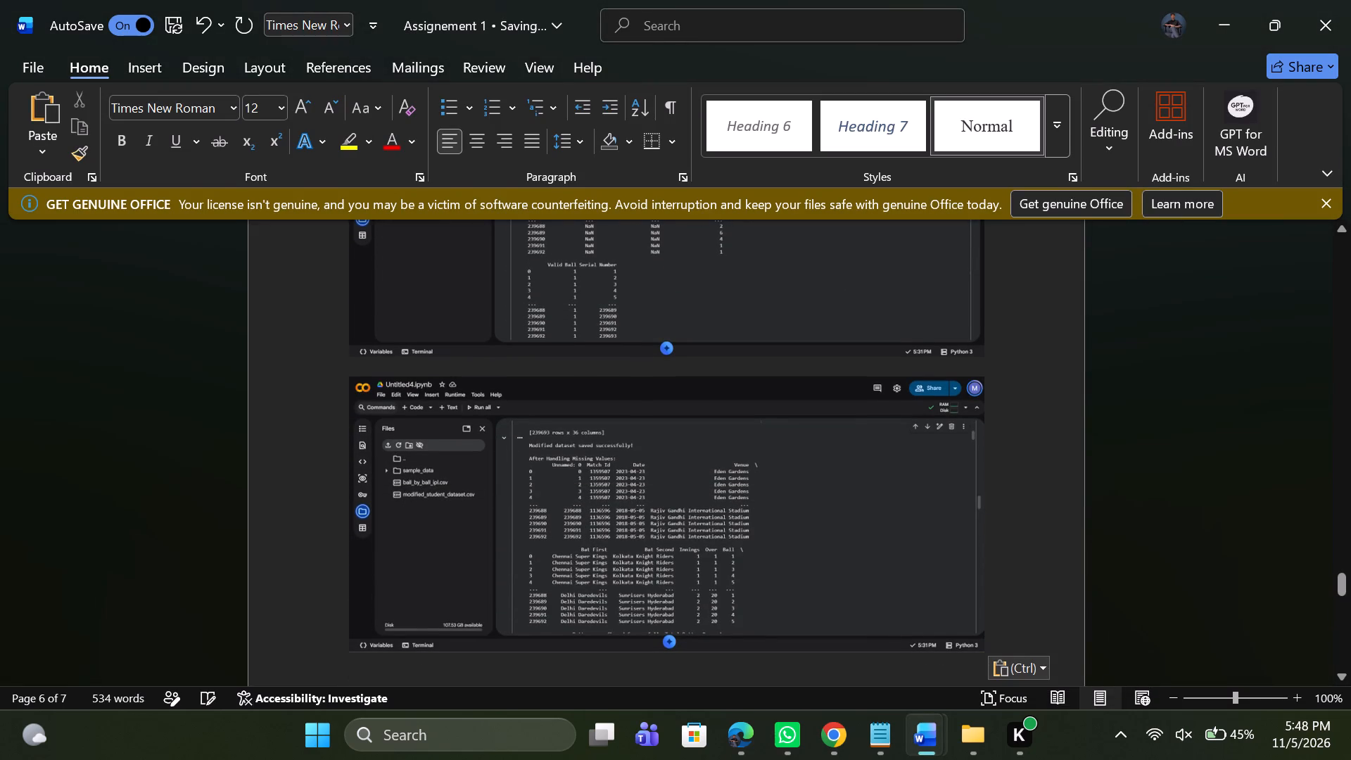
Back in Colab, snip the full-width page area showing the output from the Batter table through the start of the Player Out Runs table.
{"action": "left_click", "coordinate": [846, 730]}
{"action": "scroll", "coordinate": [768, 589], "scroll_direction": "down", "scroll_amount": 2}
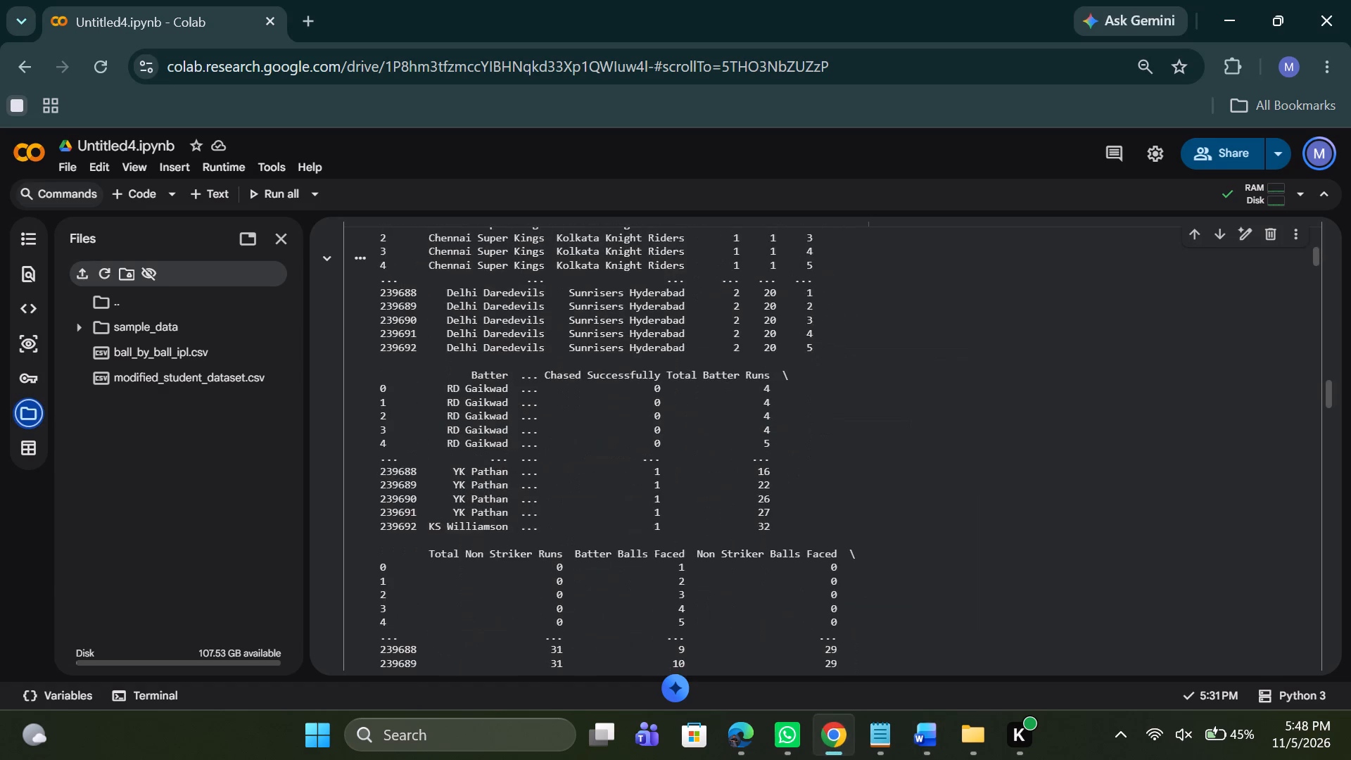
{"action": "scroll", "coordinate": [768, 589], "scroll_direction": "down", "scroll_amount": 4}
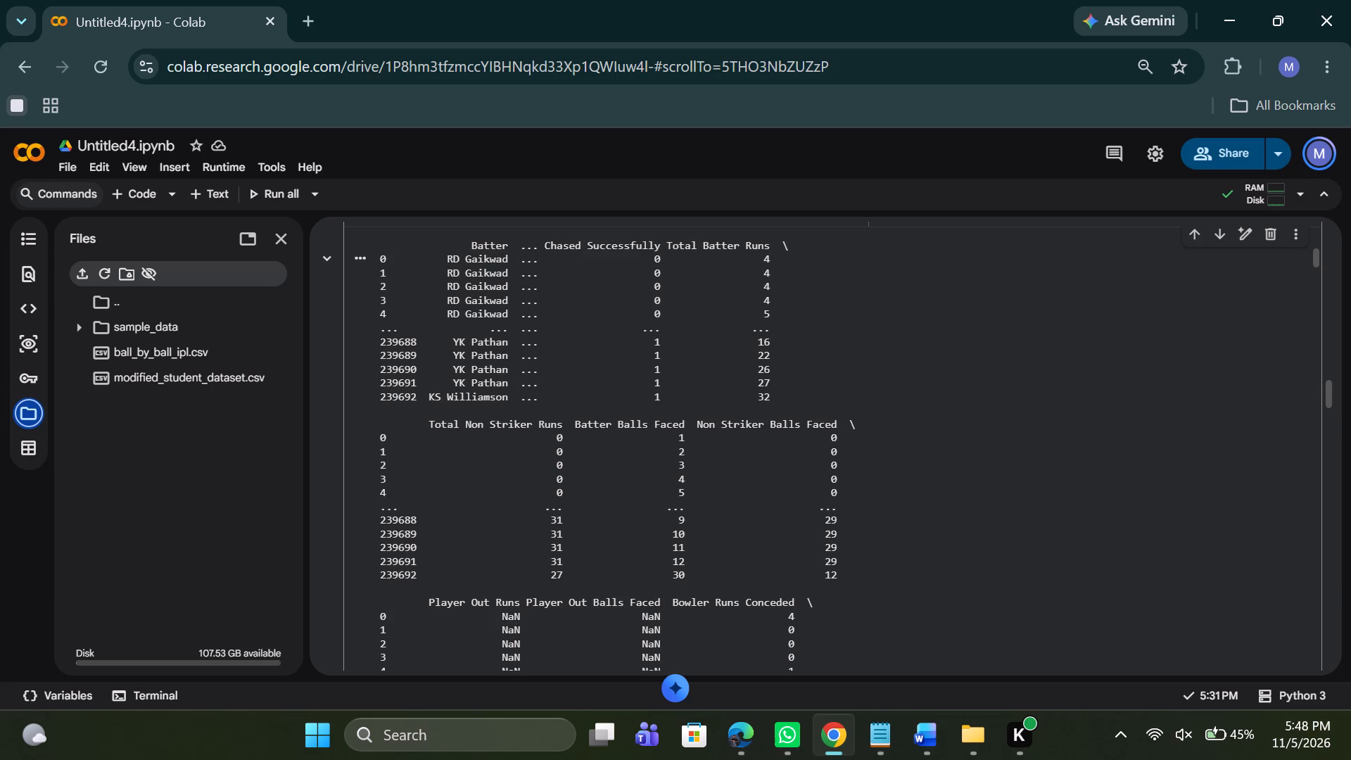
{"action": "key", "text": "Print"}
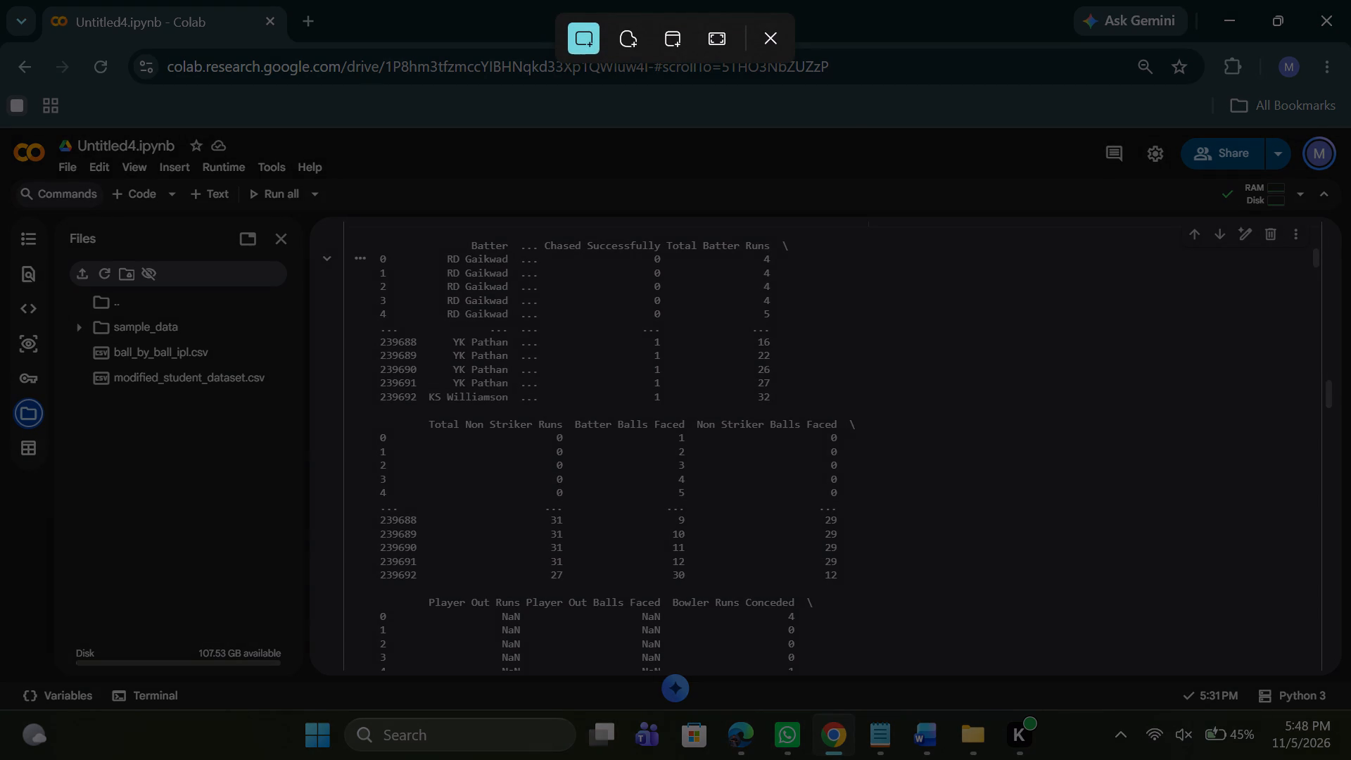
{"action": "left_click_drag", "start_coordinate": [0, 127], "coordinate": [1050, 546]}
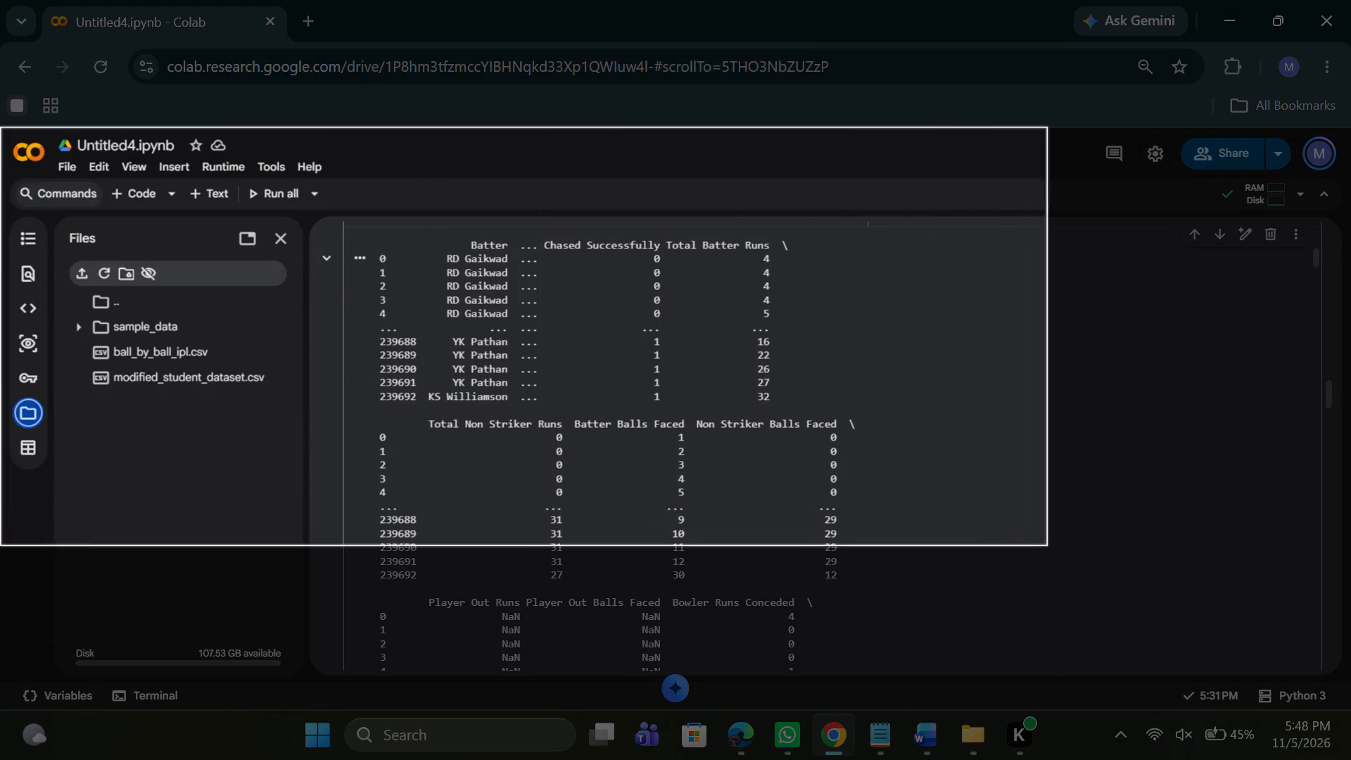
{"action": "left_click_drag", "start_coordinate": [1050, 546], "coordinate": [1350, 692]}
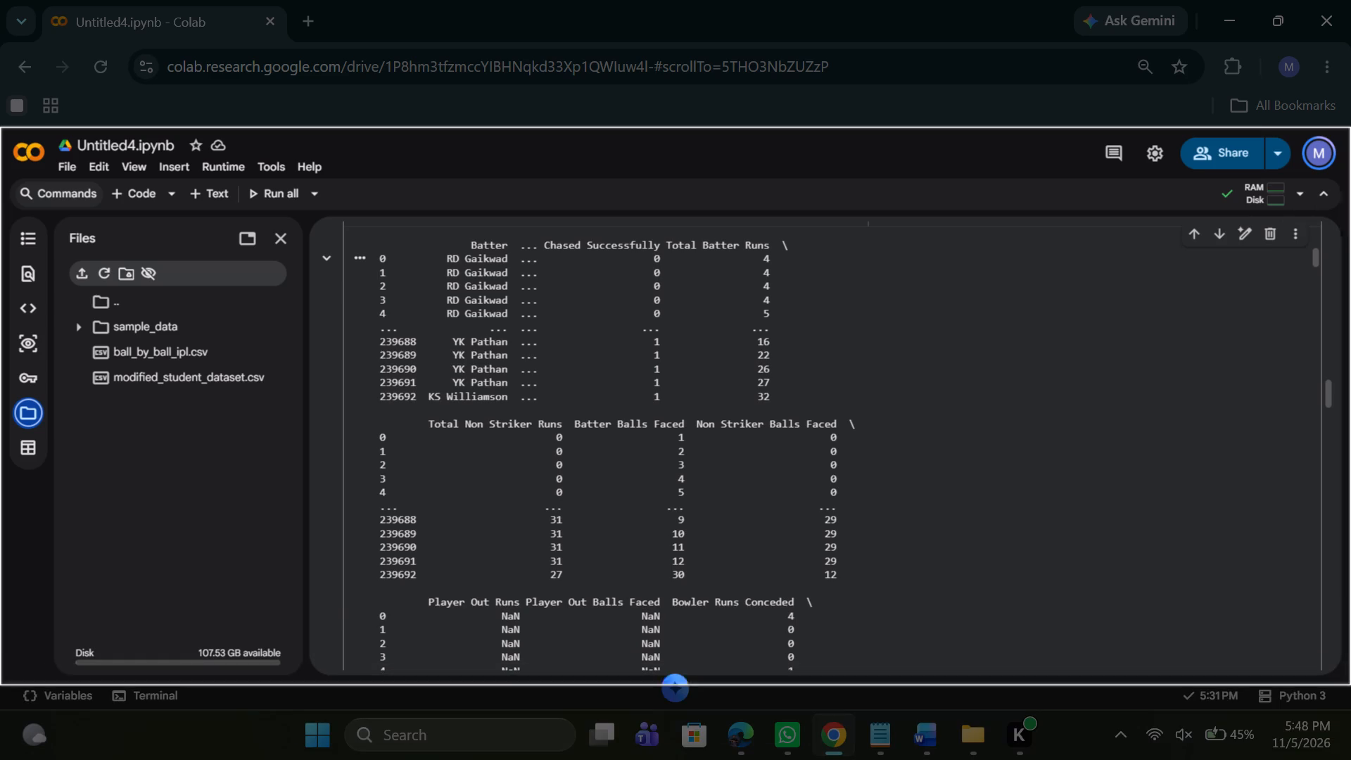
{"action": "left_click_drag", "start_coordinate": [1350, 692], "coordinate": [1347, 710]}
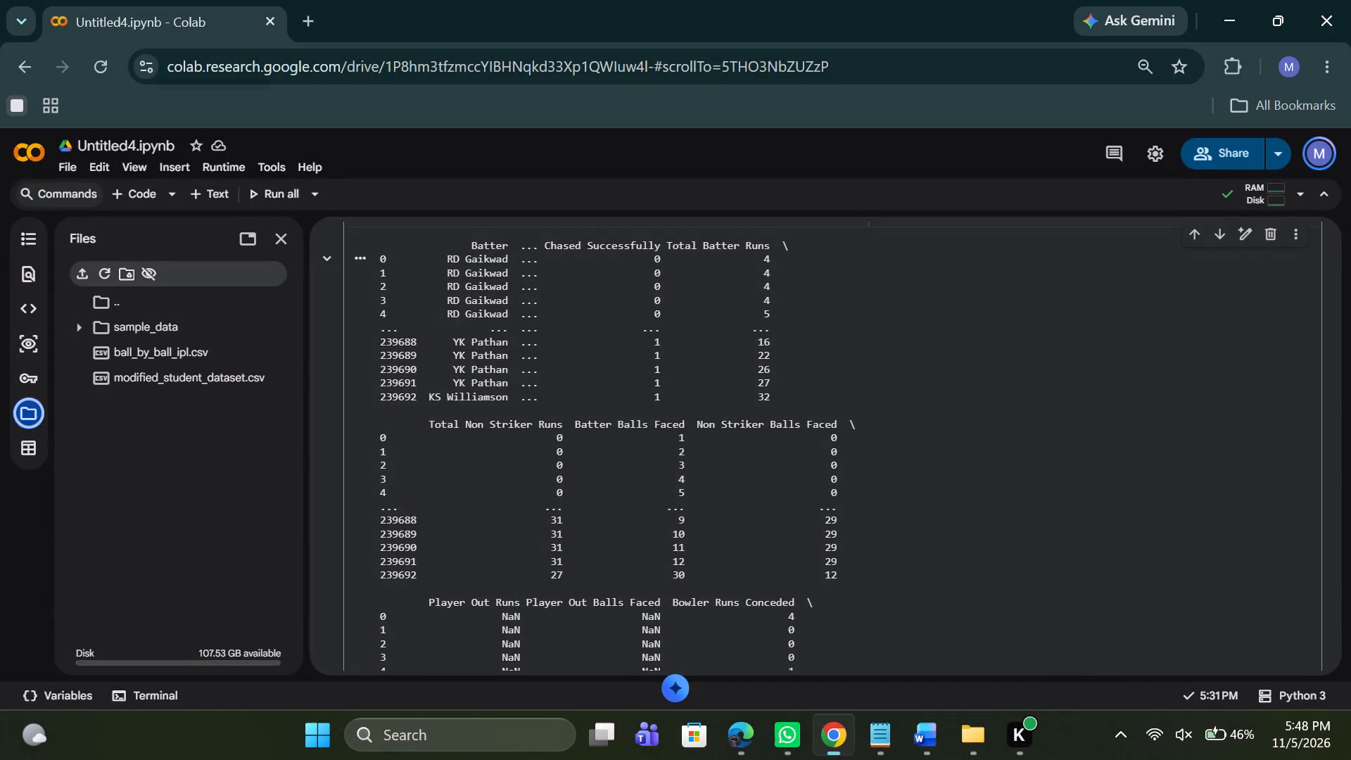
In the Assignement 1 Word document, add two line breaks after the last snip and paste the Batter table output snip.
{"action": "left_click", "coordinate": [932, 726]}
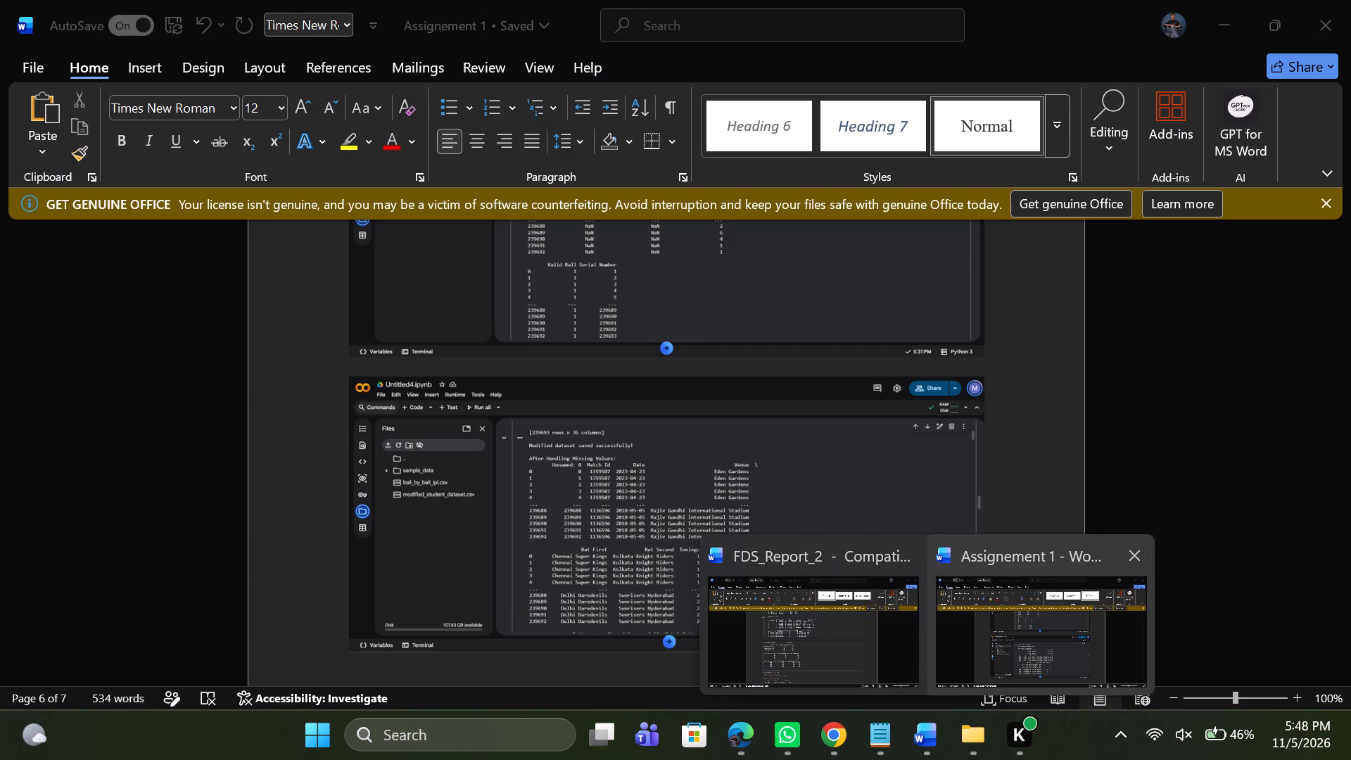
{"action": "left_click", "coordinate": [1046, 635]}
{"action": "key", "text": "Return"}
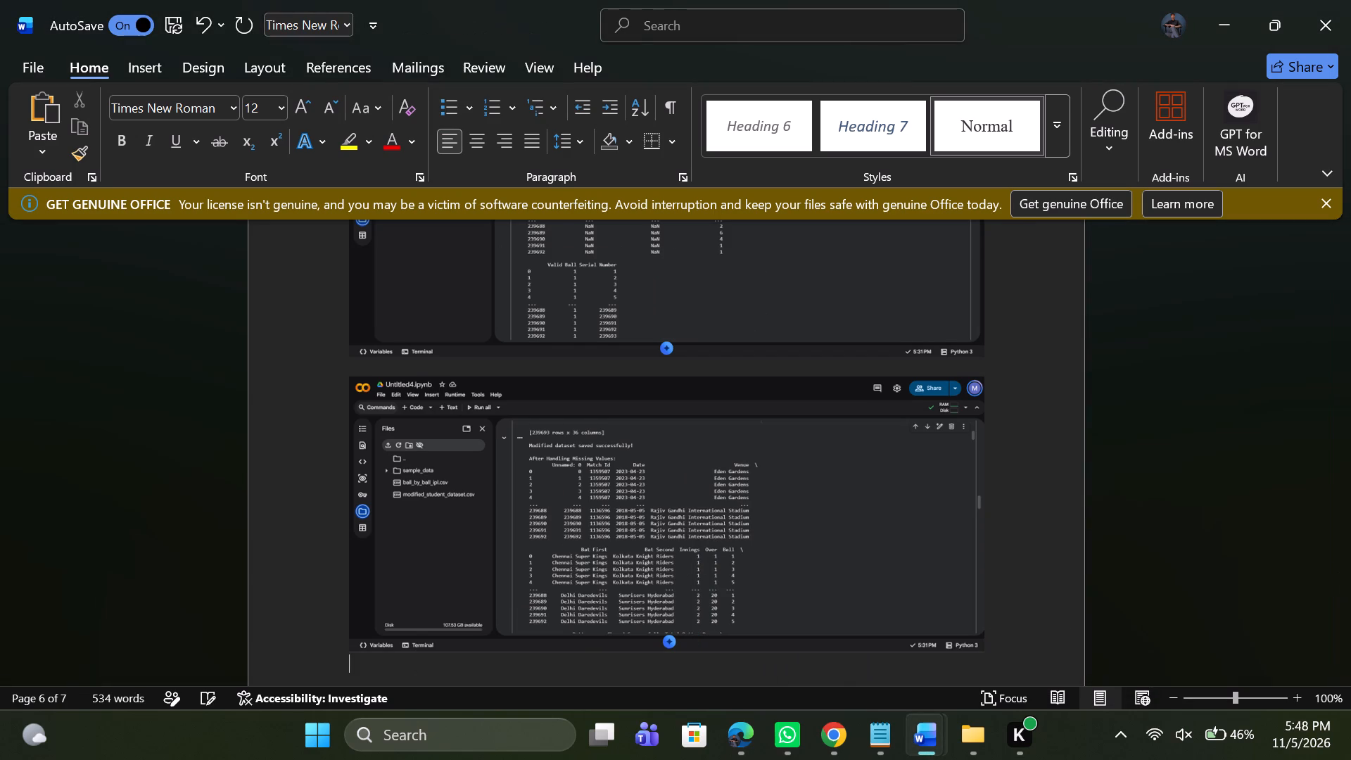
{"action": "key", "text": "Return"}
{"action": "key", "text": "ctrl+v"}
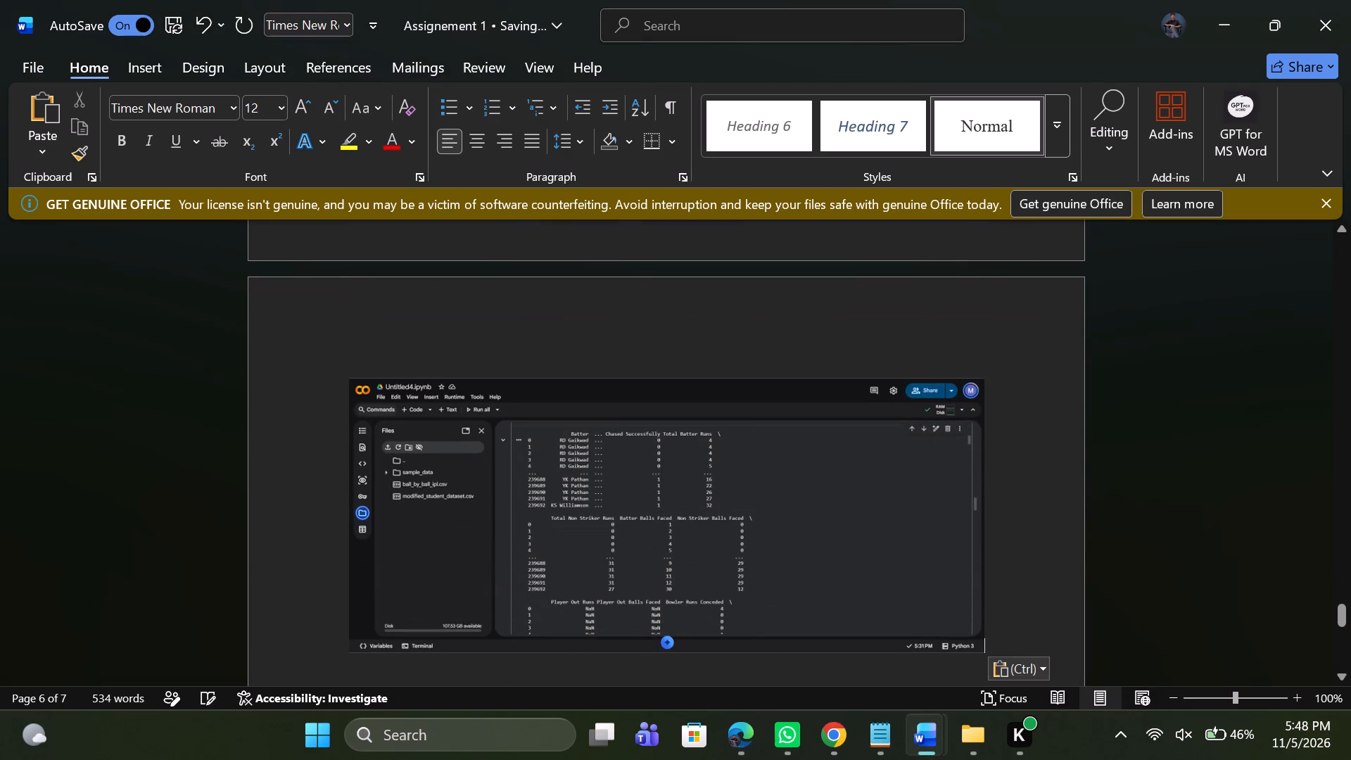
Back in Colab, snip the full-width page area from the Valid Ball table through the After Sorting Data output's start of the Bat First table.
{"action": "left_click", "coordinate": [832, 738]}
{"action": "scroll", "coordinate": [861, 576], "scroll_direction": "down", "scroll_amount": 5}
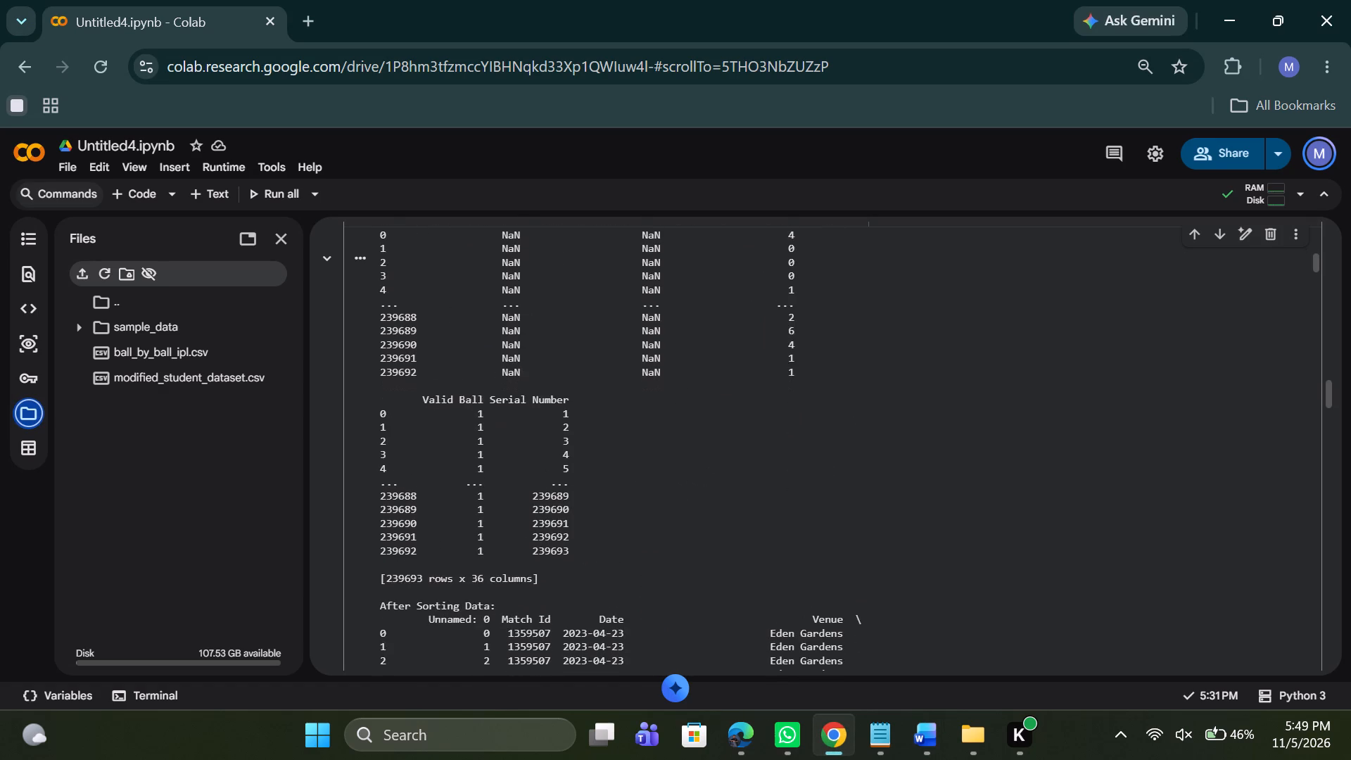
{"action": "scroll", "coordinate": [861, 576], "scroll_direction": "down", "scroll_amount": 1}
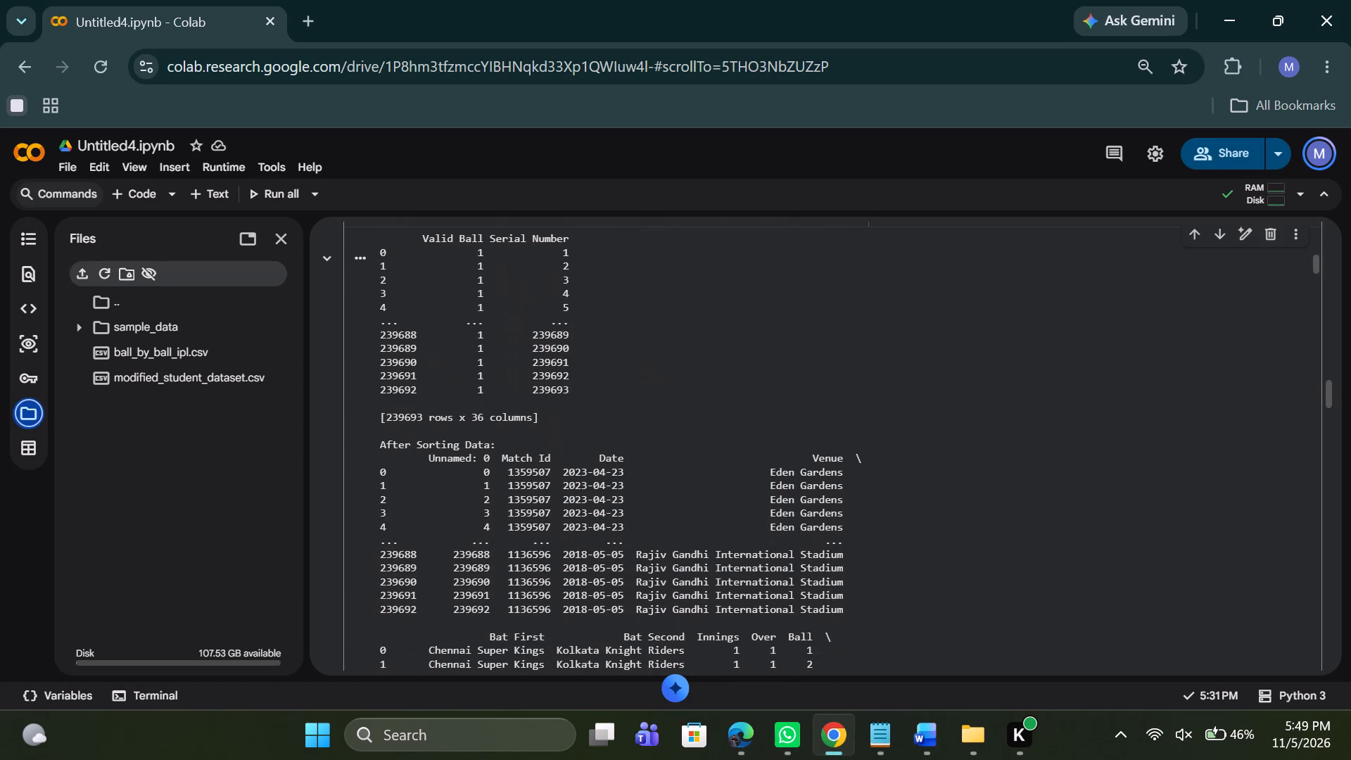
{"action": "key", "text": "Print"}
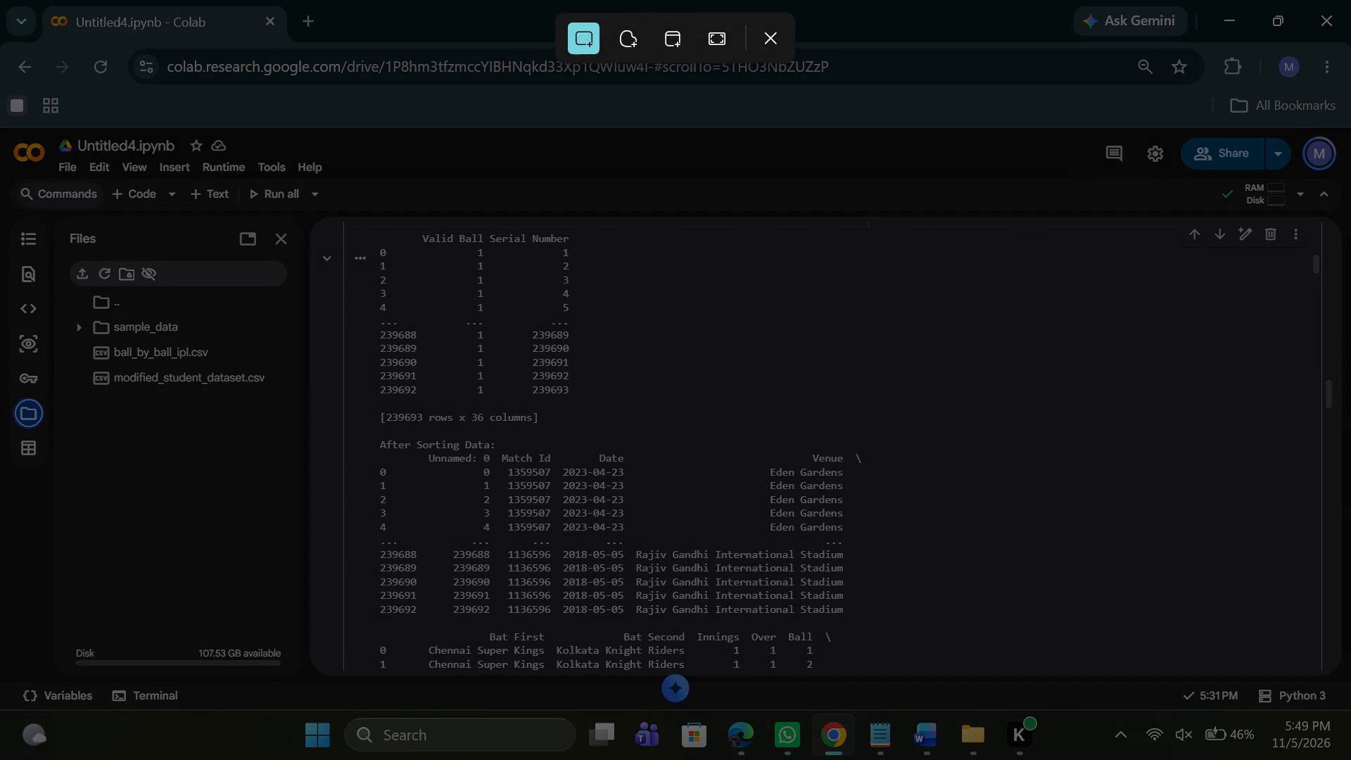
{"action": "left_click_drag", "start_coordinate": [0, 127], "coordinate": [1124, 672]}
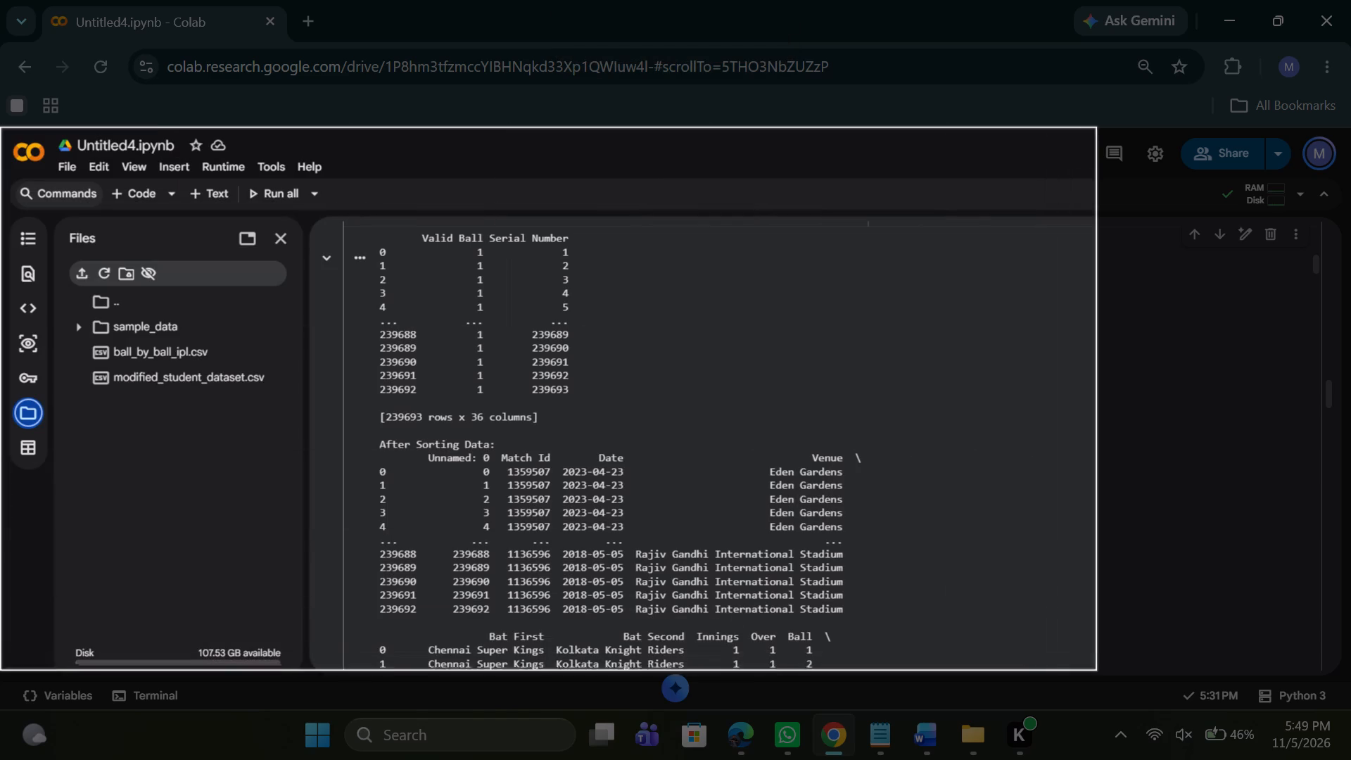
{"action": "left_click_drag", "start_coordinate": [1124, 672], "coordinate": [1350, 711]}
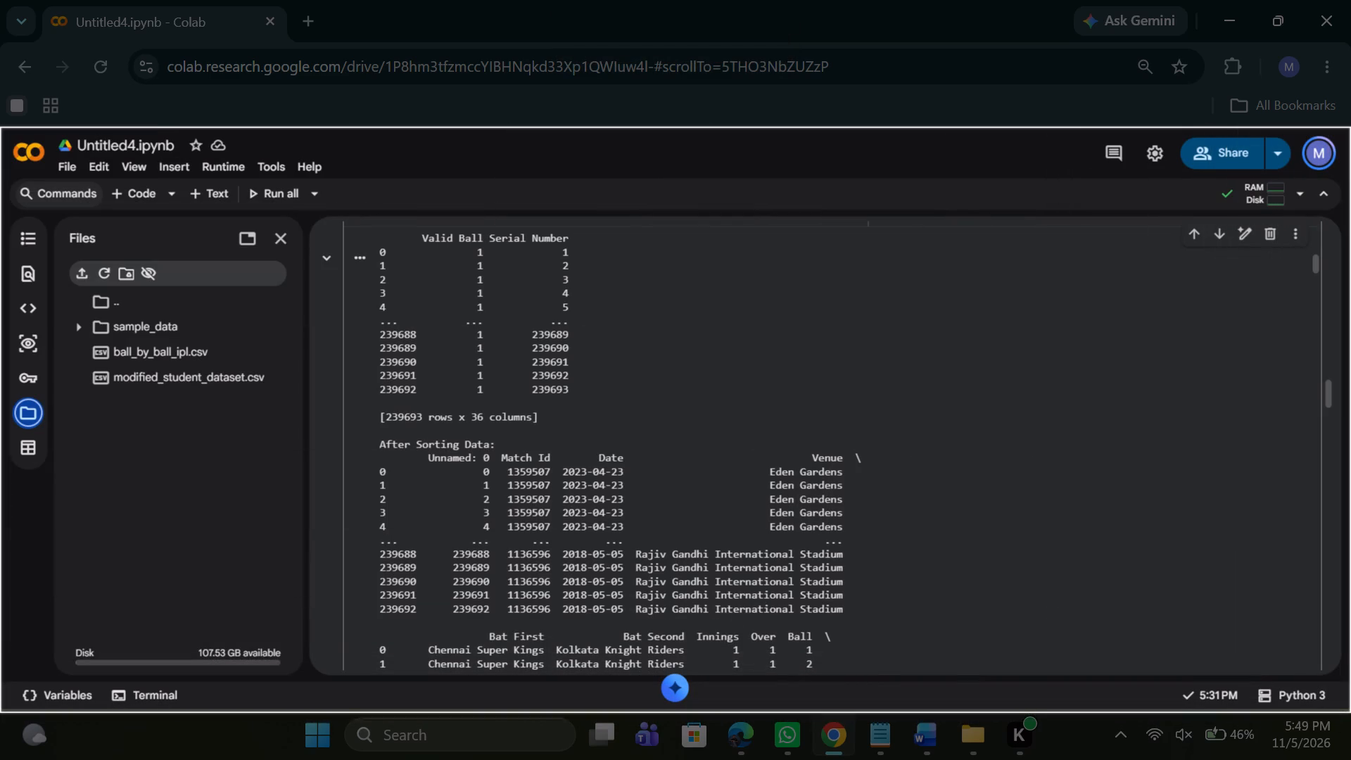
{"action": "left_click_drag", "start_coordinate": [1350, 711], "coordinate": [1350, 711]}
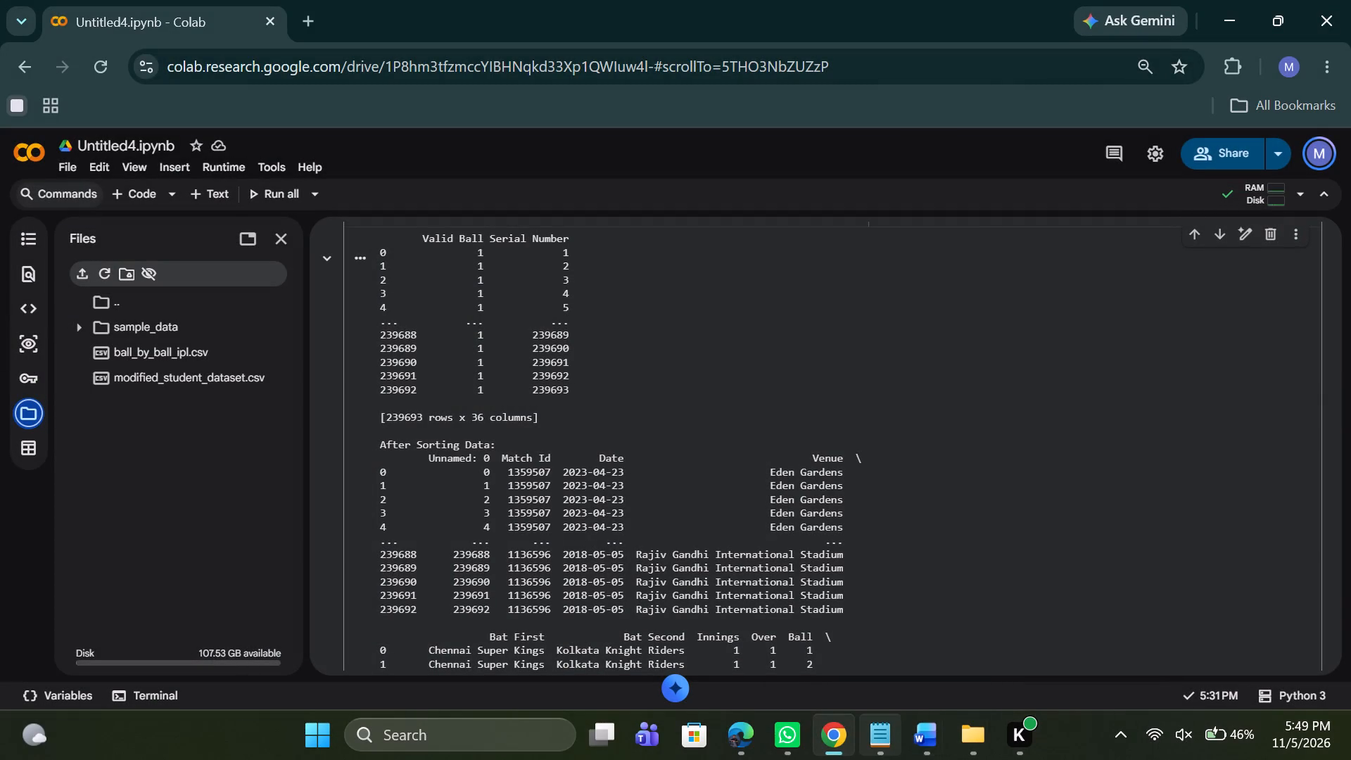
In the Assignement 1 Word document, add two line breaks after the last snip and paste the Valid Ball and After Sorting Data output snip.
{"action": "left_click", "coordinate": [1005, 658]}
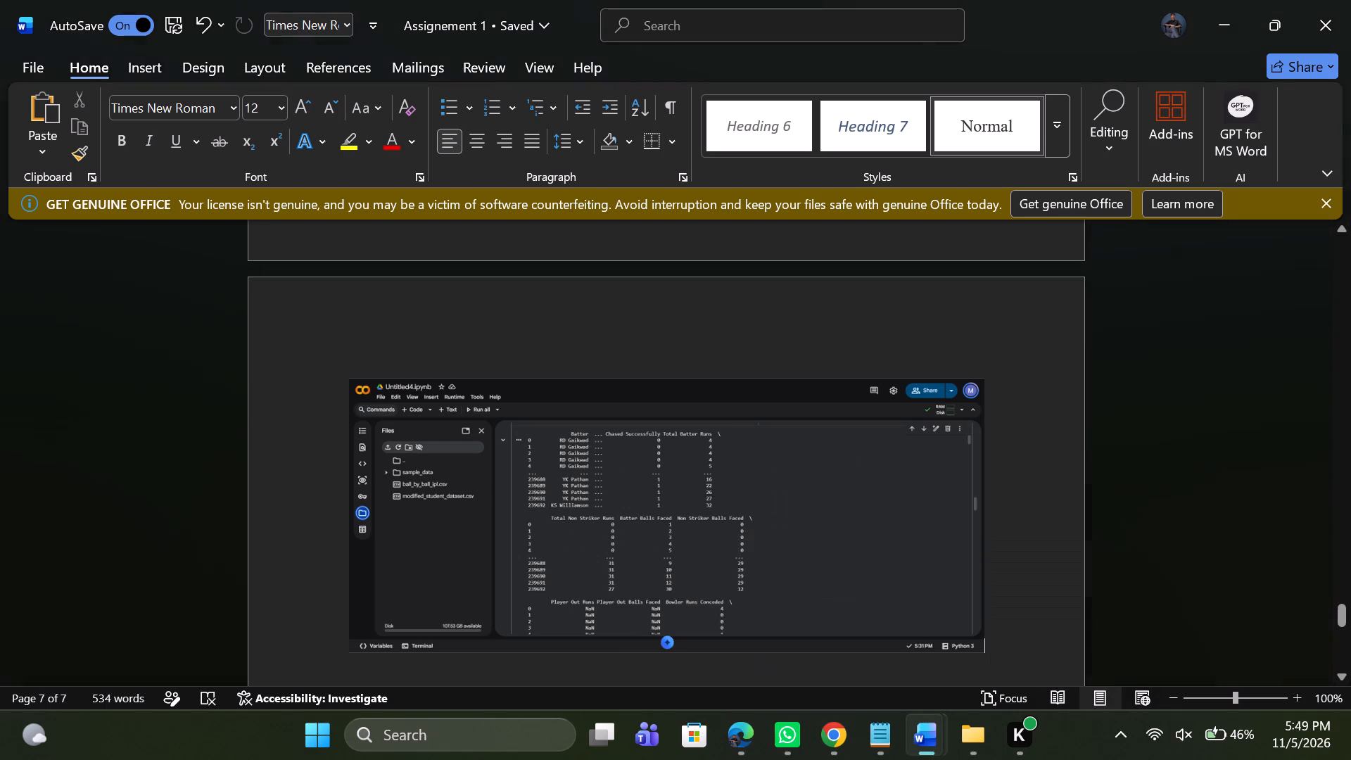
{"action": "key", "text": "Return"}
{"action": "key", "text": "Return"}
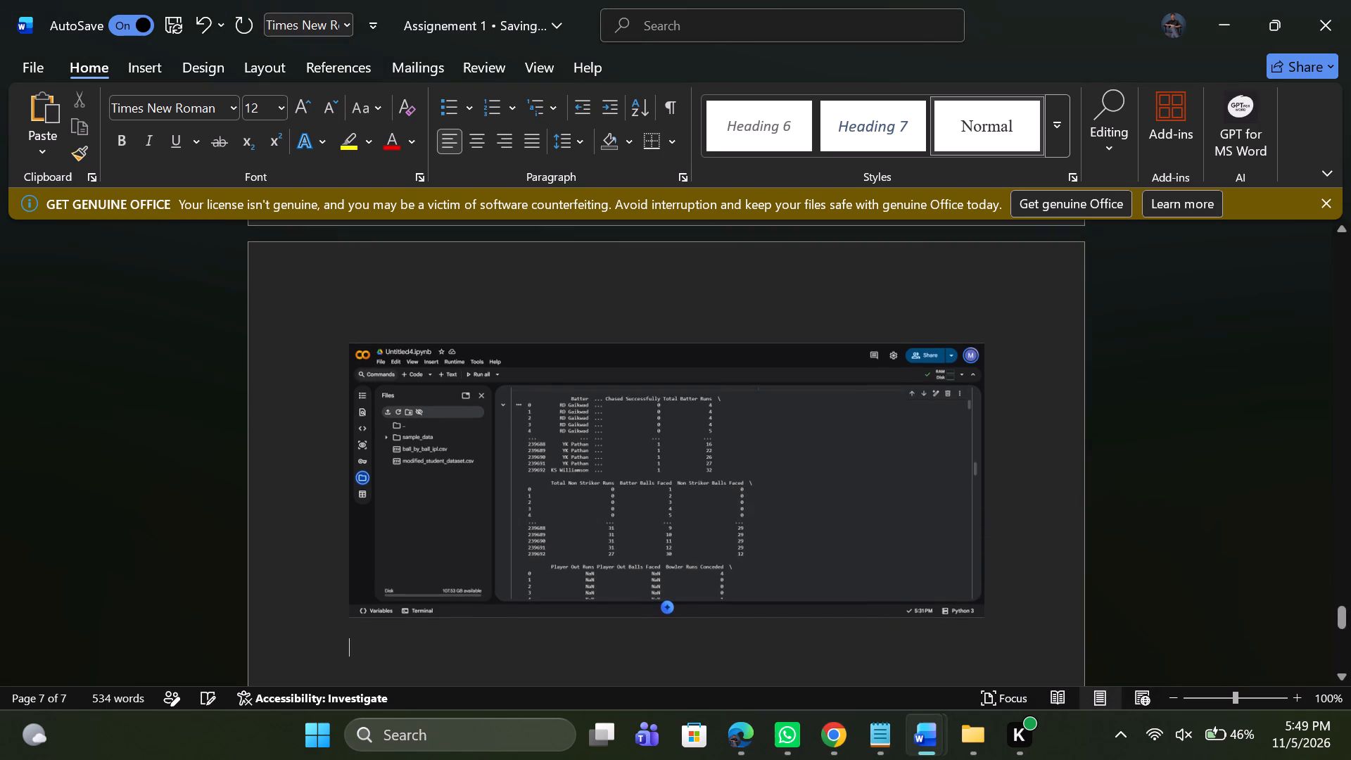
{"action": "key", "text": "ctrl+v"}
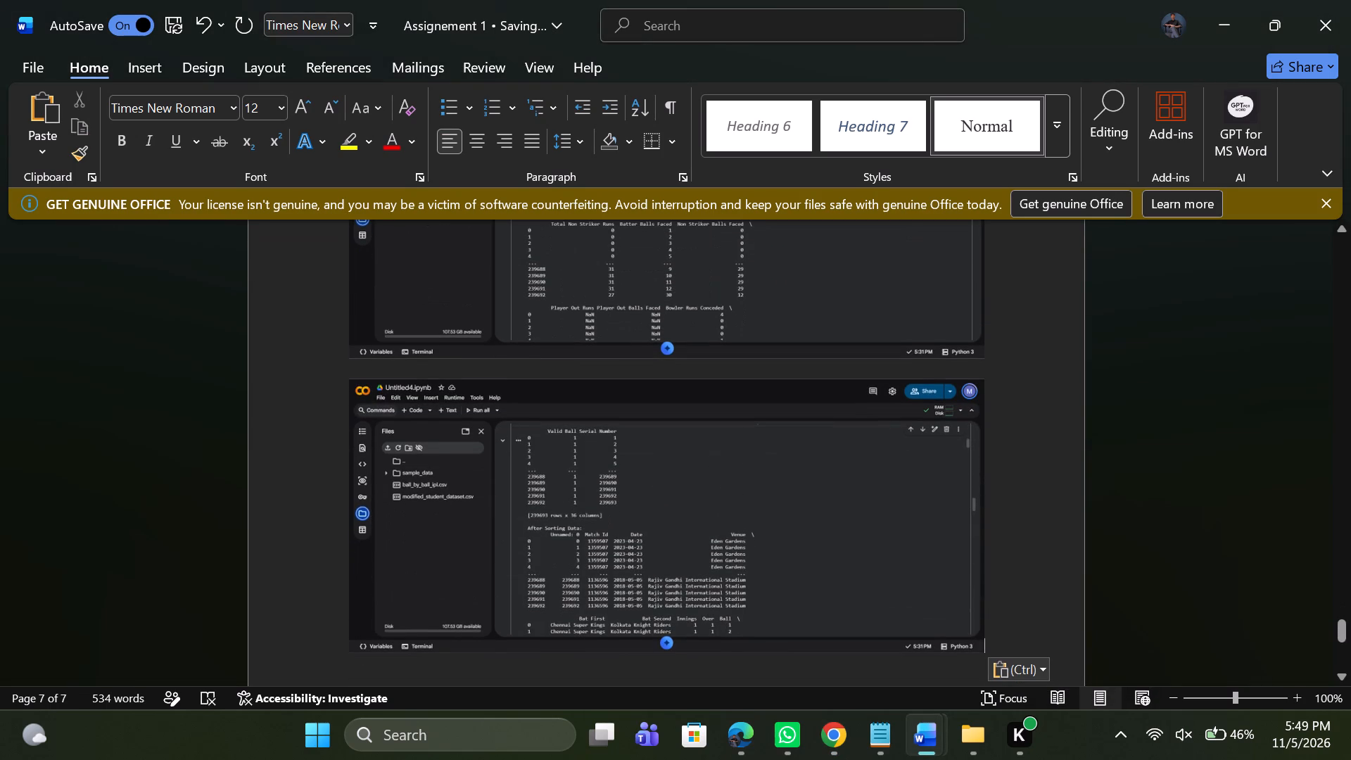
Back in Colab, snip the full-width page area further down the output, from the After Sorting Data heading through the start of its Batter table.
{"action": "left_click", "coordinate": [830, 735]}
{"action": "scroll", "coordinate": [856, 505], "scroll_direction": "down", "scroll_amount": 12}
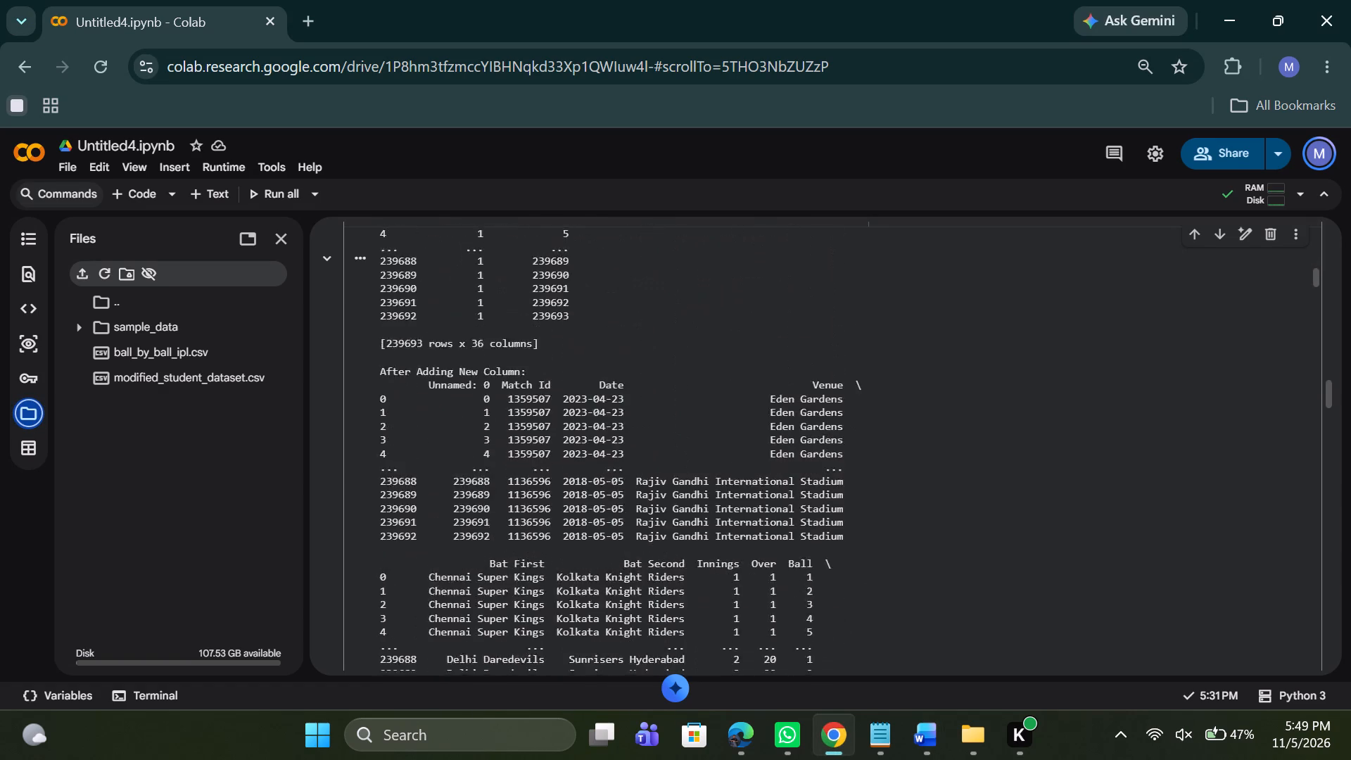
{"action": "scroll", "coordinate": [856, 505], "scroll_direction": "down", "scroll_amount": 9}
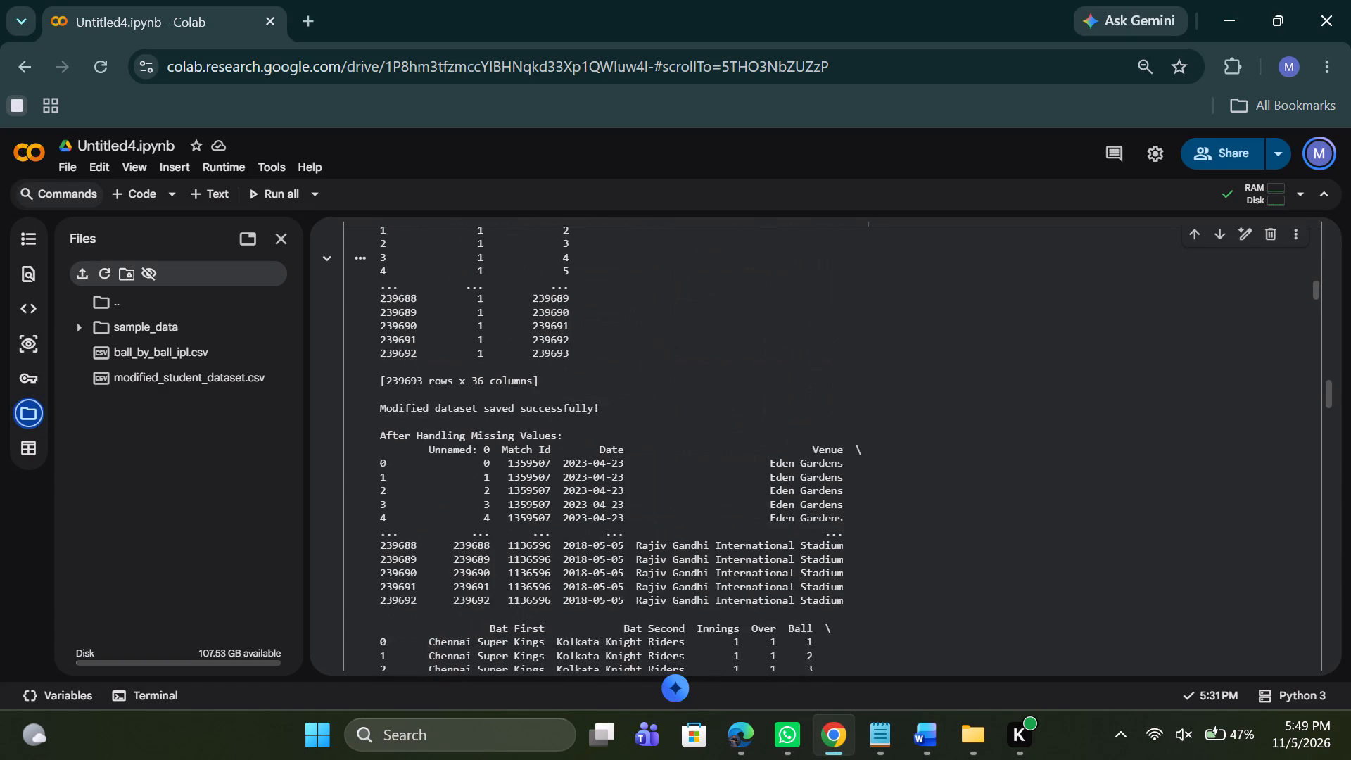
{"action": "scroll", "coordinate": [856, 505], "scroll_direction": "down", "scroll_amount": 10}
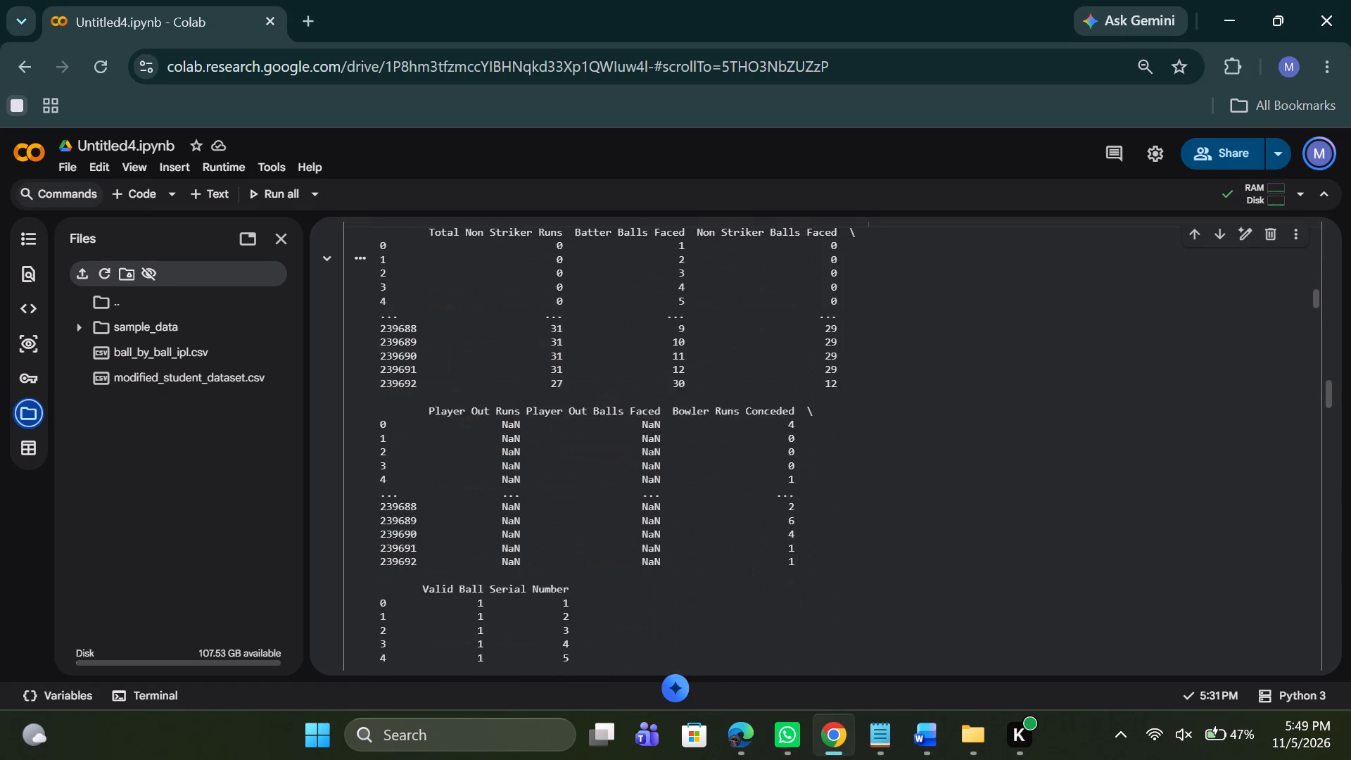
{"action": "scroll", "coordinate": [856, 505], "scroll_direction": "down", "scroll_amount": 9}
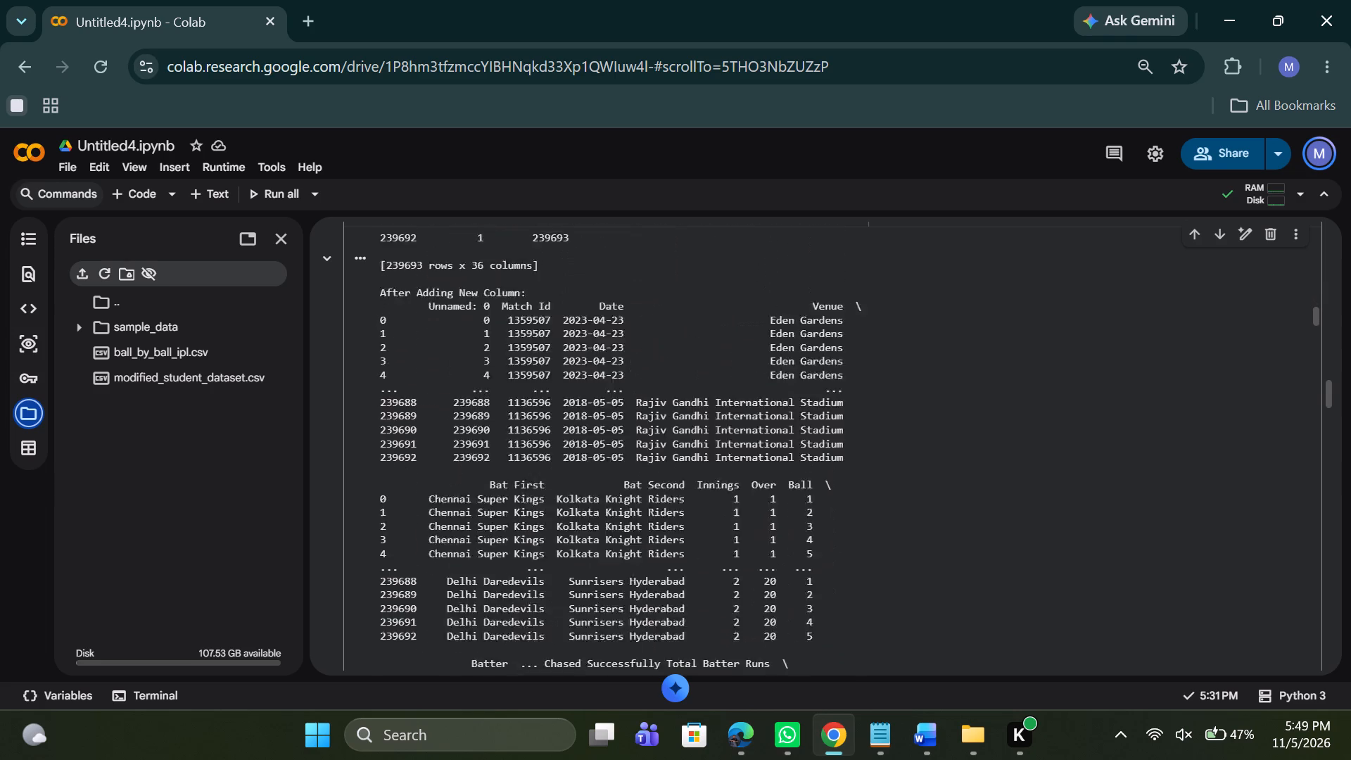
{"action": "scroll", "coordinate": [856, 505], "scroll_direction": "down", "scroll_amount": 9}
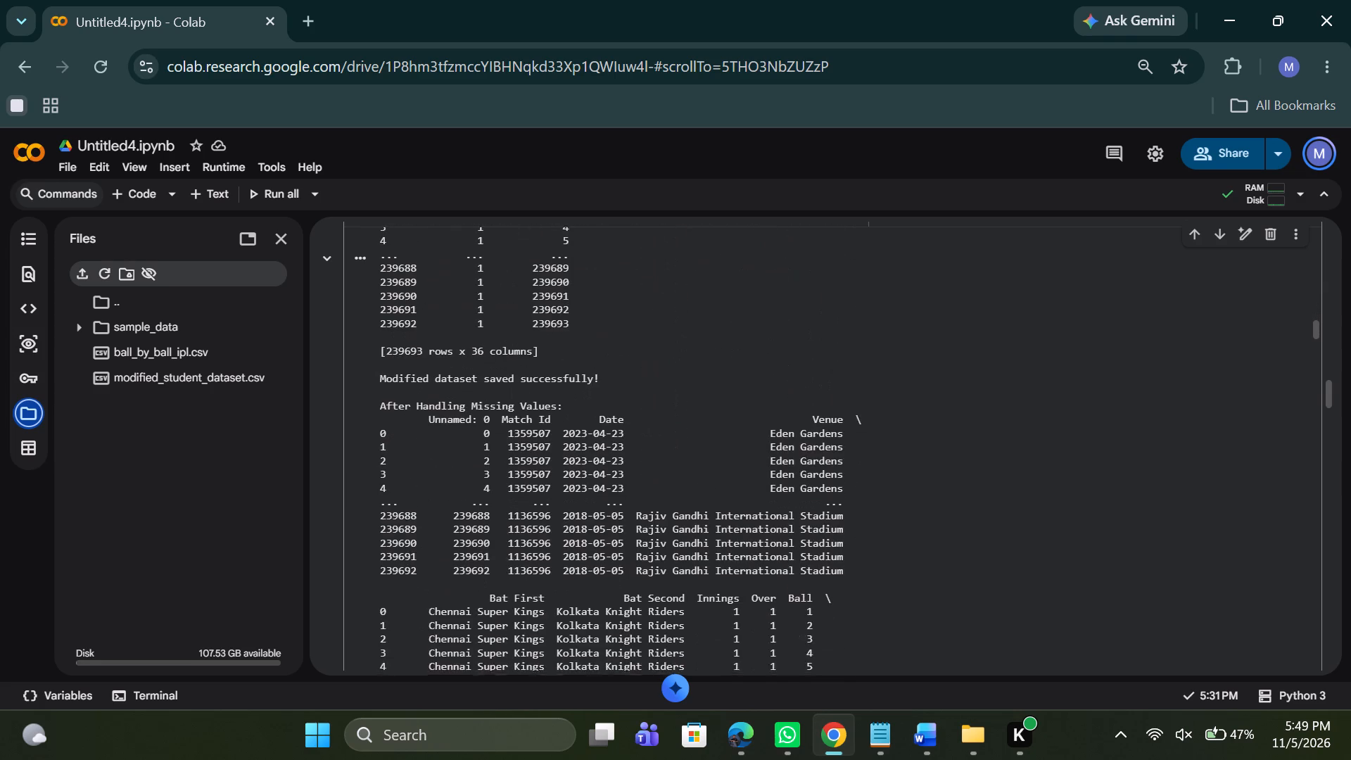
{"action": "scroll", "coordinate": [856, 505], "scroll_direction": "down", "scroll_amount": 10}
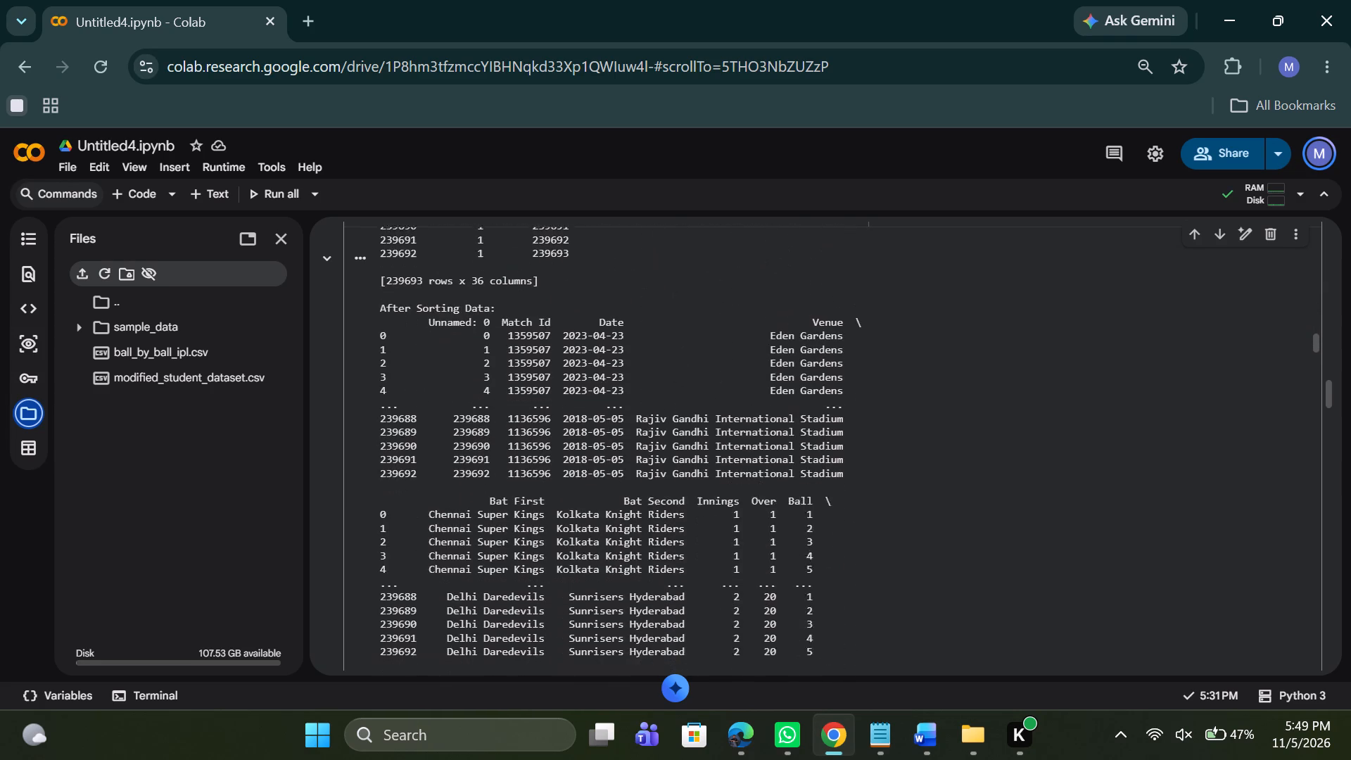
{"action": "scroll", "coordinate": [856, 505], "scroll_direction": "down", "scroll_amount": 11}
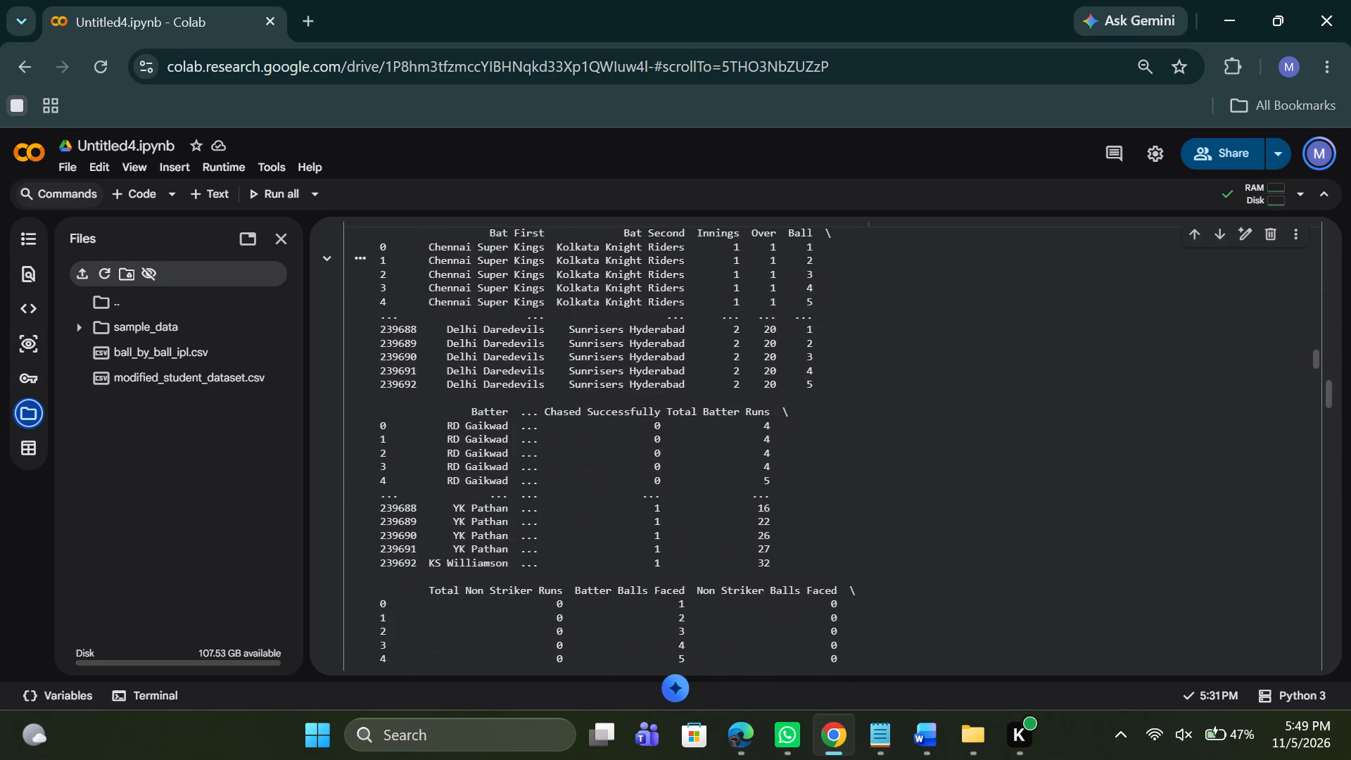
{"action": "scroll", "coordinate": [856, 505], "scroll_direction": "down", "scroll_amount": 10}
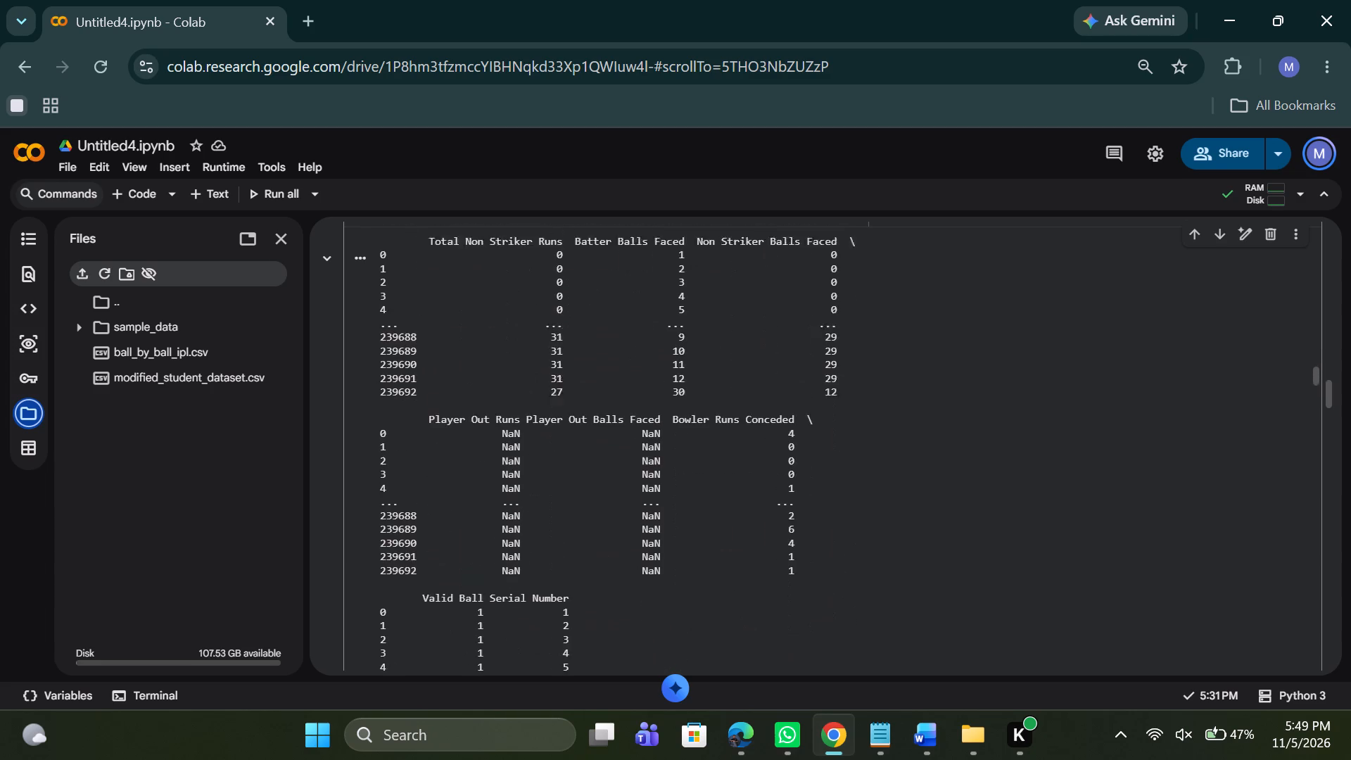
{"action": "scroll", "coordinate": [856, 505], "scroll_direction": "down", "scroll_amount": 5}
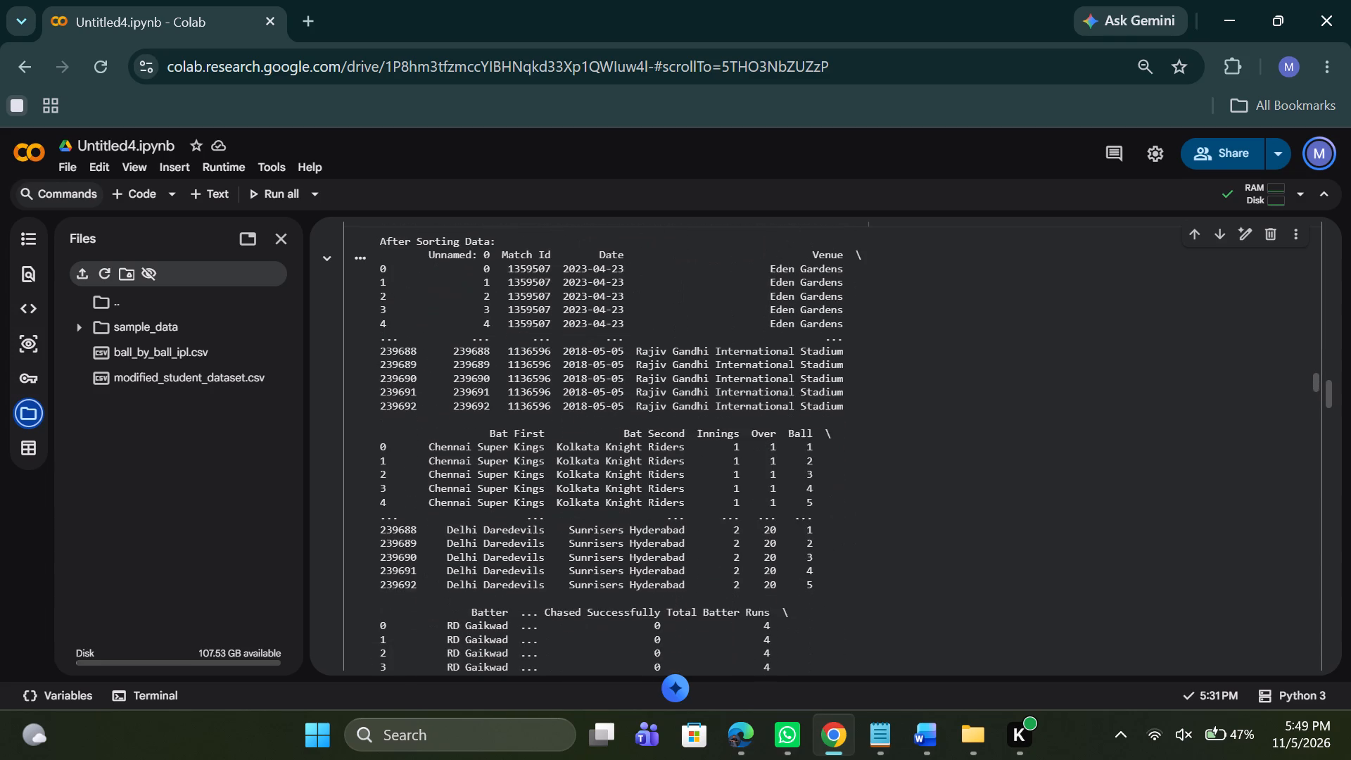
{"action": "scroll", "coordinate": [856, 505], "scroll_direction": "down", "scroll_amount": 1}
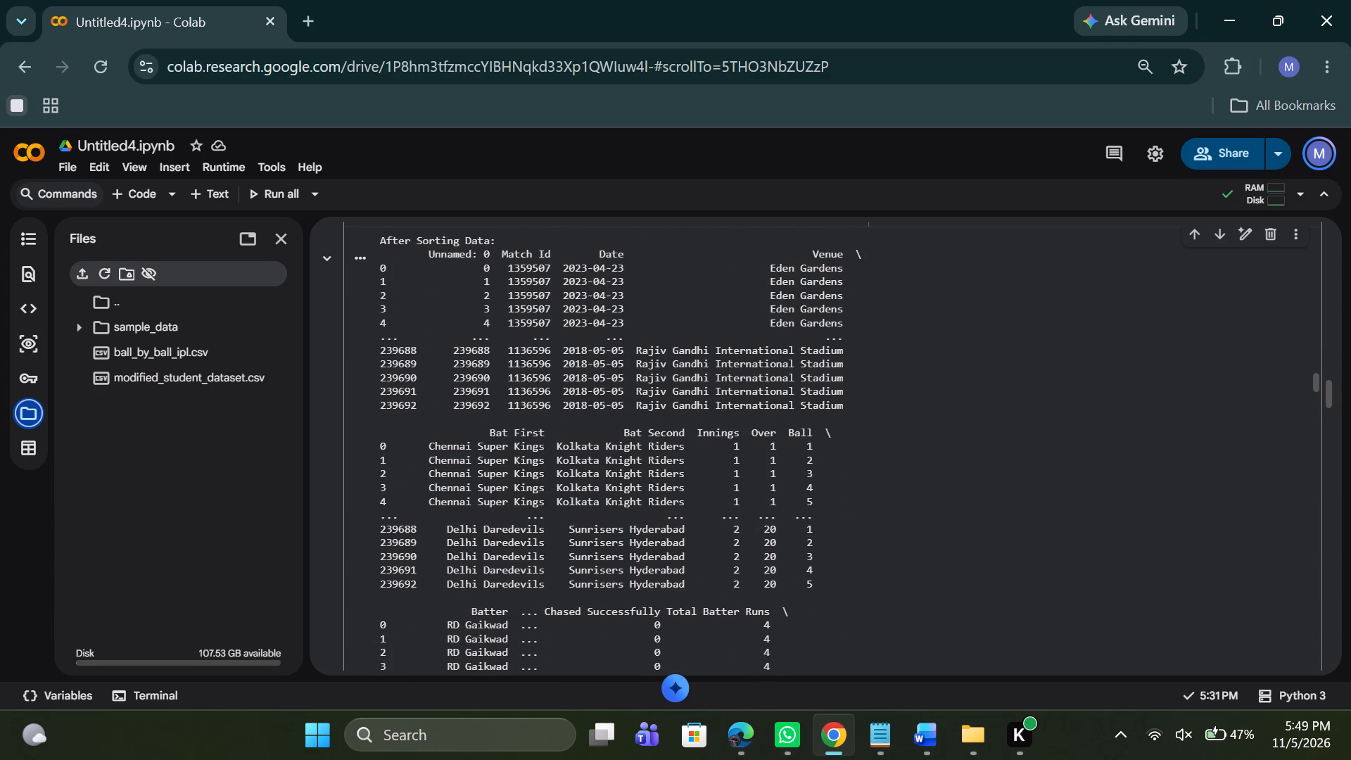
{"action": "key", "text": "Print"}
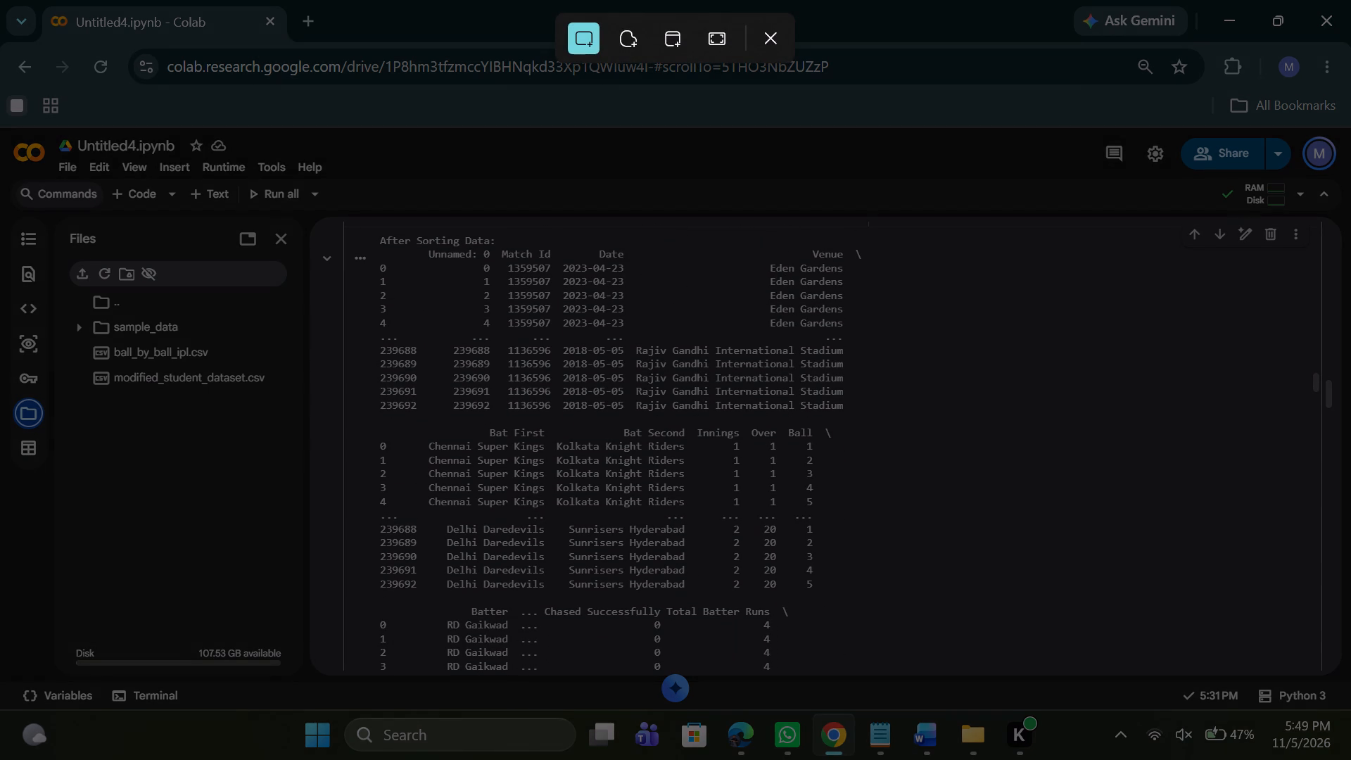
{"action": "left_click_drag", "start_coordinate": [0, 130], "coordinate": [1350, 655]}
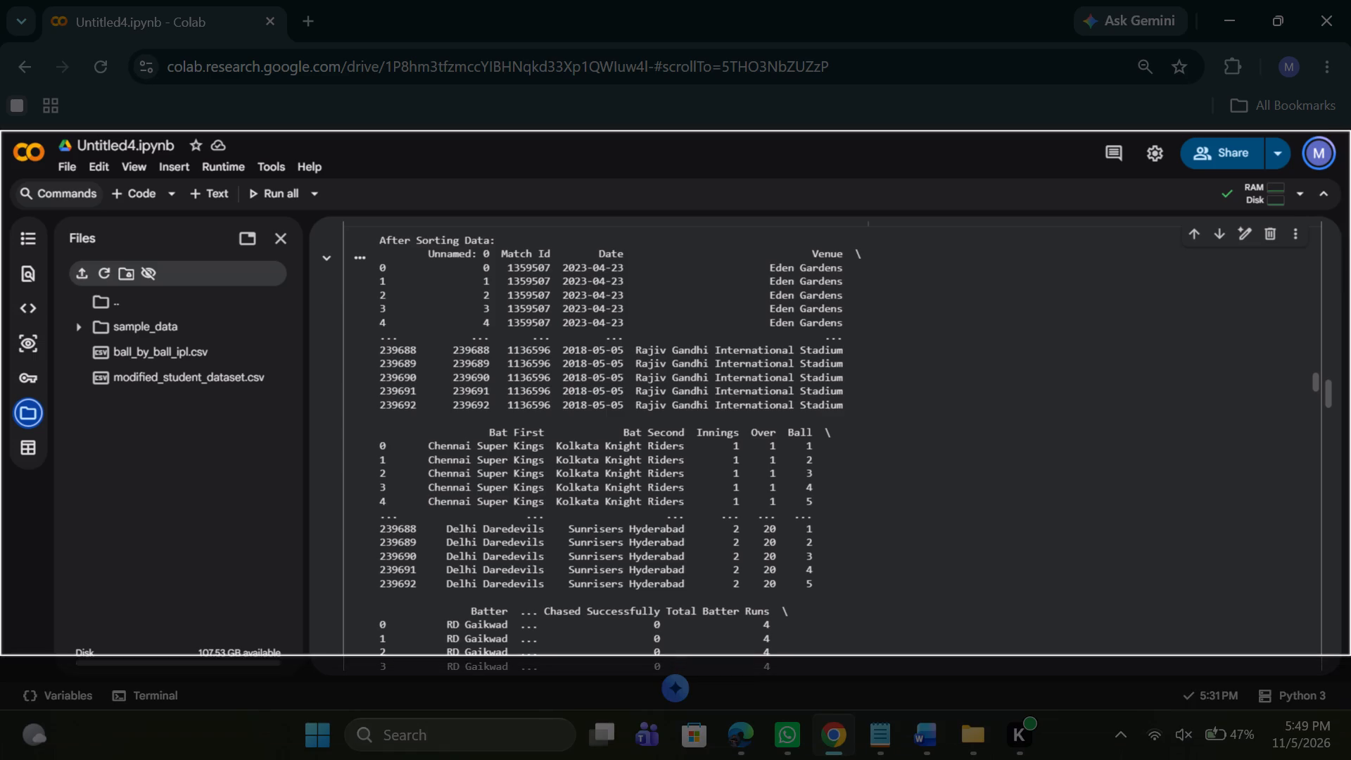
{"action": "left_click_drag", "start_coordinate": [1350, 655], "coordinate": [1350, 711]}
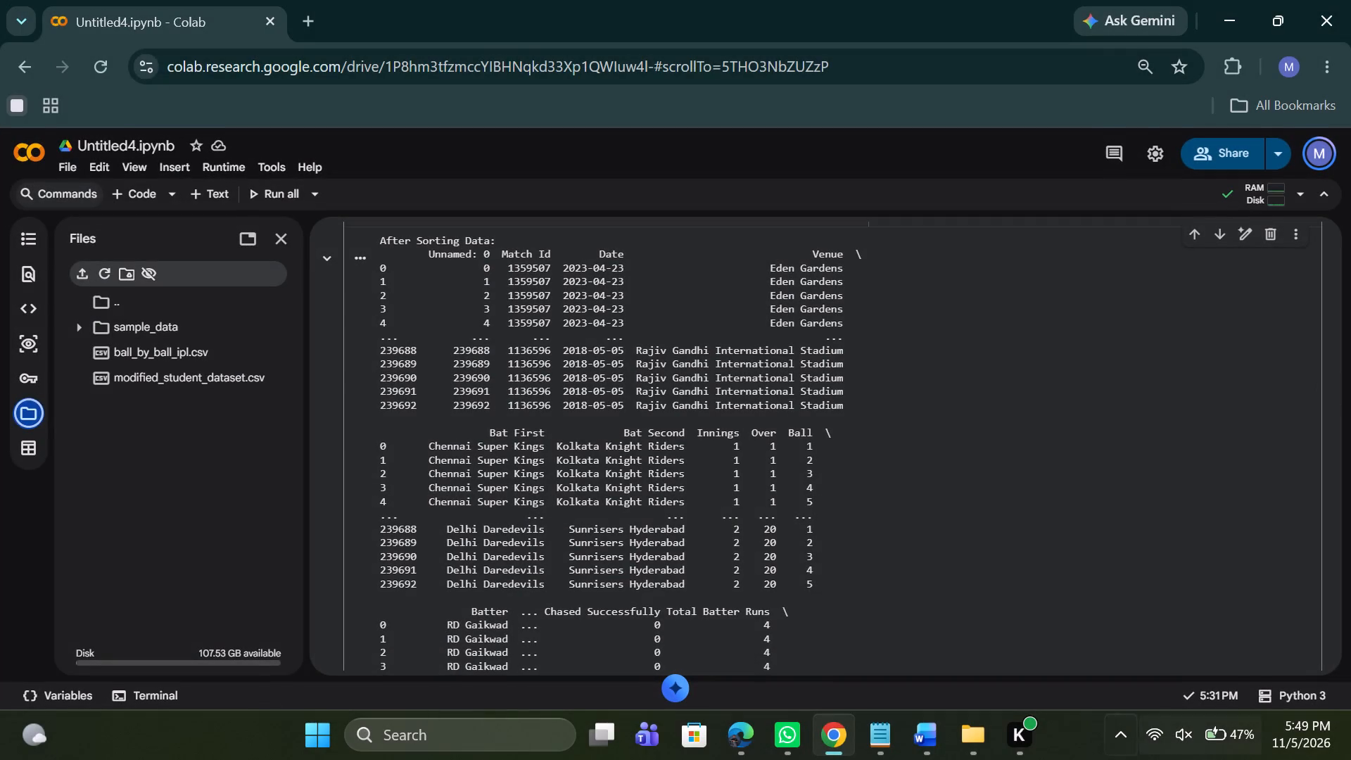
In the Assignement 1 Word document, add two line breaks after the last snip and paste the After Sorting Data output snip.
{"action": "left_click", "coordinate": [931, 731]}
{"action": "left_click", "coordinate": [1003, 680]}
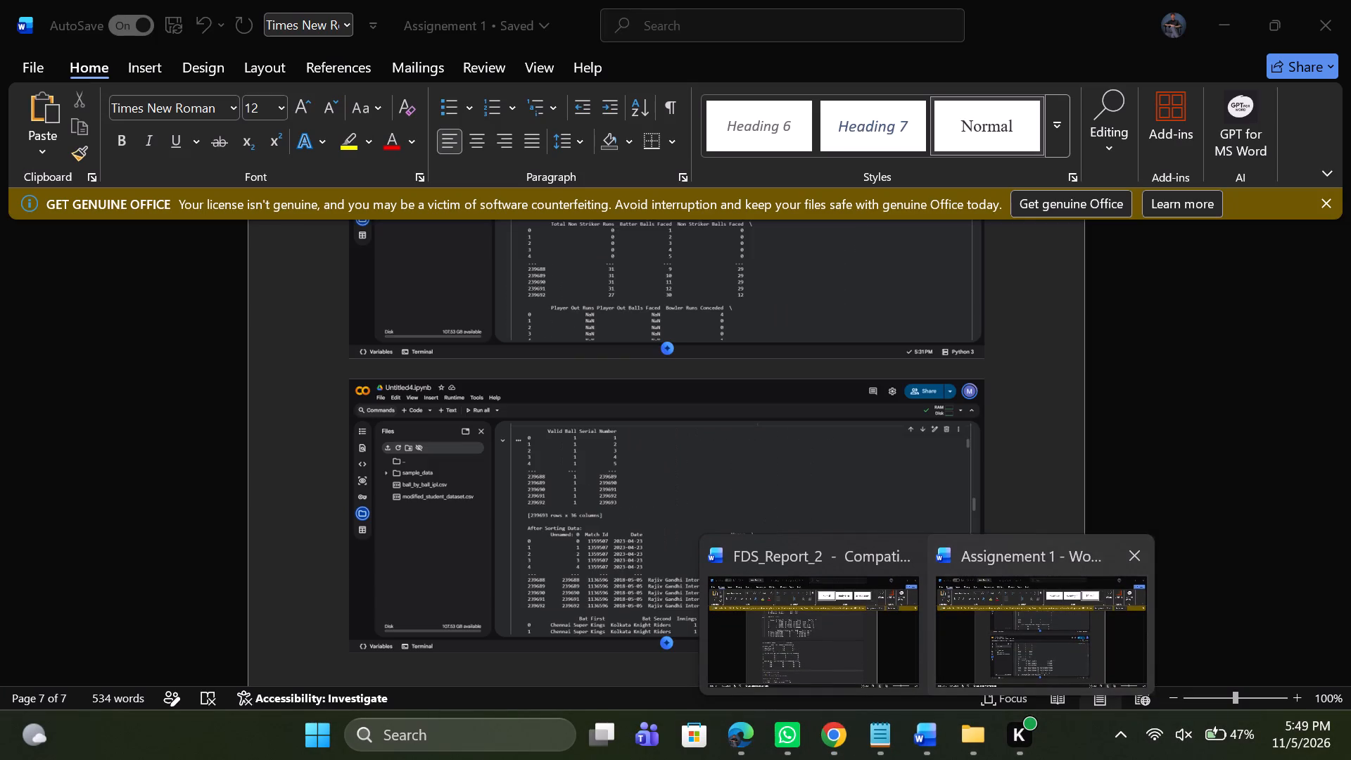
{"action": "key", "text": "Return"}
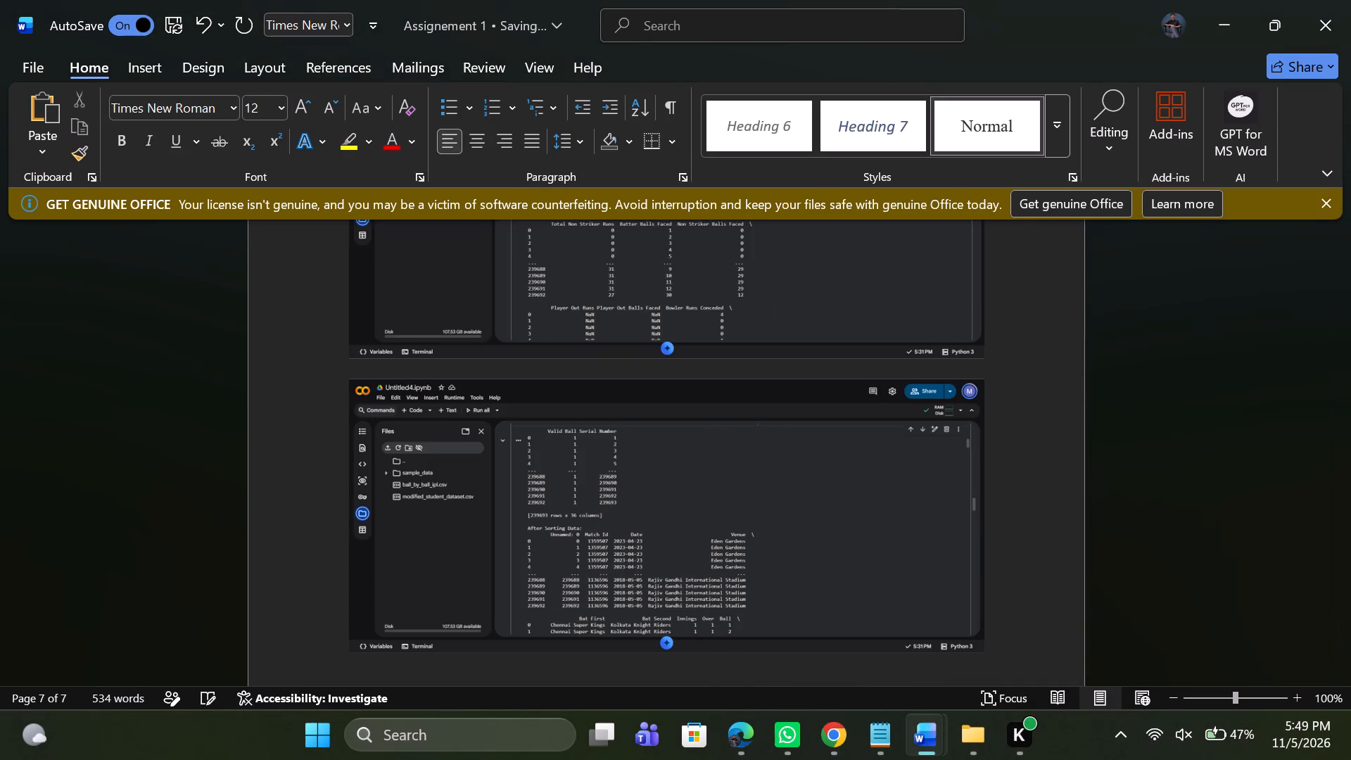
{"action": "key", "text": "Return"}
{"action": "key", "text": "ctrl+v"}
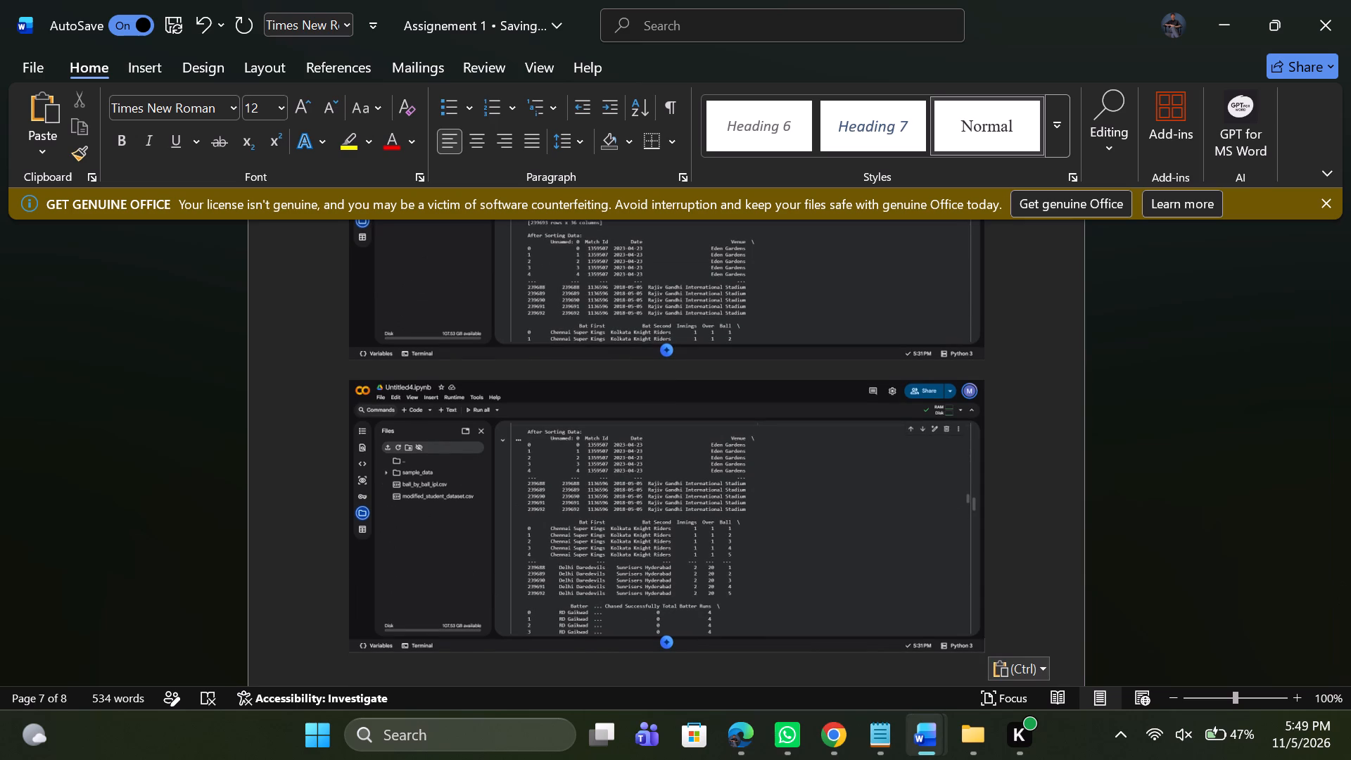
{"action": "left_click", "coordinate": [1058, 624]}
{"action": "scroll", "coordinate": [1058, 624], "scroll_direction": "down", "scroll_amount": 2}
{"action": "scroll", "coordinate": [1058, 624], "scroll_direction": "up", "scroll_amount": 2}
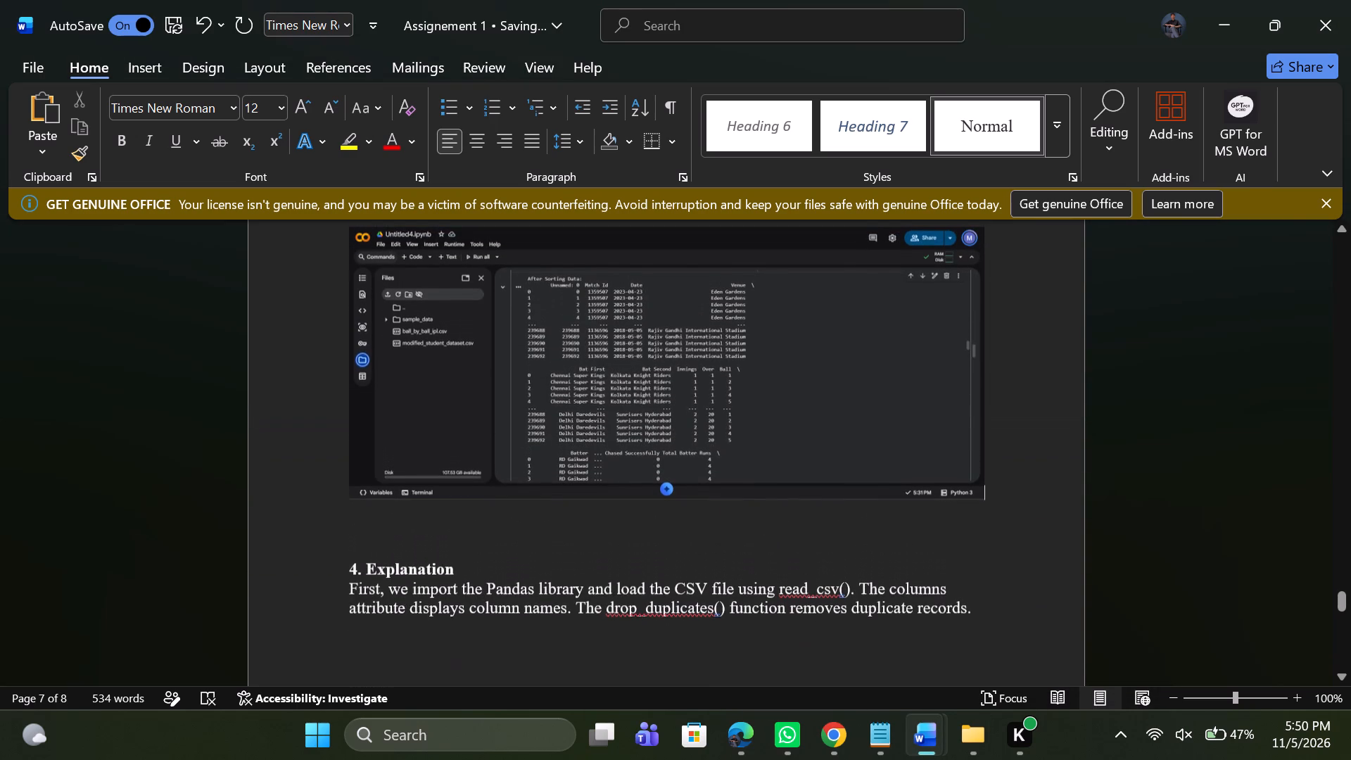
Back in Colab, snip the full-width page area from the After Adding New Column heading through the start of its Batter table.
{"action": "left_click", "coordinate": [842, 728]}
{"action": "scroll", "coordinate": [825, 533], "scroll_direction": "down", "scroll_amount": 5}
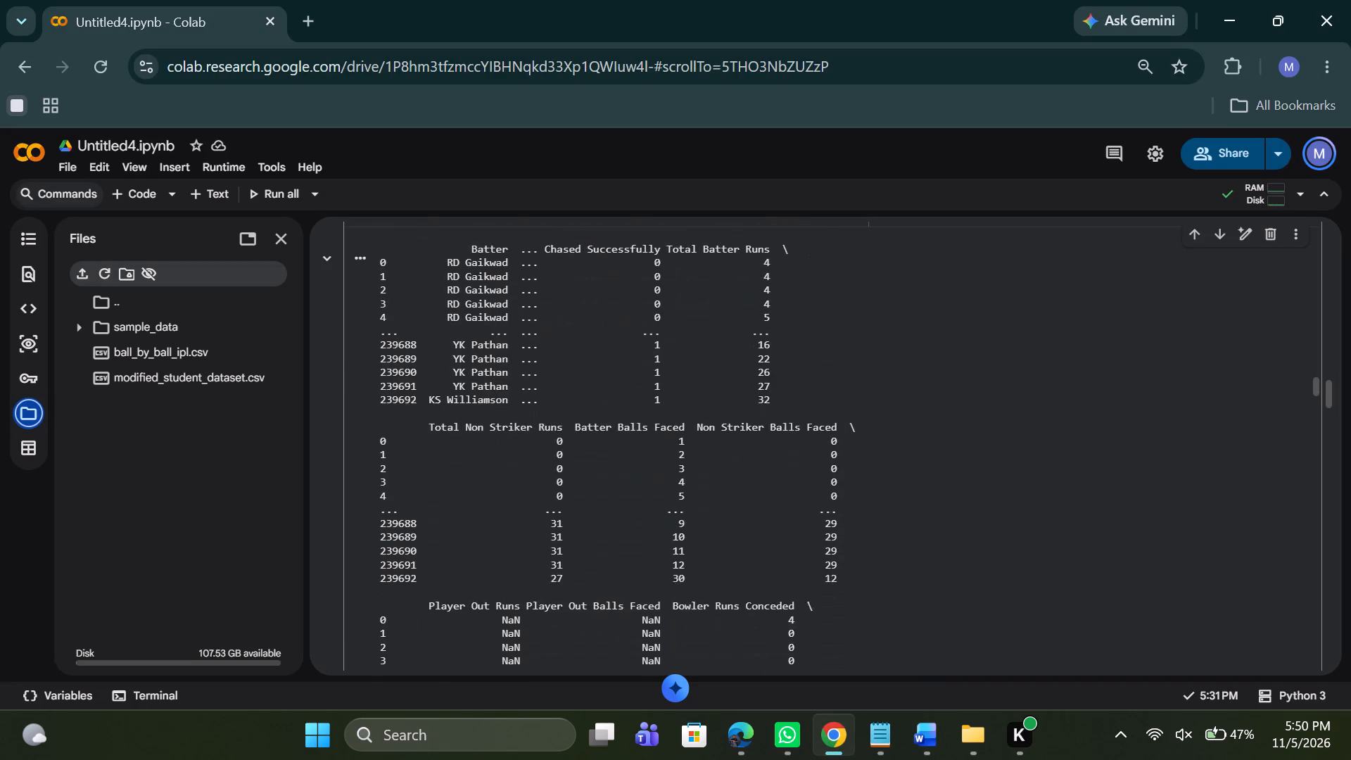
{"action": "scroll", "coordinate": [825, 533], "scroll_direction": "down", "scroll_amount": 7}
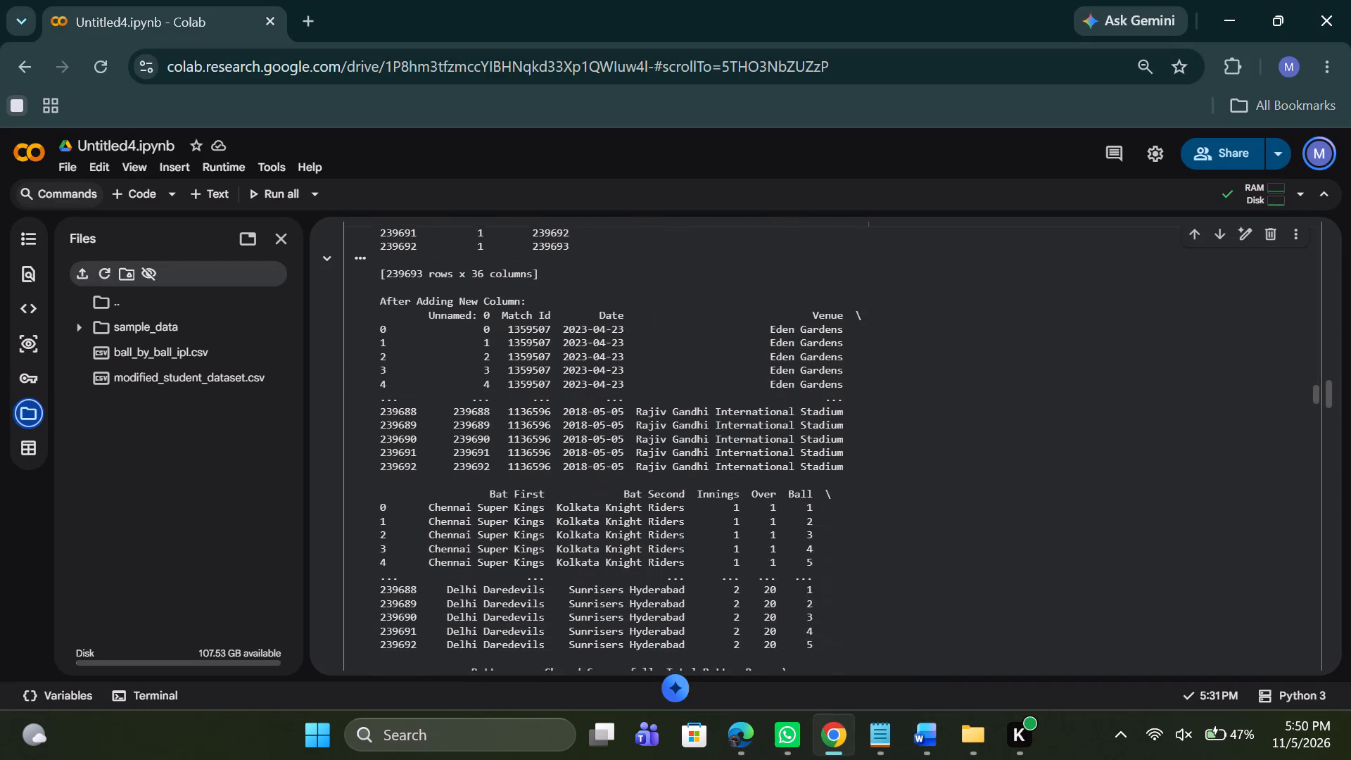
{"action": "scroll", "coordinate": [825, 533], "scroll_direction": "down", "scroll_amount": 1}
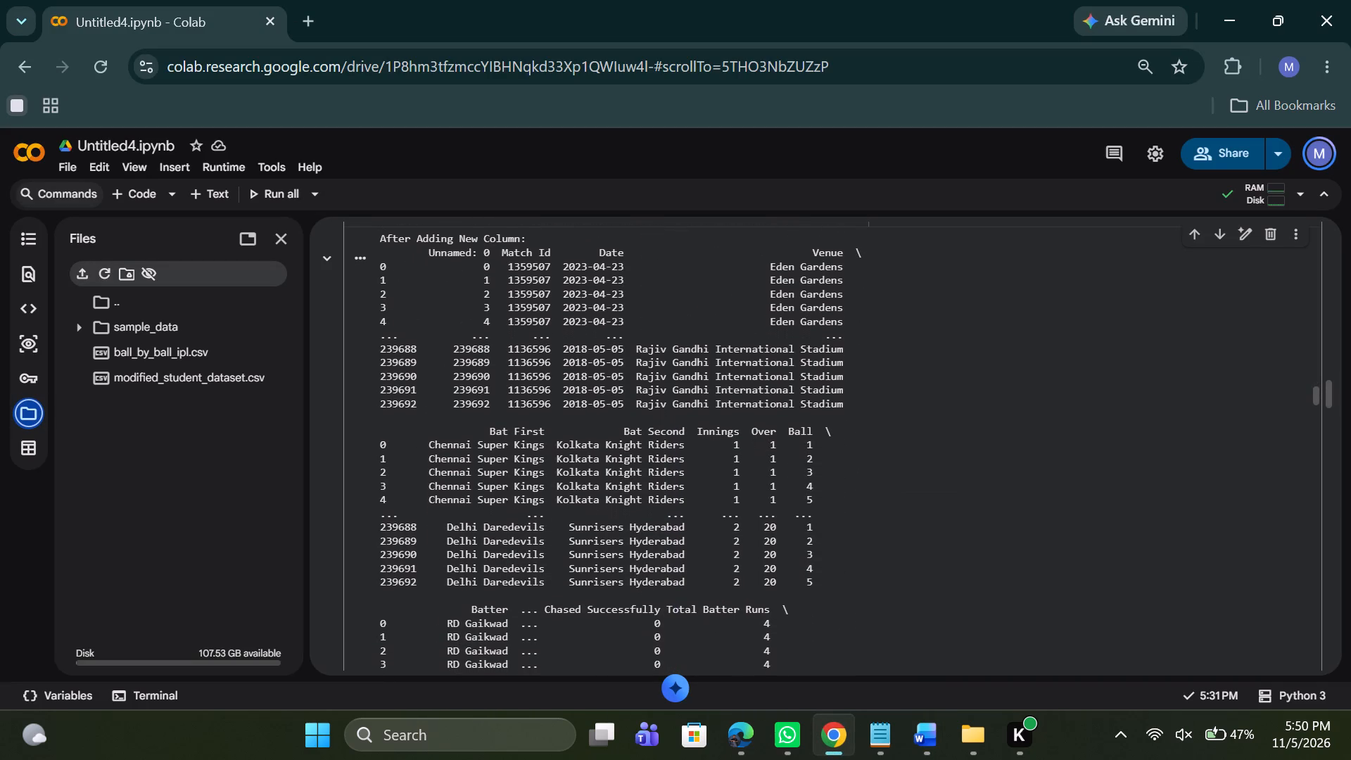
{"action": "key", "text": "Print"}
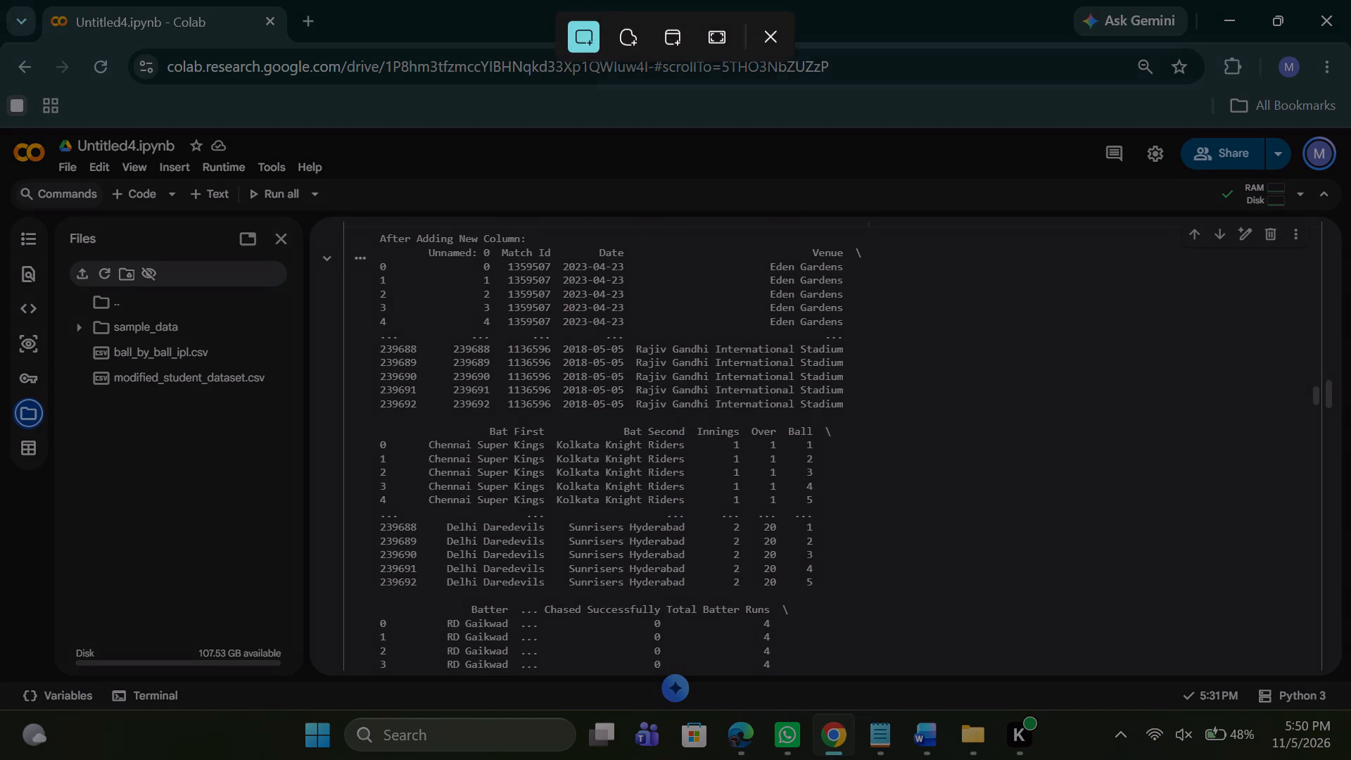
{"action": "left_click_drag", "start_coordinate": [0, 127], "coordinate": [1350, 759]}
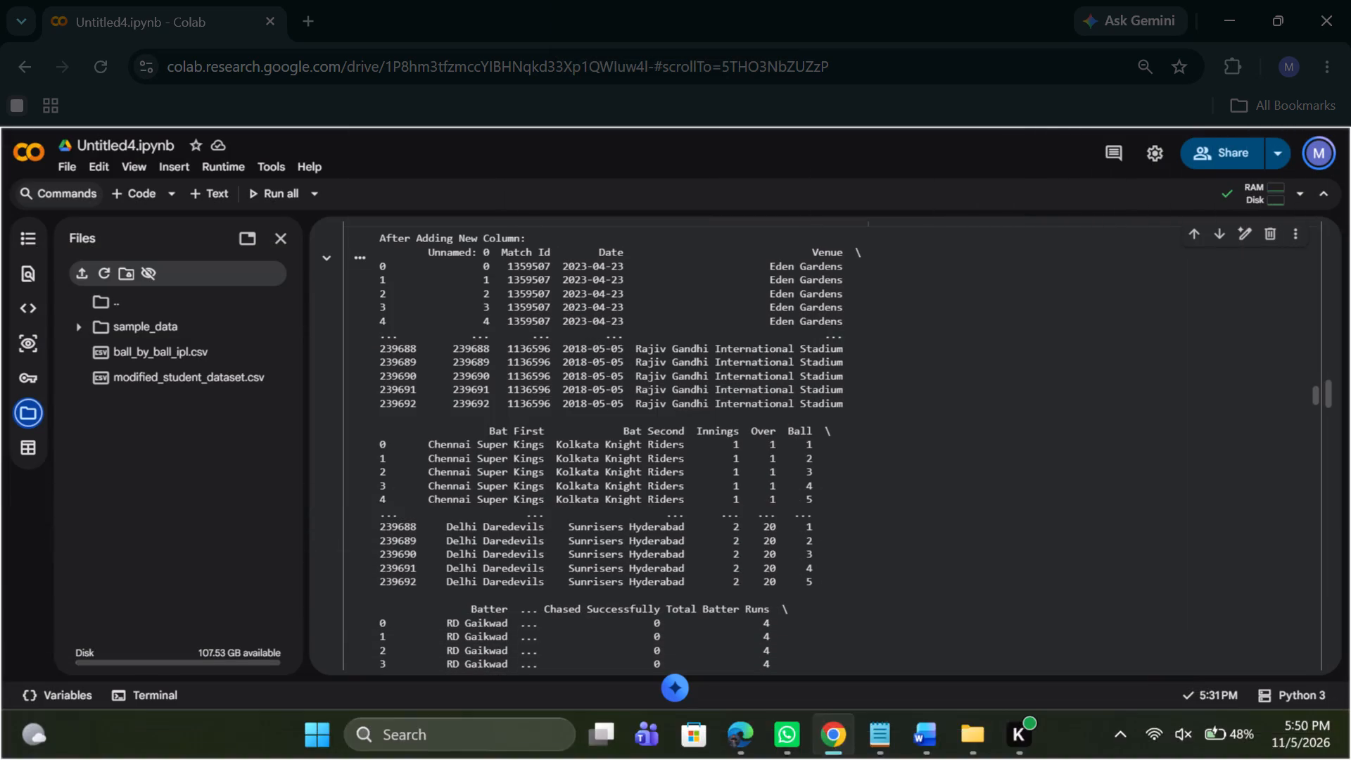
{"action": "left_click_drag", "start_coordinate": [1350, 759], "coordinate": [1350, 702]}
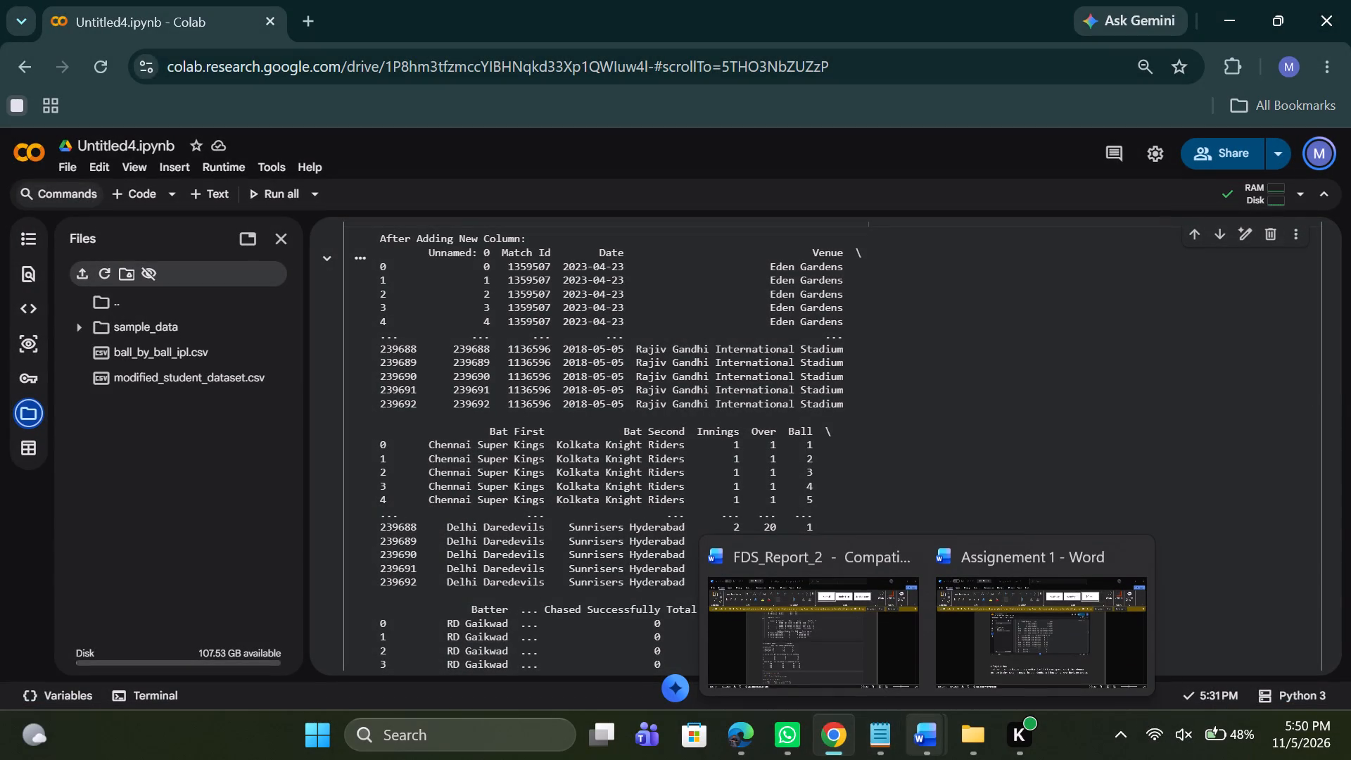
In the Assignement 1 Word document, add two line breaks after the last snip and paste the After Adding New Column output snip.
{"action": "left_click", "coordinate": [1015, 623]}
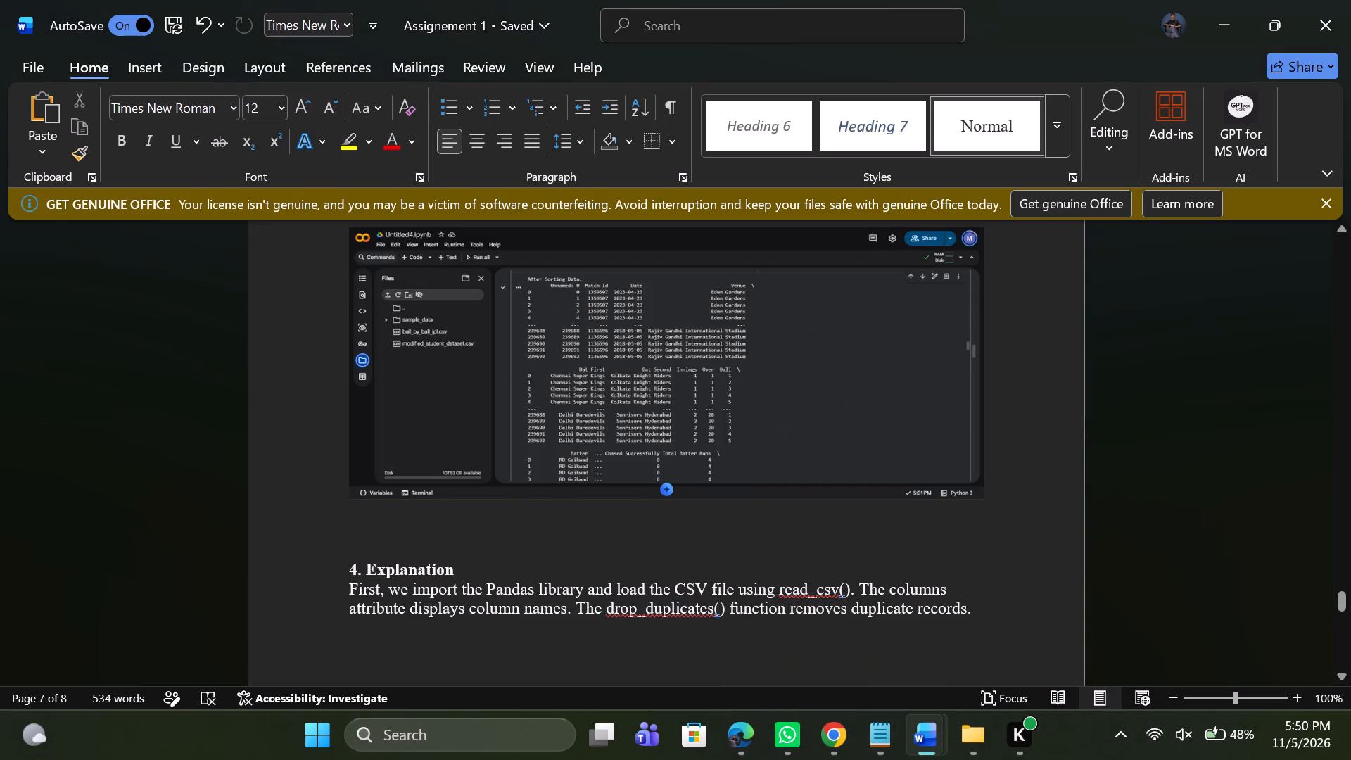
{"action": "key", "text": "Return"}
{"action": "key", "text": "Return"}
{"action": "key", "text": "ctrl+v"}
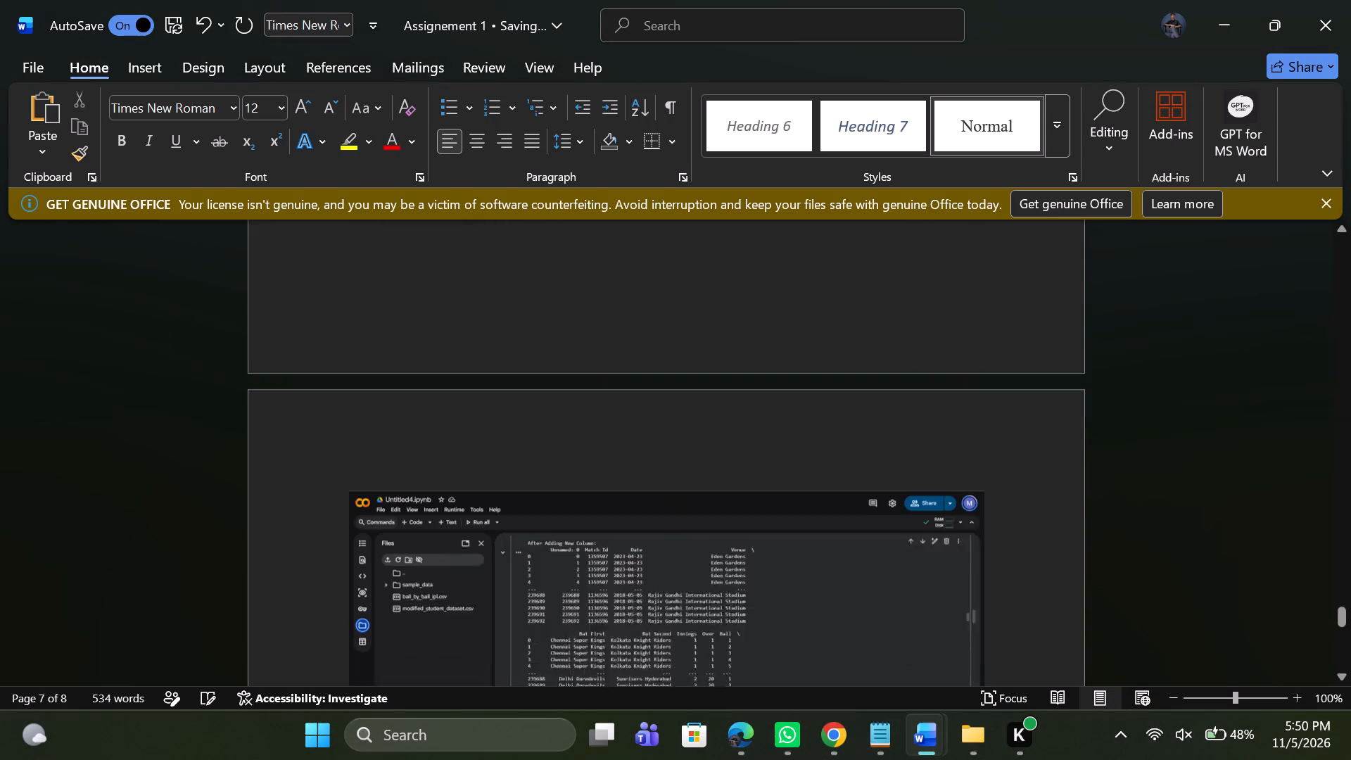
Back in Colab, snip the full-width page area at the later After Sorting Data output, from its heading through the start of its Batter table.
{"action": "left_click", "coordinate": [845, 742]}
{"action": "scroll", "coordinate": [887, 647], "scroll_direction": "down", "scroll_amount": 3}
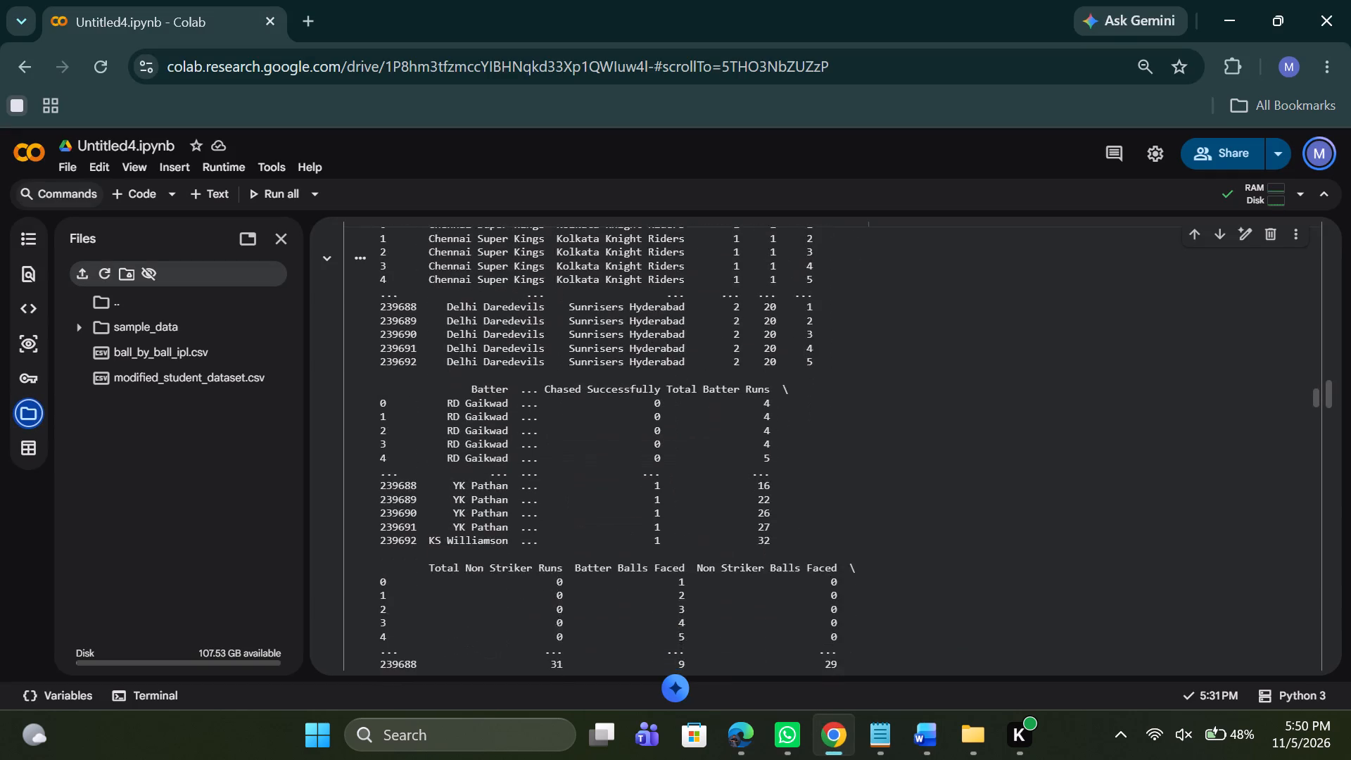
{"action": "scroll", "coordinate": [887, 647], "scroll_direction": "down", "scroll_amount": 10}
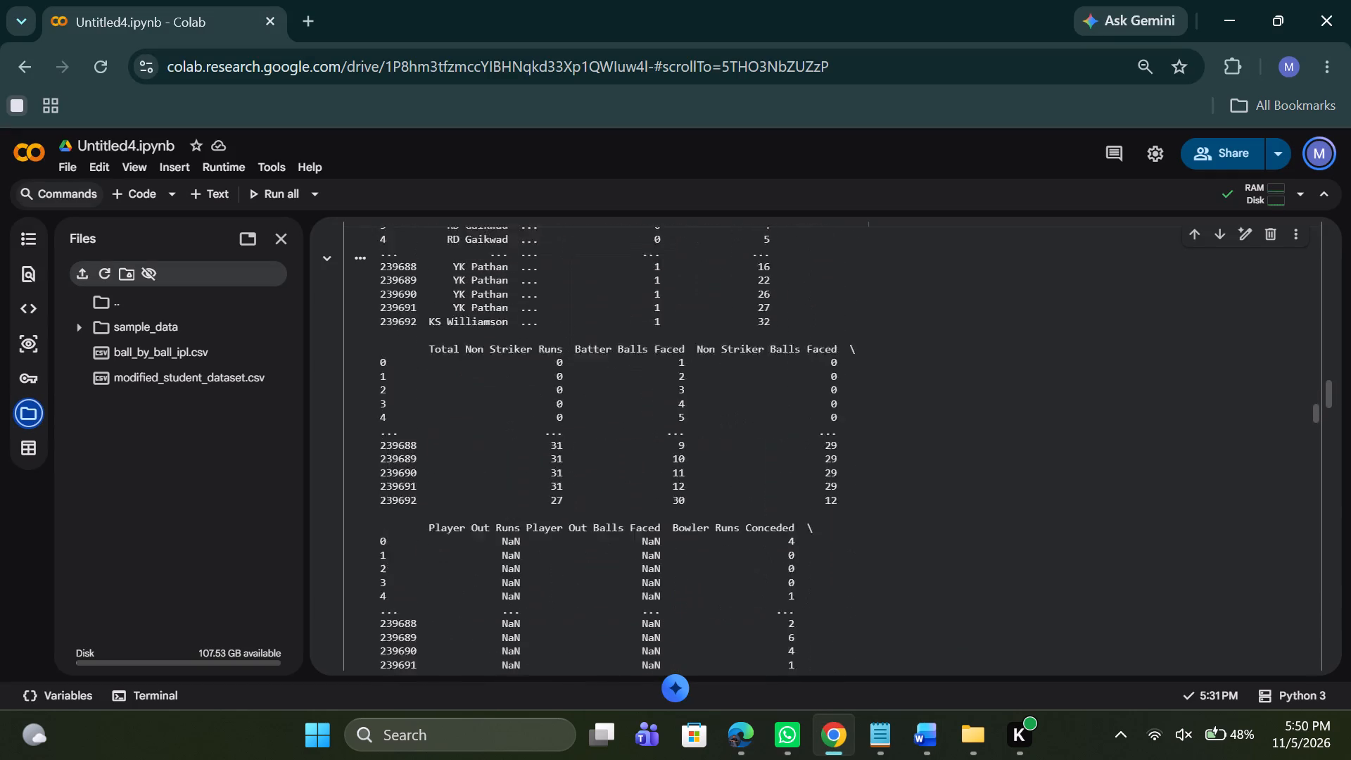
{"action": "scroll", "coordinate": [887, 647], "scroll_direction": "down", "scroll_amount": 8}
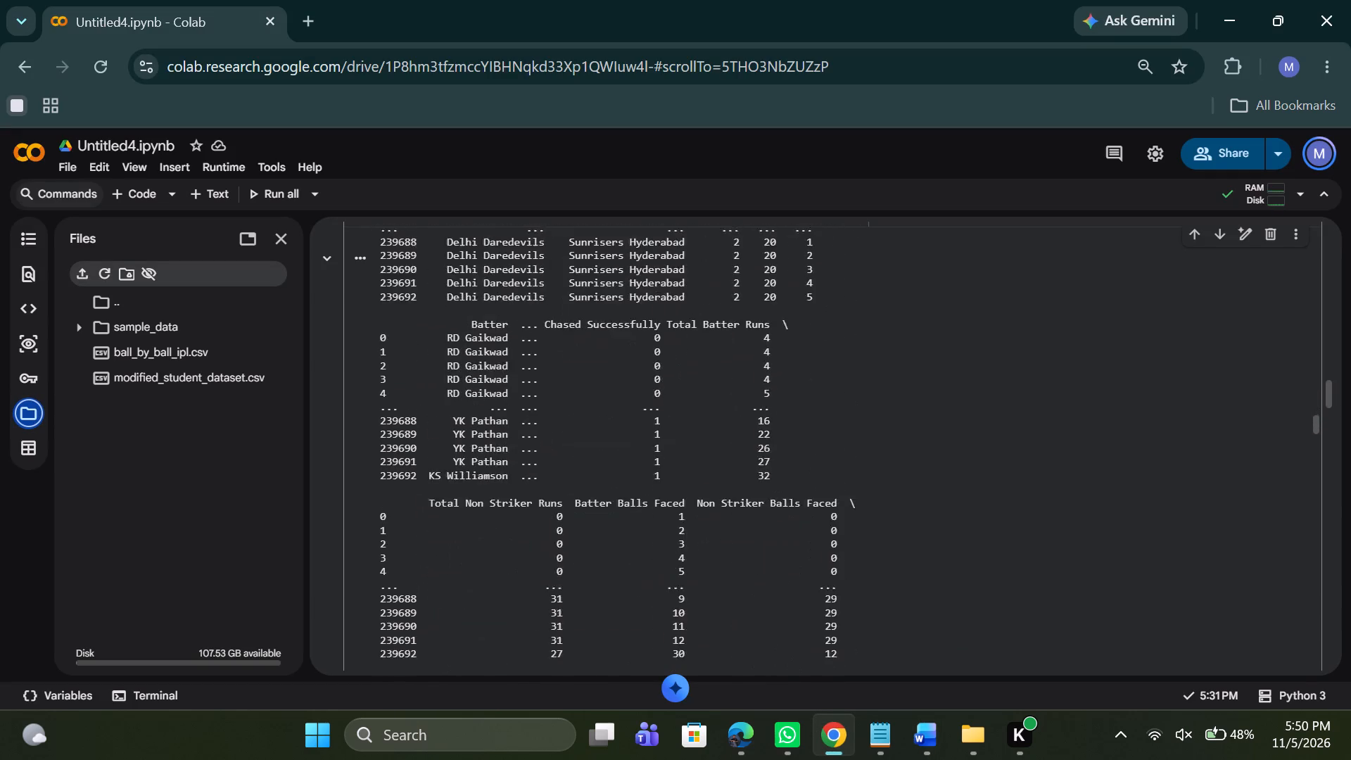
{"action": "scroll", "coordinate": [887, 647], "scroll_direction": "down", "scroll_amount": 13}
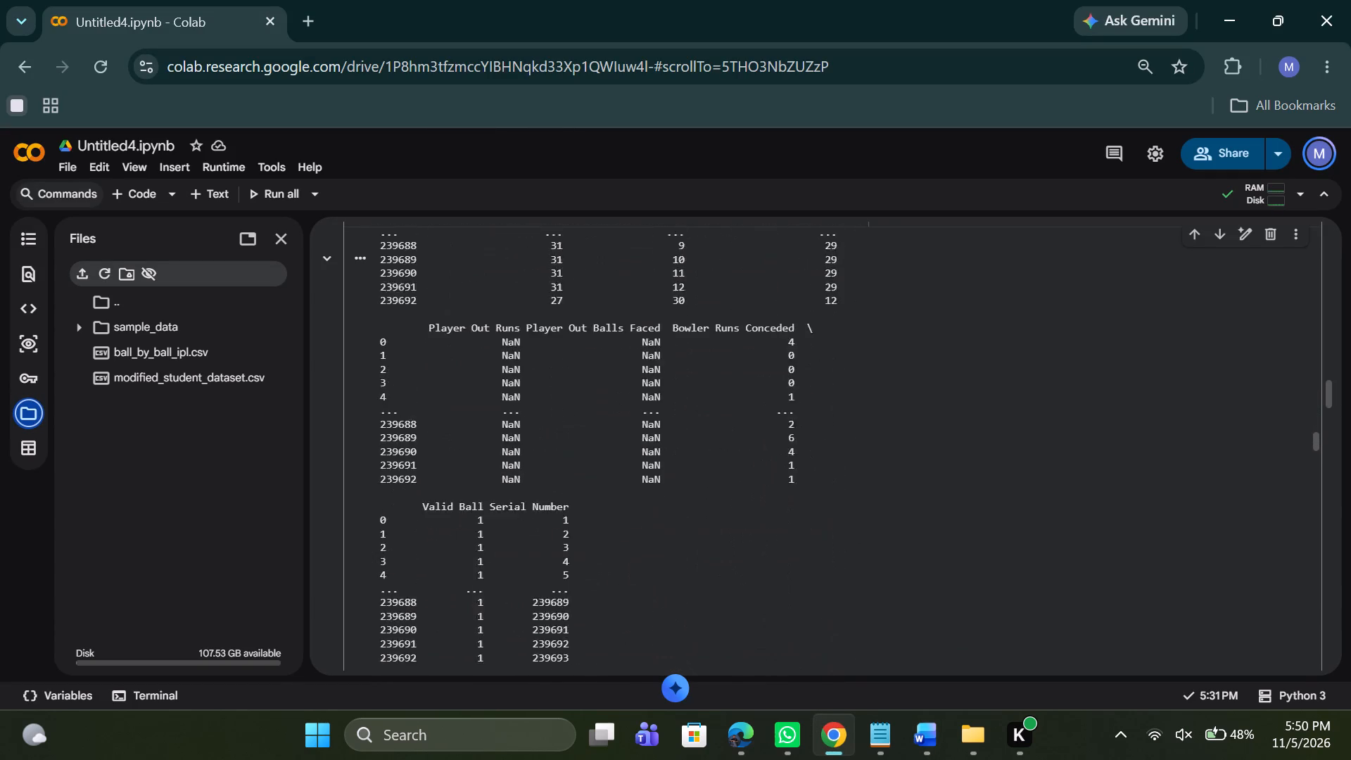
{"action": "scroll", "coordinate": [887, 647], "scroll_direction": "down", "scroll_amount": 13}
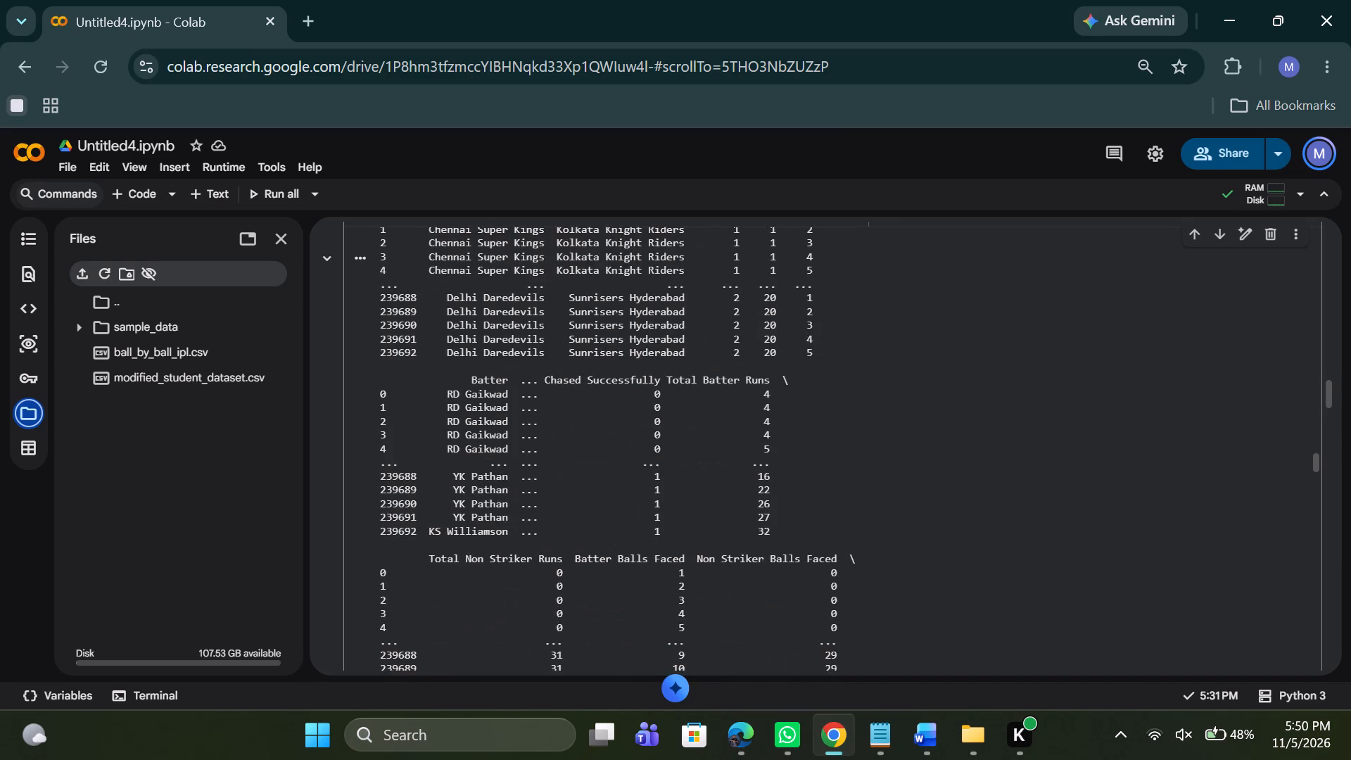
{"action": "scroll", "coordinate": [887, 647], "scroll_direction": "down", "scroll_amount": 16}
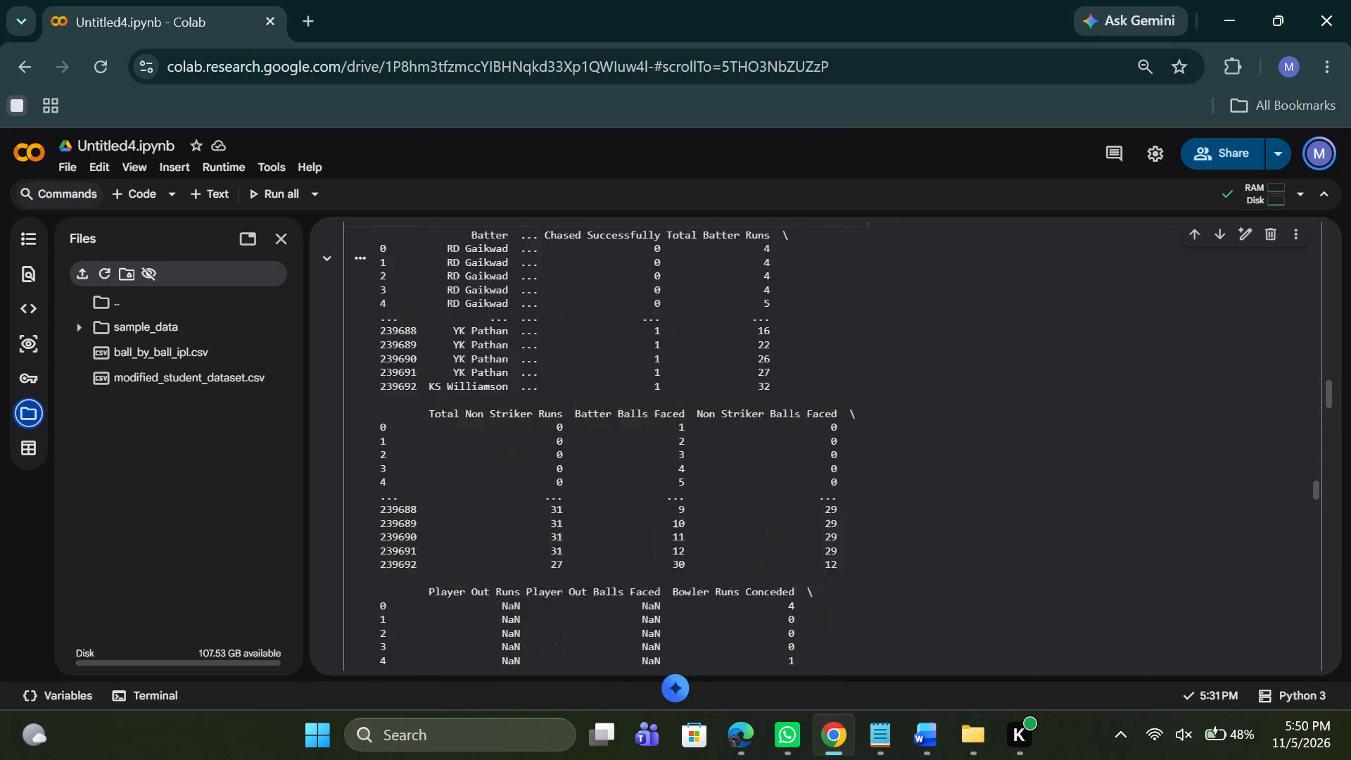
{"action": "scroll", "coordinate": [887, 647], "scroll_direction": "down", "scroll_amount": 16}
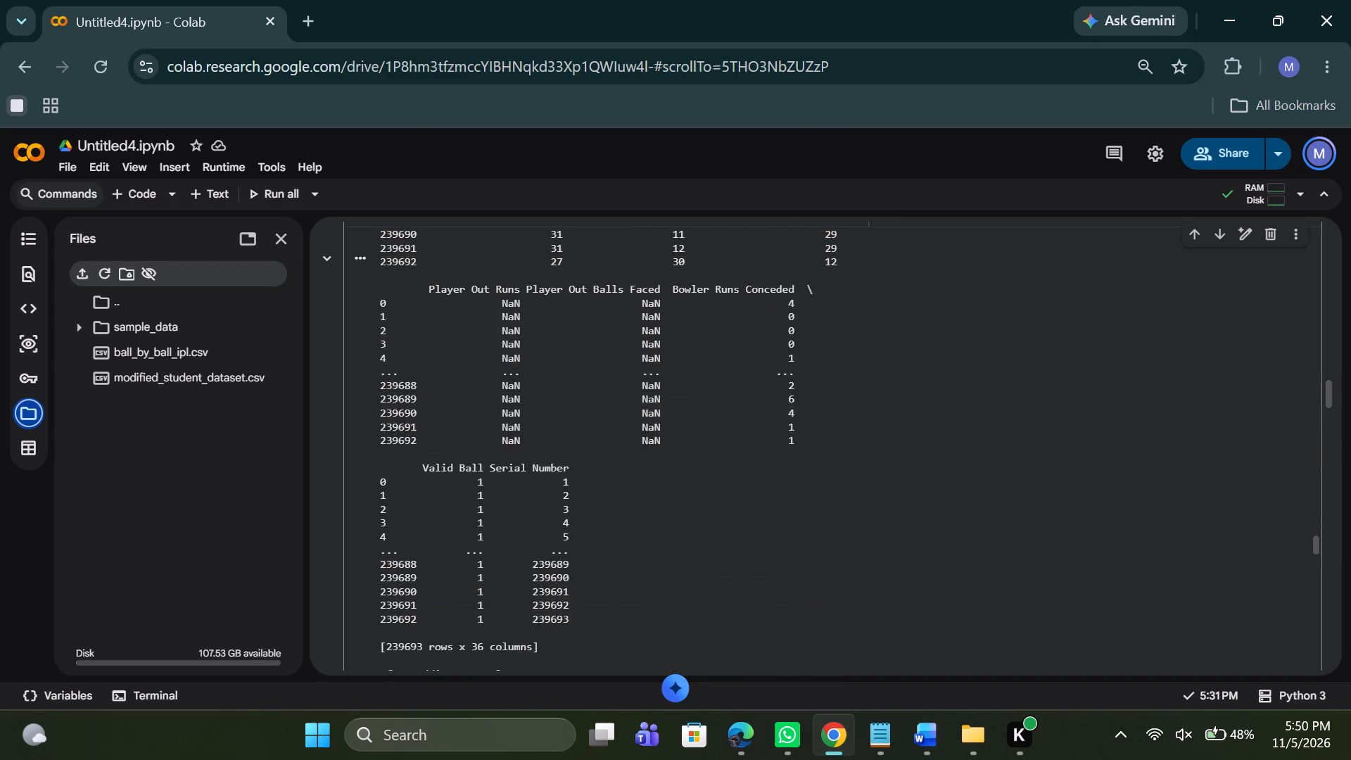
{"action": "scroll", "coordinate": [887, 647], "scroll_direction": "down", "scroll_amount": 14}
{"action": "scroll", "coordinate": [887, 647], "scroll_direction": "down", "scroll_amount": 15}
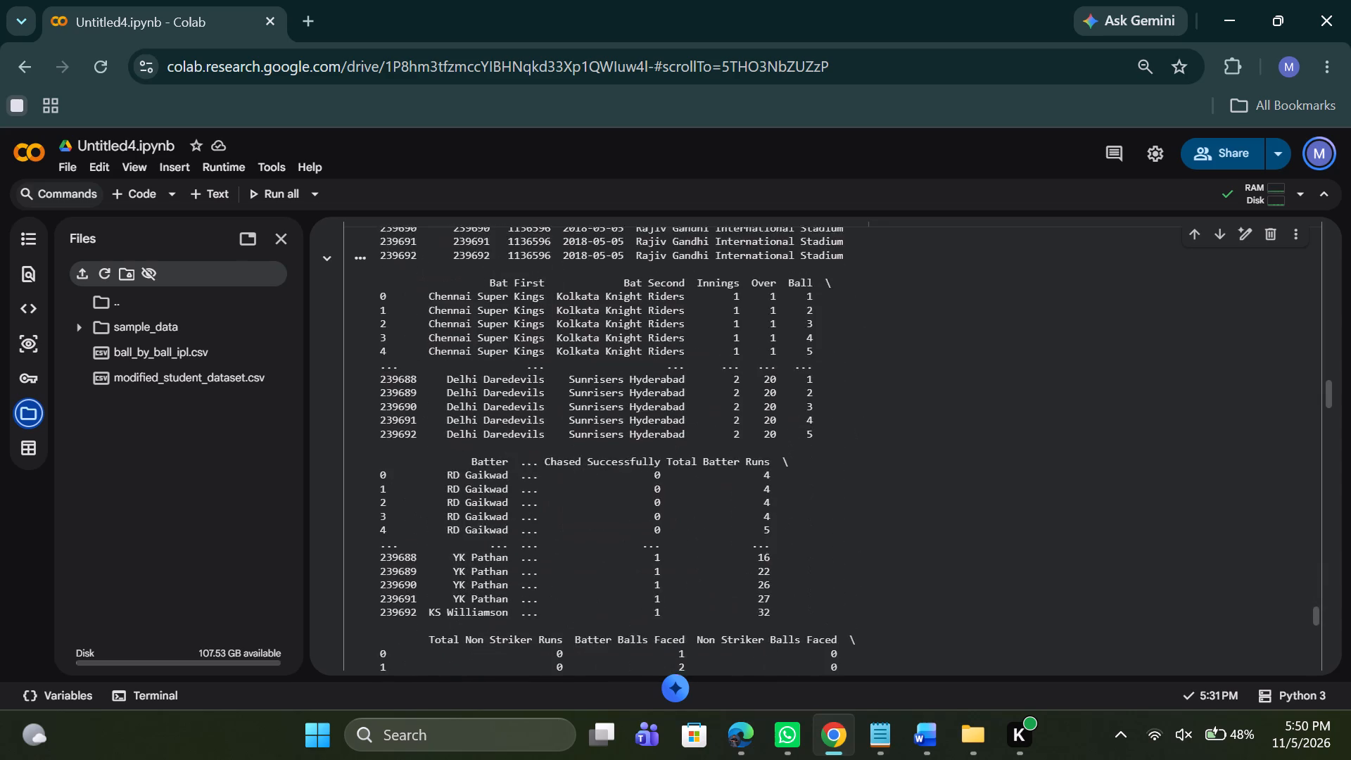
{"action": "scroll", "coordinate": [887, 647], "scroll_direction": "down", "scroll_amount": 1}
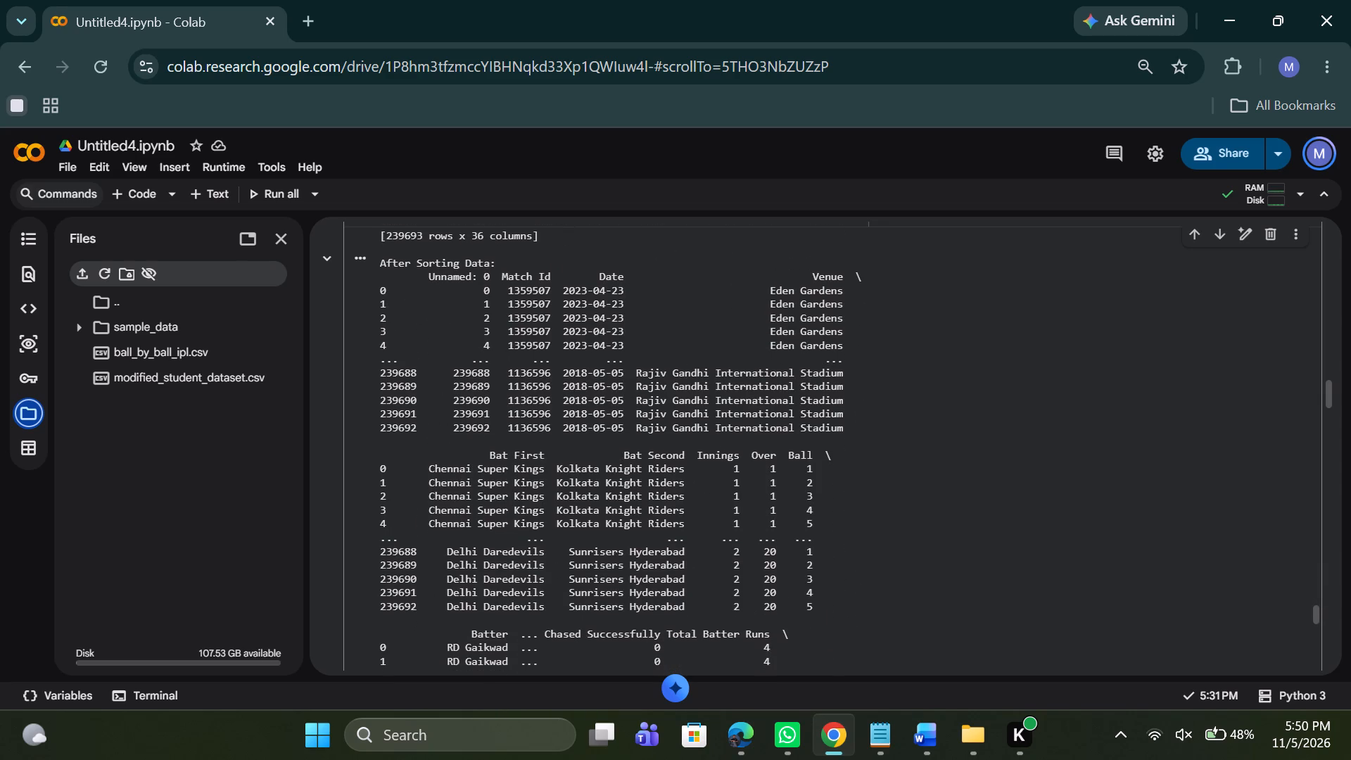
{"action": "scroll", "coordinate": [887, 647], "scroll_direction": "down", "scroll_amount": 2}
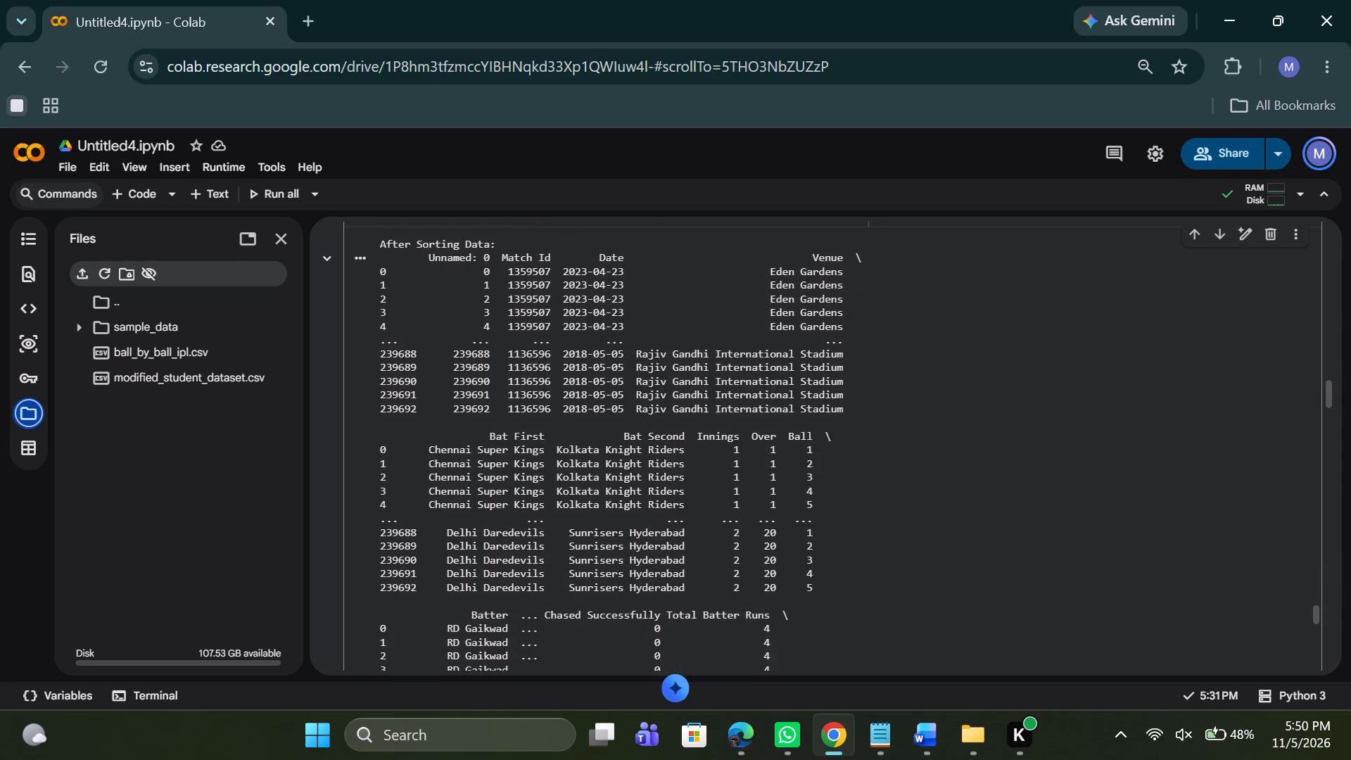
{"action": "scroll", "coordinate": [887, 647], "scroll_direction": "down", "scroll_amount": 3}
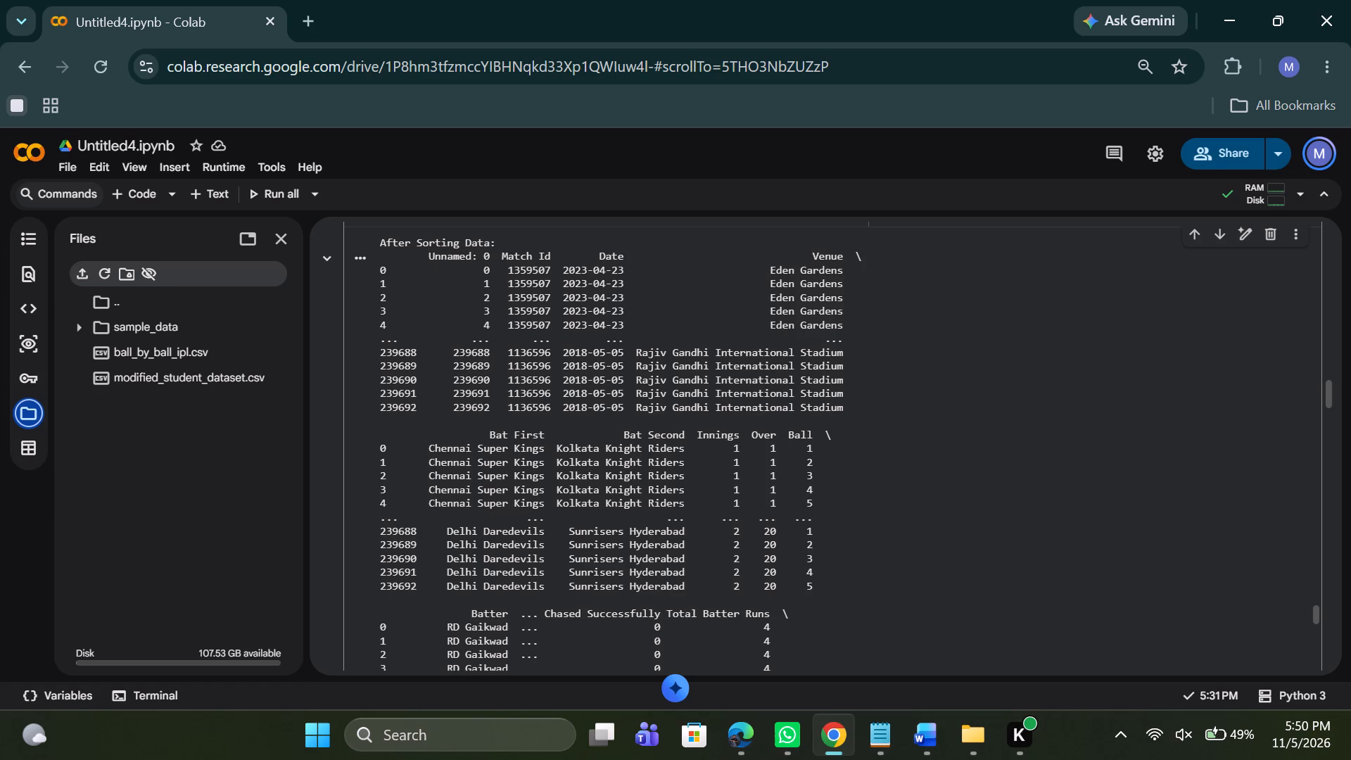
{"action": "key", "text": "Print"}
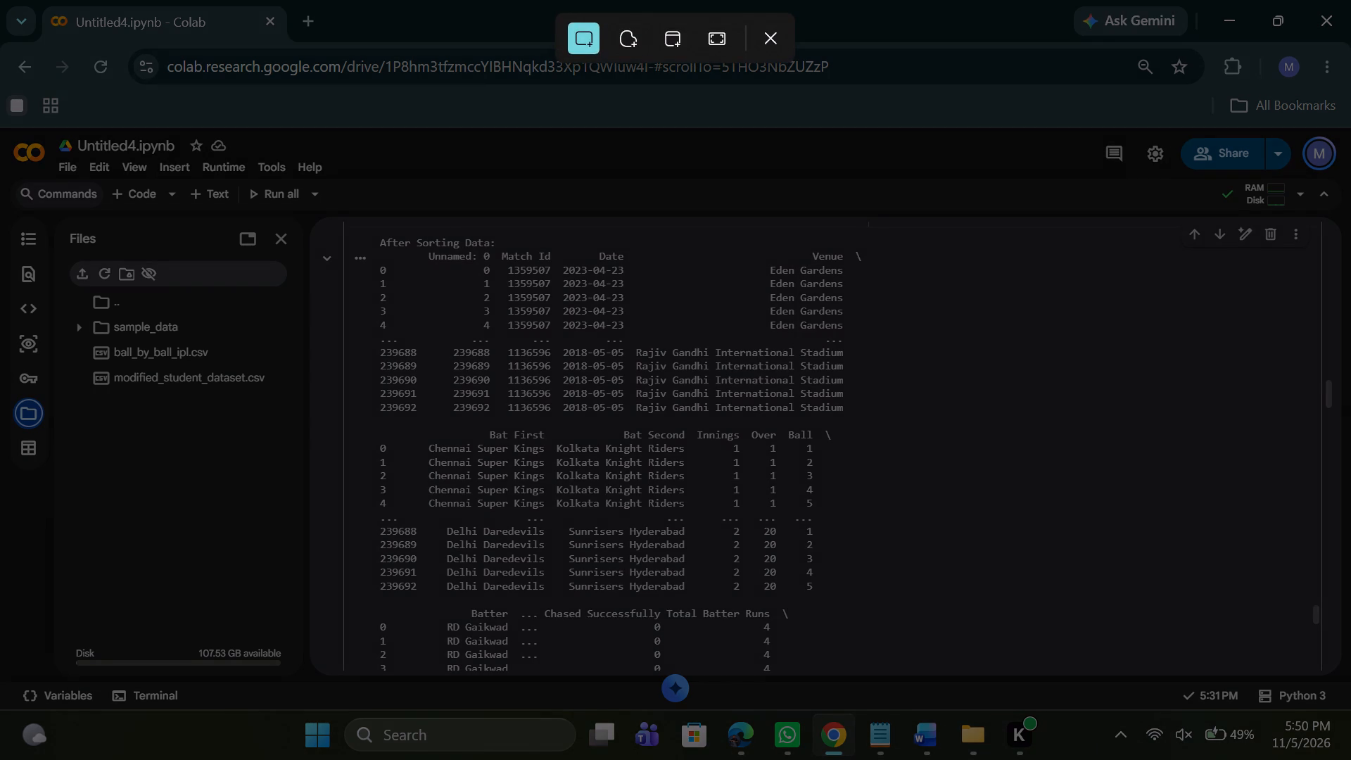
{"action": "left_click", "coordinate": [0, 128]}
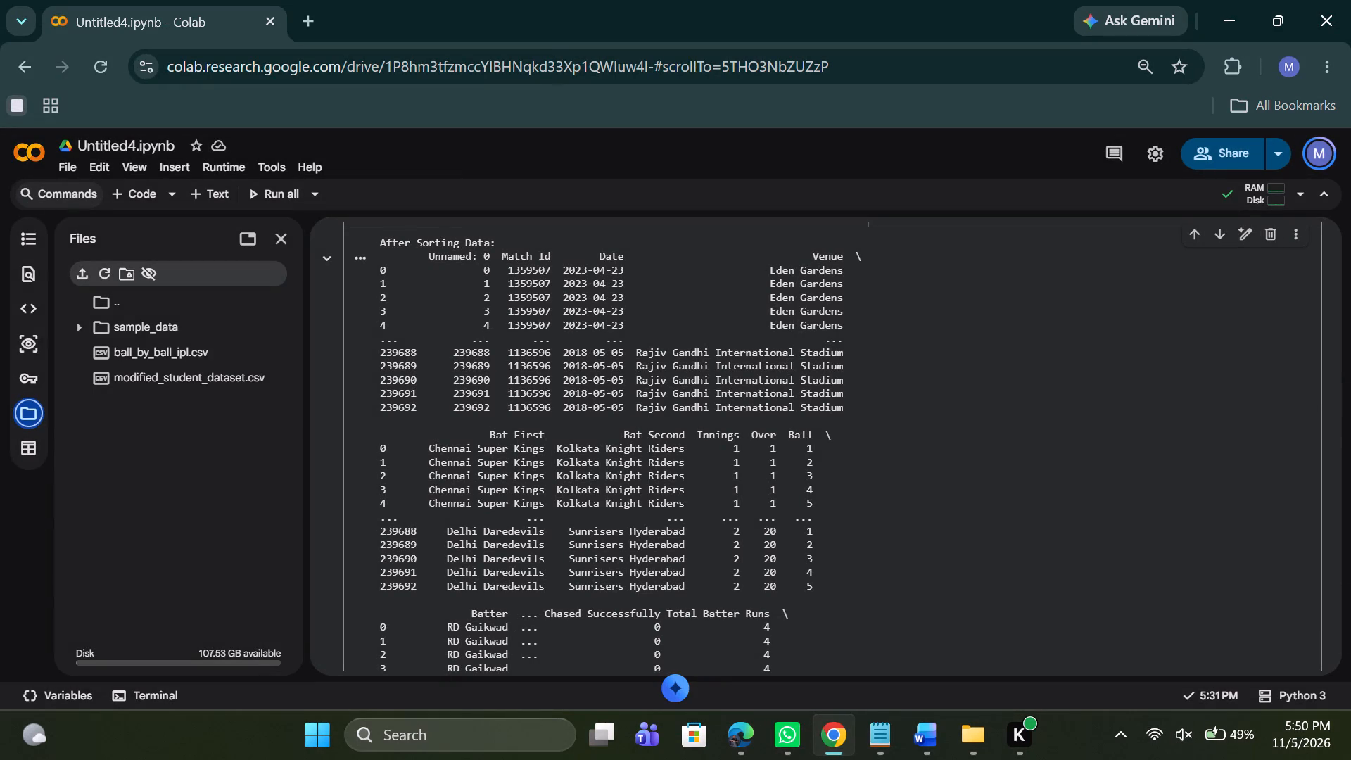
{"action": "key", "text": "Print"}
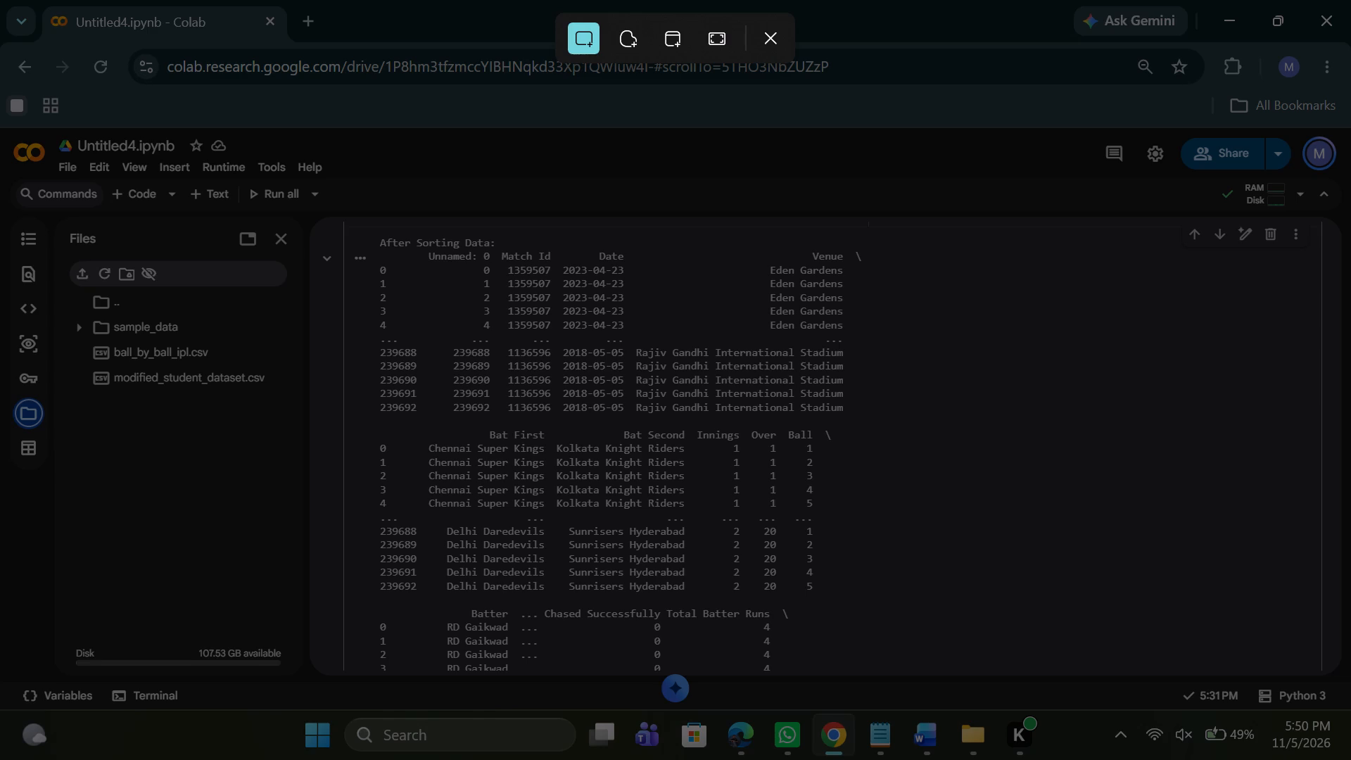
{"action": "left_click_drag", "start_coordinate": [0, 131], "coordinate": [1003, 530]}
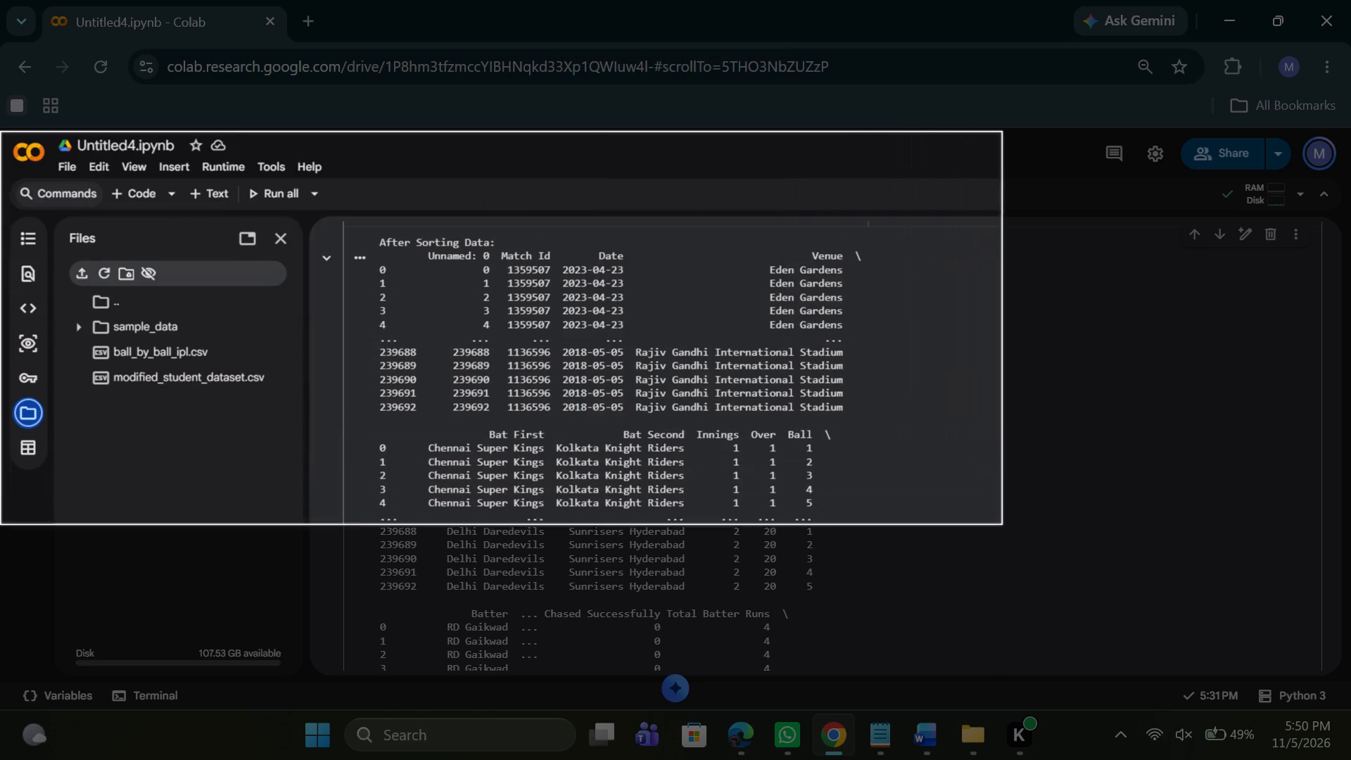
{"action": "left_click_drag", "start_coordinate": [1003, 530], "coordinate": [1350, 711]}
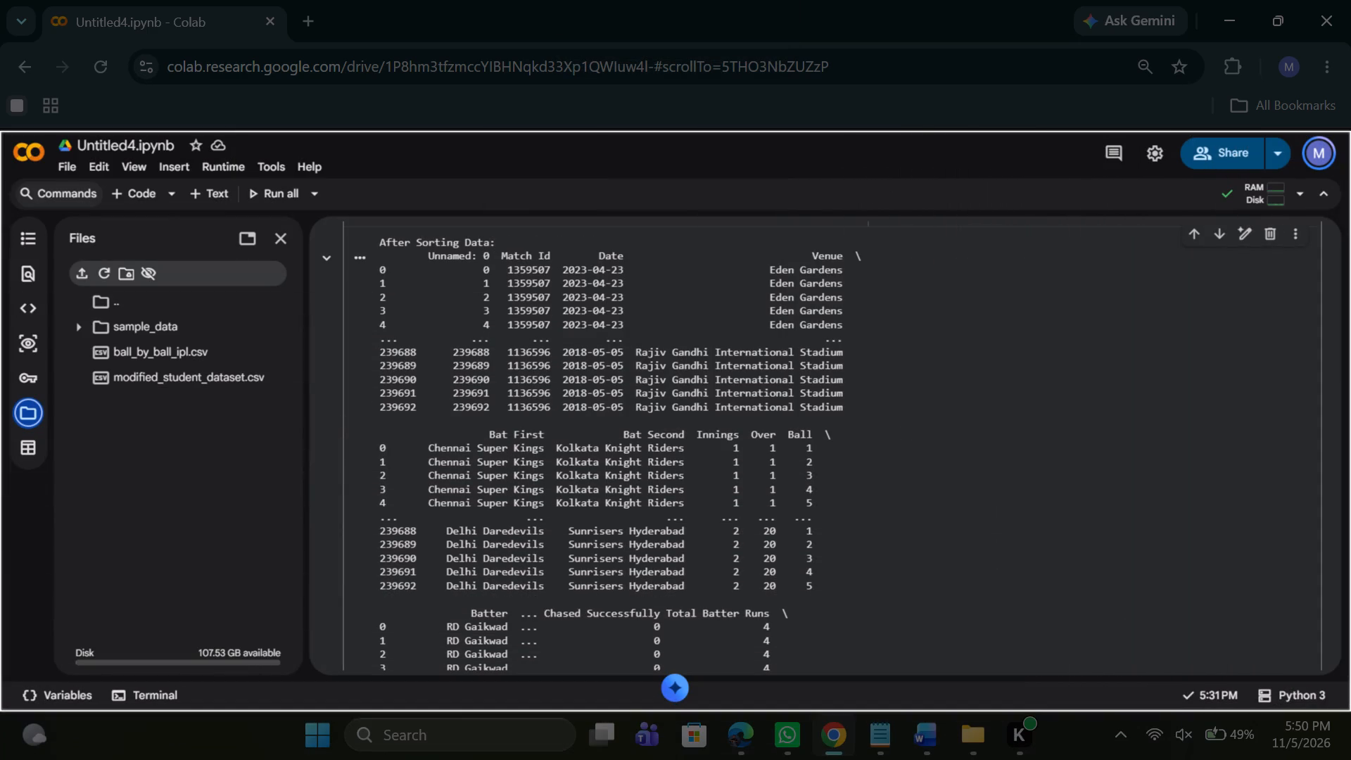
{"action": "left_click_drag", "start_coordinate": [1350, 711], "coordinate": [1350, 709]}
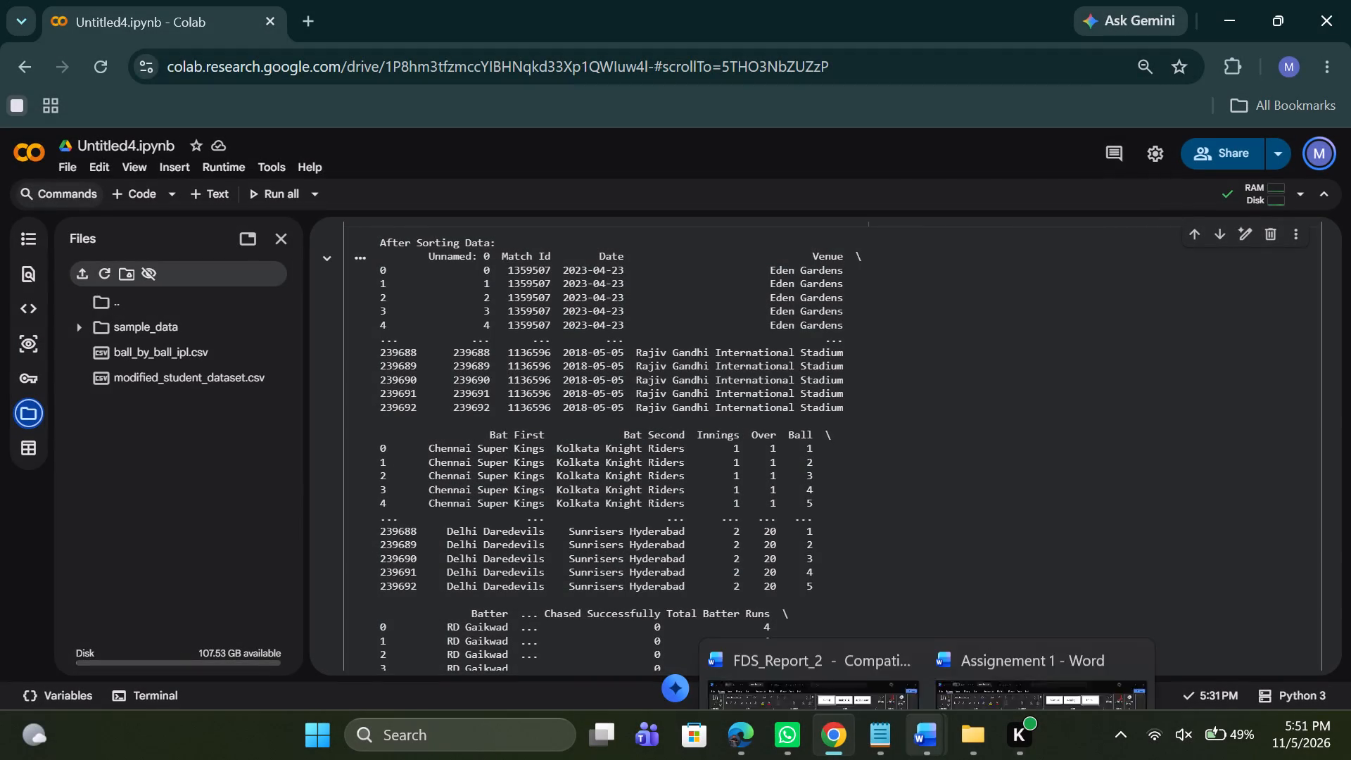
In the Assignement 1 Word document, add two line breaks after the last snip and paste the new After Sorting Data output snip.
{"action": "left_click", "coordinate": [1013, 659]}
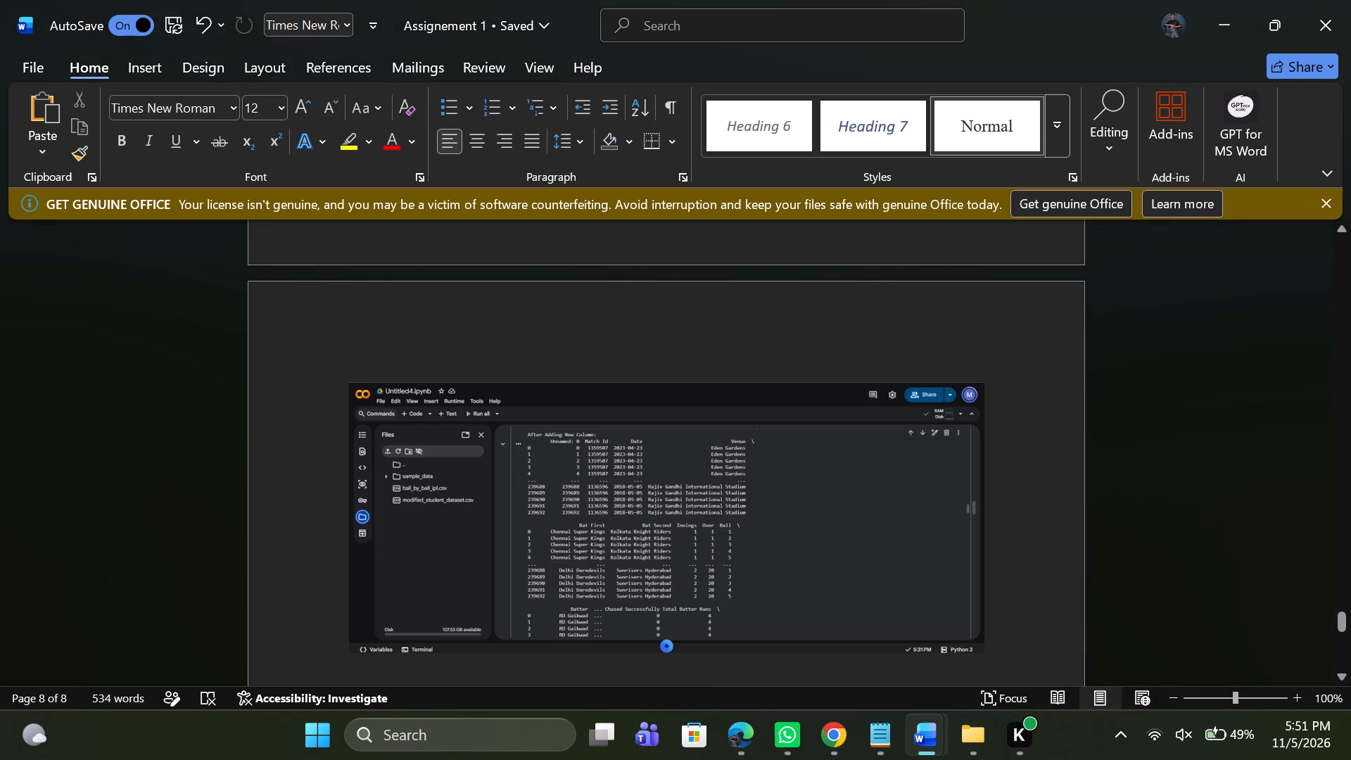
{"action": "key", "text": "Return"}
{"action": "key", "text": "Return"}
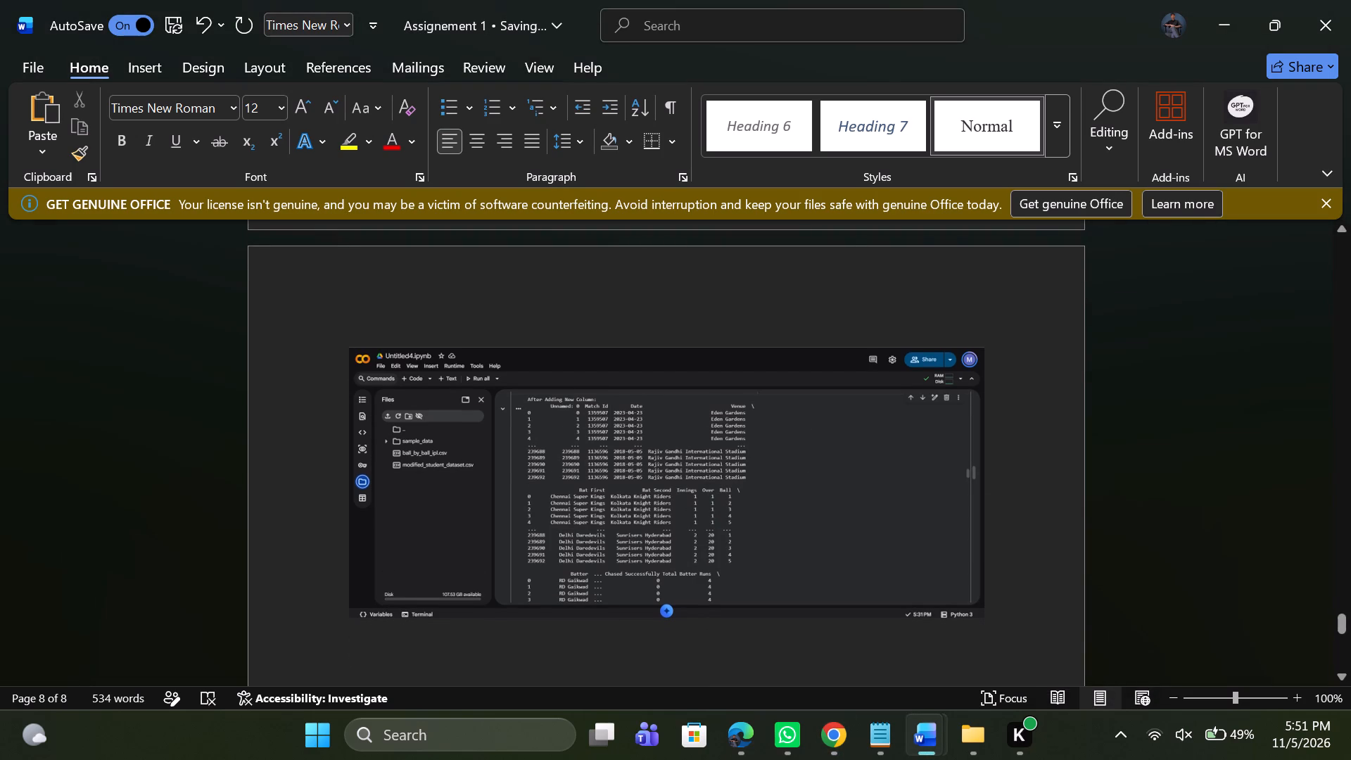
{"action": "key", "text": "ctrl+v"}
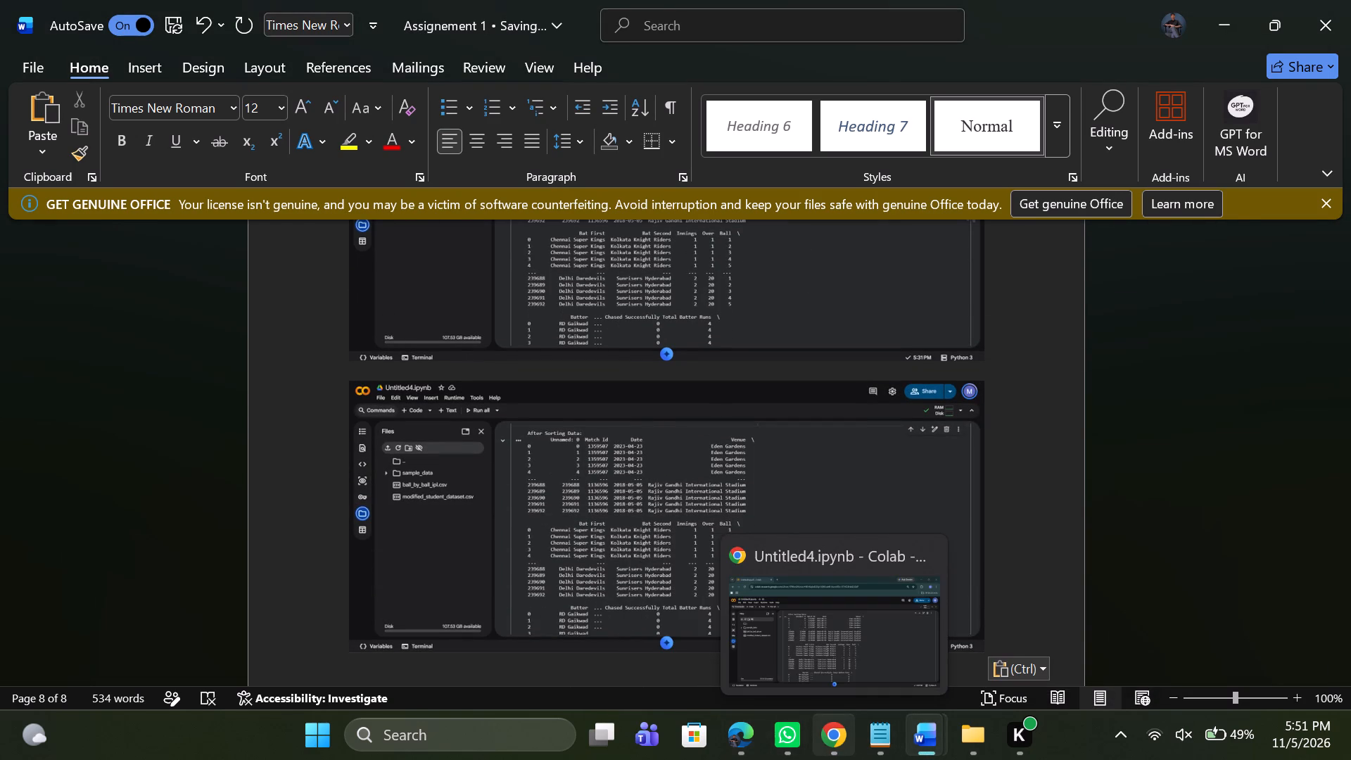
Back in Colab, snip the full-width page area at the dataframe info output, from the 5 rows x 35 columns line through the Runs to Get row.
{"action": "left_click", "coordinate": [825, 742]}
{"action": "scroll", "coordinate": [809, 494], "scroll_direction": "down", "scroll_amount": 7}
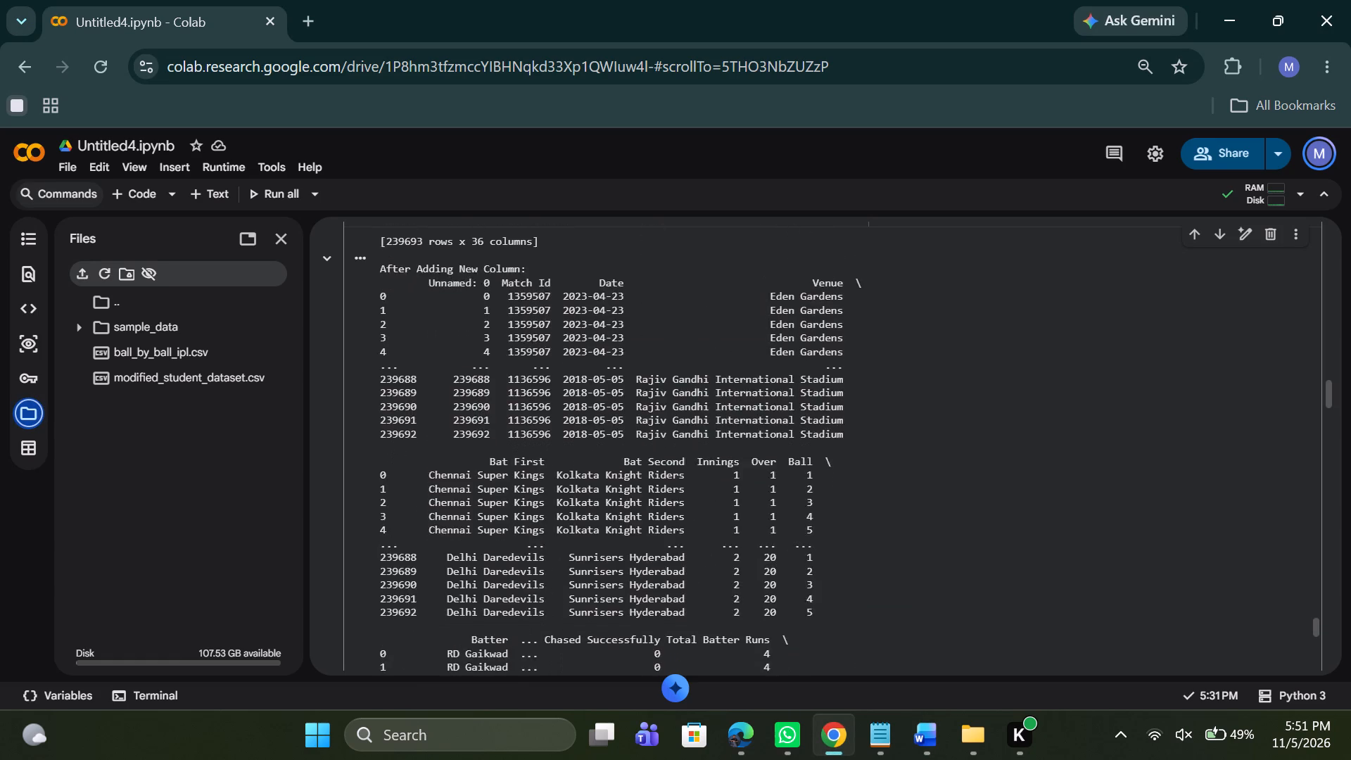
{"action": "scroll", "coordinate": [809, 494], "scroll_direction": "down", "scroll_amount": 11}
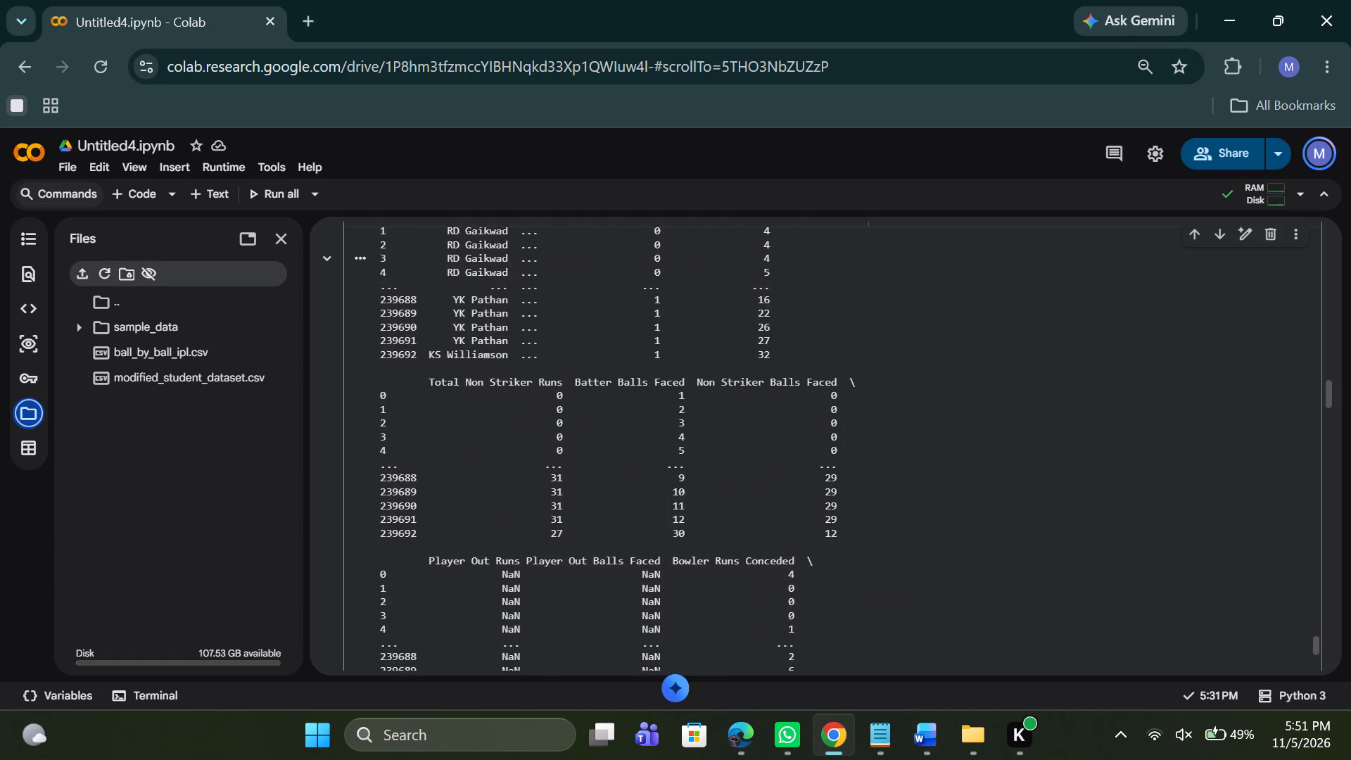
{"action": "scroll", "coordinate": [809, 494], "scroll_direction": "down", "scroll_amount": 12}
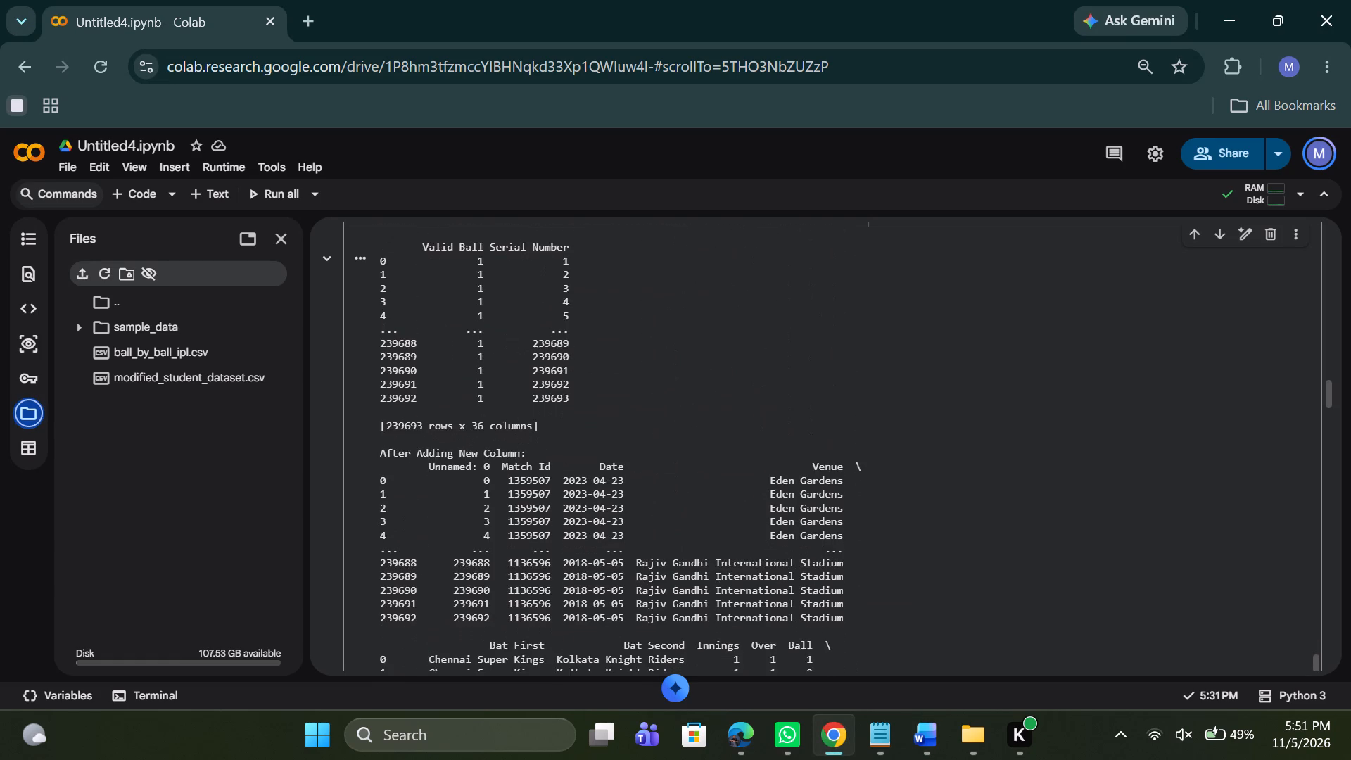
{"action": "scroll", "coordinate": [809, 494], "scroll_direction": "down", "scroll_amount": 11}
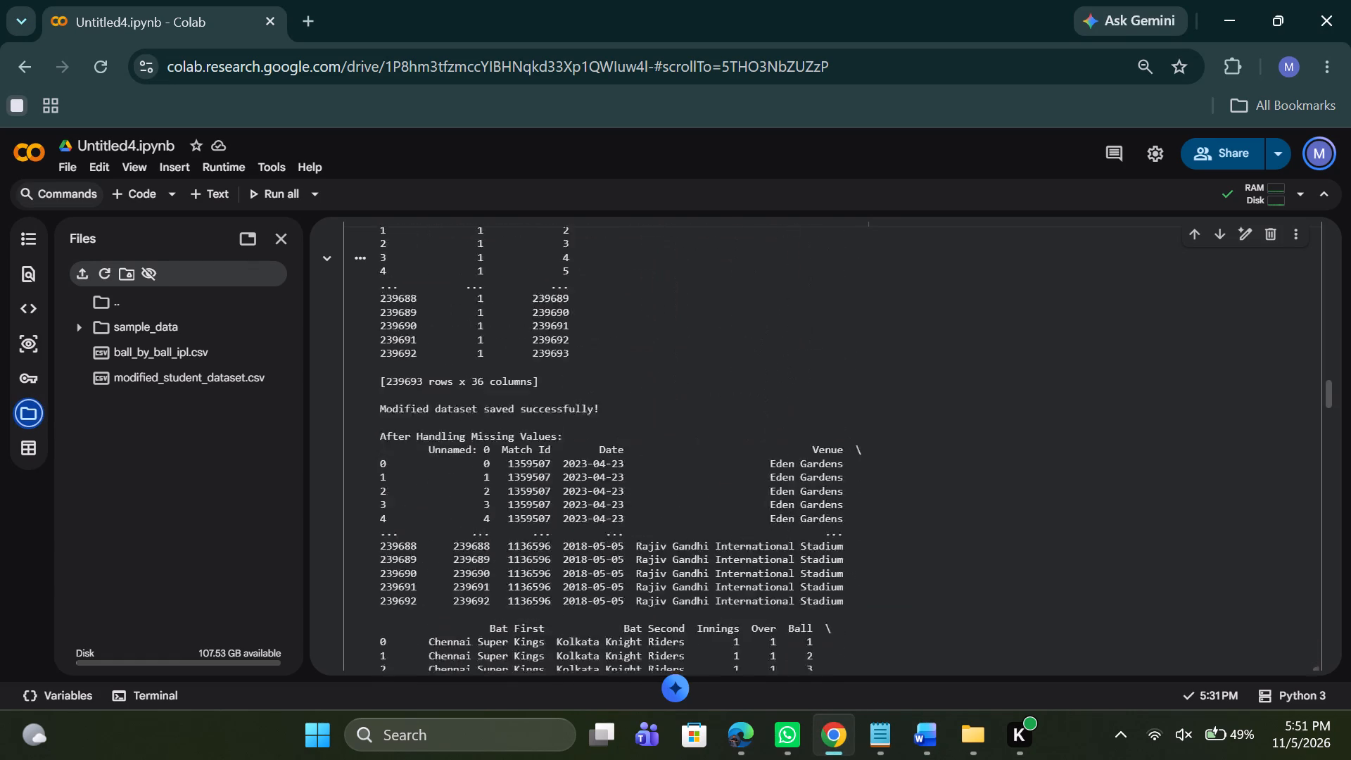
{"action": "scroll", "coordinate": [809, 494], "scroll_direction": "down", "scroll_amount": 16}
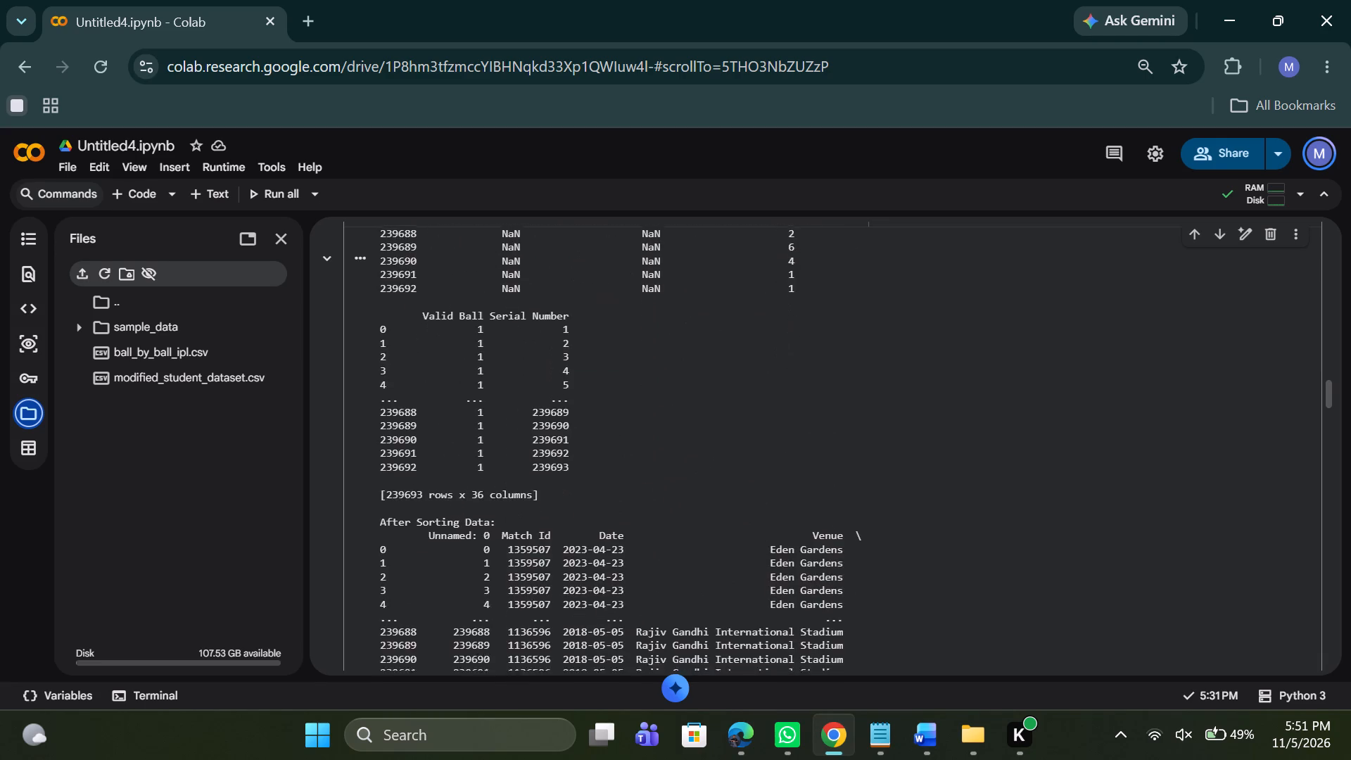
{"action": "scroll", "coordinate": [809, 494], "scroll_direction": "down", "scroll_amount": 18}
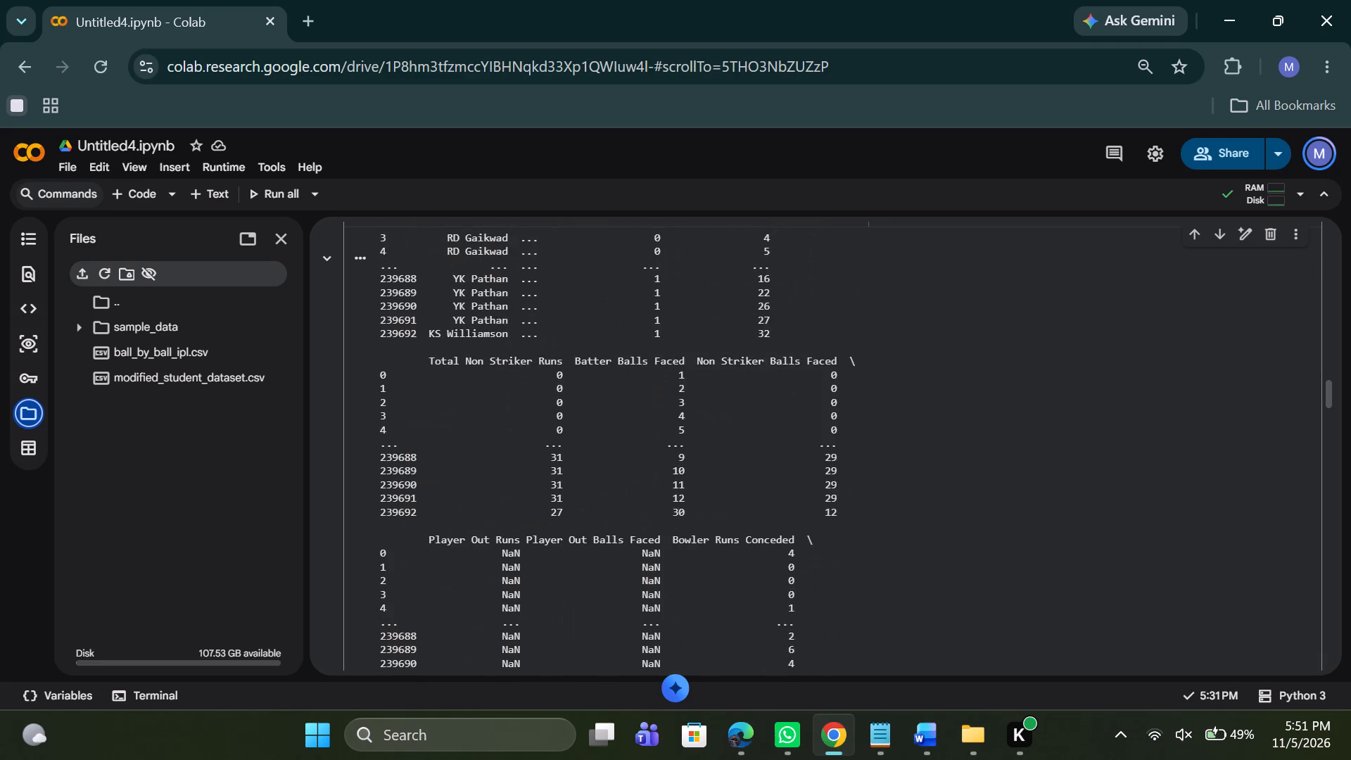
{"action": "scroll", "coordinate": [809, 494], "scroll_direction": "down", "scroll_amount": 16}
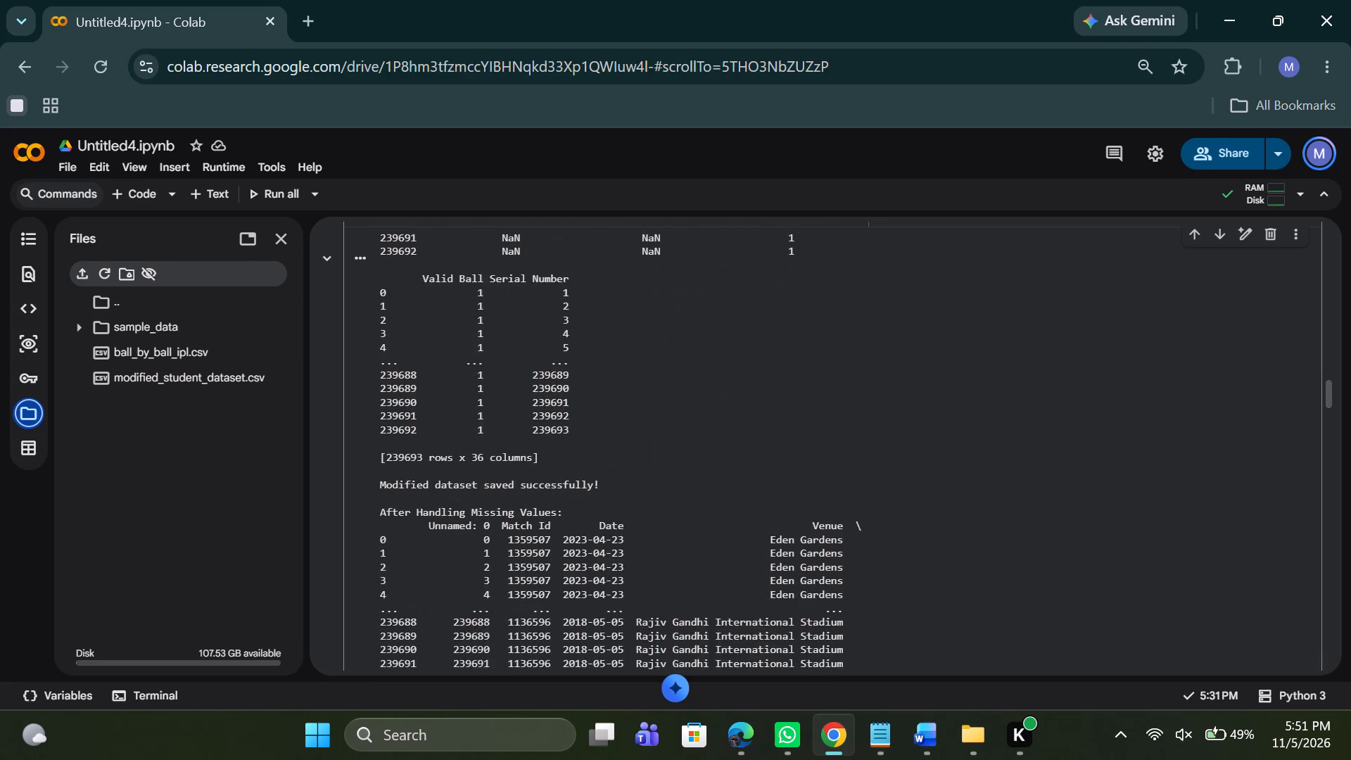
{"action": "scroll", "coordinate": [809, 494], "scroll_direction": "down", "scroll_amount": 19}
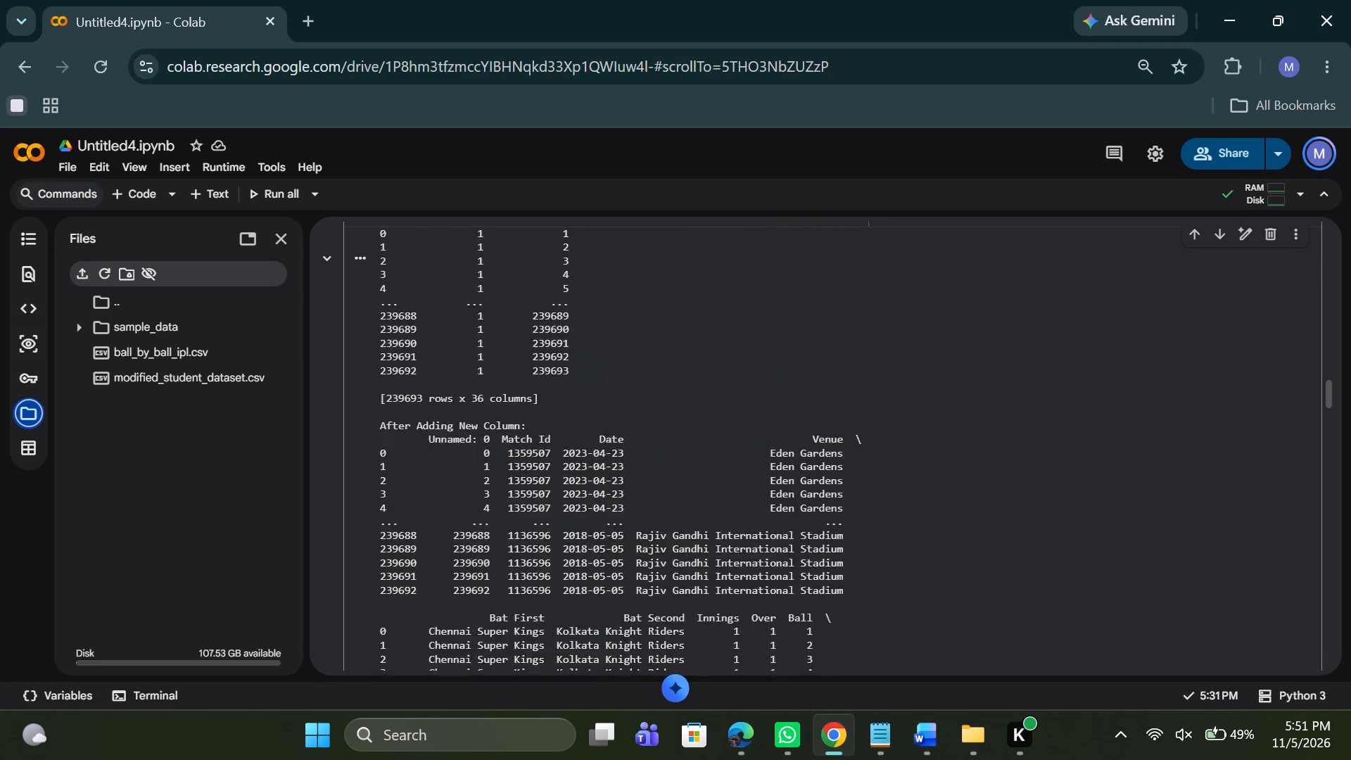
{"action": "scroll", "coordinate": [809, 494], "scroll_direction": "down", "scroll_amount": 5}
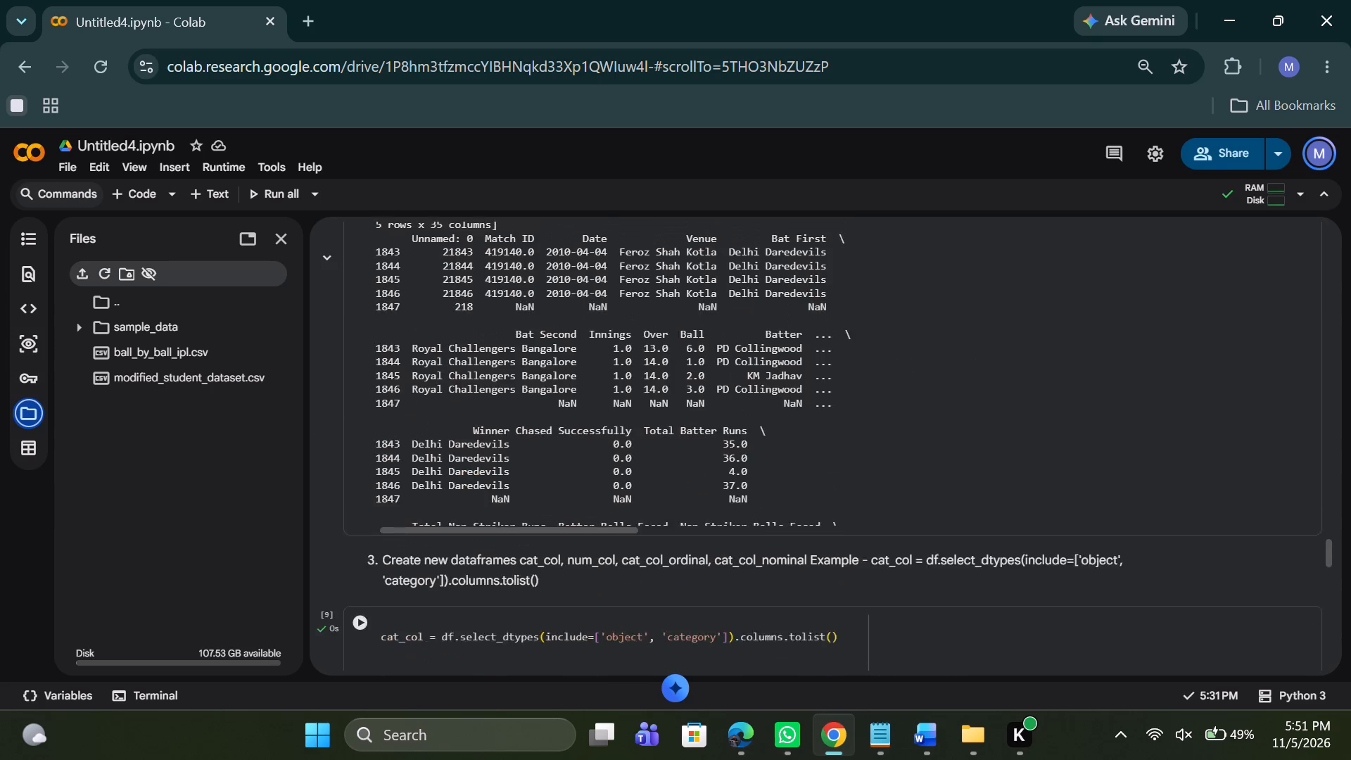
{"action": "scroll", "coordinate": [809, 494], "scroll_direction": "down", "scroll_amount": 6}
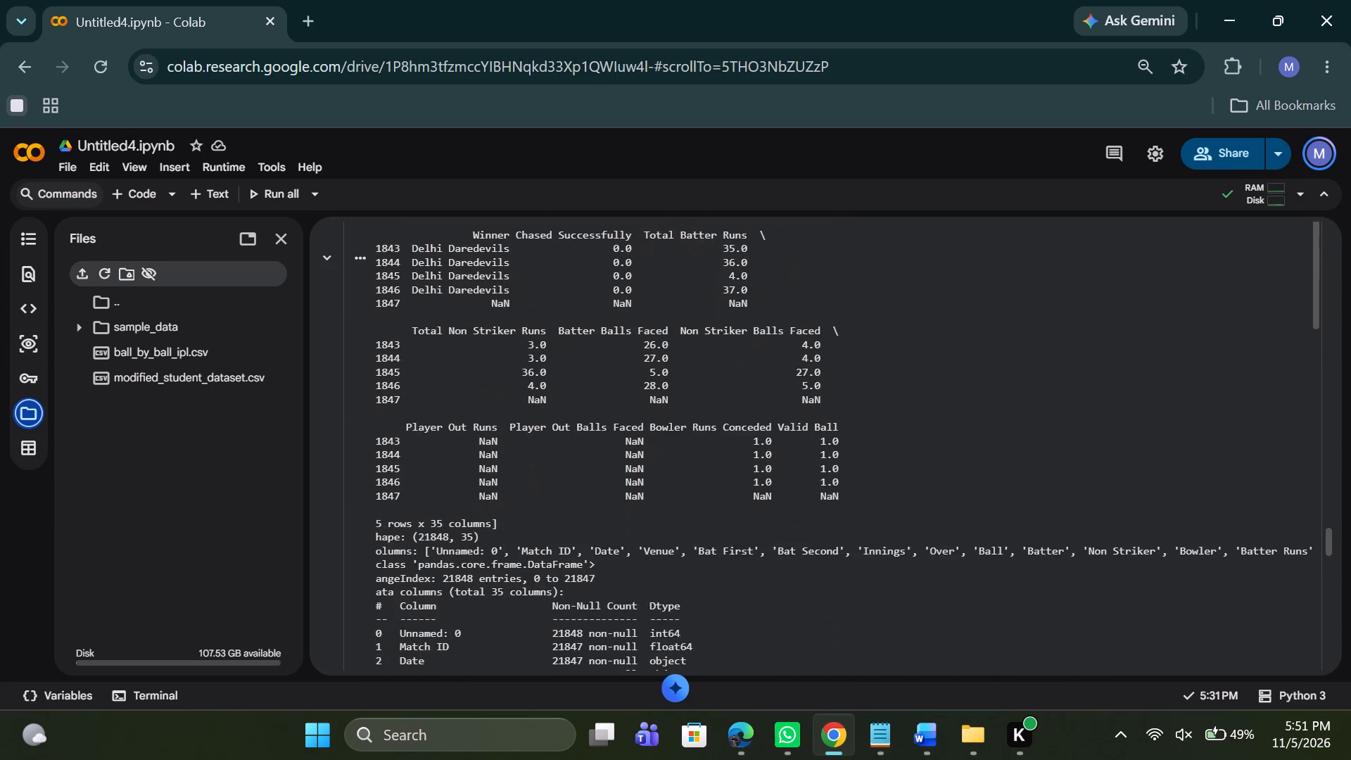
{"action": "scroll", "coordinate": [809, 494], "scroll_direction": "down", "scroll_amount": 4}
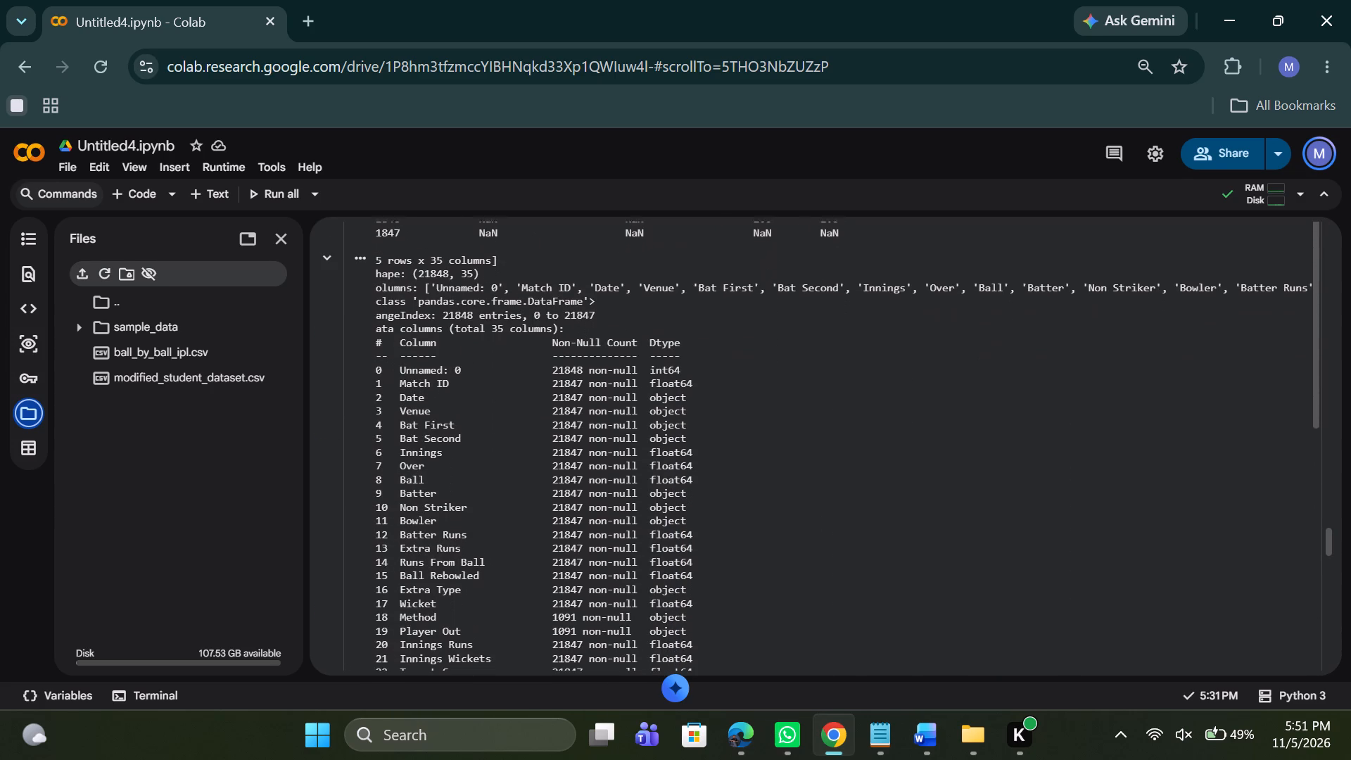
{"action": "scroll", "coordinate": [809, 494], "scroll_direction": "down", "scroll_amount": 1}
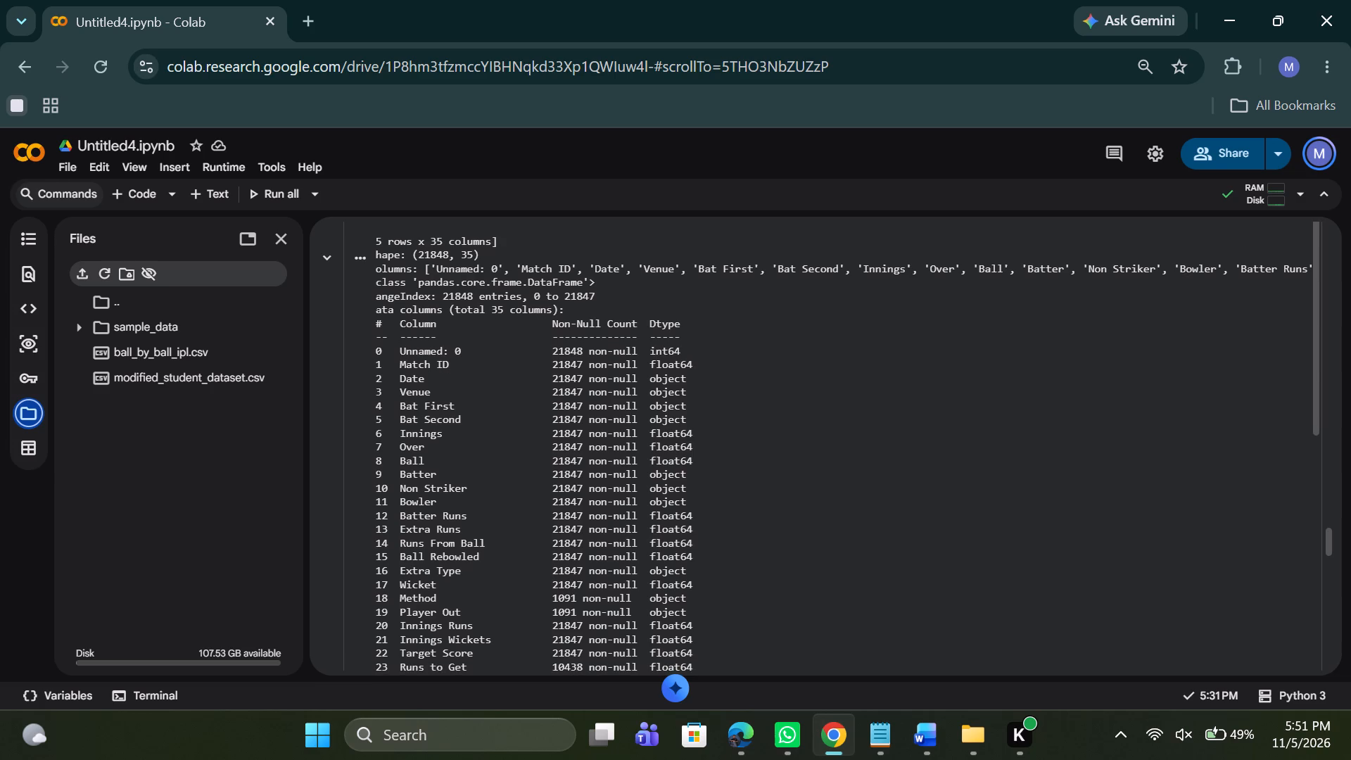
{"action": "scroll", "coordinate": [809, 494], "scroll_direction": "down", "scroll_amount": 1}
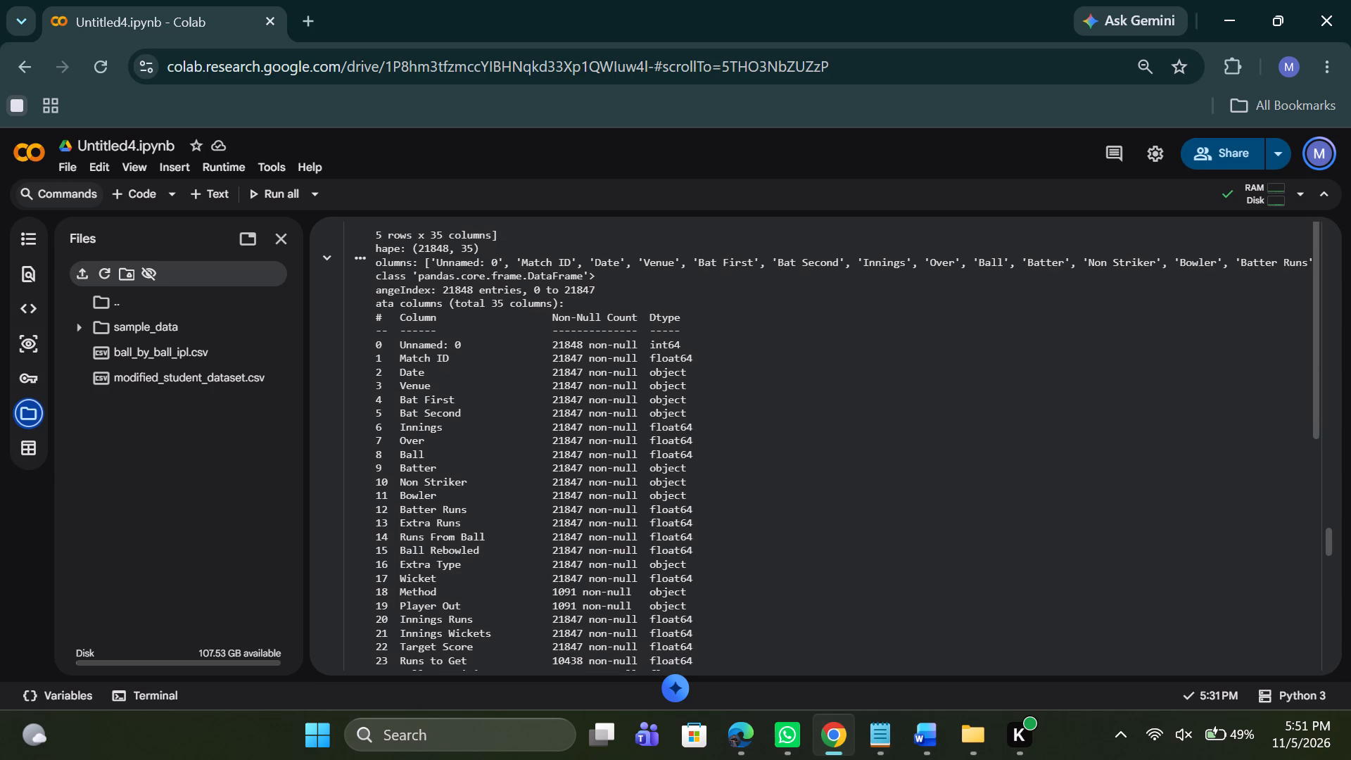
{"action": "key", "text": "Print"}
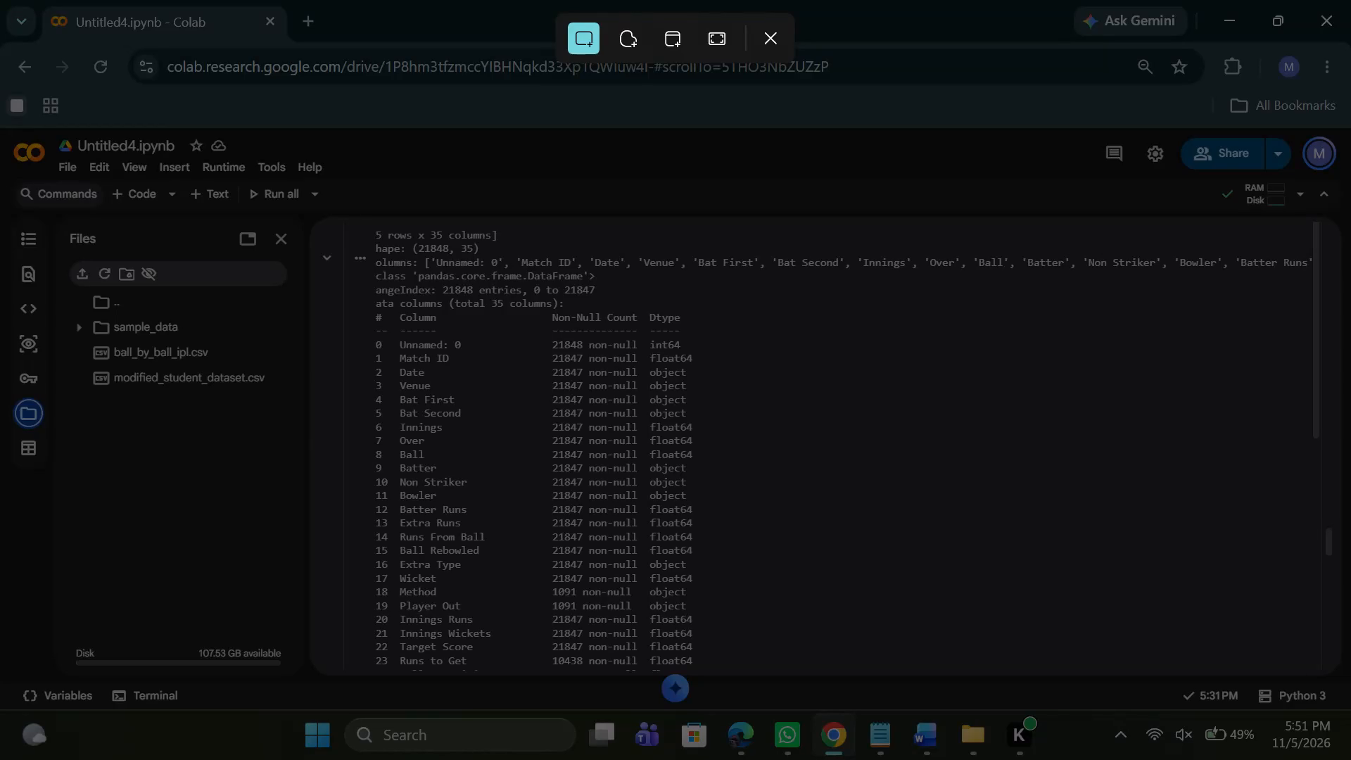
{"action": "left_click_drag", "start_coordinate": [0, 130], "coordinate": [1269, 683]}
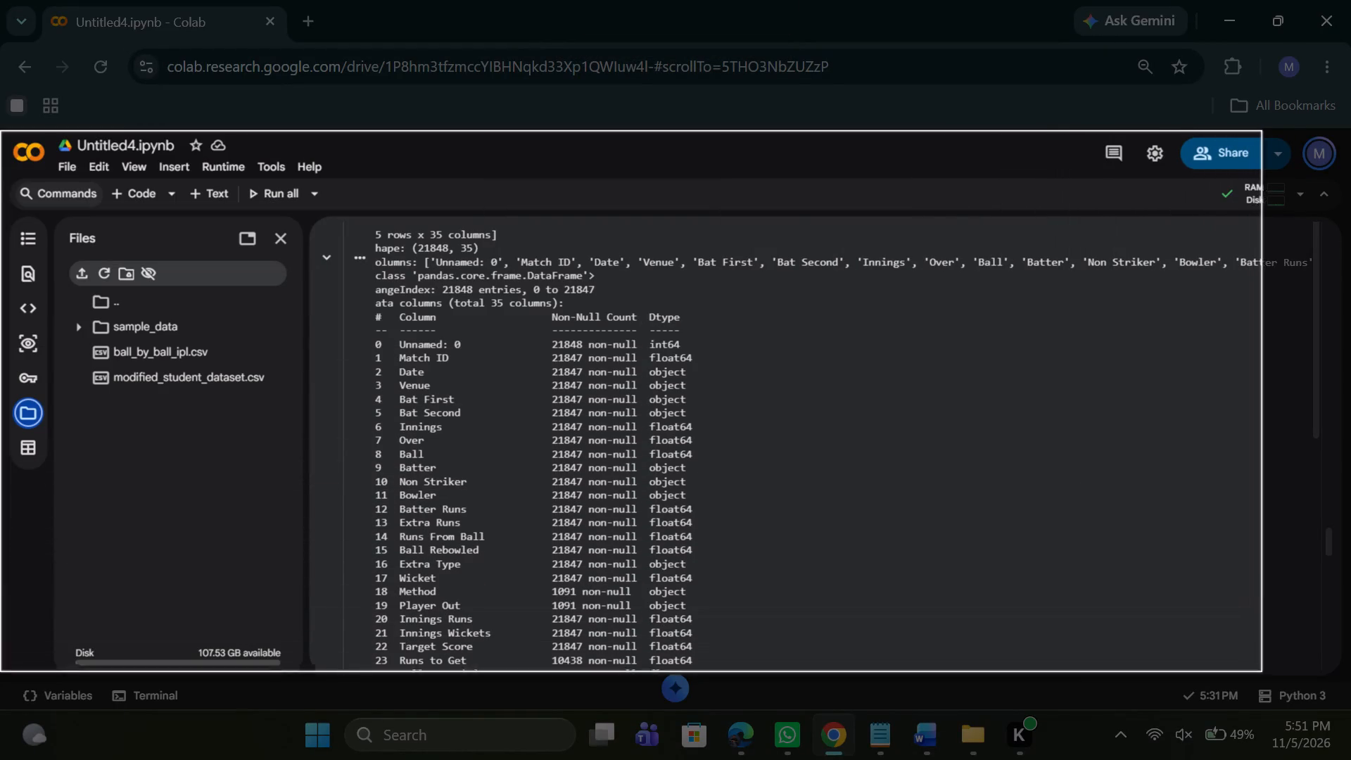
{"action": "left_click_drag", "start_coordinate": [1269, 683], "coordinate": [1350, 710]}
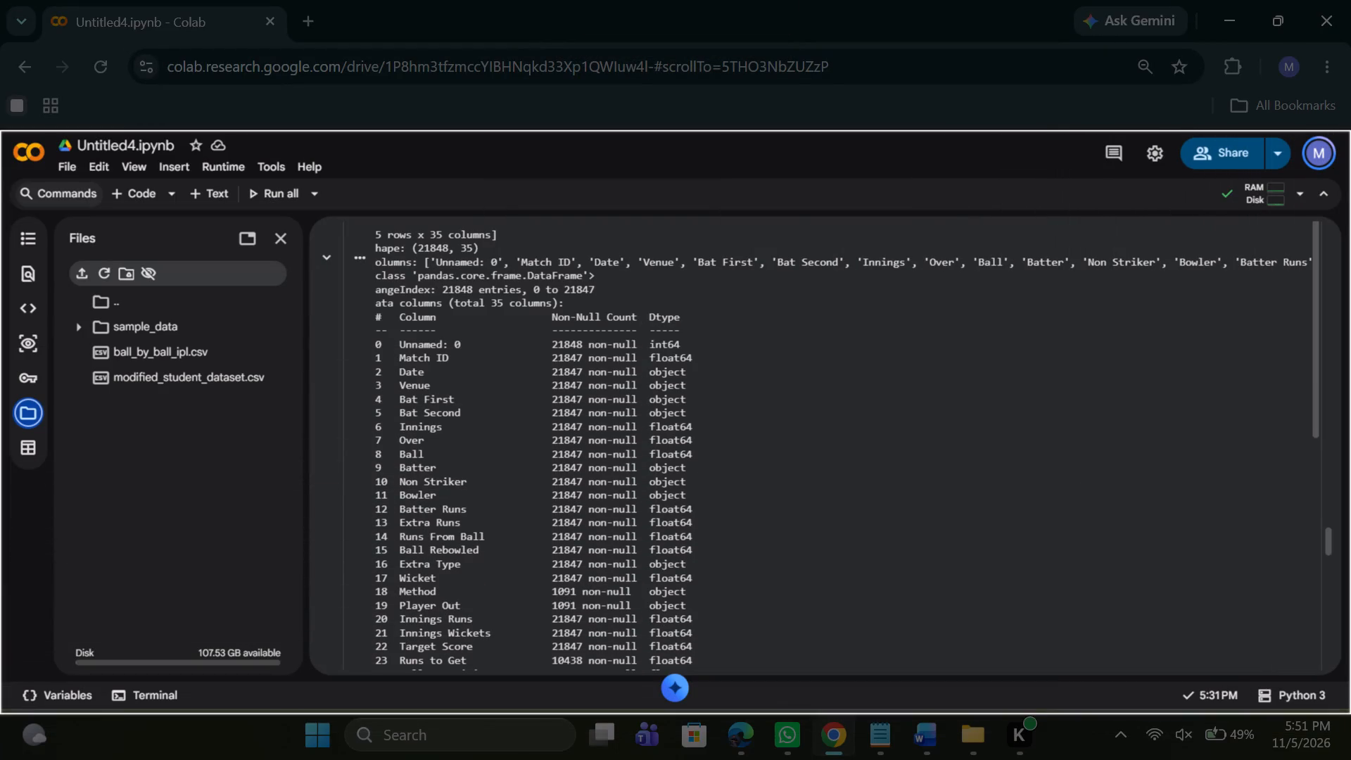
{"action": "left_click_drag", "start_coordinate": [1350, 710], "coordinate": [1350, 706]}
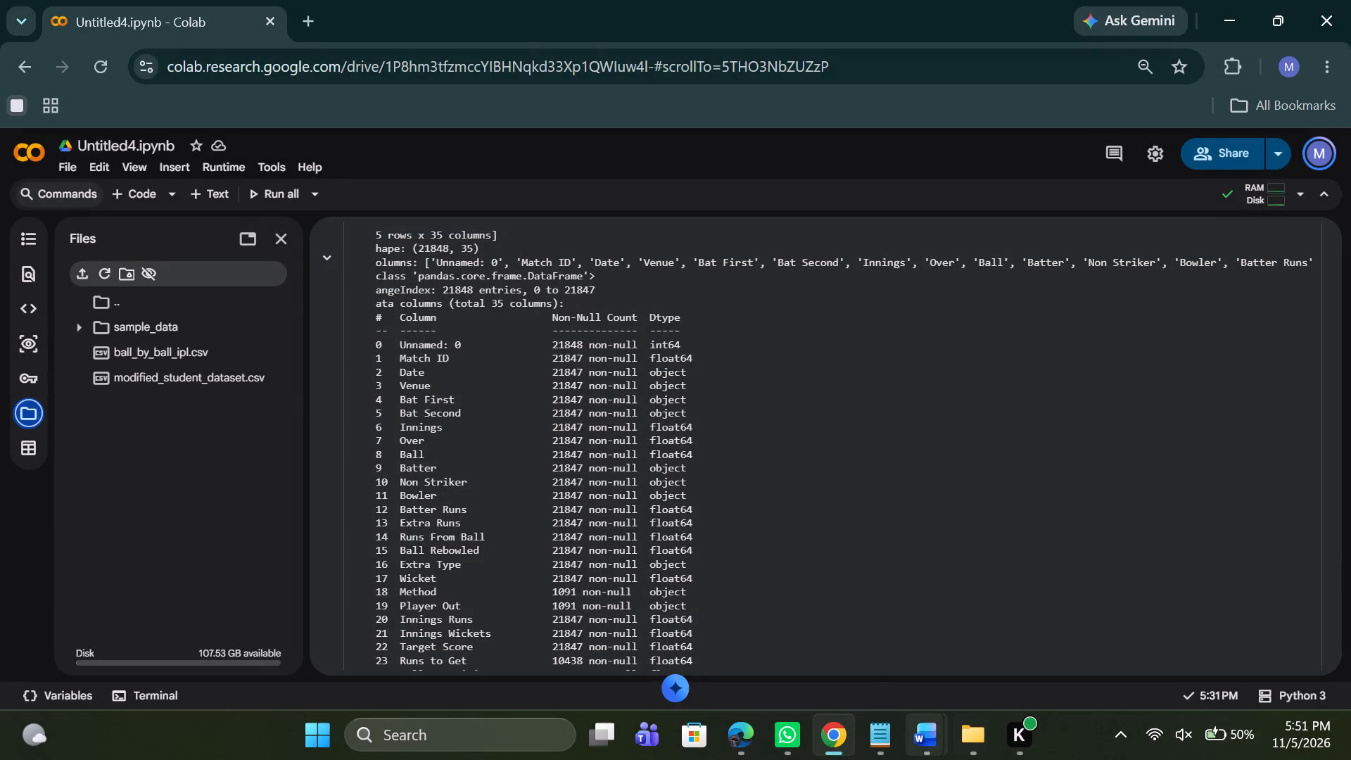
In the Assignement 1 Word document, add two line breaks after the last snip and paste the dataframe info output snip.
{"action": "left_click", "coordinate": [994, 673]}
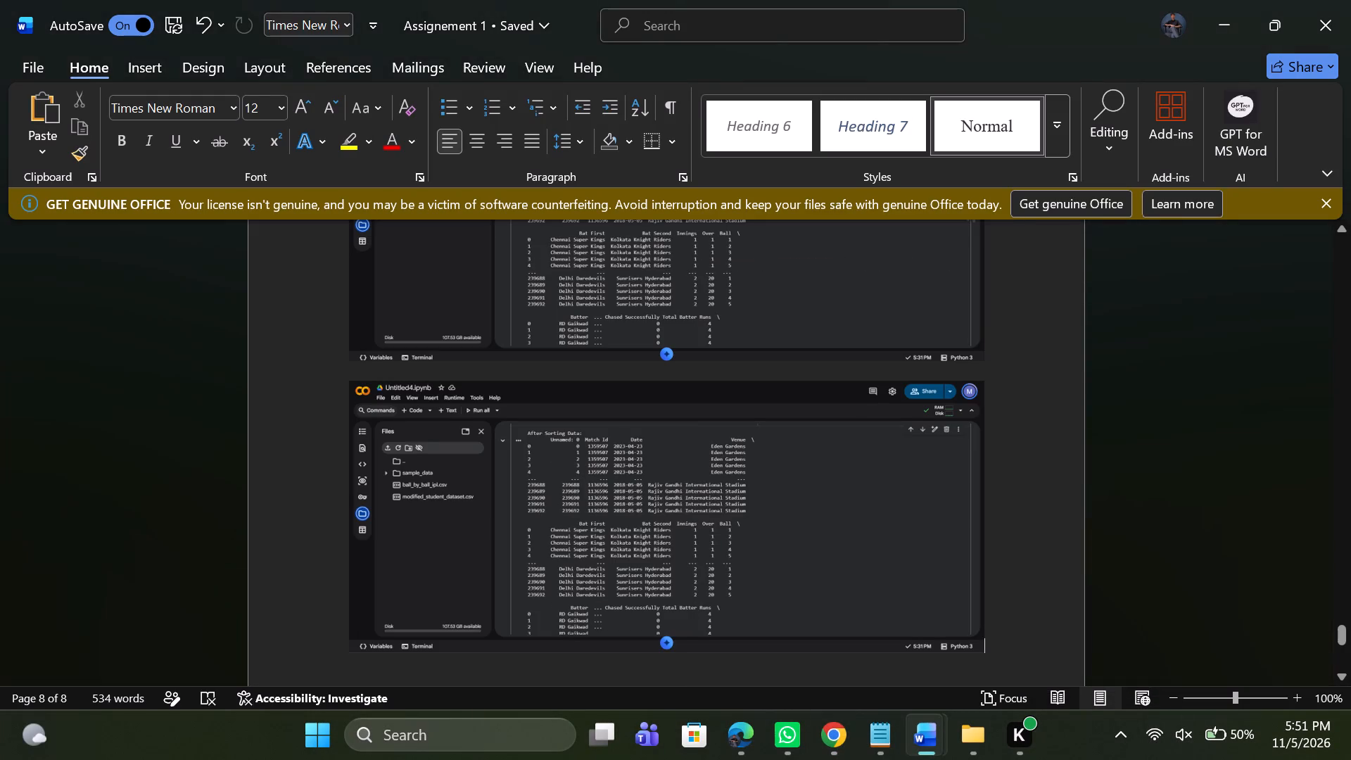
{"action": "key", "text": "Return"}
{"action": "key", "text": "Return"}
{"action": "key", "text": "ctrl+v"}
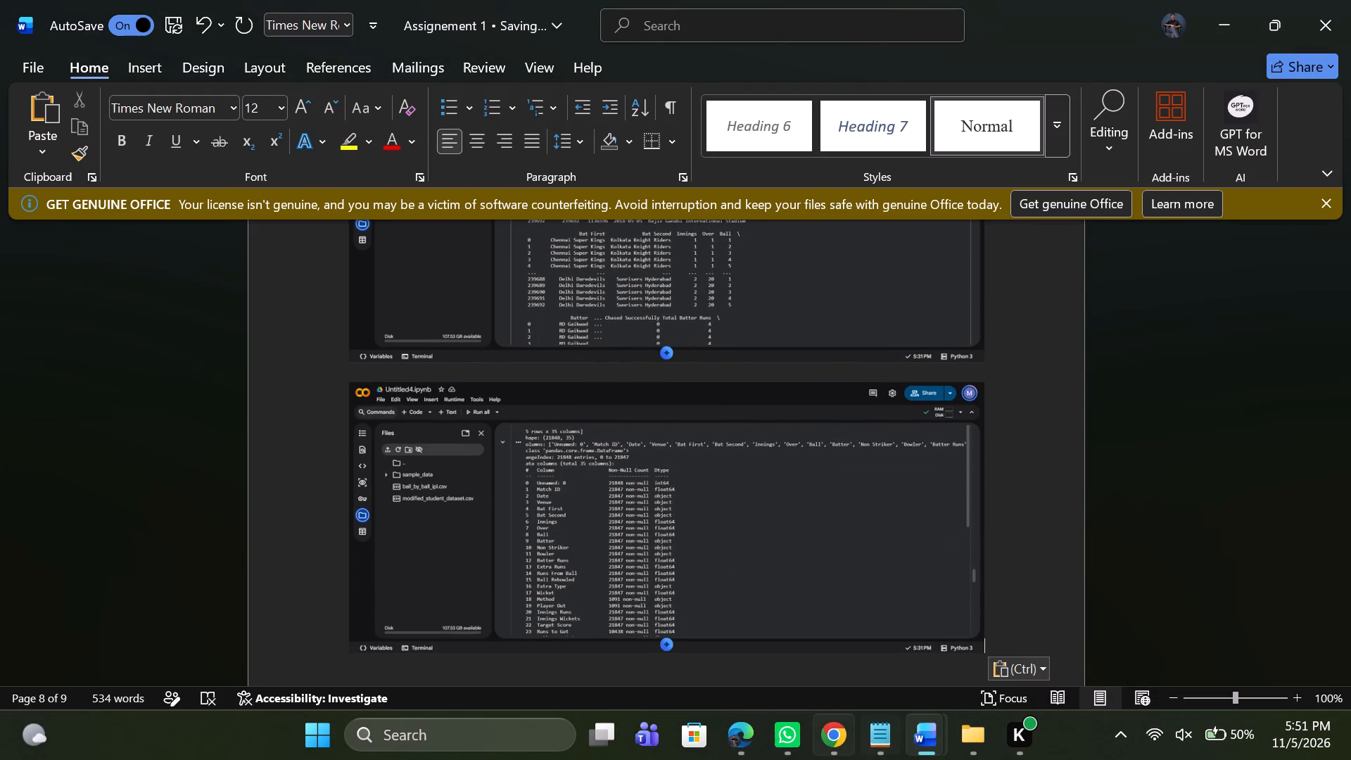
Back in Colab, snip the full-width page area at the column data types listing, from the dtypes summary line through the Non Striker Balls Faced row.
{"action": "left_click", "coordinate": [856, 668]}
{"action": "scroll", "coordinate": [856, 668], "scroll_direction": "down", "scroll_amount": 1}
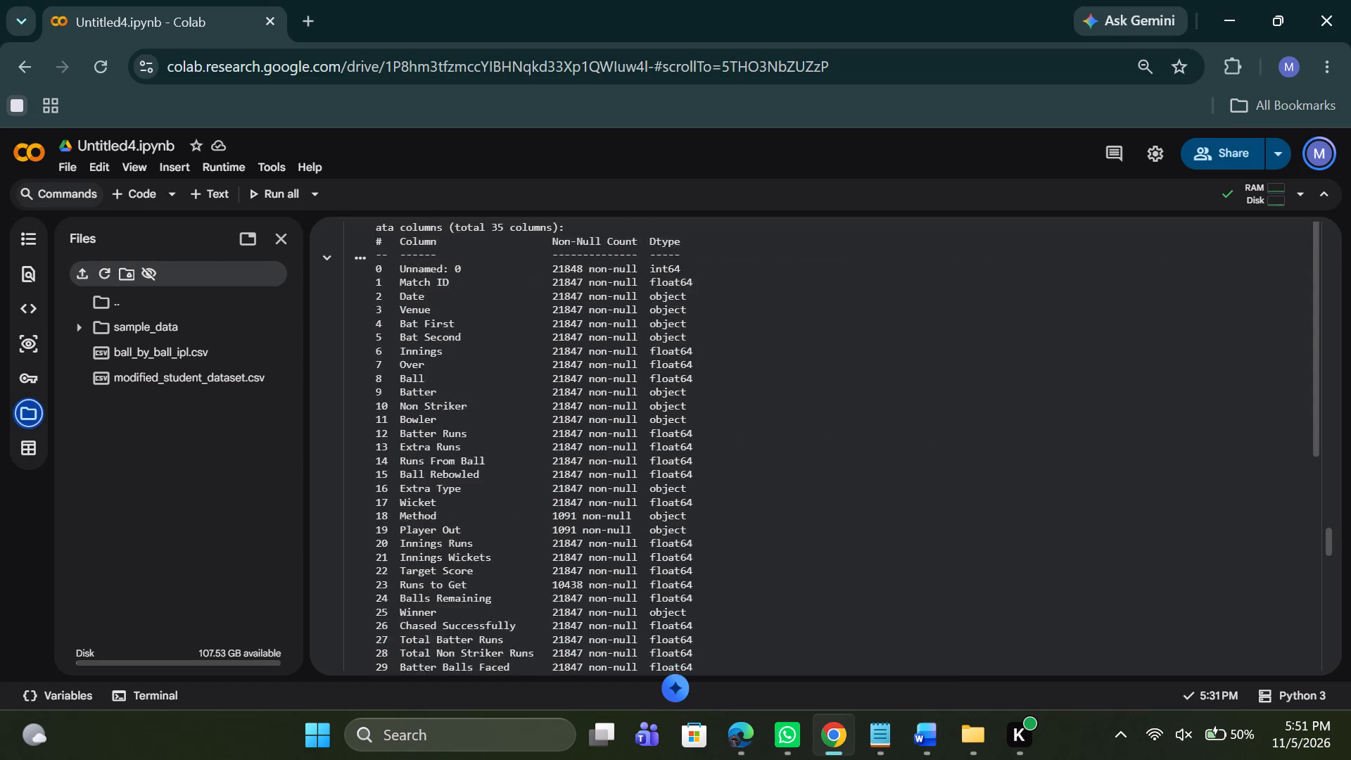
{"action": "scroll", "coordinate": [856, 668], "scroll_direction": "down", "scroll_amount": 2}
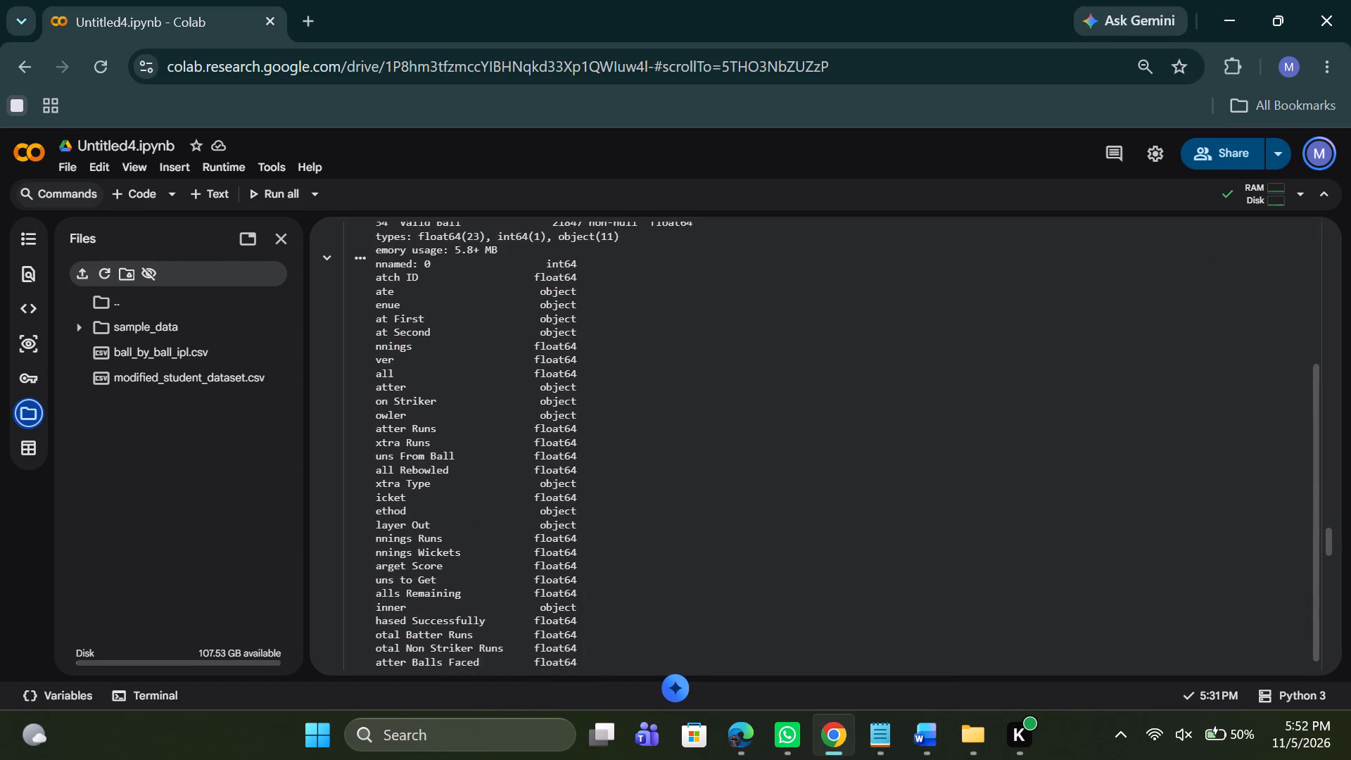
{"action": "scroll", "coordinate": [856, 668], "scroll_direction": "down", "scroll_amount": 1}
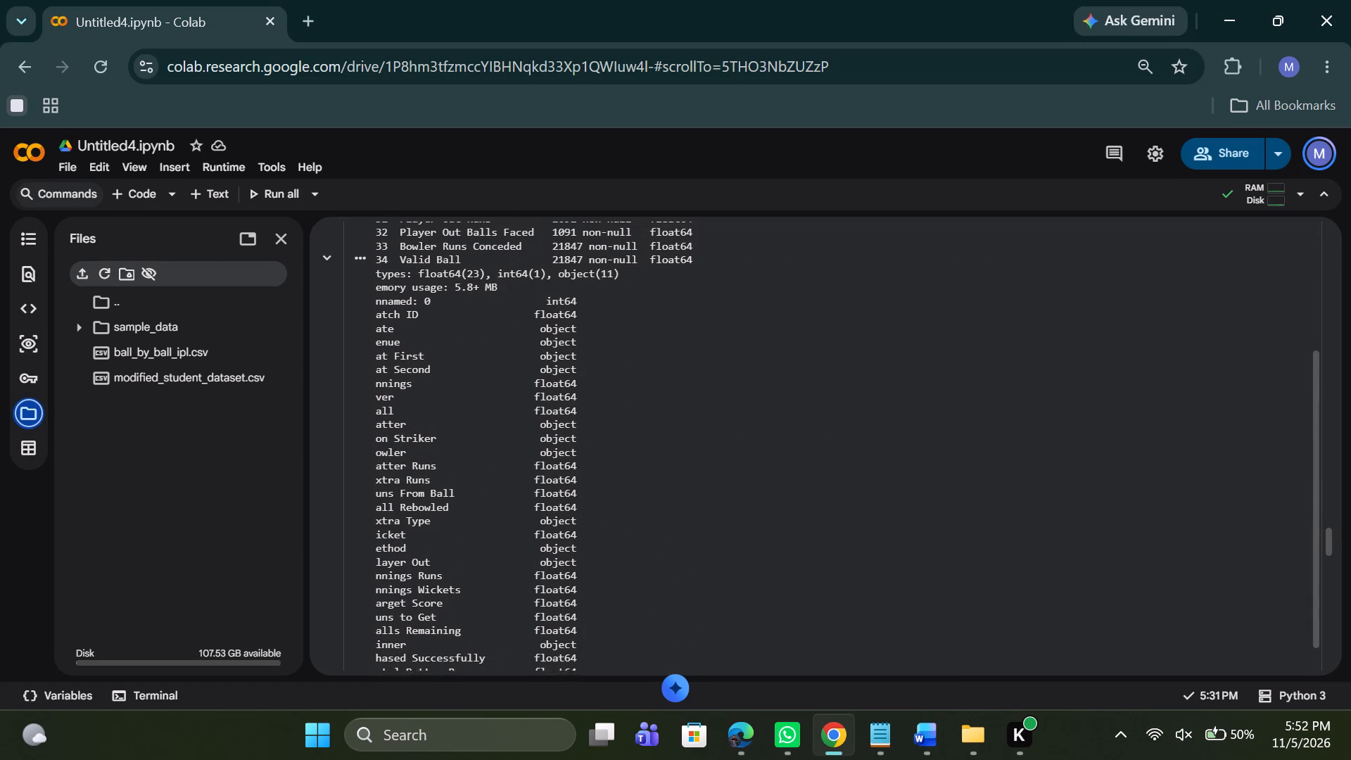
{"action": "scroll", "coordinate": [856, 668], "scroll_direction": "down", "scroll_amount": 1}
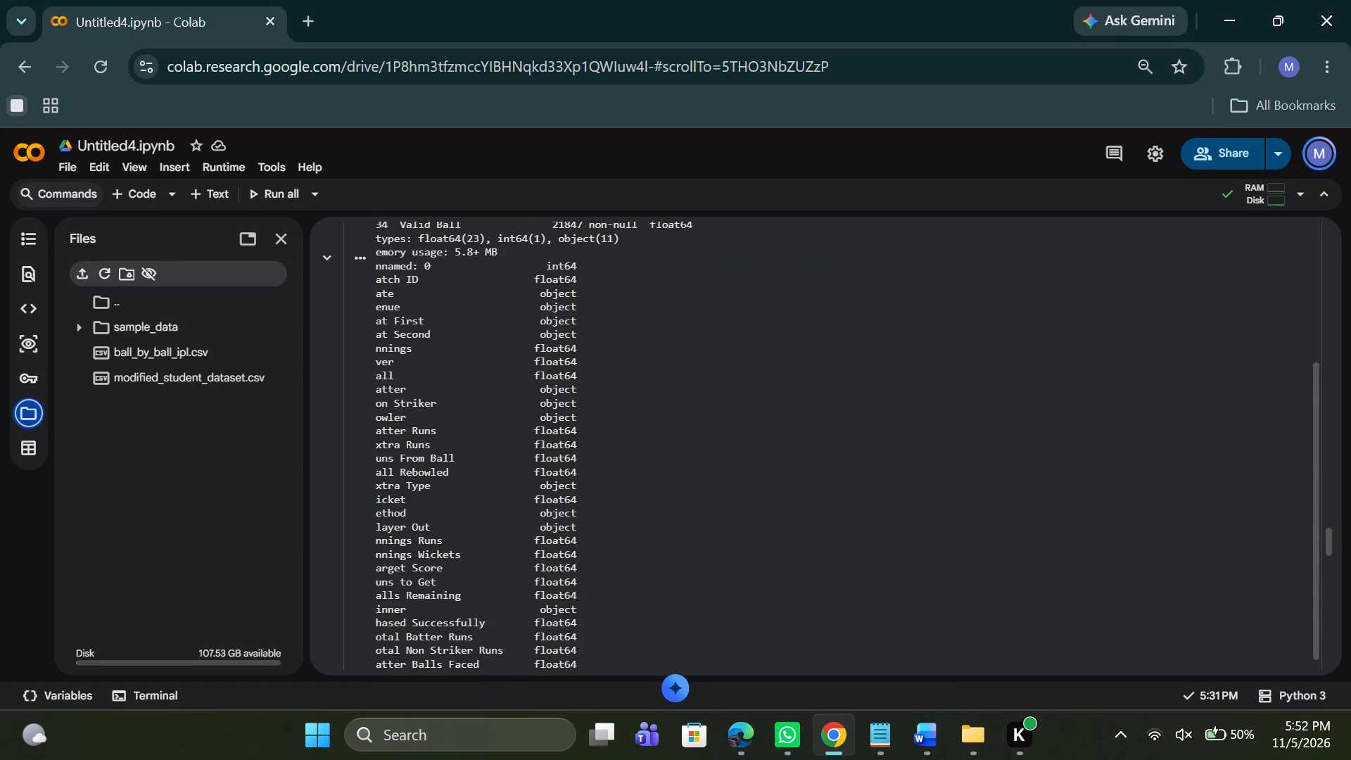
{"action": "scroll", "coordinate": [856, 668], "scroll_direction": "down", "scroll_amount": 1}
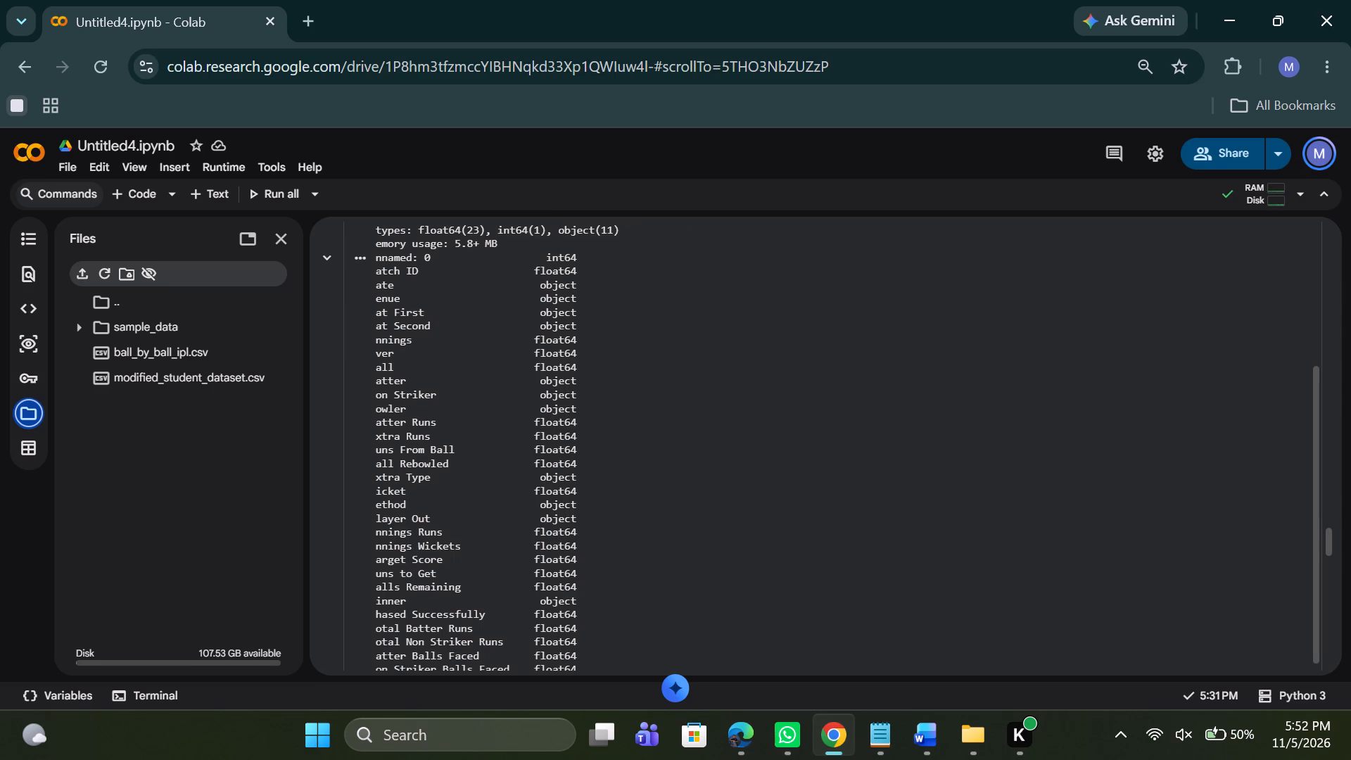
{"action": "key", "text": "Print"}
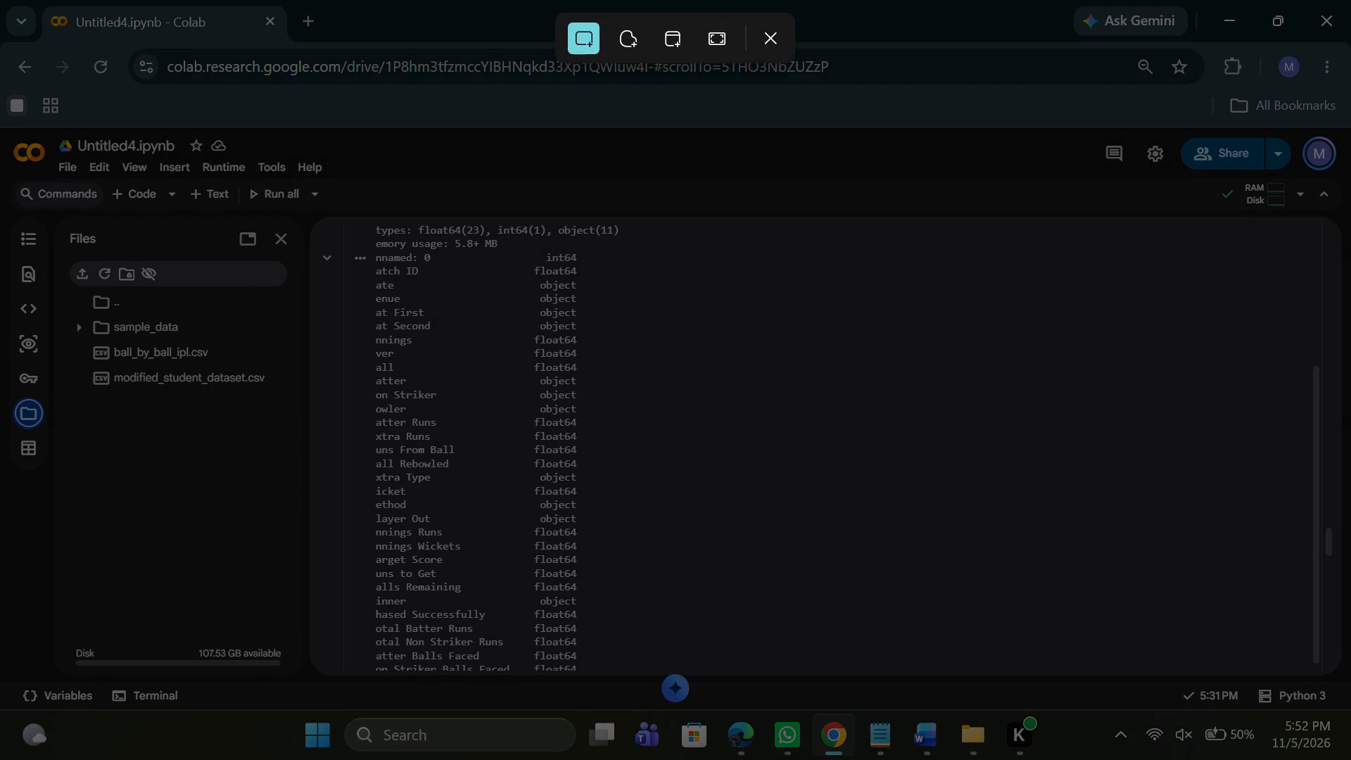
{"action": "left_click_drag", "start_coordinate": [0, 126], "coordinate": [1350, 704]}
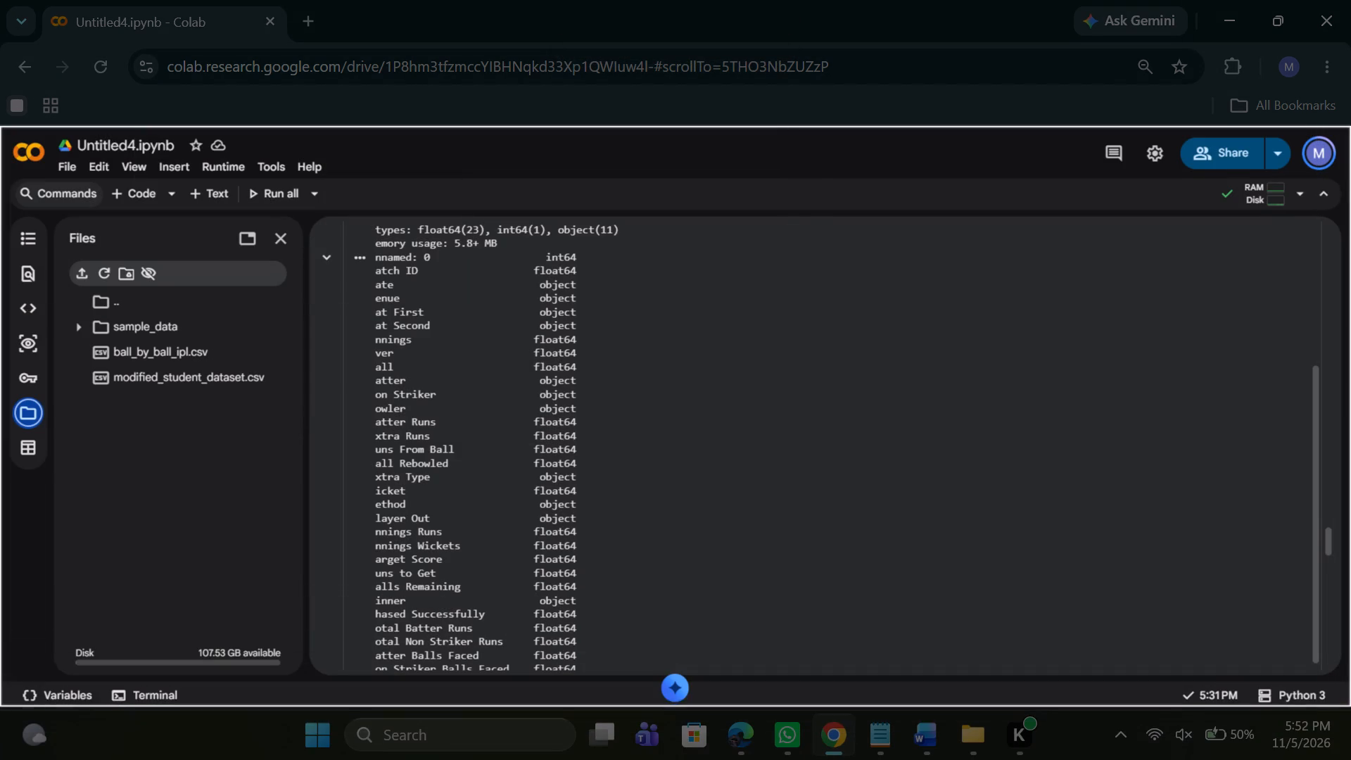
{"action": "left_click_drag", "start_coordinate": [1350, 704], "coordinate": [1350, 711]}
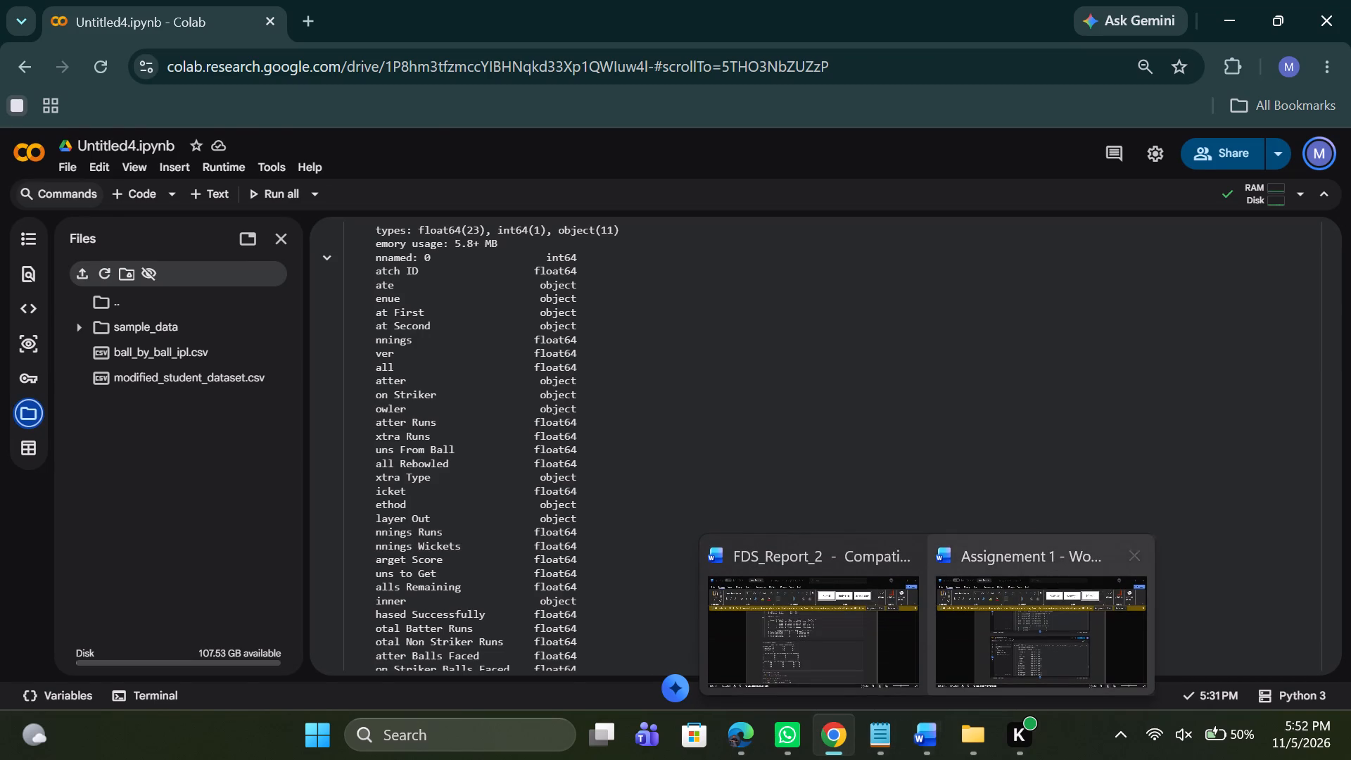
In the Assignement 1 Word document, add two line breaks after the last snip and paste the column data types snip.
{"action": "left_click", "coordinate": [1010, 657]}
{"action": "key", "text": "Return"}
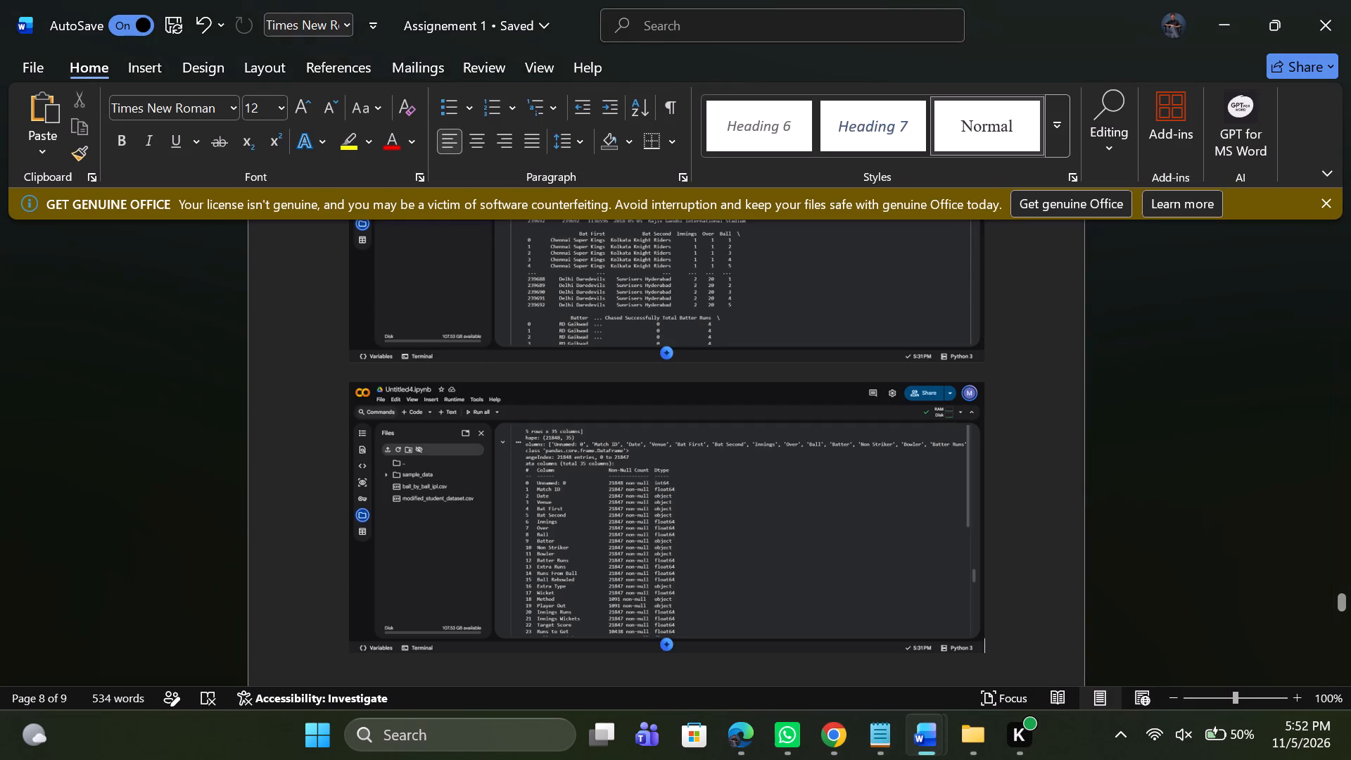
{"action": "key", "text": "Return"}
{"action": "key", "text": "ctrl+v"}
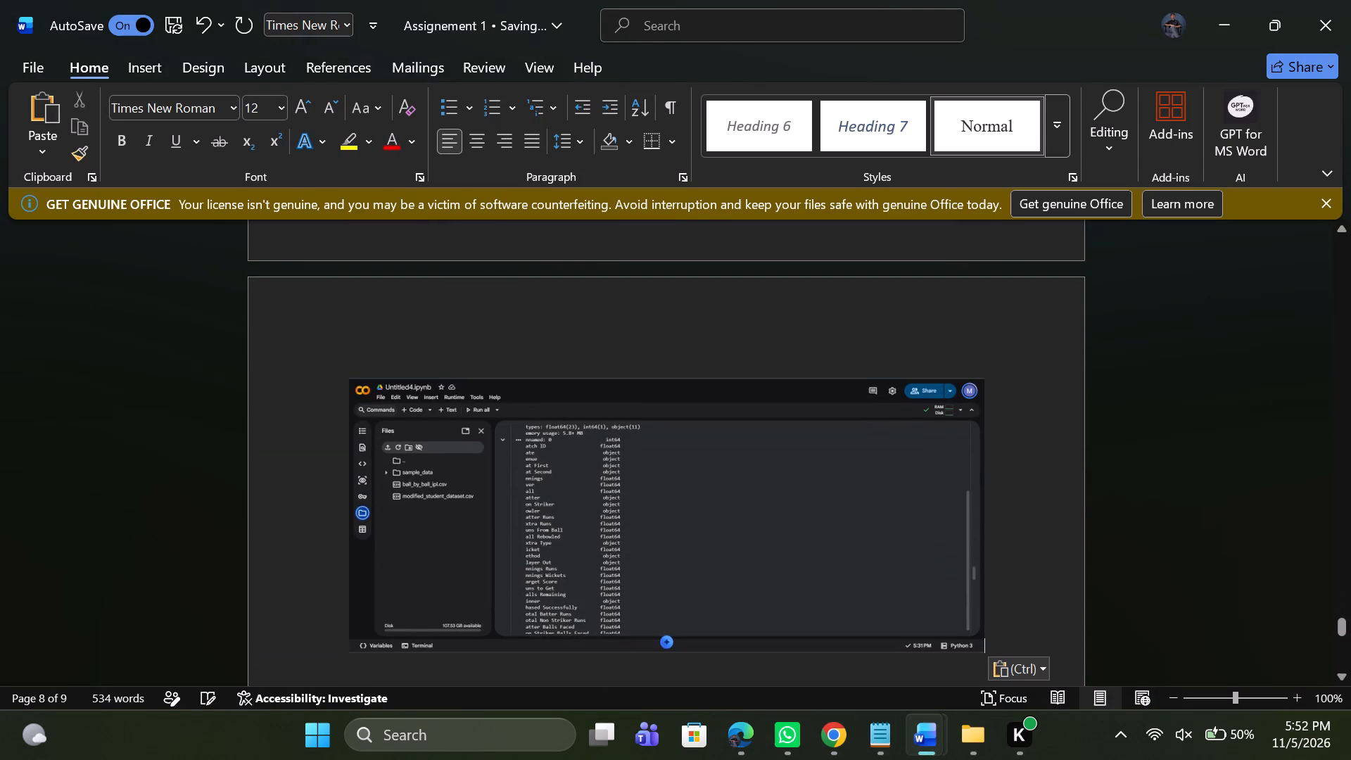
{"action": "scroll", "coordinate": [970, 644], "scroll_direction": "down", "scroll_amount": 2}
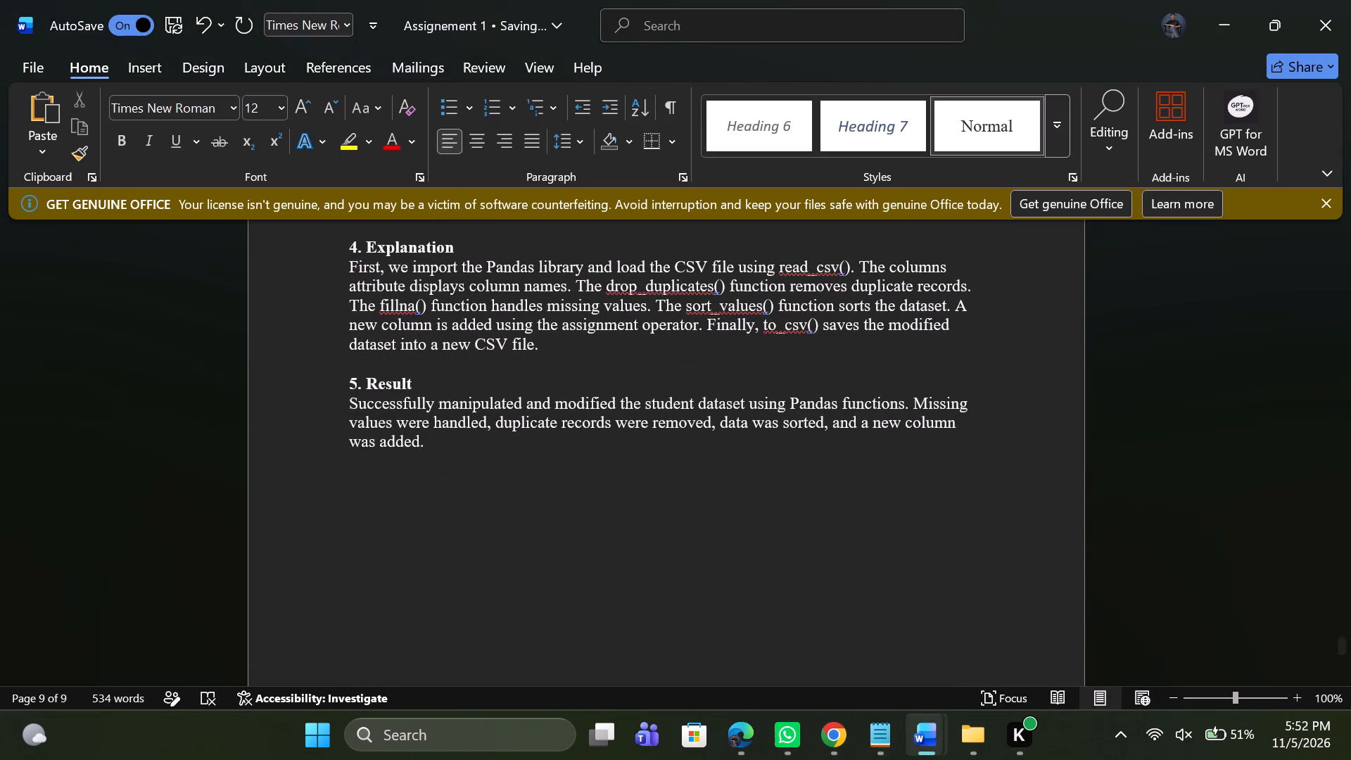
In Colab, look over the dataframe info and column data types output, item 3's code, and back to the first code cell.
{"action": "left_click", "coordinate": [838, 735]}
{"action": "scroll", "coordinate": [809, 448], "scroll_direction": "down", "scroll_amount": 1}
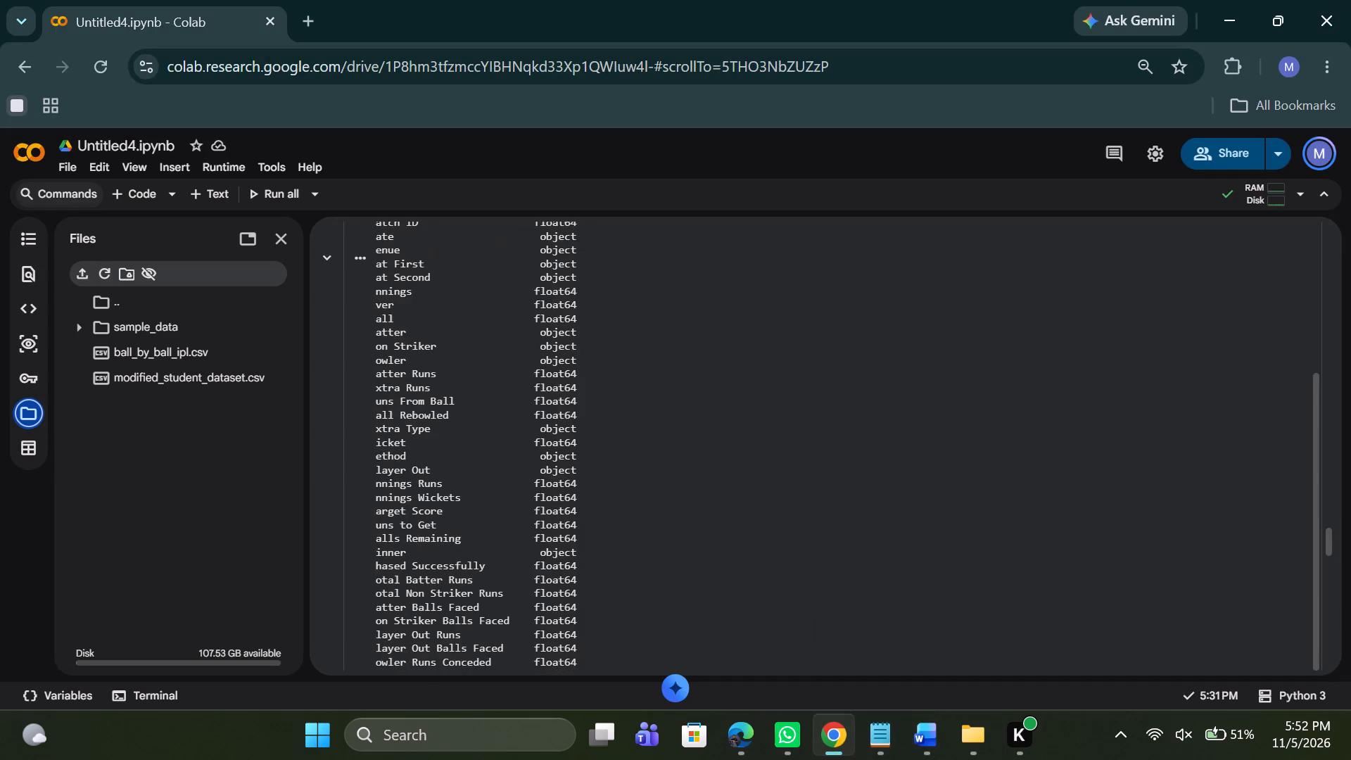
{"action": "scroll", "coordinate": [809, 448], "scroll_direction": "down", "scroll_amount": 3}
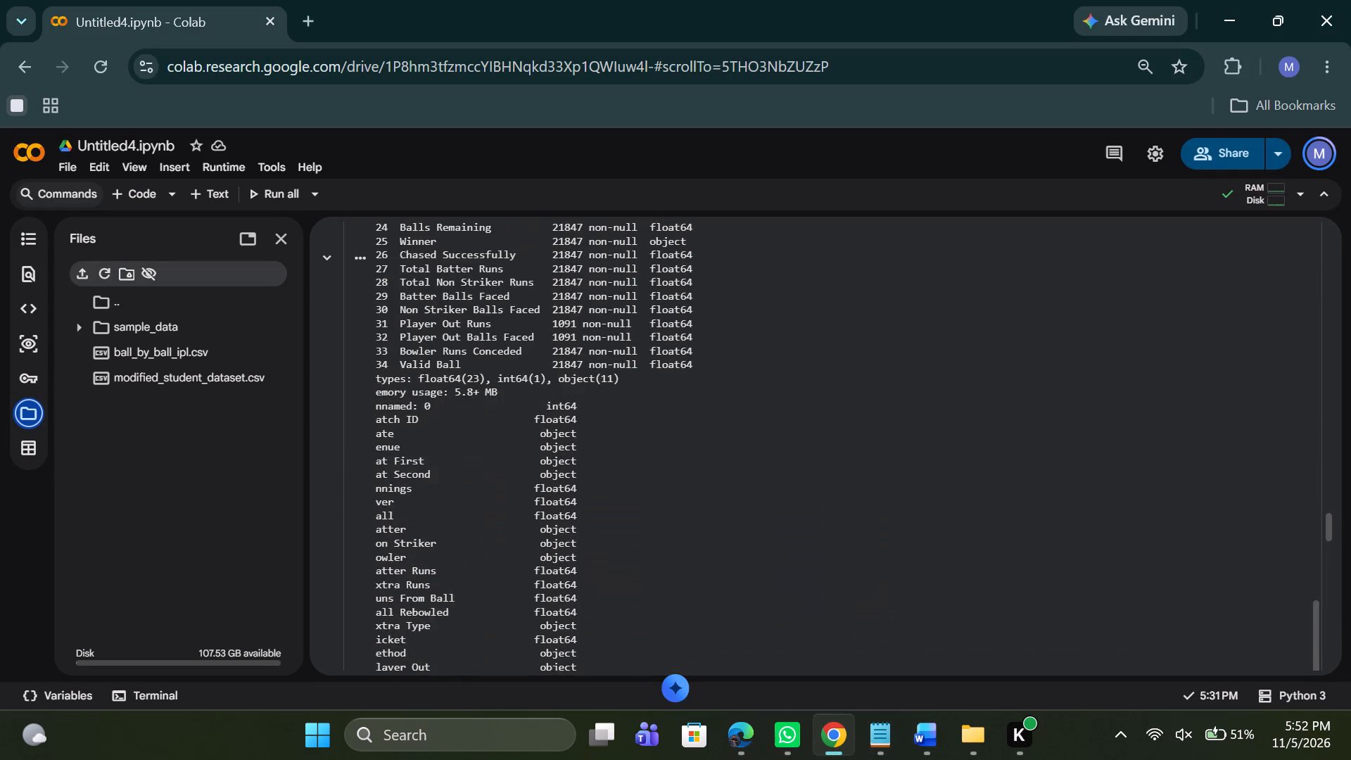
{"action": "scroll", "coordinate": [809, 448], "scroll_direction": "down", "scroll_amount": 3}
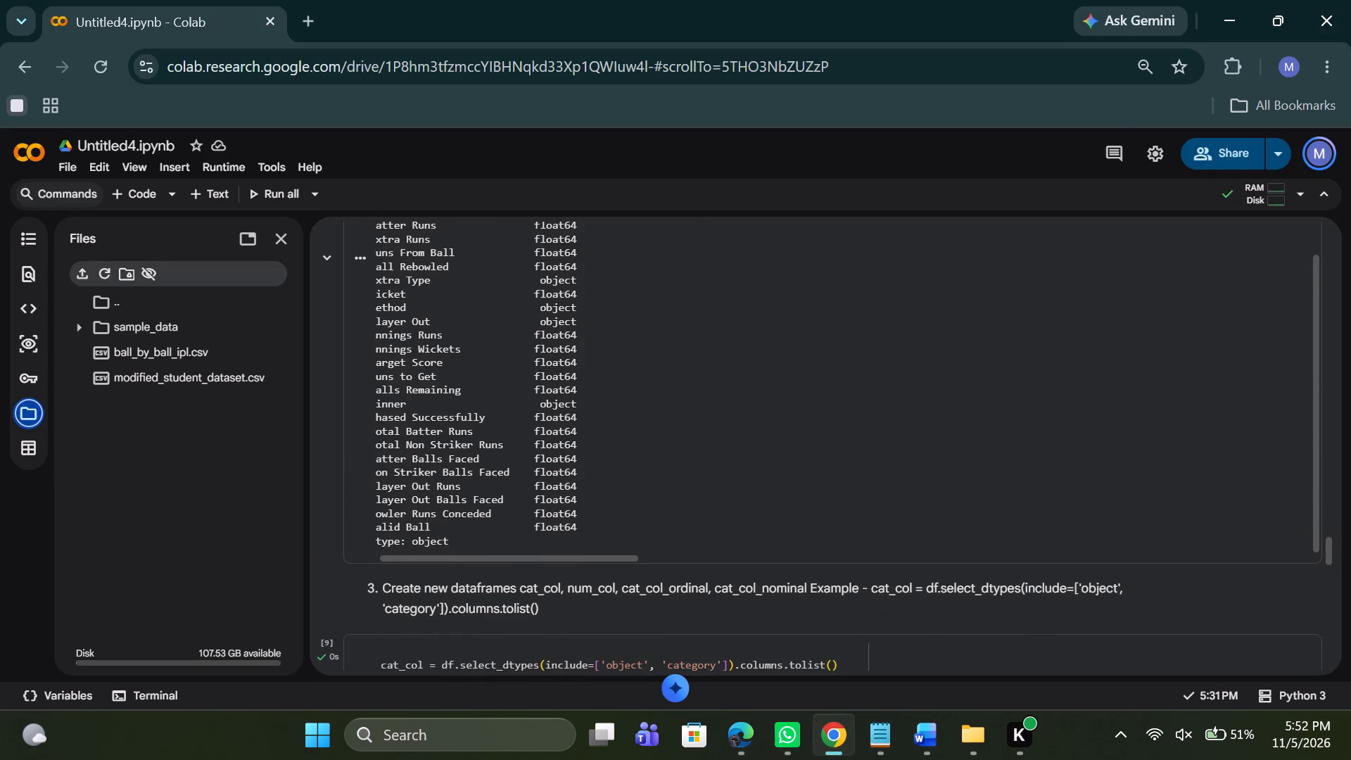
{"action": "scroll", "coordinate": [668, 590], "scroll_direction": "down", "scroll_amount": 2}
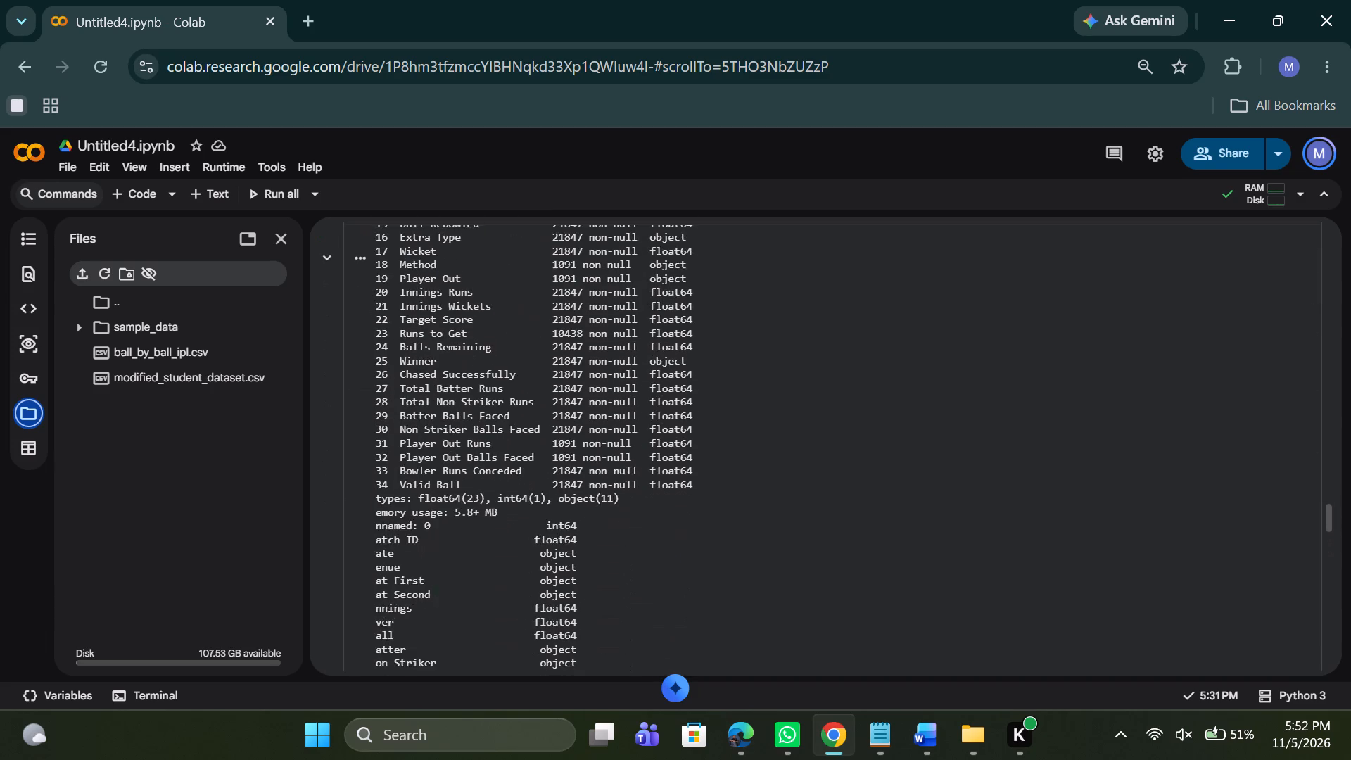
{"action": "scroll", "coordinate": [668, 590], "scroll_direction": "down", "scroll_amount": 3}
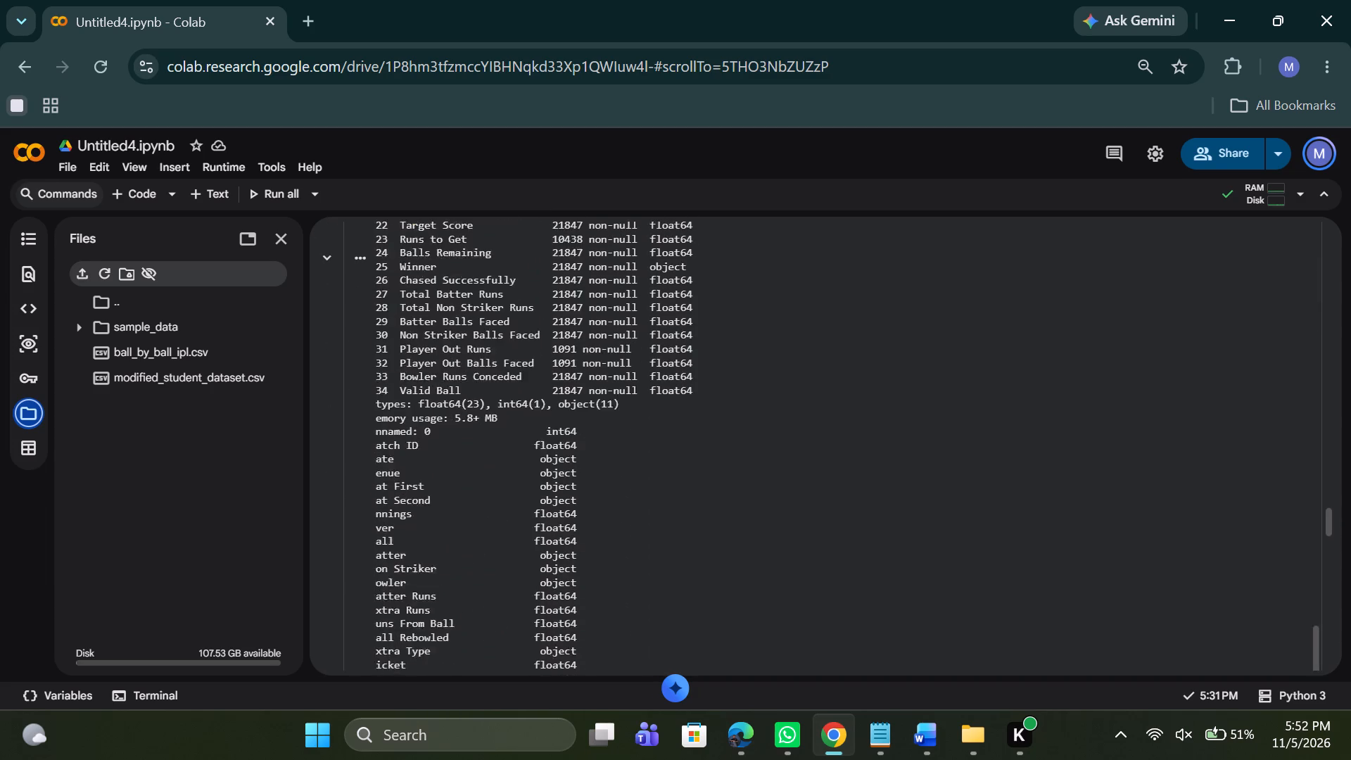
{"action": "scroll", "coordinate": [668, 590], "scroll_direction": "down", "scroll_amount": 1}
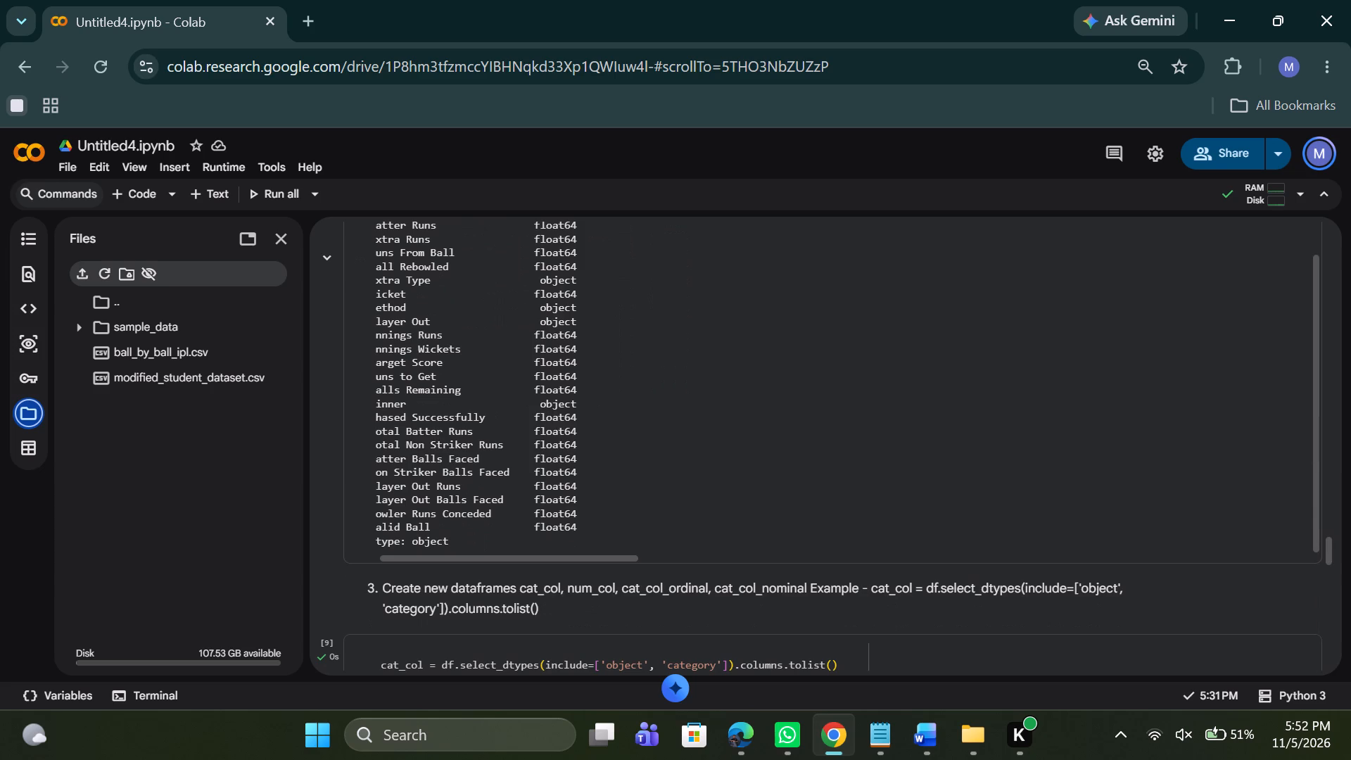
{"action": "scroll", "coordinate": [668, 590], "scroll_direction": "down", "scroll_amount": 2}
{"action": "scroll", "coordinate": [668, 590], "scroll_direction": "up", "scroll_amount": 1}
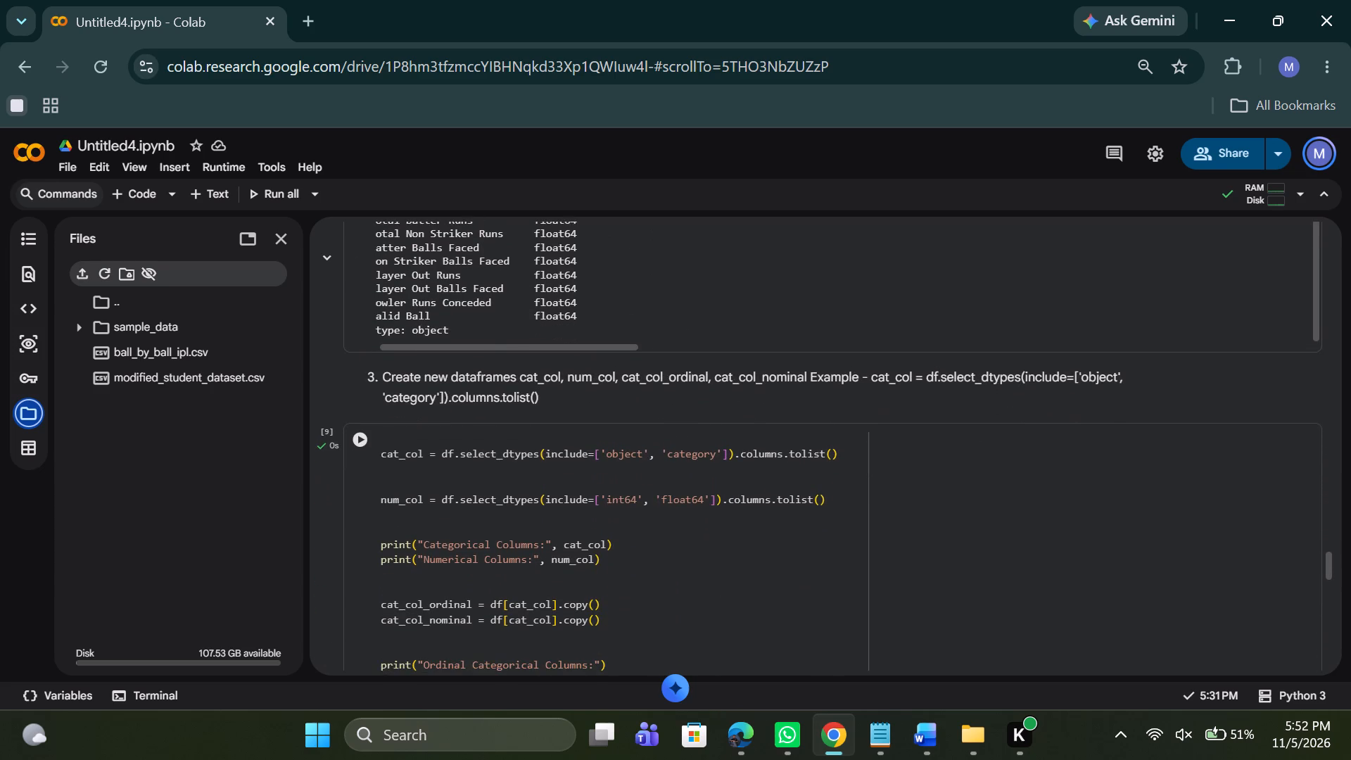
{"action": "scroll", "coordinate": [668, 590], "scroll_direction": "up", "scroll_amount": 2}
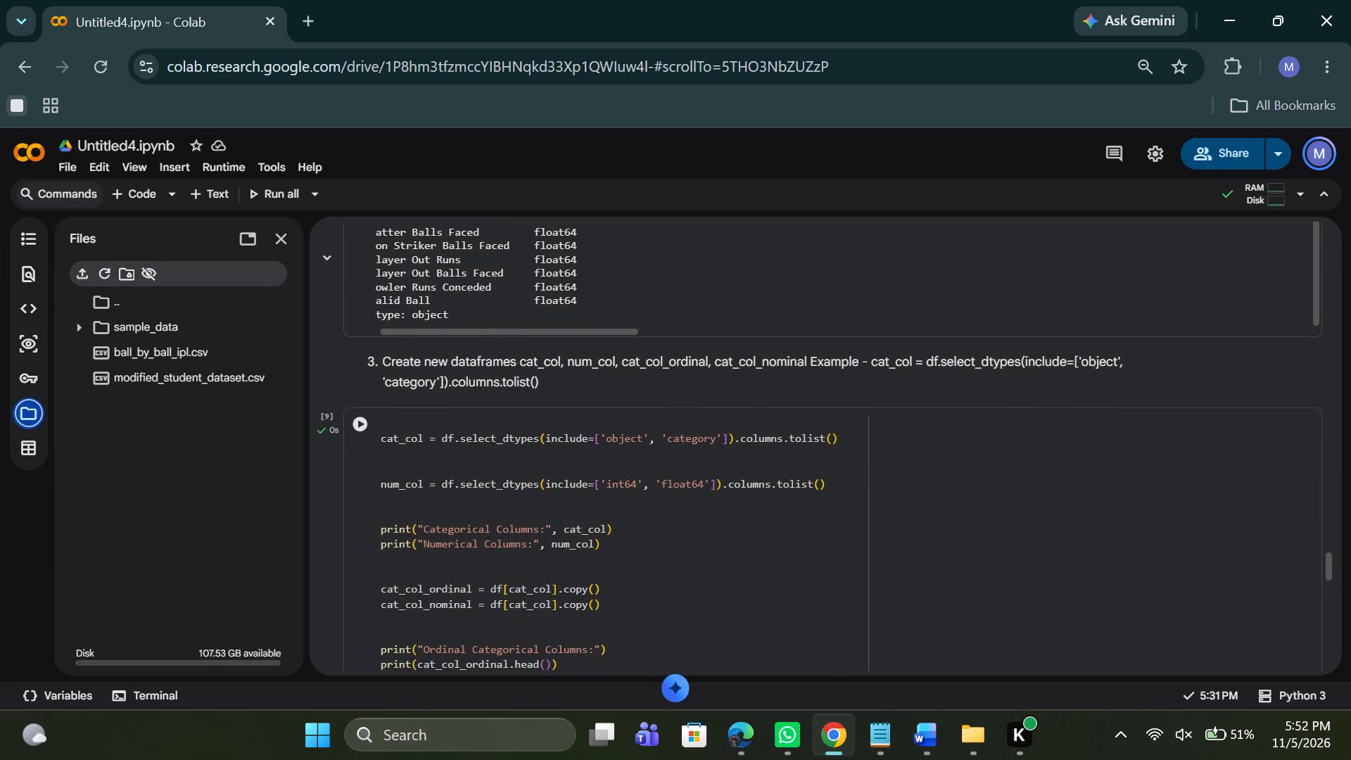
{"action": "scroll", "coordinate": [668, 590], "scroll_direction": "up", "scroll_amount": 2}
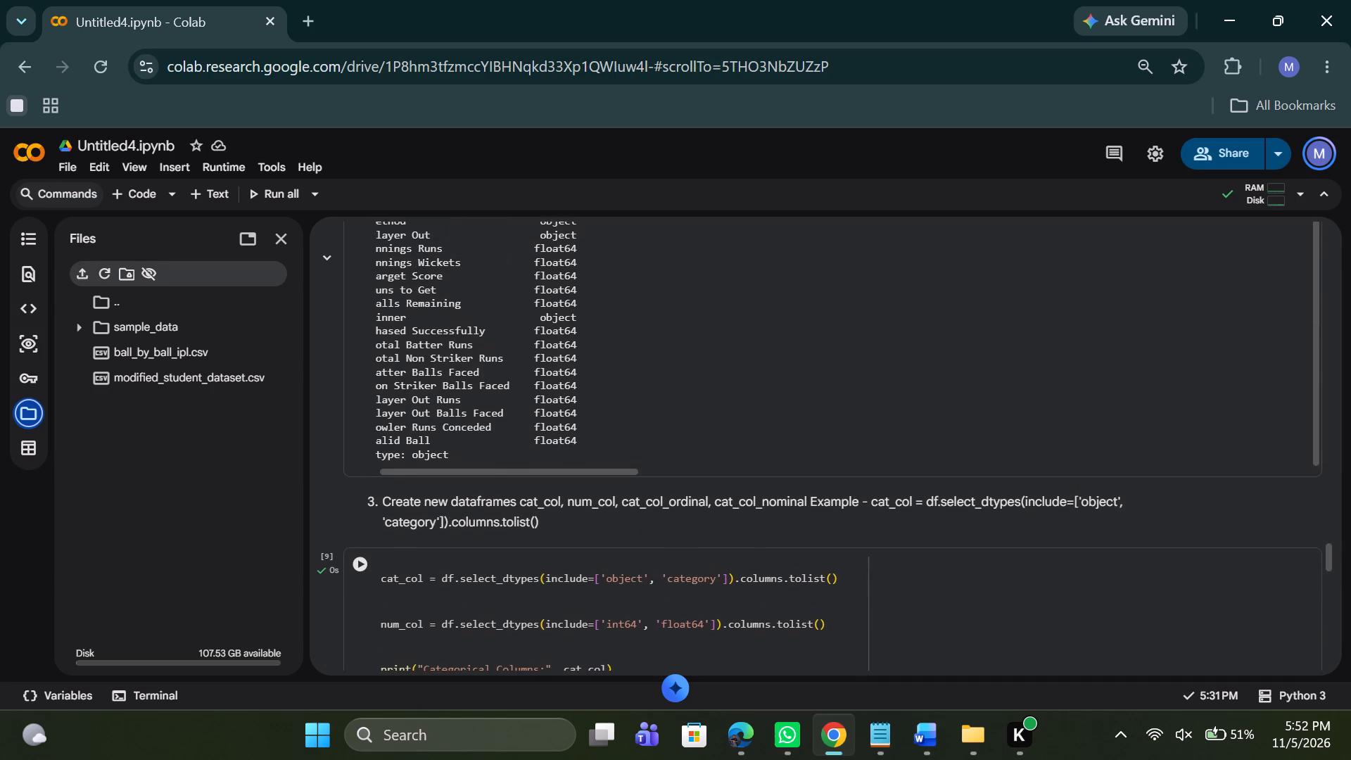
{"action": "scroll", "coordinate": [668, 590], "scroll_direction": "up", "scroll_amount": 9}
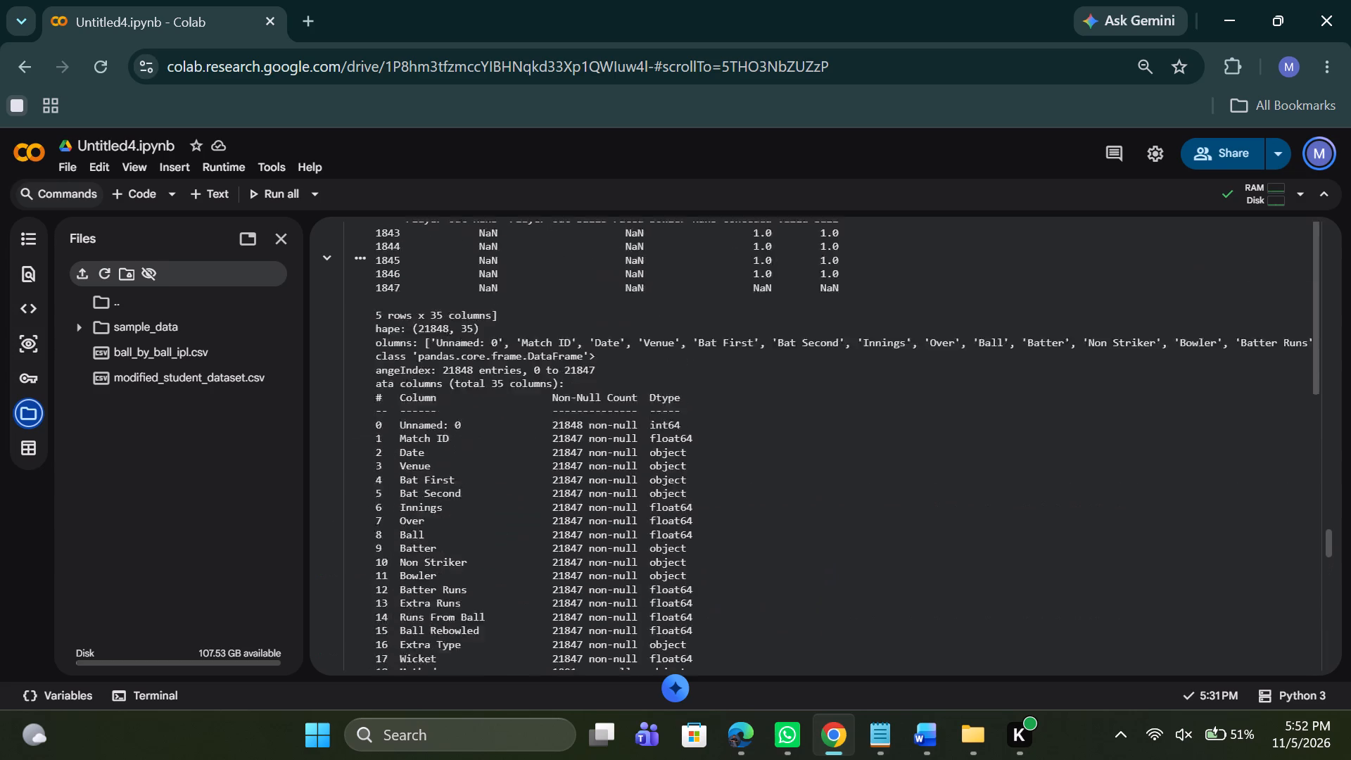
{"action": "scroll", "coordinate": [668, 590], "scroll_direction": "up", "scroll_amount": 18}
{"action": "scroll", "coordinate": [668, 590], "scroll_direction": "up", "scroll_amount": 17}
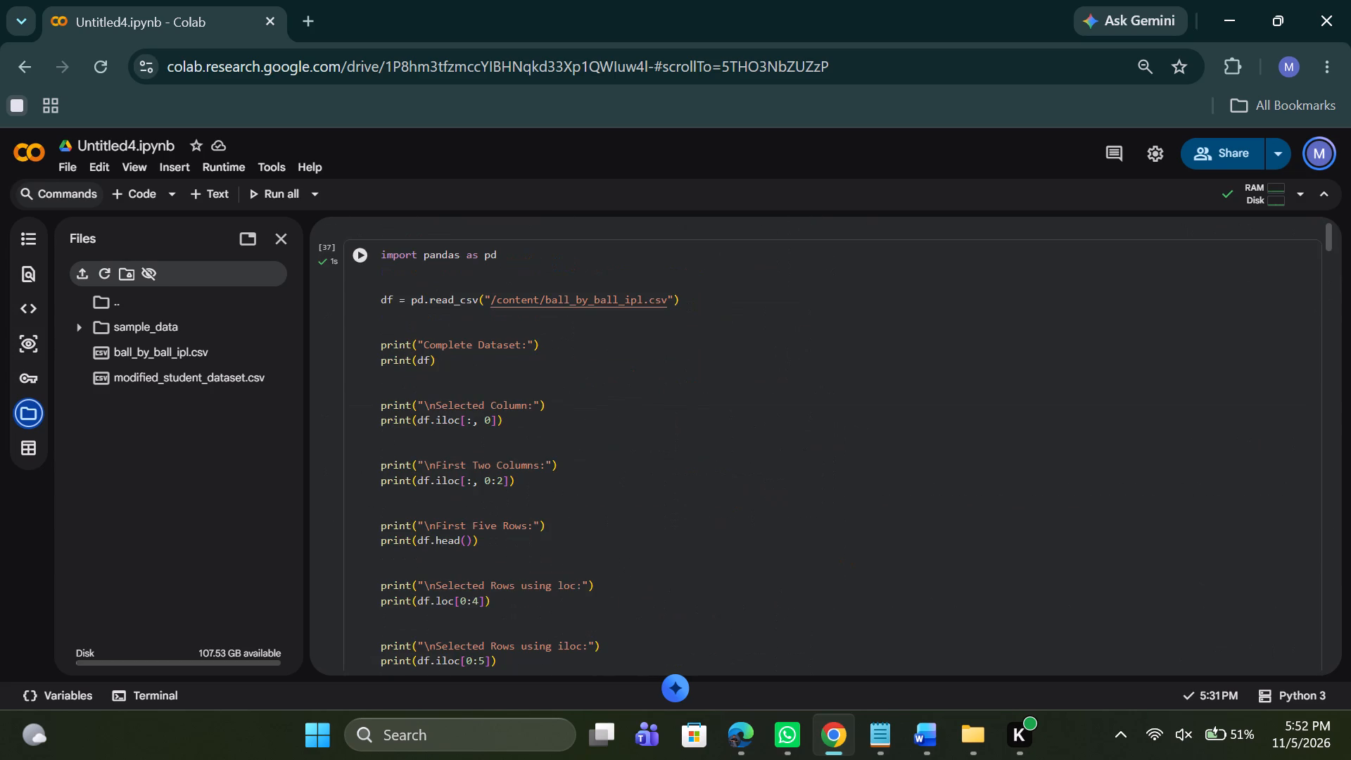
{"action": "scroll", "coordinate": [668, 590], "scroll_direction": "up", "scroll_amount": 4}
Look through the first code cell's selection and filtering code and its outputs, closing the Files pane along the way.
{"action": "scroll", "coordinate": [611, 435], "scroll_direction": "down", "scroll_amount": 2}
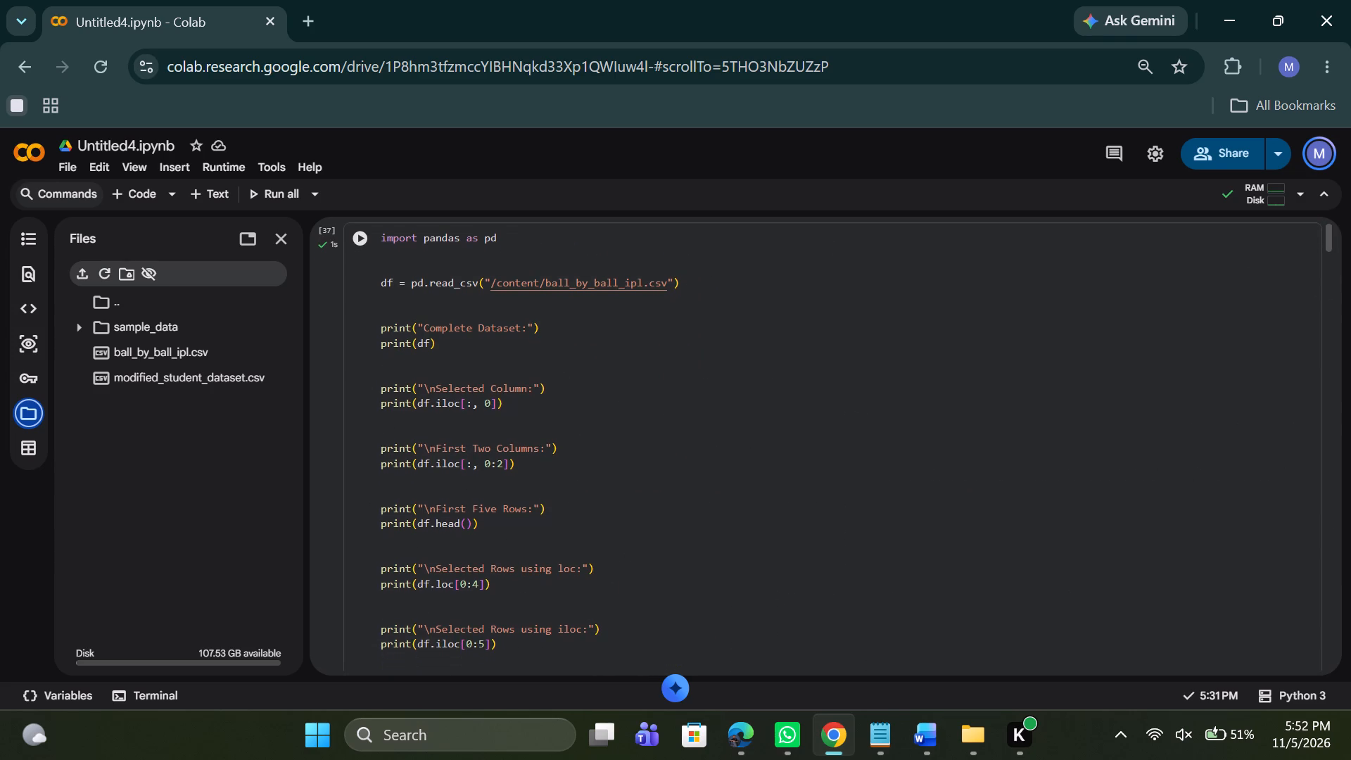
{"action": "scroll", "coordinate": [611, 435], "scroll_direction": "down", "scroll_amount": 4}
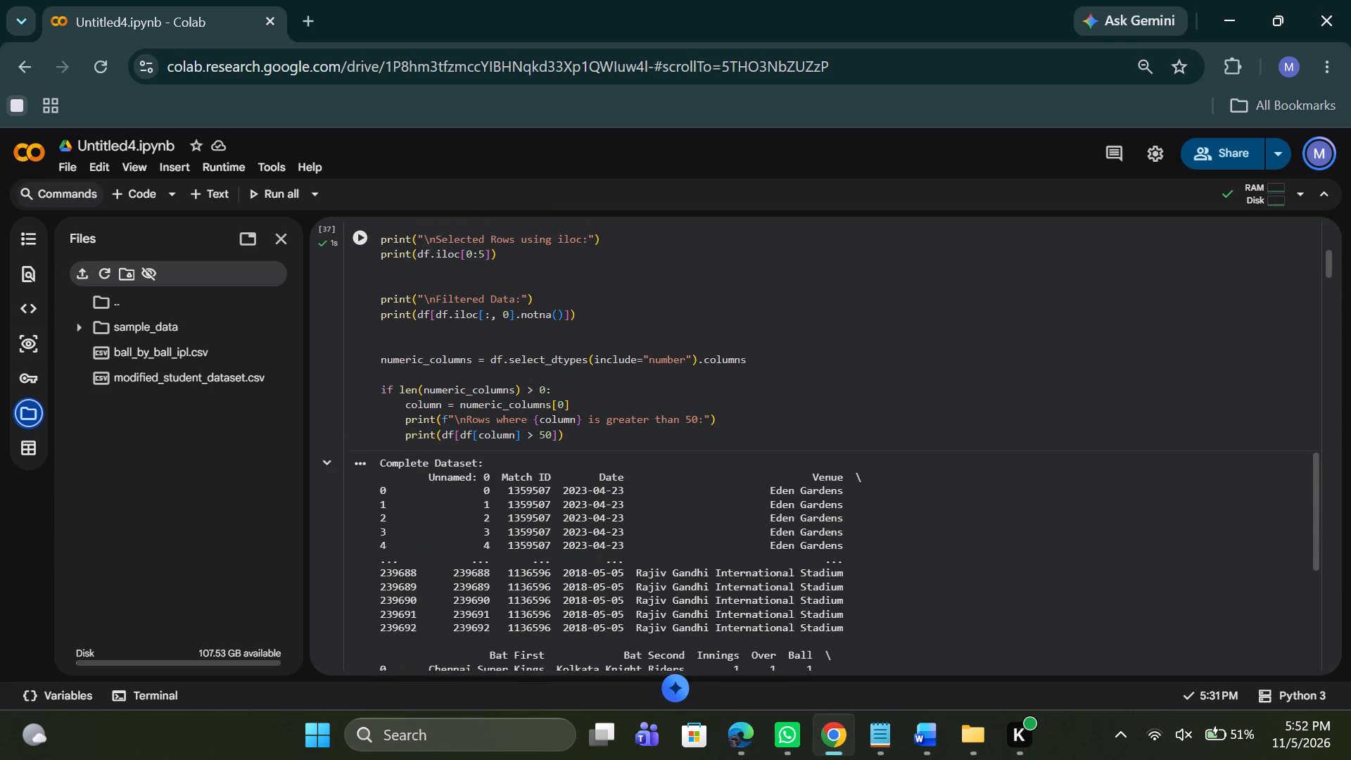
{"action": "scroll", "coordinate": [611, 435], "scroll_direction": "down", "scroll_amount": 10}
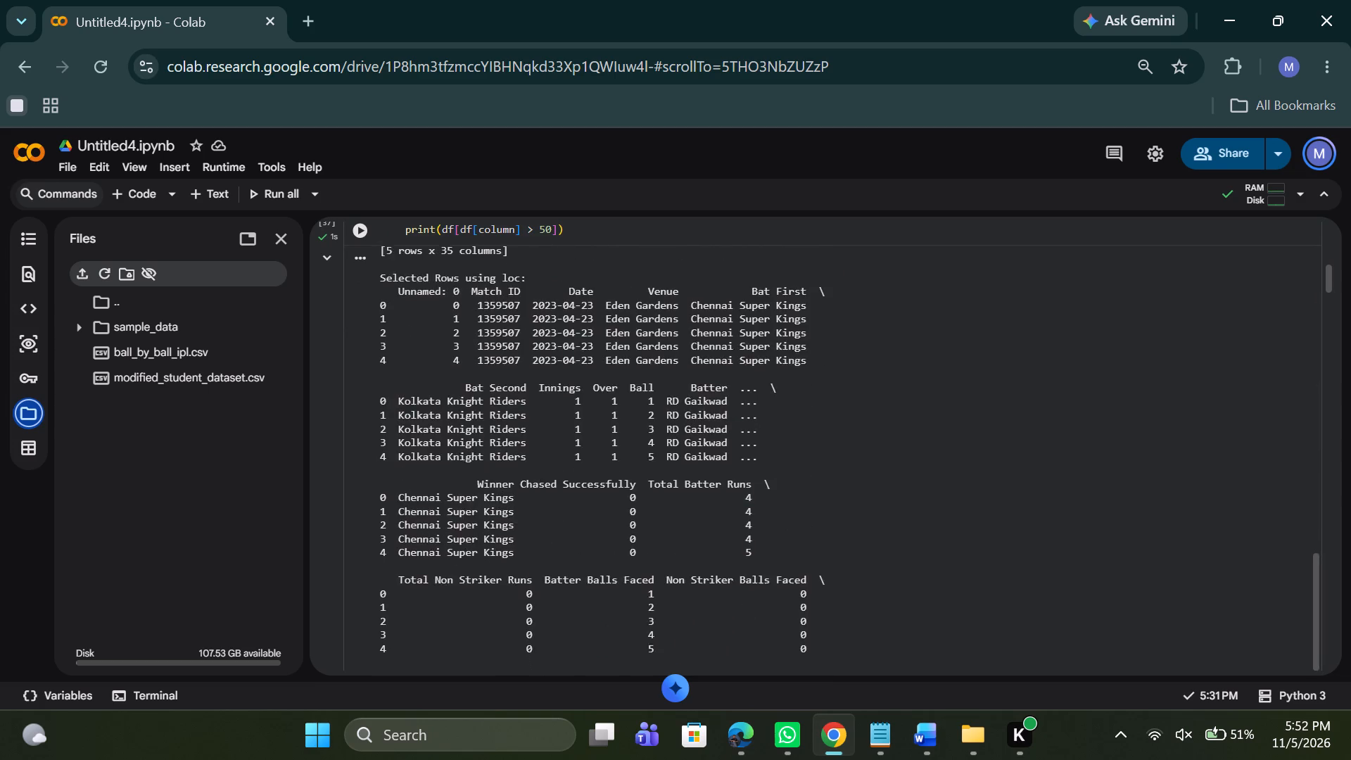
{"action": "scroll", "coordinate": [611, 435], "scroll_direction": "down", "scroll_amount": 2}
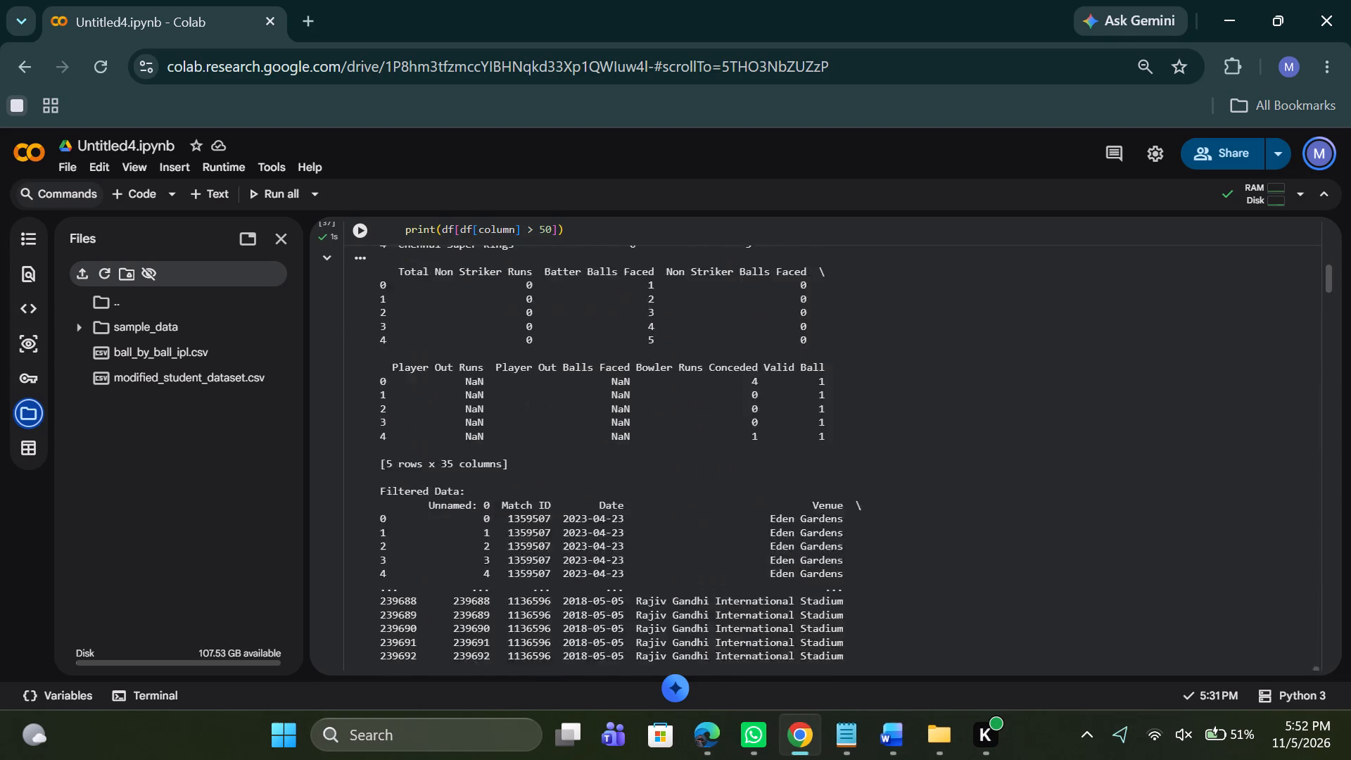
{"action": "scroll", "coordinate": [611, 435], "scroll_direction": "down", "scroll_amount": 9}
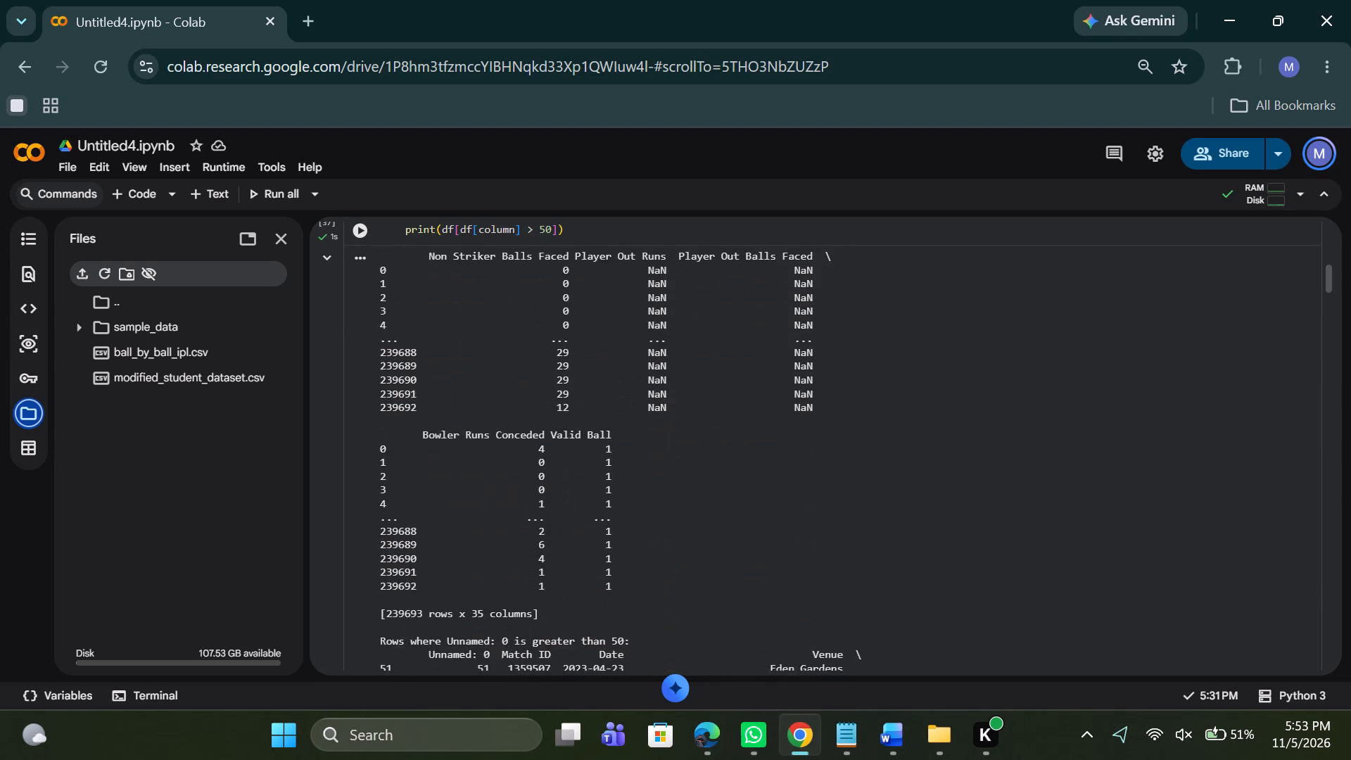
{"action": "scroll", "coordinate": [611, 435], "scroll_direction": "down", "scroll_amount": 7}
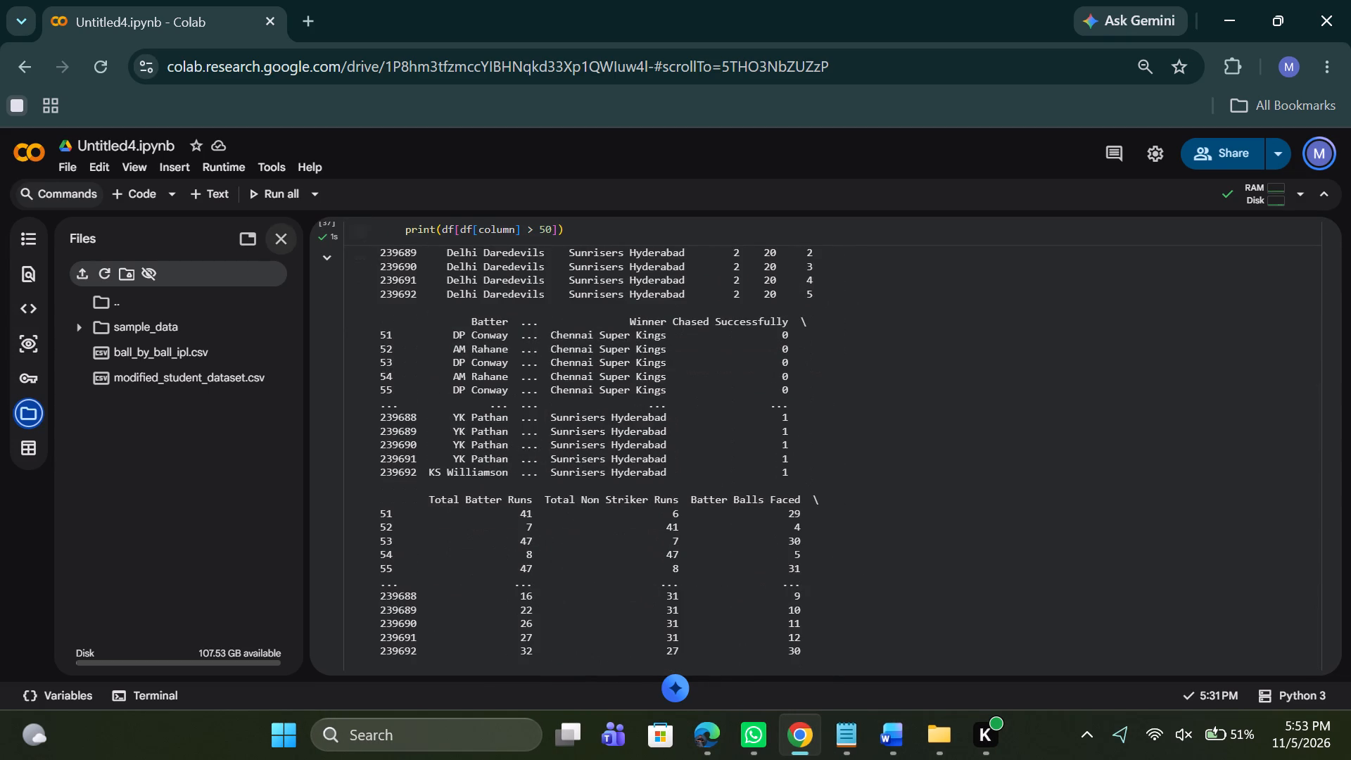
{"action": "left_click", "coordinate": [281, 247]}
{"action": "scroll", "coordinate": [396, 450], "scroll_direction": "up", "scroll_amount": 8}
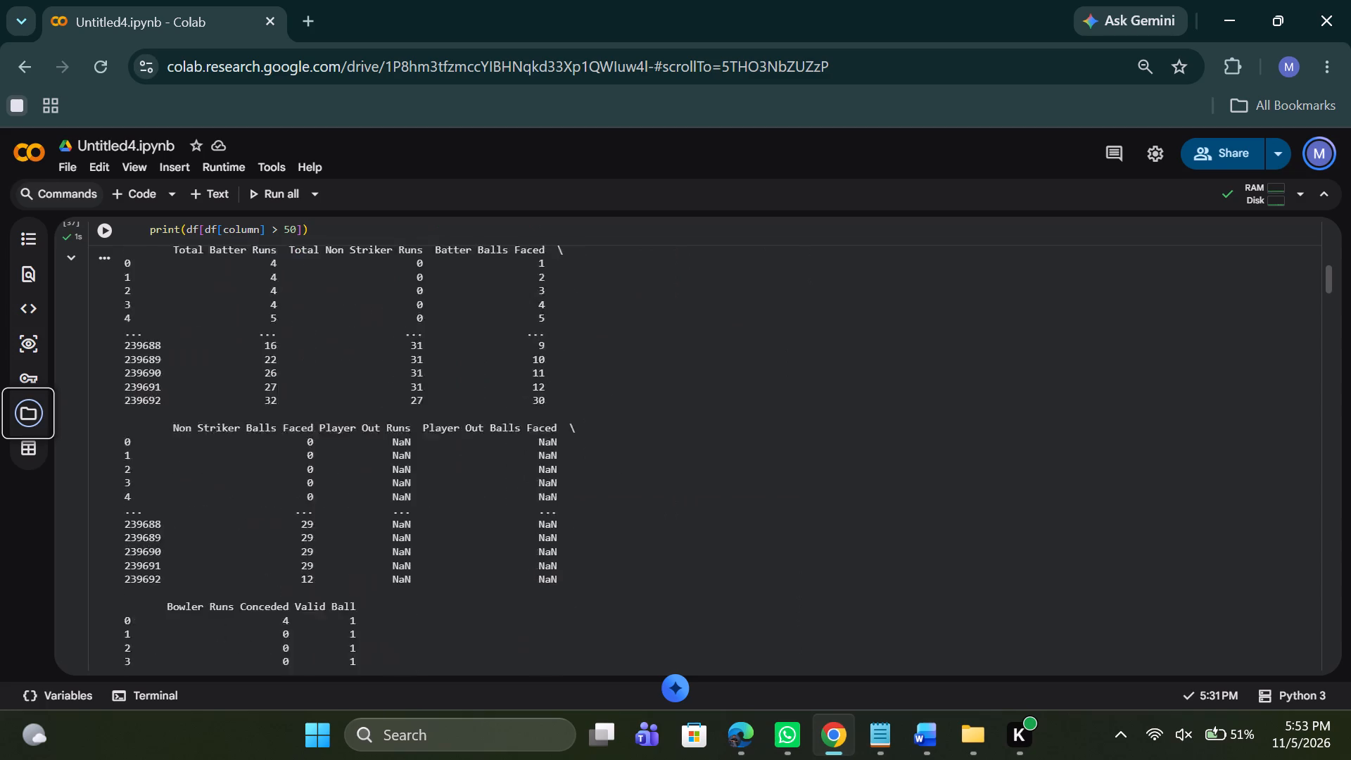
{"action": "scroll", "coordinate": [396, 450], "scroll_direction": "up", "scroll_amount": 14}
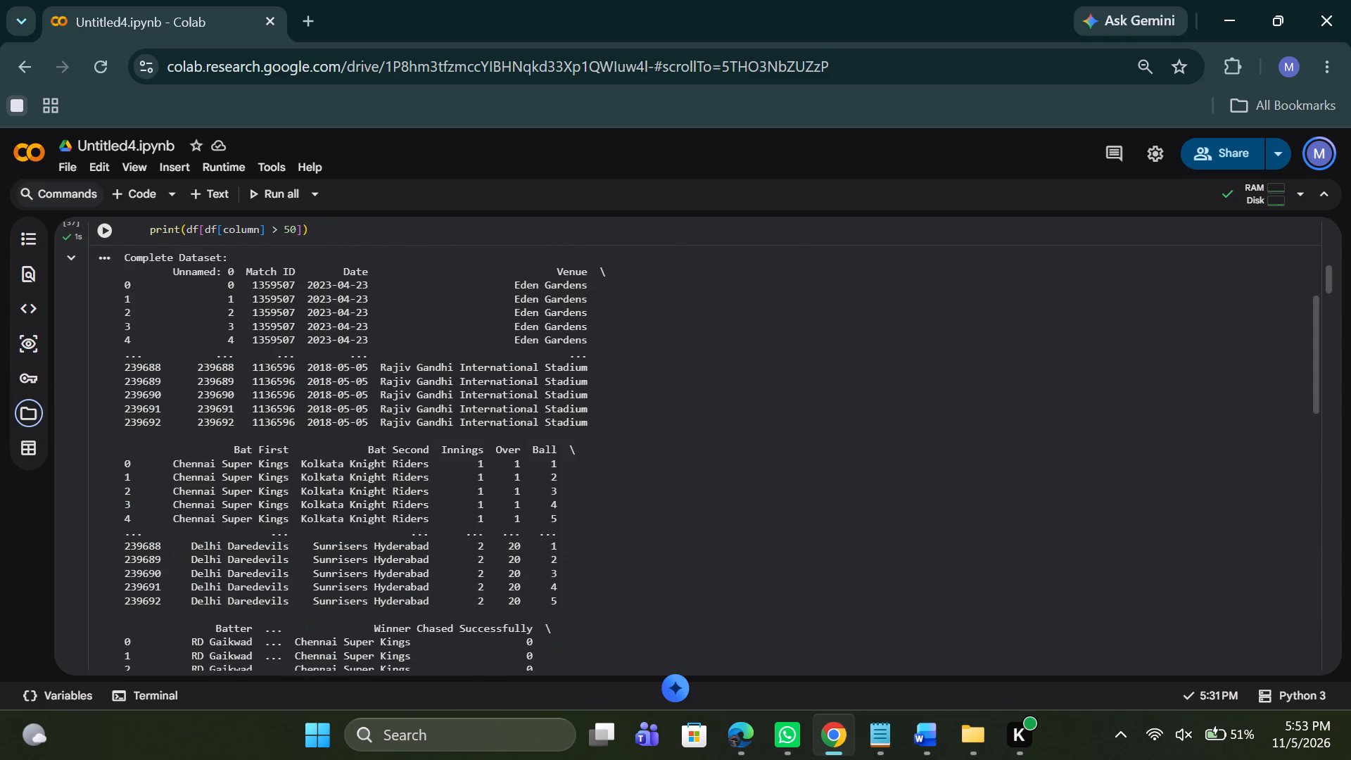
{"action": "scroll", "coordinate": [303, 448], "scroll_direction": "up", "scroll_amount": 13}
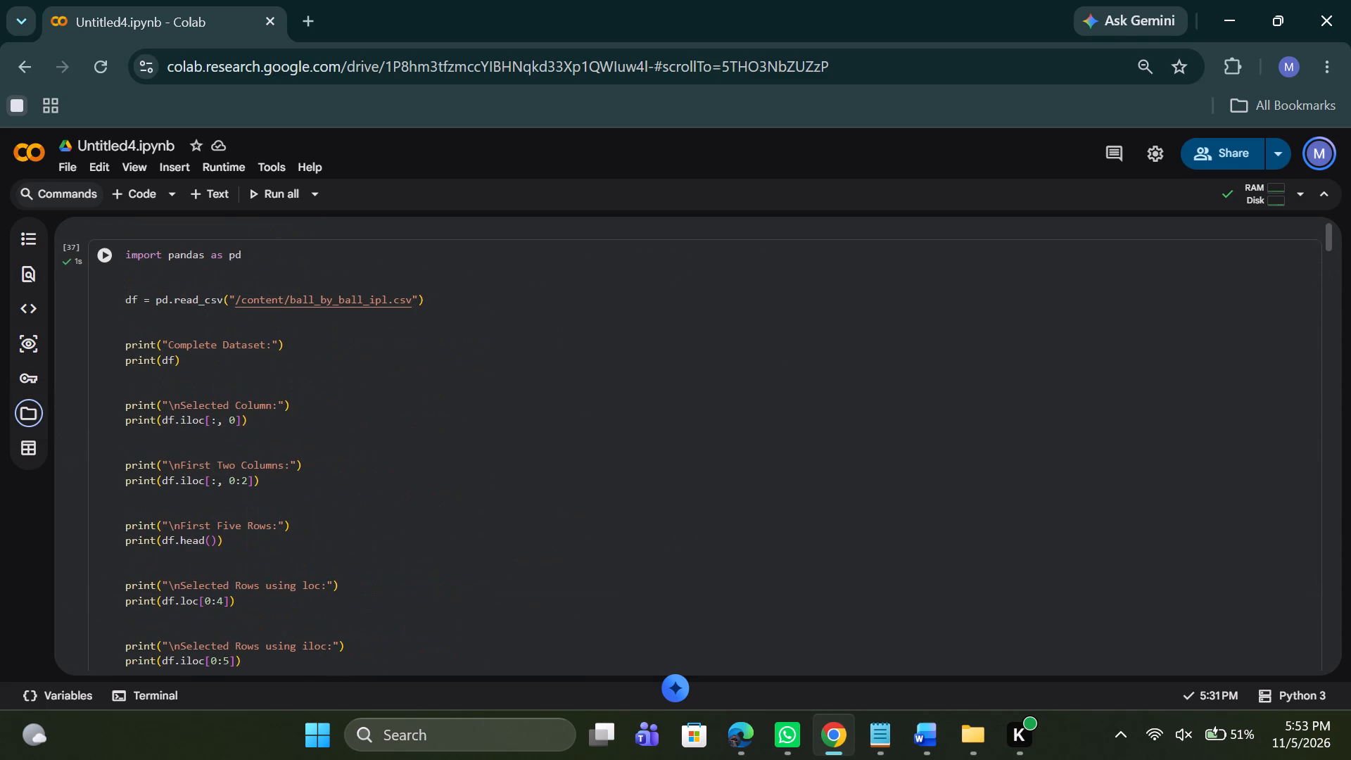
Look through the following dataset modification cell and its output down to the saved-dataset line above the TERM 2 heading.
{"action": "scroll", "coordinate": [303, 448], "scroll_direction": "down", "scroll_amount": 20}
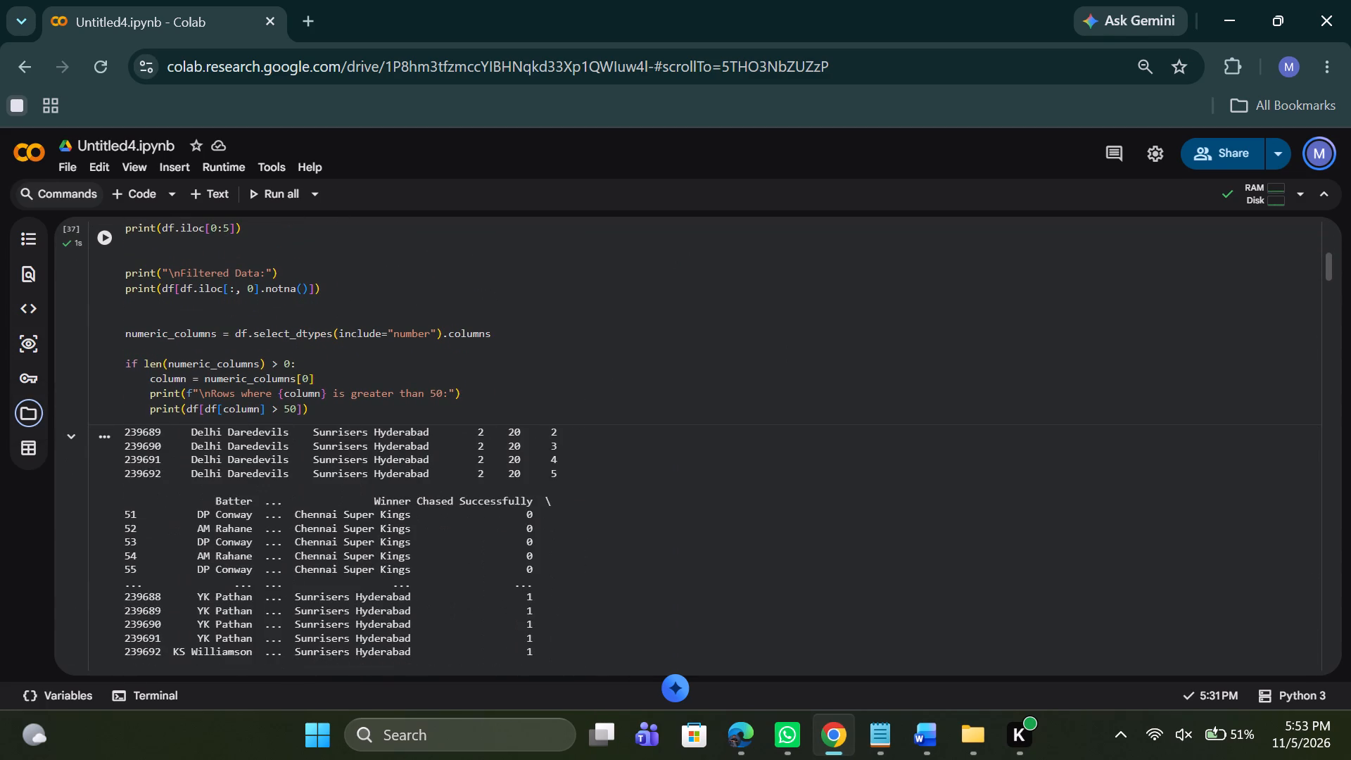
{"action": "scroll", "coordinate": [303, 448], "scroll_direction": "down", "scroll_amount": 12}
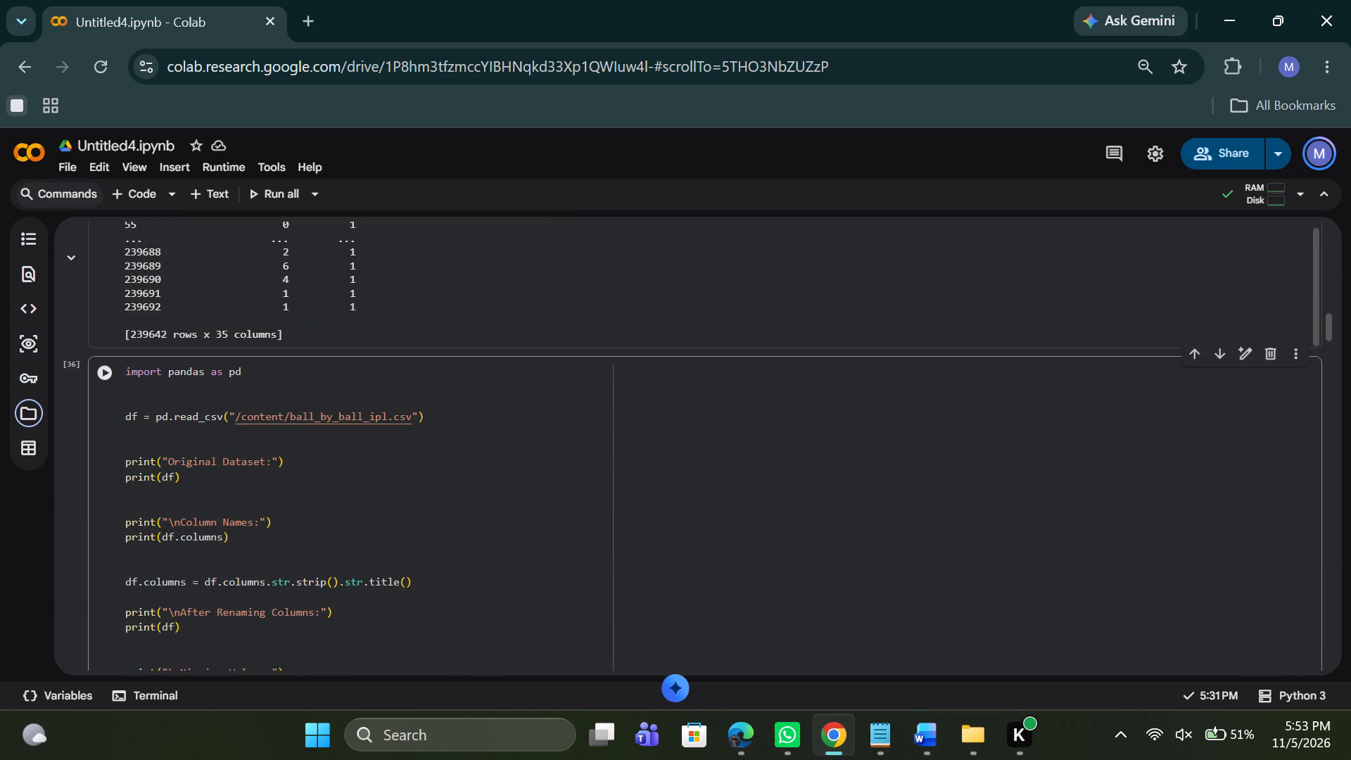
{"action": "scroll", "coordinate": [303, 448], "scroll_direction": "down", "scroll_amount": 8}
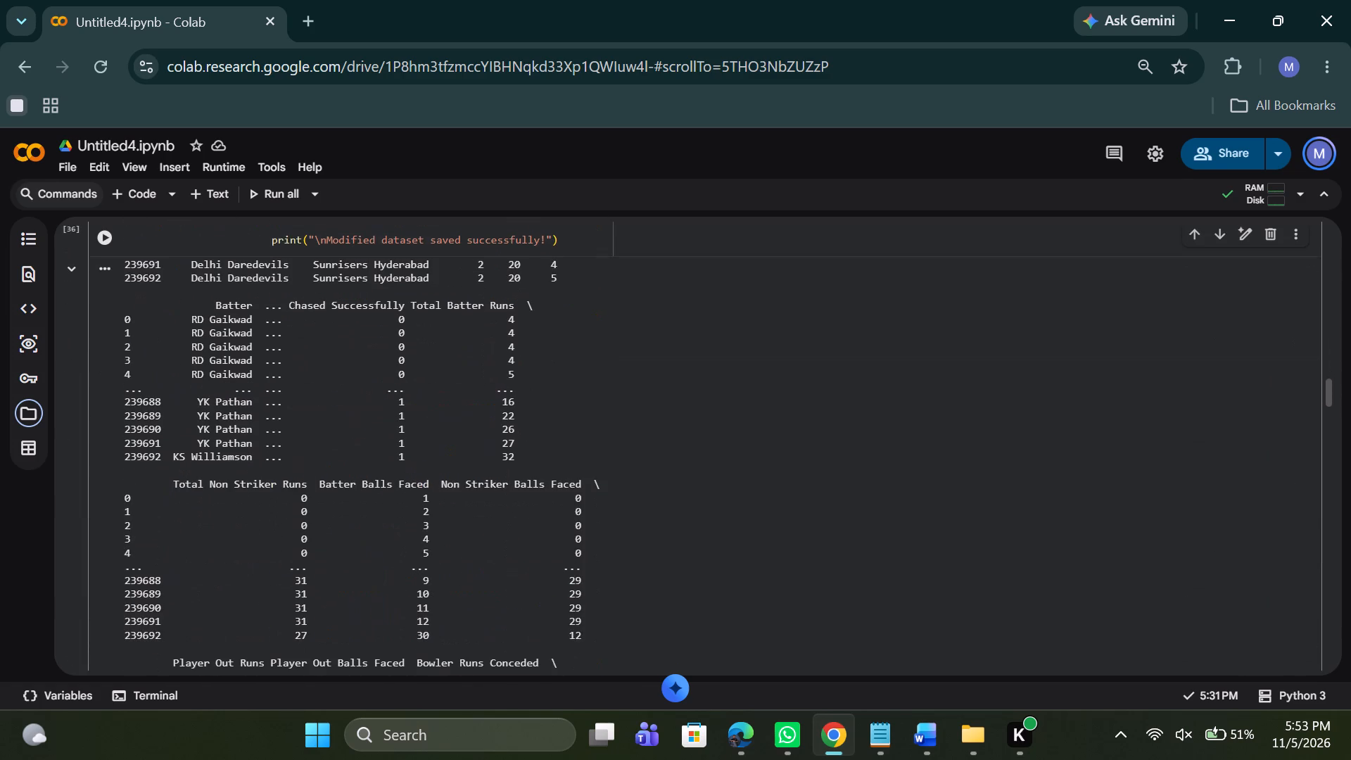
{"action": "scroll", "coordinate": [303, 448], "scroll_direction": "down", "scroll_amount": 4}
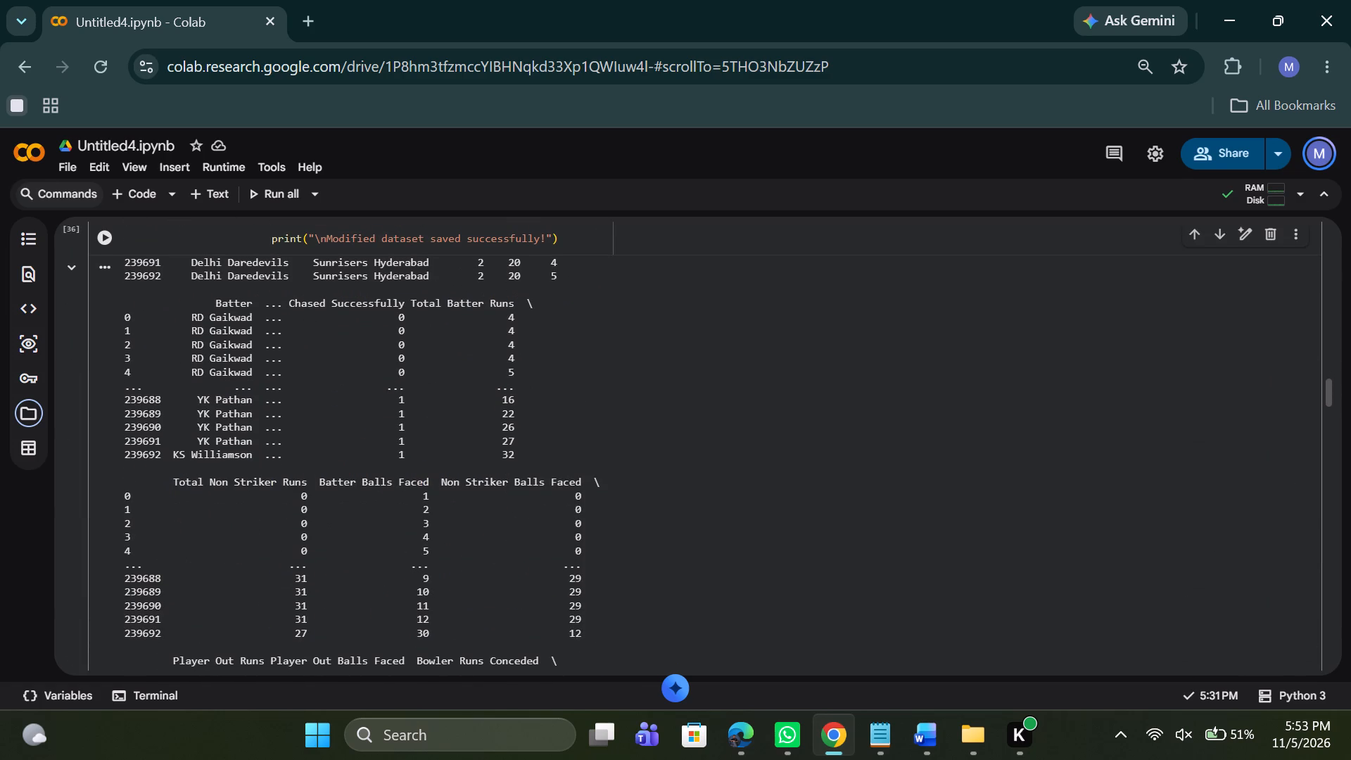
{"action": "scroll", "coordinate": [328, 460], "scroll_direction": "down", "scroll_amount": 7}
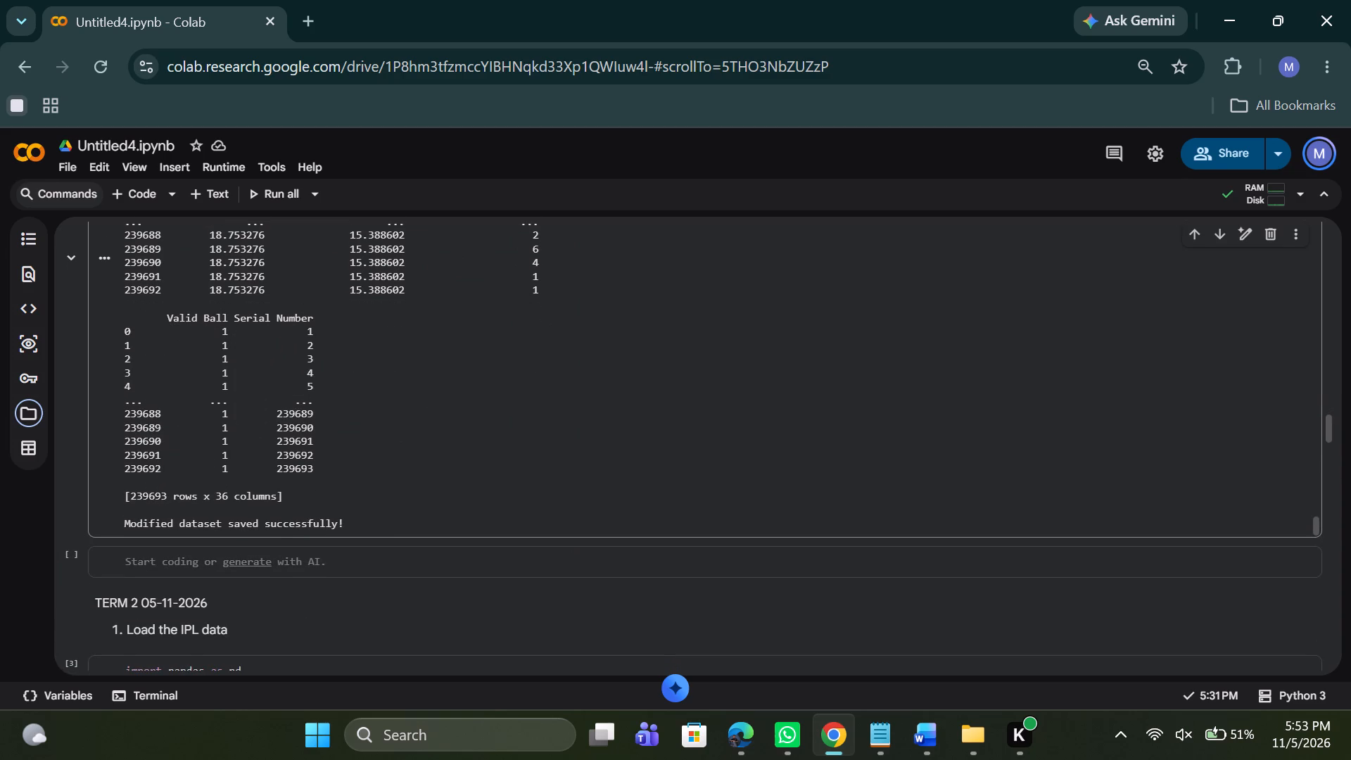
{"action": "scroll", "coordinate": [328, 460], "scroll_direction": "down", "scroll_amount": 1}
{"action": "scroll", "coordinate": [328, 460], "scroll_direction": "right", "scroll_amount": 1}
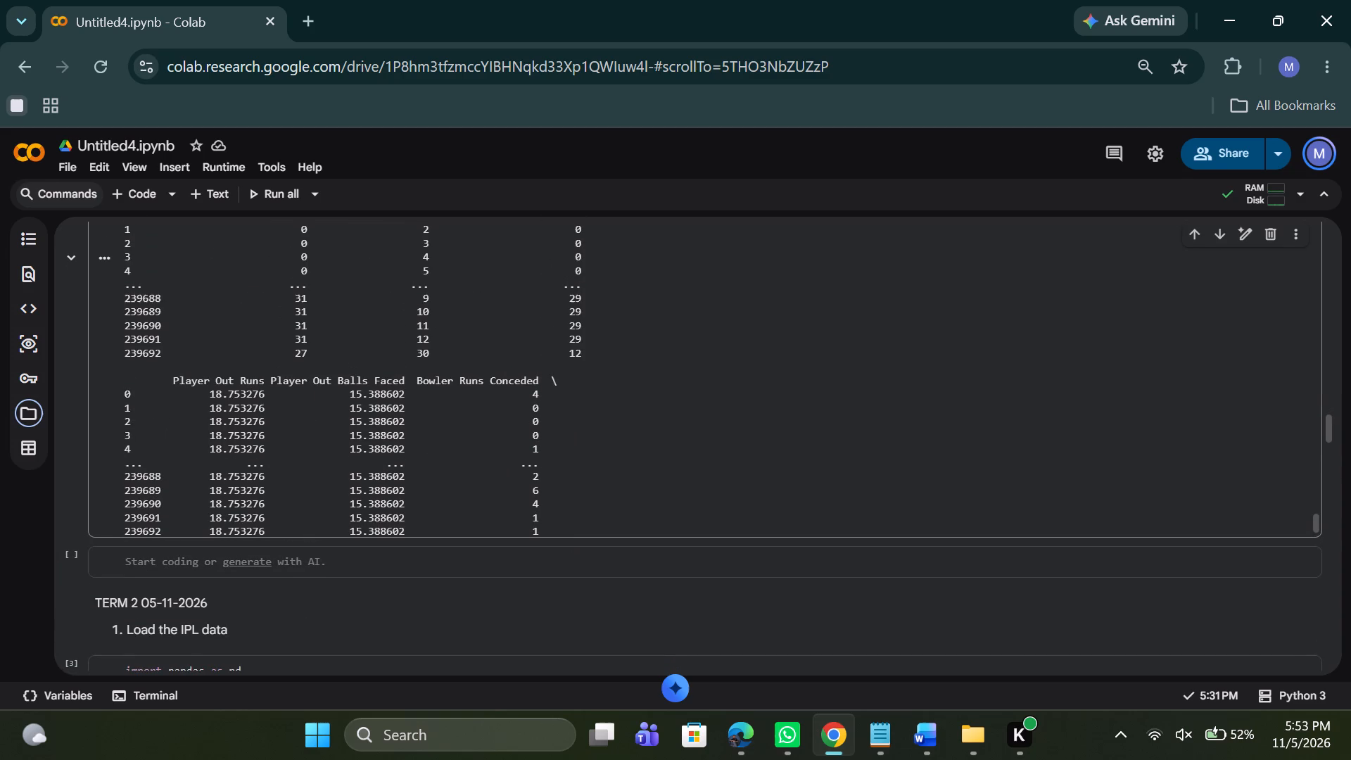
{"action": "scroll", "coordinate": [328, 460], "scroll_direction": "right", "scroll_amount": 1}
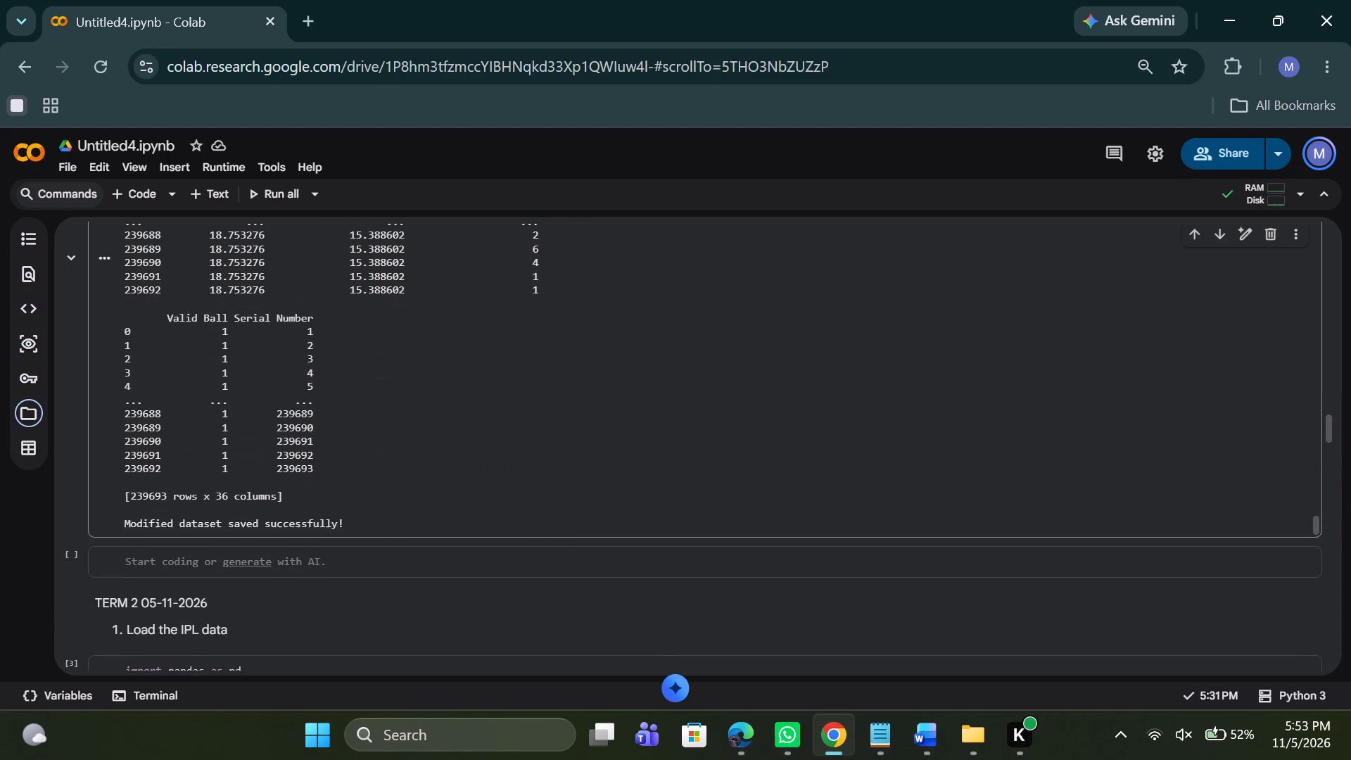
{"action": "scroll", "coordinate": [328, 460], "scroll_direction": "right", "scroll_amount": 1}
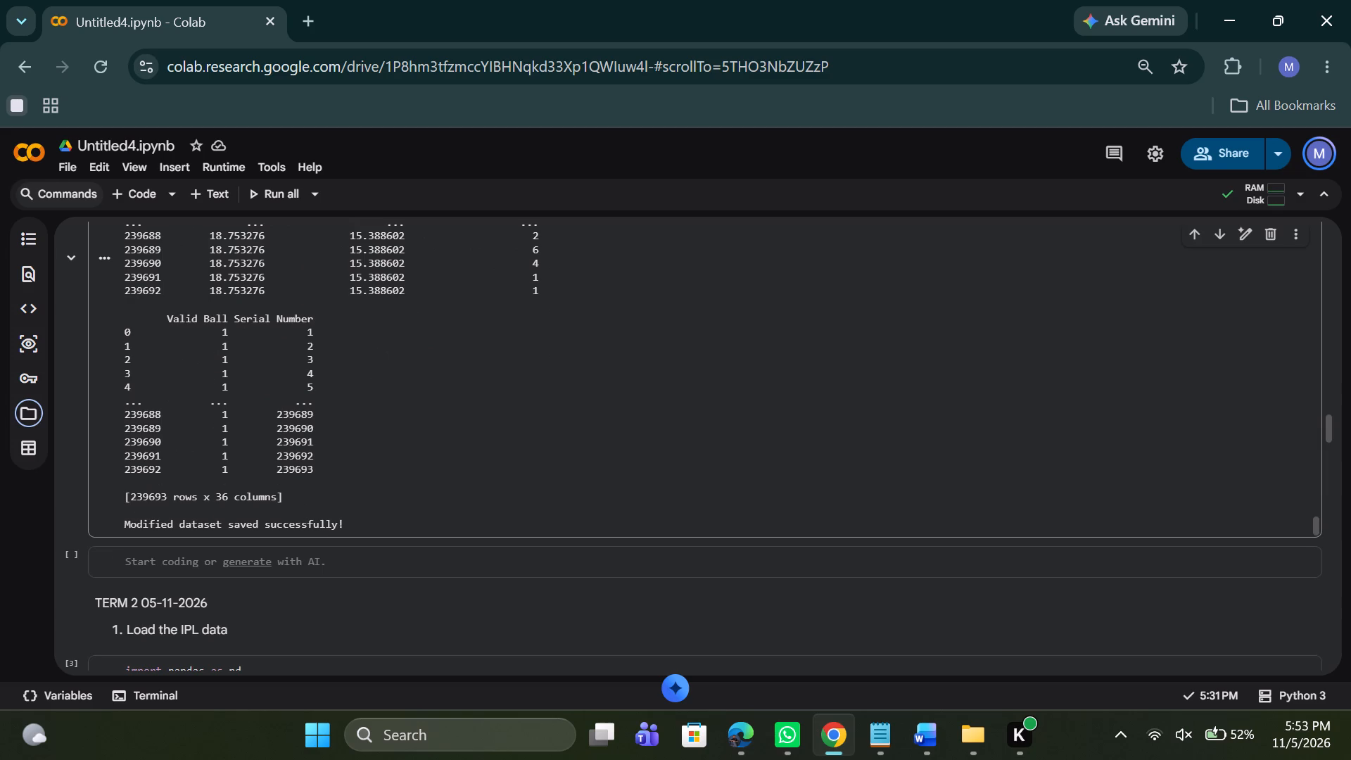
With the Files pane open, snip the full-width Colab page area at the modification output's end, including the Player Out Runs and Serial Number tables.
{"action": "scroll", "coordinate": [344, 593], "scroll_direction": "up", "scroll_amount": 2}
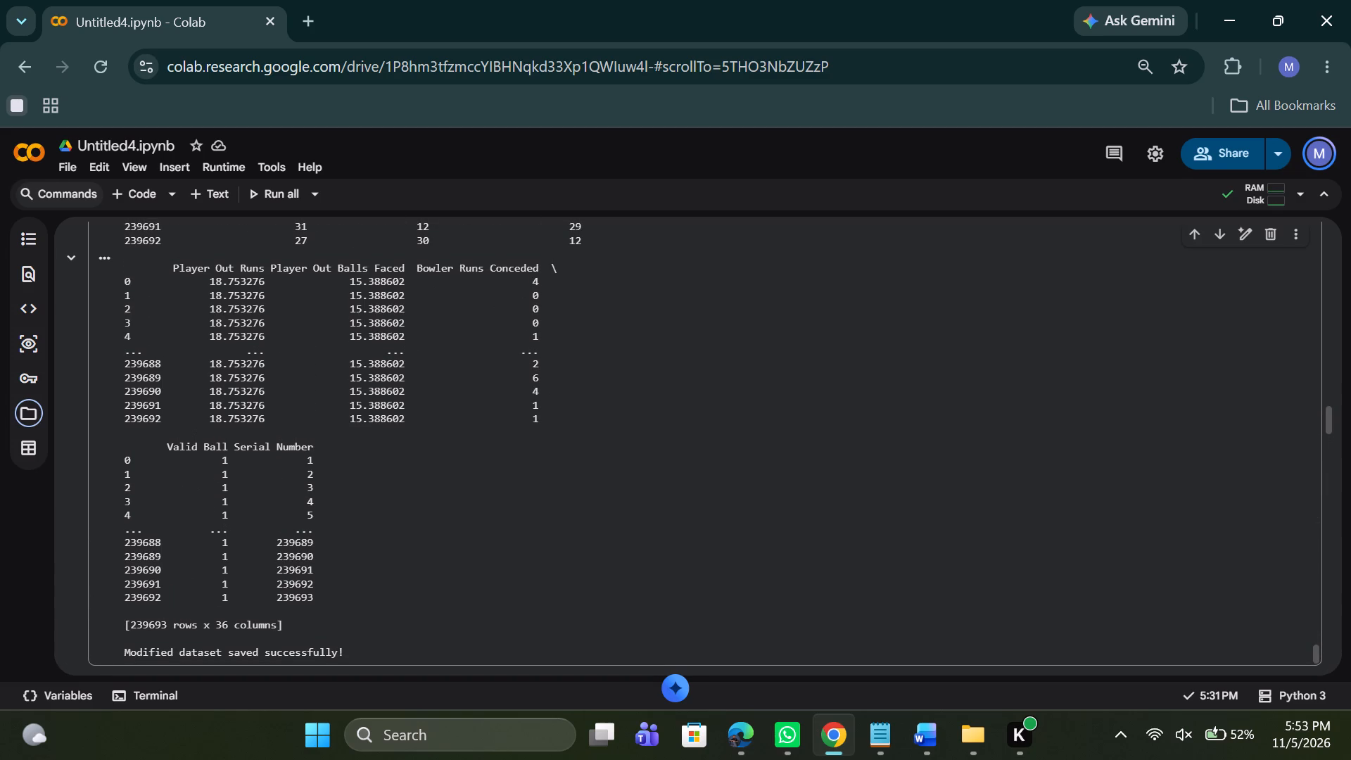
{"action": "key", "text": "Print"}
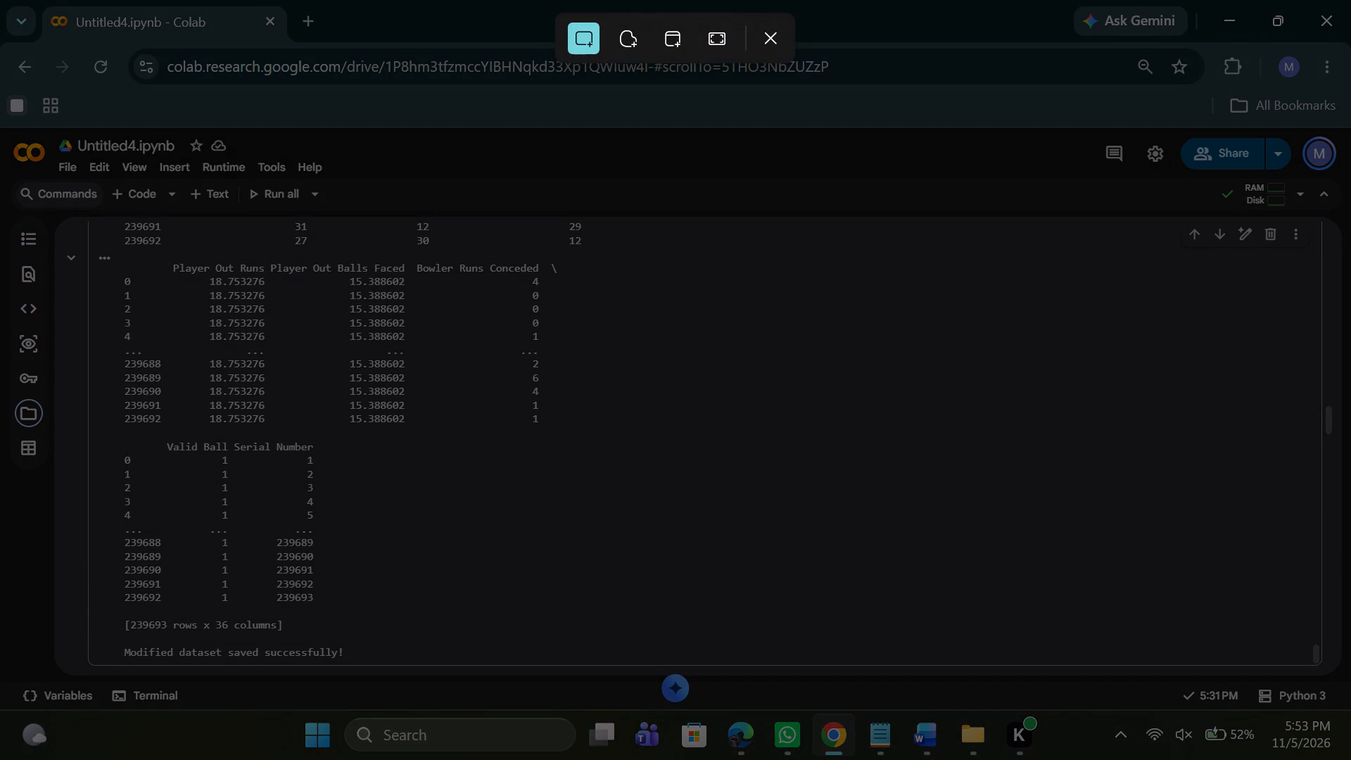
{"action": "left_click", "coordinate": [775, 32]}
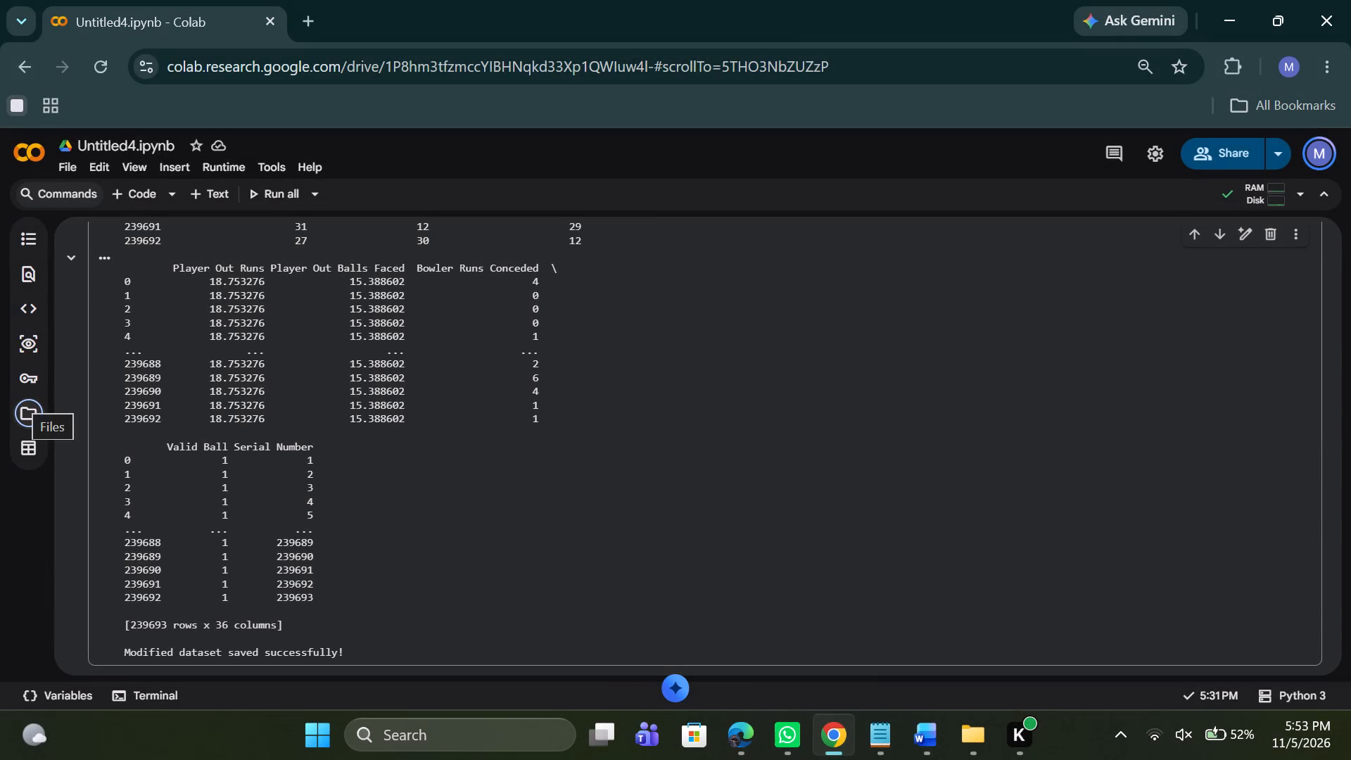
{"action": "left_click", "coordinate": [25, 408]}
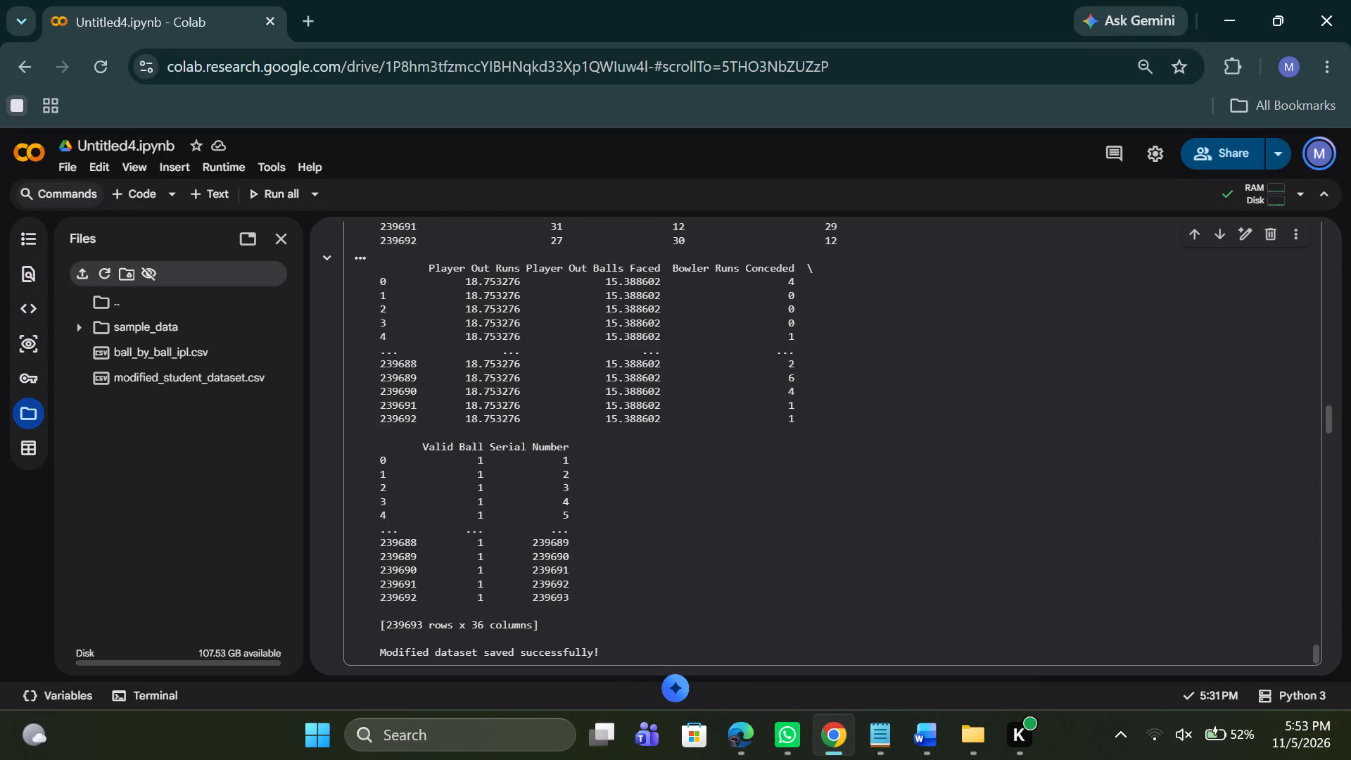
{"action": "key", "text": "Print"}
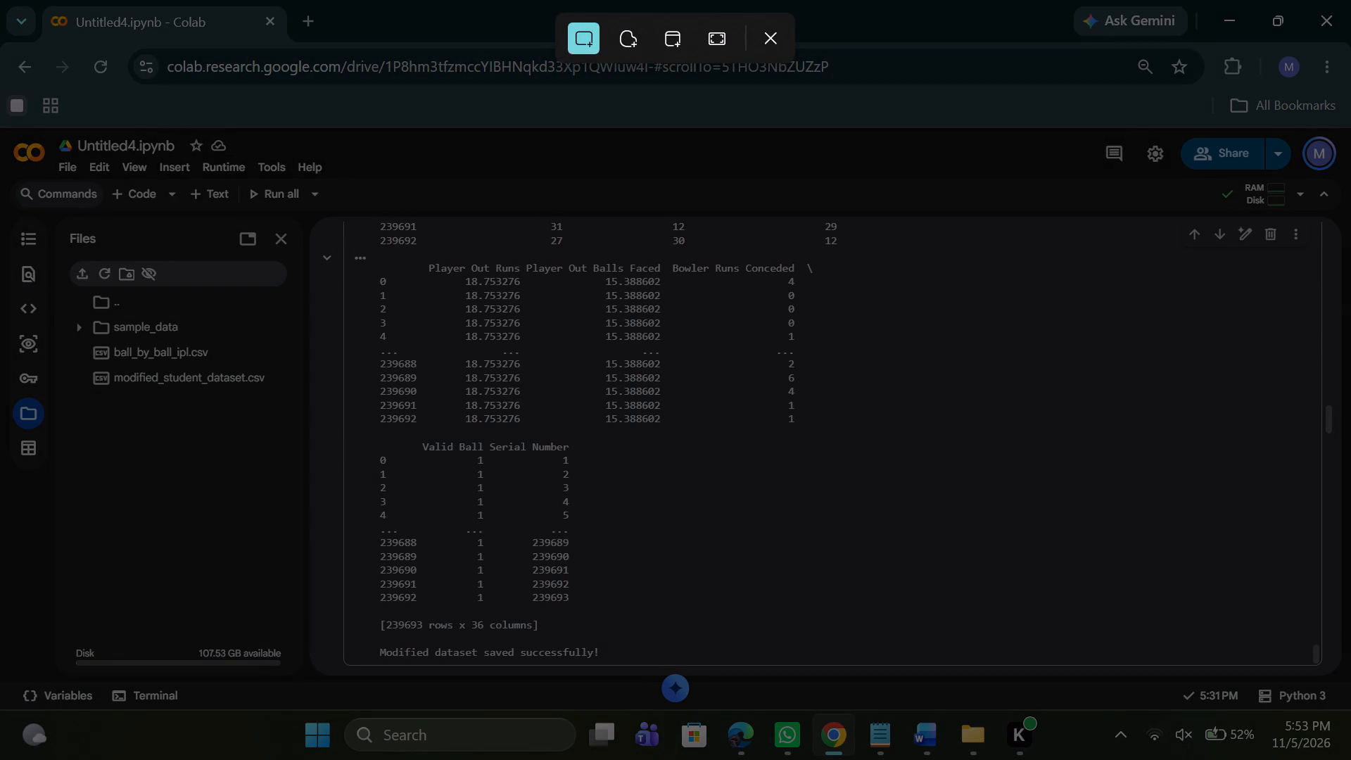
{"action": "left_click_drag", "start_coordinate": [0, 129], "coordinate": [1343, 699]}
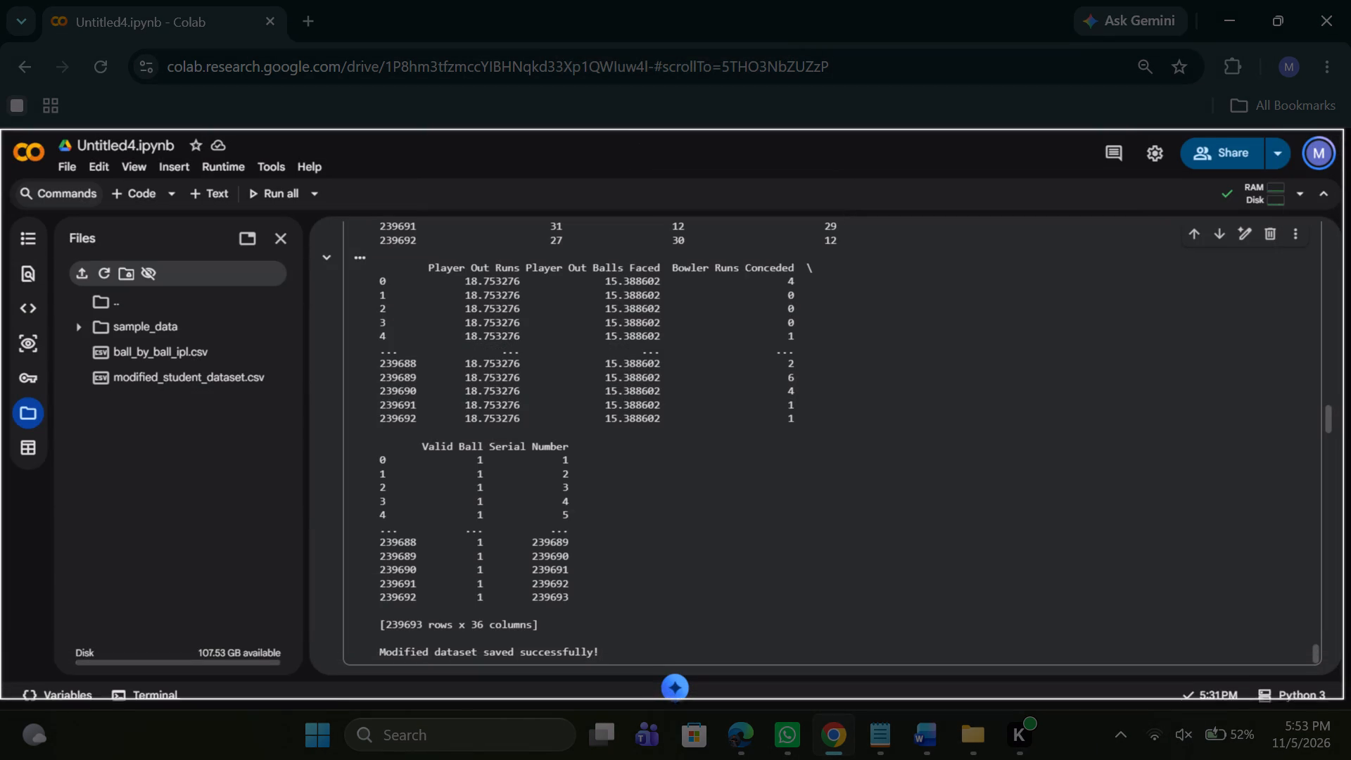
Finish the snip and paste it into the Assignement 1 document in Word, below the data types screenshot and above 4. Explanation.
{"action": "left_click_drag", "start_coordinate": [1343, 699], "coordinate": [1343, 709]}
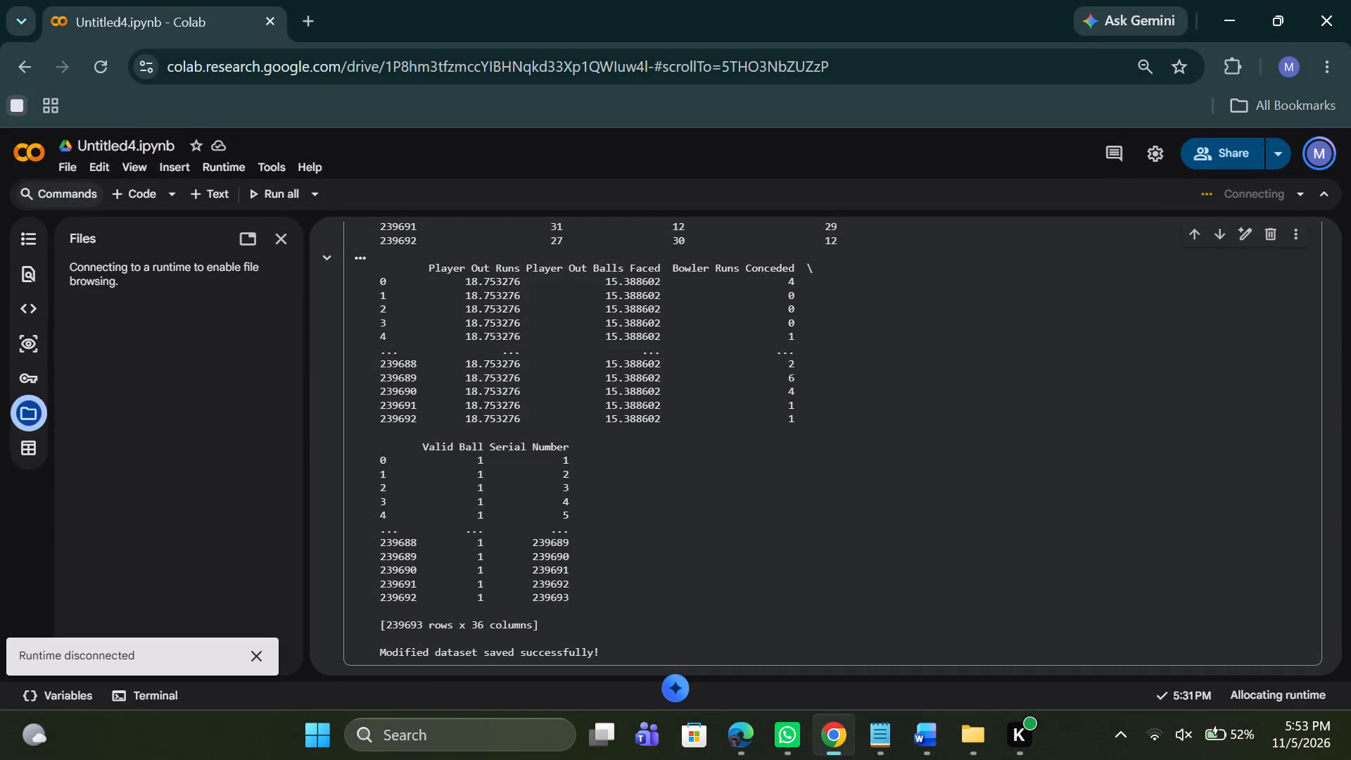
{"action": "left_click", "coordinate": [941, 732]}
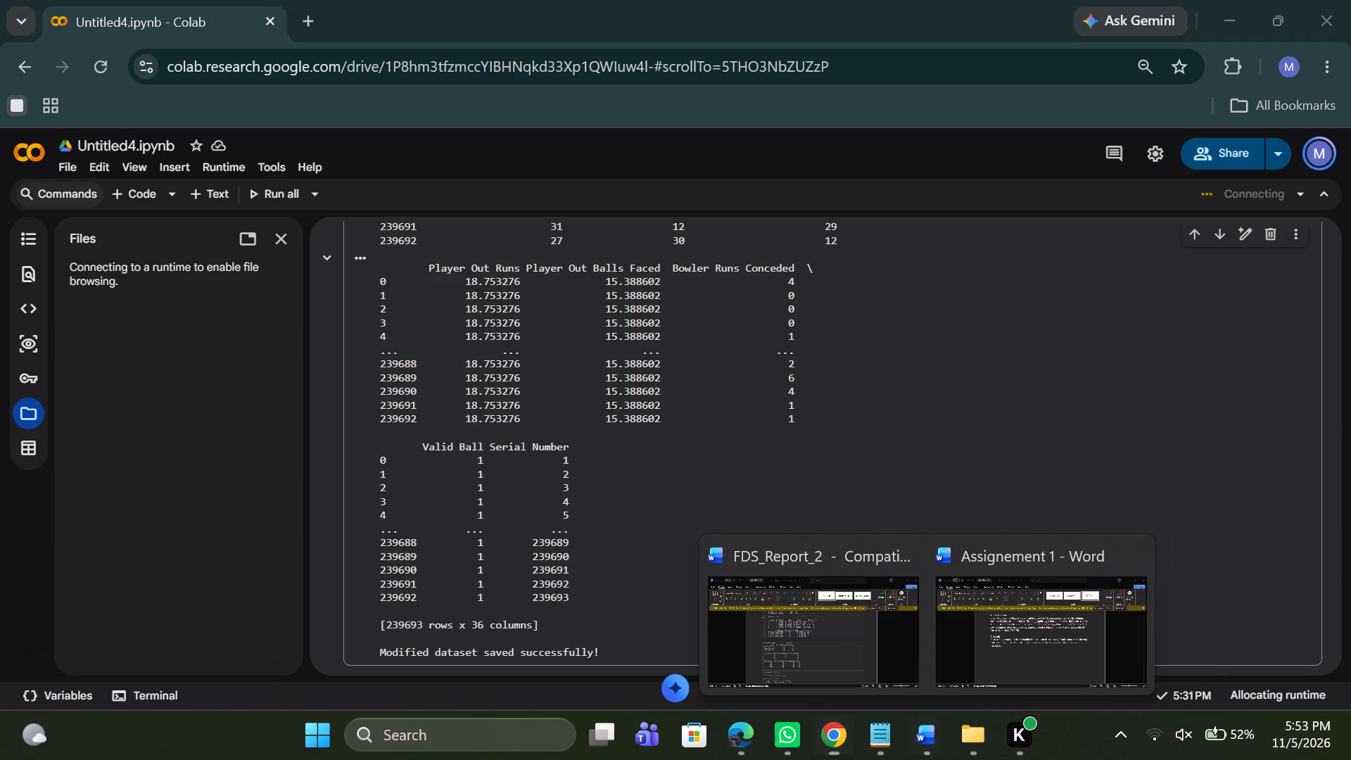
{"action": "left_click", "coordinate": [1029, 661]}
{"action": "scroll", "coordinate": [991, 460], "scroll_direction": "up", "scroll_amount": 1}
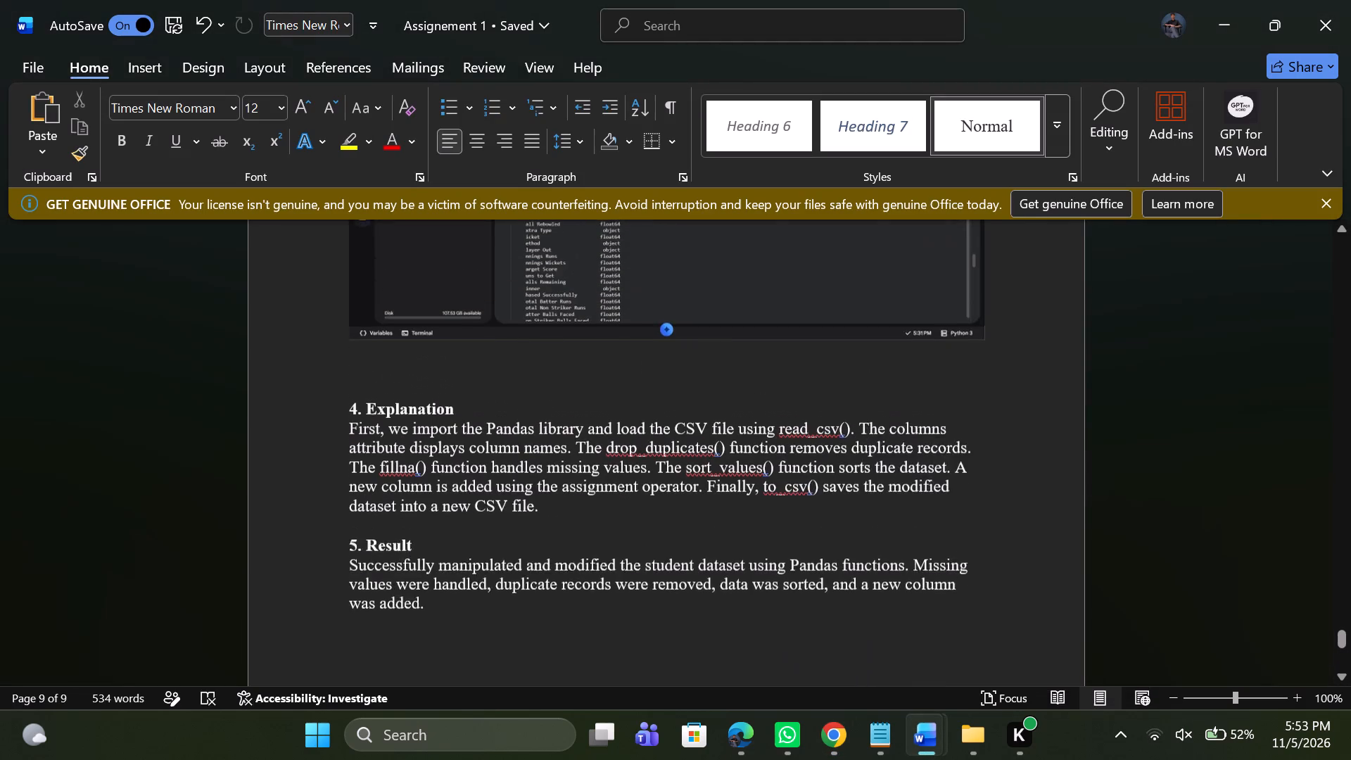
{"action": "scroll", "coordinate": [991, 460], "scroll_direction": "up", "scroll_amount": 1}
{"action": "key", "text": "Return"}
{"action": "key", "text": "Return"}
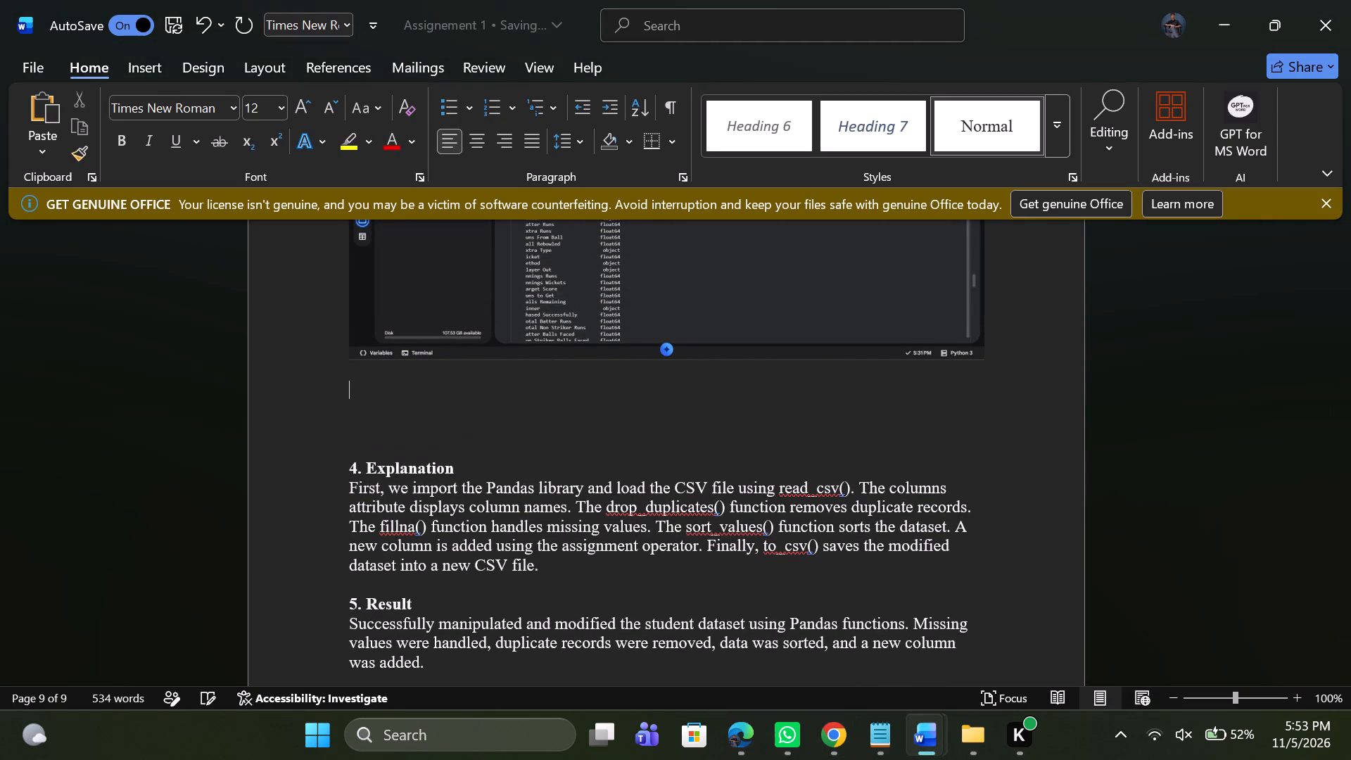
{"action": "key", "text": "ctrl+v"}
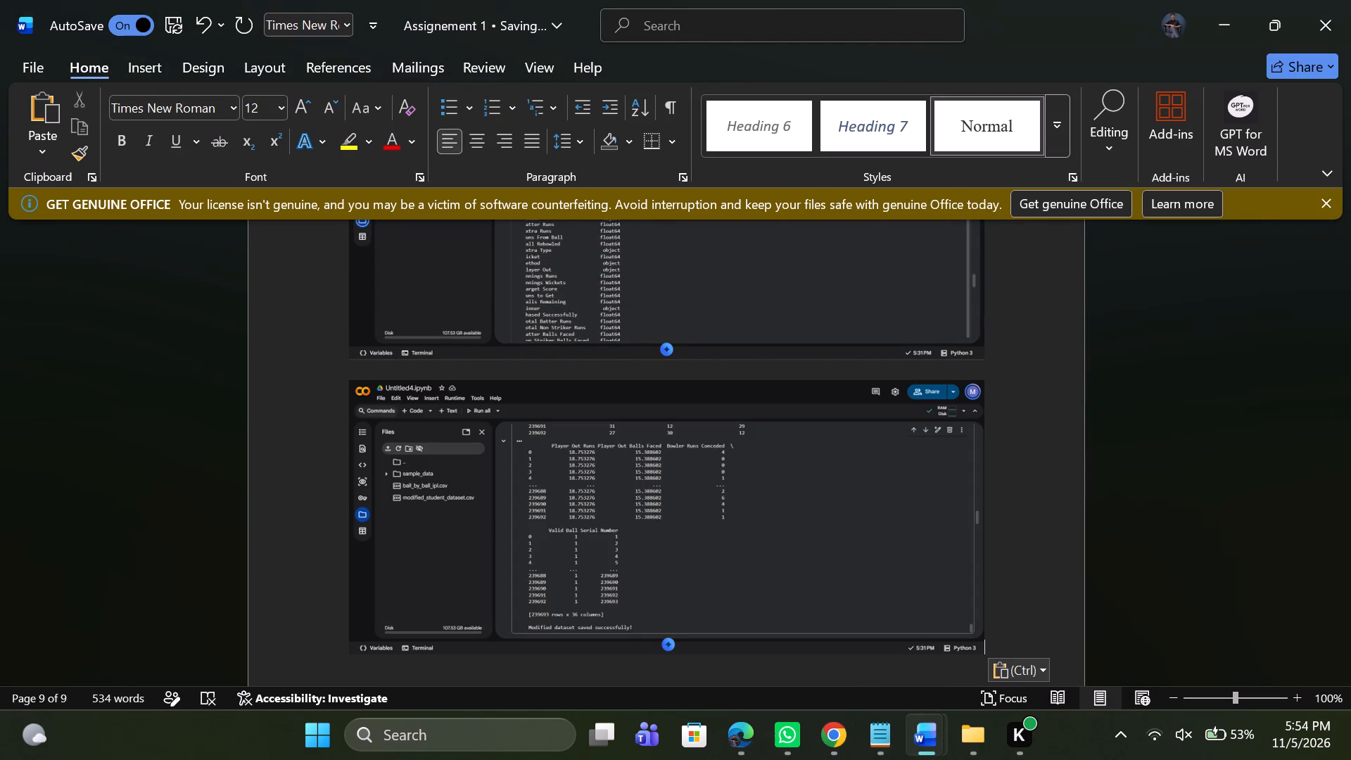
In Colab, snip the full-width page area showing the Batter and Total Non Striker Runs tables of the modification output.
{"action": "left_click", "coordinate": [1025, 353]}
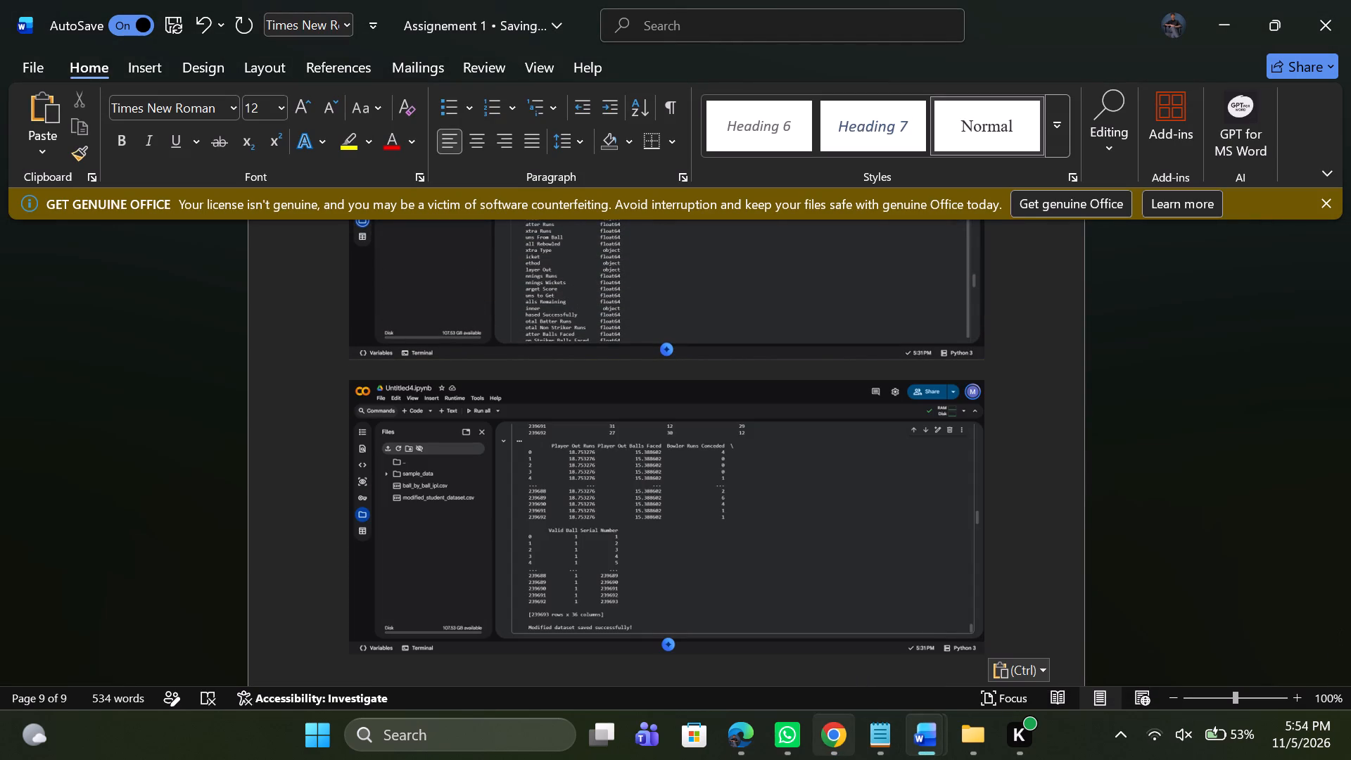
{"action": "left_click", "coordinate": [839, 726]}
{"action": "scroll", "coordinate": [817, 525], "scroll_direction": "up", "scroll_amount": 2}
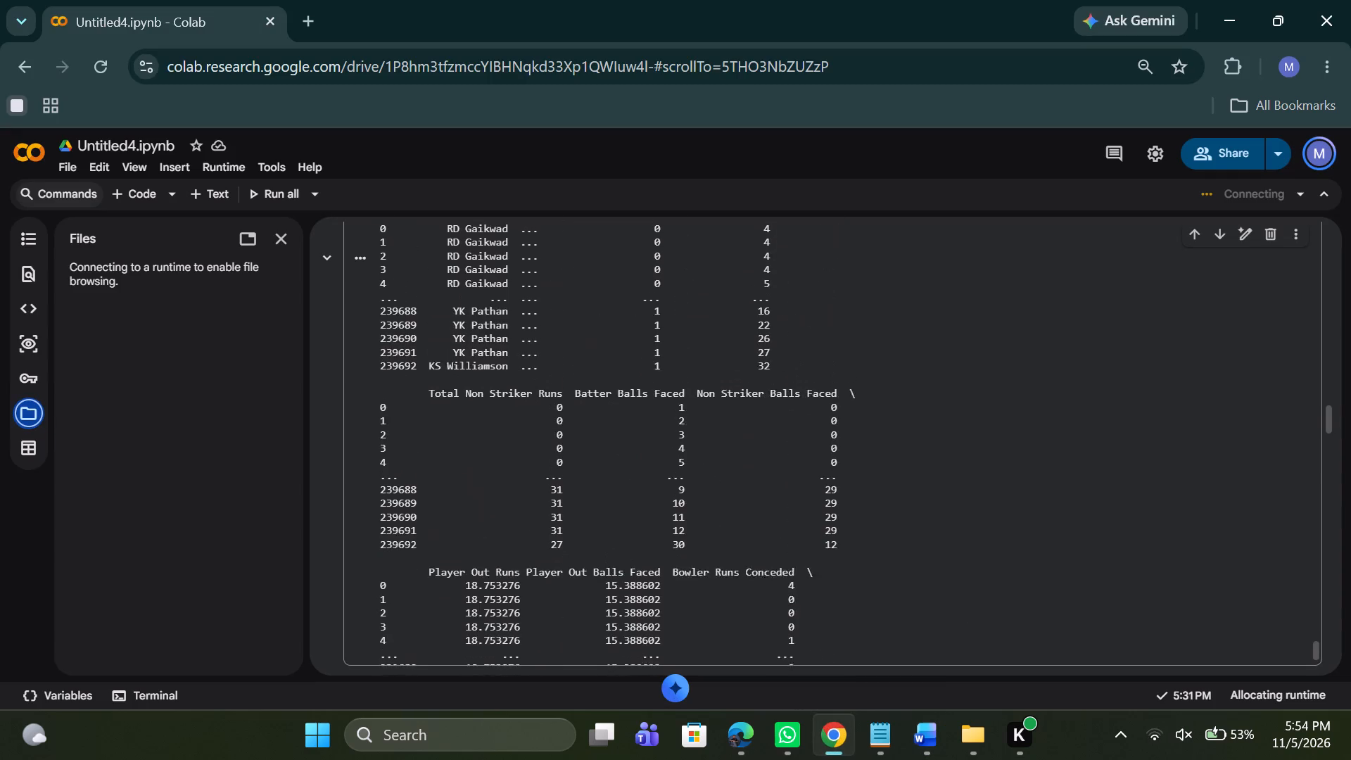
{"action": "scroll", "coordinate": [817, 525], "scroll_direction": "up", "scroll_amount": 3}
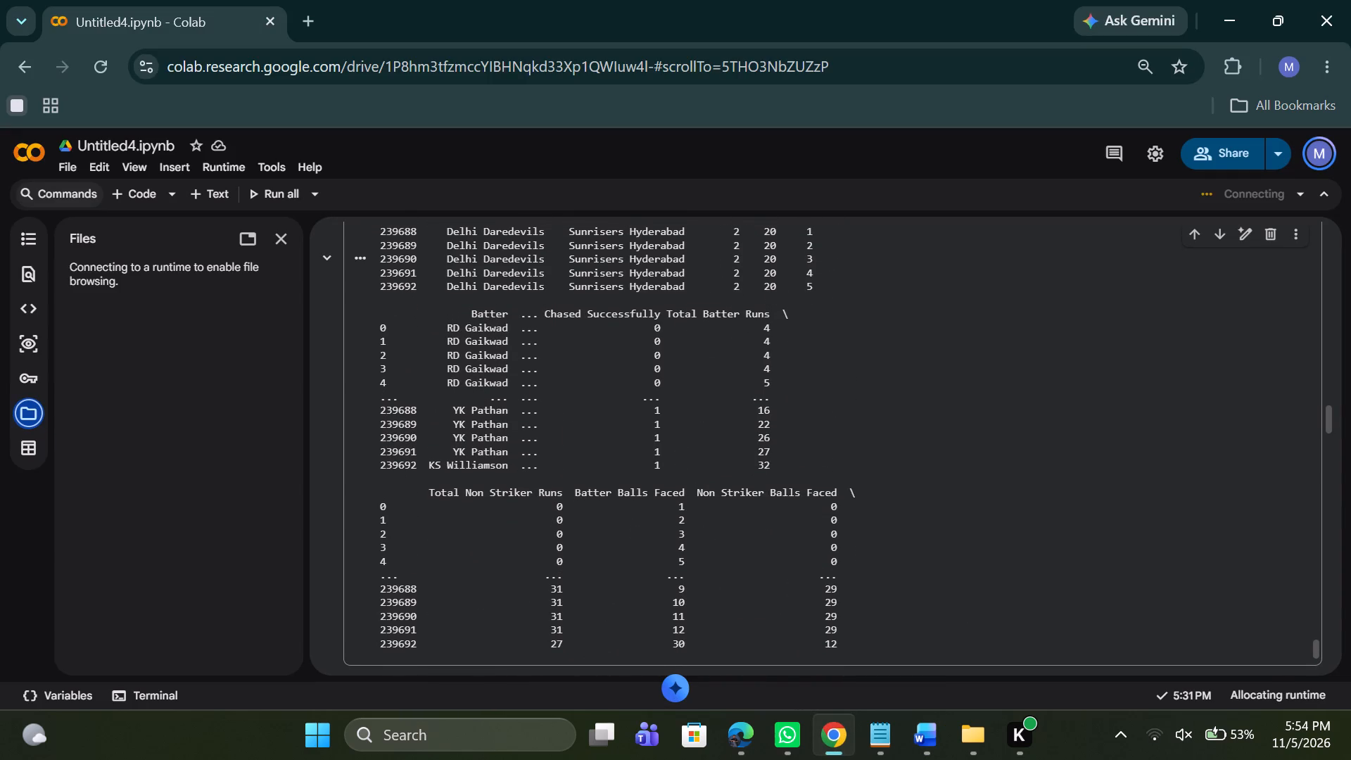
{"action": "scroll", "coordinate": [817, 525], "scroll_direction": "up", "scroll_amount": 1}
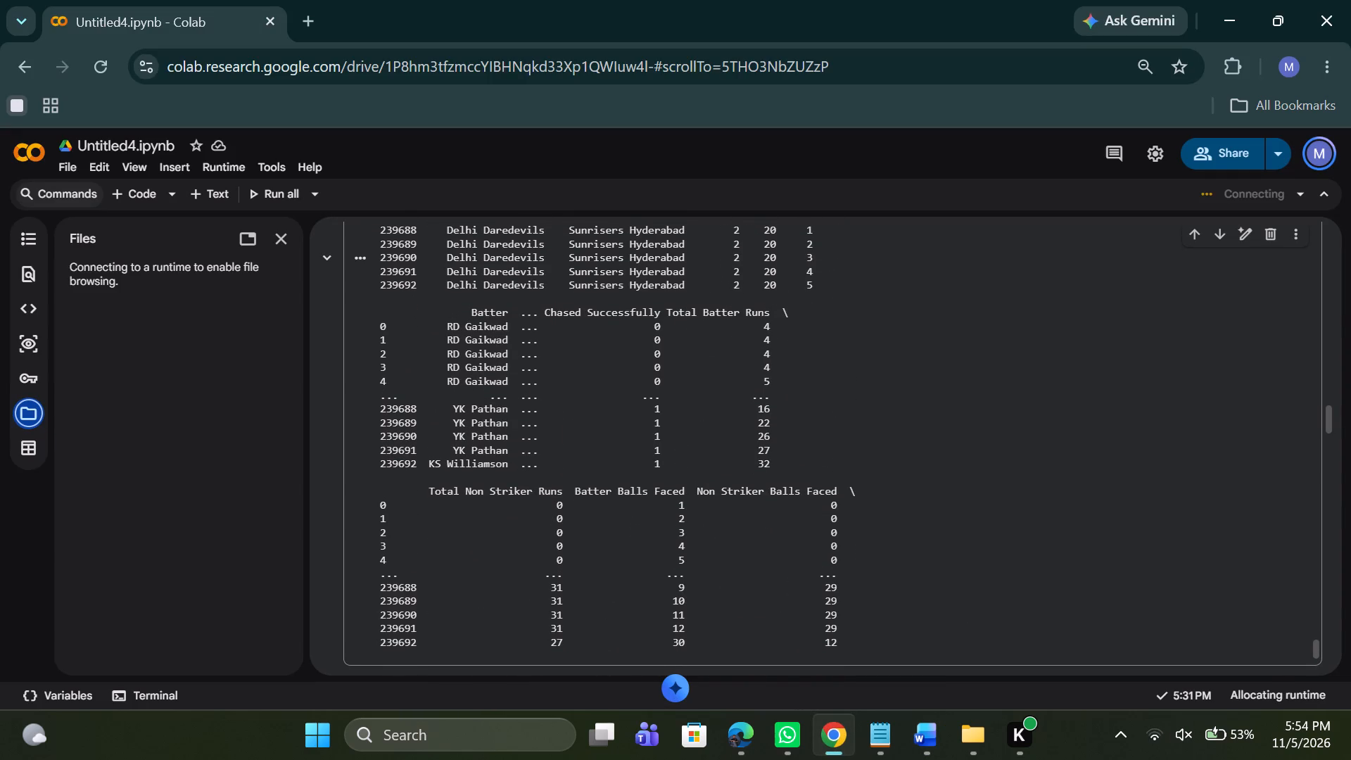
{"action": "key", "text": "Print"}
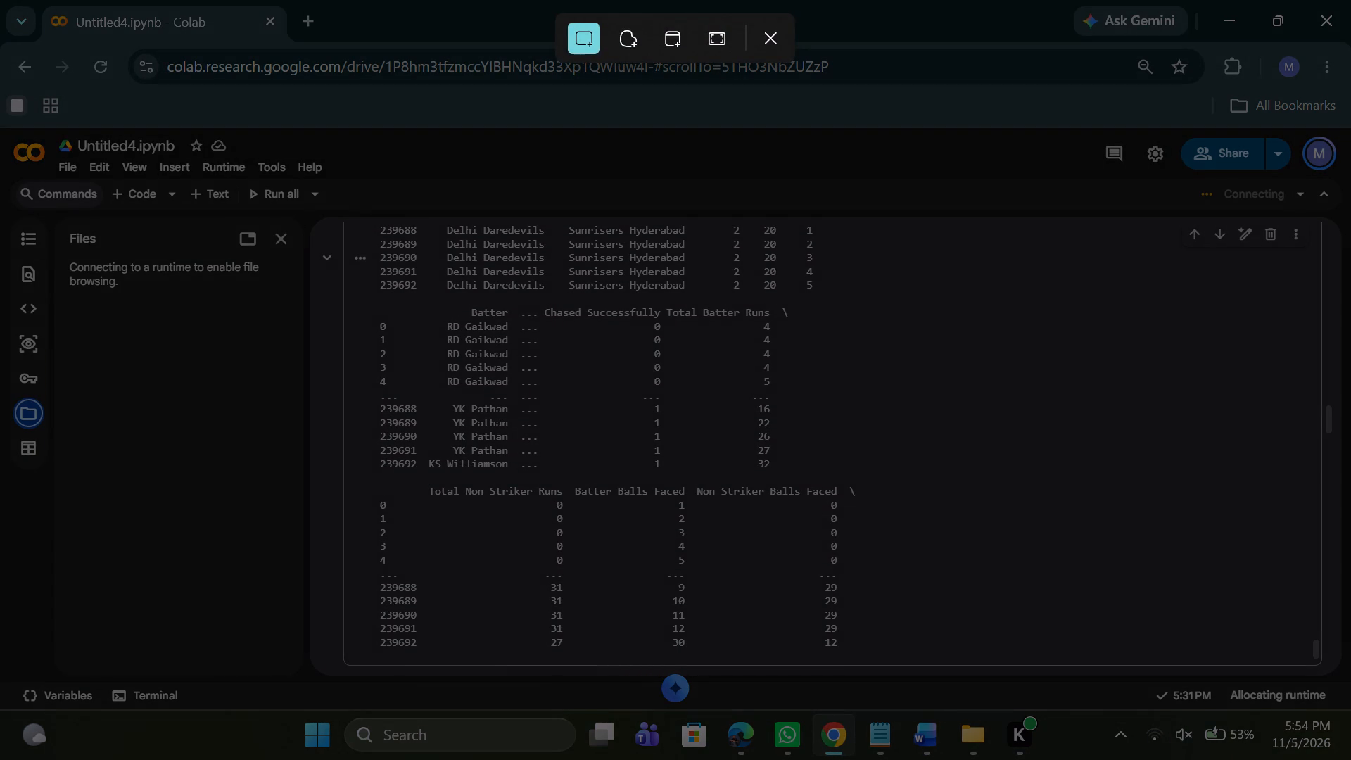
{"action": "left_click_drag", "start_coordinate": [0, 125], "coordinate": [1350, 669]}
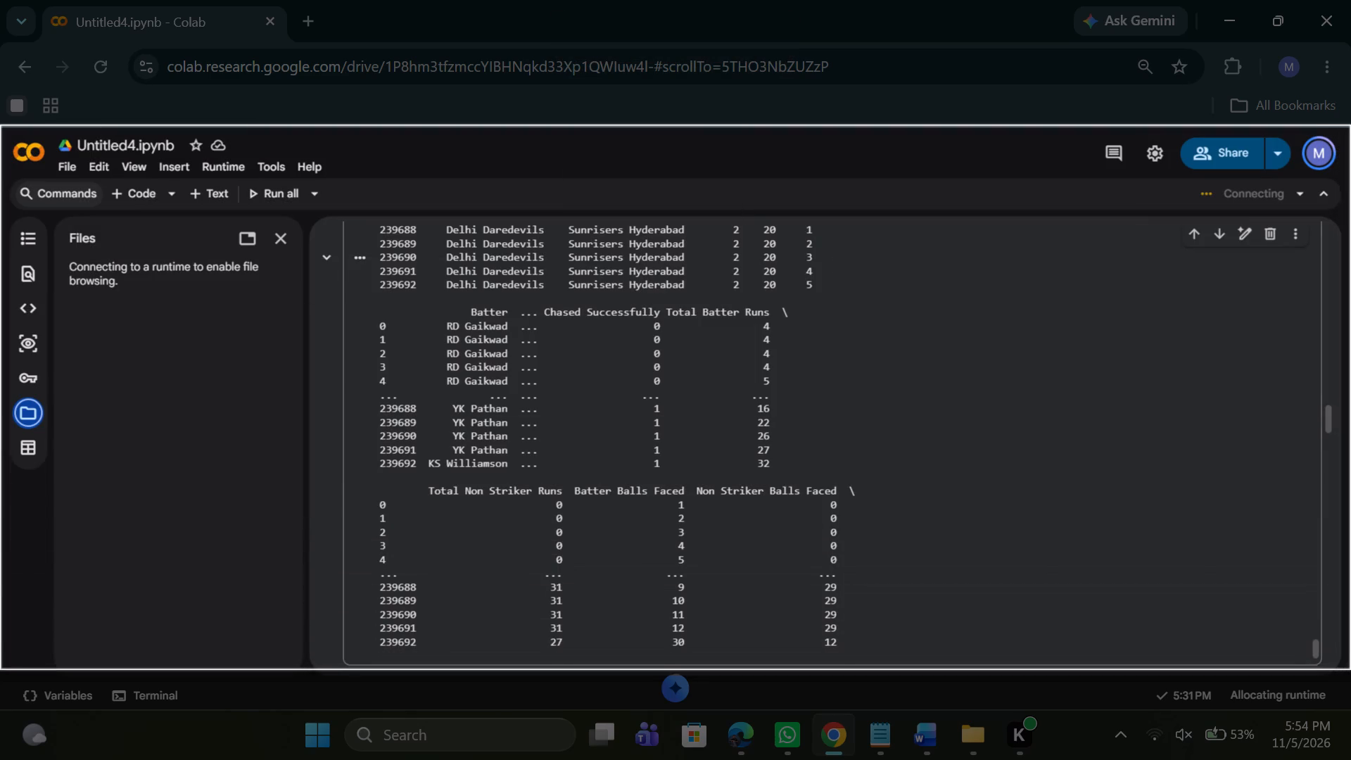
{"action": "left_click_drag", "start_coordinate": [1350, 669], "coordinate": [1341, 703]}
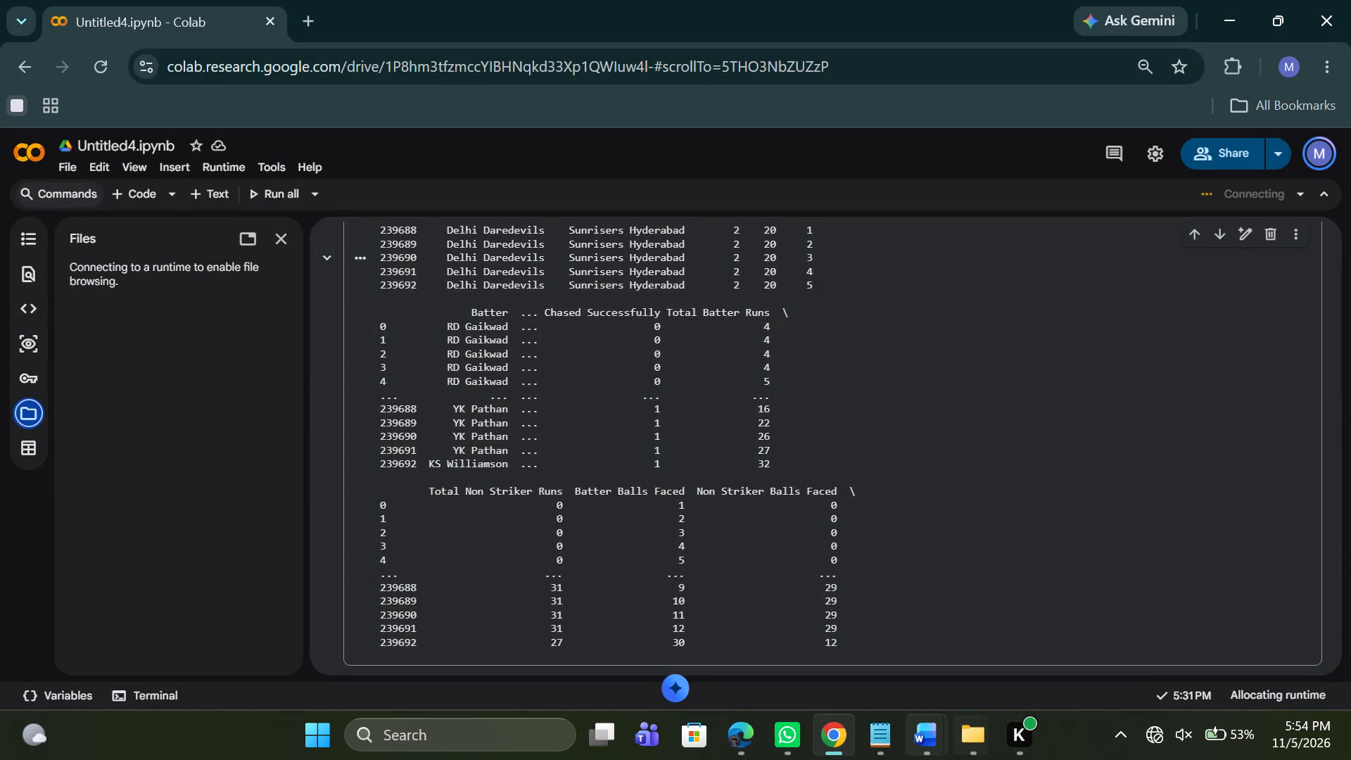
Paste the snip into Assignement 1 in Word, on a new line between the data types and saved-dataset screenshots.
{"action": "left_click", "coordinate": [925, 733]}
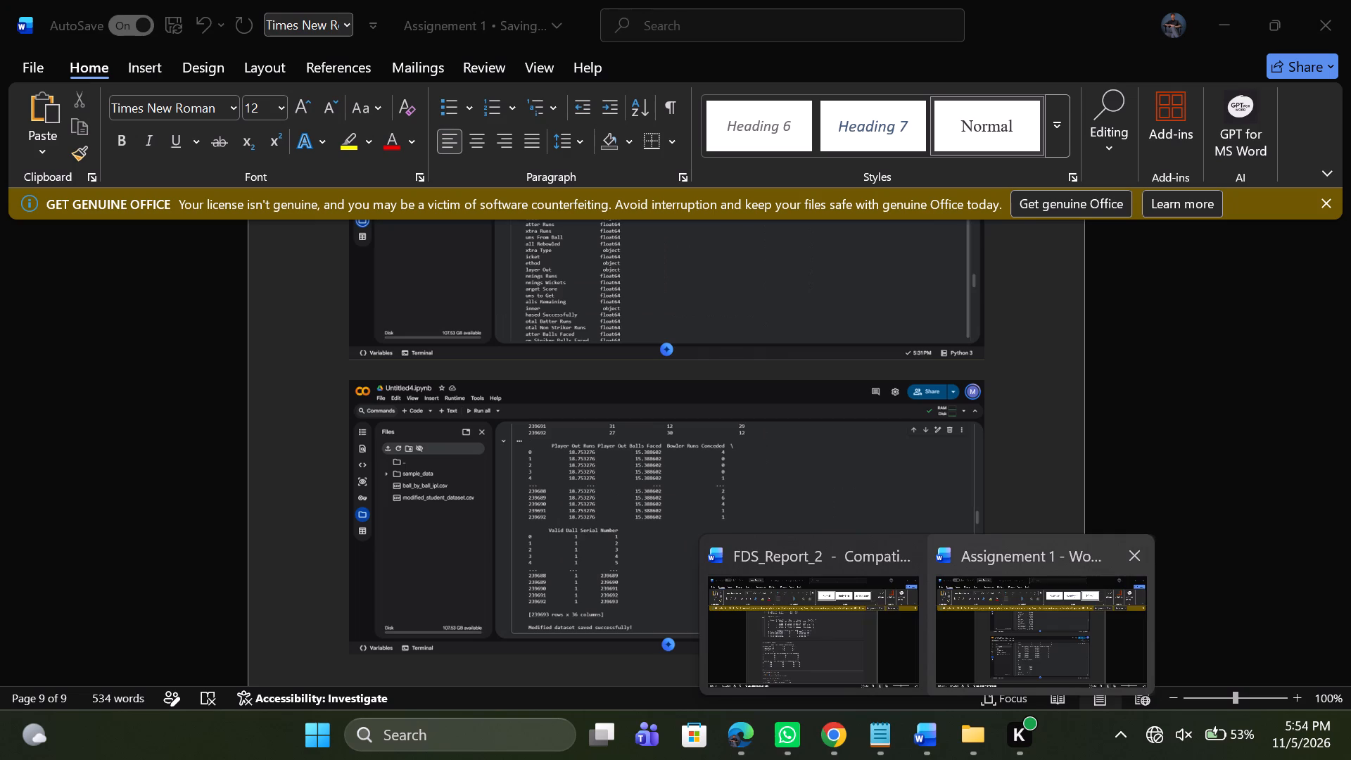
{"action": "left_click", "coordinate": [1048, 643]}
{"action": "key", "text": "Return"}
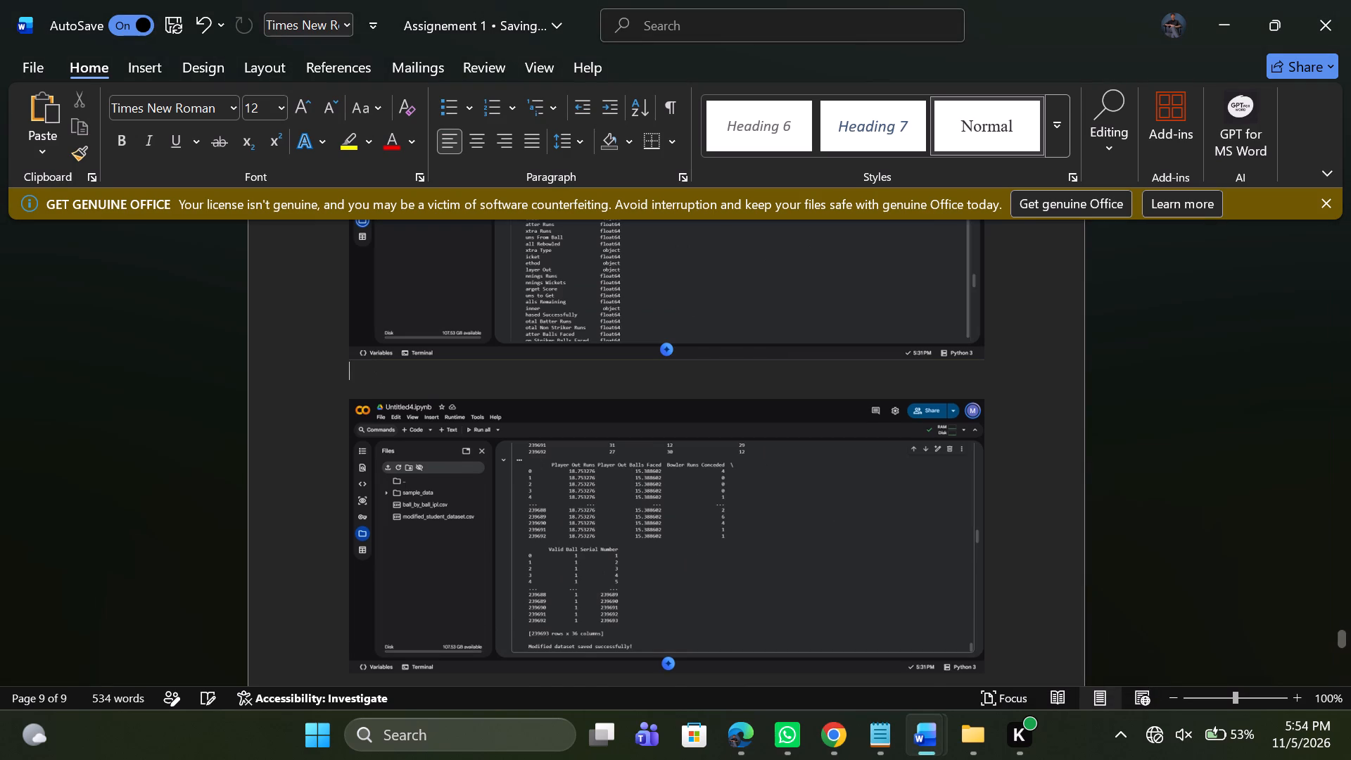
{"action": "key", "text": "Return"}
{"action": "key", "text": "ctrl+v"}
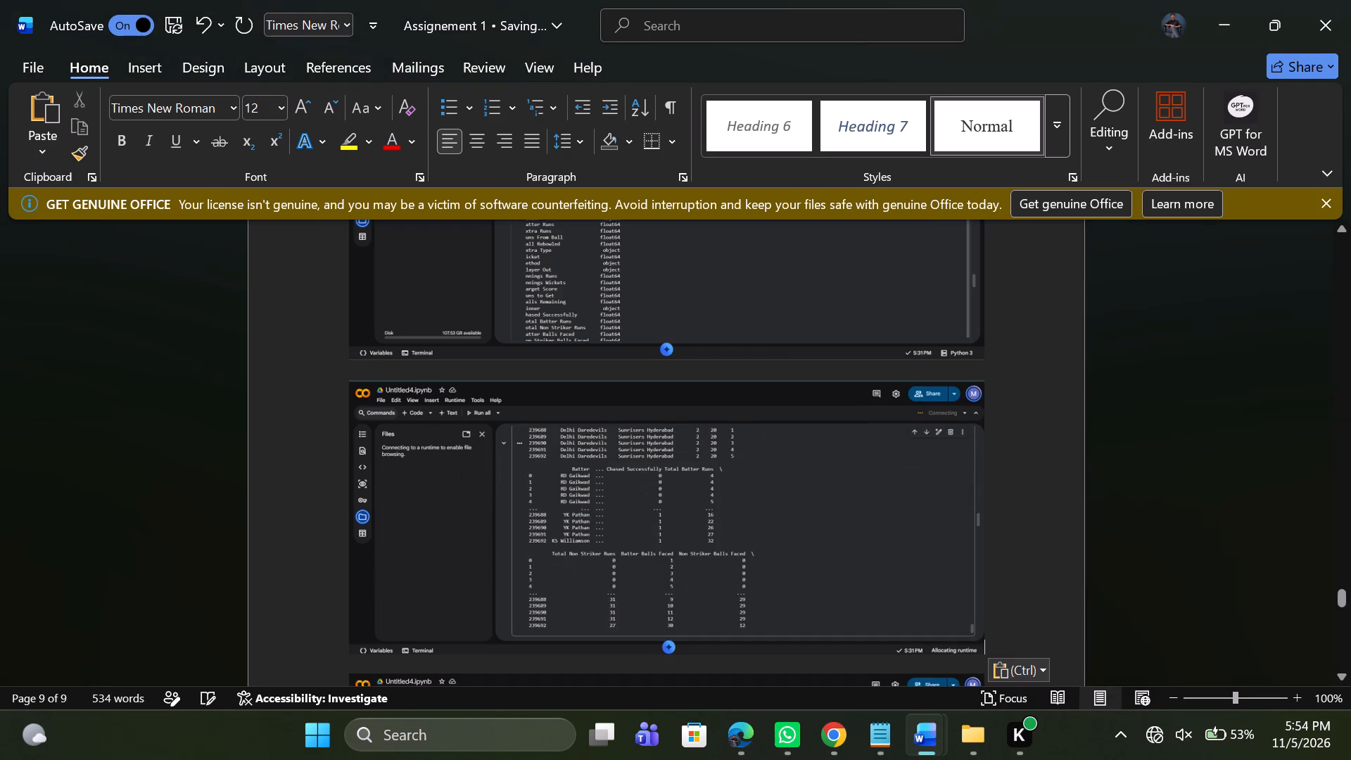
Add two blank lines directly below the data types screenshot, above the newly pasted tables screenshot.
{"action": "left_click", "coordinate": [1006, 334]}
{"action": "key", "text": "Return"}
{"action": "key", "text": "Return"}
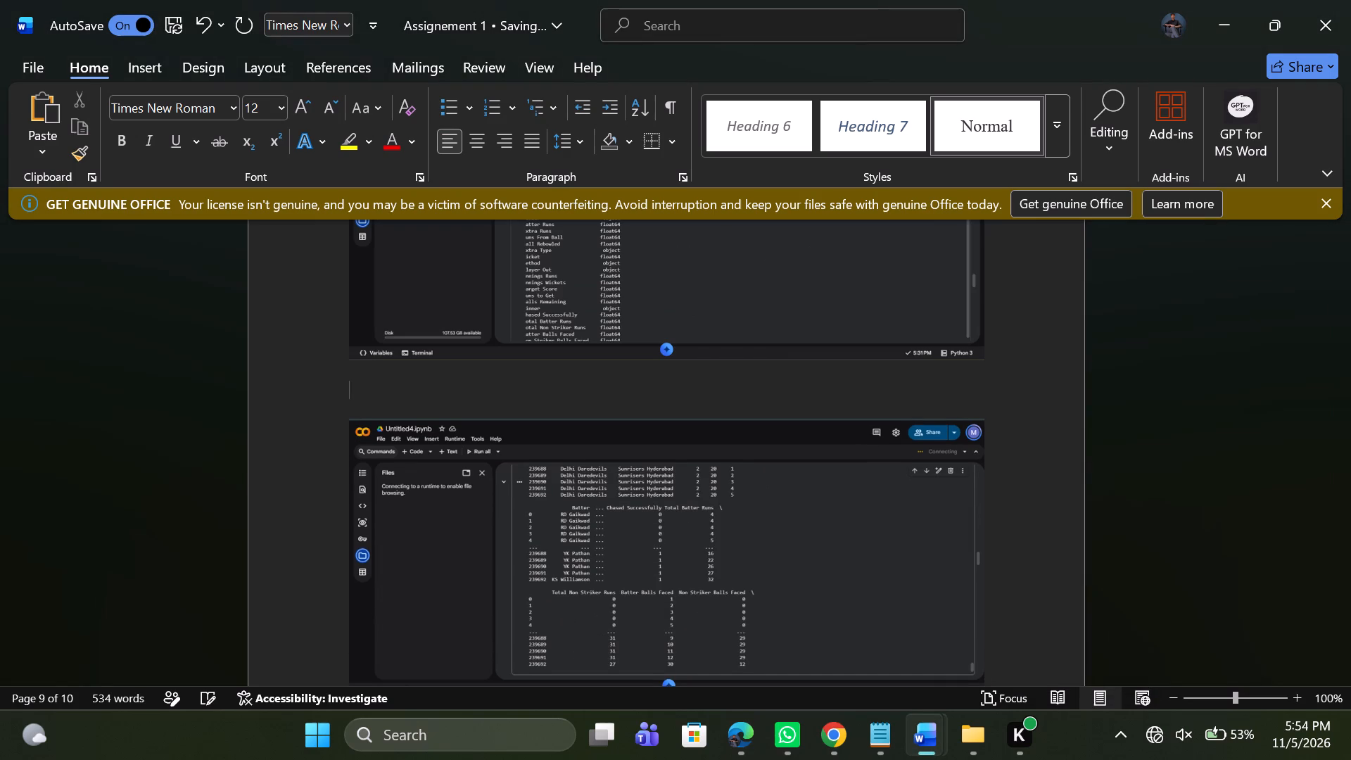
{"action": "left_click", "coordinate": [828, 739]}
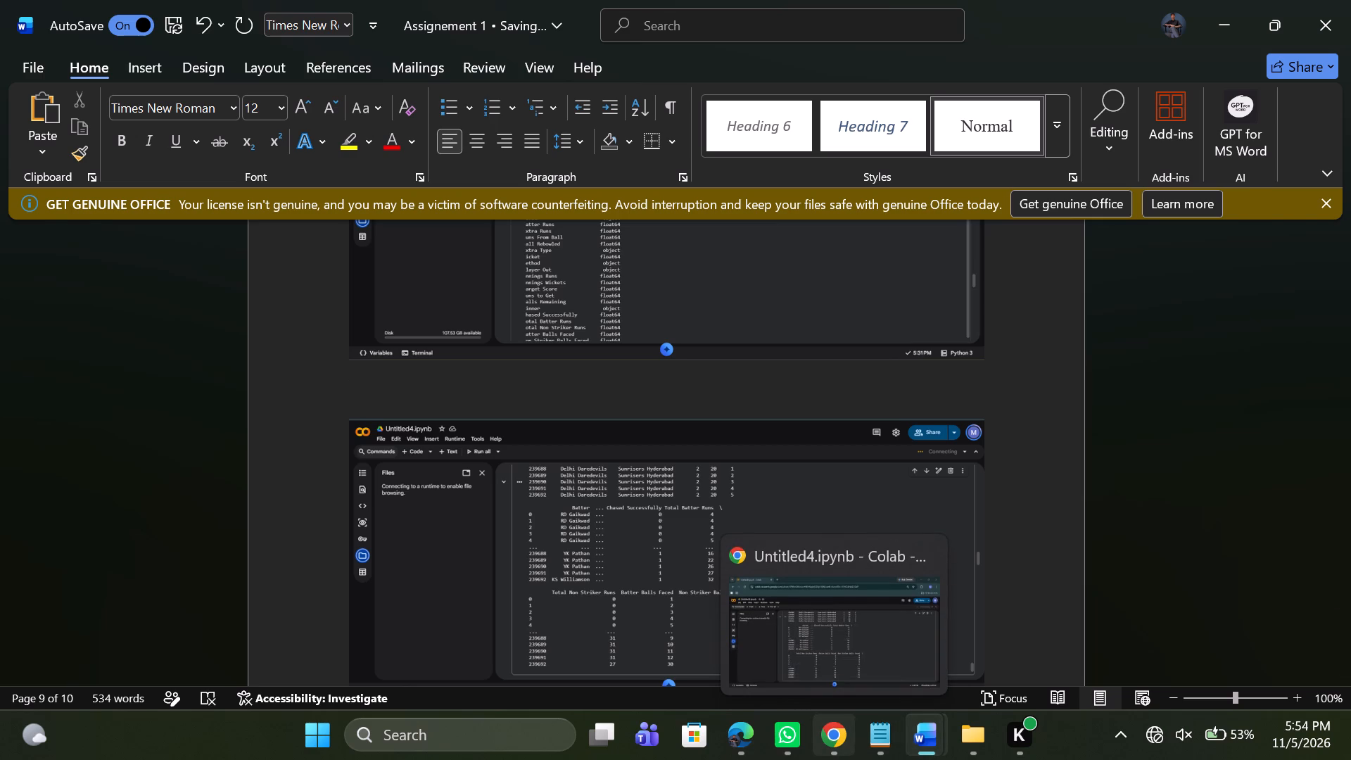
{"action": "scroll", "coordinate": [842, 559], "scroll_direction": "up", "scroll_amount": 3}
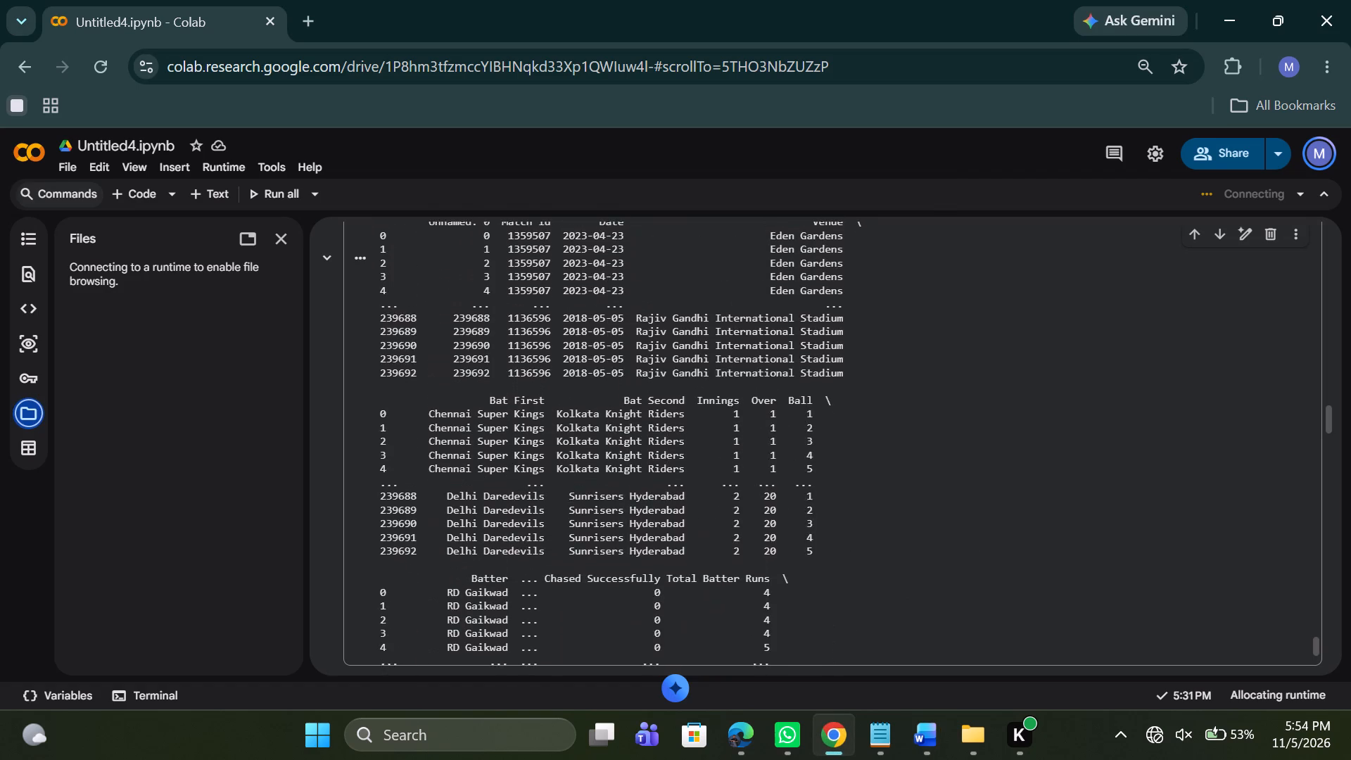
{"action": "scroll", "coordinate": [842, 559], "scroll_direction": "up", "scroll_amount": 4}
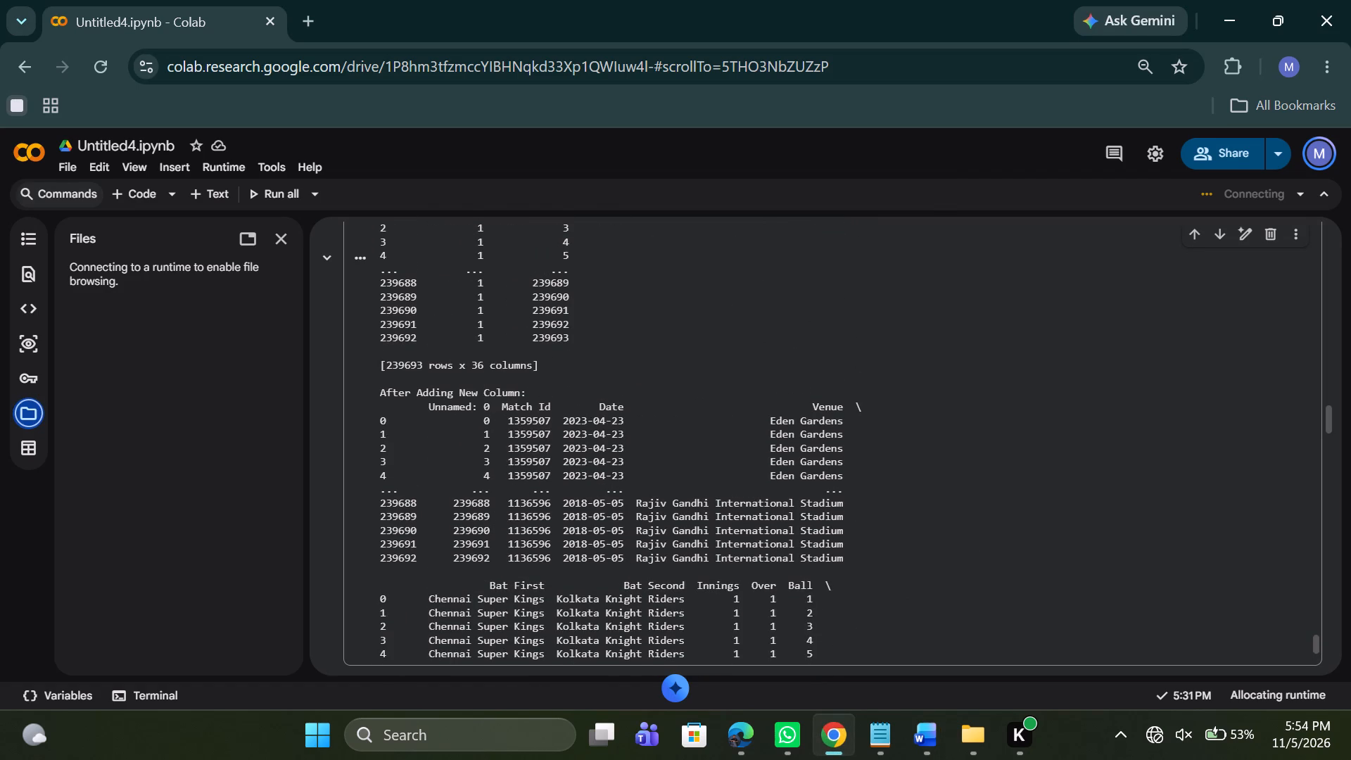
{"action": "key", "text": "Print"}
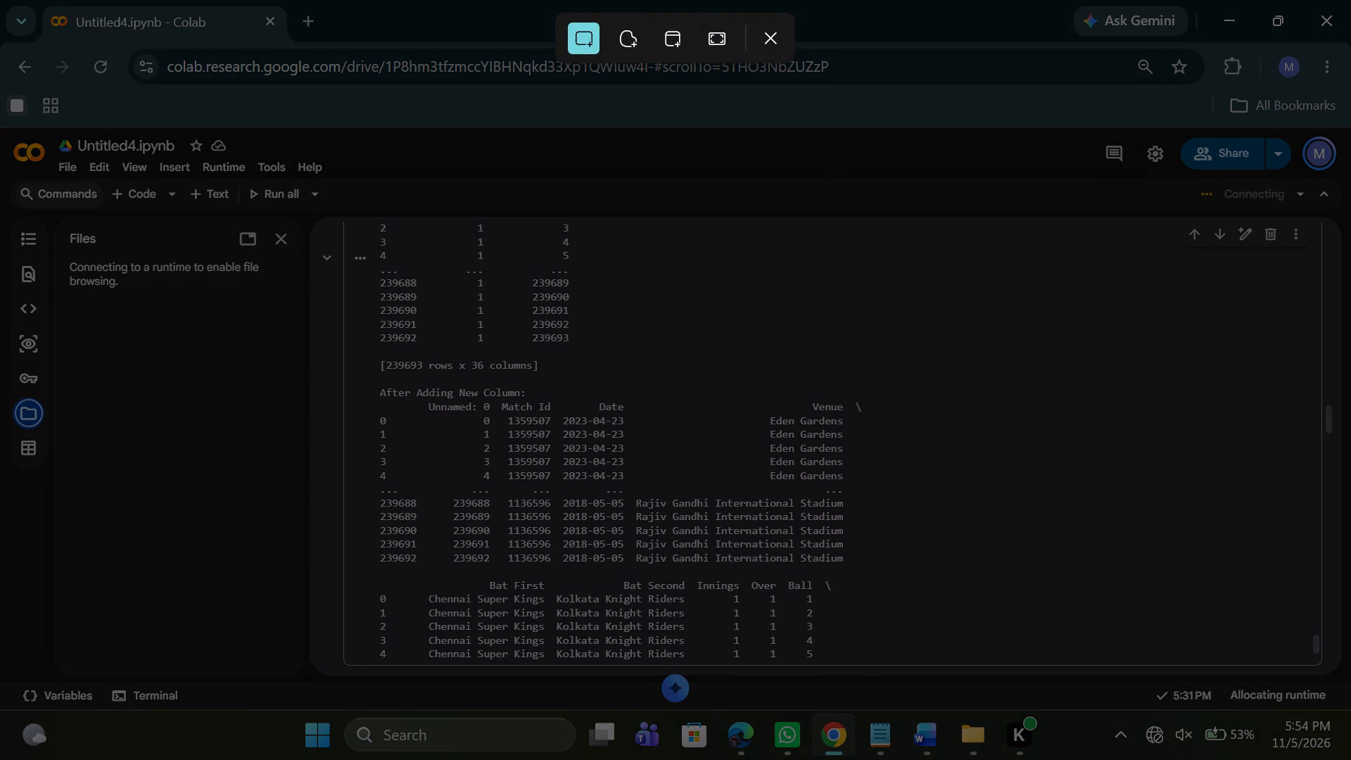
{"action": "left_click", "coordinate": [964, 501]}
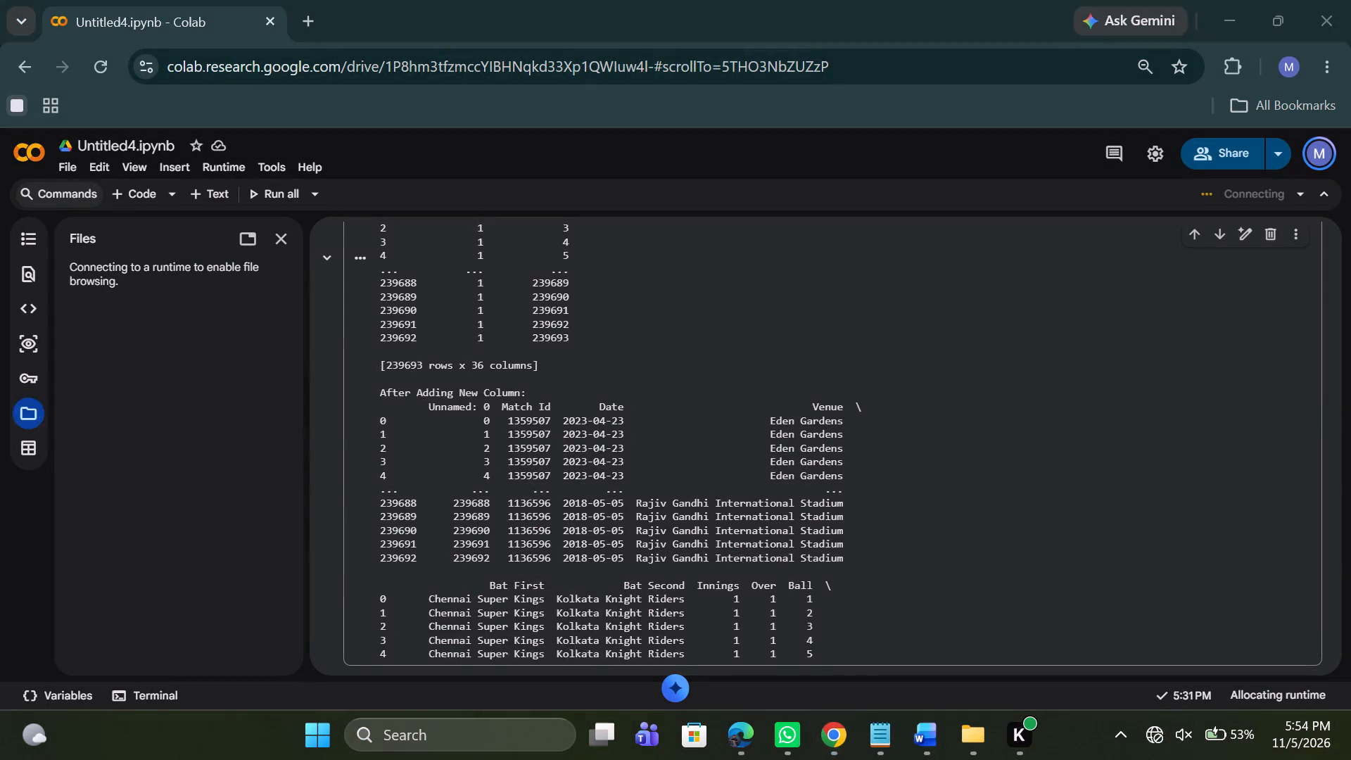
In Colab, look back up through the modification output's sections for added column, missing values and sorted data.
{"action": "scroll", "coordinate": [964, 501], "scroll_direction": "up", "scroll_amount": 9}
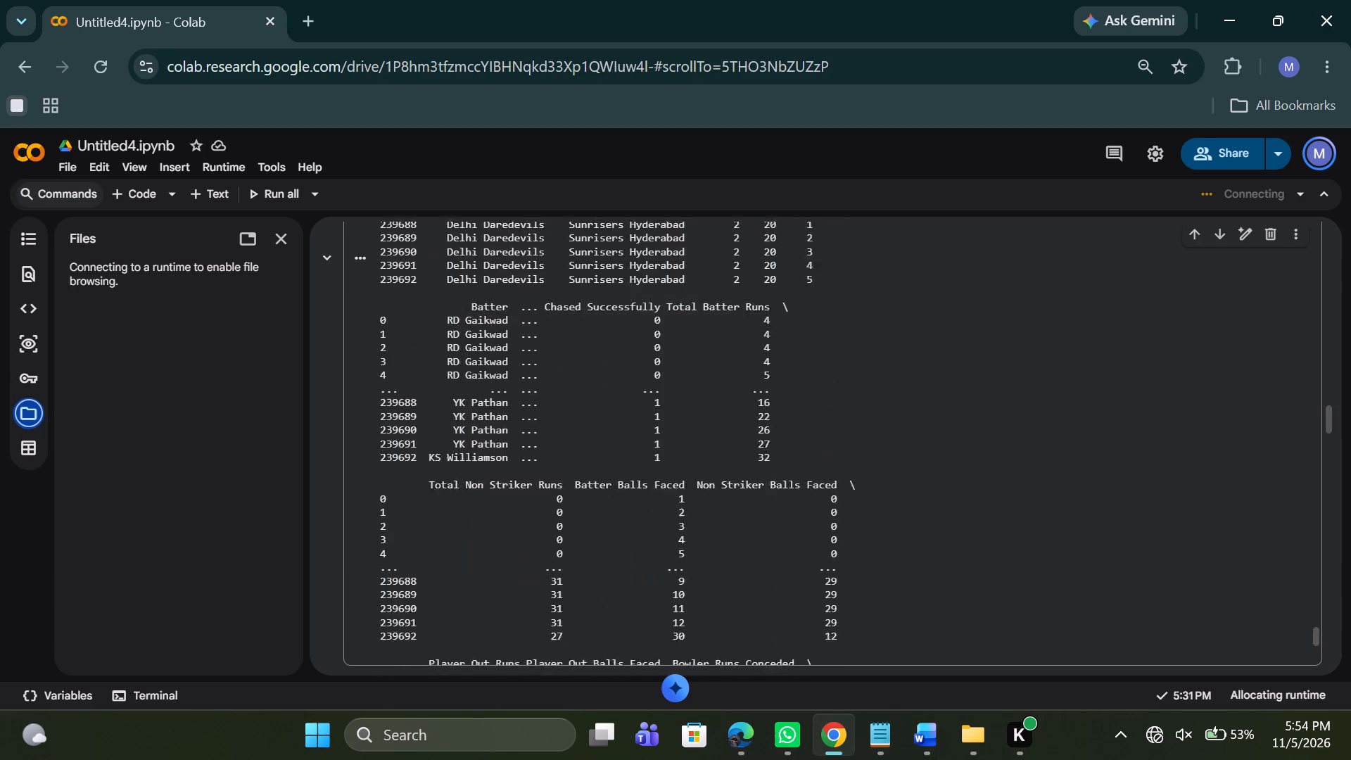
{"action": "scroll", "coordinate": [964, 501], "scroll_direction": "up", "scroll_amount": 9}
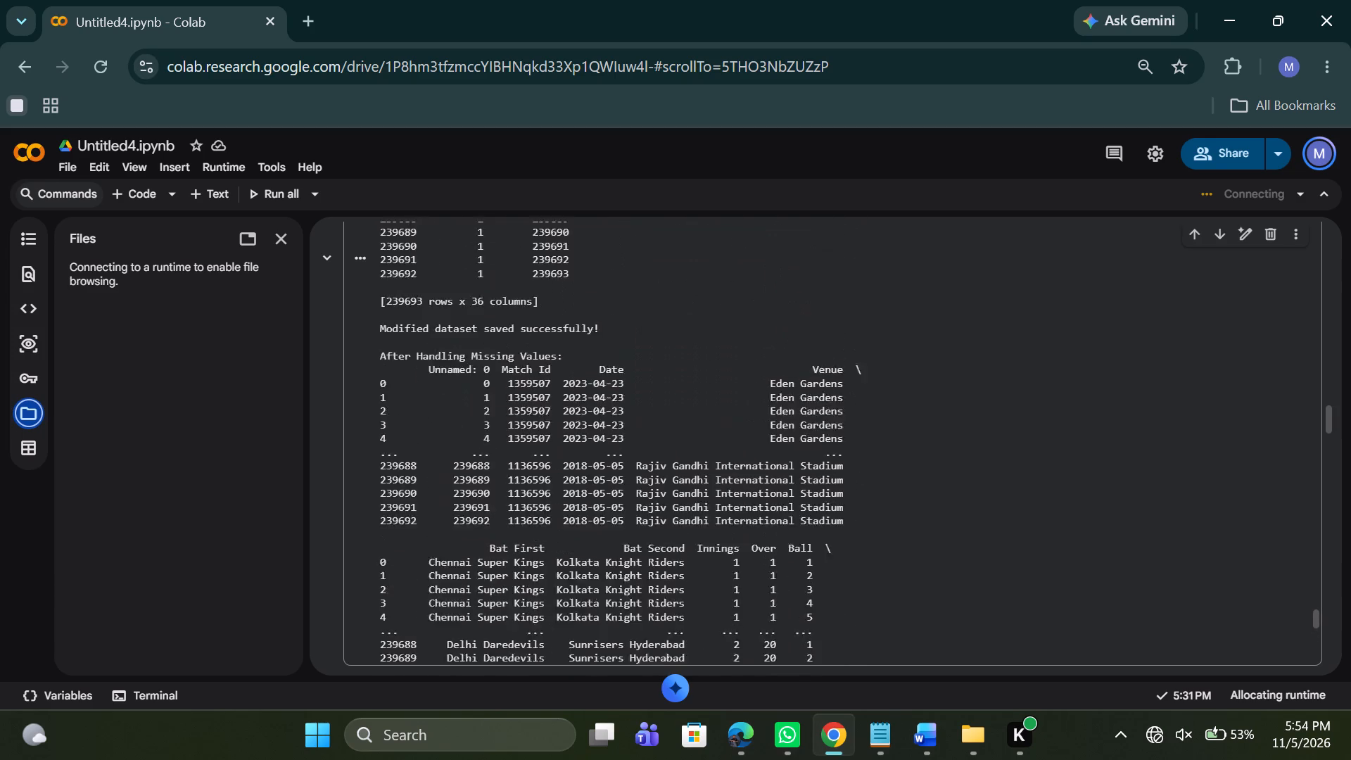
{"action": "scroll", "coordinate": [964, 501], "scroll_direction": "up", "scroll_amount": 20}
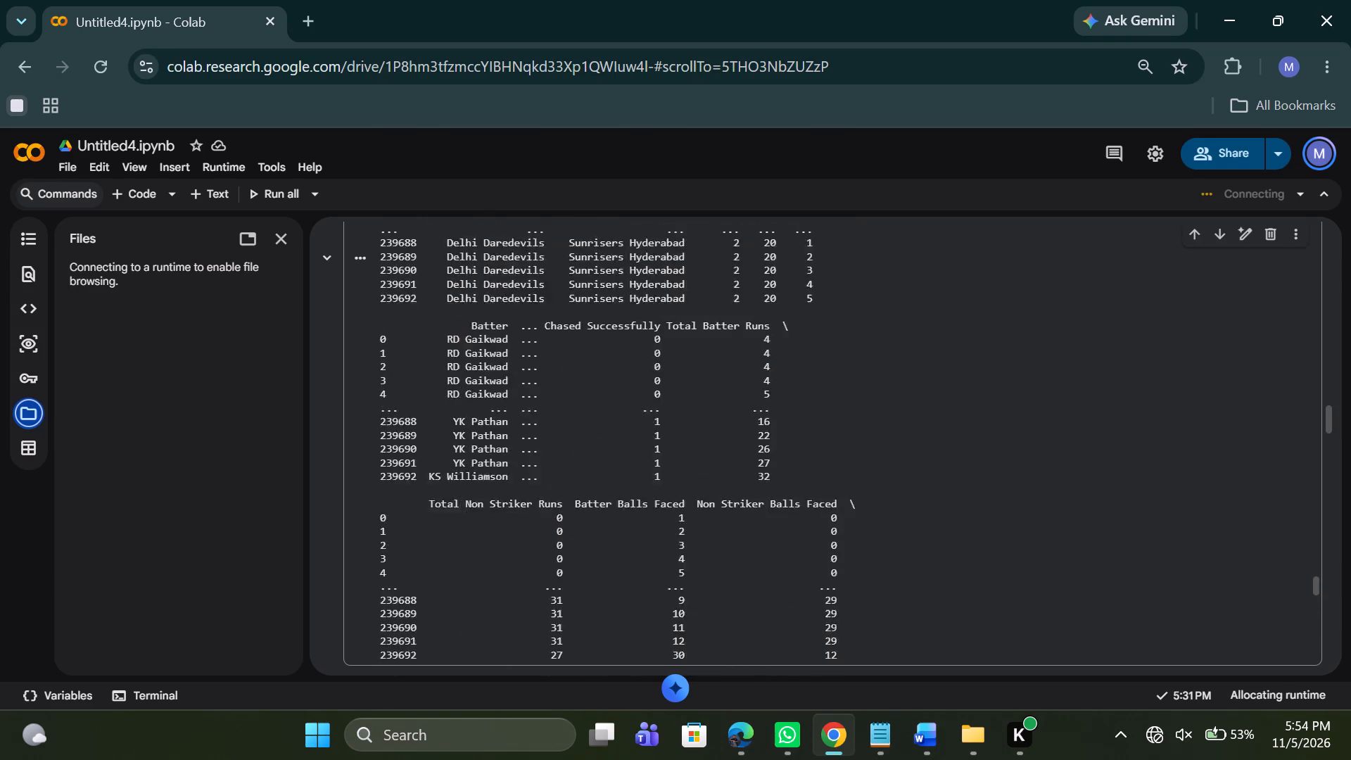
{"action": "scroll", "coordinate": [964, 501], "scroll_direction": "up", "scroll_amount": 13}
{"action": "scroll", "coordinate": [964, 501], "scroll_direction": "up", "scroll_amount": 9}
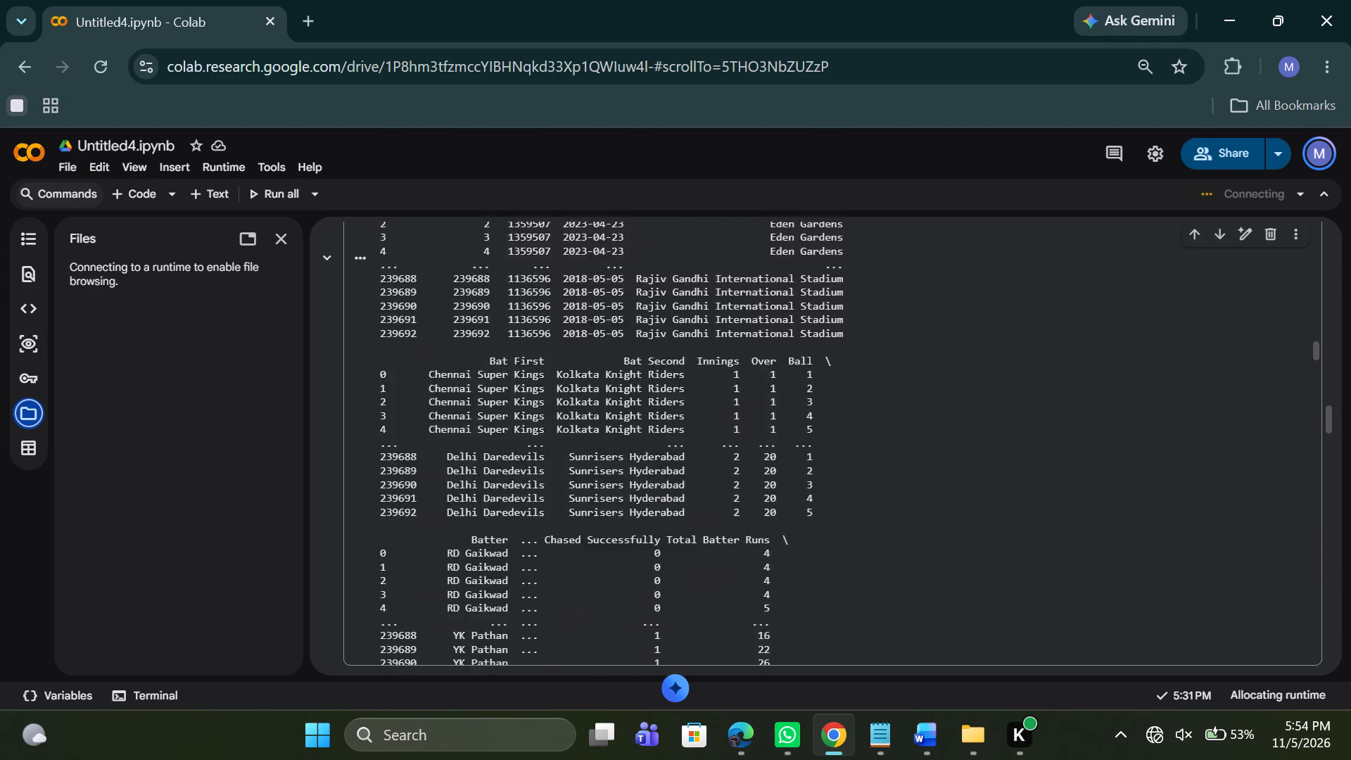
{"action": "scroll", "coordinate": [964, 501], "scroll_direction": "up", "scroll_amount": 18}
{"action": "scroll", "coordinate": [964, 501], "scroll_direction": "up", "scroll_amount": 14}
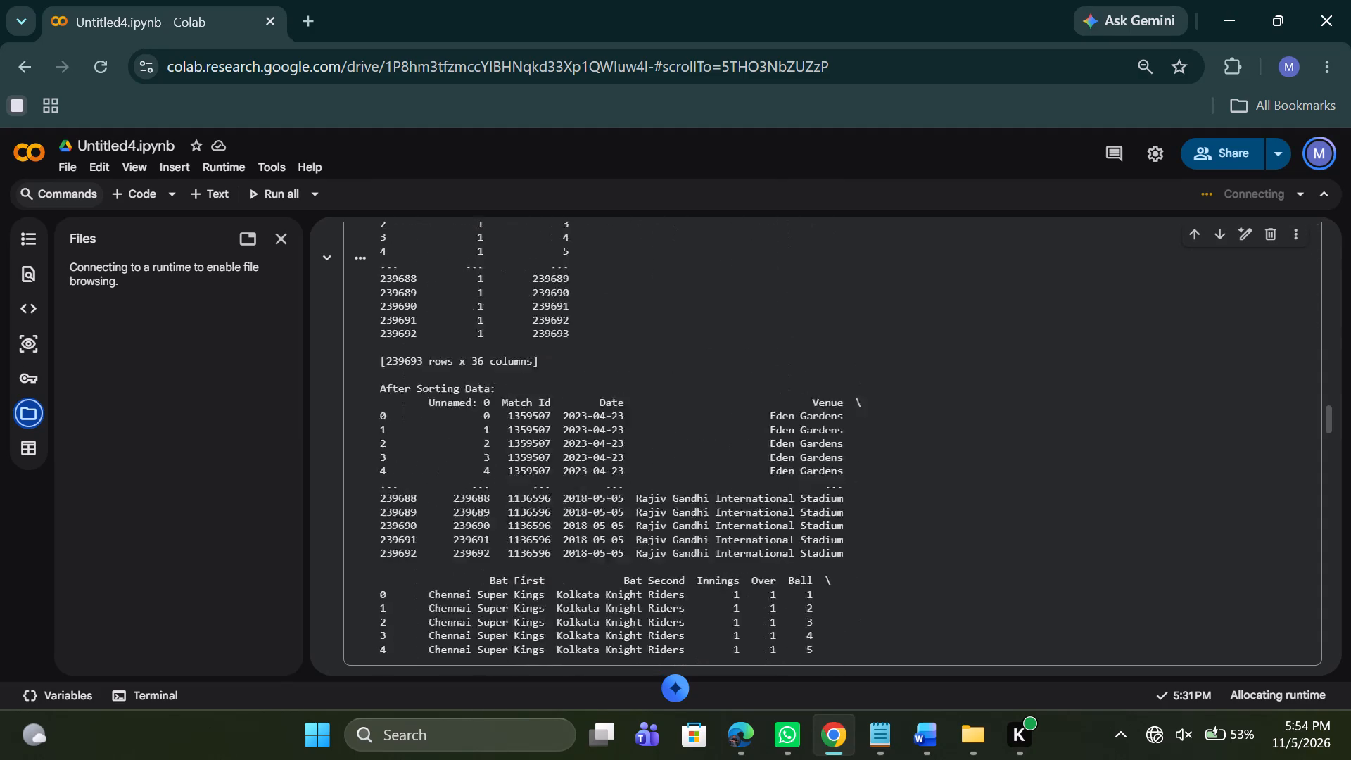
{"action": "scroll", "coordinate": [964, 501], "scroll_direction": "up", "scroll_amount": 15}
{"action": "scroll", "coordinate": [964, 501], "scroll_direction": "up", "scroll_amount": 7}
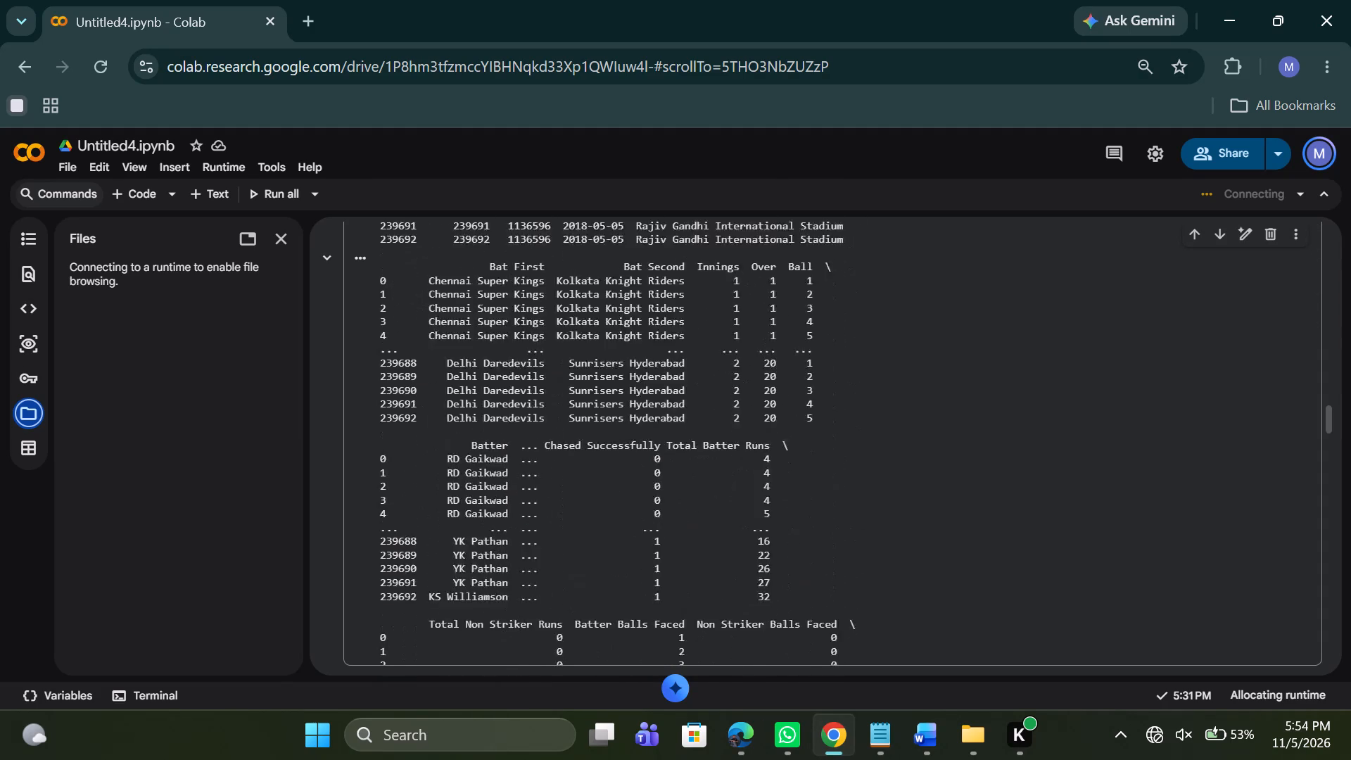
Close the Files pane in Colab so the notebook cells use the full width.
{"action": "left_click", "coordinate": [288, 242]}
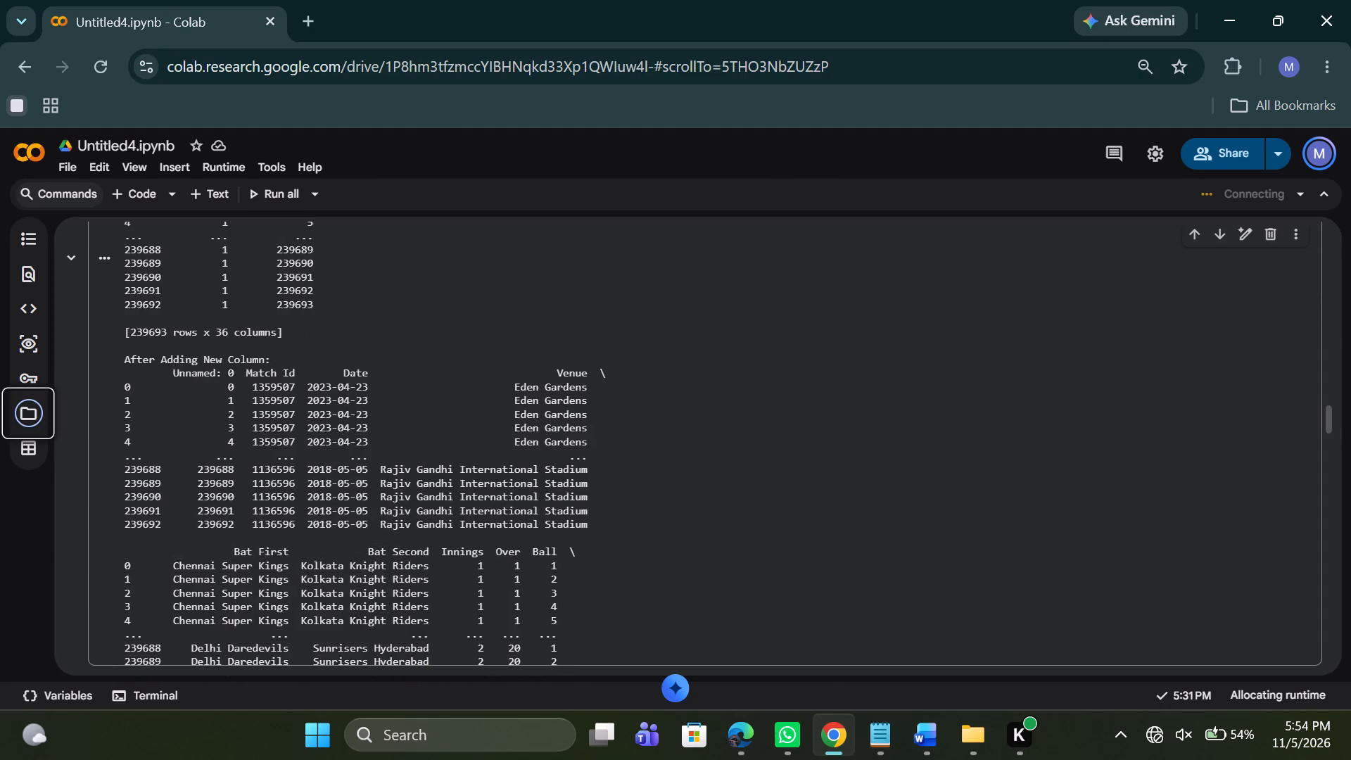
Snip the full-width Colab page area showing the modification code cell from the pandas import through After Removing Duplicates.
{"action": "scroll", "coordinate": [713, 592], "scroll_direction": "up", "scroll_amount": 8}
{"action": "scroll", "coordinate": [713, 592], "scroll_direction": "up", "scroll_amount": 20}
{"action": "scroll", "coordinate": [713, 592], "scroll_direction": "up", "scroll_amount": 10}
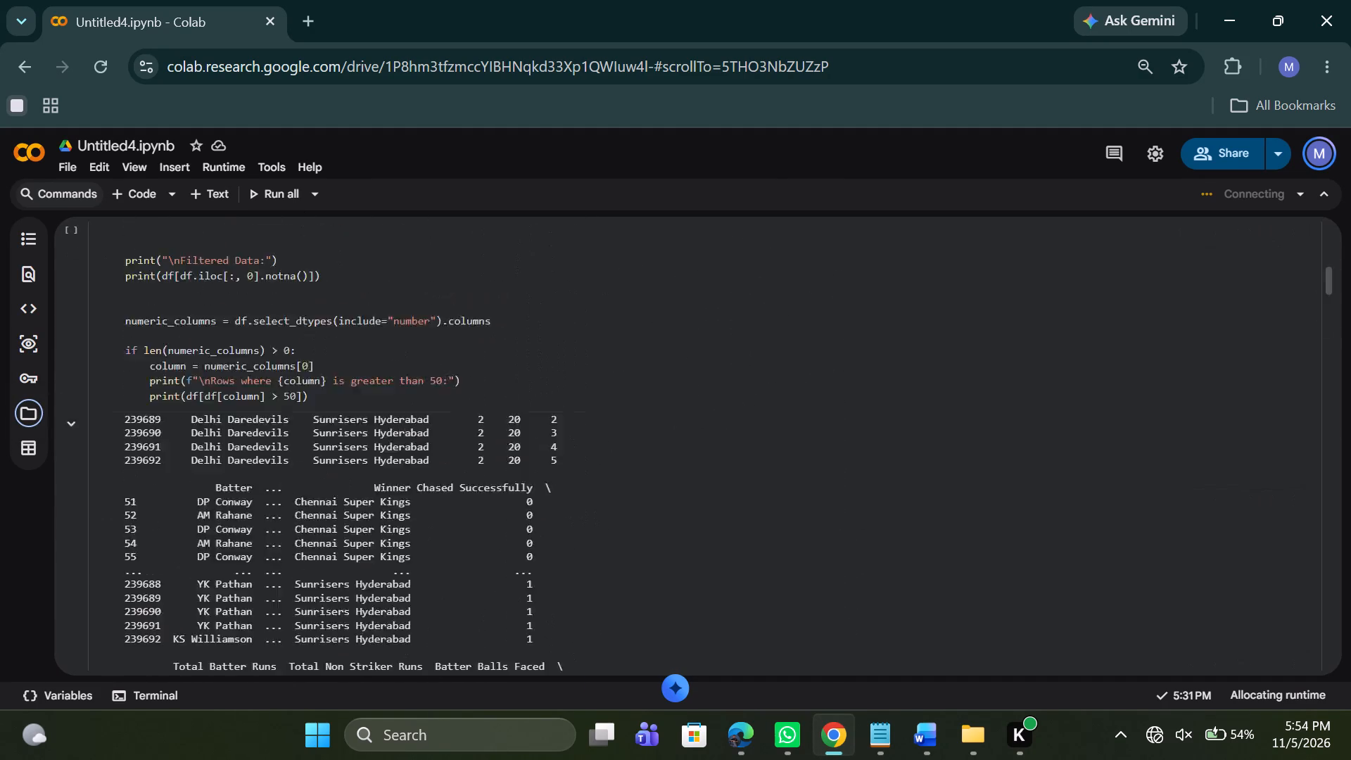
{"action": "scroll", "coordinate": [713, 592], "scroll_direction": "up", "scroll_amount": 8}
{"action": "scroll", "coordinate": [310, 441], "scroll_direction": "up", "scroll_amount": 6}
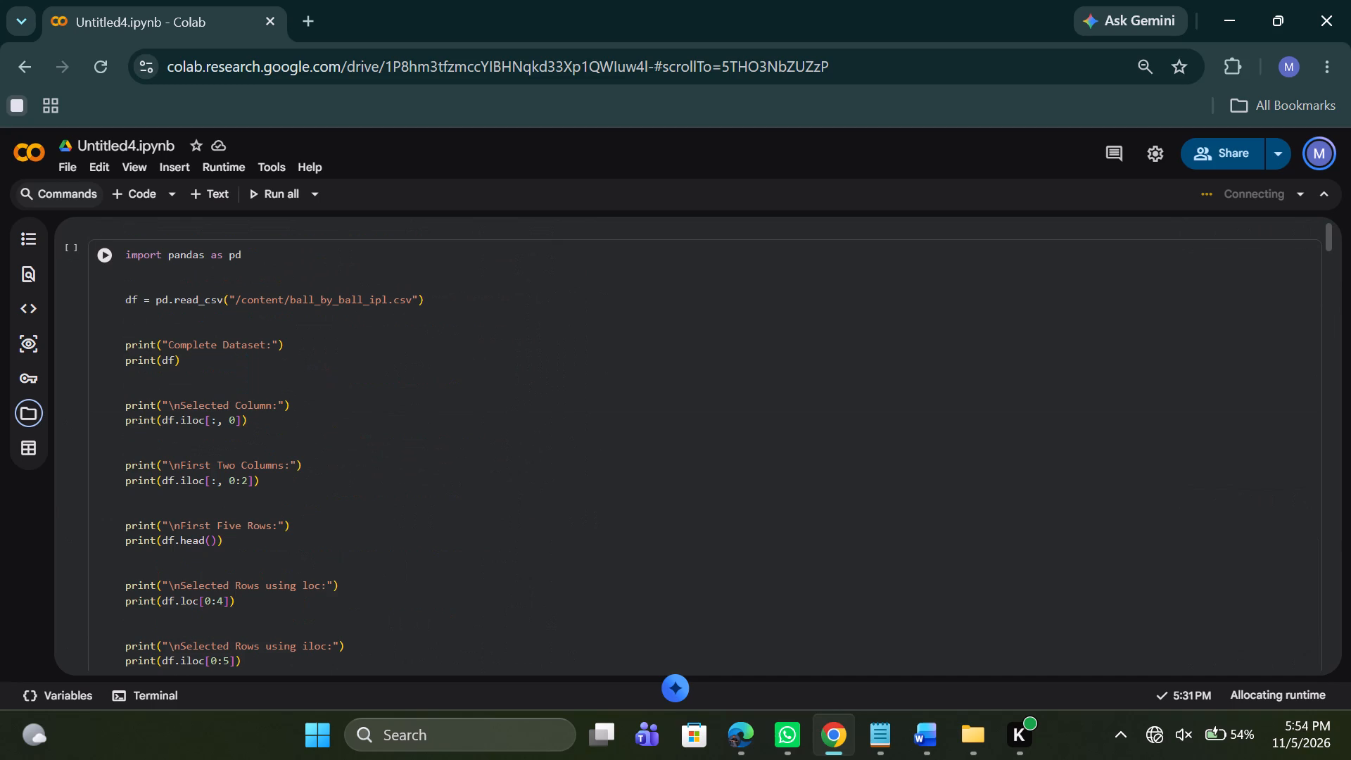
{"action": "scroll", "coordinate": [310, 441], "scroll_direction": "down", "scroll_amount": 10}
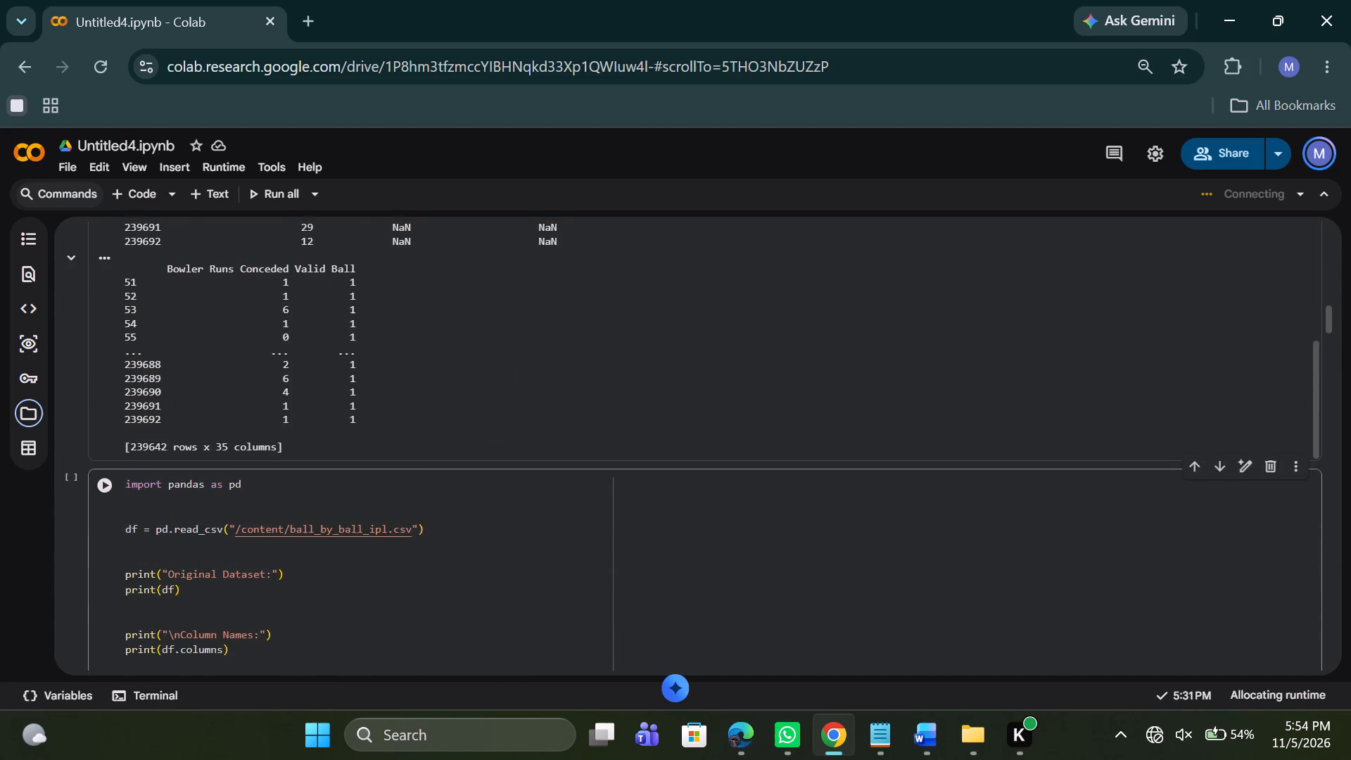
{"action": "scroll", "coordinate": [310, 441], "scroll_direction": "down", "scroll_amount": 5}
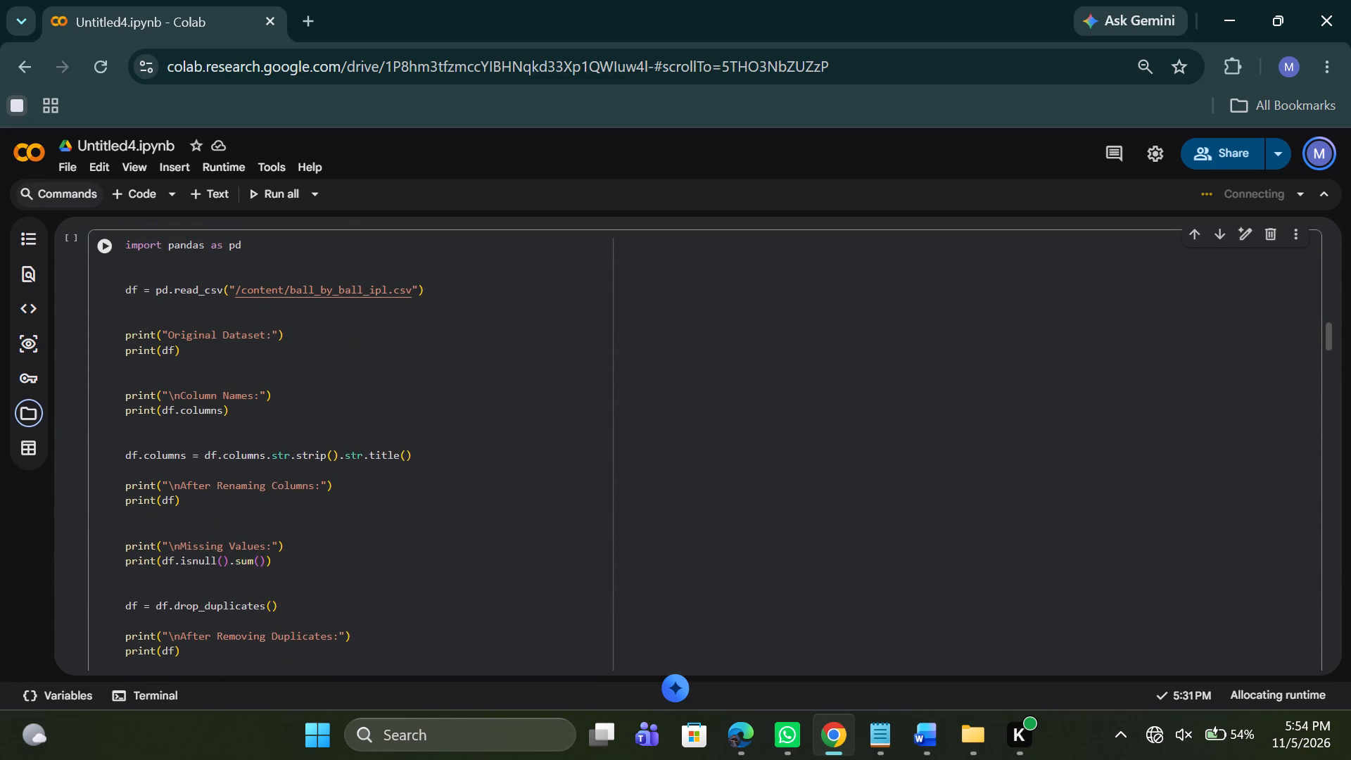
{"action": "scroll", "coordinate": [310, 441], "scroll_direction": "down", "scroll_amount": 1}
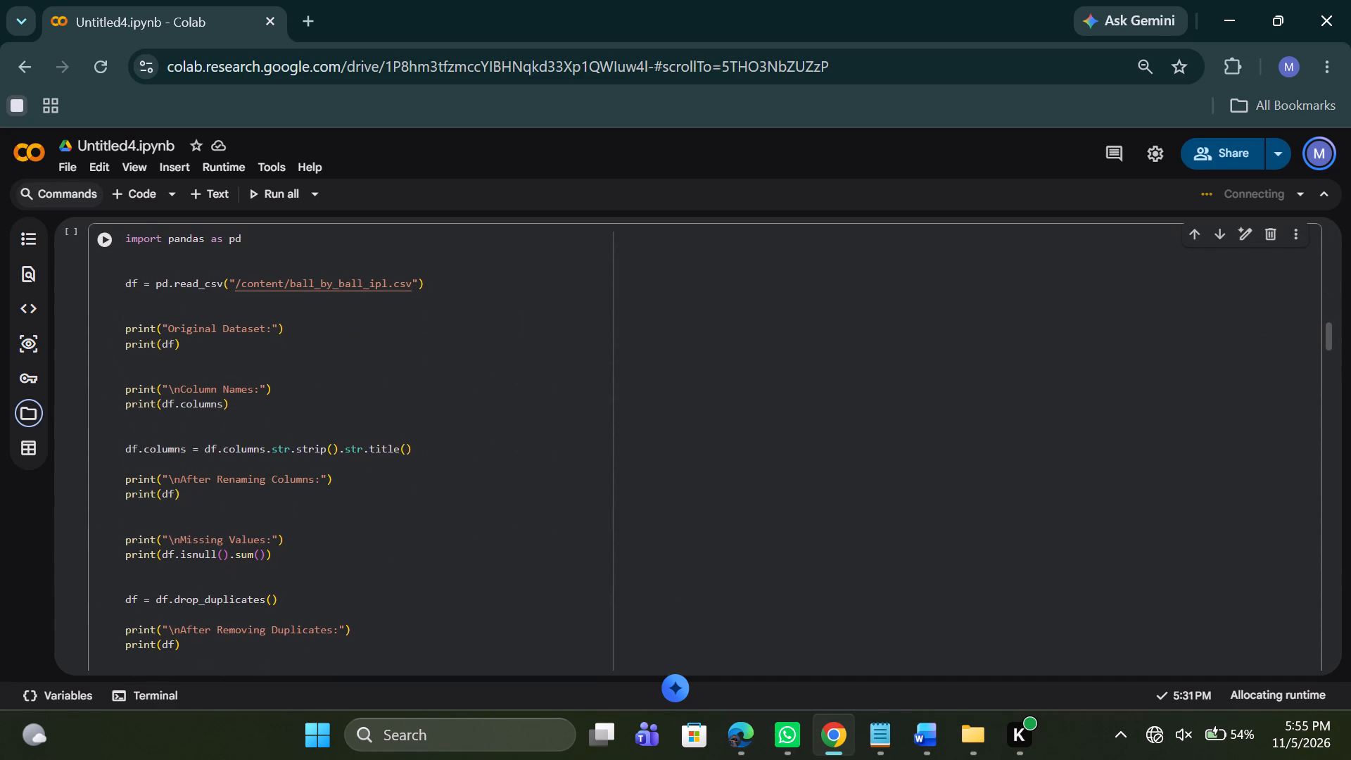
{"action": "key", "text": "Print"}
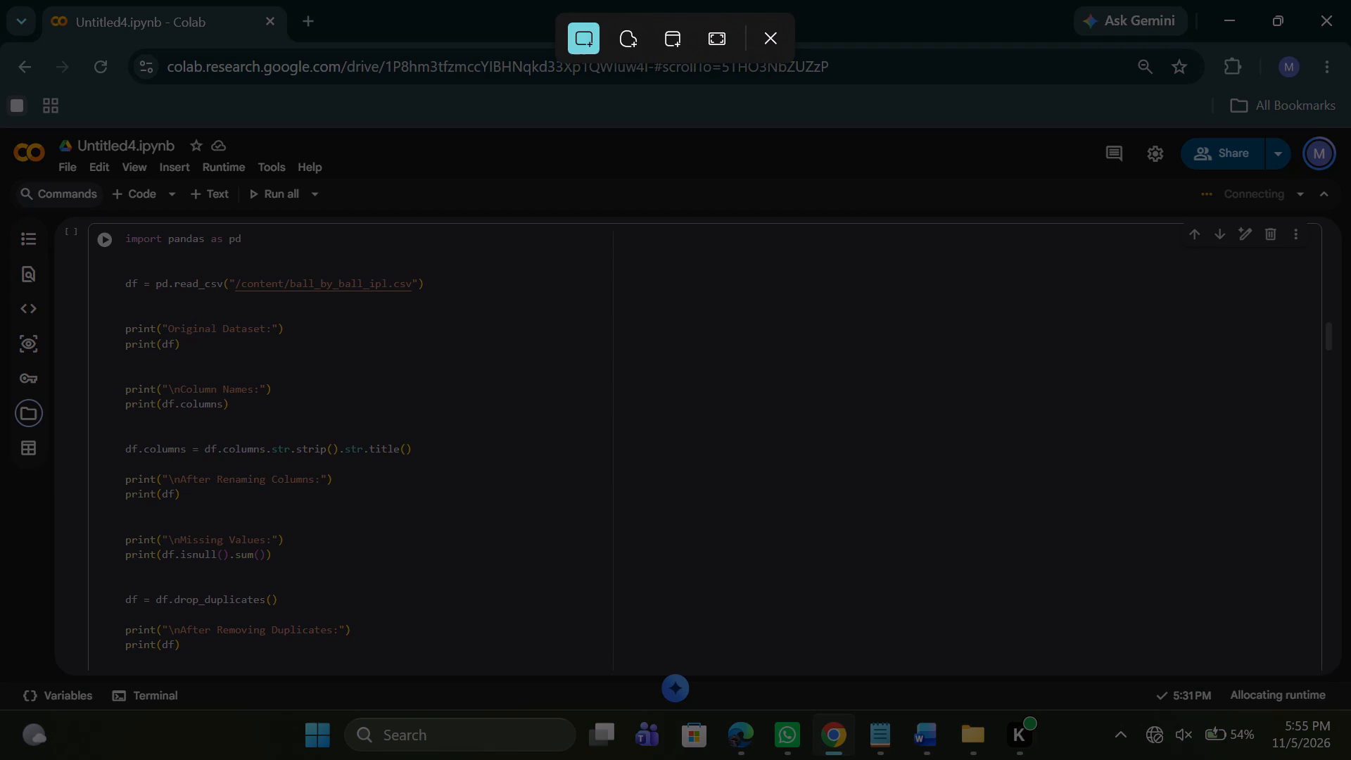
{"action": "left_click_drag", "start_coordinate": [0, 129], "coordinate": [1350, 759]}
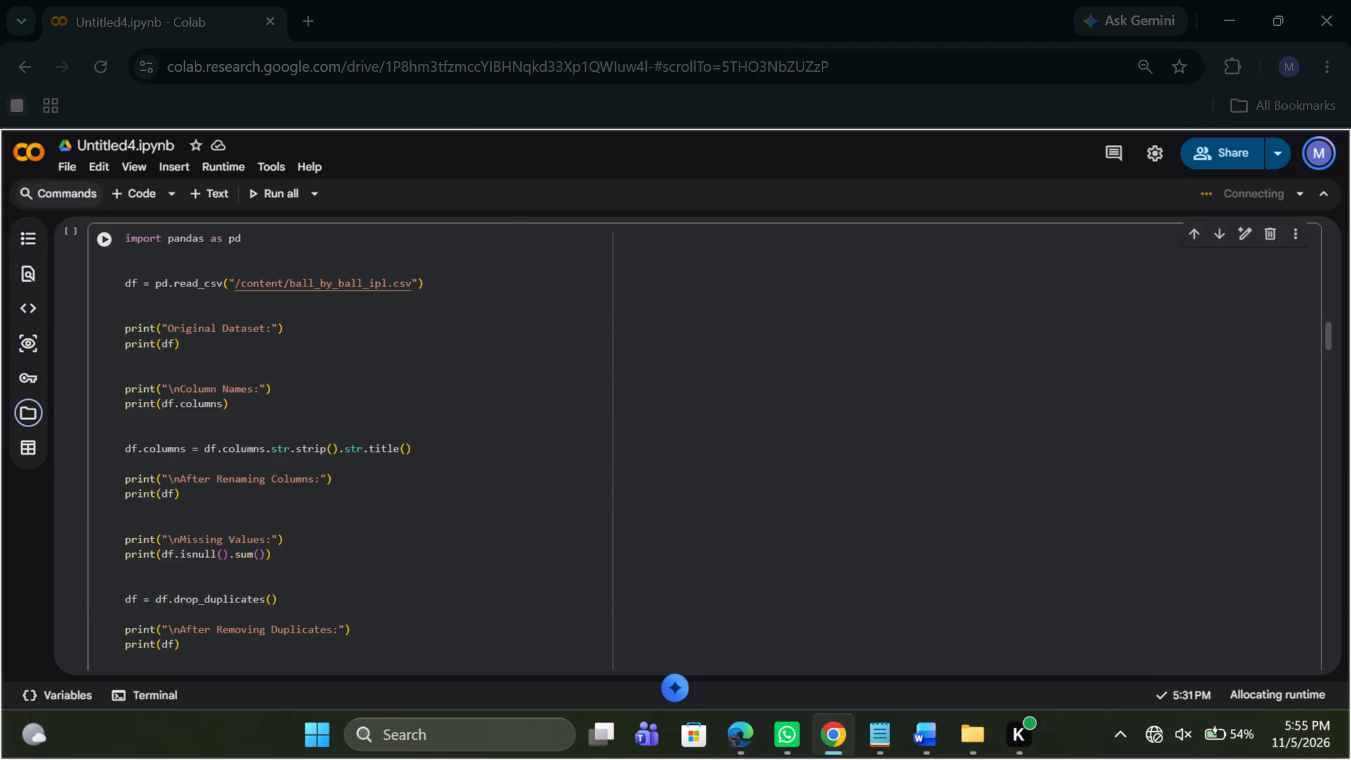
{"action": "left_click_drag", "start_coordinate": [1350, 759], "coordinate": [1349, 714]}
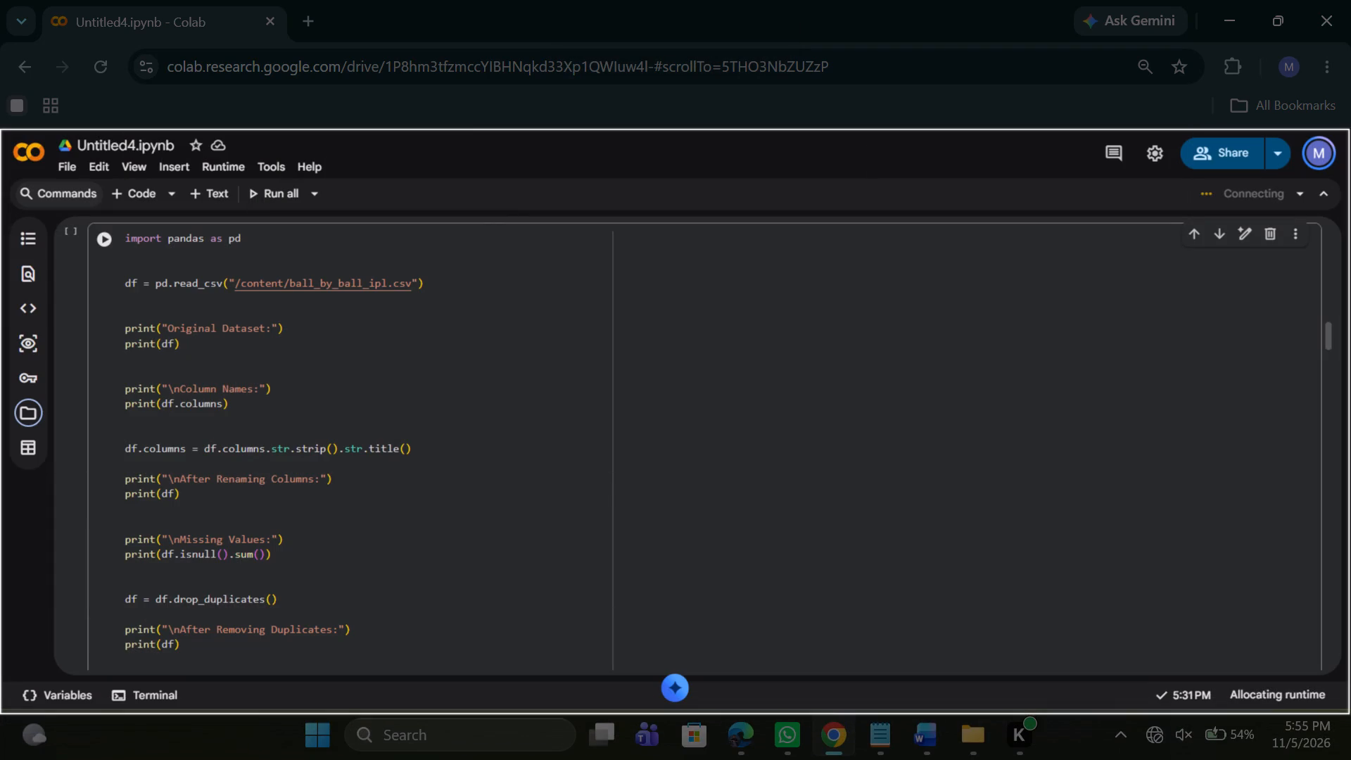
Paste the code snip into Assignement 1 in Word, three lines below the saved-dataset screenshot and before the 4. Explanation heading.
{"action": "left_click", "coordinate": [937, 735]}
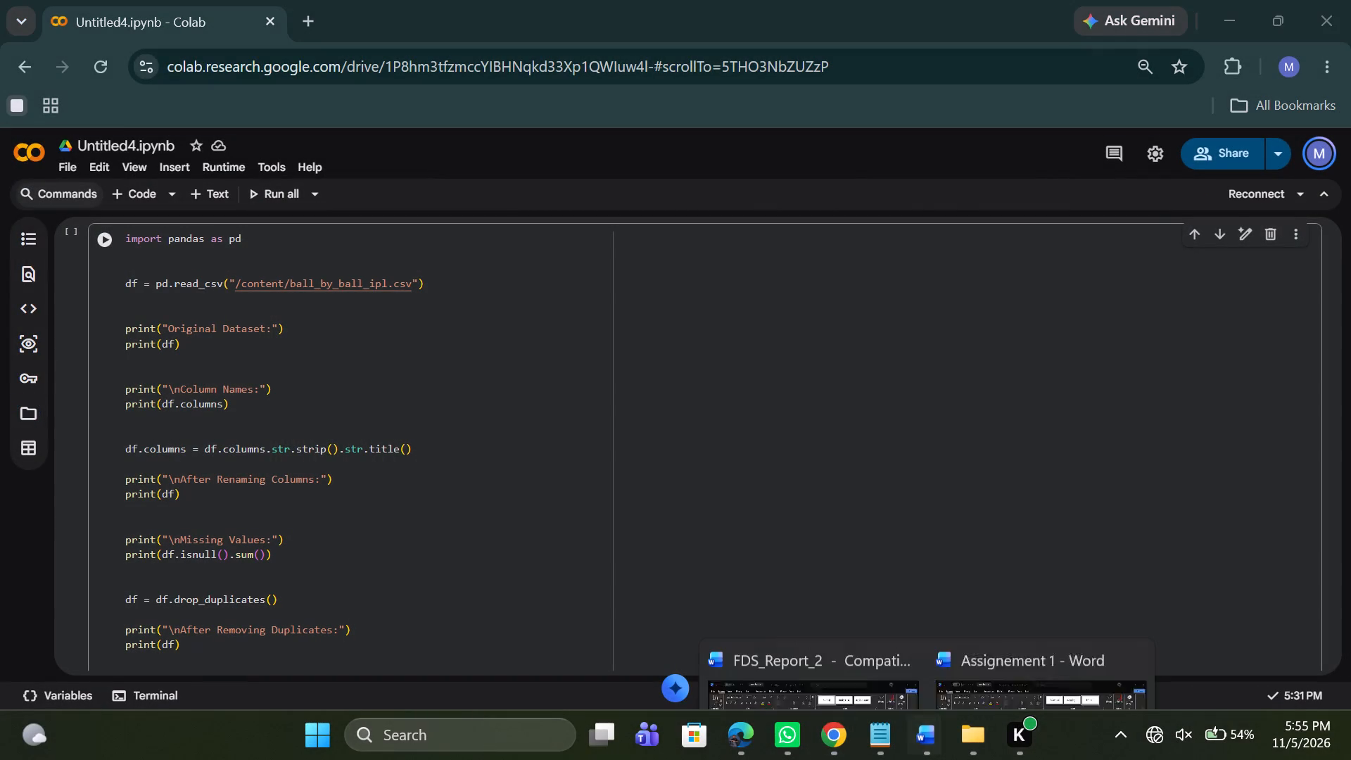
{"action": "left_click", "coordinate": [998, 653]}
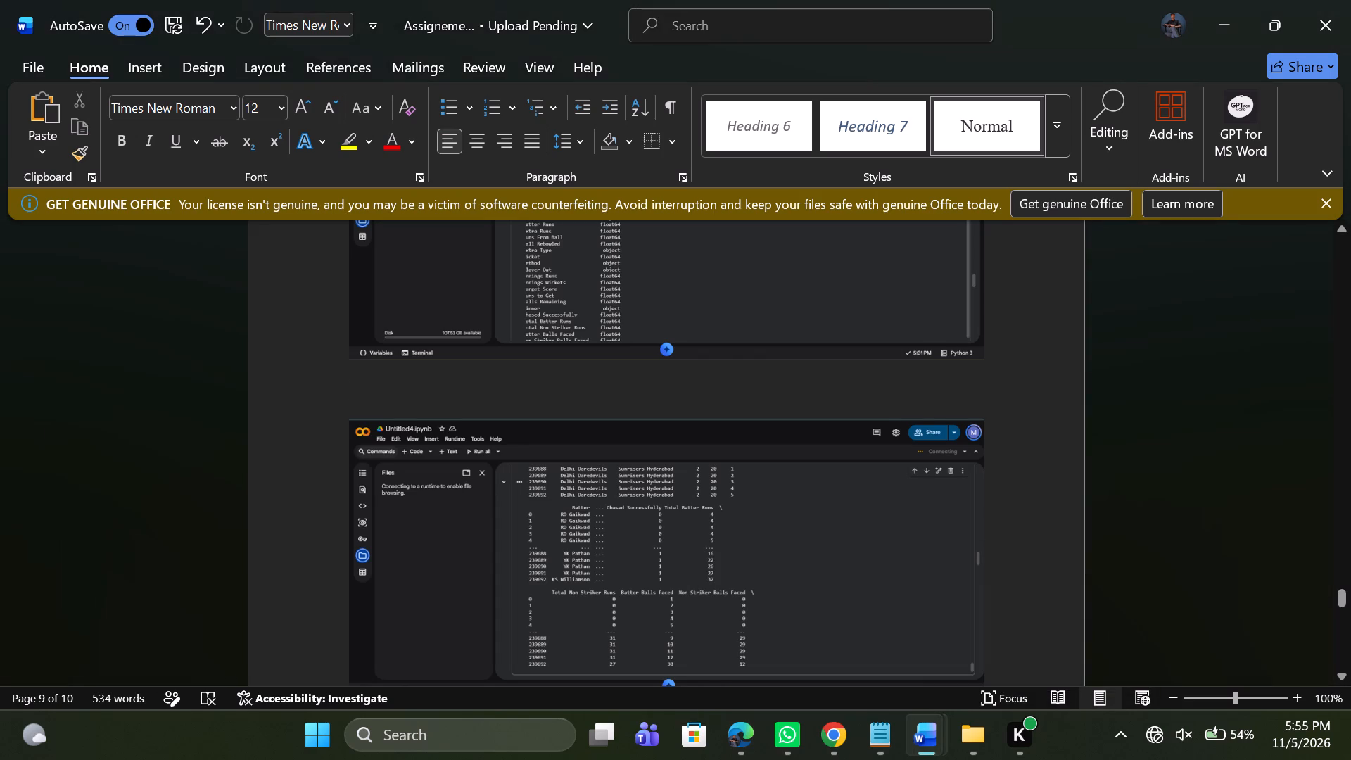
{"action": "scroll", "coordinate": [841, 398], "scroll_direction": "down", "scroll_amount": 4}
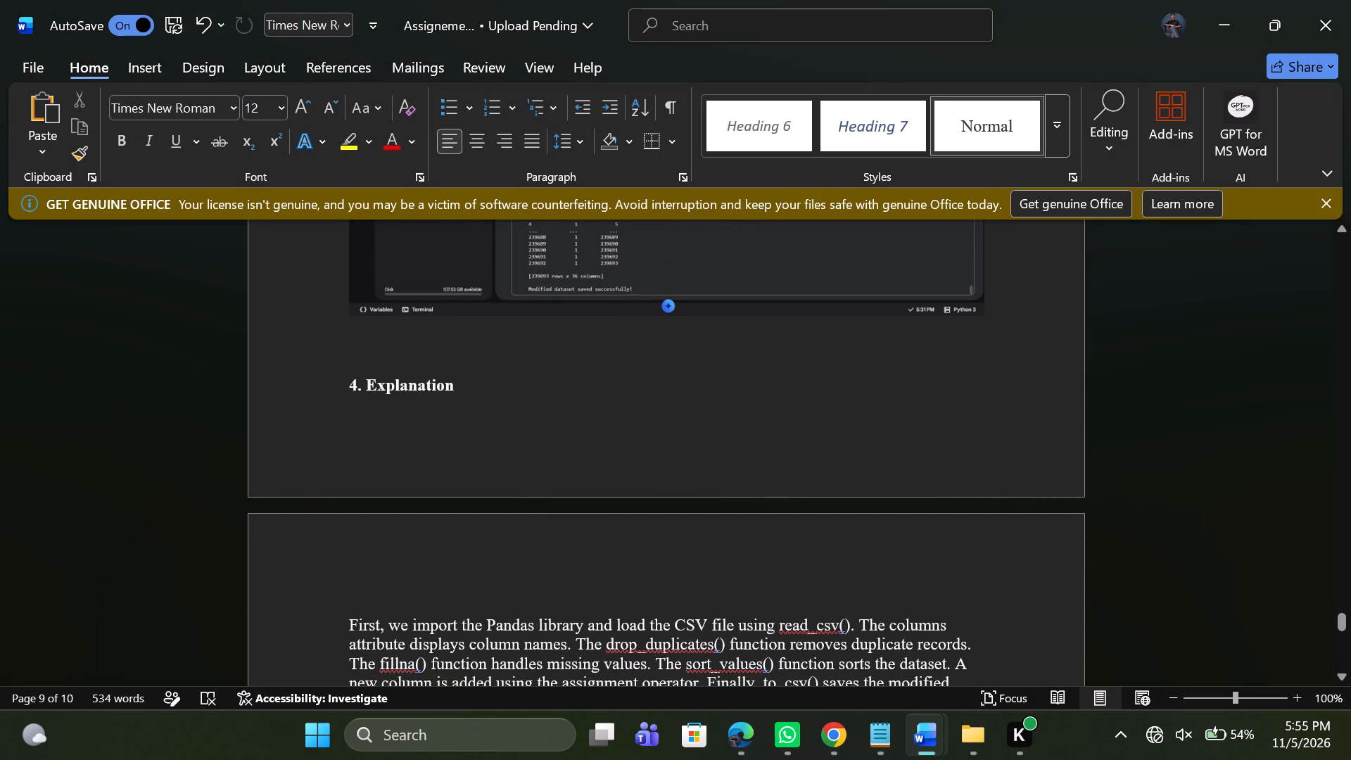
{"action": "left_click", "coordinate": [993, 303]}
{"action": "key", "text": "Return"}
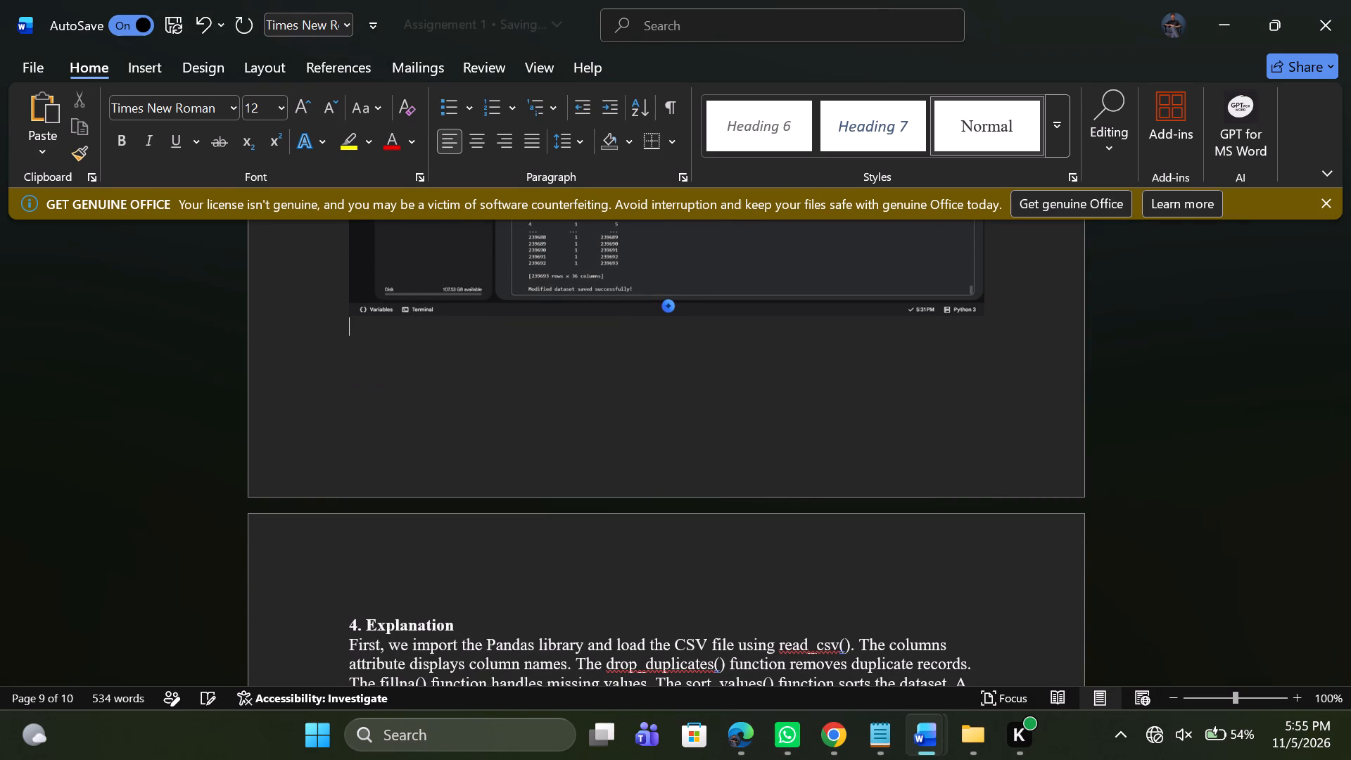
{"action": "key", "text": "Return"}
{"action": "key", "text": "Return"}
{"action": "key", "text": "ctrl+v"}
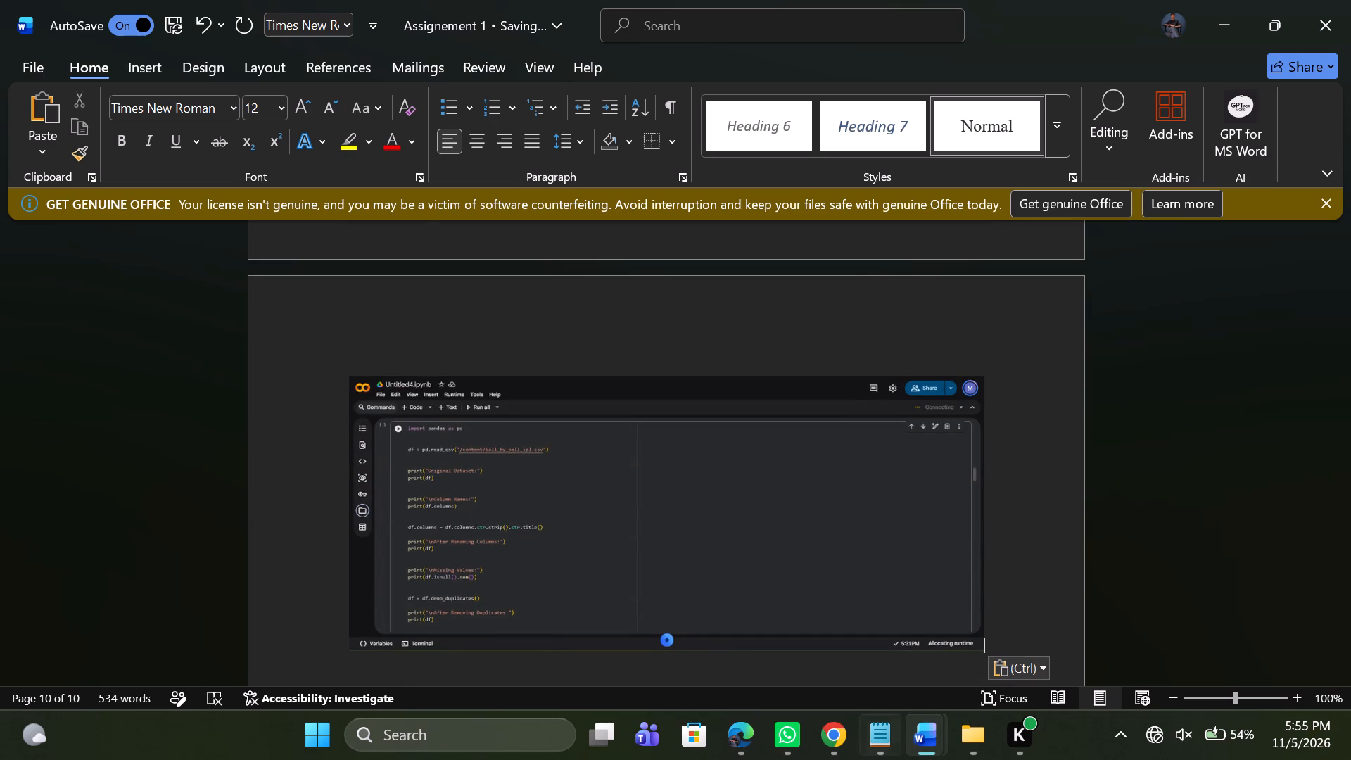
In Colab, snip the full-width page area showing the rest of the modification code, from the fillna loop to the saved-dataset print line.
{"action": "left_click", "coordinate": [830, 735]}
{"action": "scroll", "coordinate": [760, 483], "scroll_direction": "down", "scroll_amount": 2}
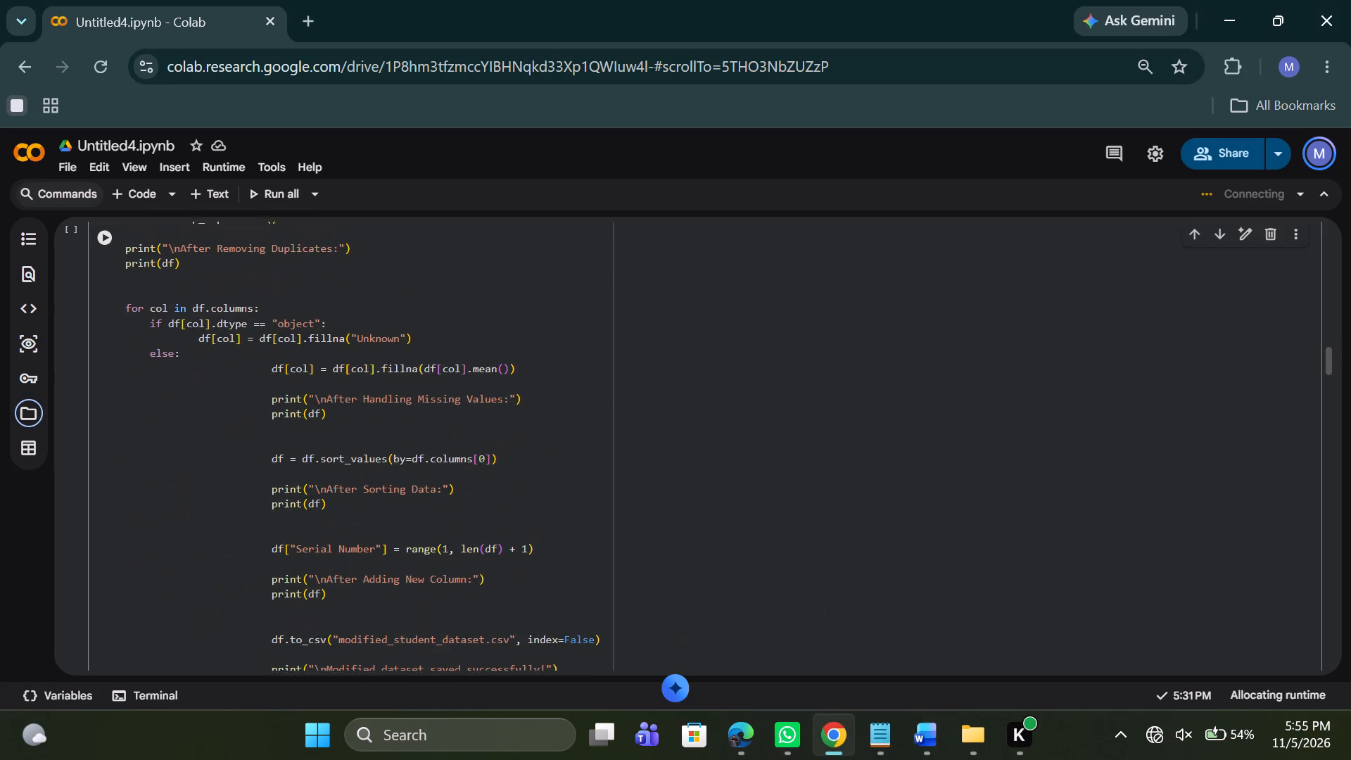
{"action": "scroll", "coordinate": [760, 483], "scroll_direction": "down", "scroll_amount": 3}
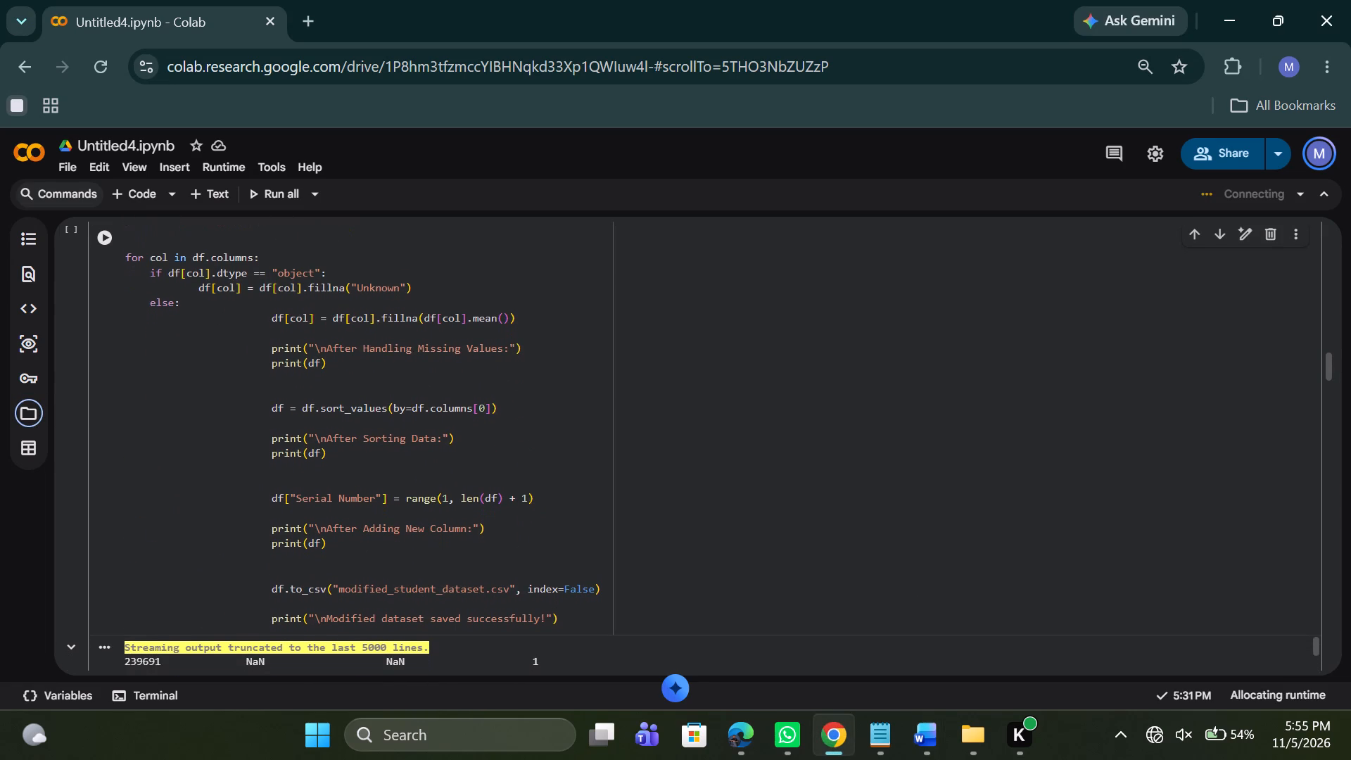
{"action": "scroll", "coordinate": [760, 483], "scroll_direction": "down", "scroll_amount": 1}
{"action": "key", "text": "Print"}
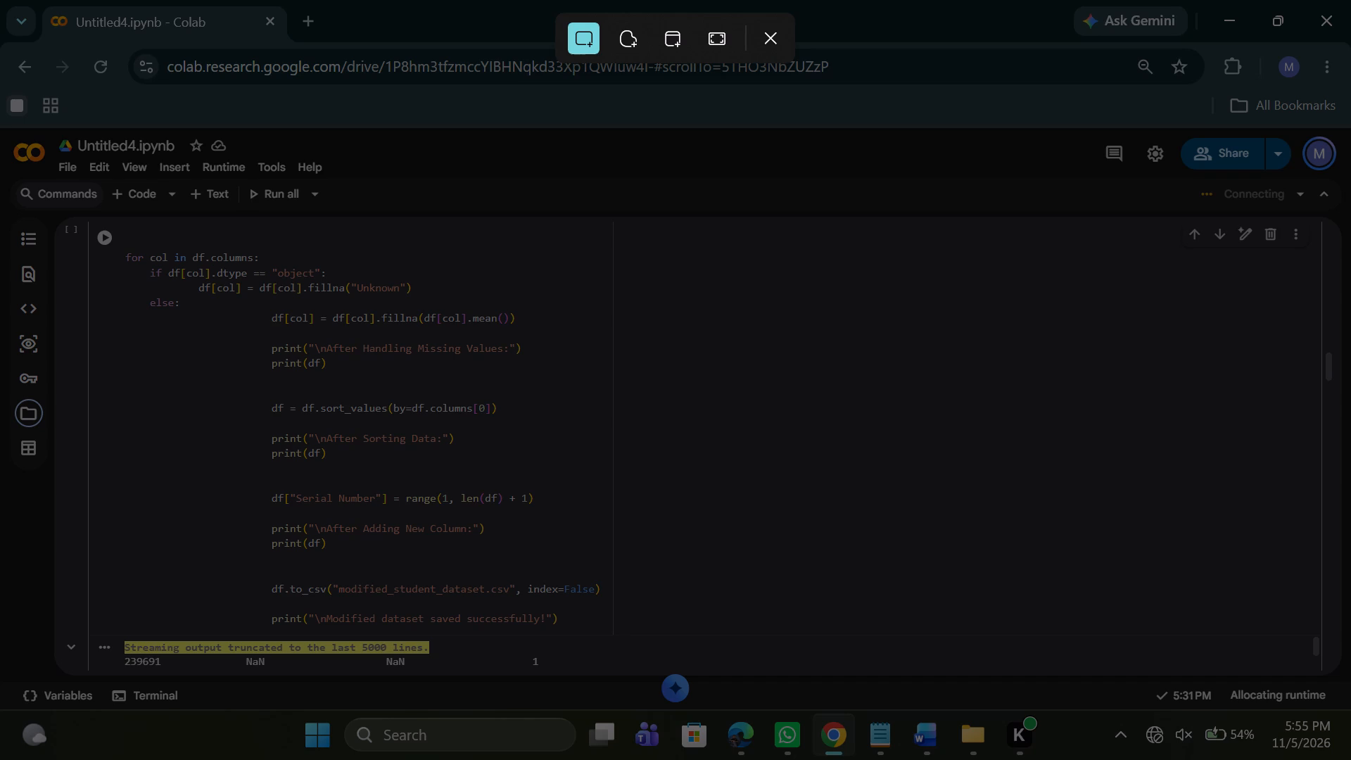
{"action": "left_click_drag", "start_coordinate": [0, 126], "coordinate": [1350, 759]}
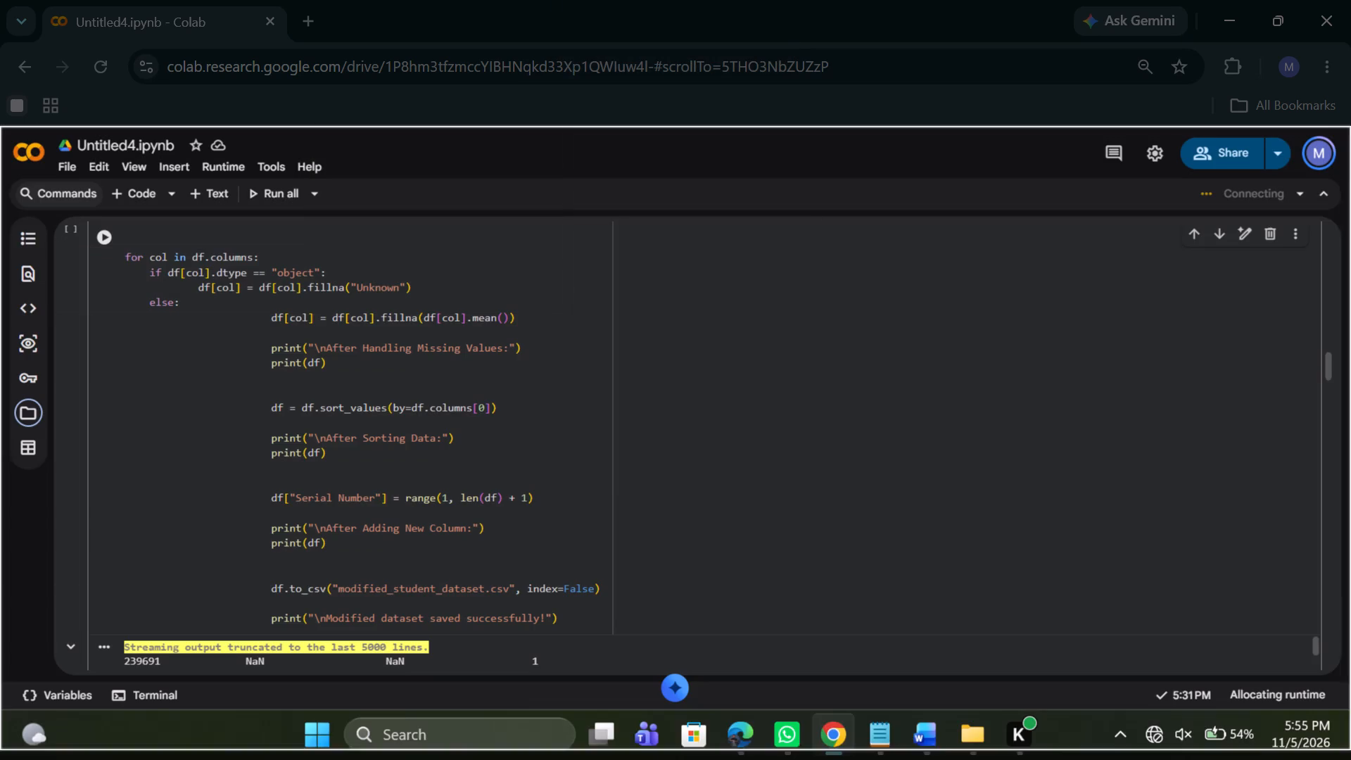
{"action": "left_click_drag", "start_coordinate": [1350, 759], "coordinate": [1350, 709]}
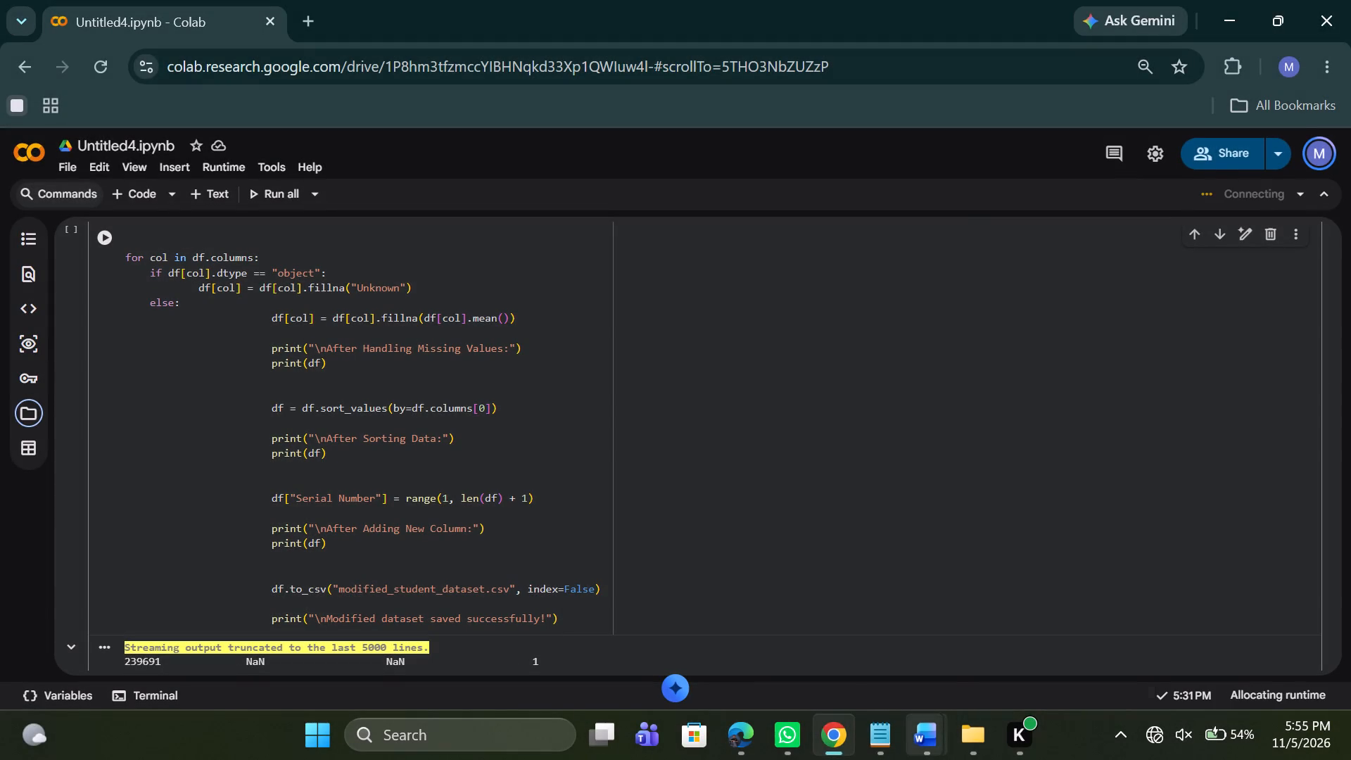
Paste the snip into Assignement 1 in Word, two lines below the first code screenshot, and add two new lines after it.
{"action": "left_click", "coordinate": [934, 723]}
{"action": "left_click", "coordinate": [990, 659]}
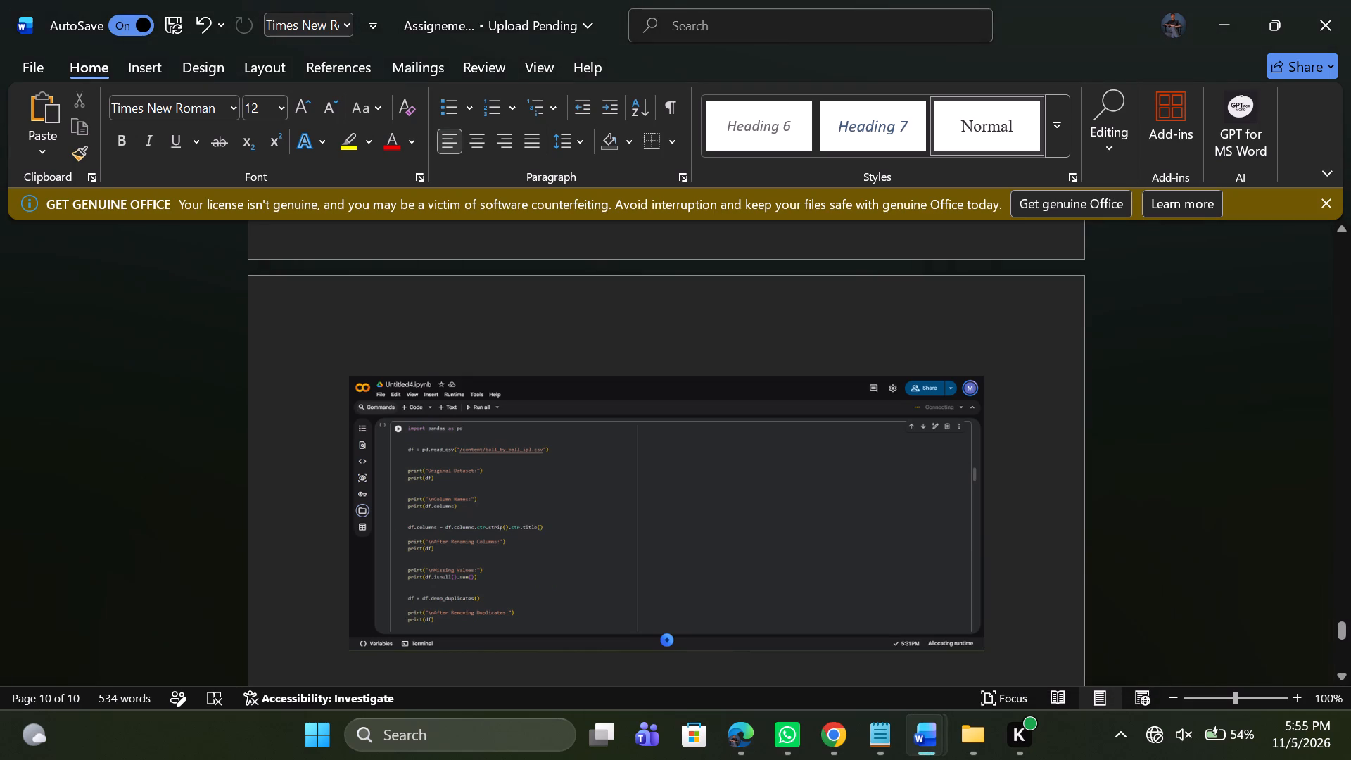
{"action": "key", "text": "Return"}
{"action": "key", "text": "Return"}
{"action": "key", "text": "ctrl+v"}
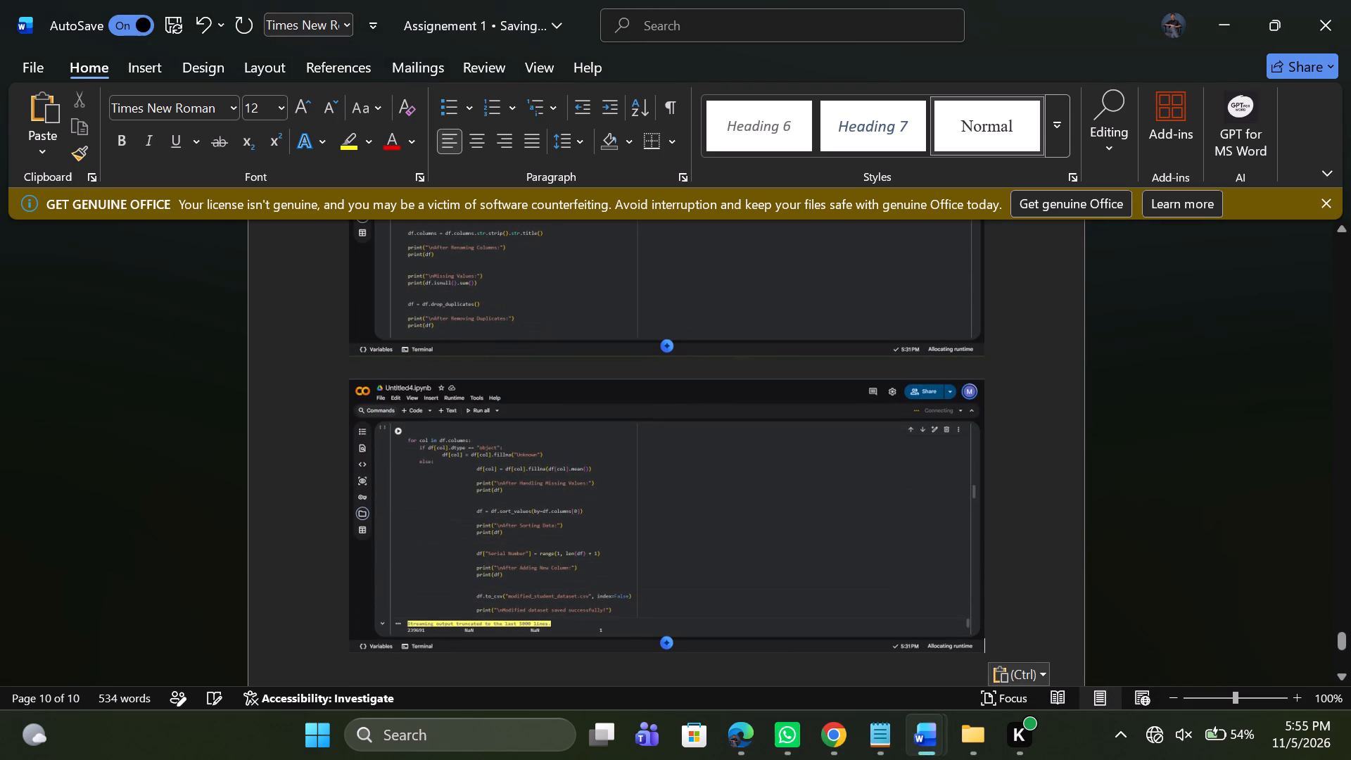
{"action": "key", "text": "Return"}
{"action": "key", "text": "Return"}
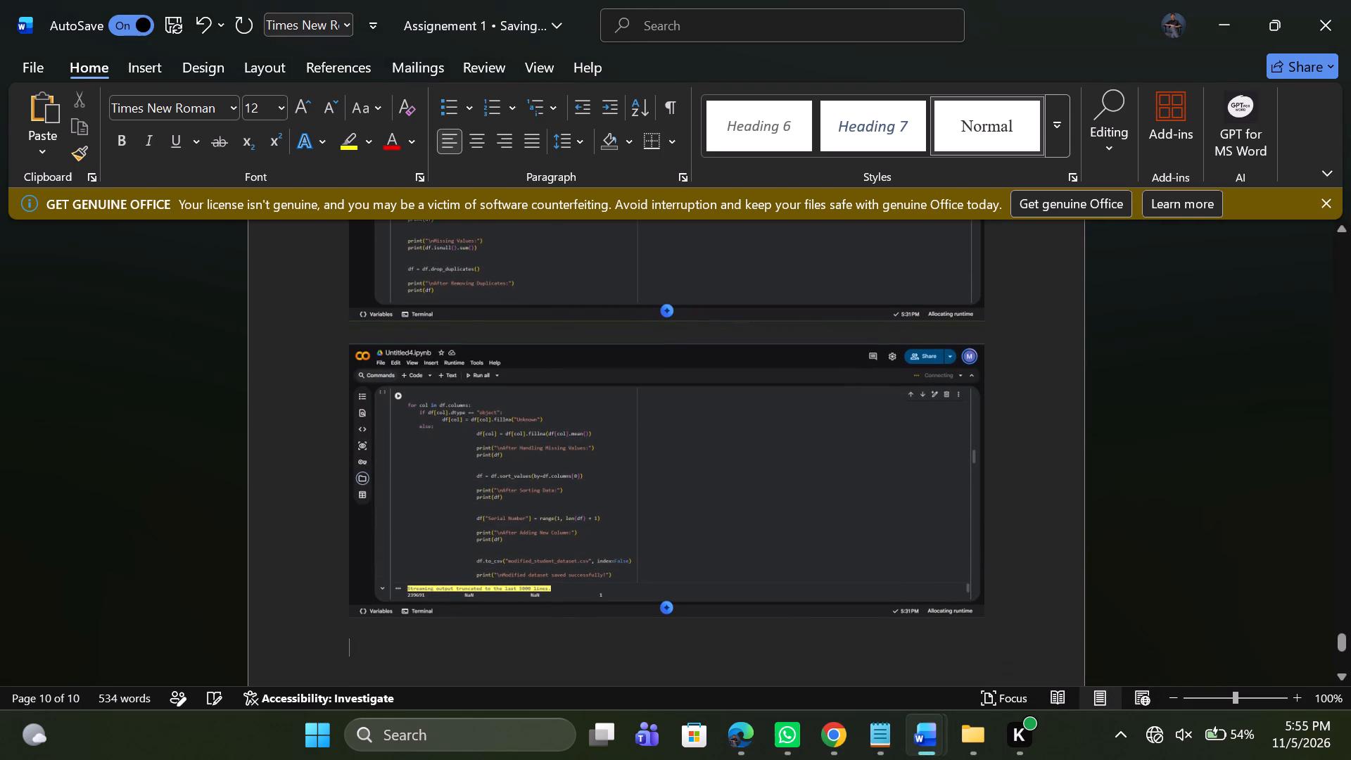
In Colab, snip the full-width page area showing the Valid Ball and Serial Number table and the After Adding New Column output.
{"action": "left_click", "coordinate": [823, 728]}
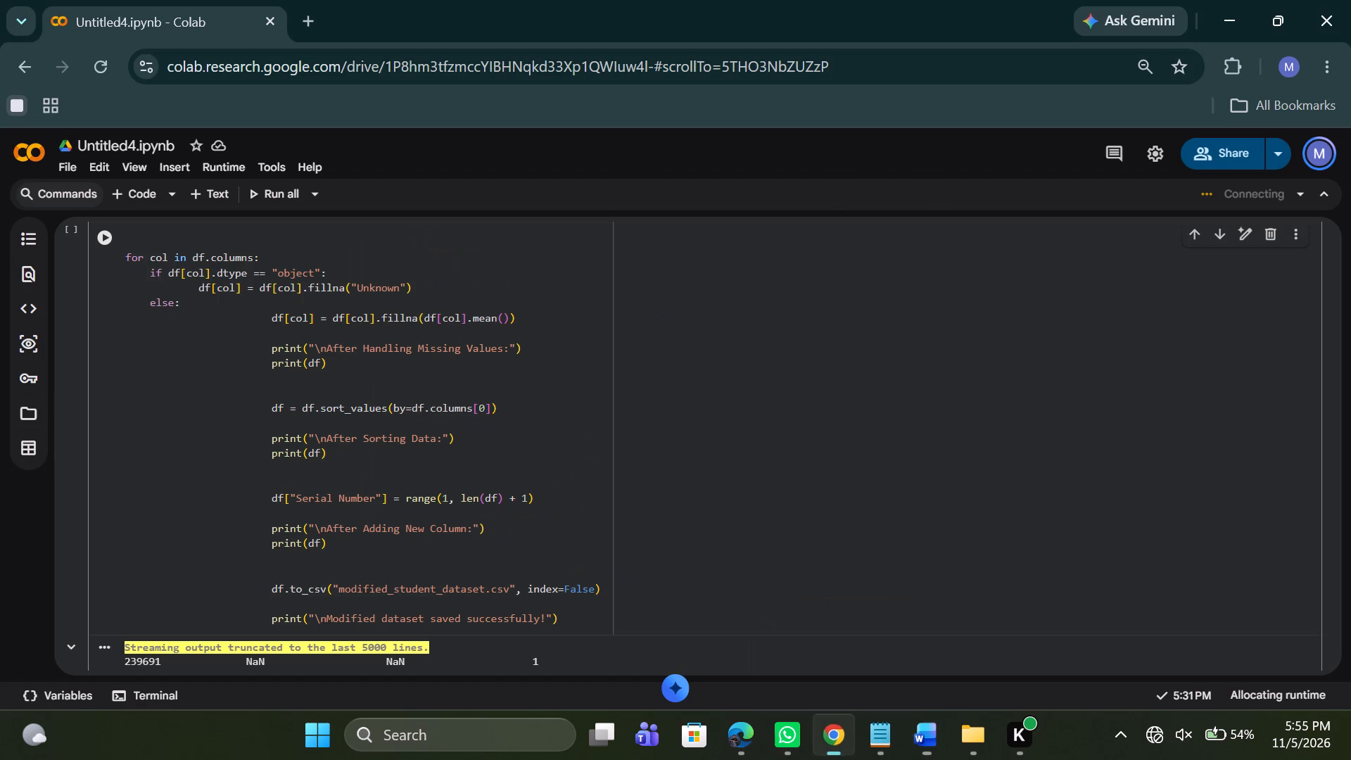
{"action": "scroll", "coordinate": [777, 537], "scroll_direction": "down", "scroll_amount": 5}
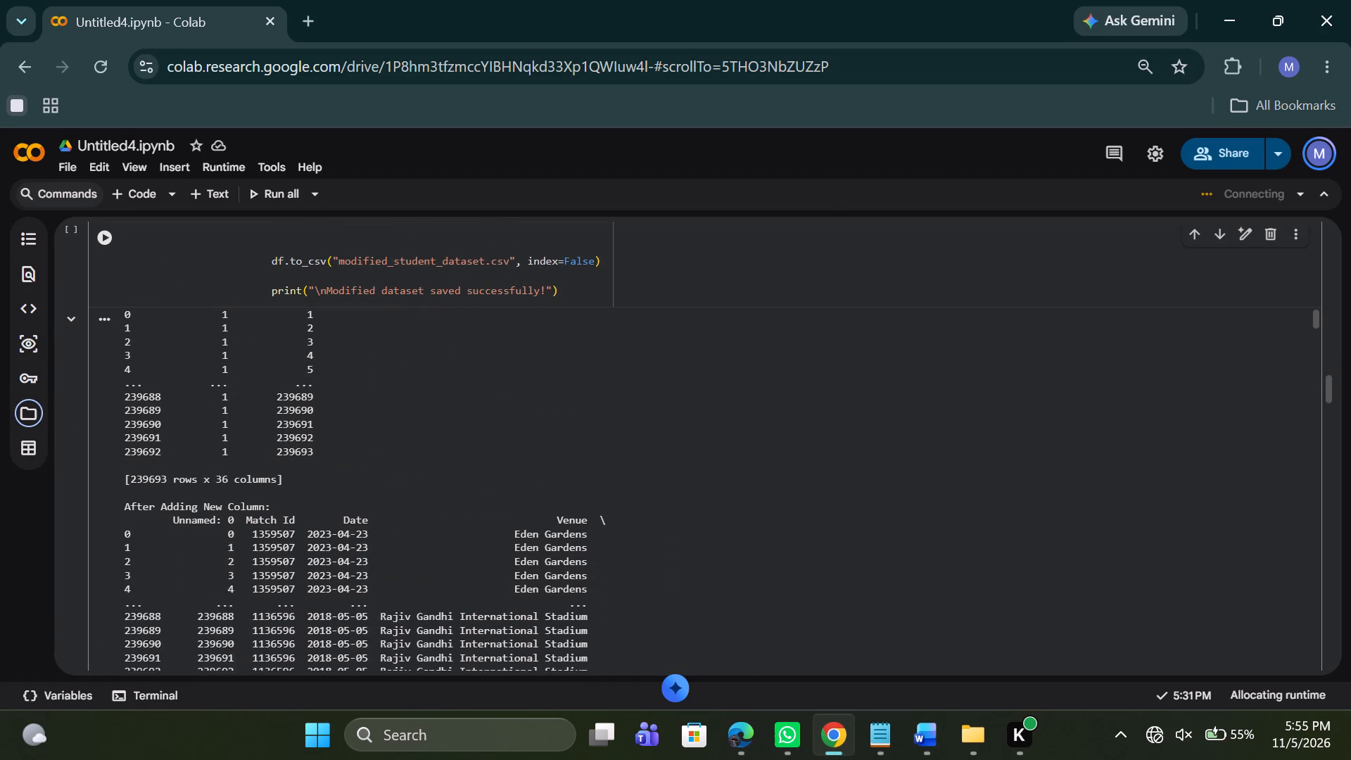
{"action": "scroll", "coordinate": [777, 537], "scroll_direction": "down", "scroll_amount": 1}
{"action": "scroll", "coordinate": [742, 268], "scroll_direction": "down", "scroll_amount": 1}
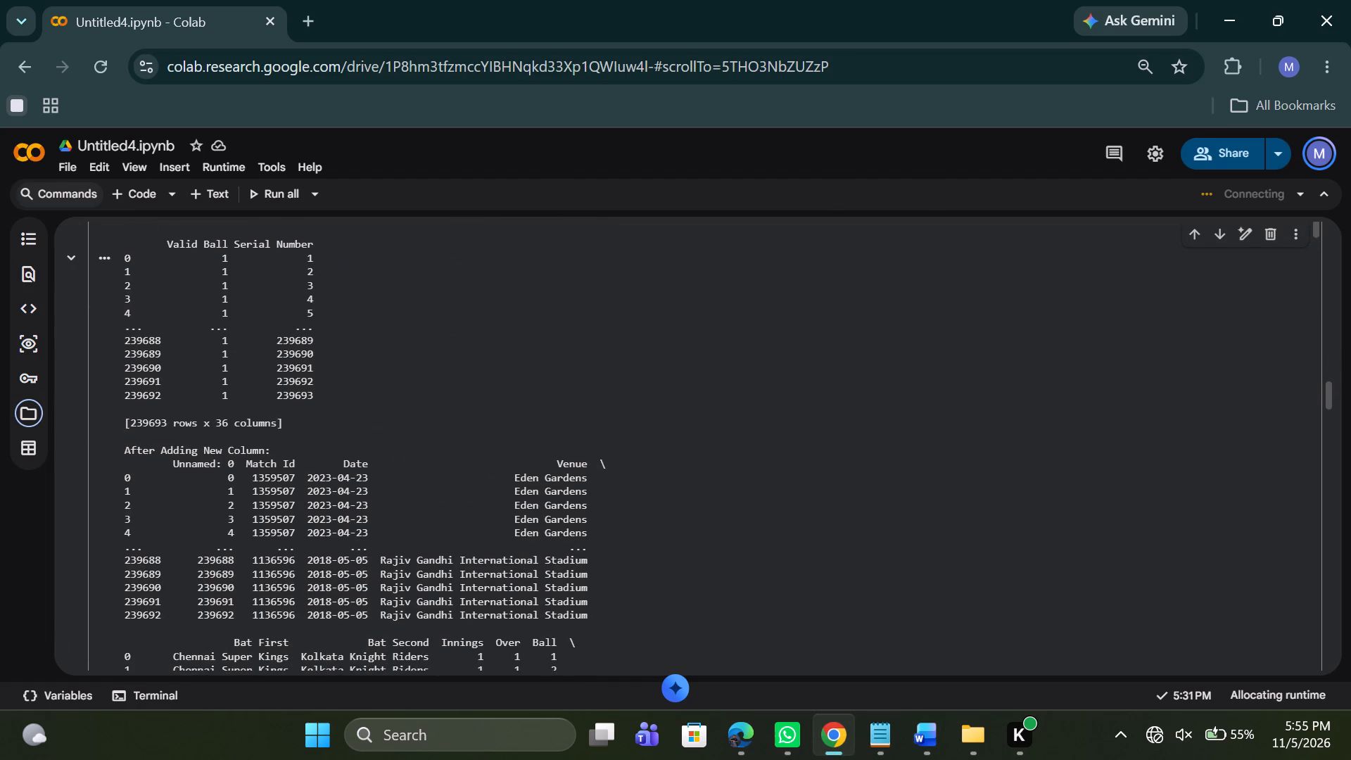
{"action": "scroll", "coordinate": [742, 268], "scroll_direction": "down", "scroll_amount": 1}
{"action": "scroll", "coordinate": [727, 324], "scroll_direction": "up", "scroll_amount": 1}
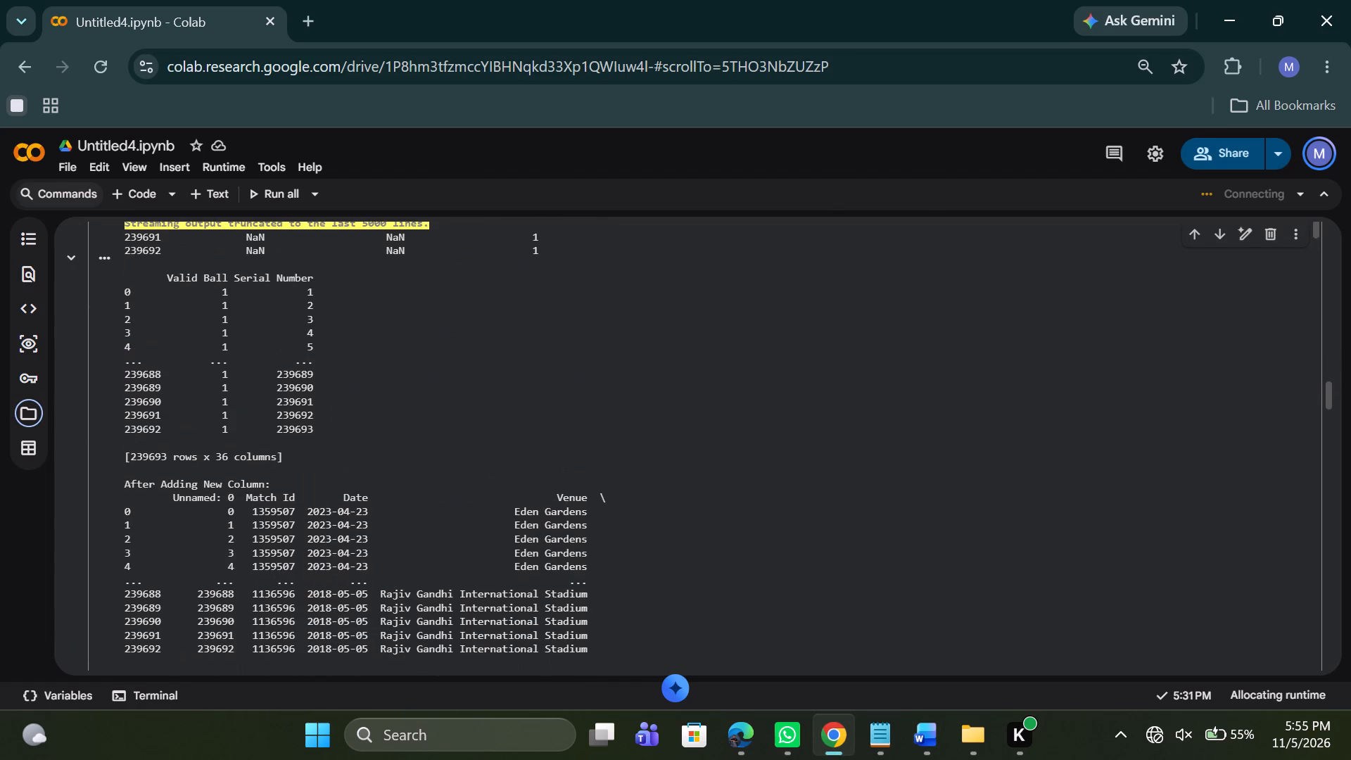
{"action": "scroll", "coordinate": [727, 324], "scroll_direction": "up", "scroll_amount": 2}
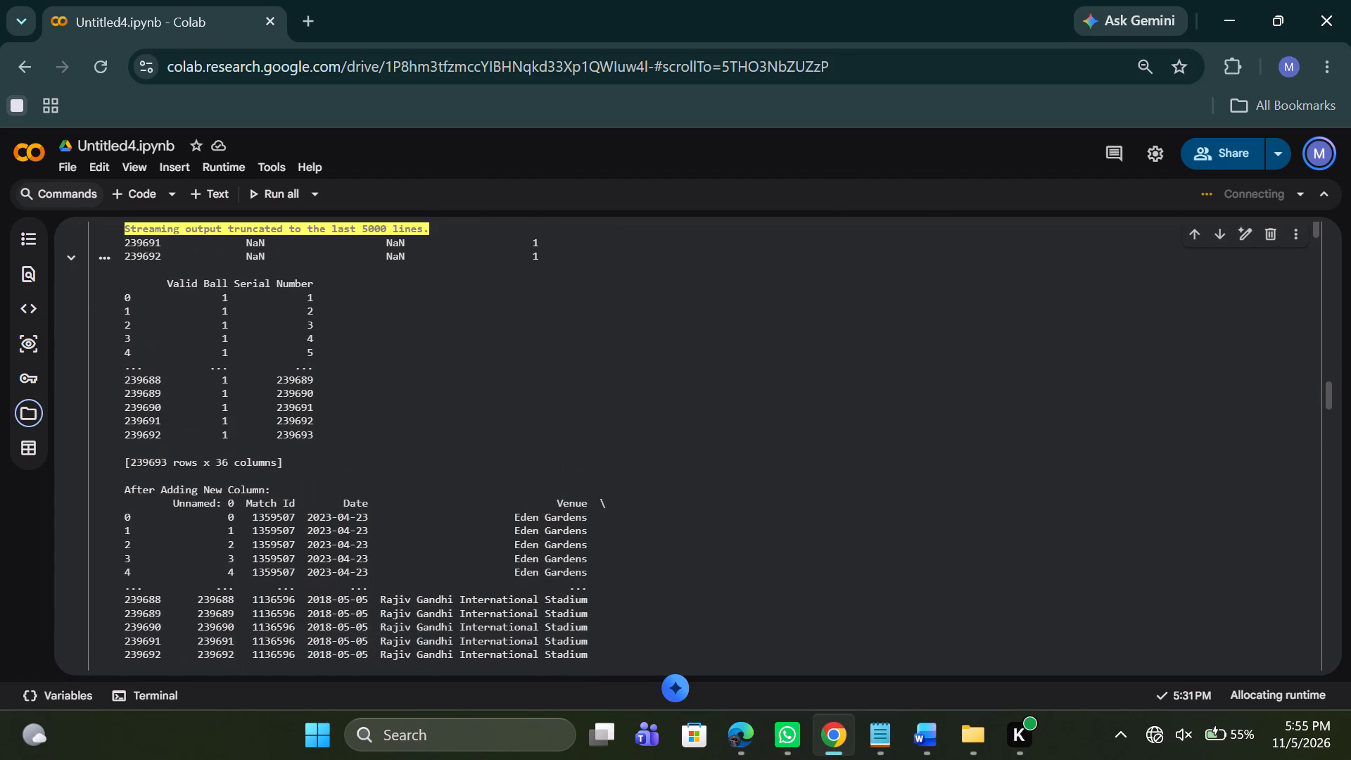
{"action": "scroll", "coordinate": [727, 324], "scroll_direction": "down", "scroll_amount": 2}
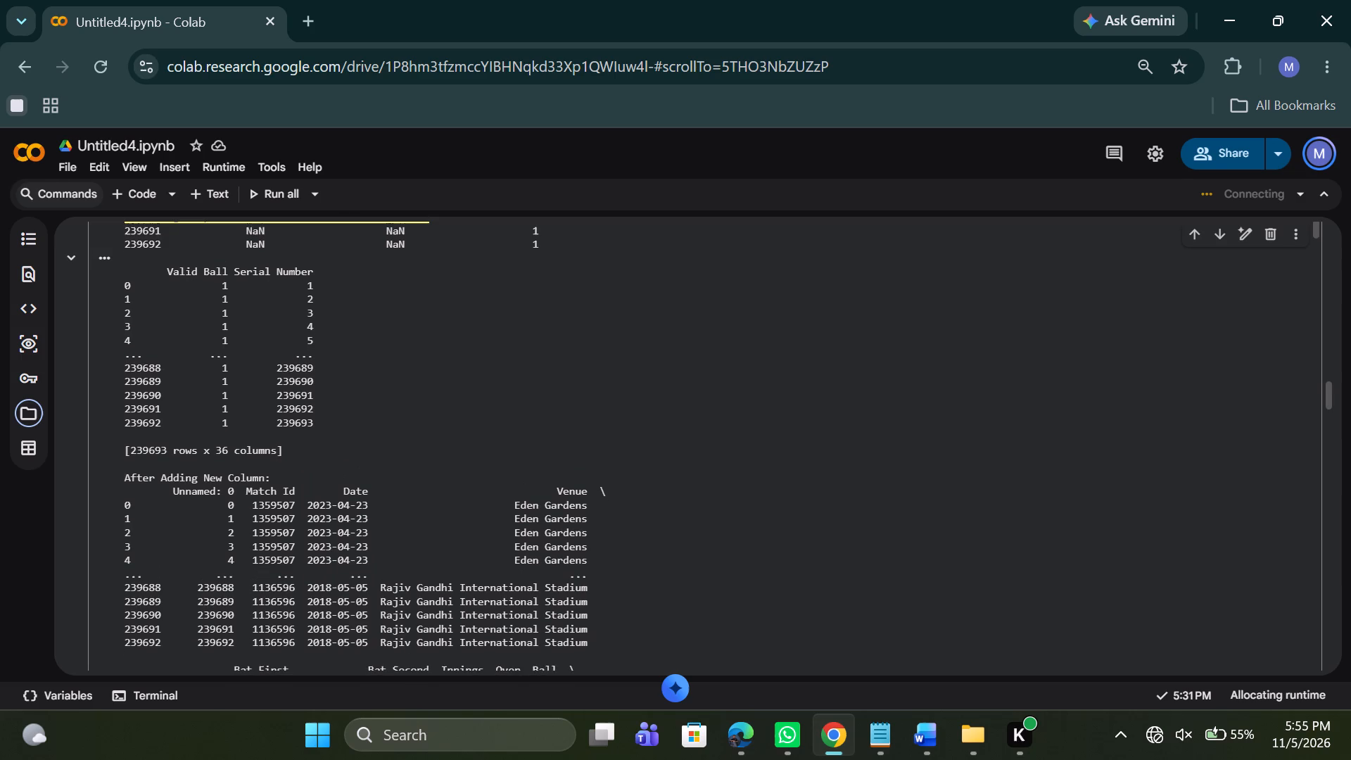
{"action": "scroll", "coordinate": [727, 324], "scroll_direction": "down", "scroll_amount": 2}
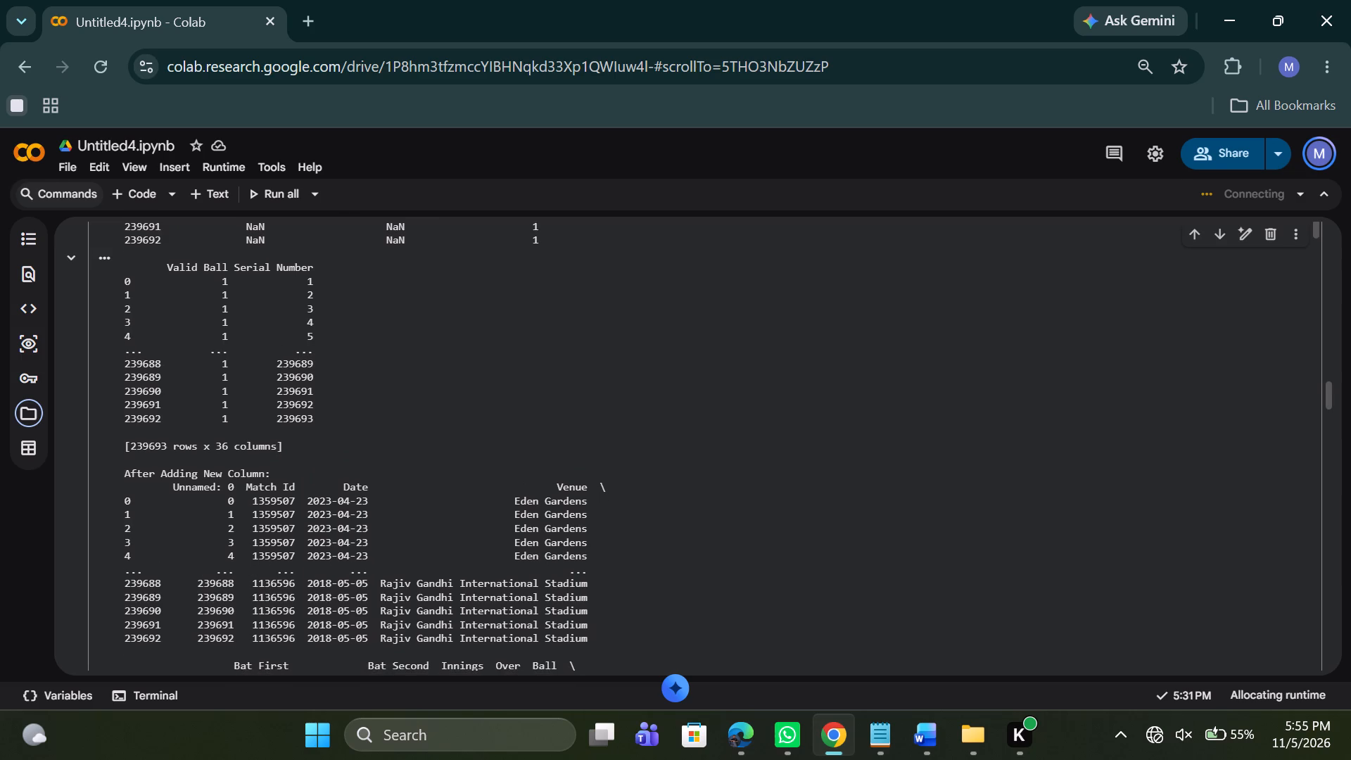
{"action": "key", "text": "Print"}
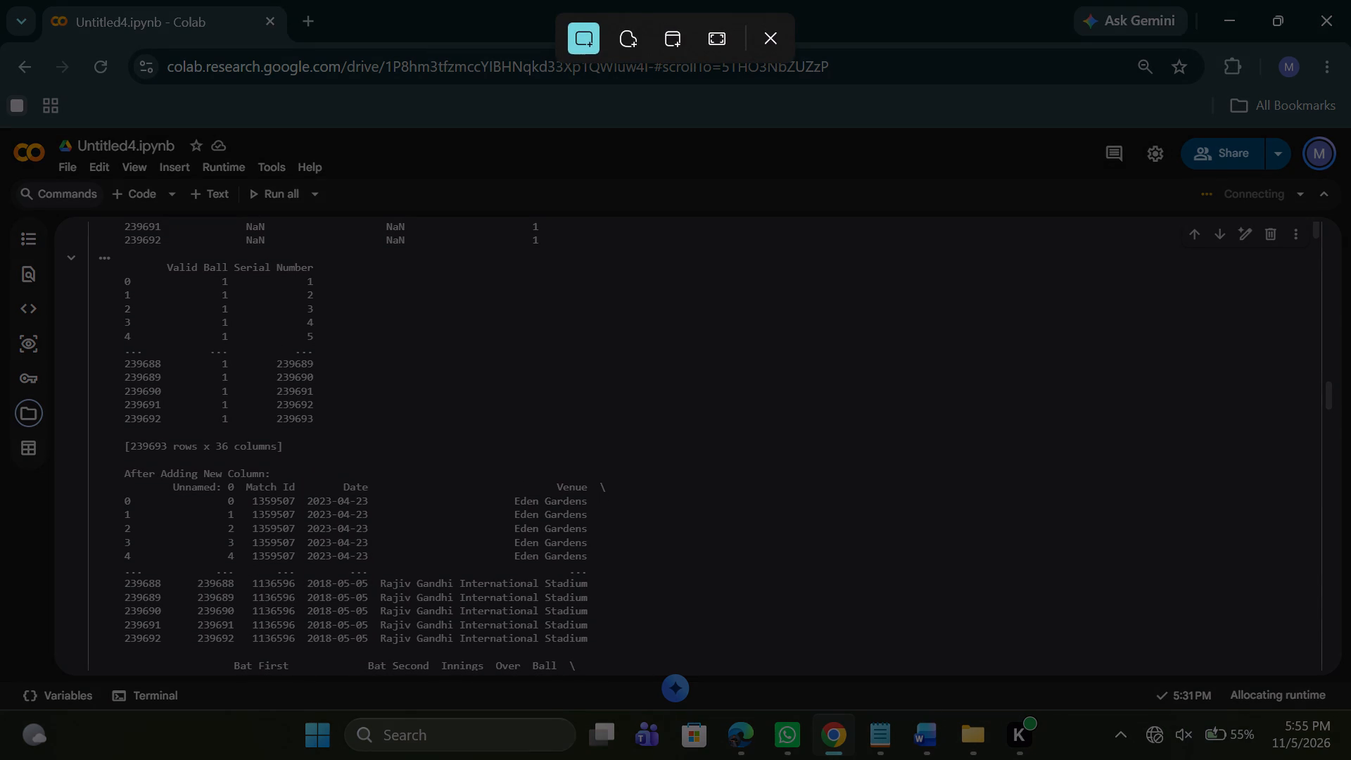
{"action": "left_click_drag", "start_coordinate": [1, 125], "coordinate": [1289, 713]}
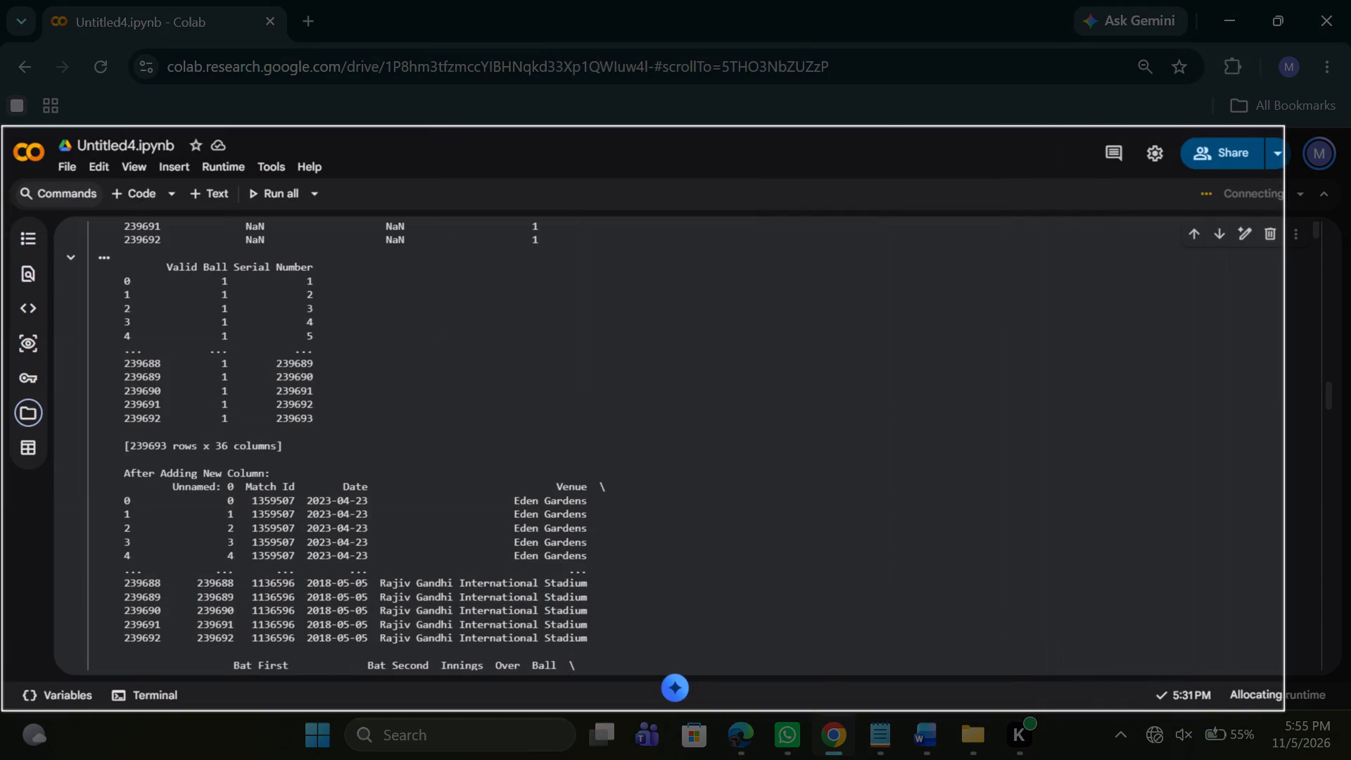
{"action": "left_click_drag", "start_coordinate": [1289, 713], "coordinate": [1350, 707]}
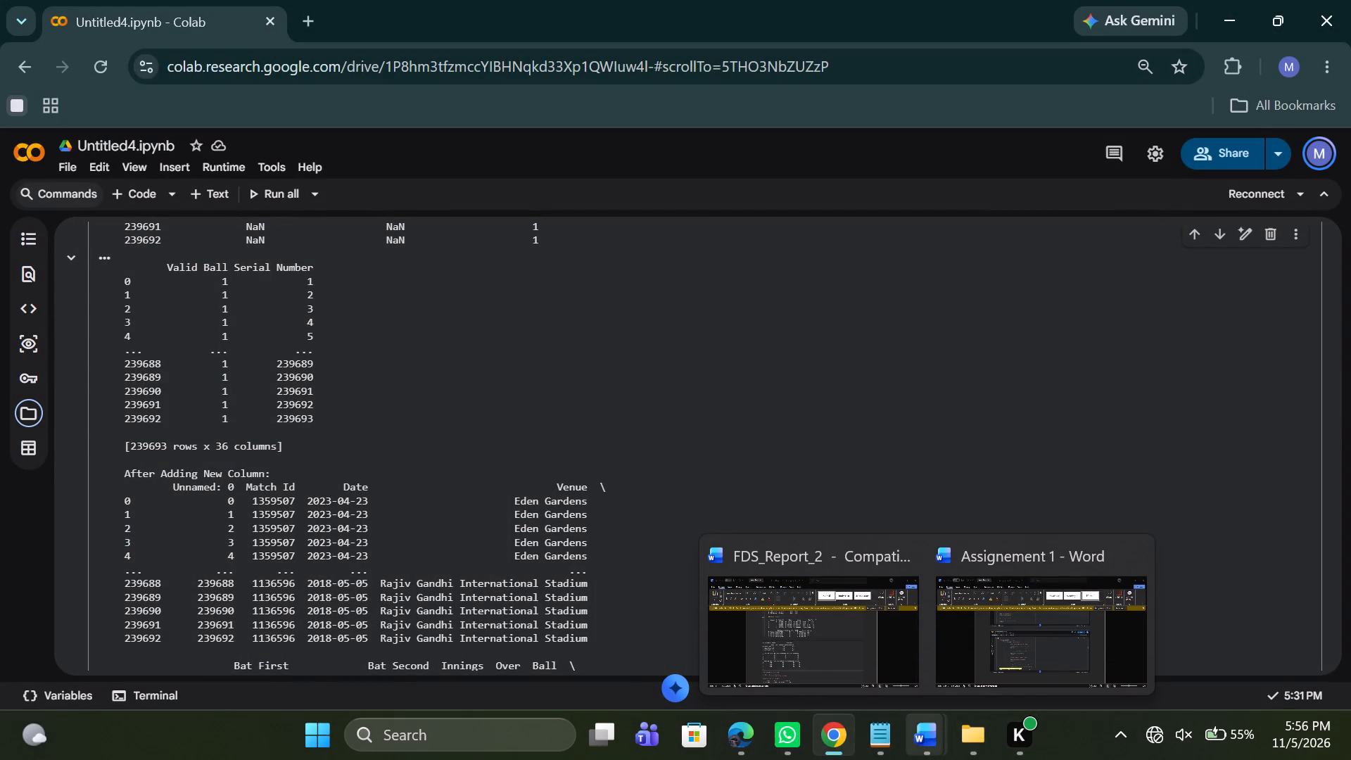
Paste the snip of the Serial Number and After Adding New Column output into Assignement 1 in Word, below the second modification code screenshot.
{"action": "left_click", "coordinate": [1011, 647]}
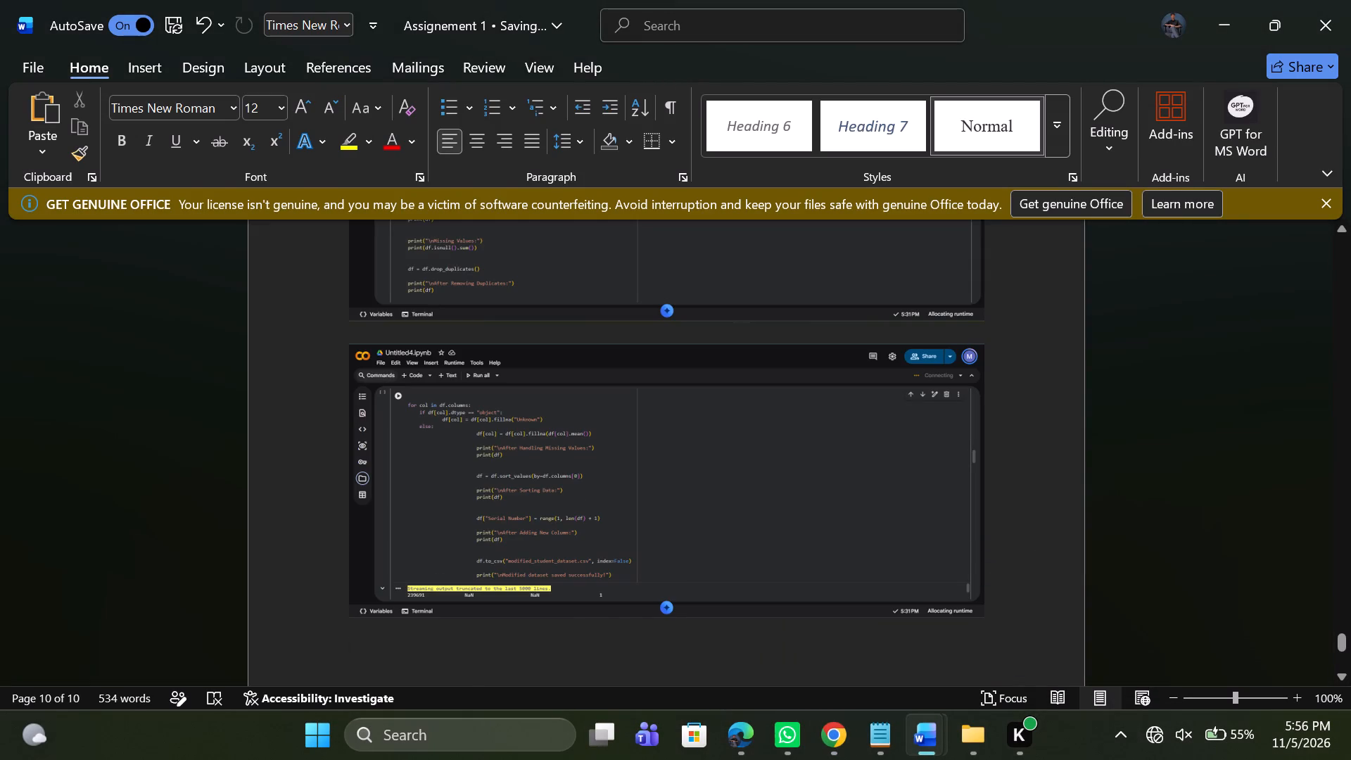
{"action": "key", "text": "ctrl+v"}
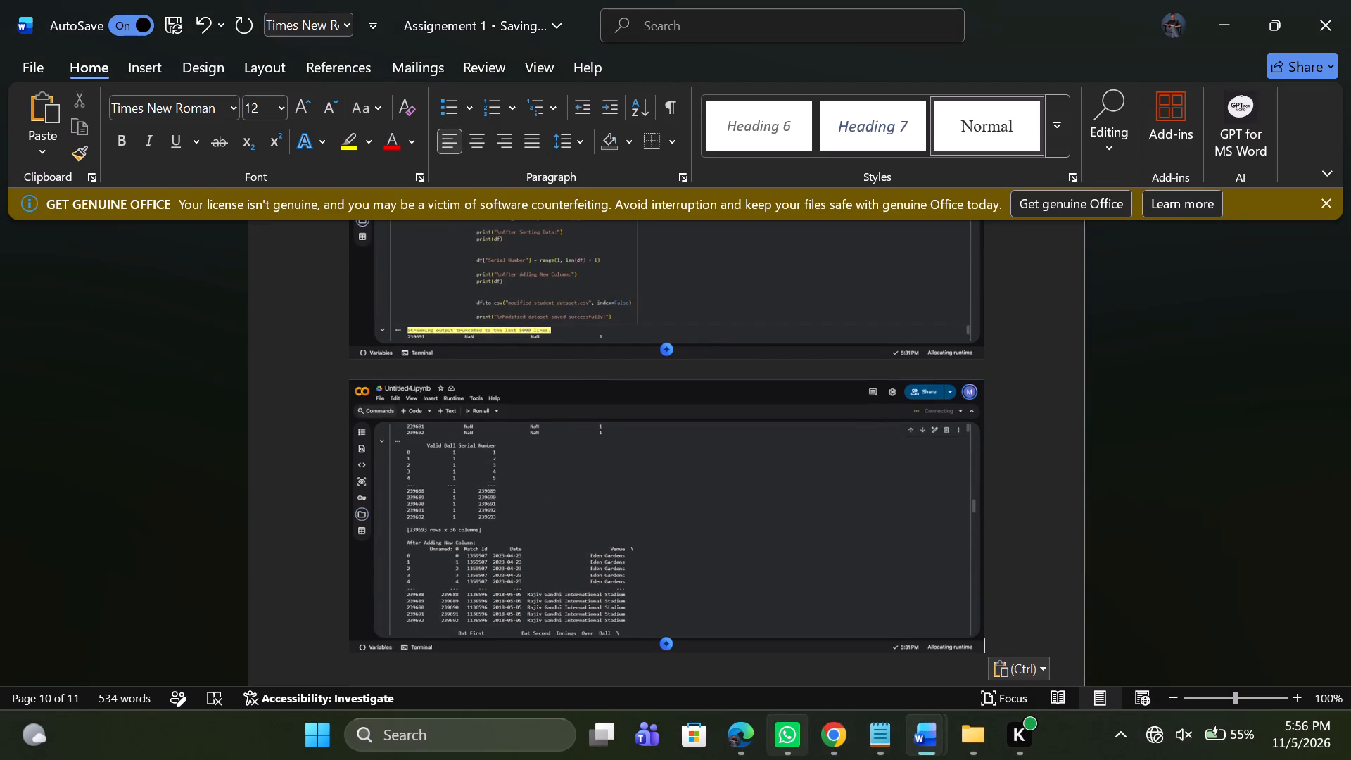
Back in Colab, look through the modification cell's output tables, and return to the first code cell at the notebook's start.
{"action": "left_click", "coordinate": [832, 745]}
{"action": "scroll", "coordinate": [793, 496], "scroll_direction": "down", "scroll_amount": 2}
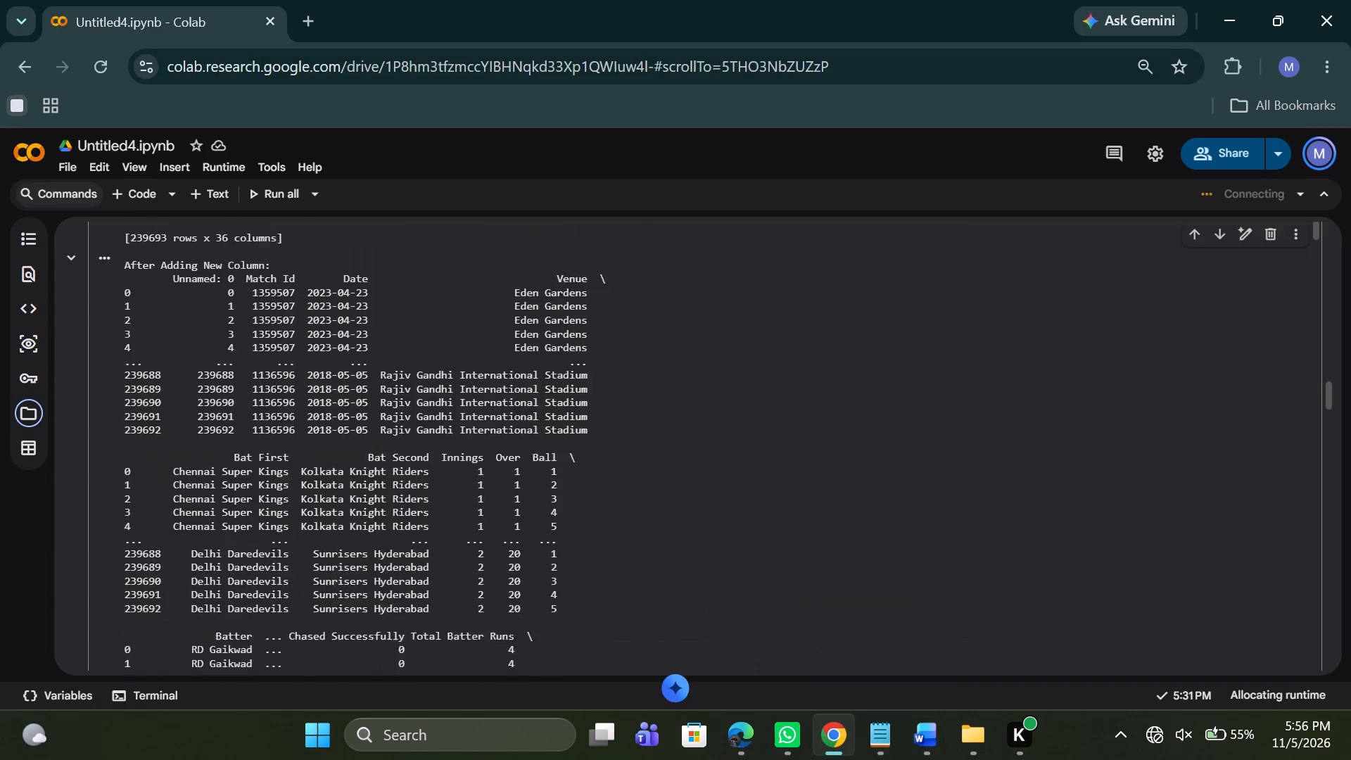
{"action": "scroll", "coordinate": [793, 496], "scroll_direction": "down", "scroll_amount": 5}
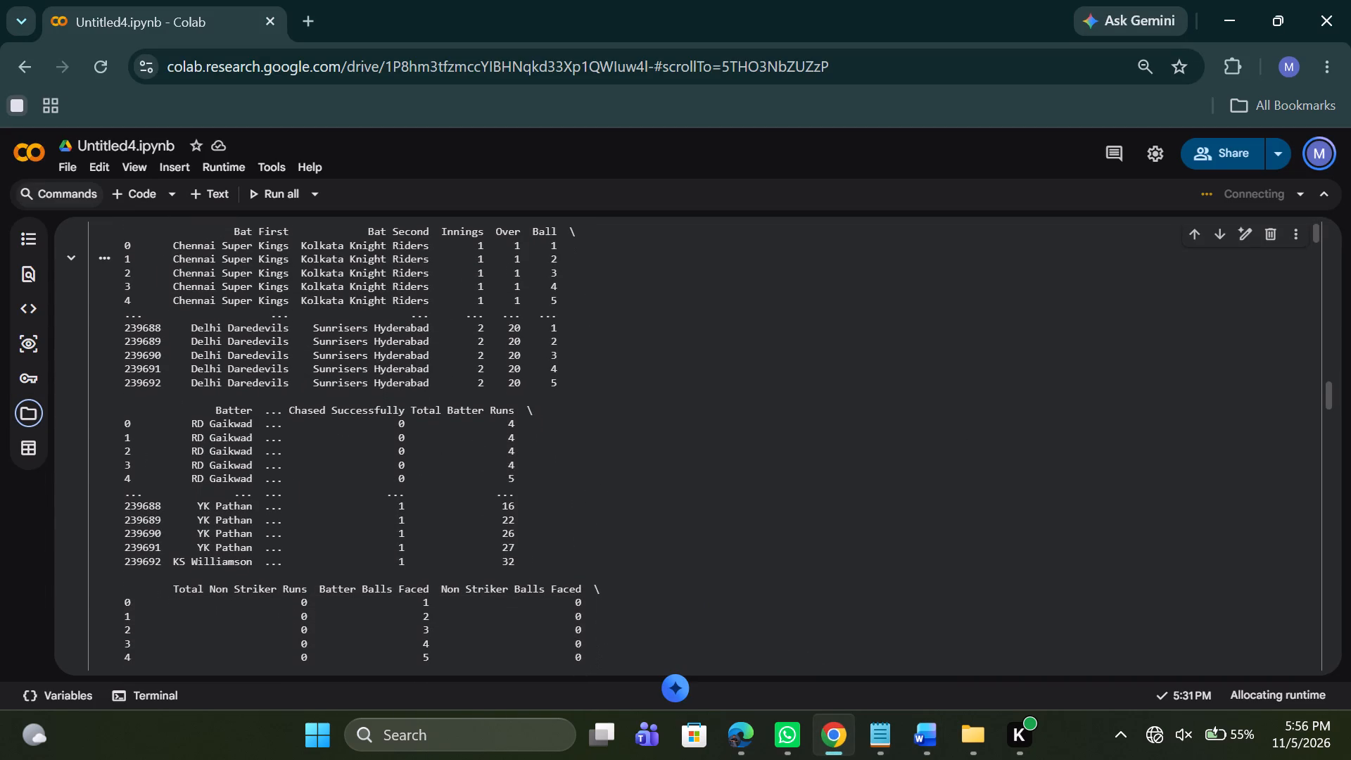
{"action": "scroll", "coordinate": [793, 496], "scroll_direction": "down", "scroll_amount": 5}
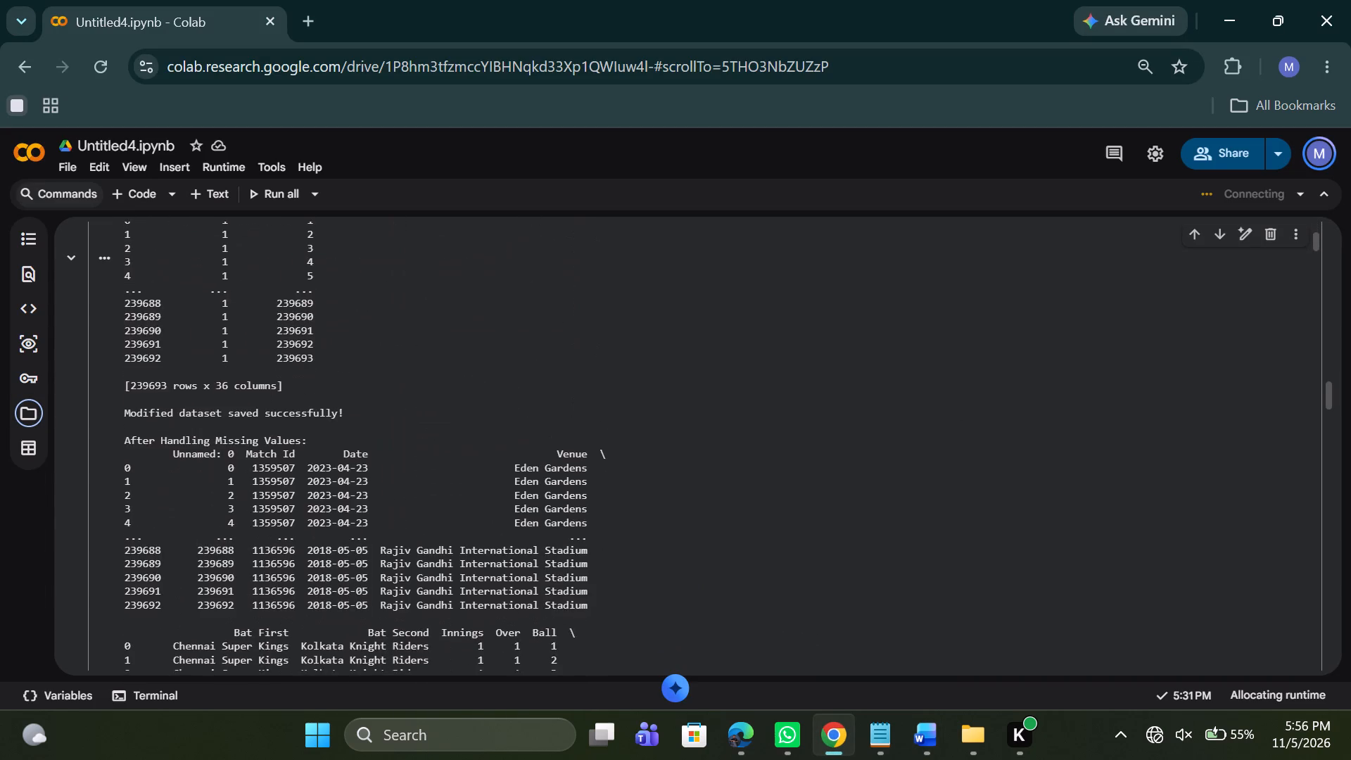
{"action": "scroll", "coordinate": [793, 496], "scroll_direction": "down", "scroll_amount": 11}
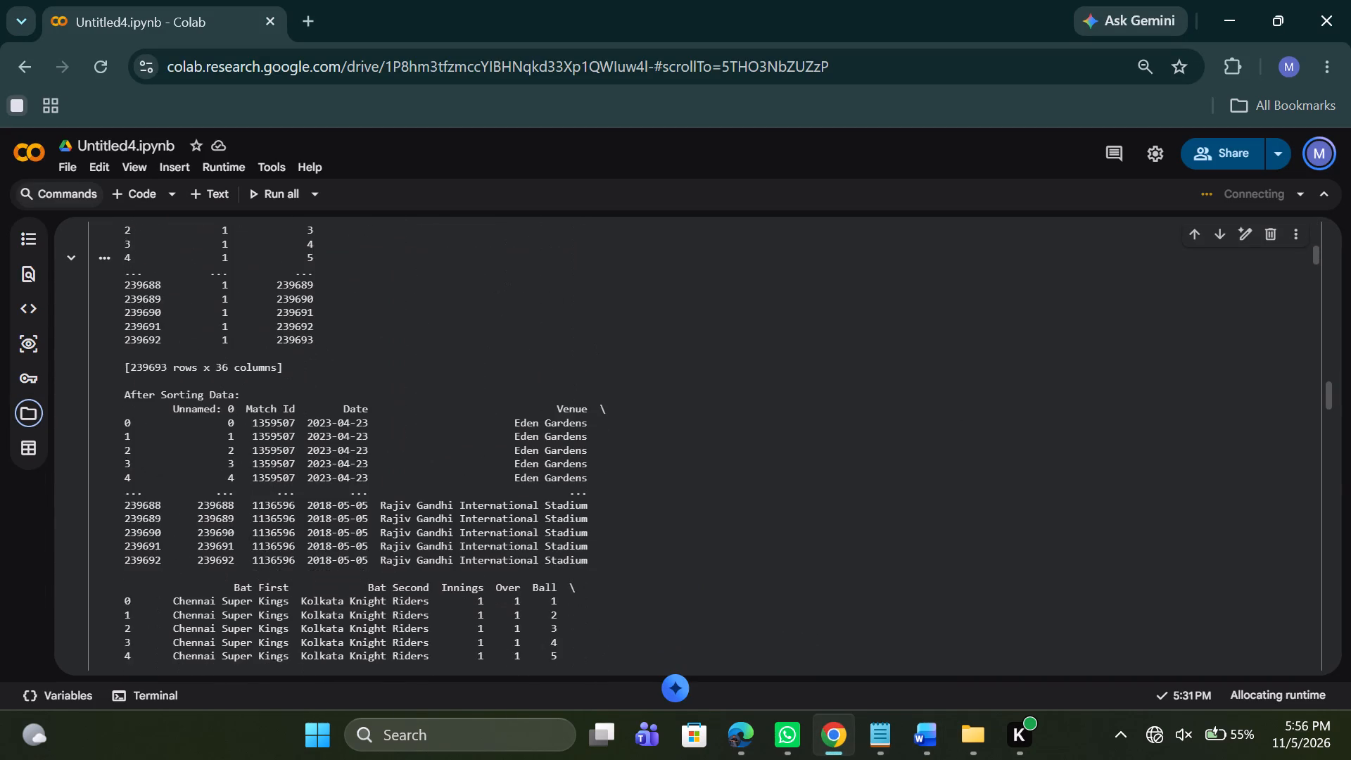
{"action": "scroll", "coordinate": [793, 496], "scroll_direction": "down", "scroll_amount": 14}
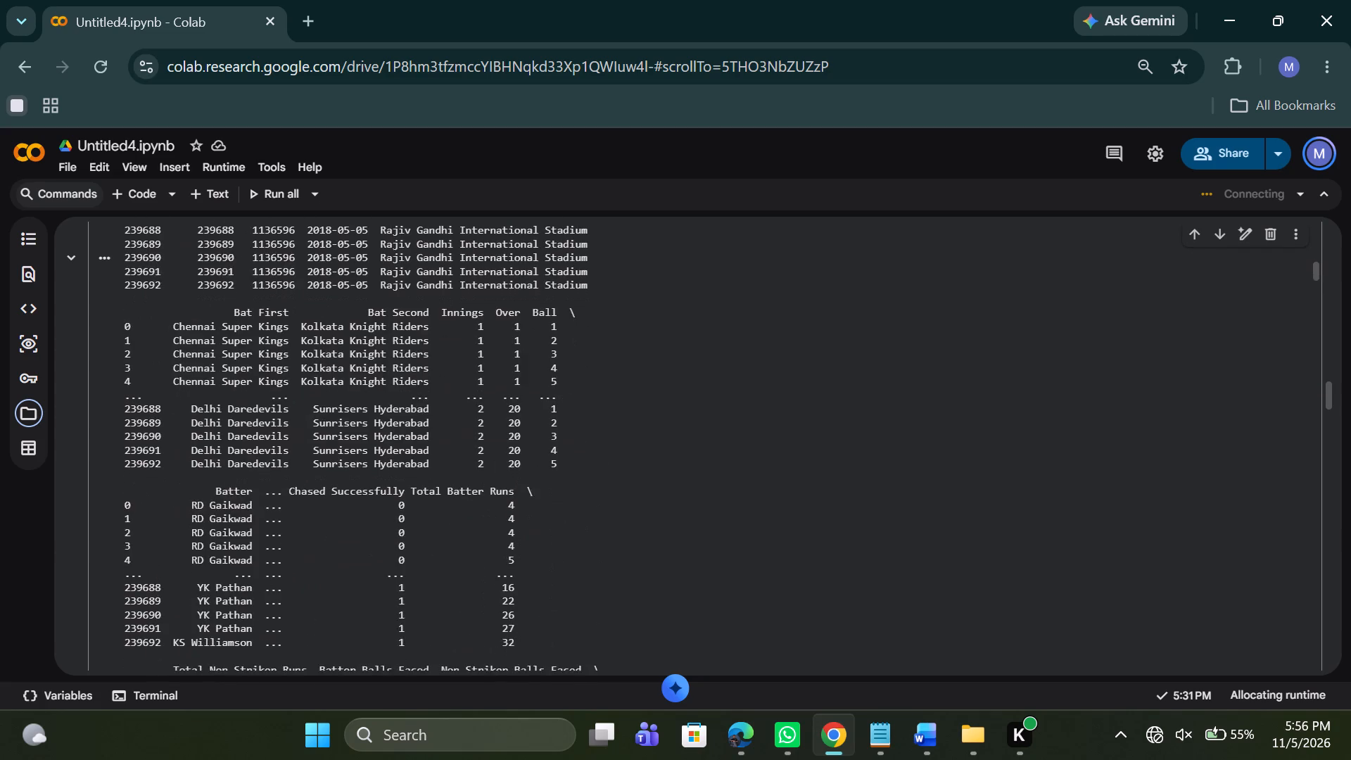
{"action": "scroll", "coordinate": [793, 496], "scroll_direction": "down", "scroll_amount": 11}
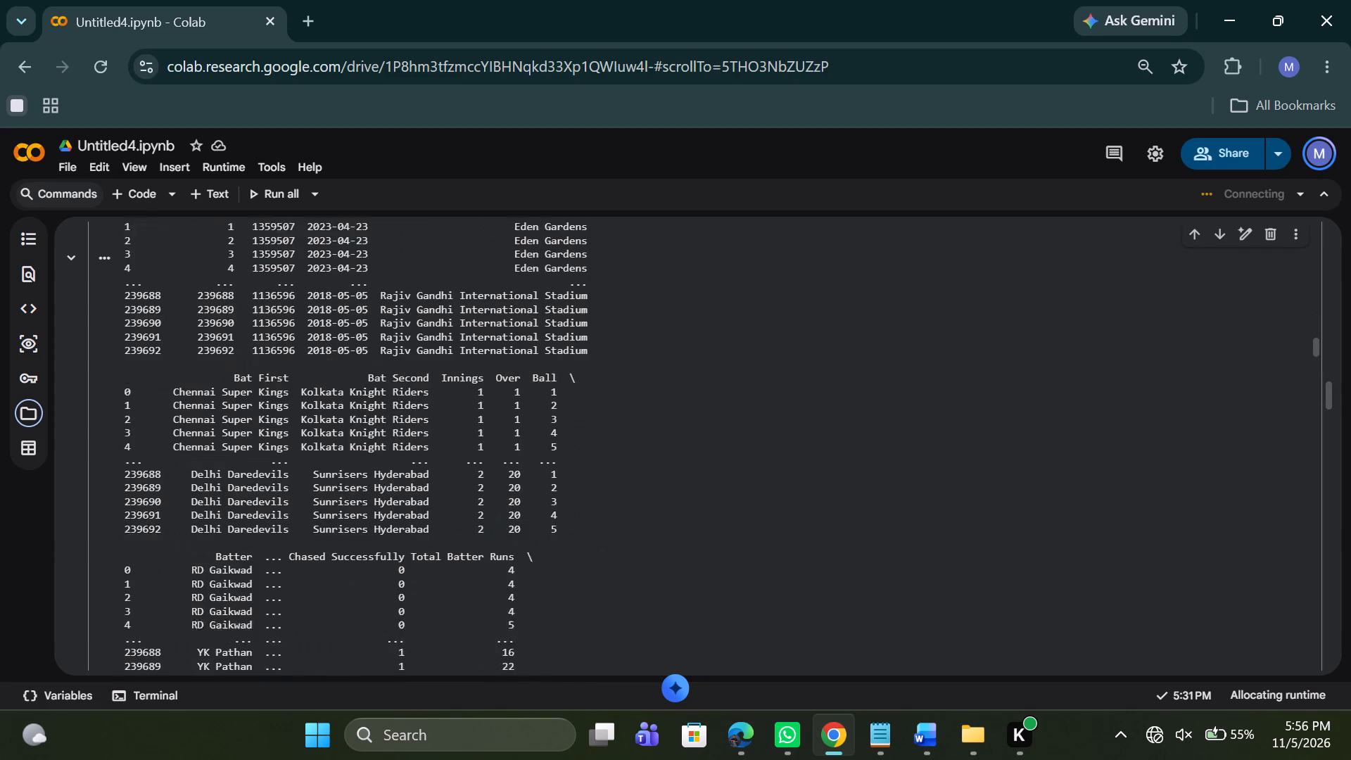
{"action": "scroll", "coordinate": [793, 496], "scroll_direction": "down", "scroll_amount": 19}
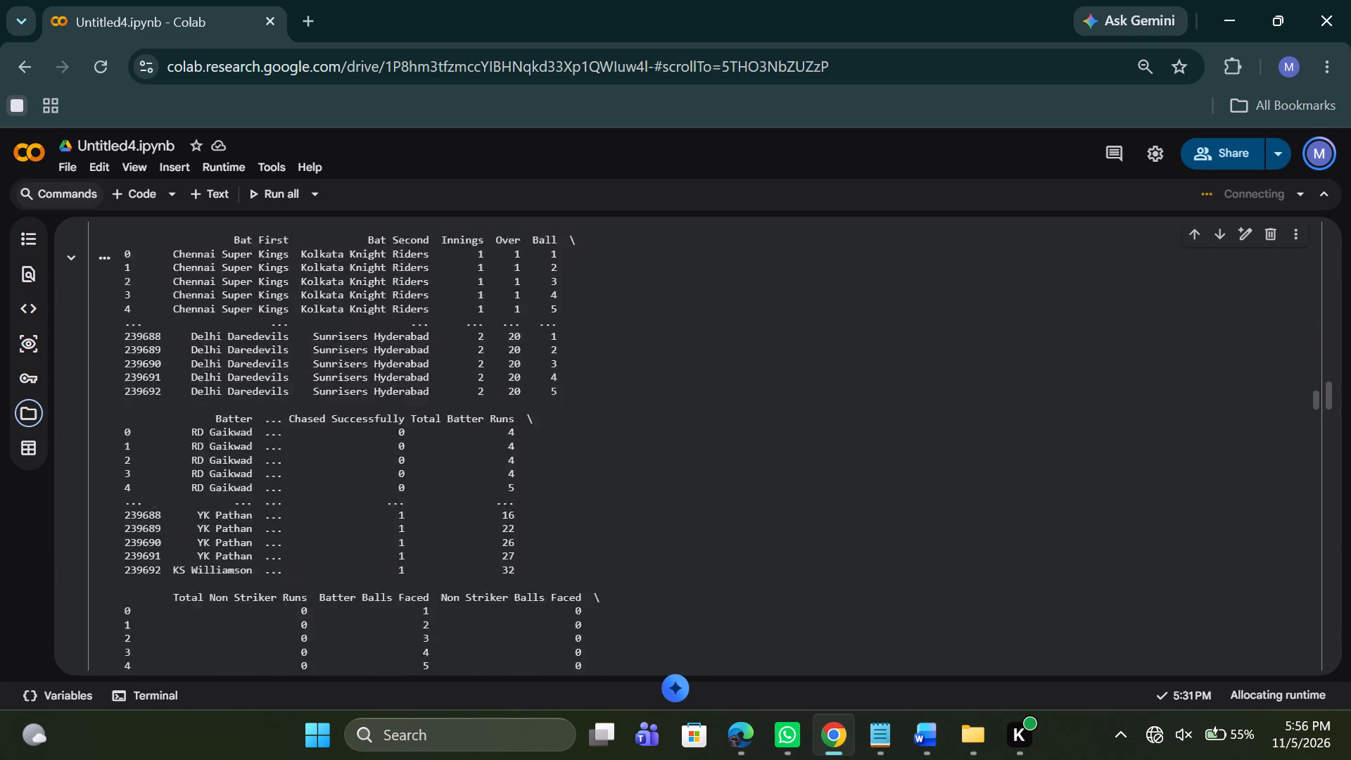
{"action": "scroll", "coordinate": [793, 496], "scroll_direction": "down", "scroll_amount": 17}
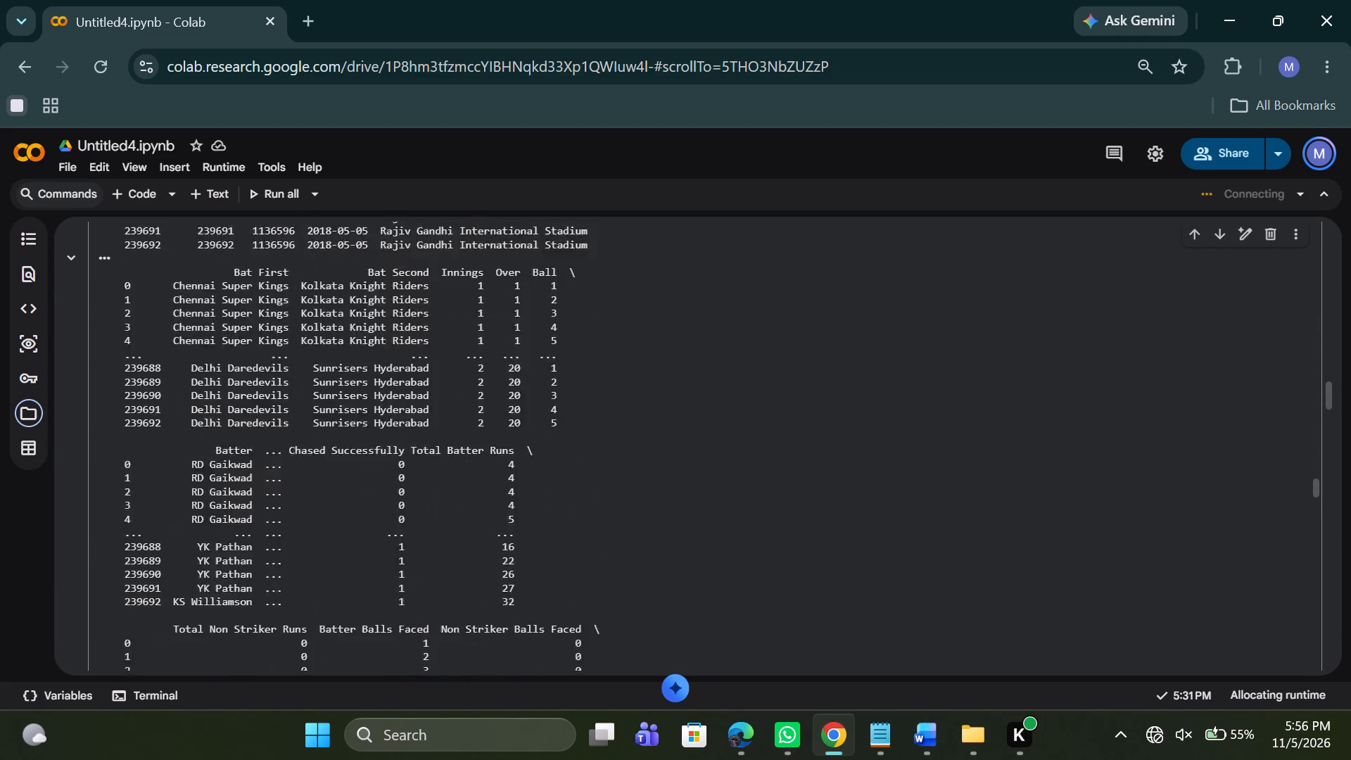
{"action": "scroll", "coordinate": [793, 496], "scroll_direction": "down", "scroll_amount": 14}
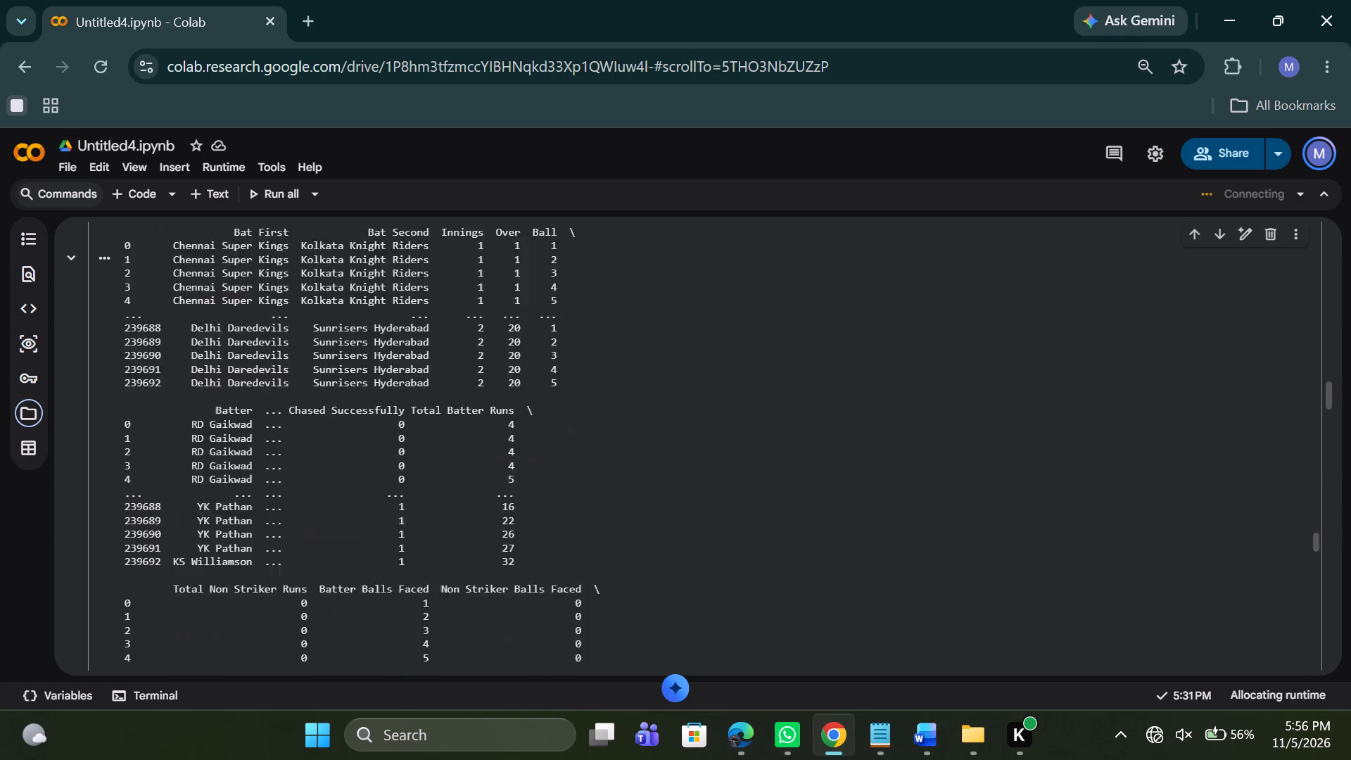
{"action": "scroll", "coordinate": [939, 523], "scroll_direction": "down", "scroll_amount": 9}
{"action": "scroll", "coordinate": [939, 523], "scroll_direction": "up", "scroll_amount": 13}
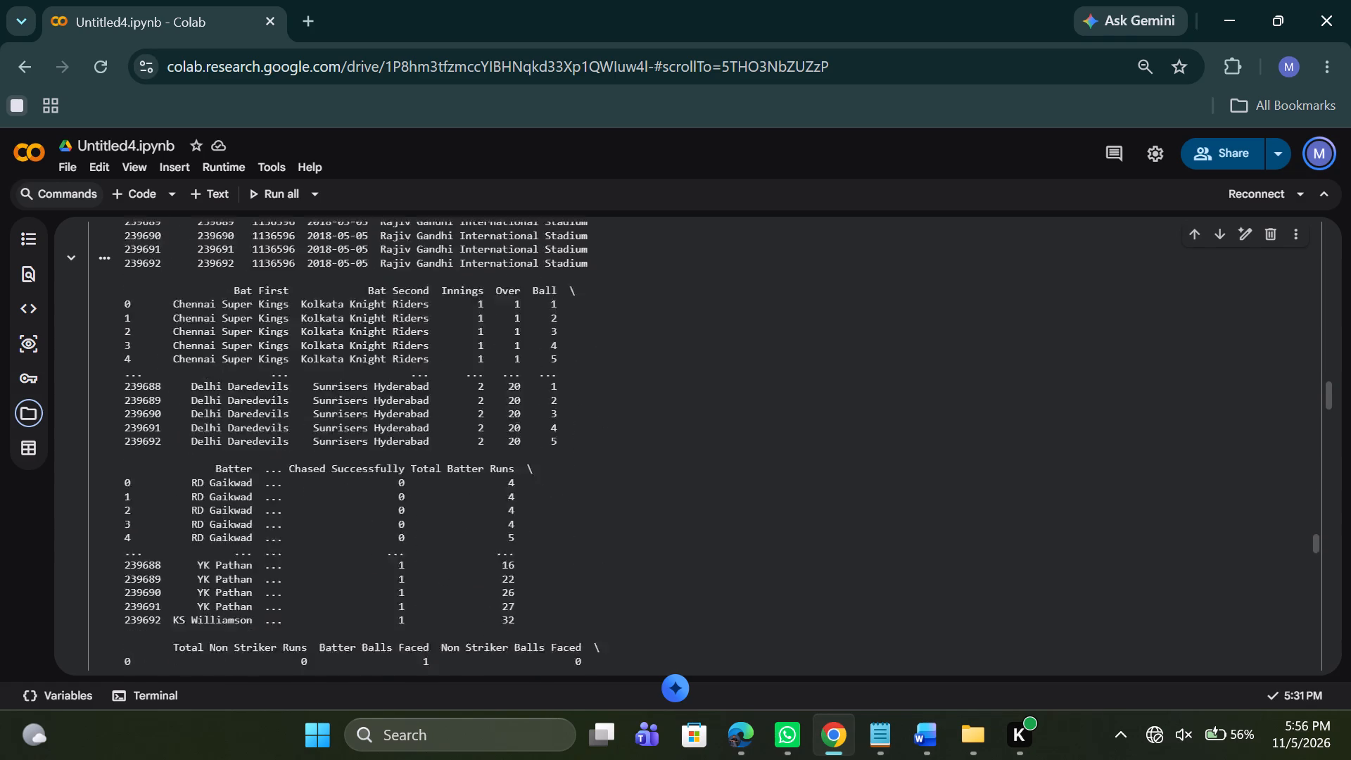
{"action": "scroll", "coordinate": [939, 523], "scroll_direction": "up", "scroll_amount": 20}
{"action": "scroll", "coordinate": [939, 523], "scroll_direction": "up", "scroll_amount": 19}
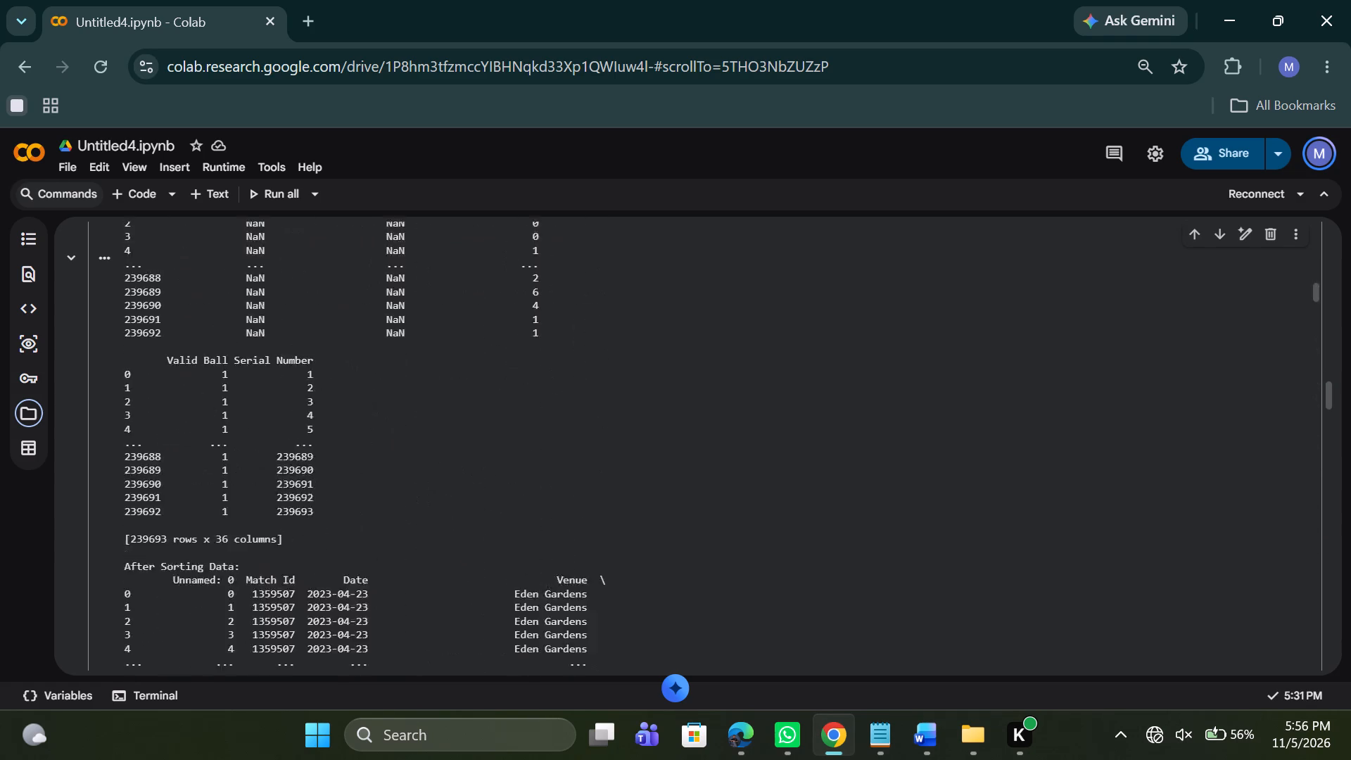
{"action": "scroll", "coordinate": [939, 523], "scroll_direction": "up", "scroll_amount": 19}
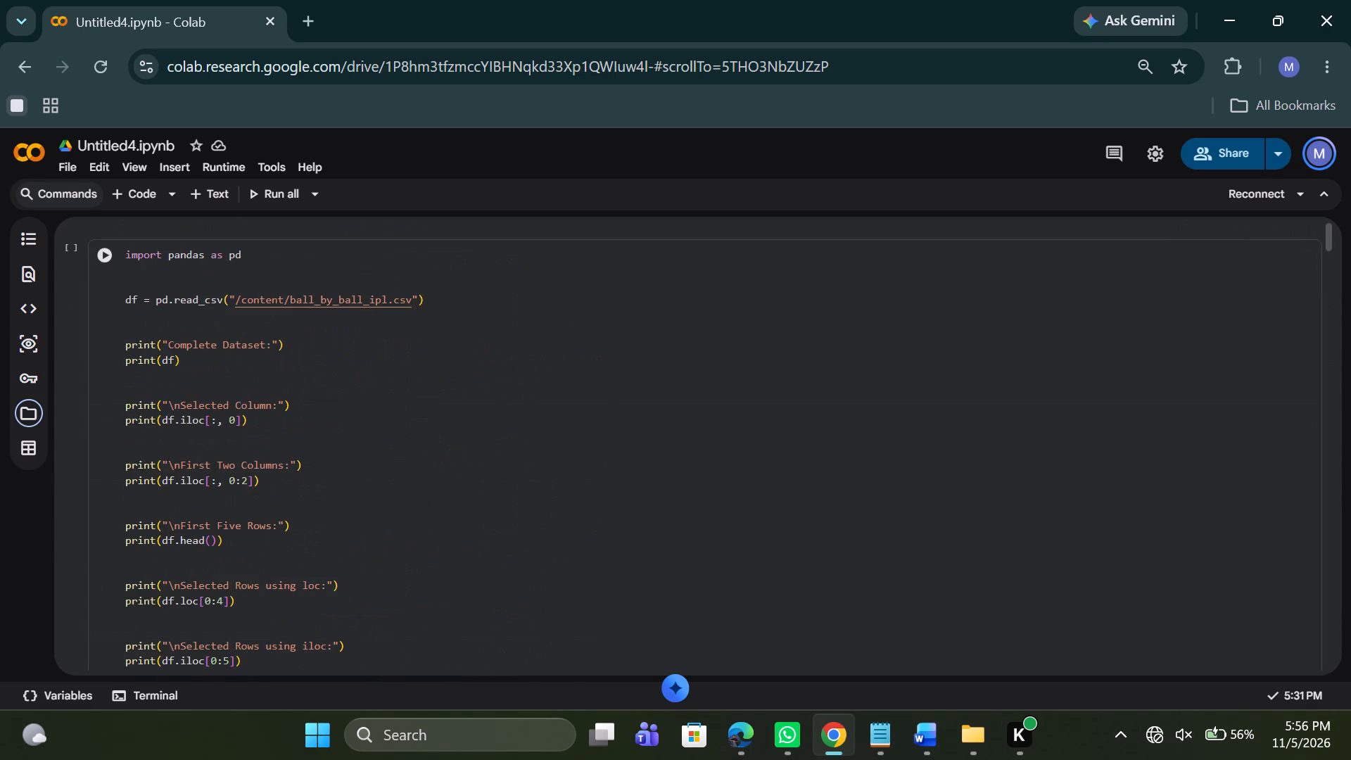
{"action": "scroll", "coordinate": [939, 523], "scroll_direction": "up", "scroll_amount": 9}
Examine the notebook from the first code cell through the modification cell's output, ending at its final Player Out Runs and Serial Number tables.
{"action": "scroll", "coordinate": [939, 523], "scroll_direction": "down", "scroll_amount": 6}
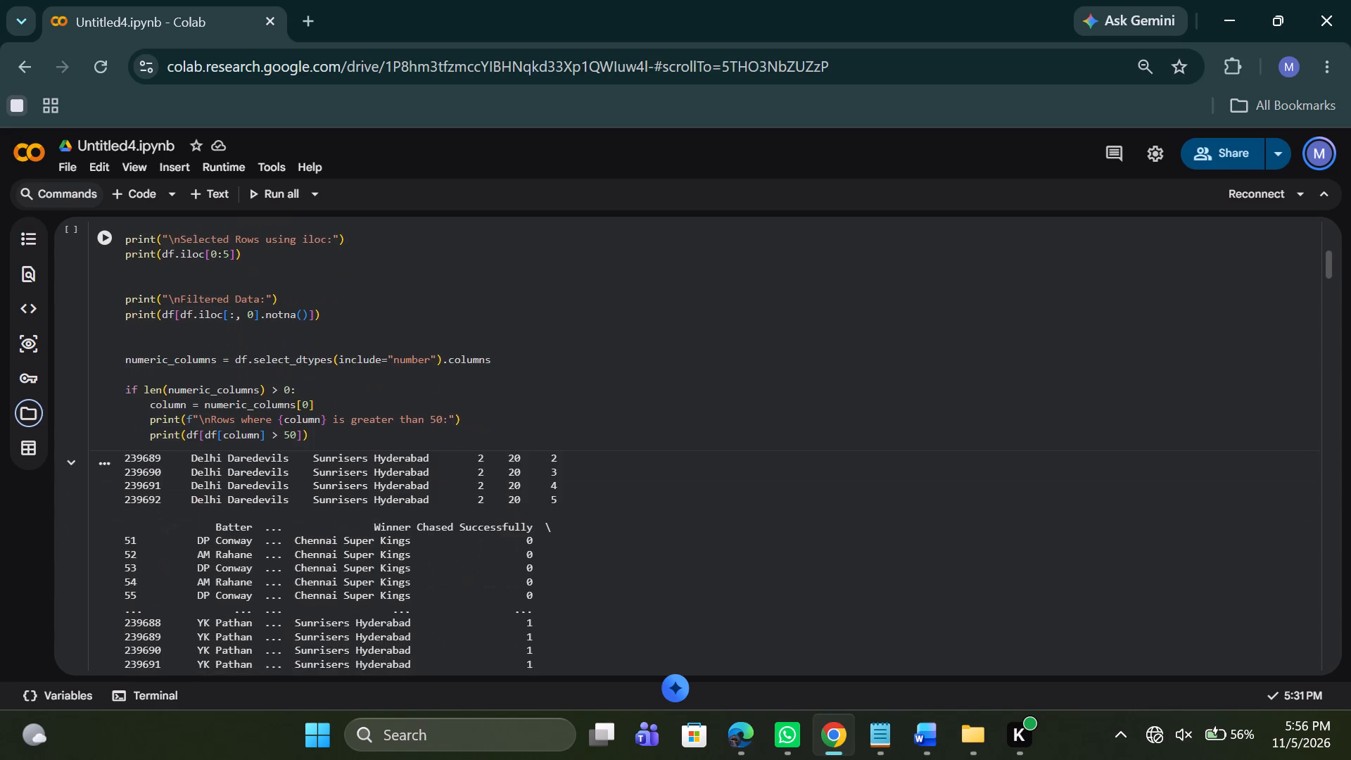
{"action": "scroll", "coordinate": [939, 523], "scroll_direction": "down", "scroll_amount": 8}
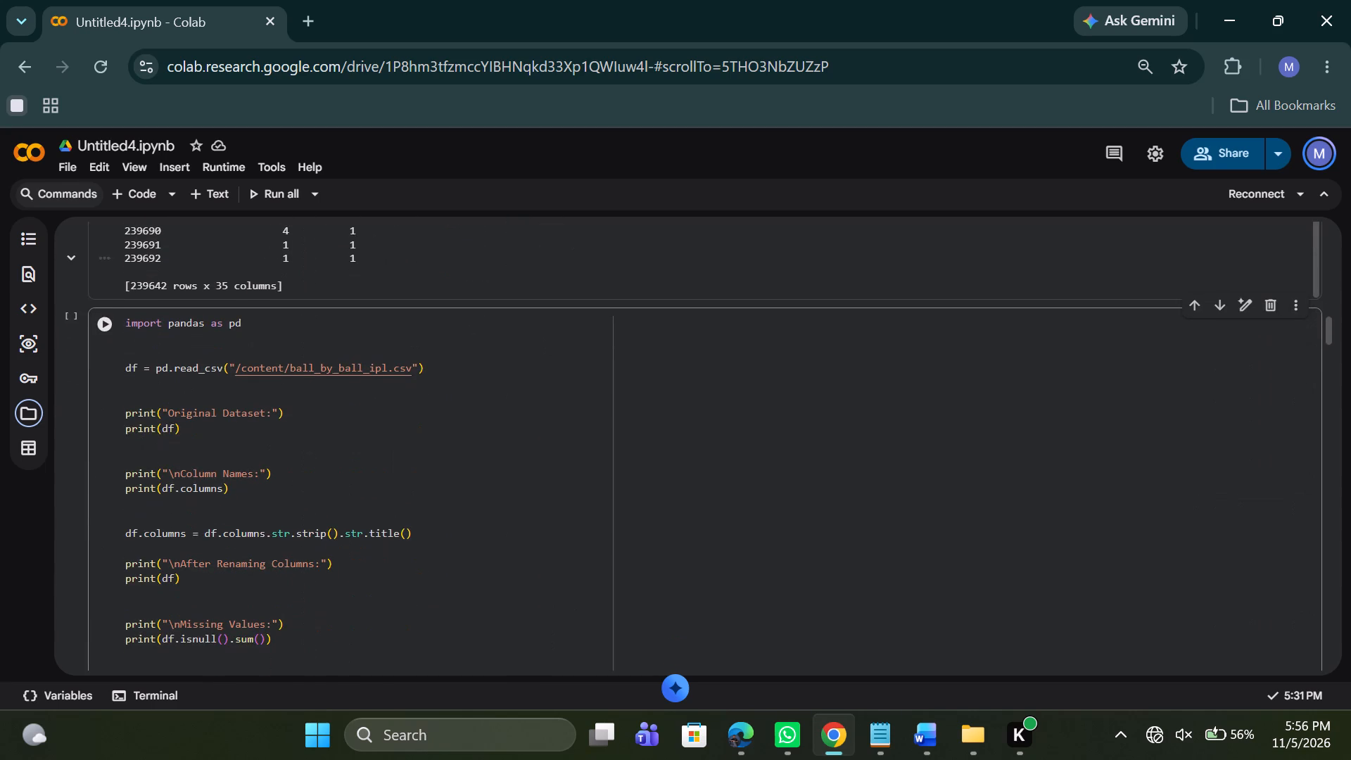
{"action": "scroll", "coordinate": [939, 523], "scroll_direction": "down", "scroll_amount": 8}
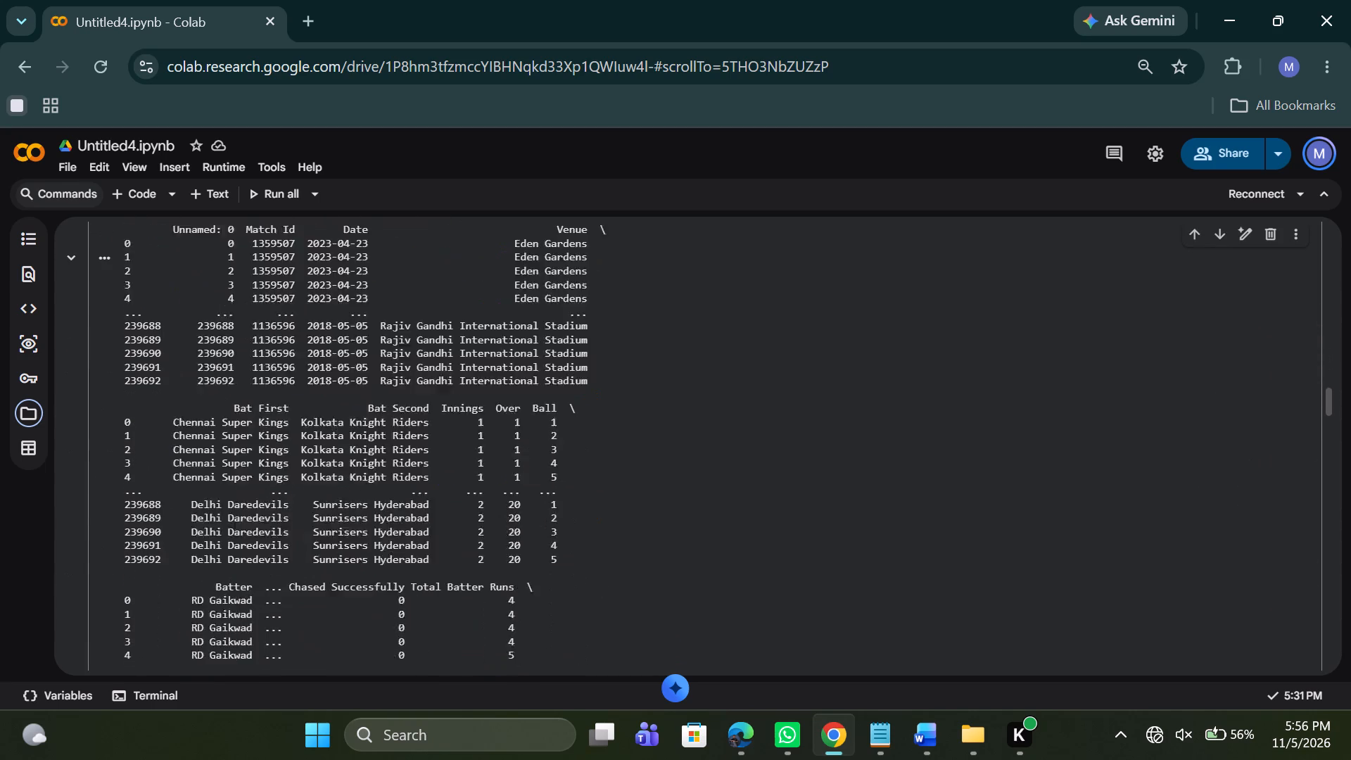
{"action": "scroll", "coordinate": [939, 523], "scroll_direction": "down", "scroll_amount": 11}
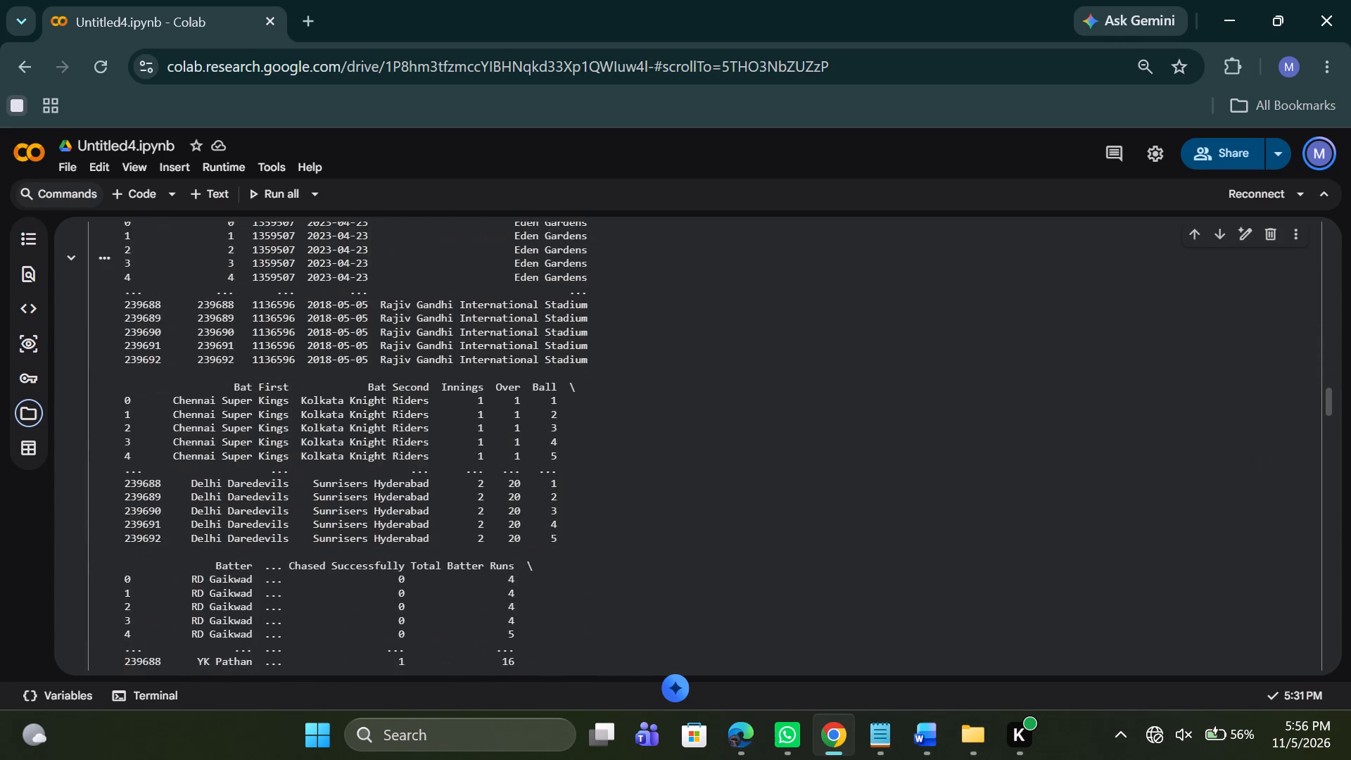
{"action": "scroll", "coordinate": [939, 523], "scroll_direction": "down", "scroll_amount": 13}
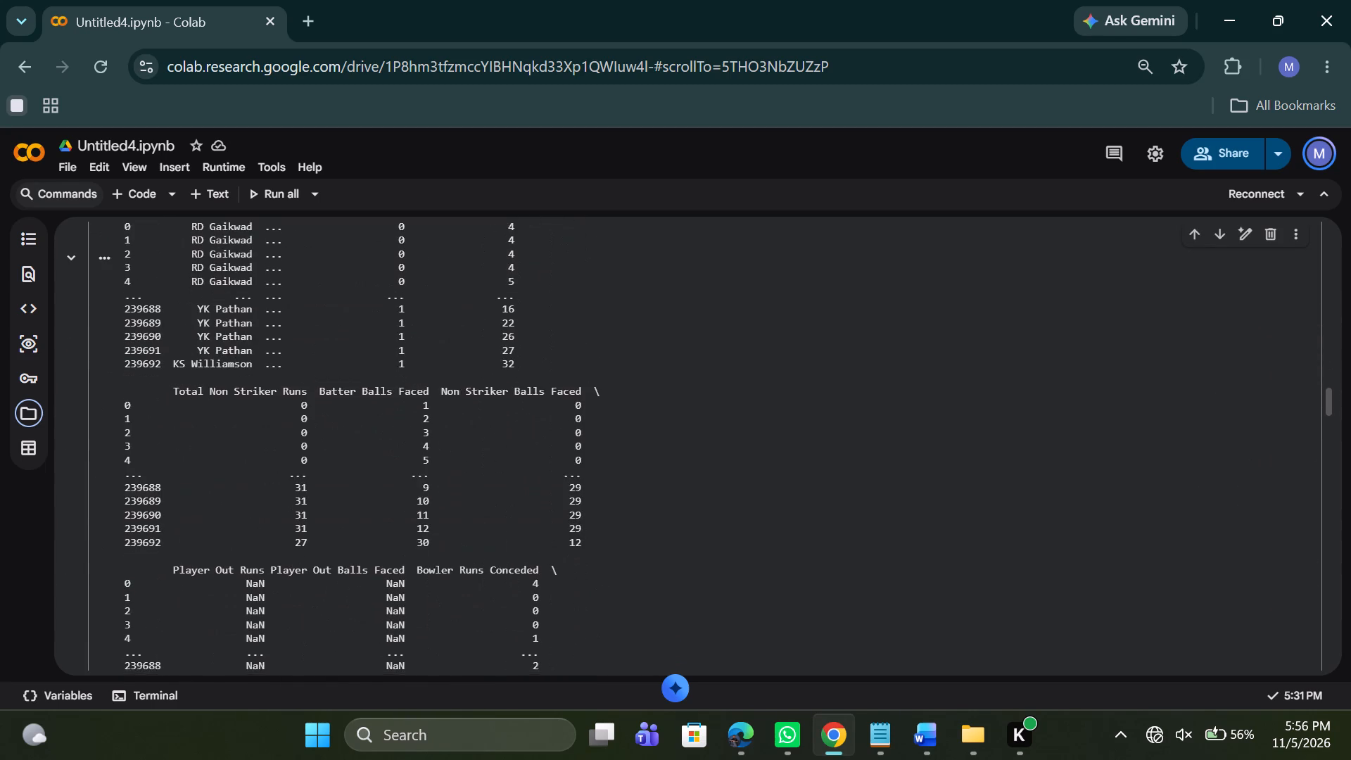
{"action": "scroll", "coordinate": [939, 523], "scroll_direction": "down", "scroll_amount": 13}
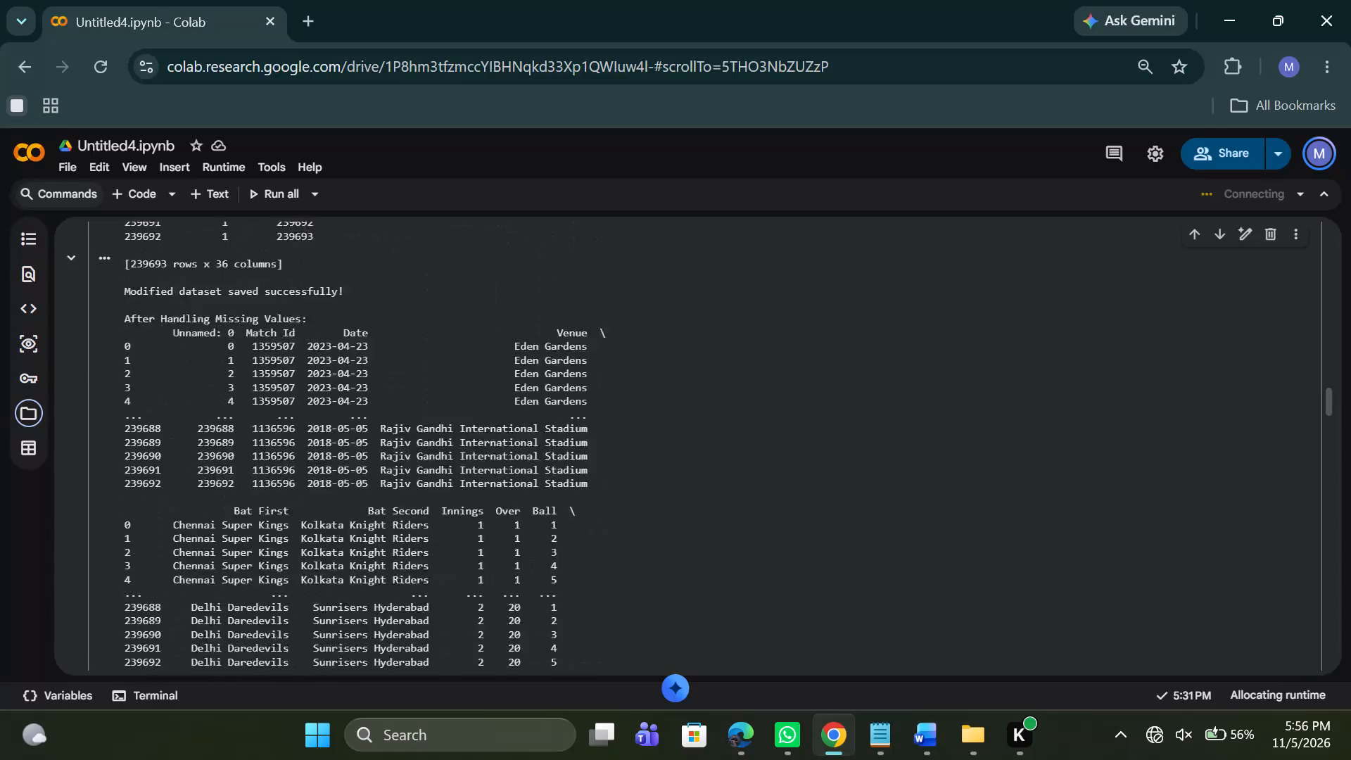
{"action": "scroll", "coordinate": [939, 523], "scroll_direction": "down", "scroll_amount": 7}
{"action": "scroll", "coordinate": [939, 523], "scroll_direction": "up", "scroll_amount": 1}
{"action": "scroll", "coordinate": [939, 523], "scroll_direction": "down", "scroll_amount": 1}
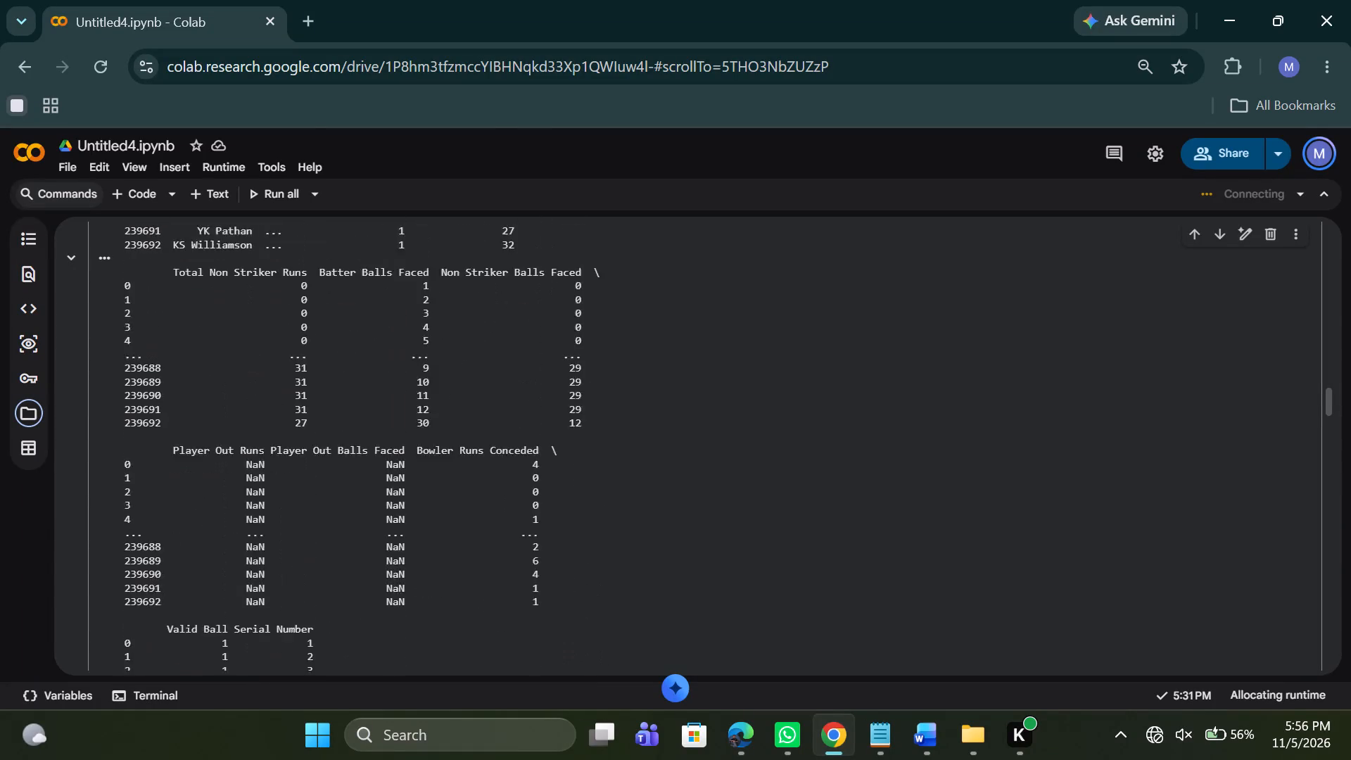
{"action": "scroll", "coordinate": [939, 523], "scroll_direction": "down", "scroll_amount": 16}
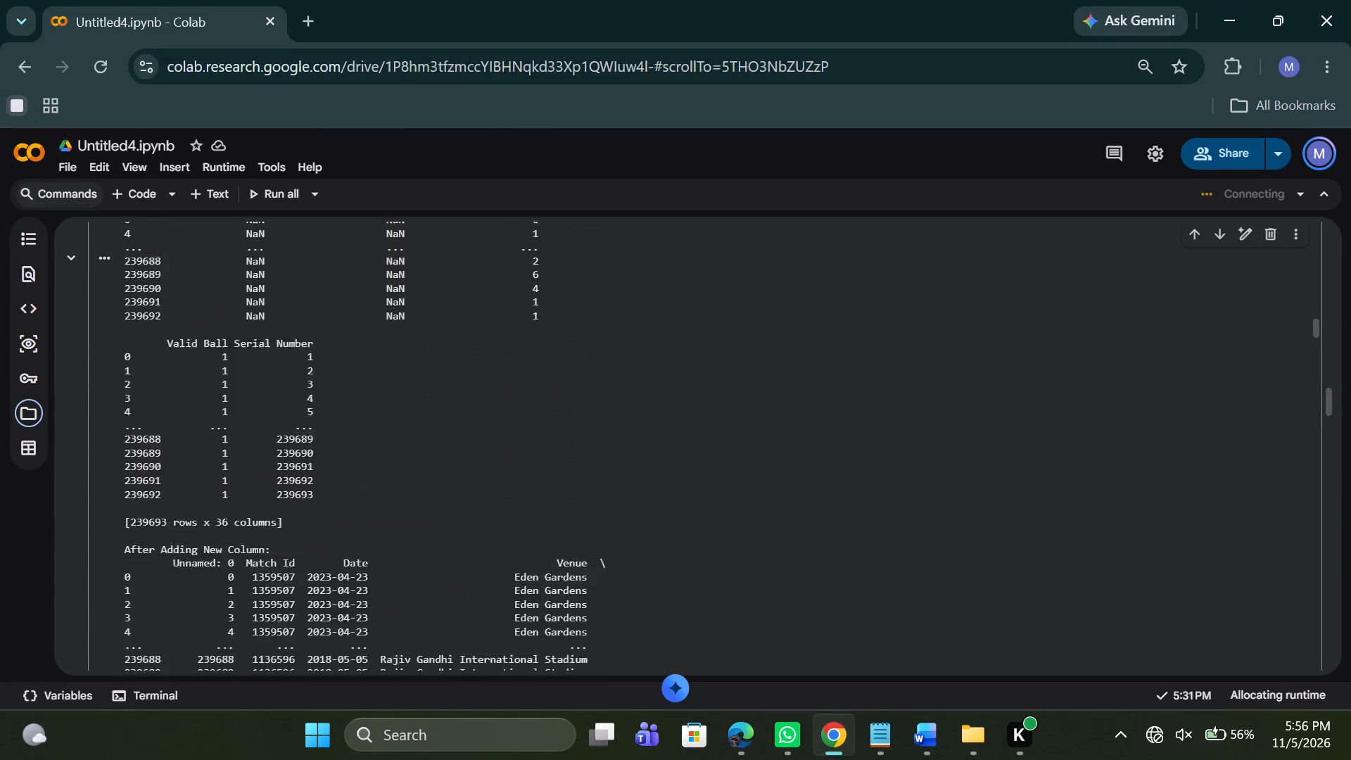
{"action": "scroll", "coordinate": [939, 523], "scroll_direction": "down", "scroll_amount": 13}
{"action": "scroll", "coordinate": [939, 523], "scroll_direction": "down", "scroll_amount": 8}
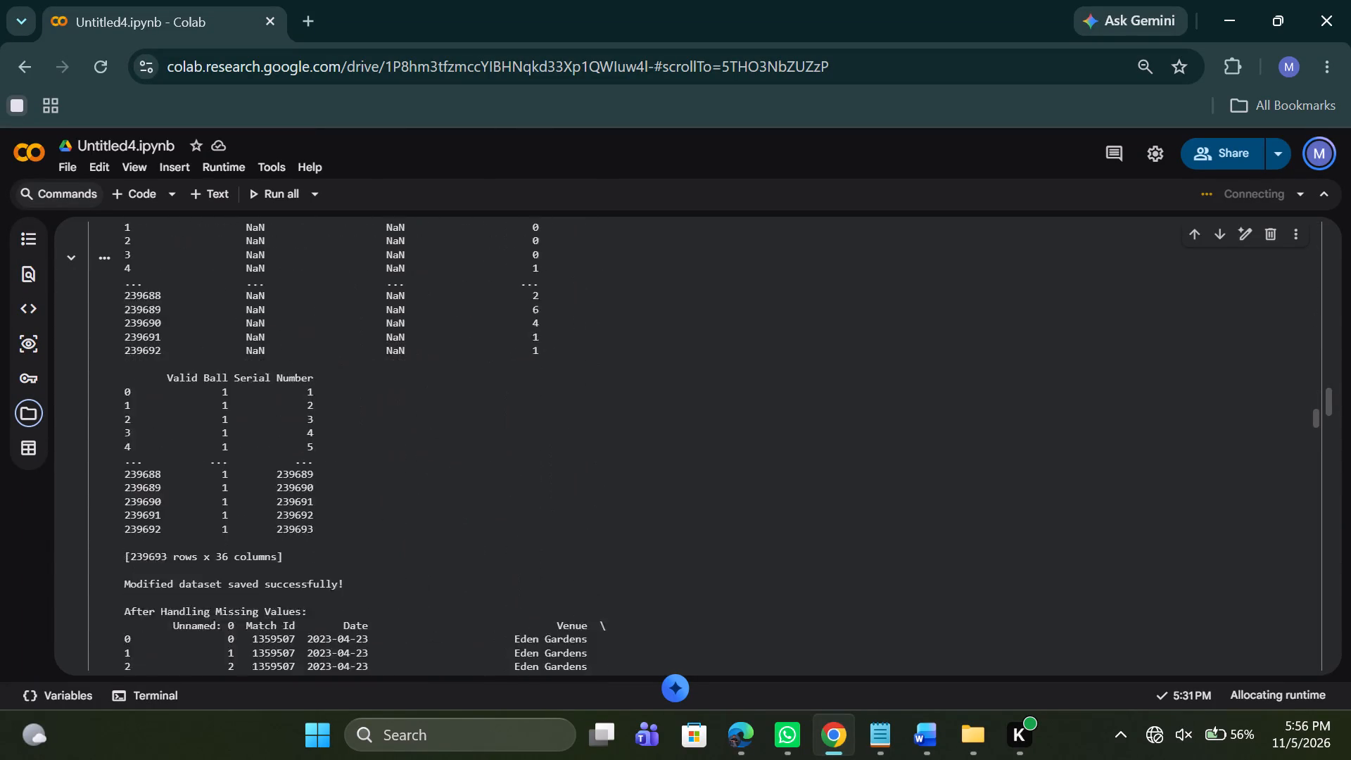
{"action": "scroll", "coordinate": [939, 523], "scroll_direction": "down", "scroll_amount": 18}
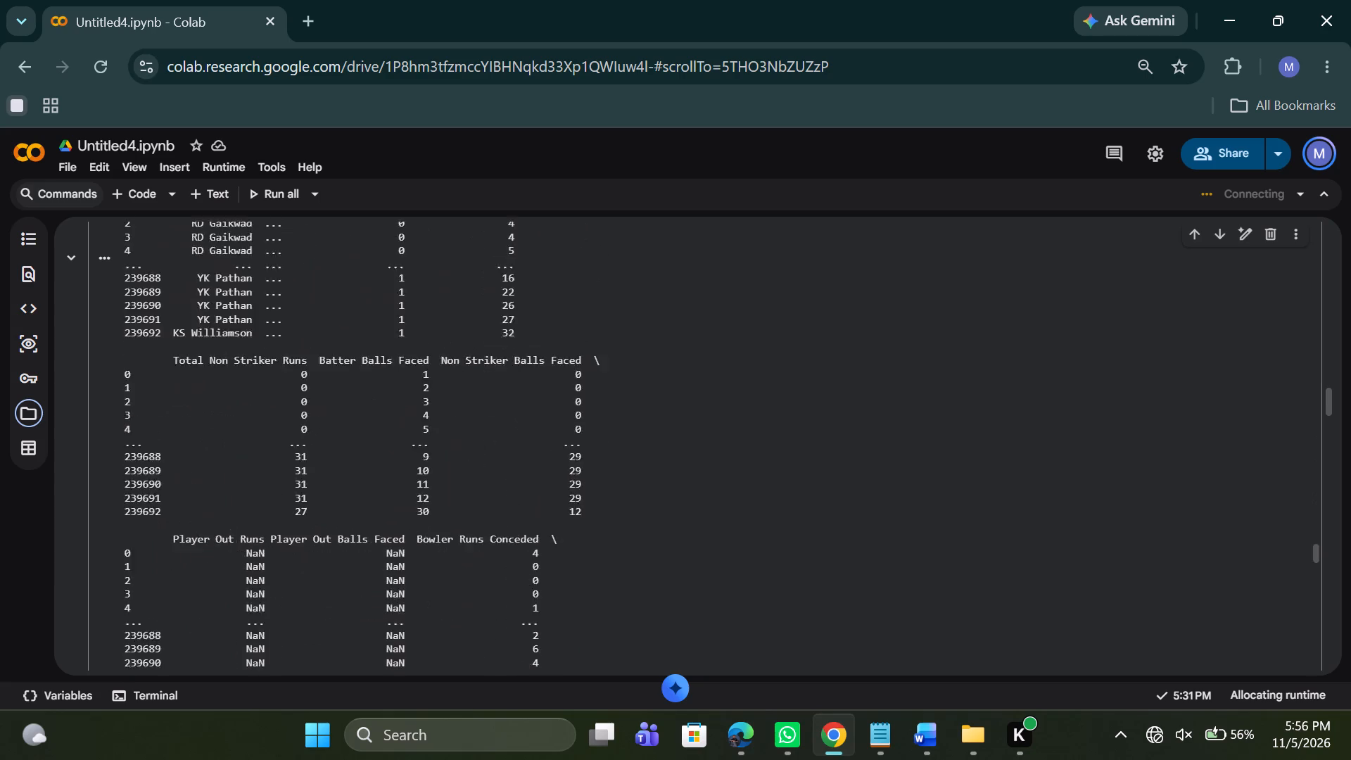
{"action": "scroll", "coordinate": [939, 523], "scroll_direction": "down", "scroll_amount": 15}
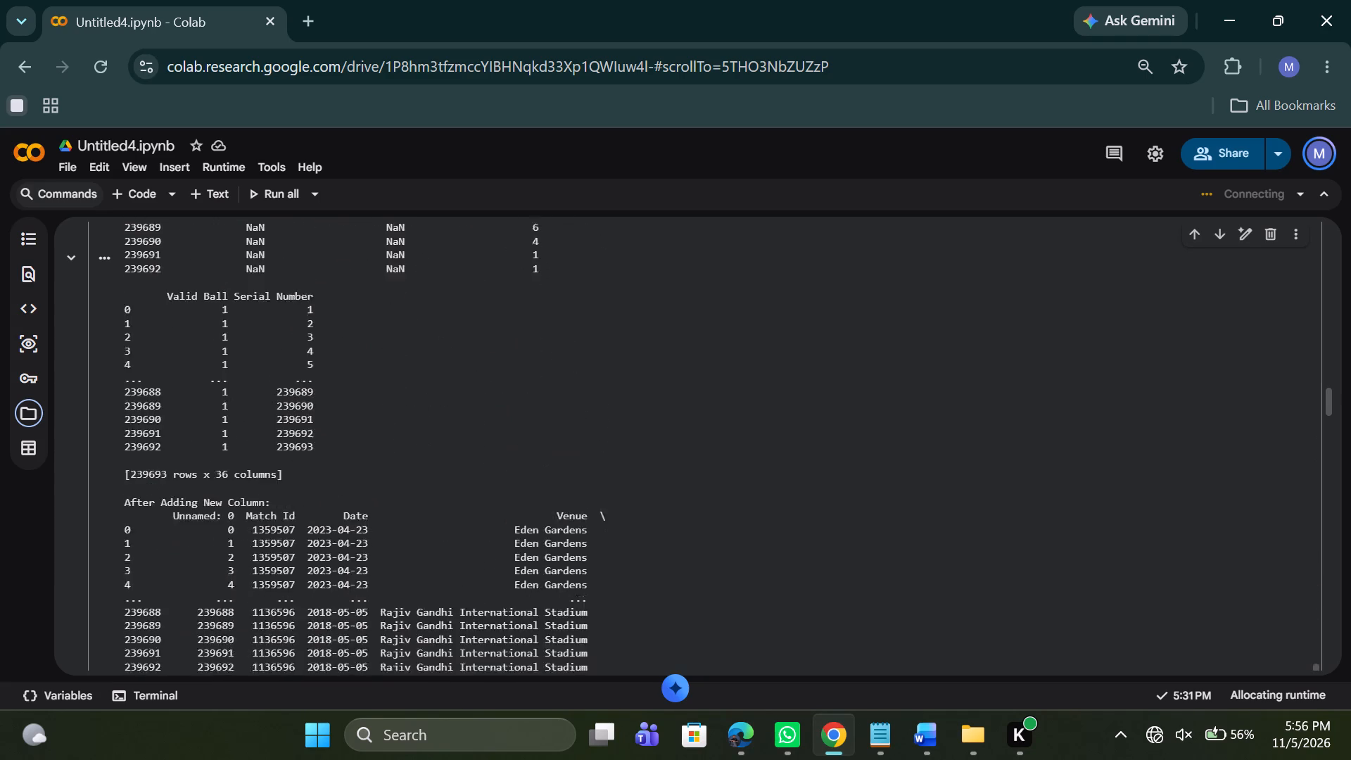
{"action": "scroll", "coordinate": [939, 523], "scroll_direction": "down", "scroll_amount": 20}
{"action": "scroll", "coordinate": [939, 523], "scroll_direction": "down", "scroll_amount": 5}
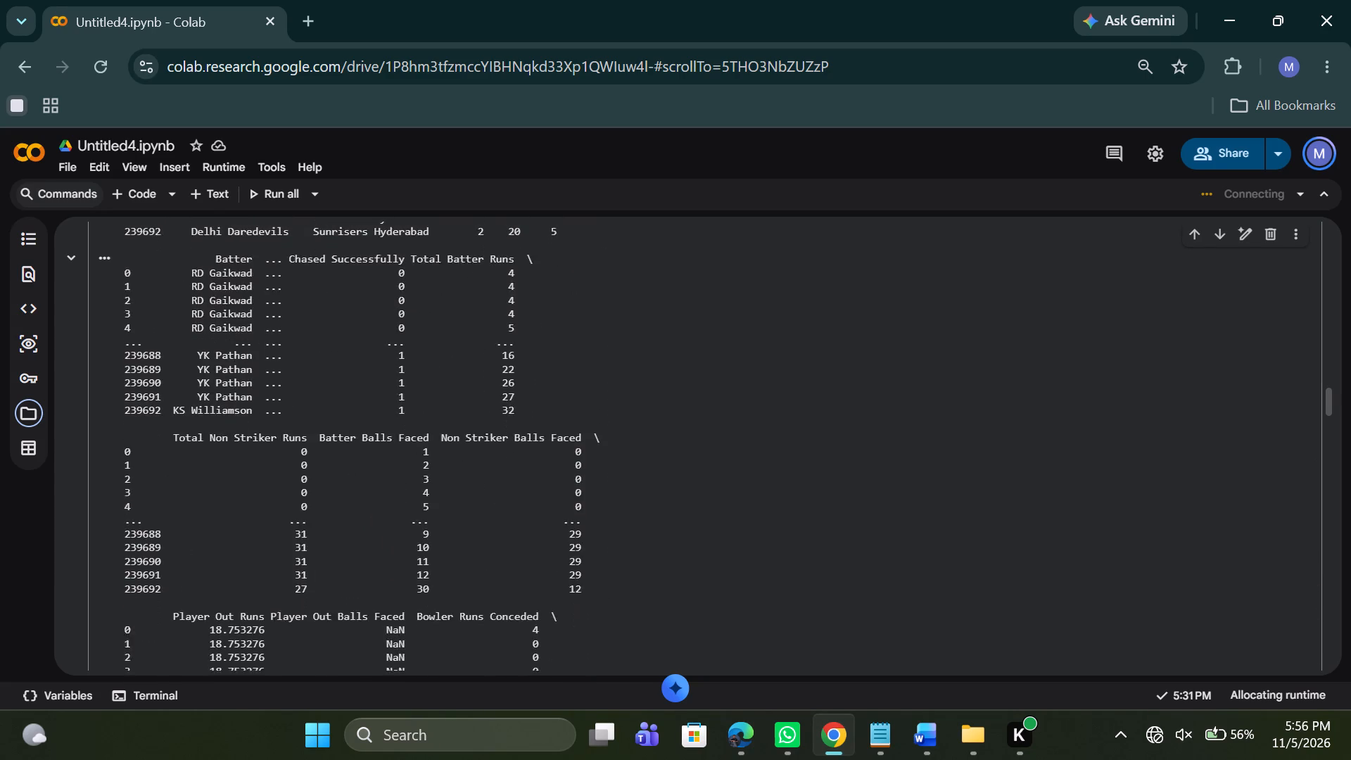
{"action": "scroll", "coordinate": [939, 523], "scroll_direction": "down", "scroll_amount": 13}
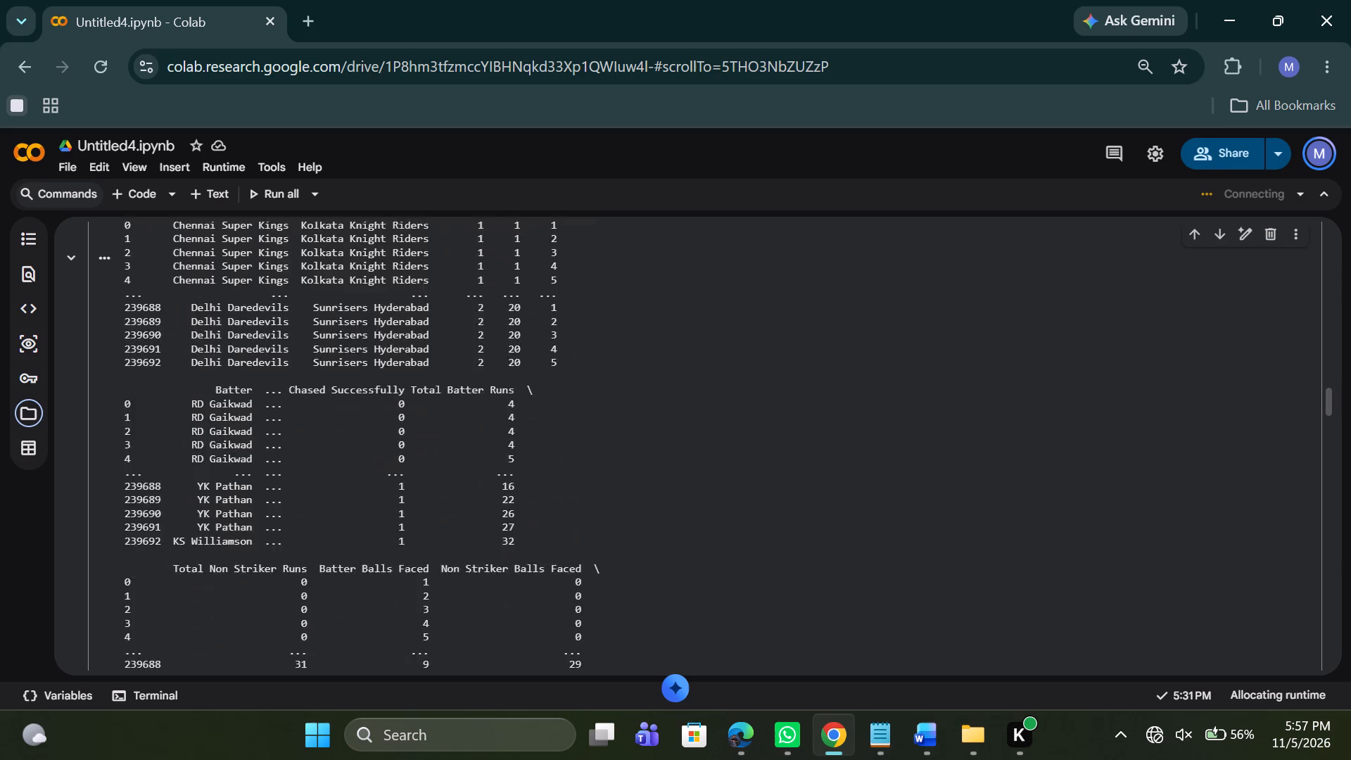
{"action": "scroll", "coordinate": [939, 523], "scroll_direction": "down", "scroll_amount": 14}
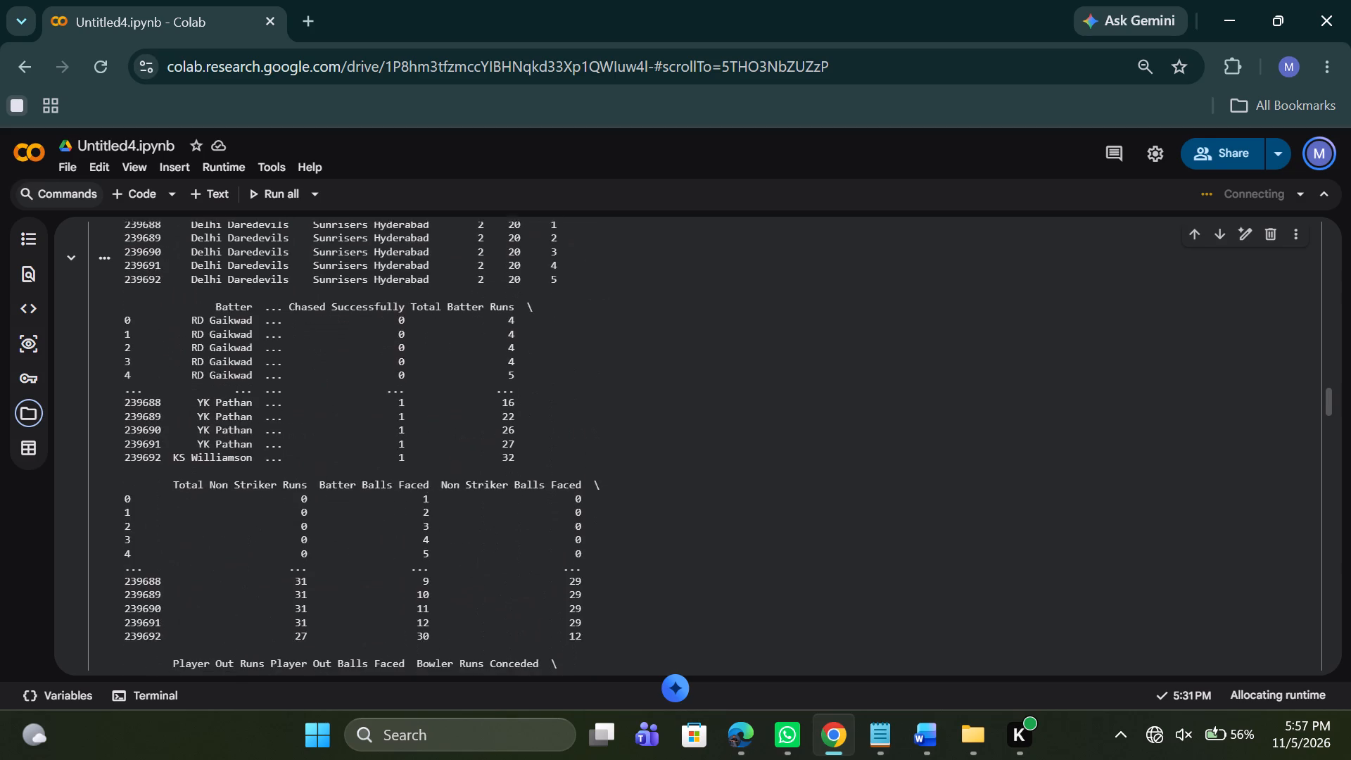
{"action": "scroll", "coordinate": [939, 523], "scroll_direction": "down", "scroll_amount": 10}
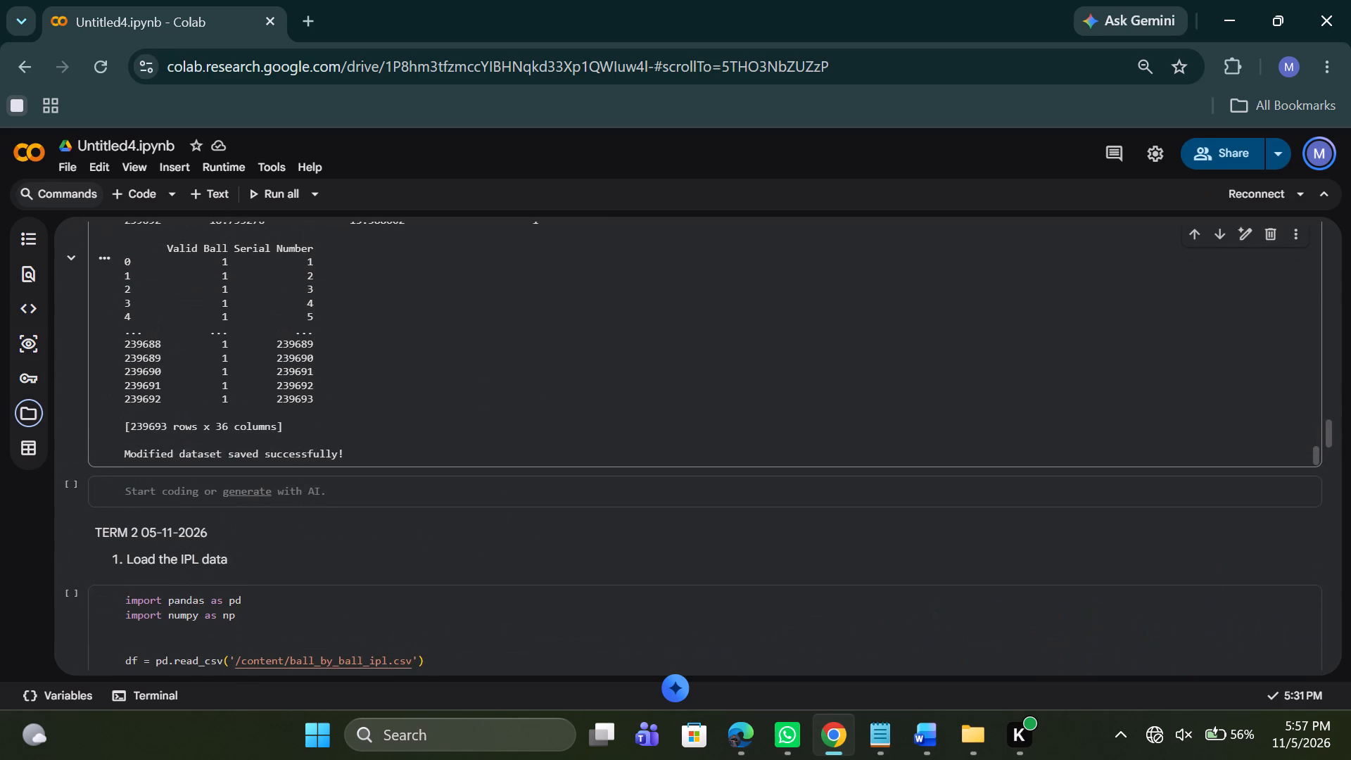
{"action": "scroll", "coordinate": [939, 523], "scroll_direction": "up", "scroll_amount": 1}
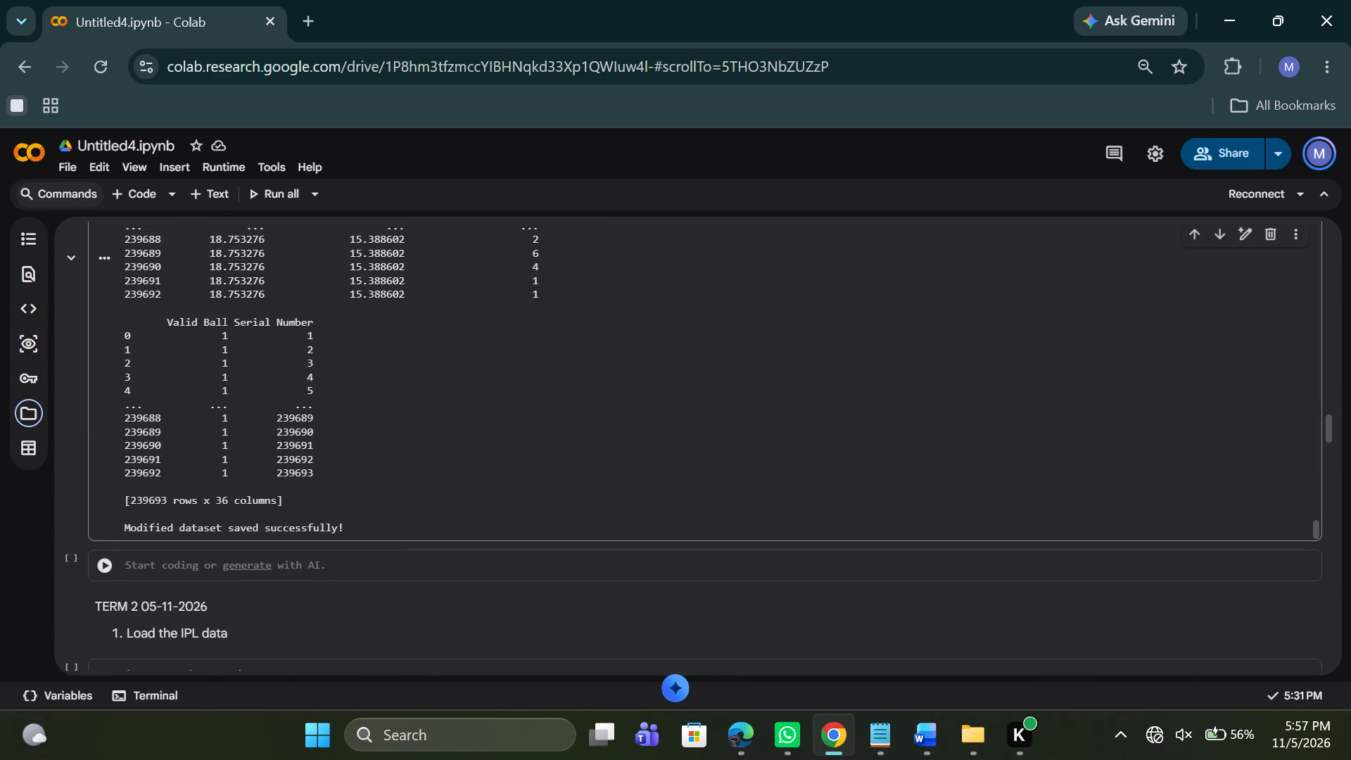
{"action": "scroll", "coordinate": [939, 523], "scroll_direction": "up", "scroll_amount": 1}
{"action": "scroll", "coordinate": [939, 523], "scroll_direction": "down", "scroll_amount": 2}
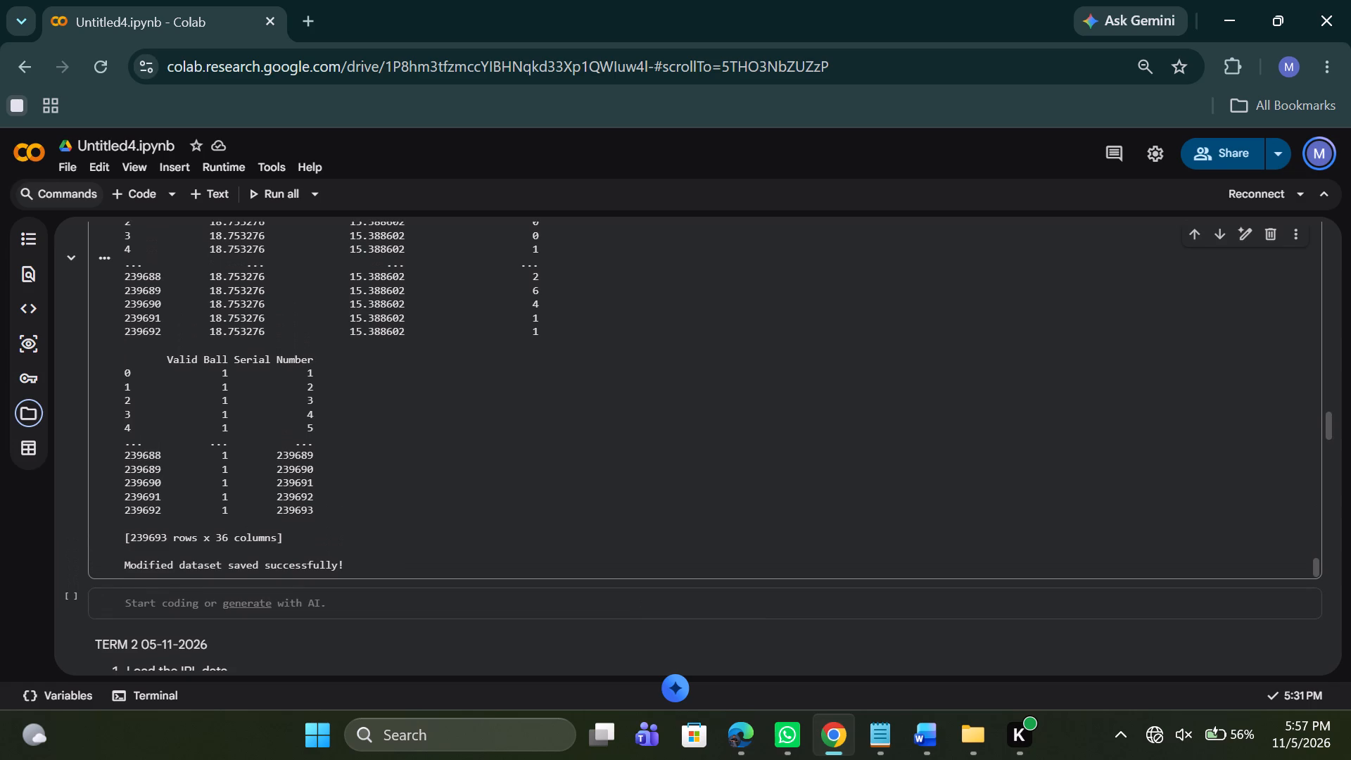
{"action": "scroll", "coordinate": [825, 479], "scroll_direction": "up", "scroll_amount": 2}
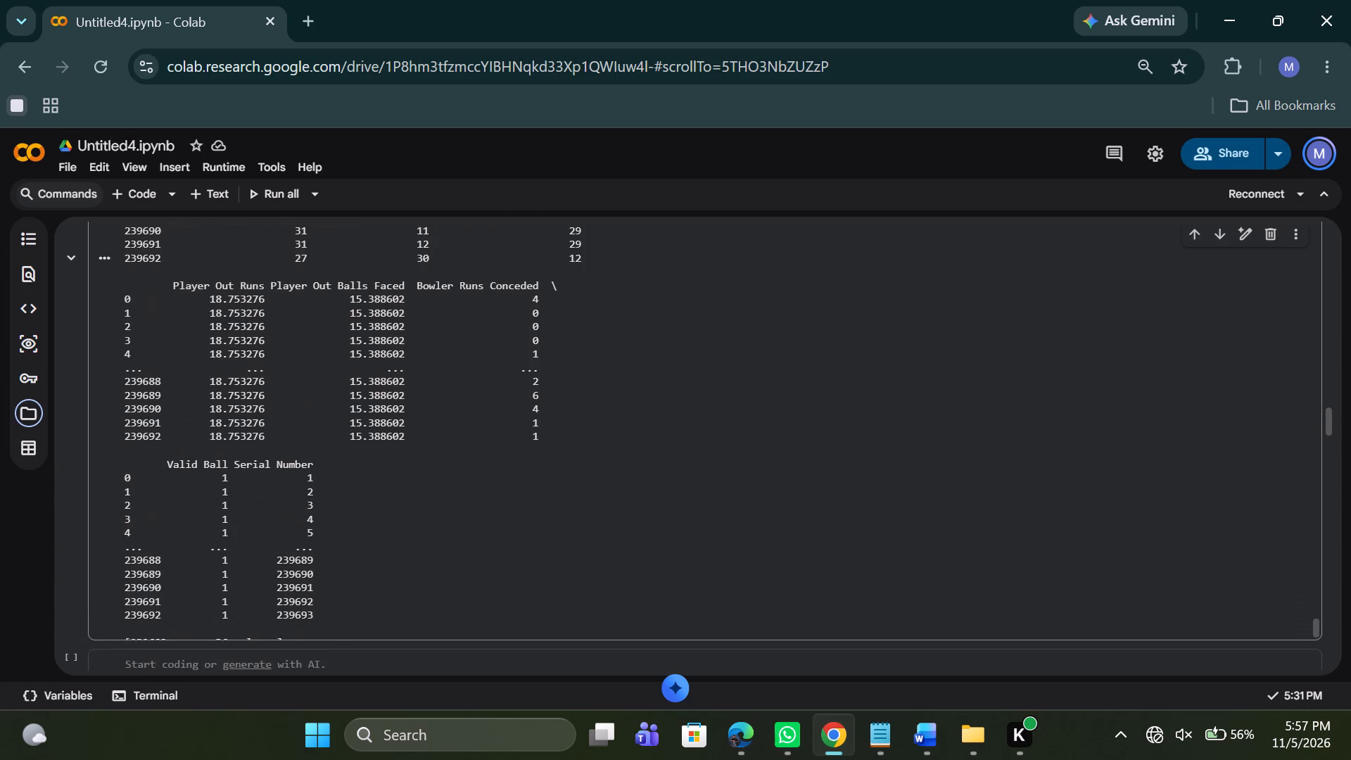
{"action": "scroll", "coordinate": [825, 479], "scroll_direction": "up", "scroll_amount": 1}
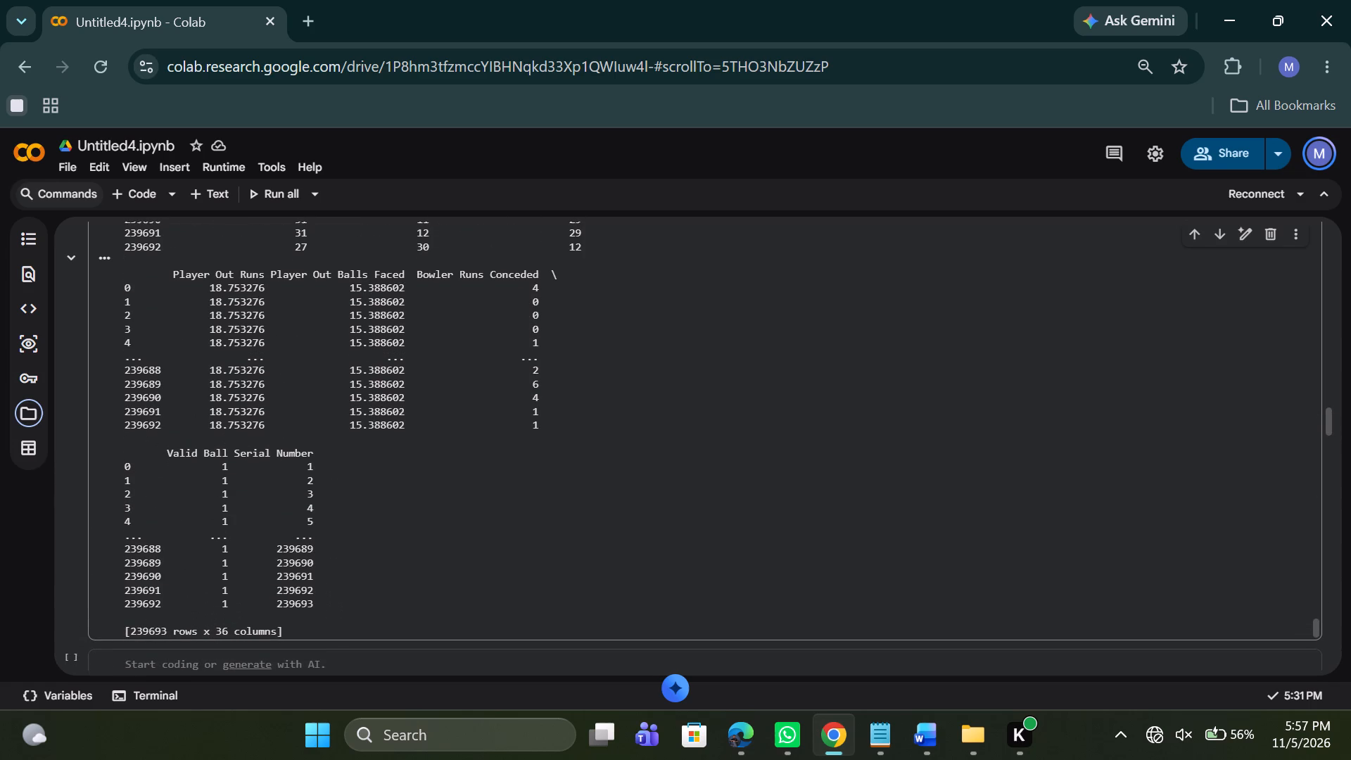
In Assignement 1 in Word, delete the Batter table and "Modified dataset saved successfully!" screenshots that follow the column data types screenshot.
{"action": "left_click", "coordinate": [920, 726]}
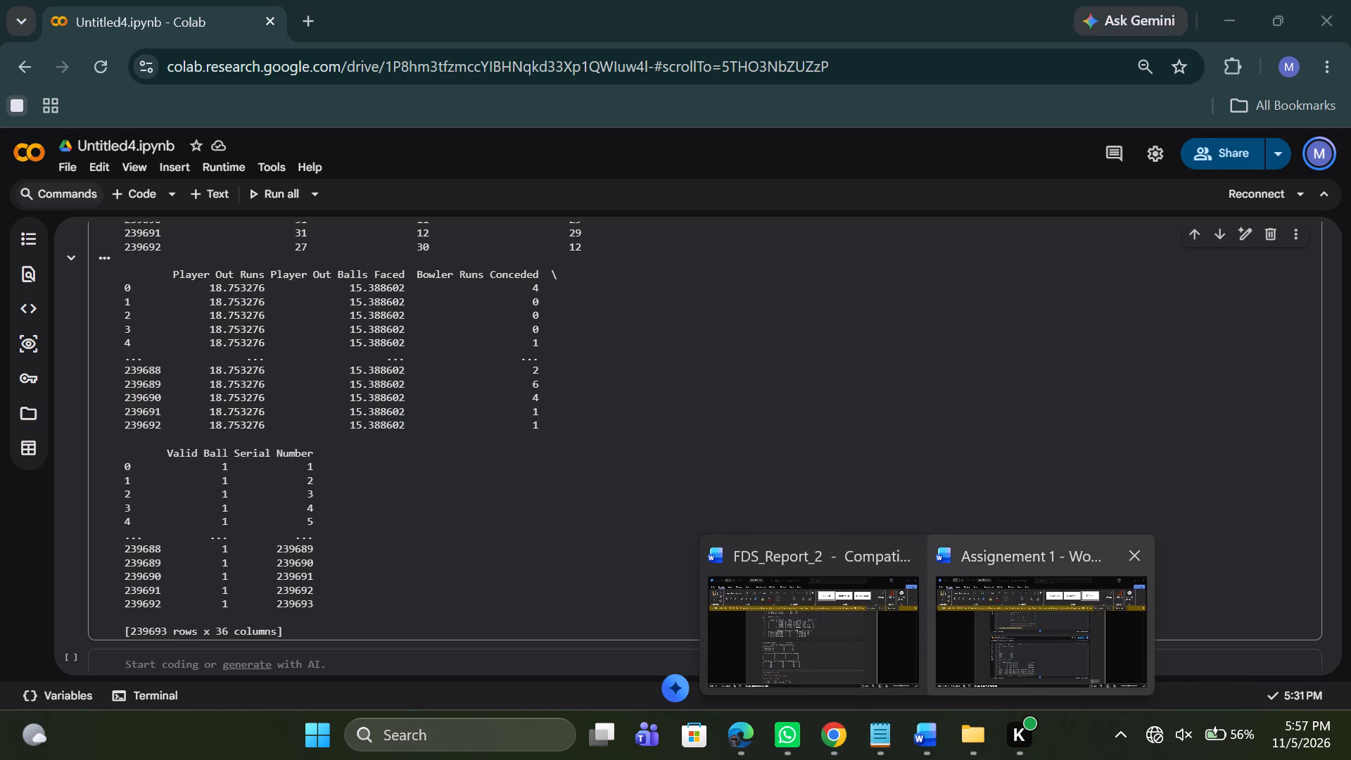
{"action": "left_click", "coordinate": [1015, 656]}
{"action": "scroll", "coordinate": [860, 613], "scroll_direction": "down", "scroll_amount": 1}
{"action": "scroll", "coordinate": [860, 613], "scroll_direction": "up", "scroll_amount": 3}
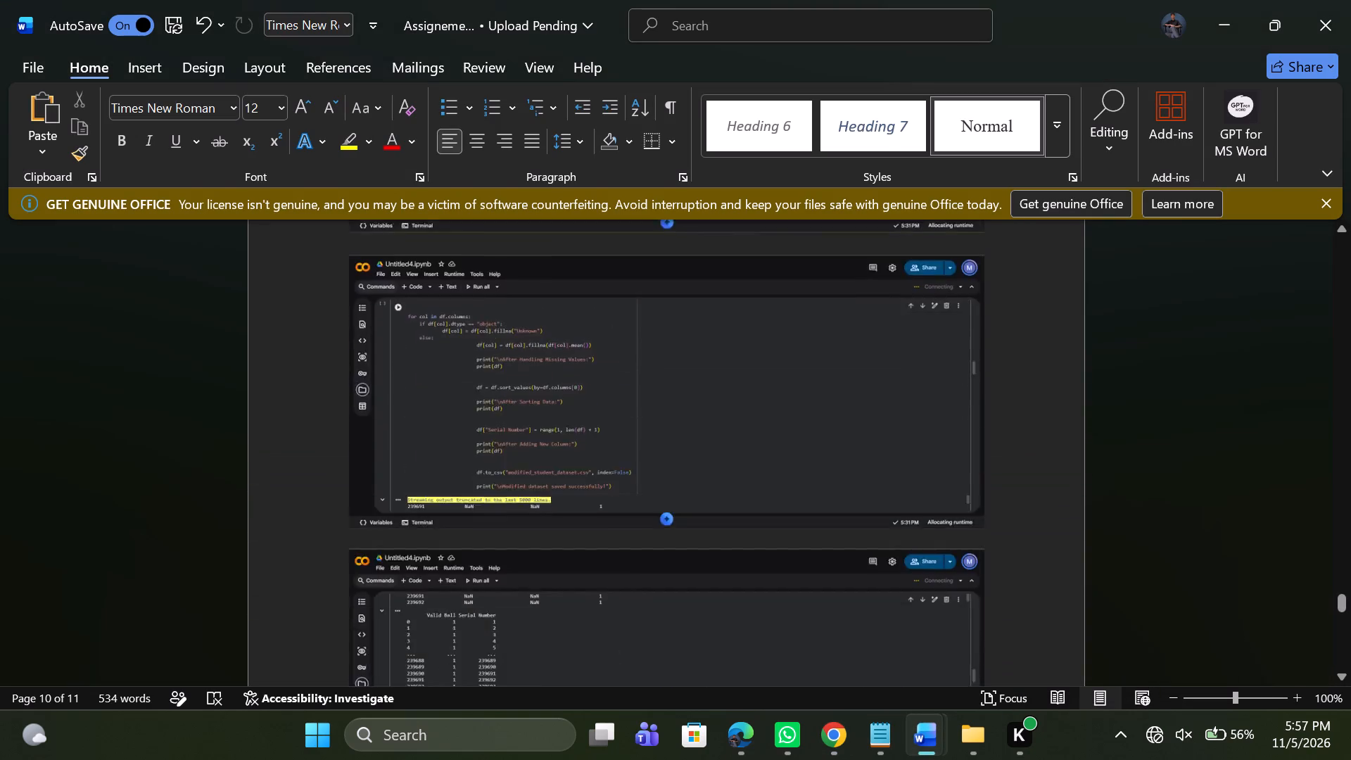
{"action": "scroll", "coordinate": [860, 613], "scroll_direction": "up", "scroll_amount": 11}
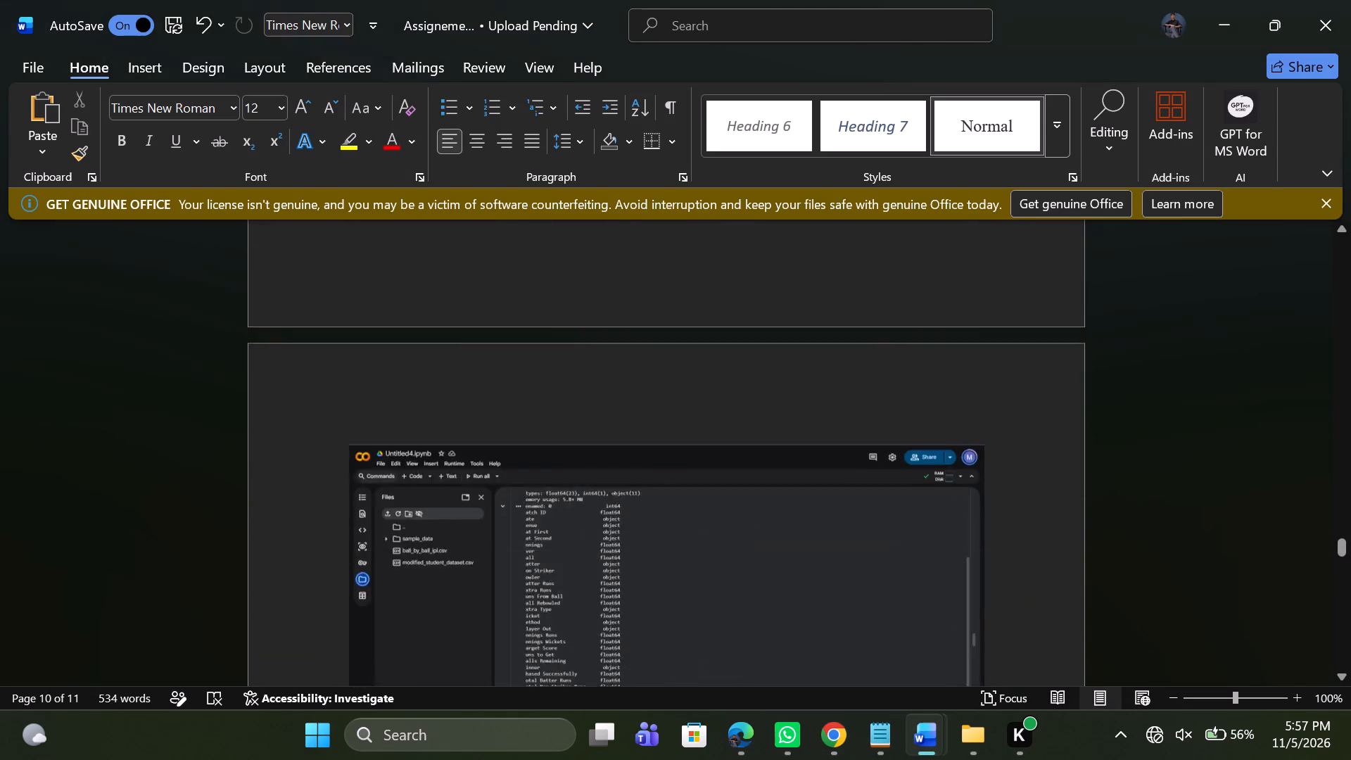
{"action": "scroll", "coordinate": [860, 613], "scroll_direction": "up", "scroll_amount": 4}
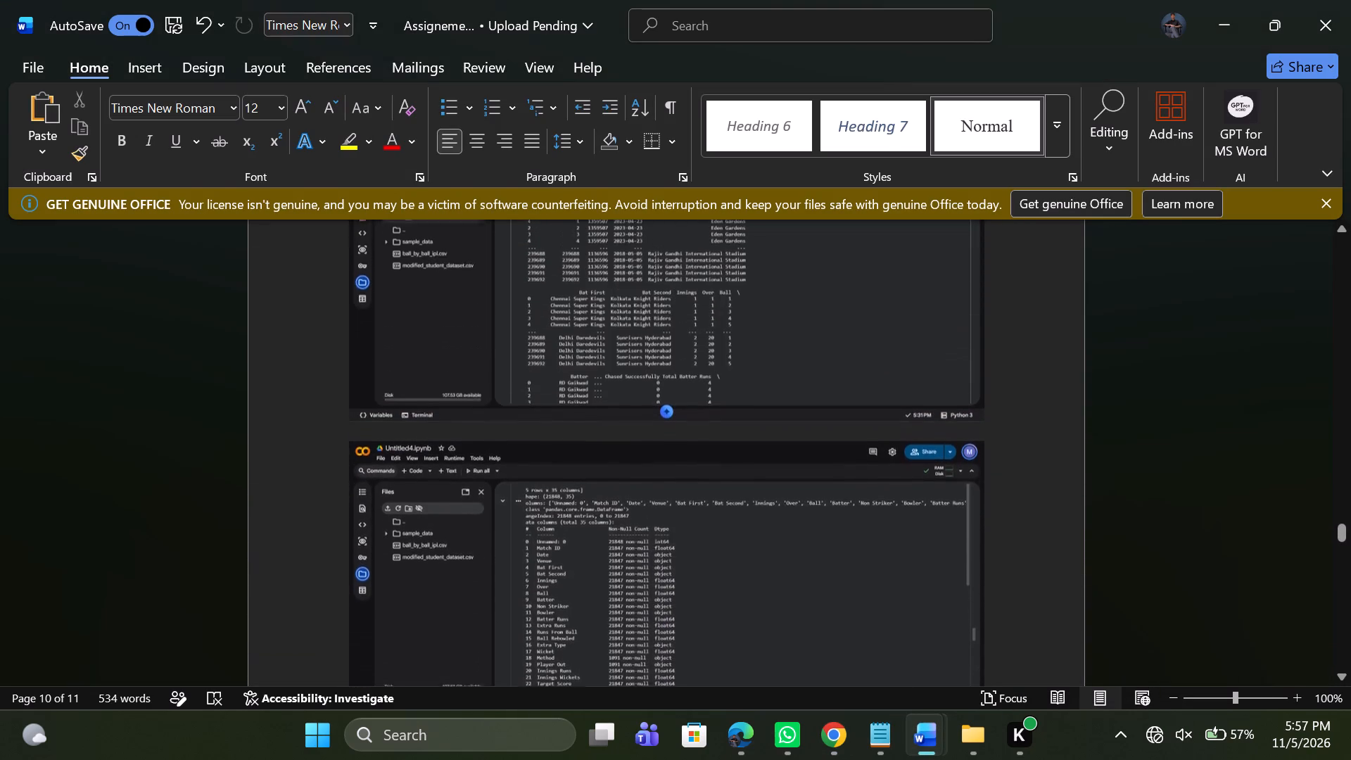
{"action": "scroll", "coordinate": [860, 613], "scroll_direction": "down", "scroll_amount": 1}
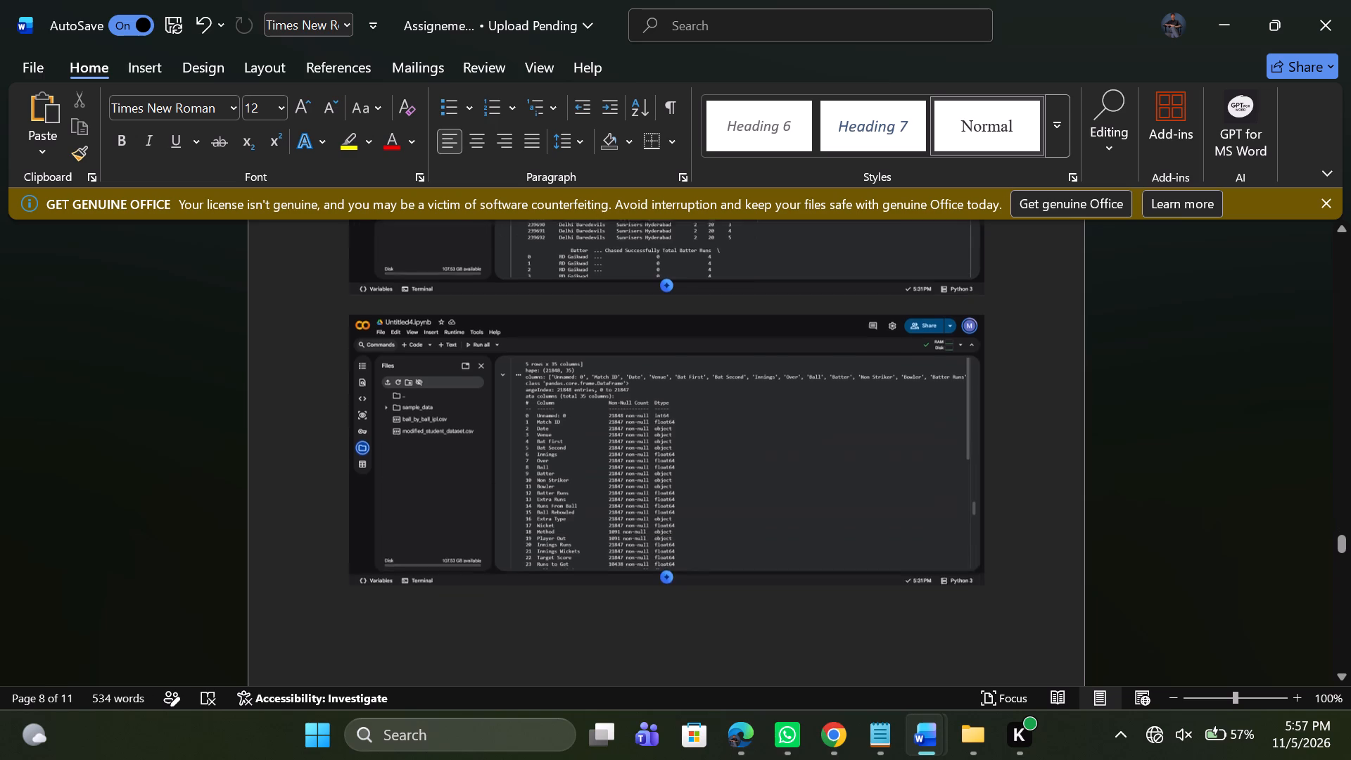
{"action": "scroll", "coordinate": [860, 613], "scroll_direction": "down", "scroll_amount": 4}
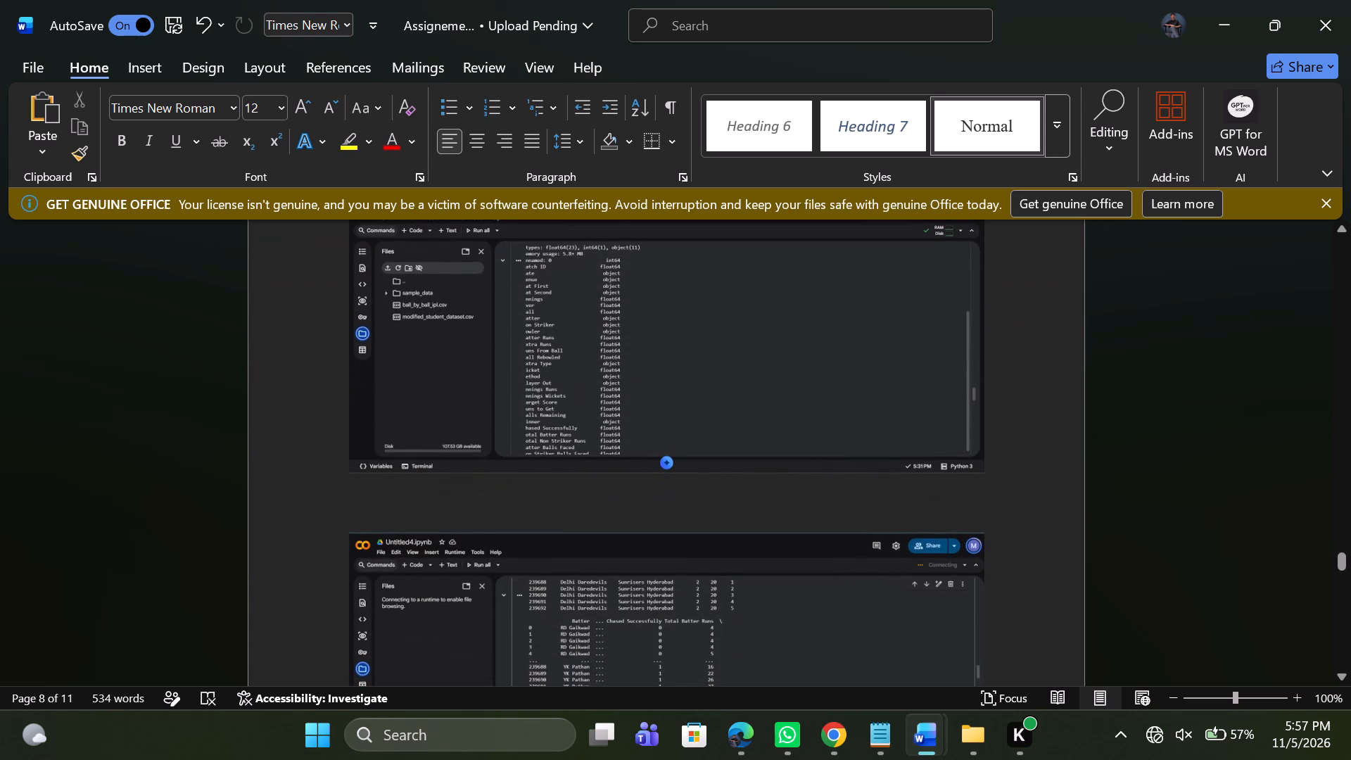
{"action": "scroll", "coordinate": [860, 613], "scroll_direction": "down", "scroll_amount": 1}
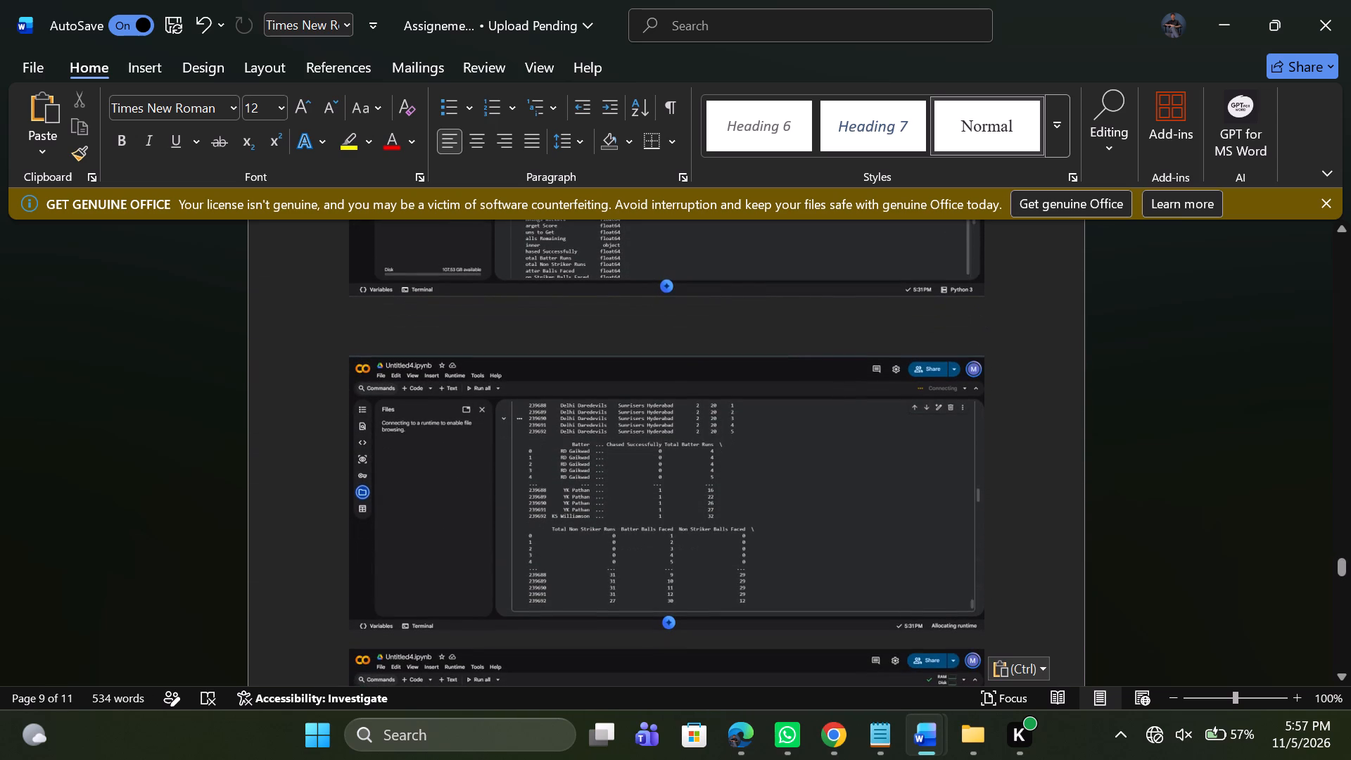
{"action": "left_click", "coordinate": [920, 533]}
{"action": "key", "text": "BackSpace"}
{"action": "left_click", "coordinate": [920, 533]}
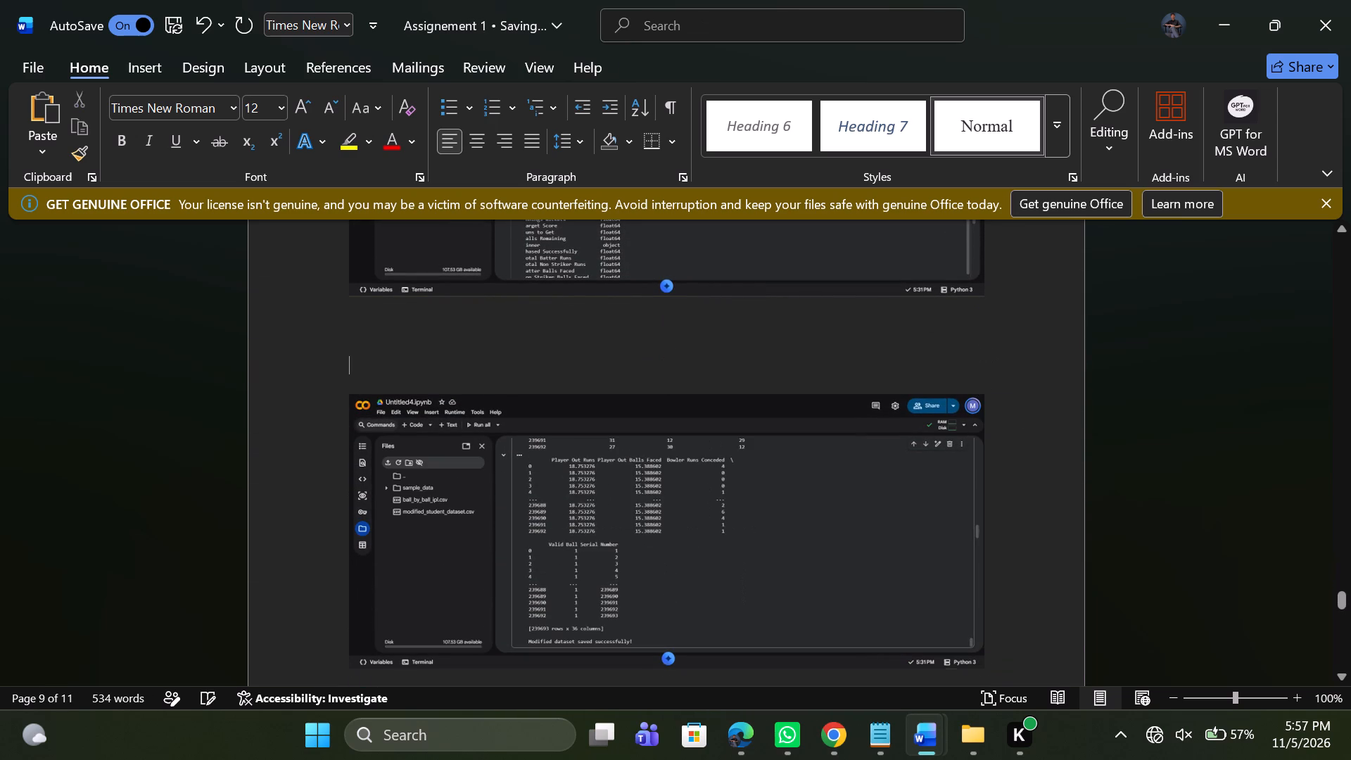
{"action": "key", "text": "BackSpace"}
Delete the two full-width screenshots of the modification code below the column data types screenshot.
{"action": "left_click", "coordinate": [920, 533]}
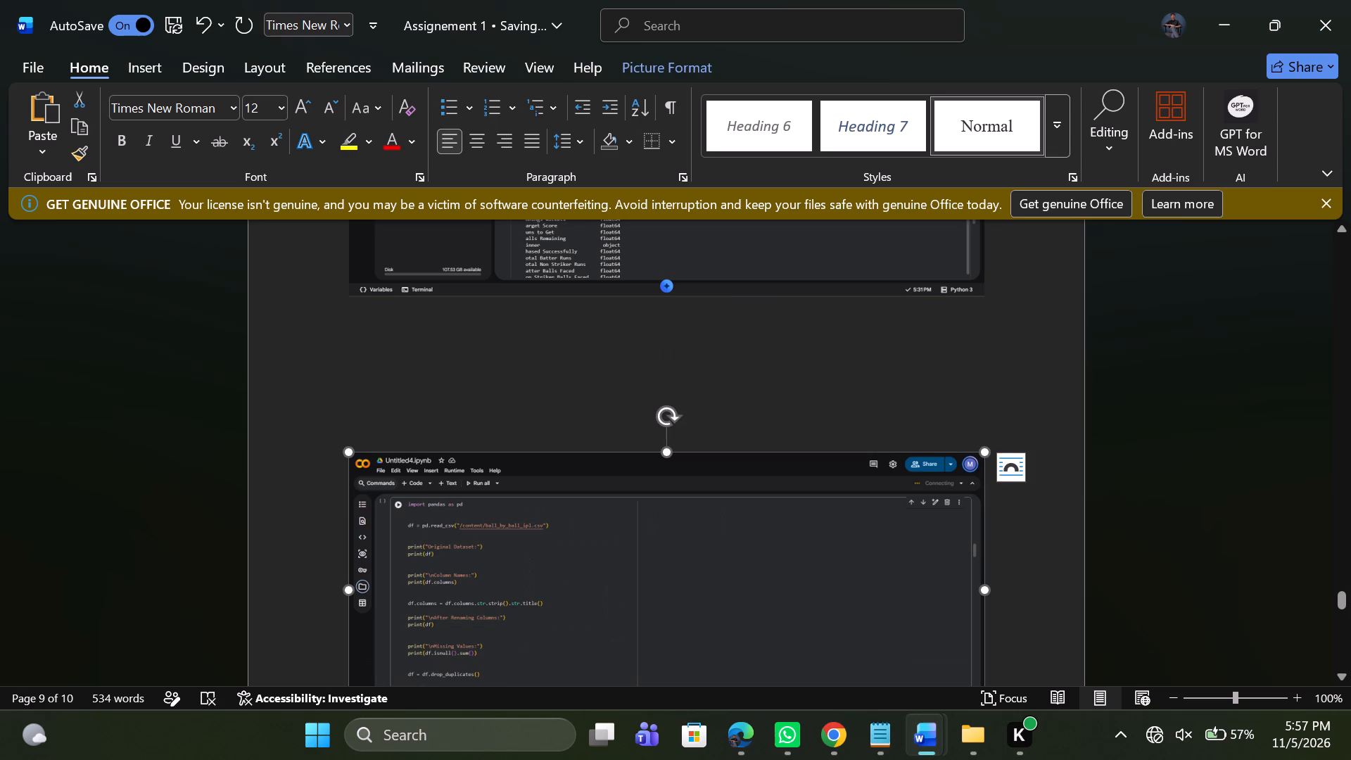
{"action": "key", "text": "BackSpace"}
{"action": "left_click", "coordinate": [920, 533]}
{"action": "key", "text": "BackSpace"}
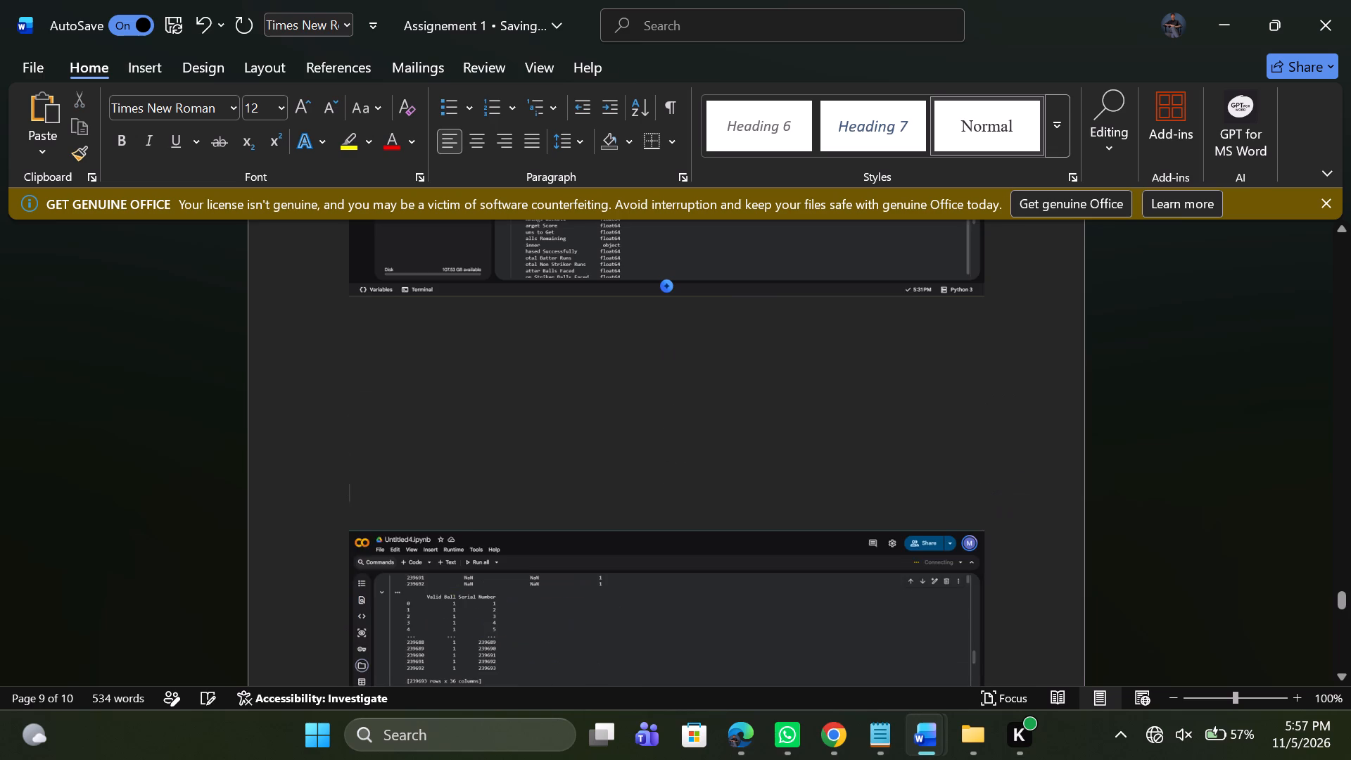
Remove the blank lines and the full-width Serial Number and After Adding New Column screenshot above the last experiment's Explanation.
{"action": "key", "text": "BackSpace"}
{"action": "key", "text": "BackSpace"}
{"action": "key", "text": "BackSpace"}
{"action": "key", "text": "BackSpace"}
{"action": "key", "text": "BackSpace"}
{"action": "key", "text": "BackSpace"}
{"action": "key", "text": "BackSpace"}
{"action": "key", "text": "BackSpace"}
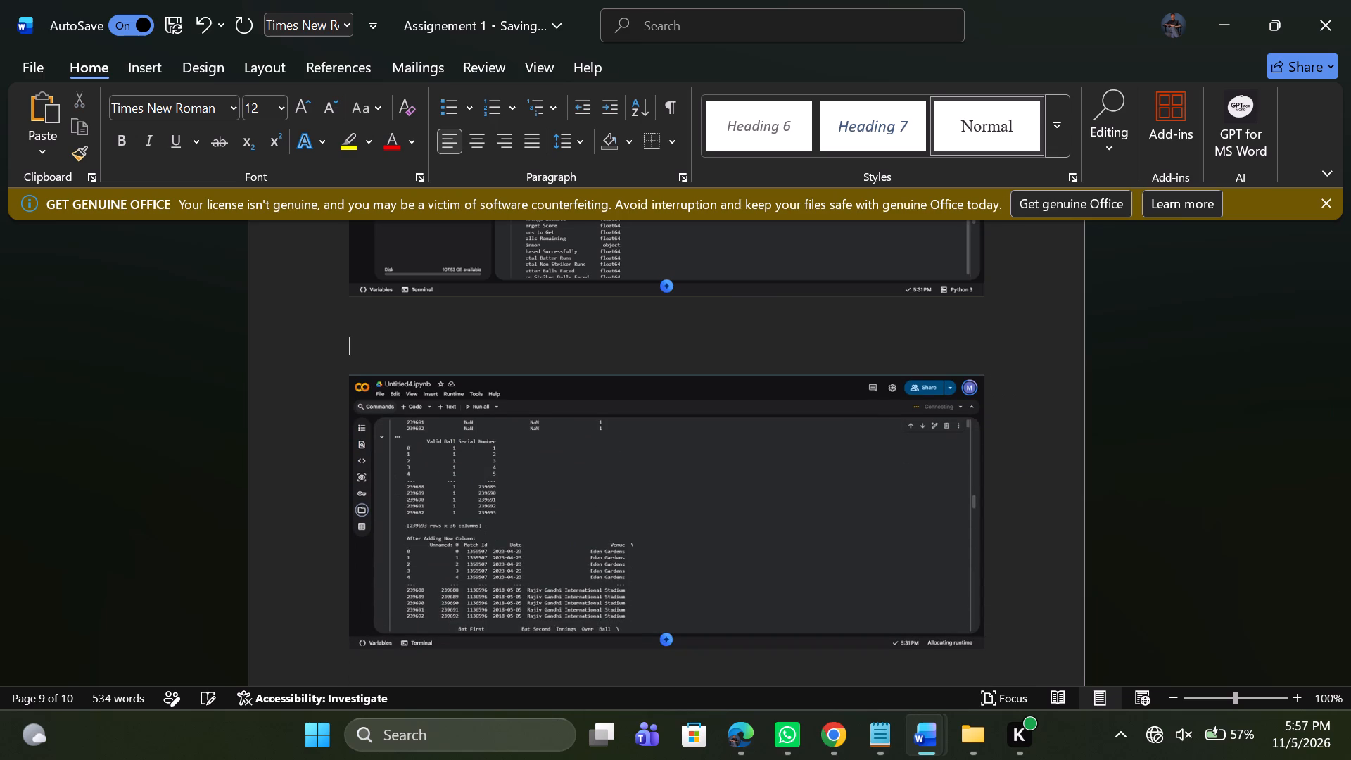
{"action": "left_click", "coordinate": [887, 565]}
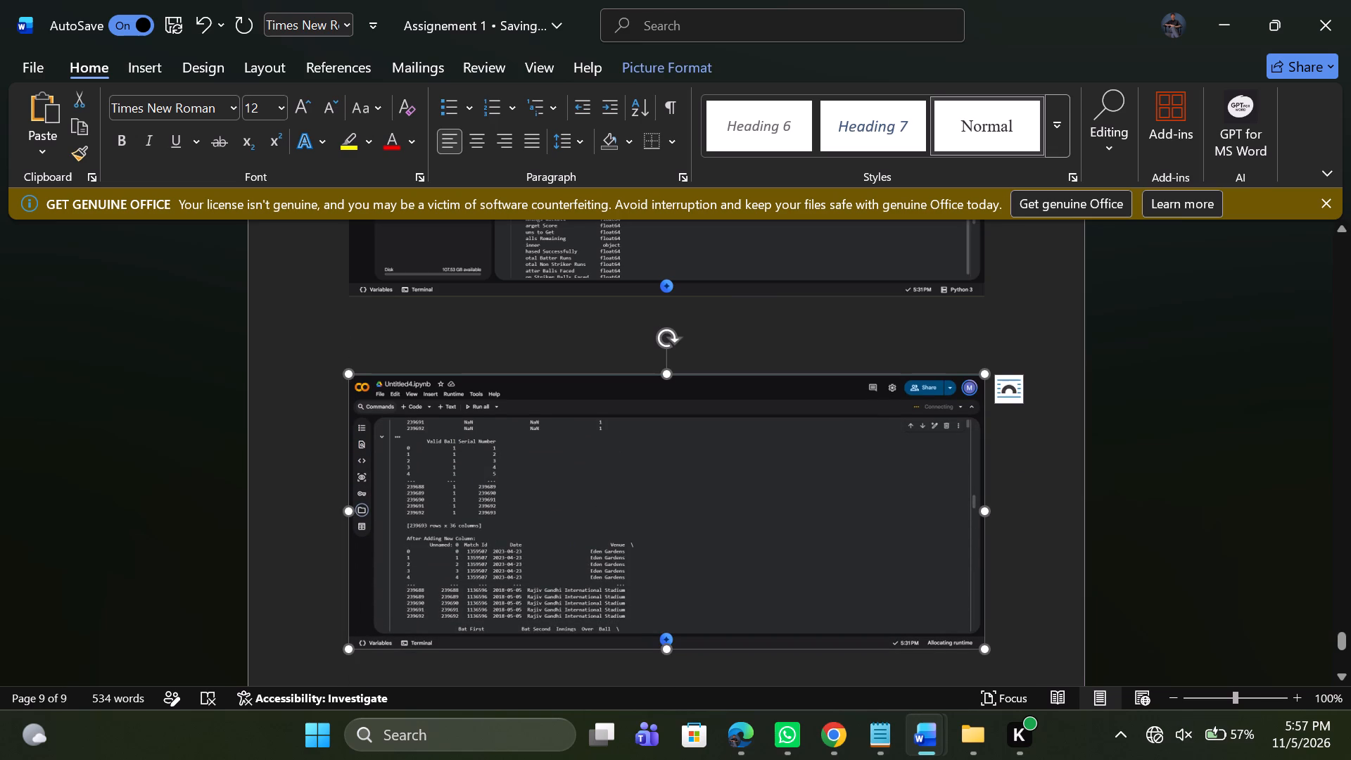
{"action": "key", "text": "BackSpace"}
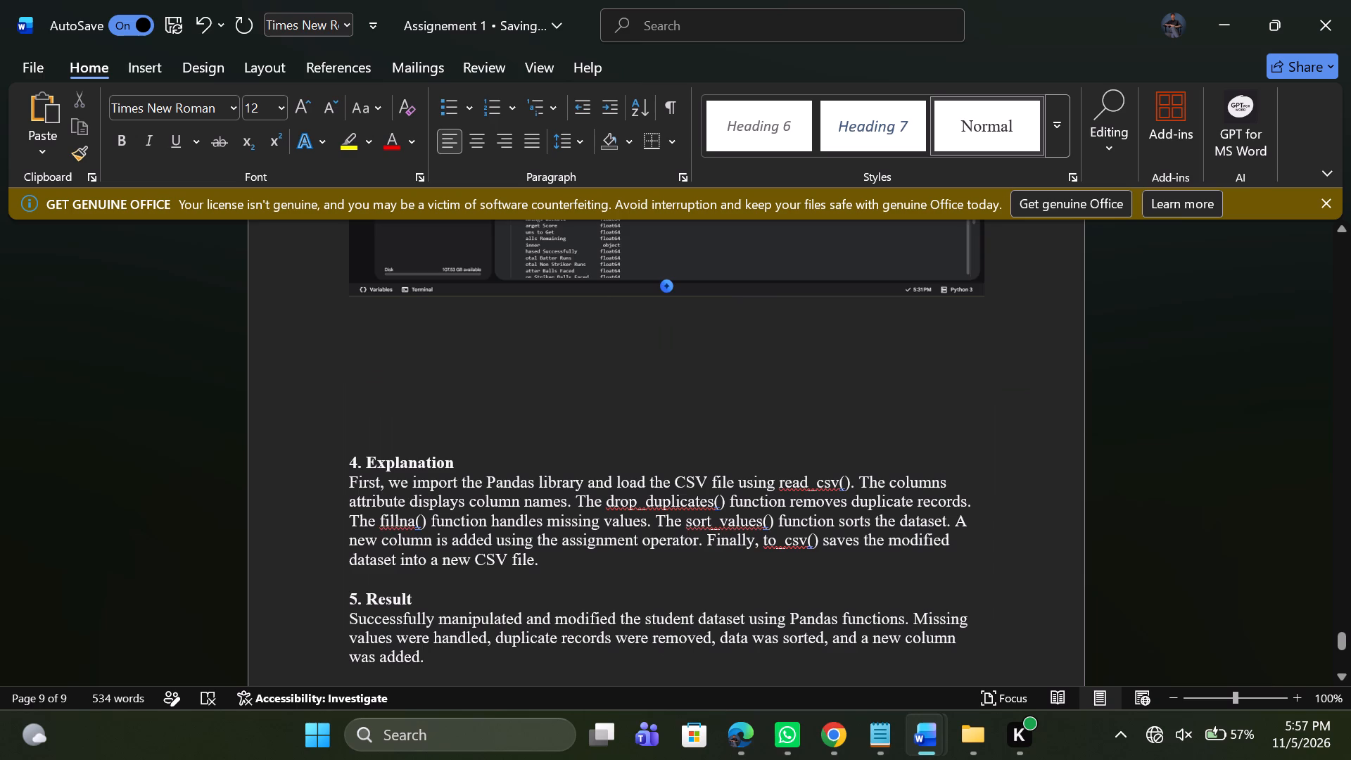
Review the last experiment's Program screenshots, from the preceding experiment's Explanation and Result down to its own Explanation and Result.
{"action": "scroll", "coordinate": [745, 424], "scroll_direction": "up", "scroll_amount": 6}
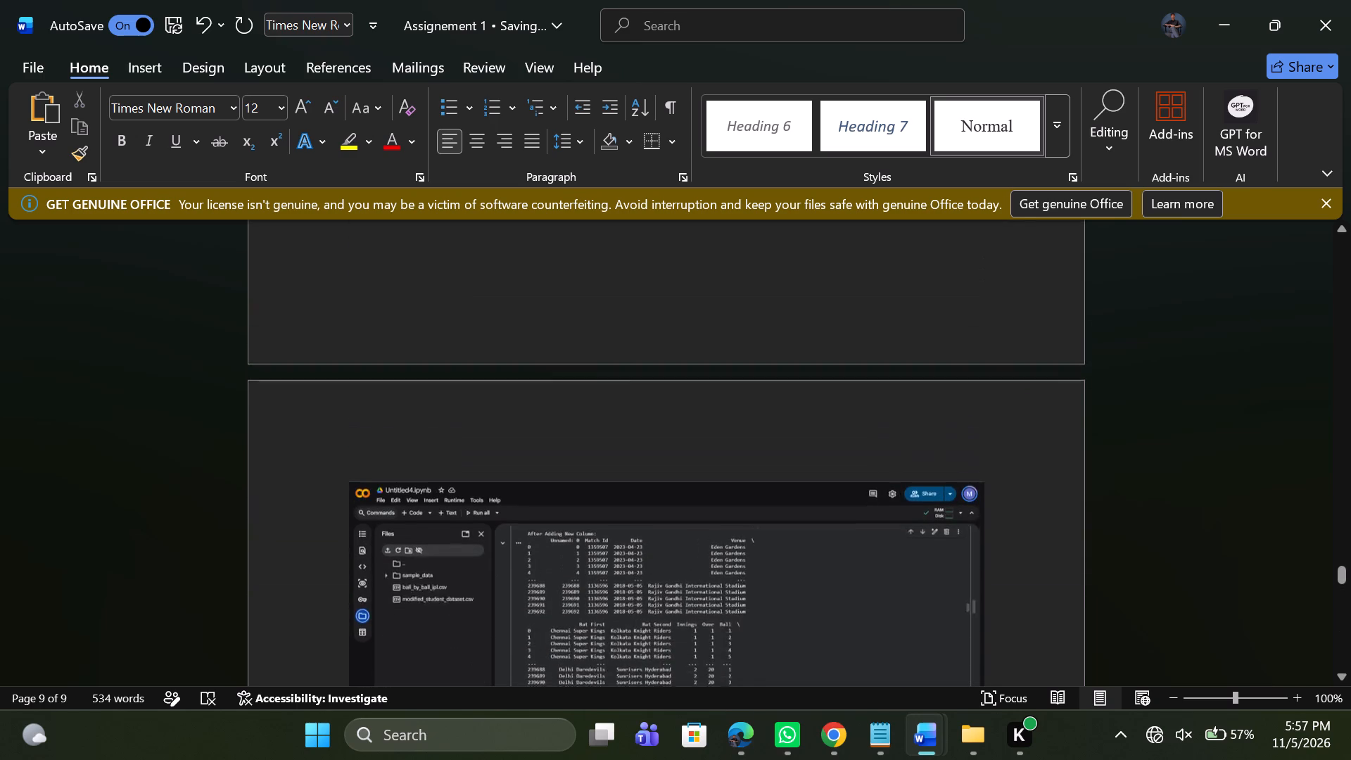
{"action": "scroll", "coordinate": [745, 424], "scroll_direction": "up", "scroll_amount": 11}
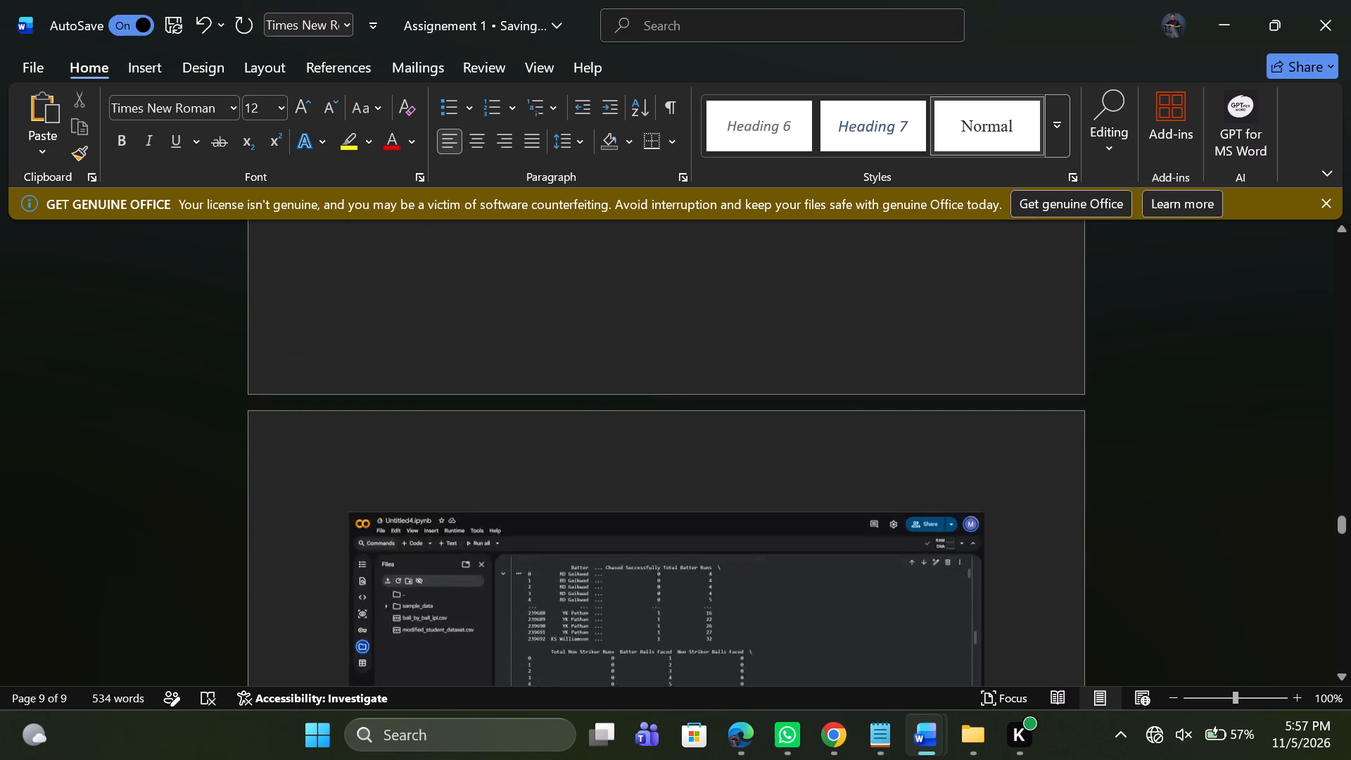
{"action": "scroll", "coordinate": [745, 424], "scroll_direction": "up", "scroll_amount": 11}
{"action": "scroll", "coordinate": [745, 424], "scroll_direction": "down", "scroll_amount": 1}
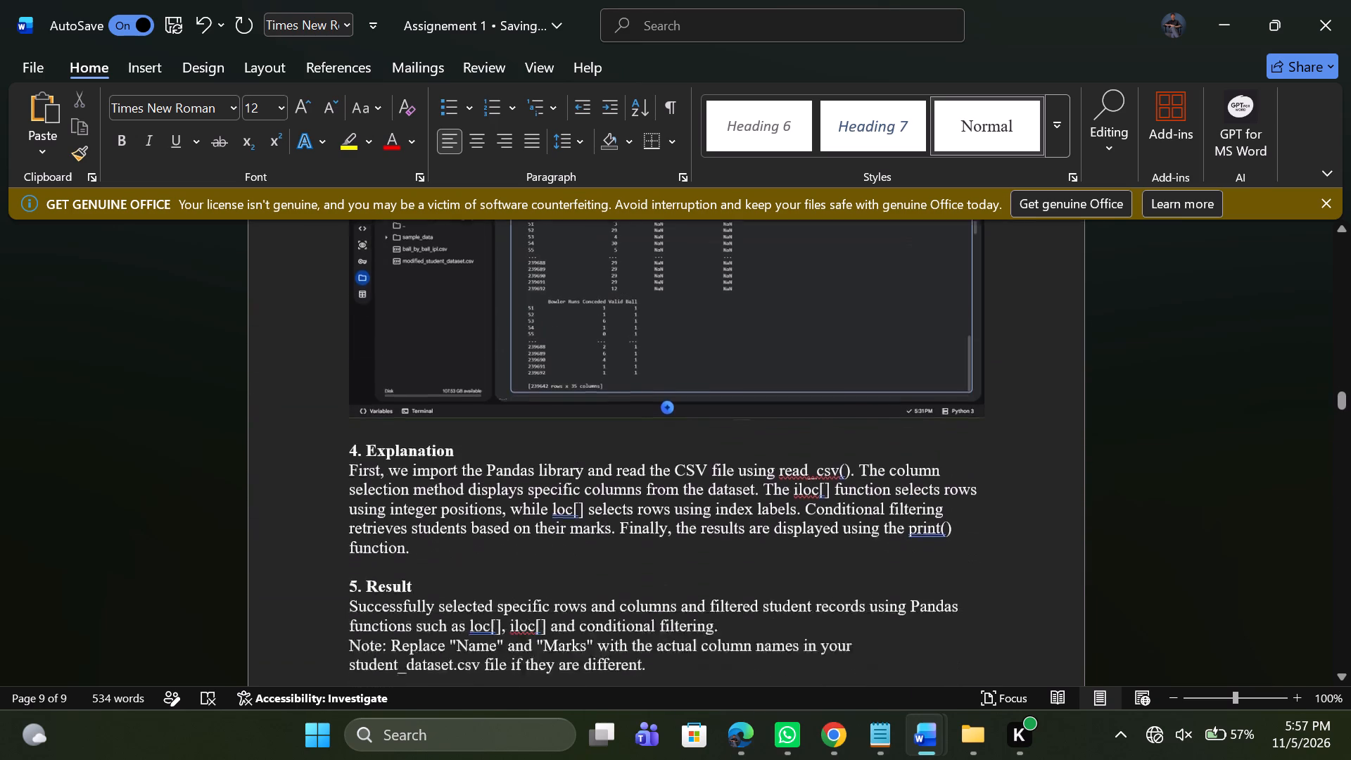
{"action": "scroll", "coordinate": [745, 424], "scroll_direction": "down", "scroll_amount": 7}
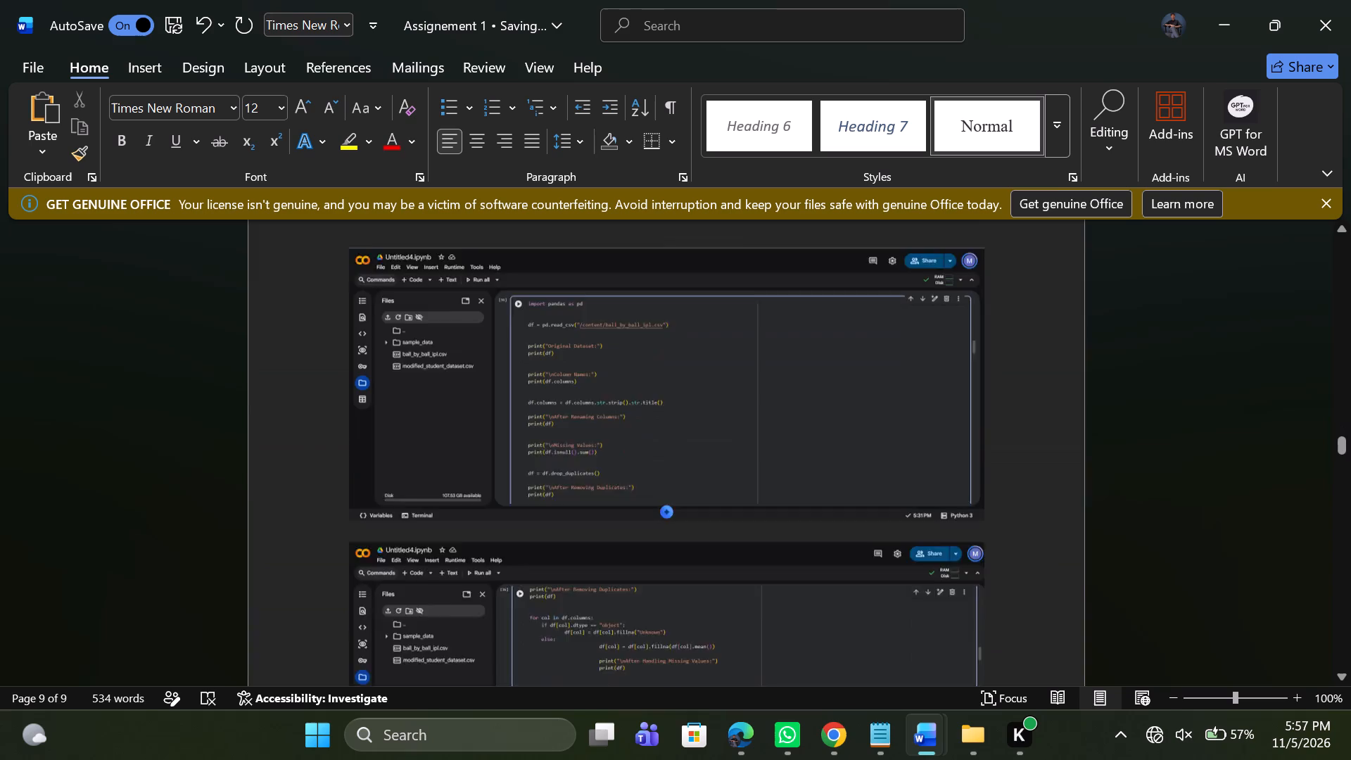
{"action": "scroll", "coordinate": [745, 424], "scroll_direction": "down", "scroll_amount": 3}
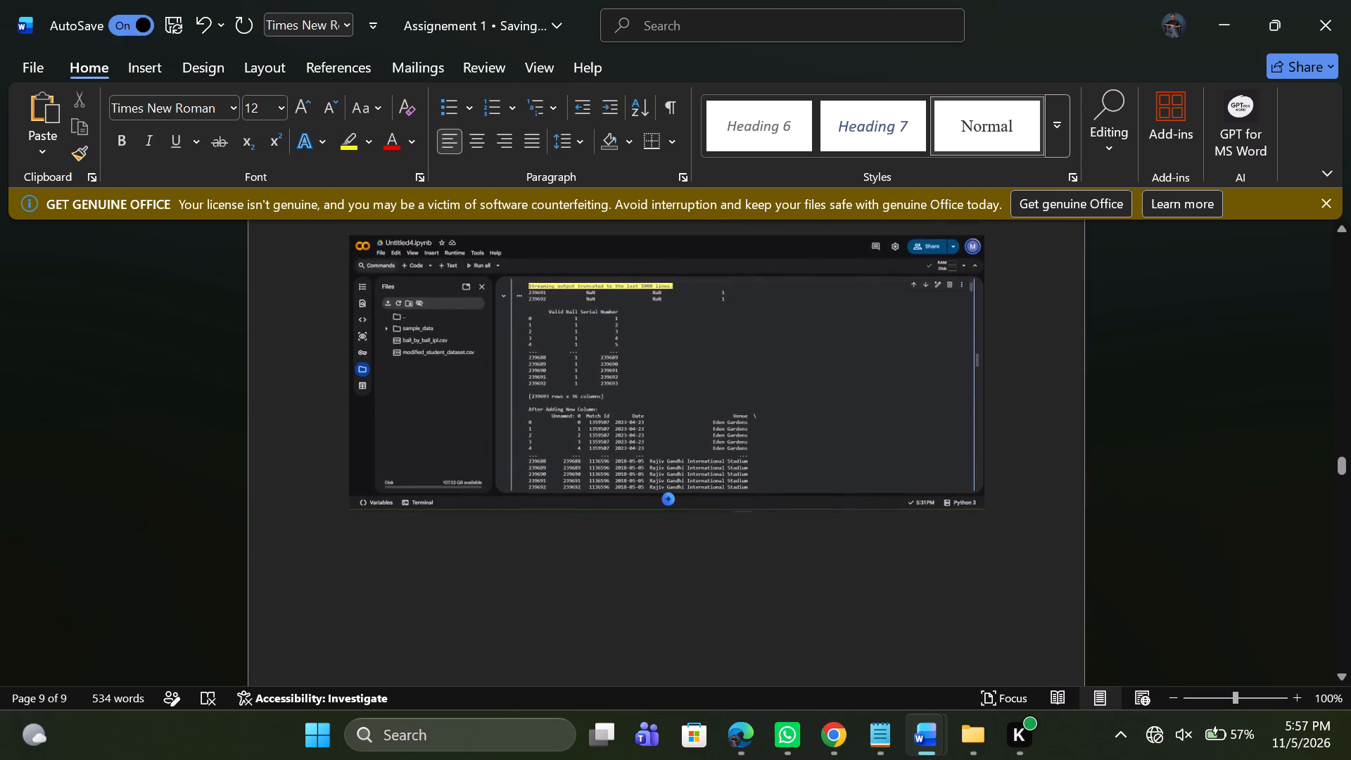
{"action": "scroll", "coordinate": [745, 424], "scroll_direction": "down", "scroll_amount": 5}
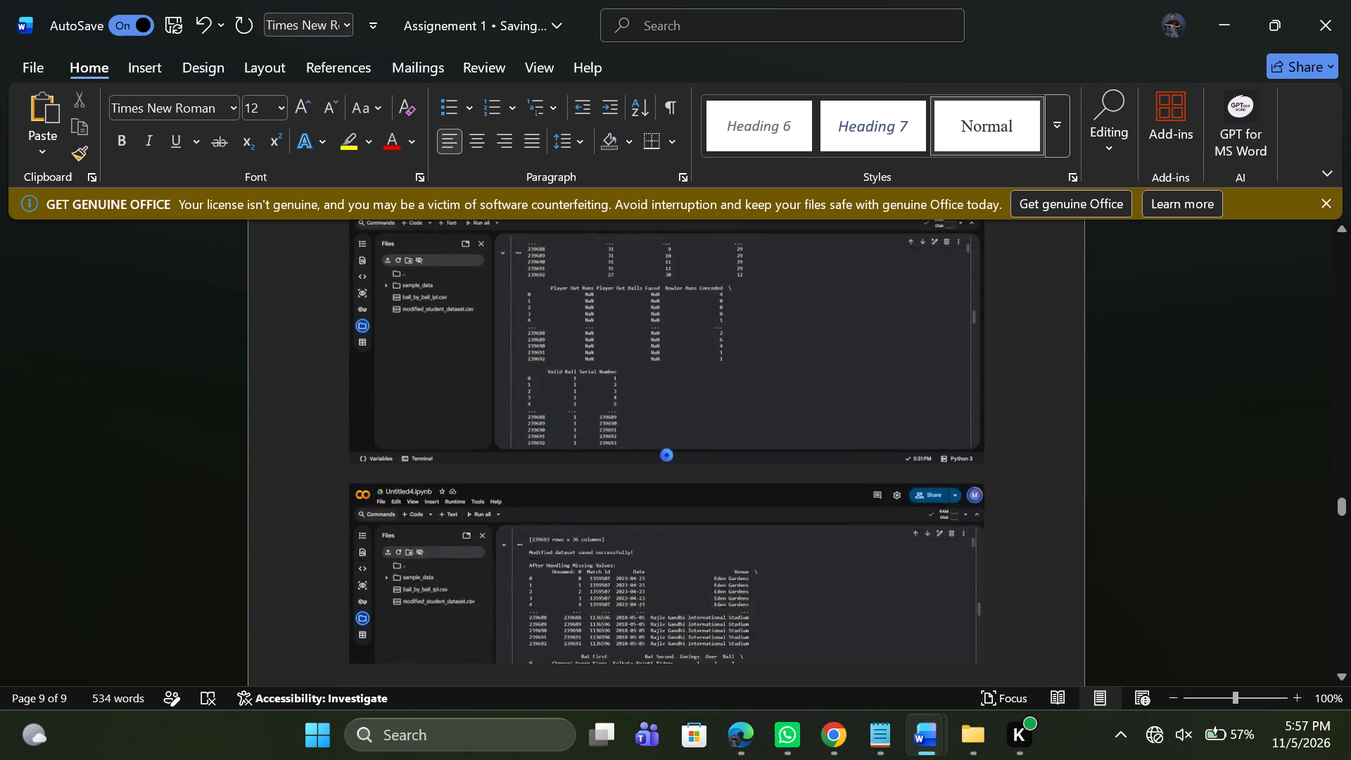
{"action": "scroll", "coordinate": [745, 424], "scroll_direction": "down", "scroll_amount": 3}
{"action": "scroll", "coordinate": [745, 424], "scroll_direction": "up", "scroll_amount": 3}
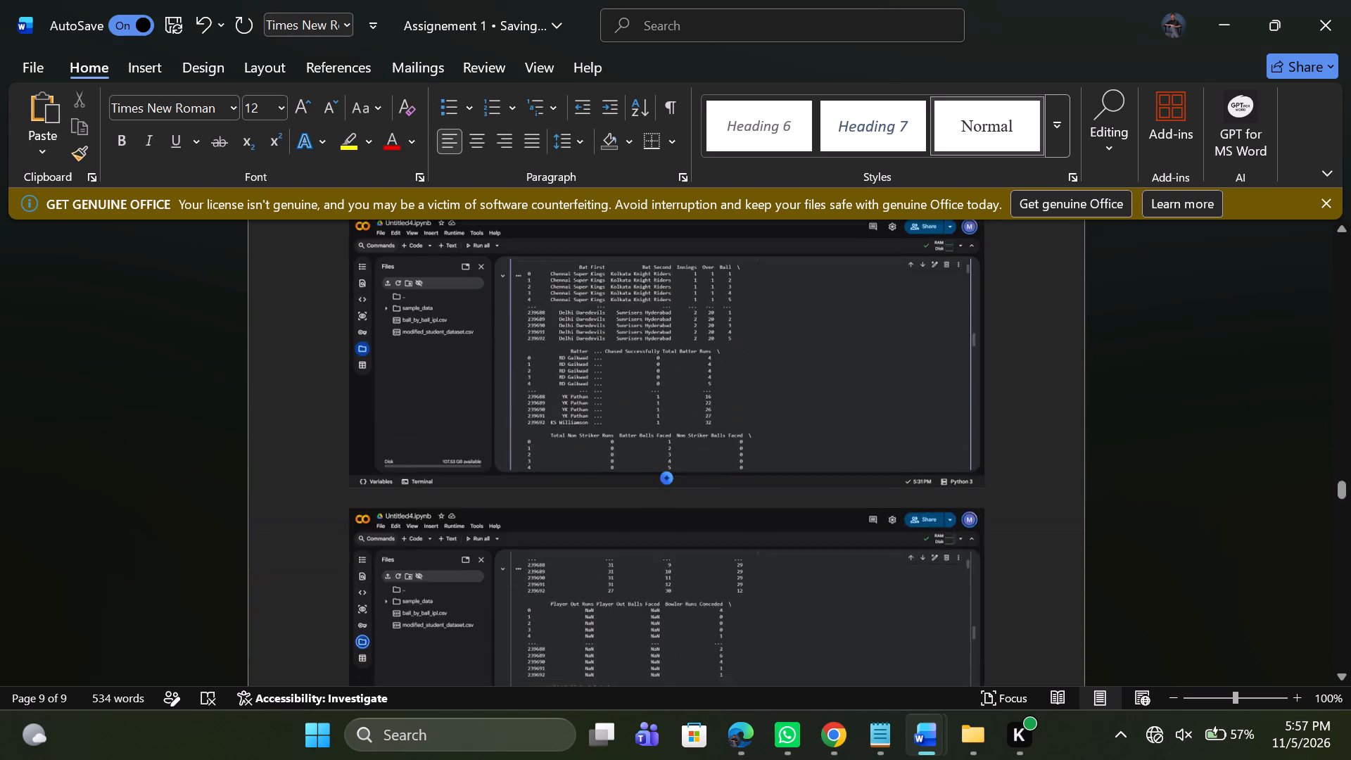
{"action": "scroll", "coordinate": [745, 424], "scroll_direction": "up", "scroll_amount": 3}
{"action": "scroll", "coordinate": [745, 424], "scroll_direction": "down", "scroll_amount": 2}
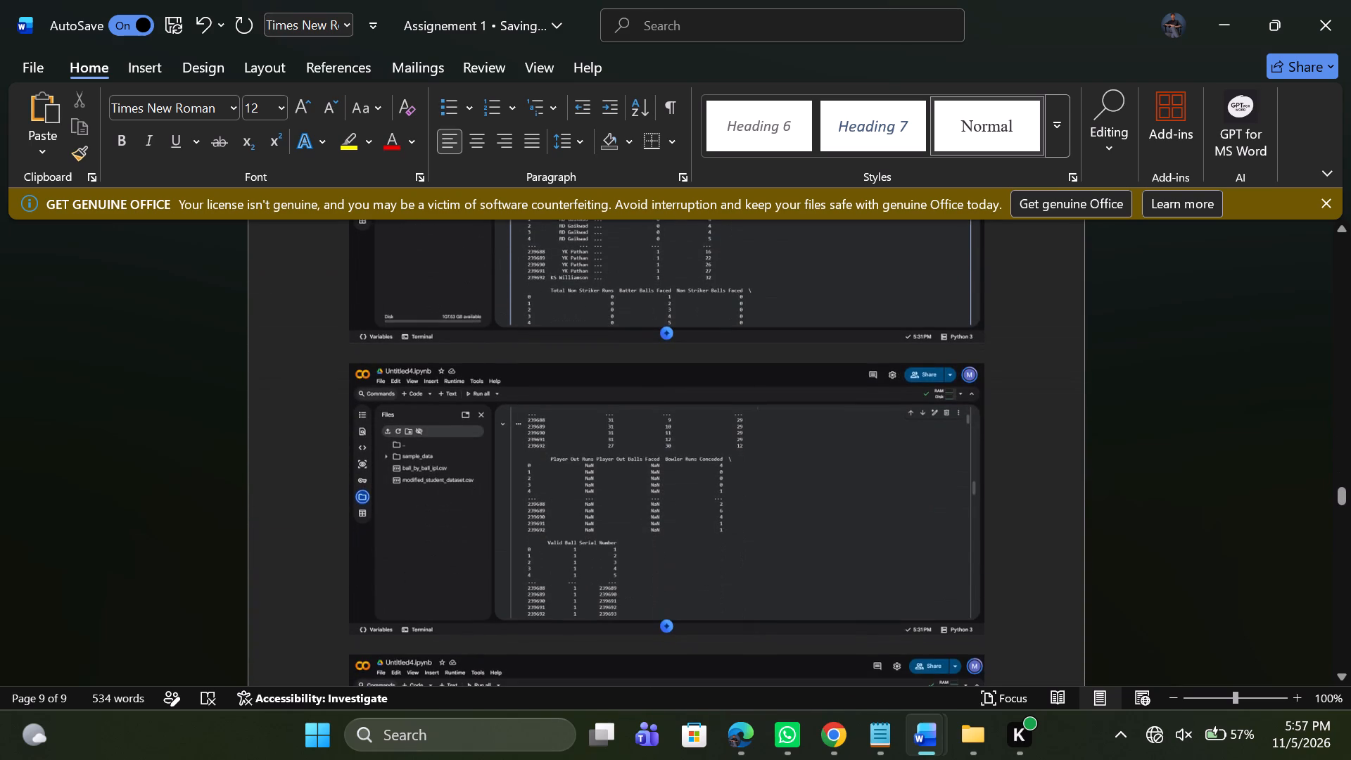
{"action": "scroll", "coordinate": [745, 424], "scroll_direction": "down", "scroll_amount": 7}
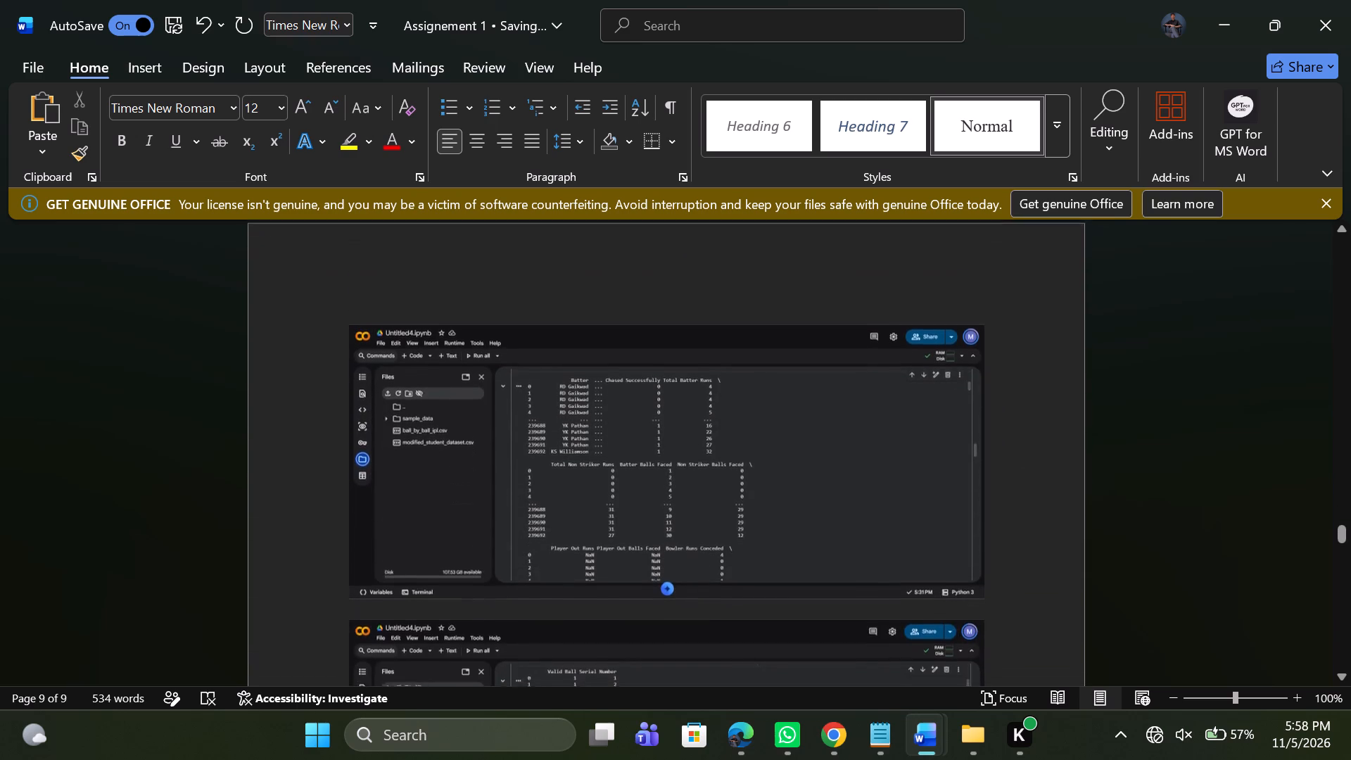
{"action": "scroll", "coordinate": [745, 424], "scroll_direction": "down", "scroll_amount": 5}
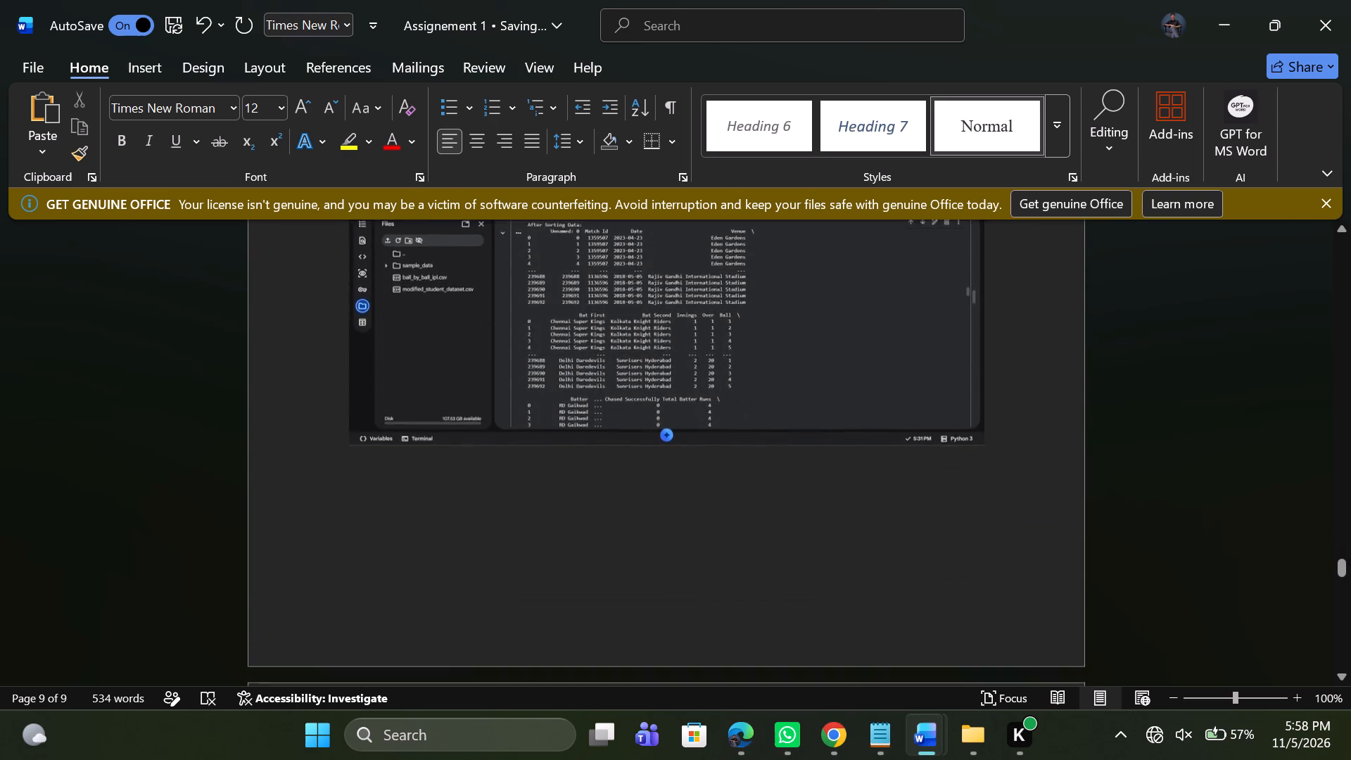
{"action": "scroll", "coordinate": [745, 424], "scroll_direction": "down", "scroll_amount": 7}
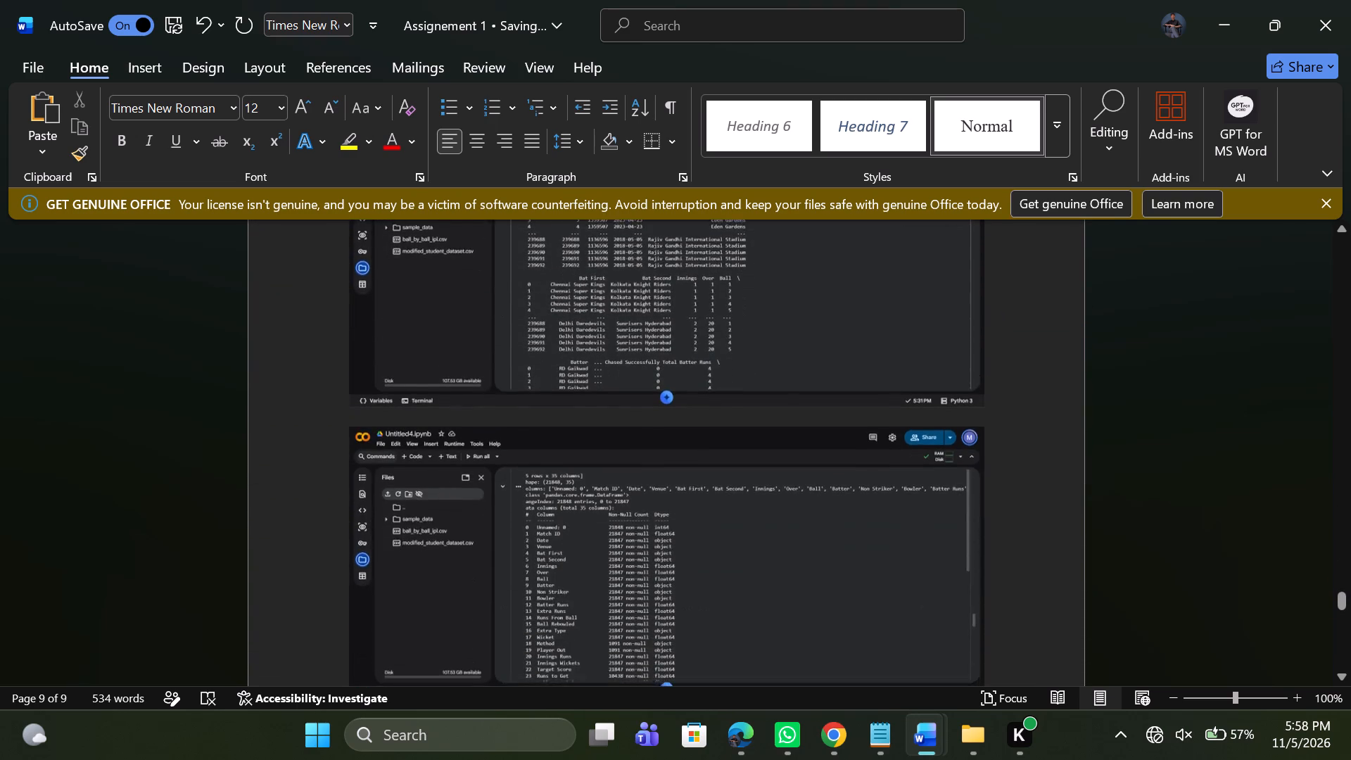
{"action": "scroll", "coordinate": [745, 424], "scroll_direction": "down", "scroll_amount": 6}
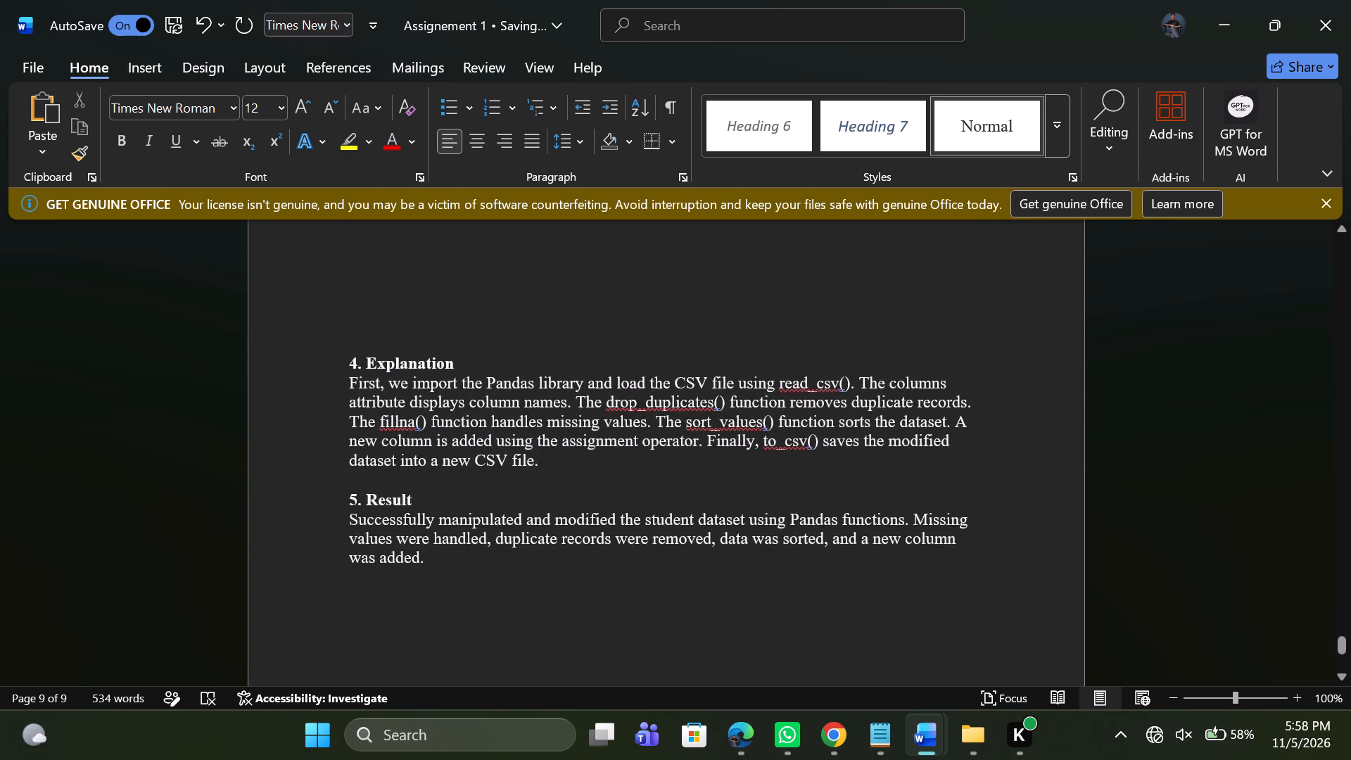
Remove blank lines between the column data types screenshot and the 4. Explanation heading.
{"action": "scroll", "coordinate": [745, 424], "scroll_direction": "up", "scroll_amount": 1}
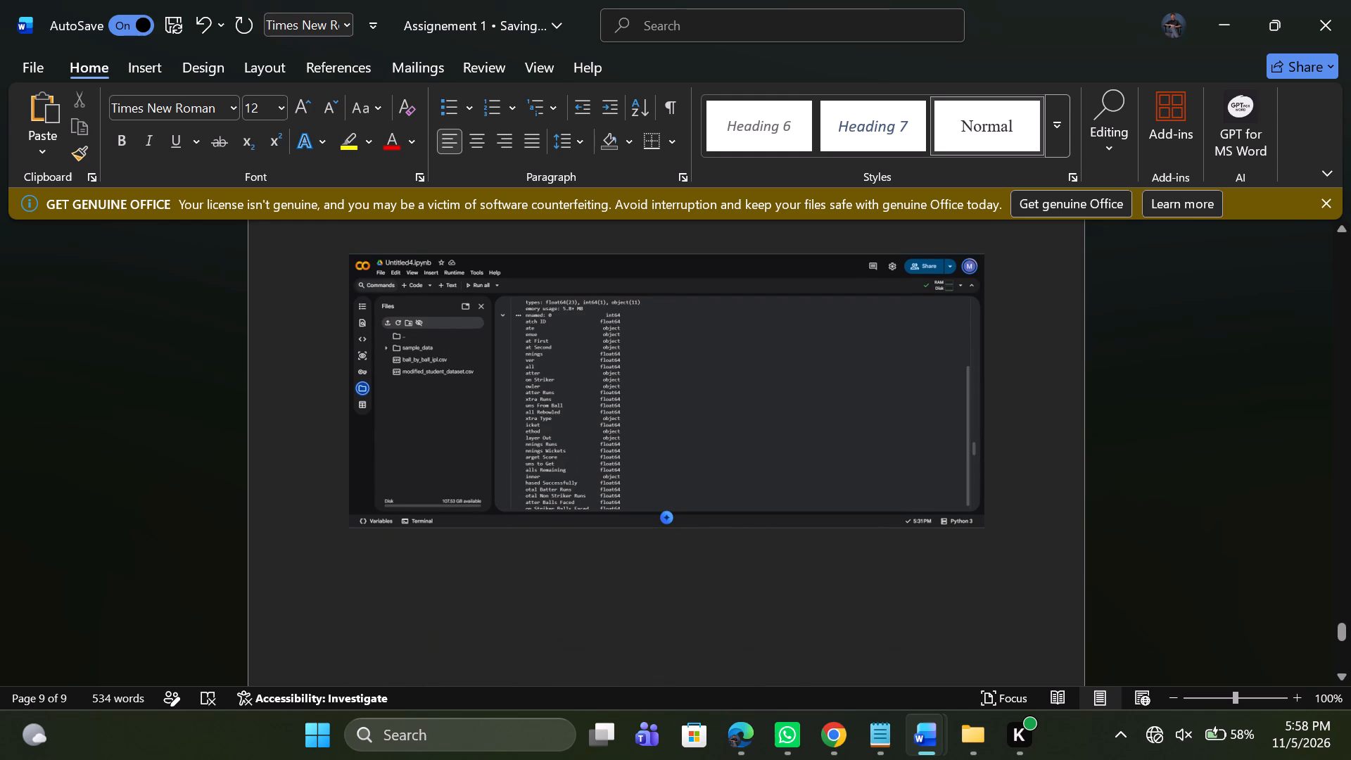
{"action": "key", "text": "BackSpace"}
{"action": "key", "text": "BackSpace"}
{"action": "key", "text": "BackSpace"}
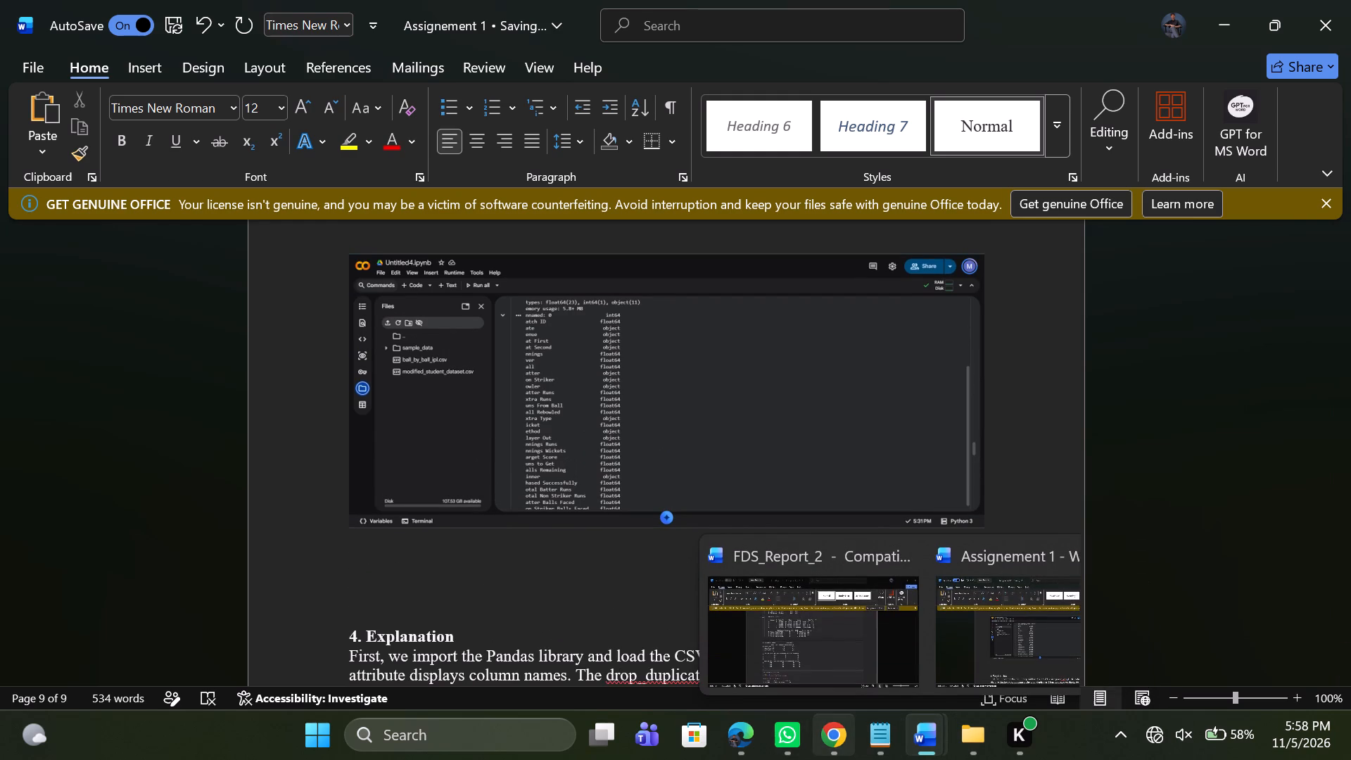
Switch to the Untitled4.ipynb Colab notebook in Chrome and go to the end of the modification cell's output.
{"action": "left_click", "coordinate": [827, 733]}
{"action": "scroll", "coordinate": [808, 499], "scroll_direction": "down", "scroll_amount": 1}
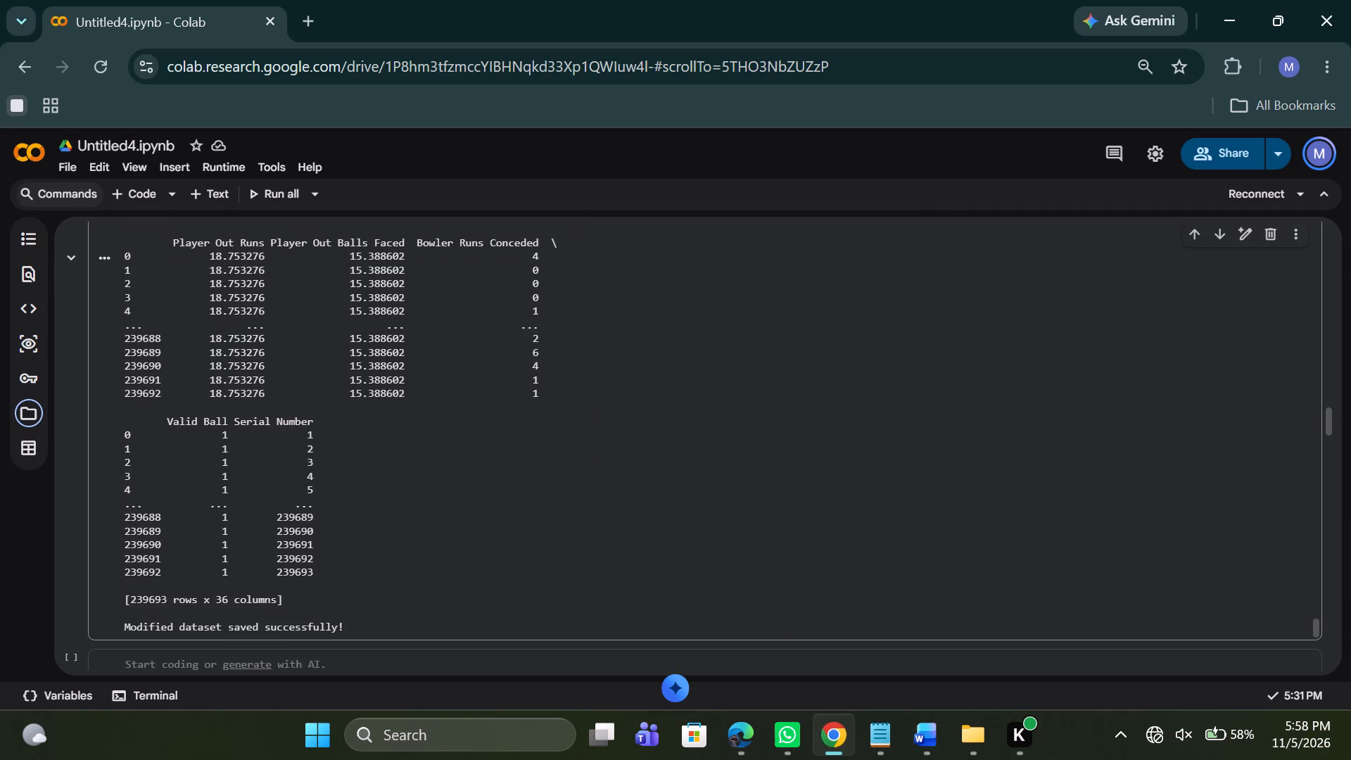
{"action": "scroll", "coordinate": [808, 499], "scroll_direction": "down", "scroll_amount": 1}
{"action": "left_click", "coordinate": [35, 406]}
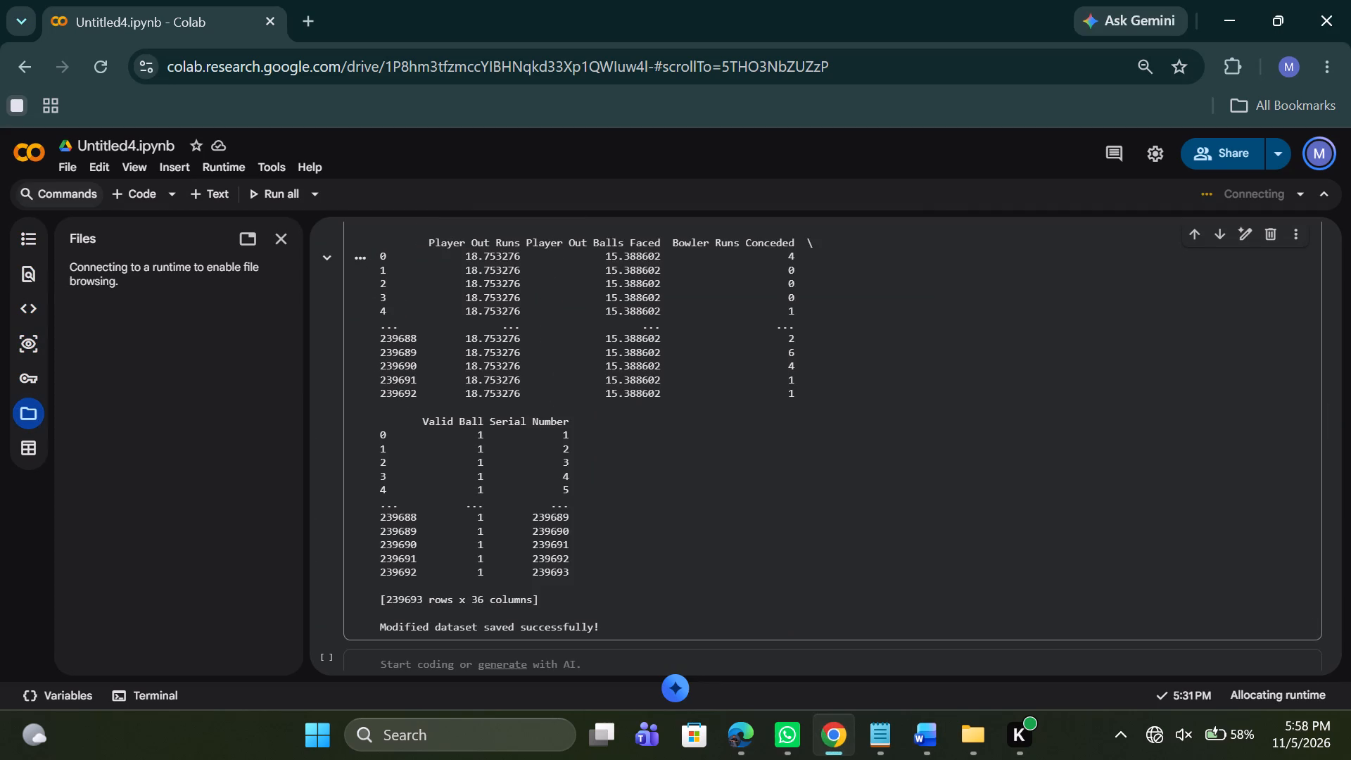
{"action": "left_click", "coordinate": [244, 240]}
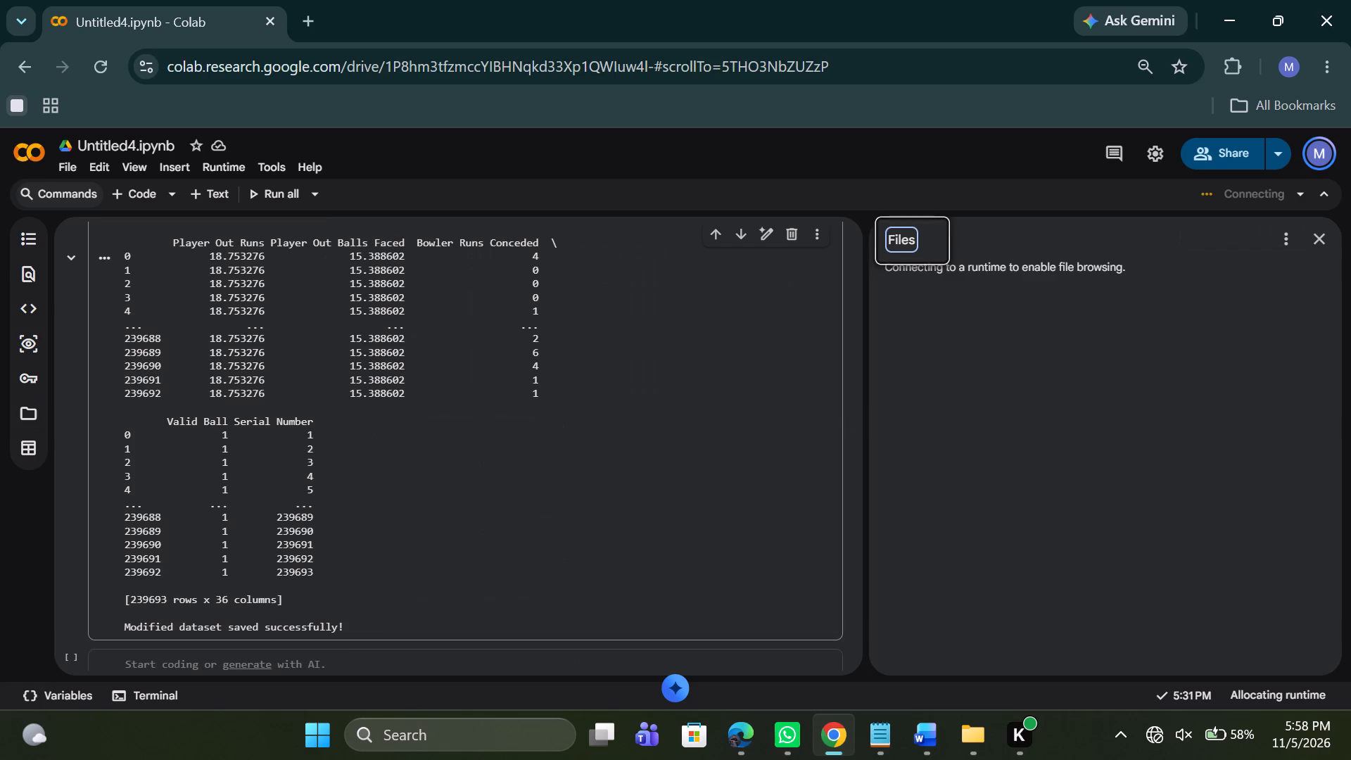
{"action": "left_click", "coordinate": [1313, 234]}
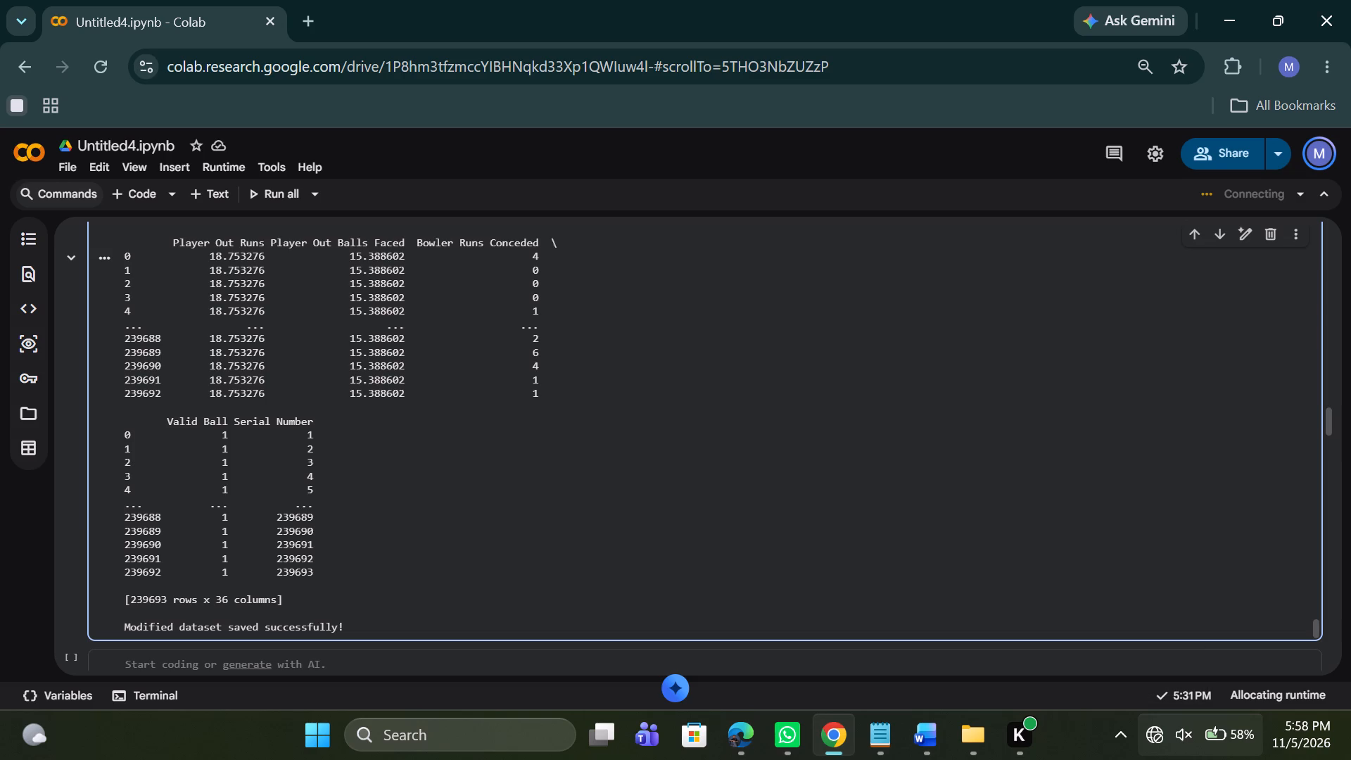
Switch the computer's Wi-Fi connection to the secured Mahesh 46478 network.
{"action": "left_click", "coordinate": [1157, 730]}
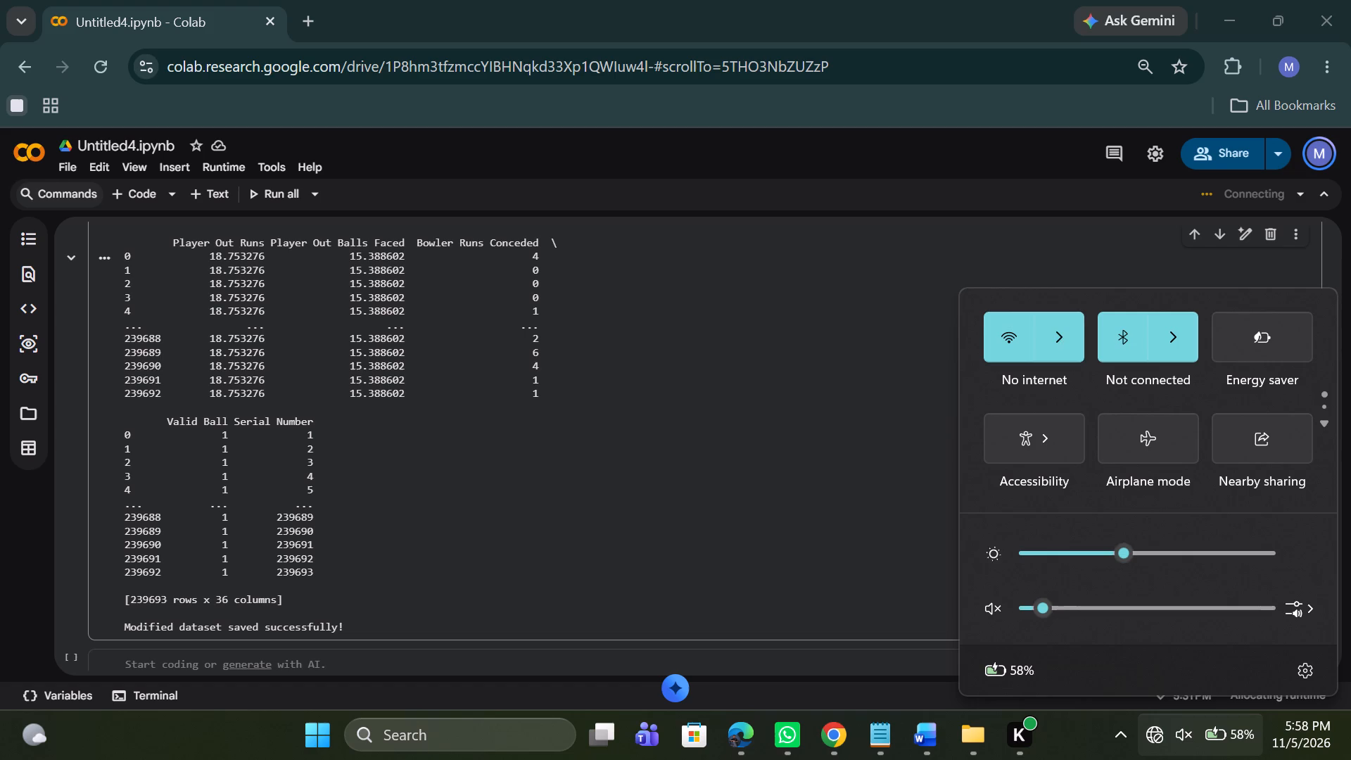
{"action": "left_click", "coordinate": [1049, 353]}
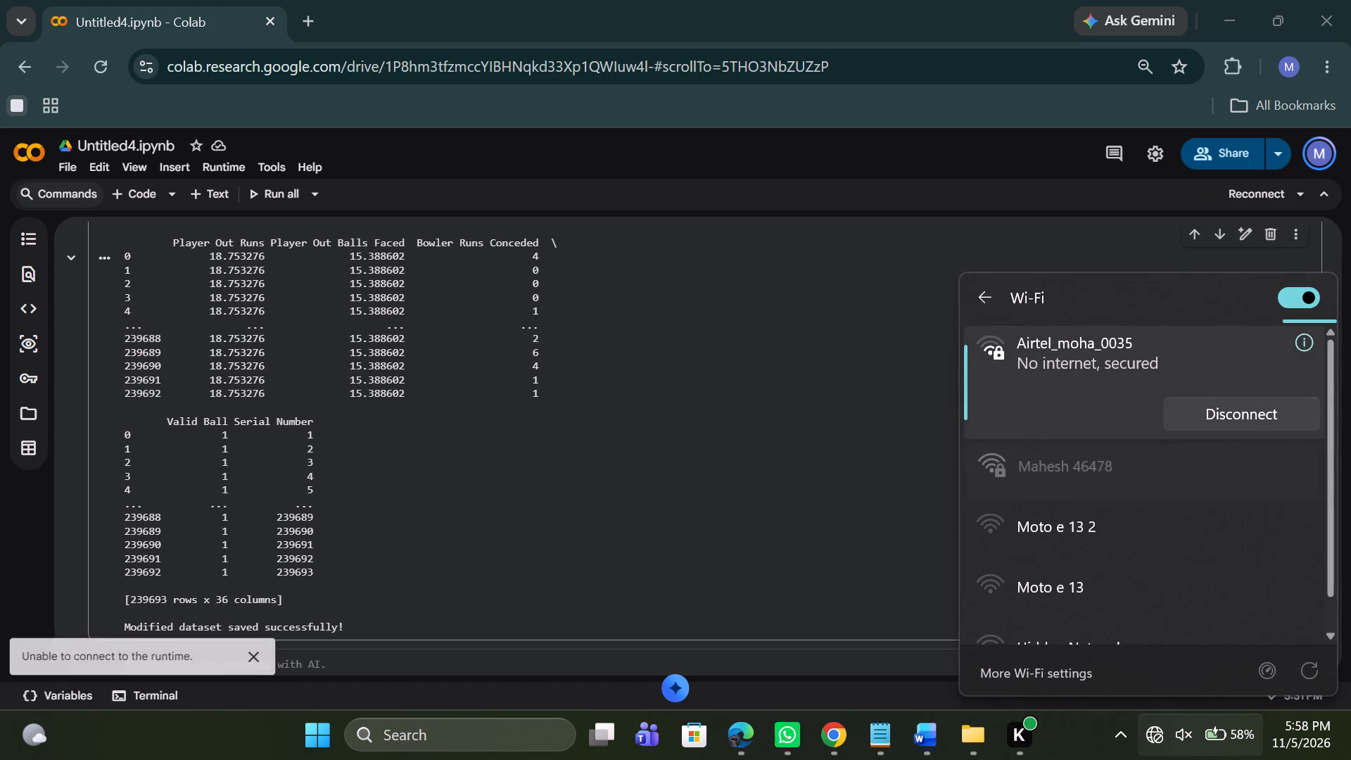
{"action": "left_click", "coordinate": [1044, 468]}
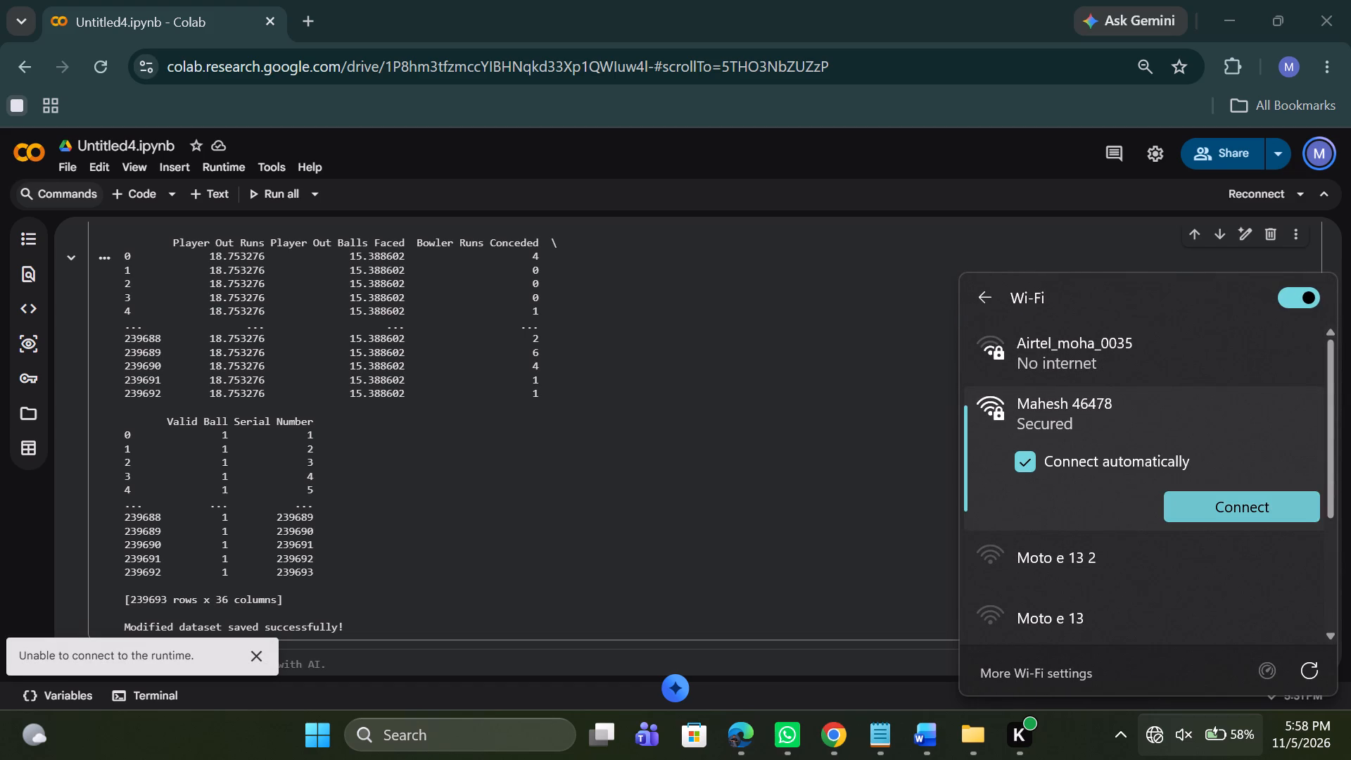
{"action": "left_click", "coordinate": [1203, 504]}
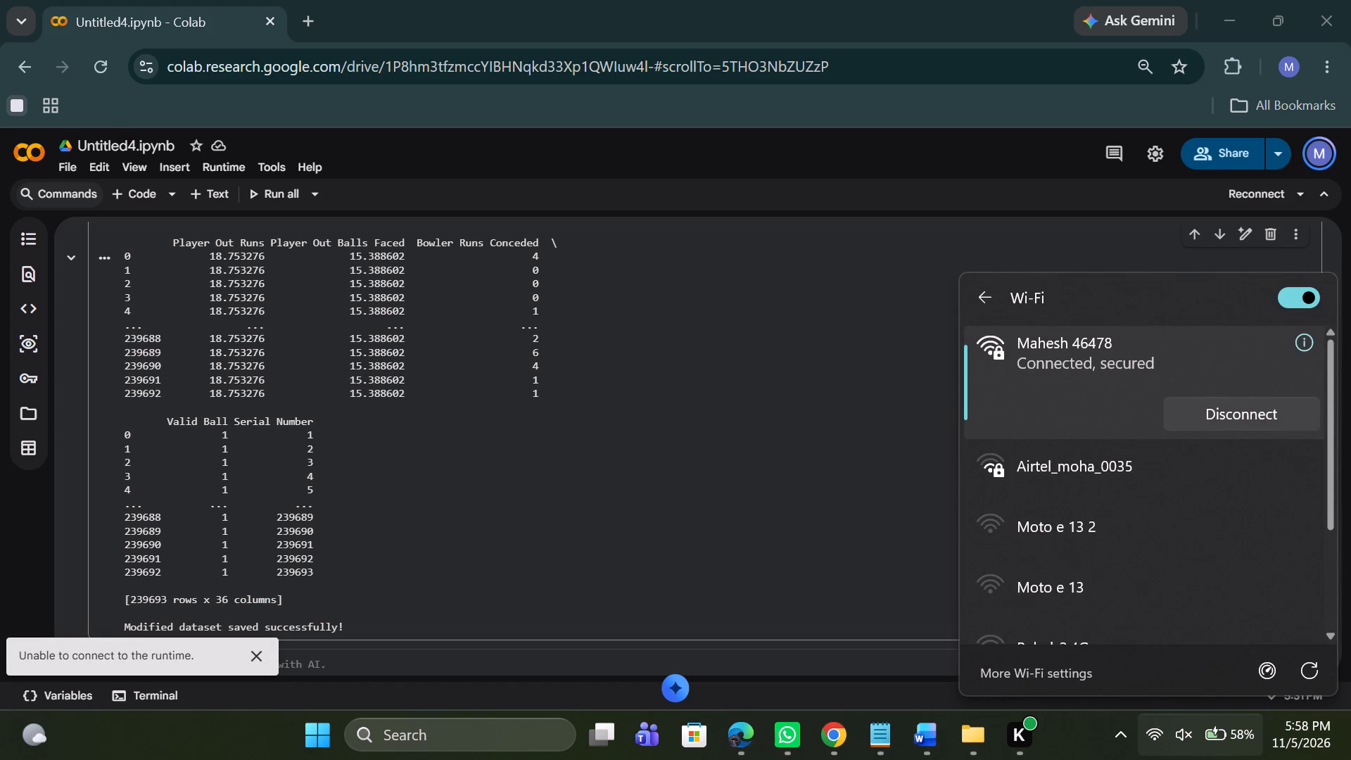
{"action": "left_click", "coordinate": [786, 352]}
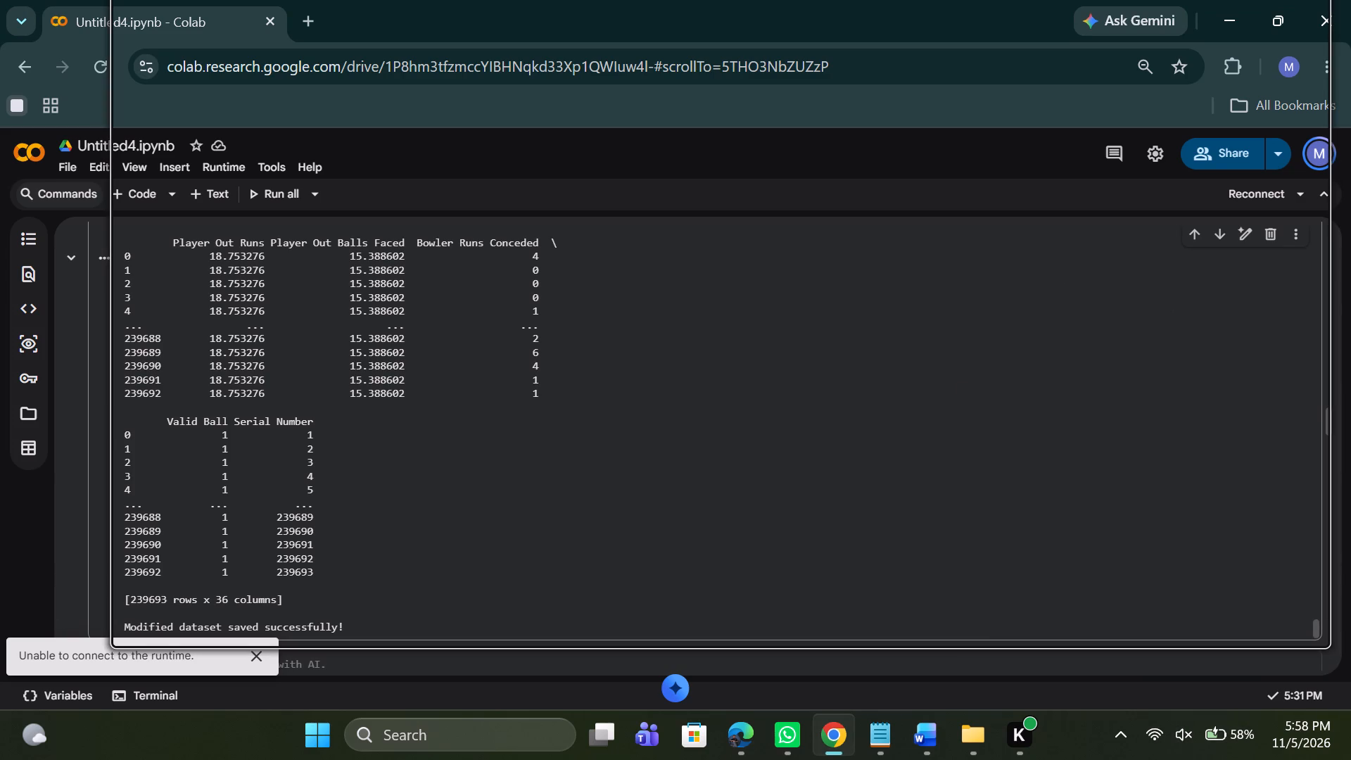
Reconnect the Colab notebook to a runtime.
{"action": "left_click", "coordinate": [1279, 194]}
{"action": "left_click", "coordinate": [1042, 405]}
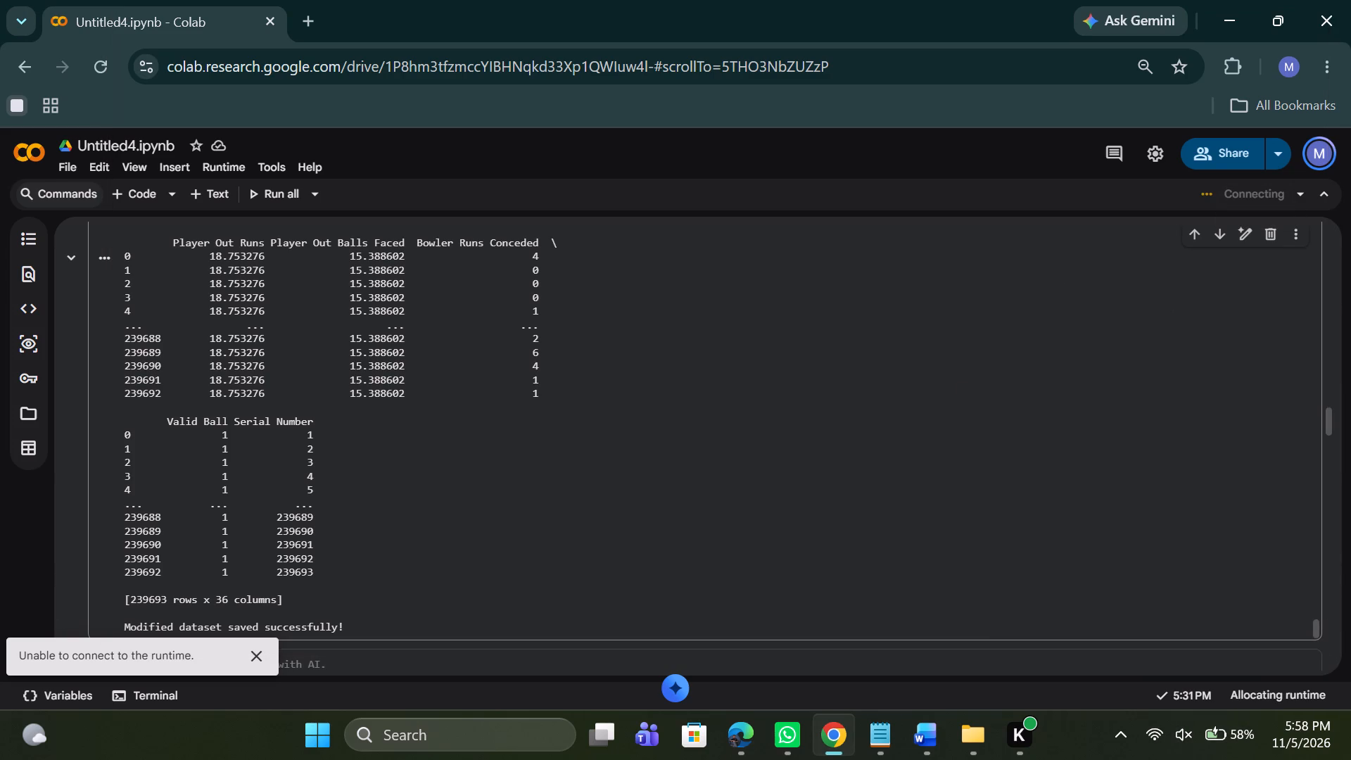
Snip the Colab page from its notebook header to the status bar, showing the output's end with the Serial Number column and saved-dataset line.
{"action": "scroll", "coordinate": [1042, 405], "scroll_direction": "down", "scroll_amount": 1}
{"action": "scroll", "coordinate": [1042, 405], "scroll_direction": "up", "scroll_amount": 1}
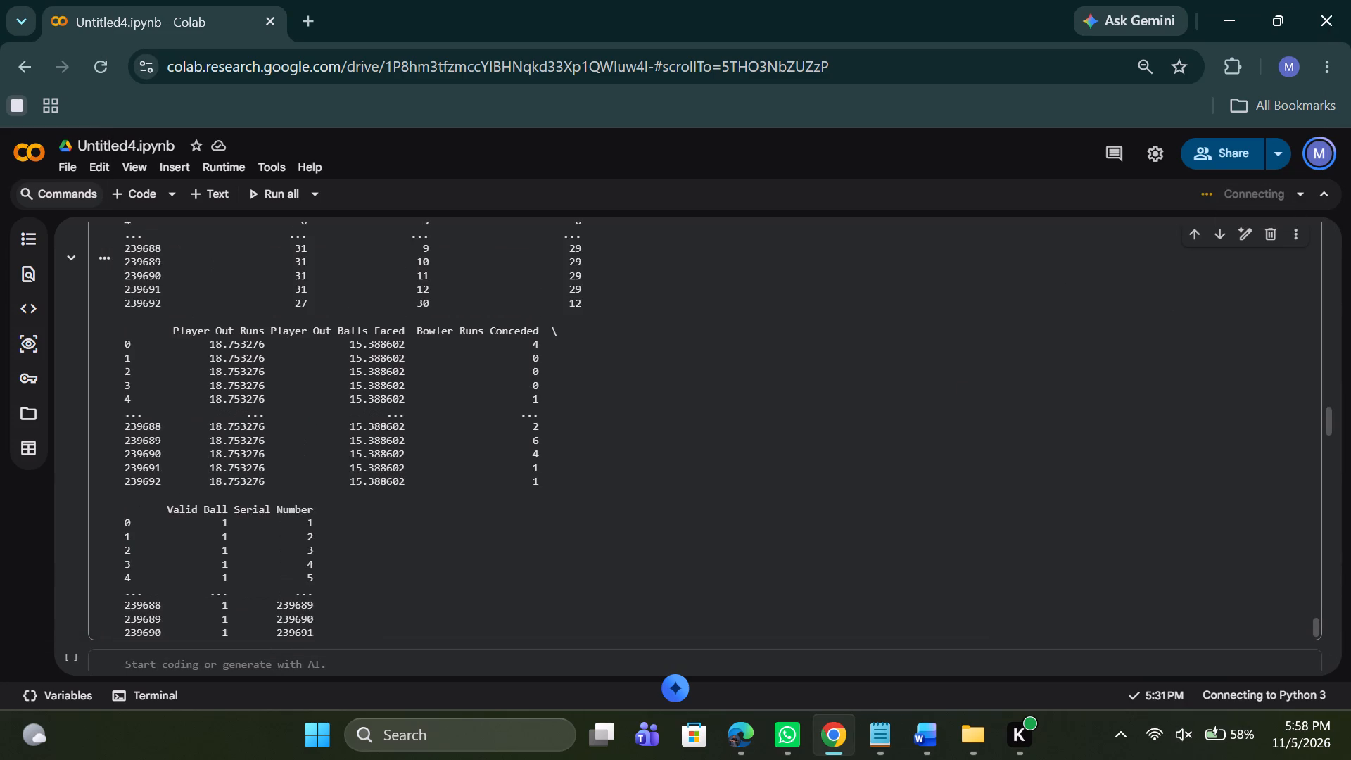
{"action": "scroll", "coordinate": [1042, 405], "scroll_direction": "up", "scroll_amount": 1}
{"action": "scroll", "coordinate": [1042, 405], "scroll_direction": "down", "scroll_amount": 2}
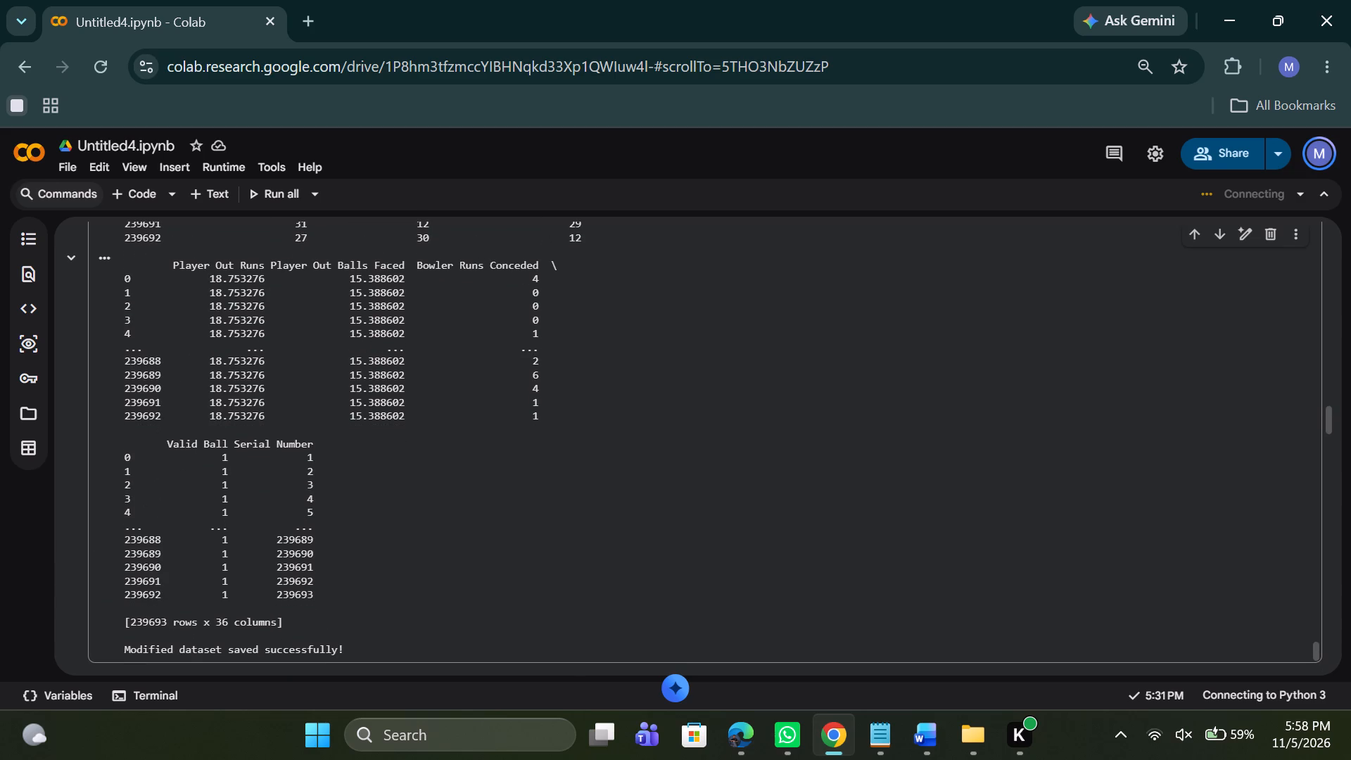
{"action": "scroll", "coordinate": [1117, 391], "scroll_direction": "down", "scroll_amount": 1}
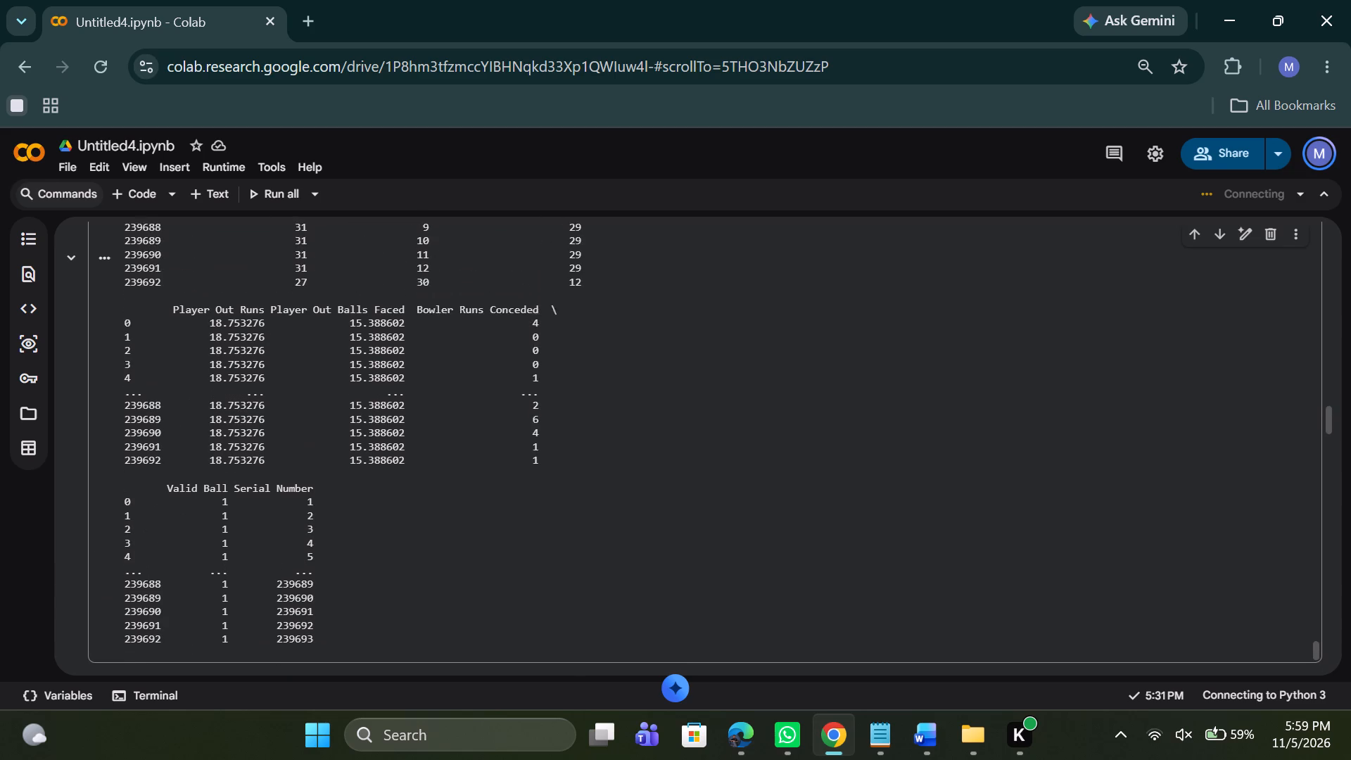
{"action": "scroll", "coordinate": [1117, 391], "scroll_direction": "down", "scroll_amount": 1}
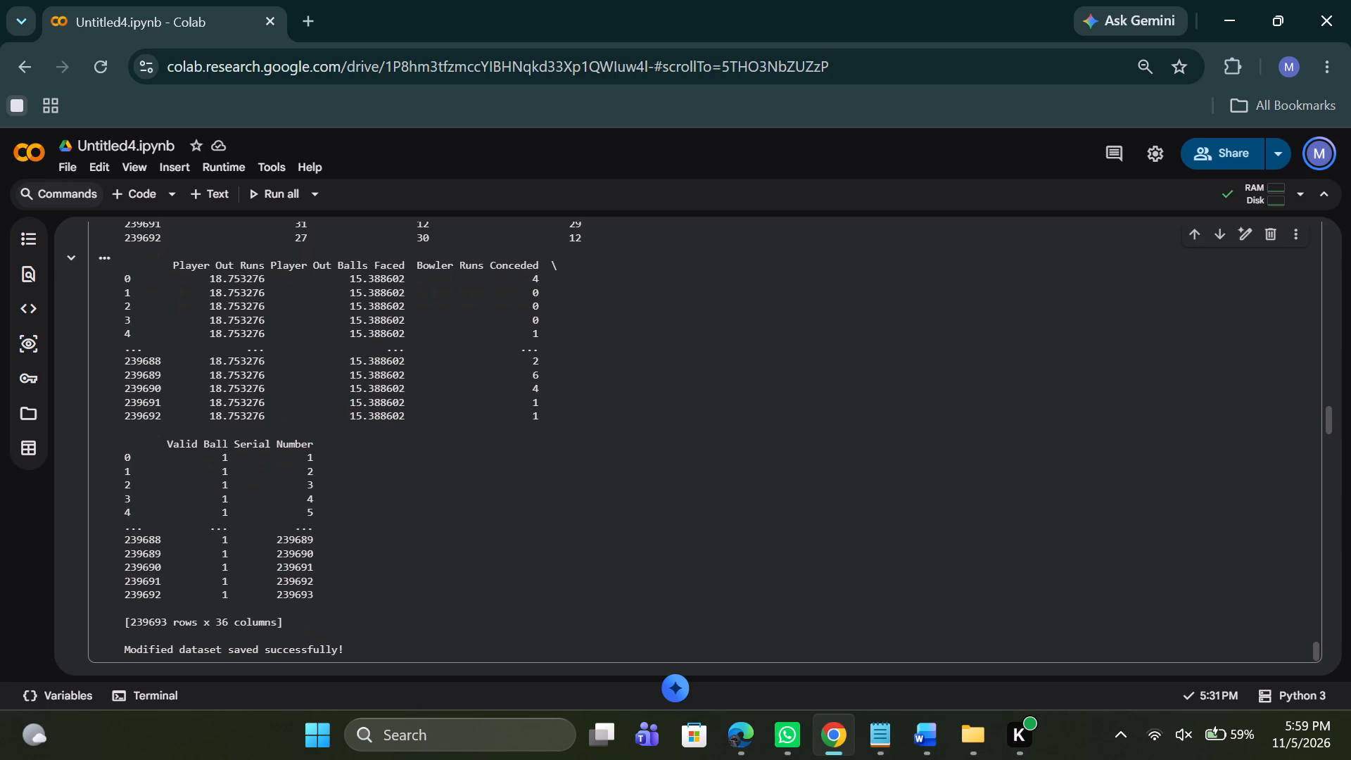
{"action": "key", "text": "Print"}
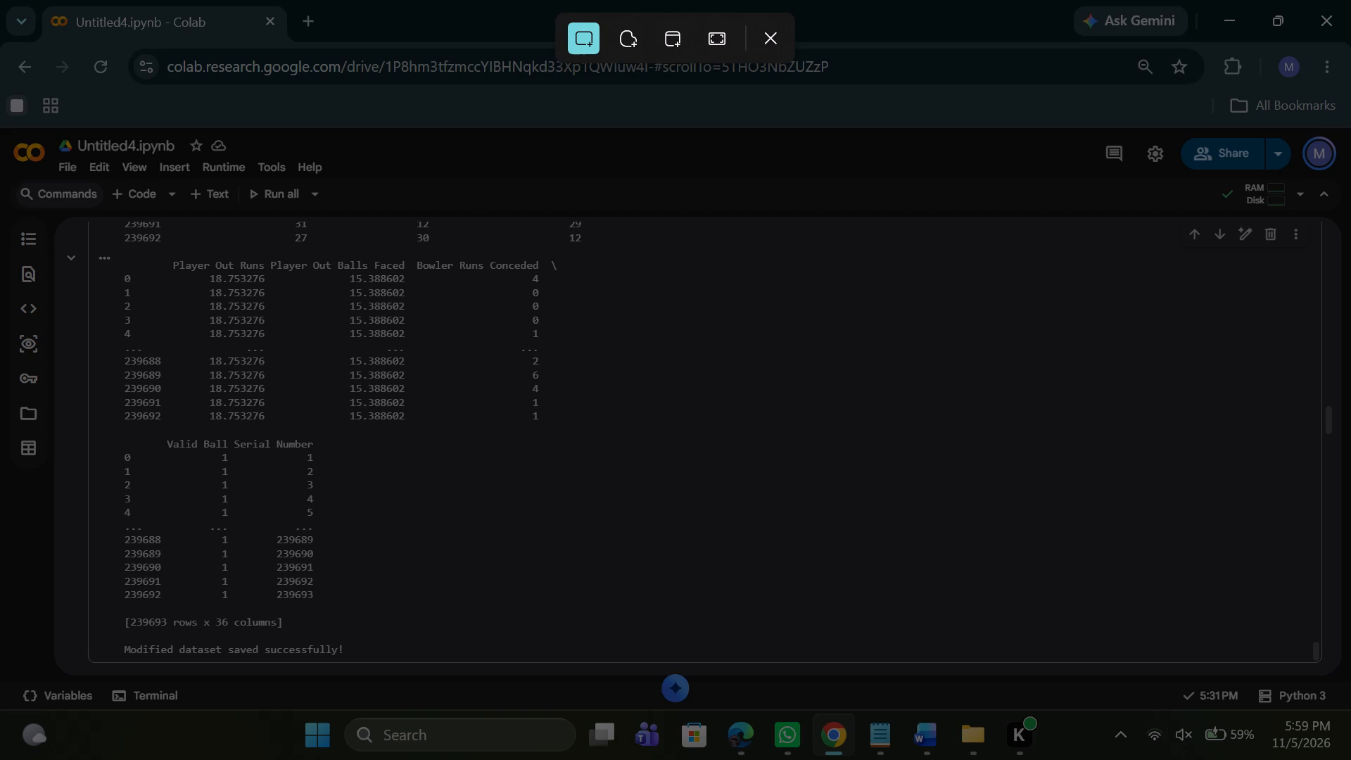
{"action": "left_click_drag", "start_coordinate": [0, 125], "coordinate": [1096, 566]}
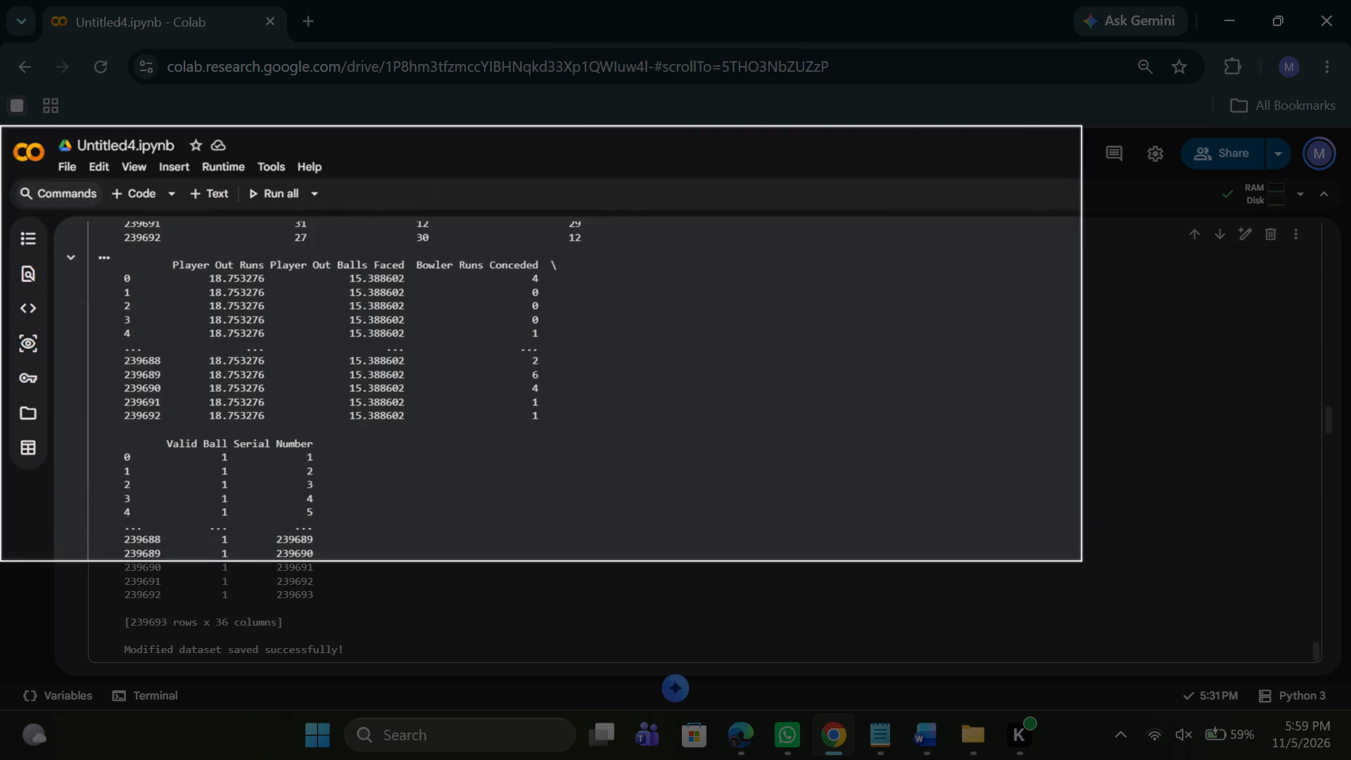
{"action": "left_click_drag", "start_coordinate": [1096, 566], "coordinate": [1350, 707]}
In the Assignement 1 Word document, paste the modification output snip below the column data types screenshot, above the 4. Explanation heading.
{"action": "left_click", "coordinate": [921, 725]}
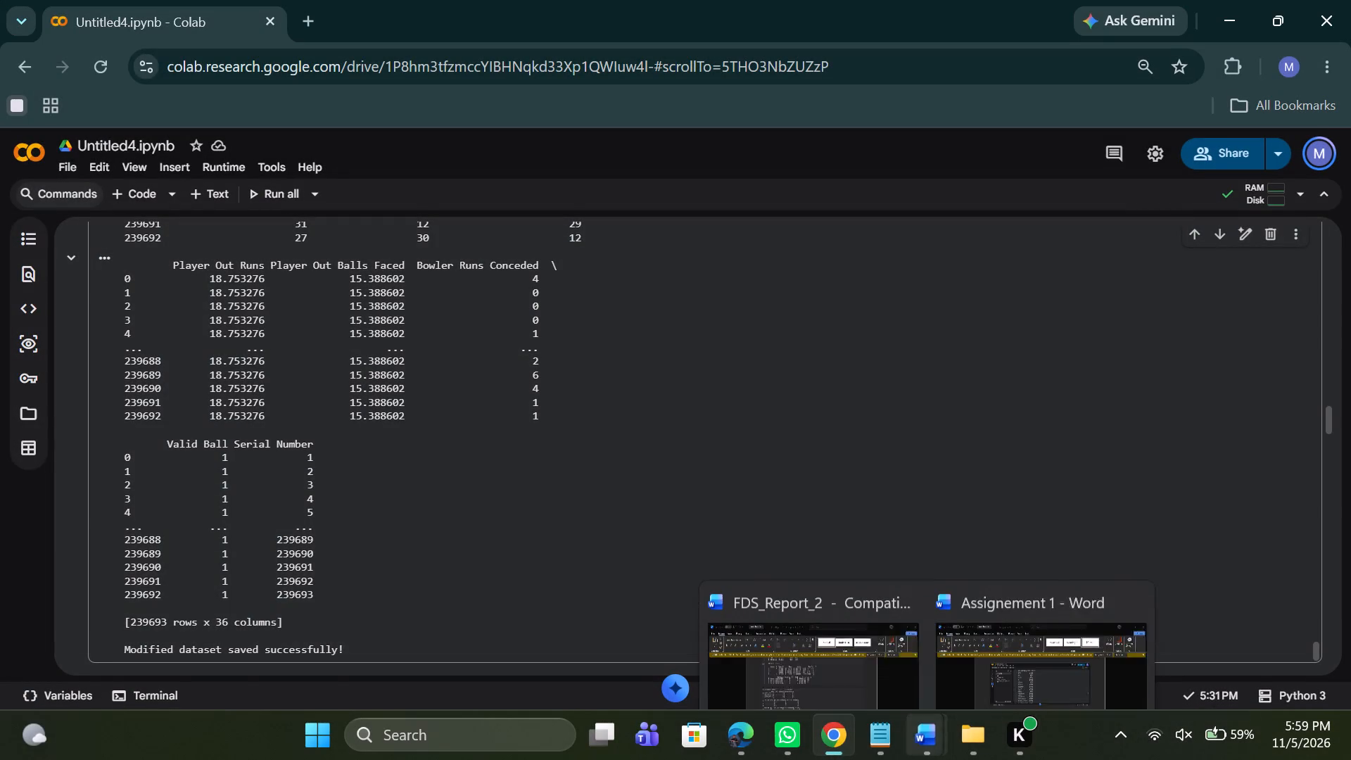
{"action": "left_click", "coordinate": [1011, 622]}
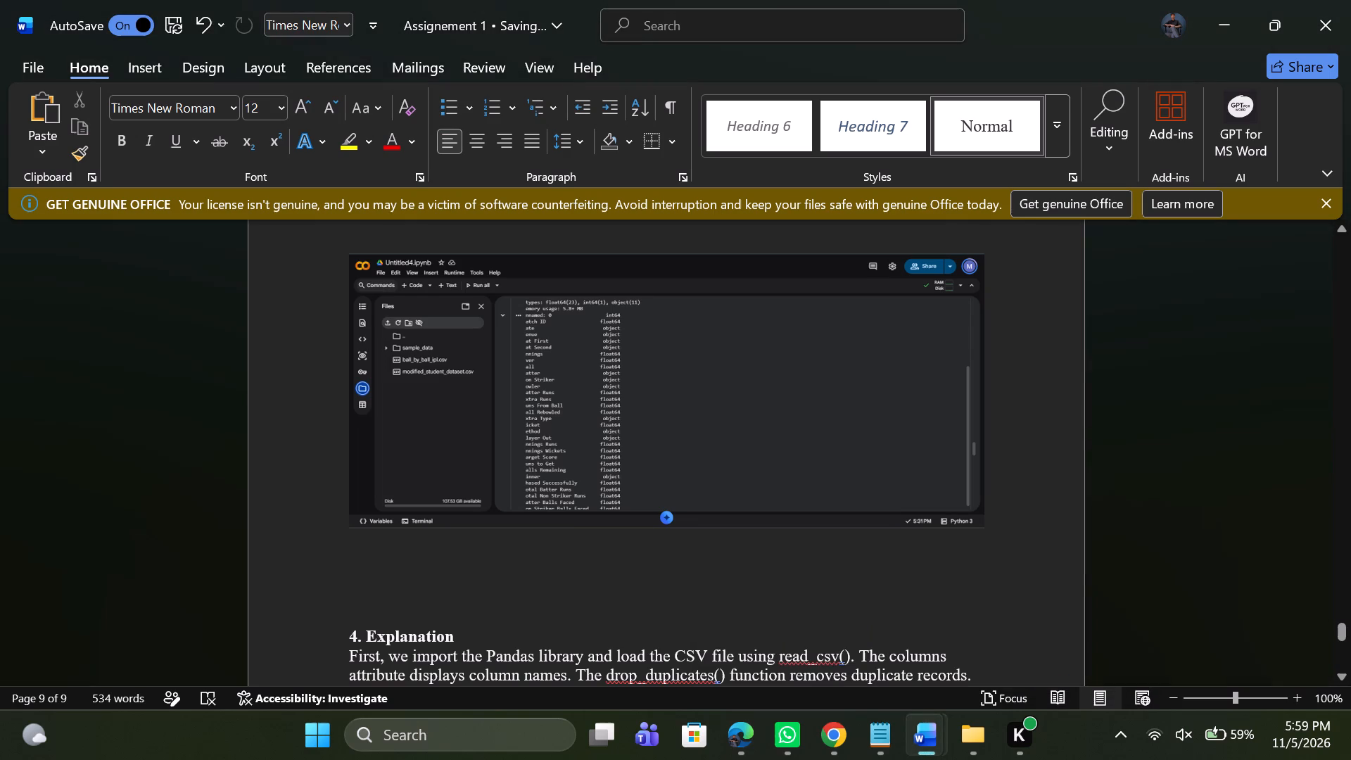
{"action": "key", "text": "ctrl+v"}
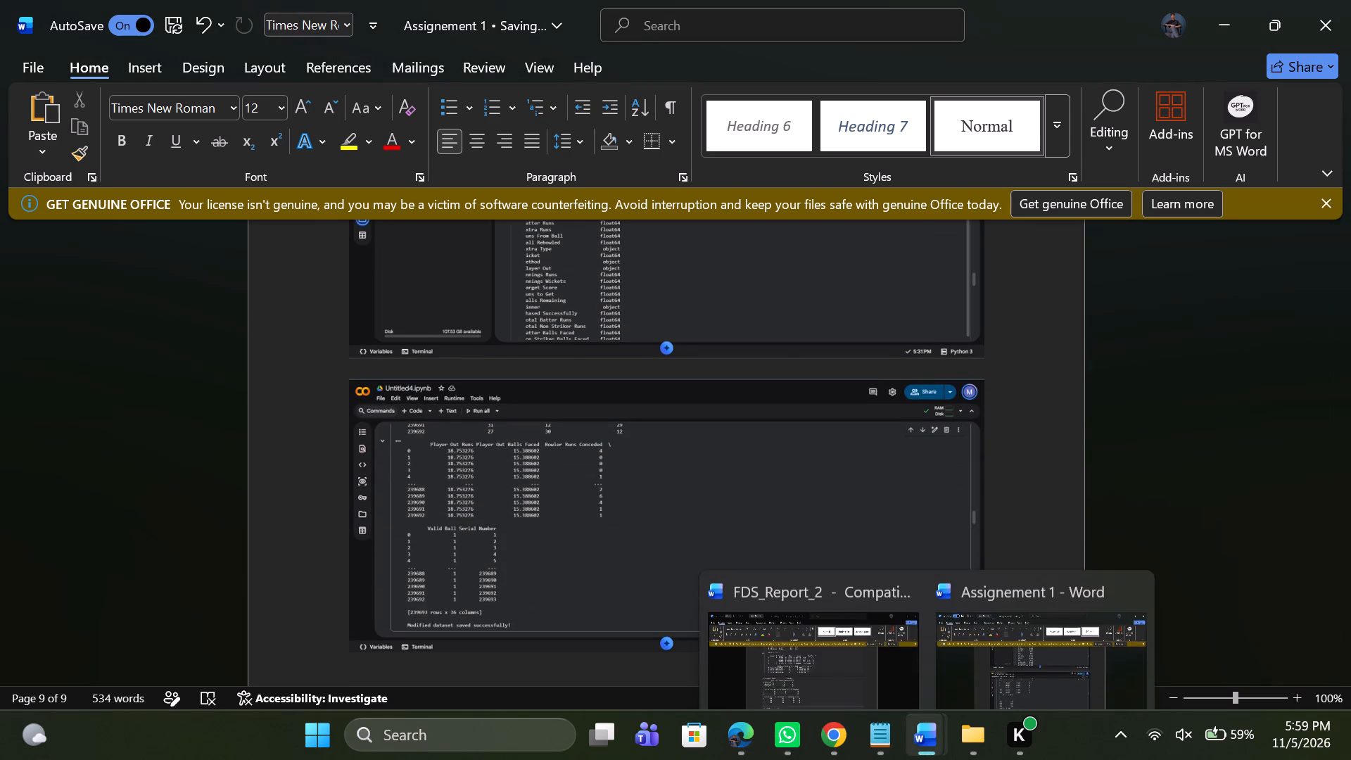
Switch to the FDS_Report_2 document and look through its explanations and code, output and chart screenshots, from the first section to the document's end.
{"action": "left_click", "coordinate": [826, 628]}
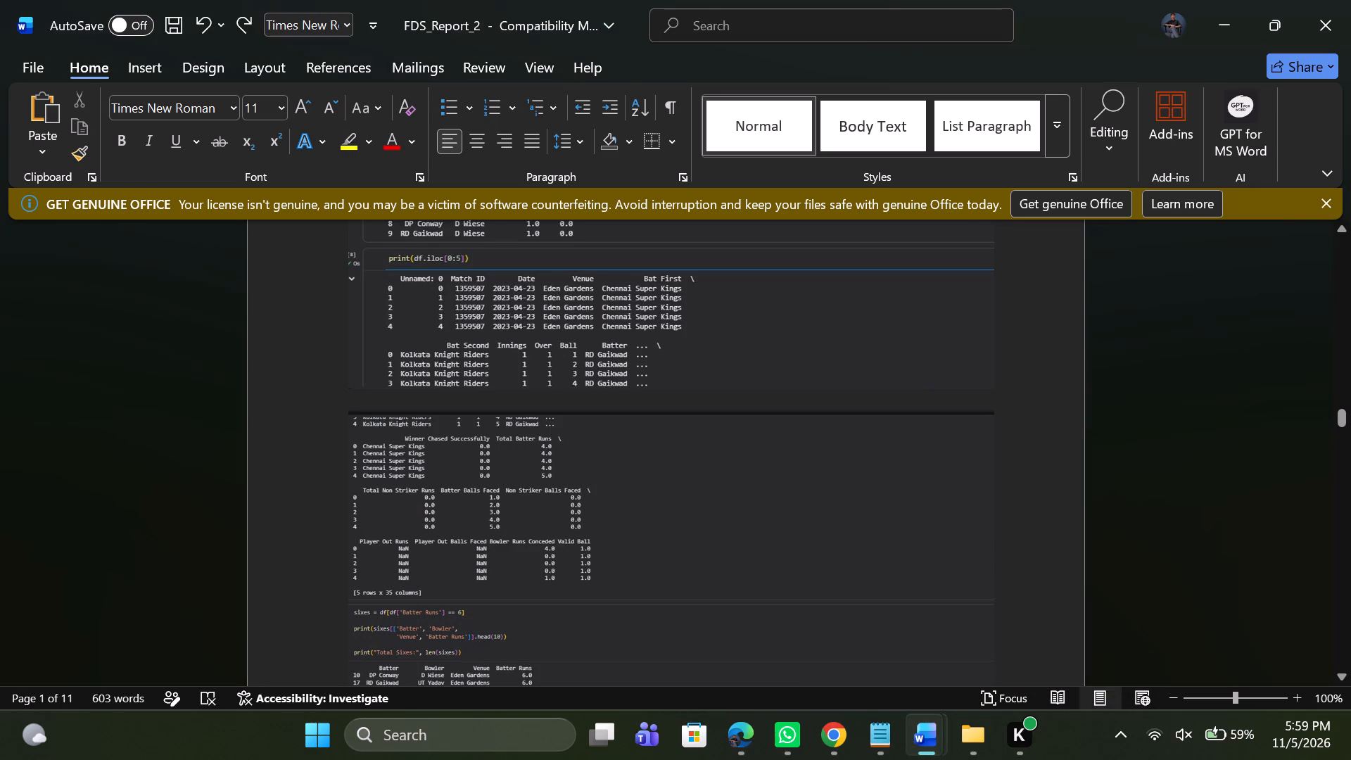
{"action": "scroll", "coordinate": [791, 471], "scroll_direction": "up", "scroll_amount": 13}
{"action": "scroll", "coordinate": [791, 471], "scroll_direction": "down", "scroll_amount": 2}
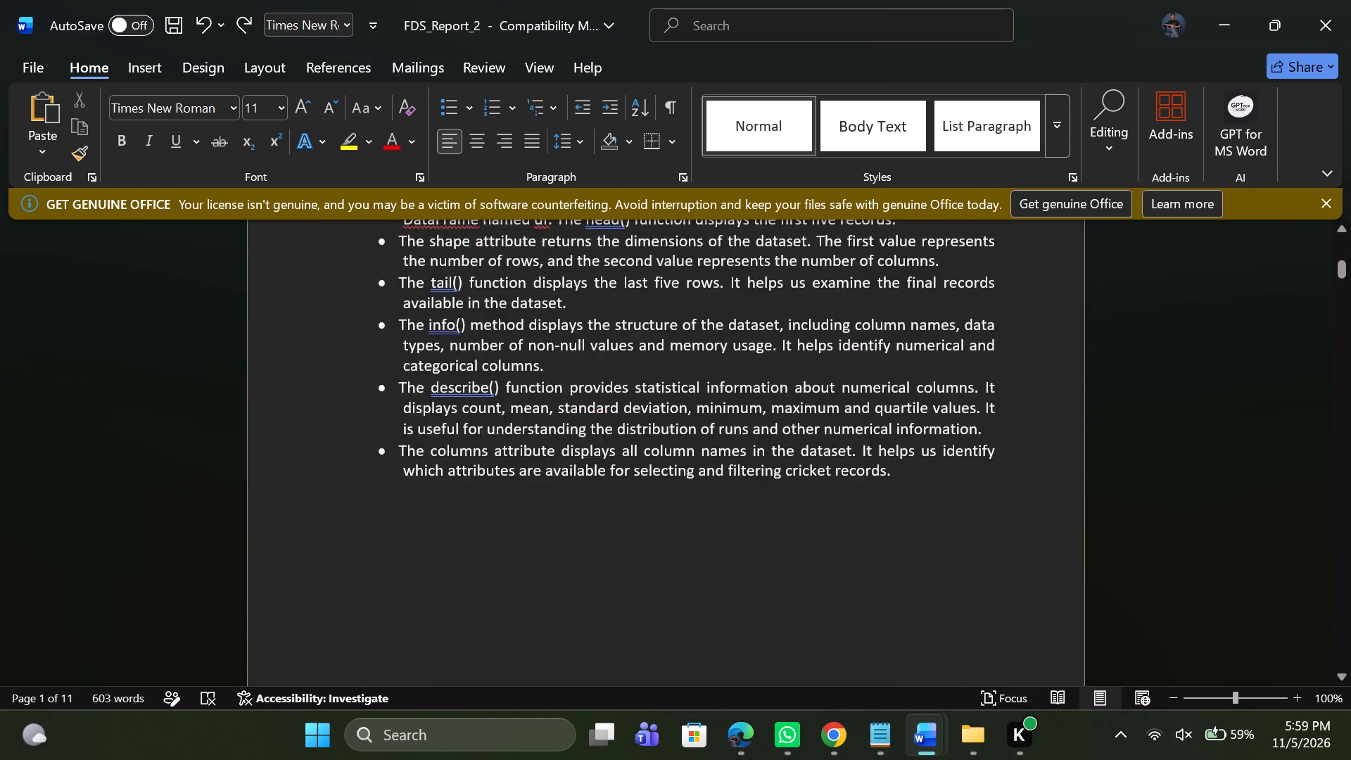
{"action": "scroll", "coordinate": [791, 471], "scroll_direction": "down", "scroll_amount": 15}
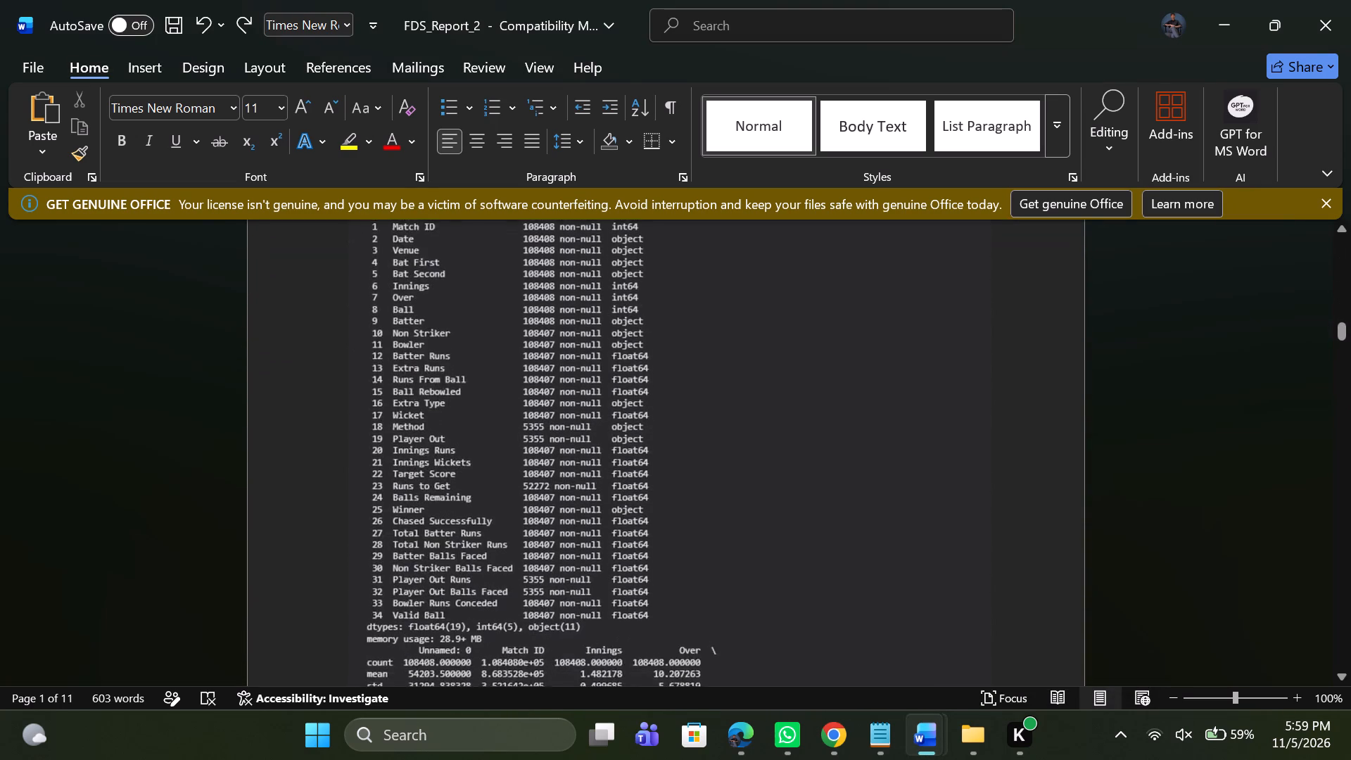
{"action": "scroll", "coordinate": [791, 471], "scroll_direction": "down", "scroll_amount": 8}
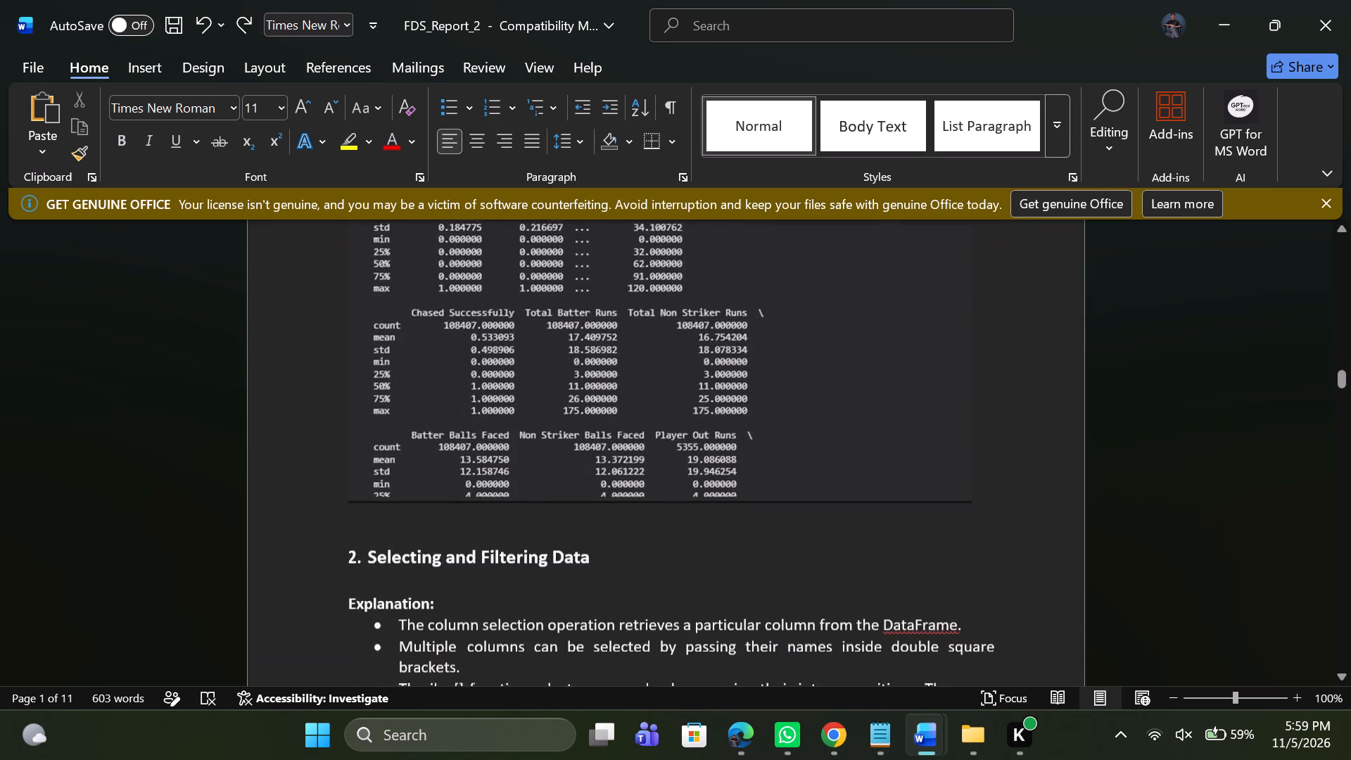
{"action": "scroll", "coordinate": [791, 471], "scroll_direction": "down", "scroll_amount": 7}
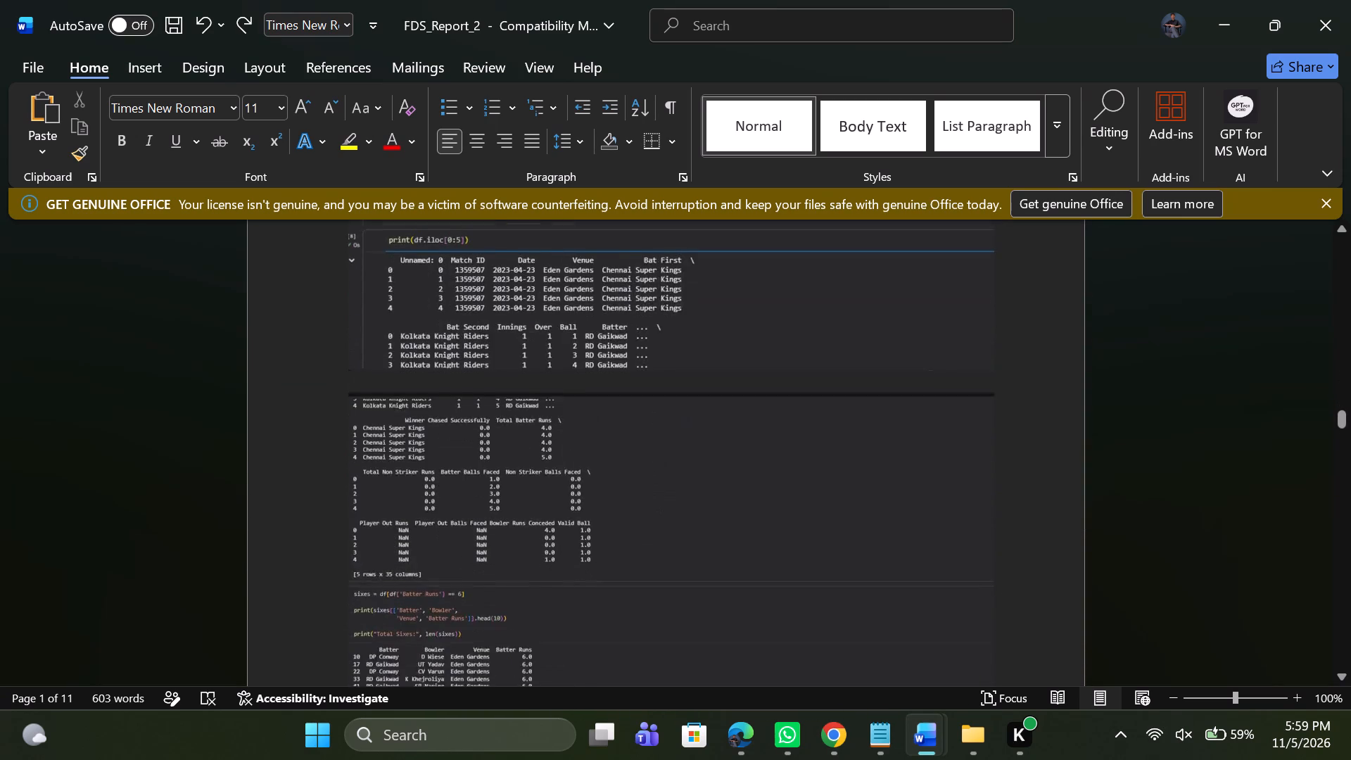
{"action": "scroll", "coordinate": [791, 471], "scroll_direction": "down", "scroll_amount": 2}
{"action": "scroll", "coordinate": [791, 471], "scroll_direction": "up", "scroll_amount": 1}
{"action": "scroll", "coordinate": [791, 471], "scroll_direction": "down", "scroll_amount": 2}
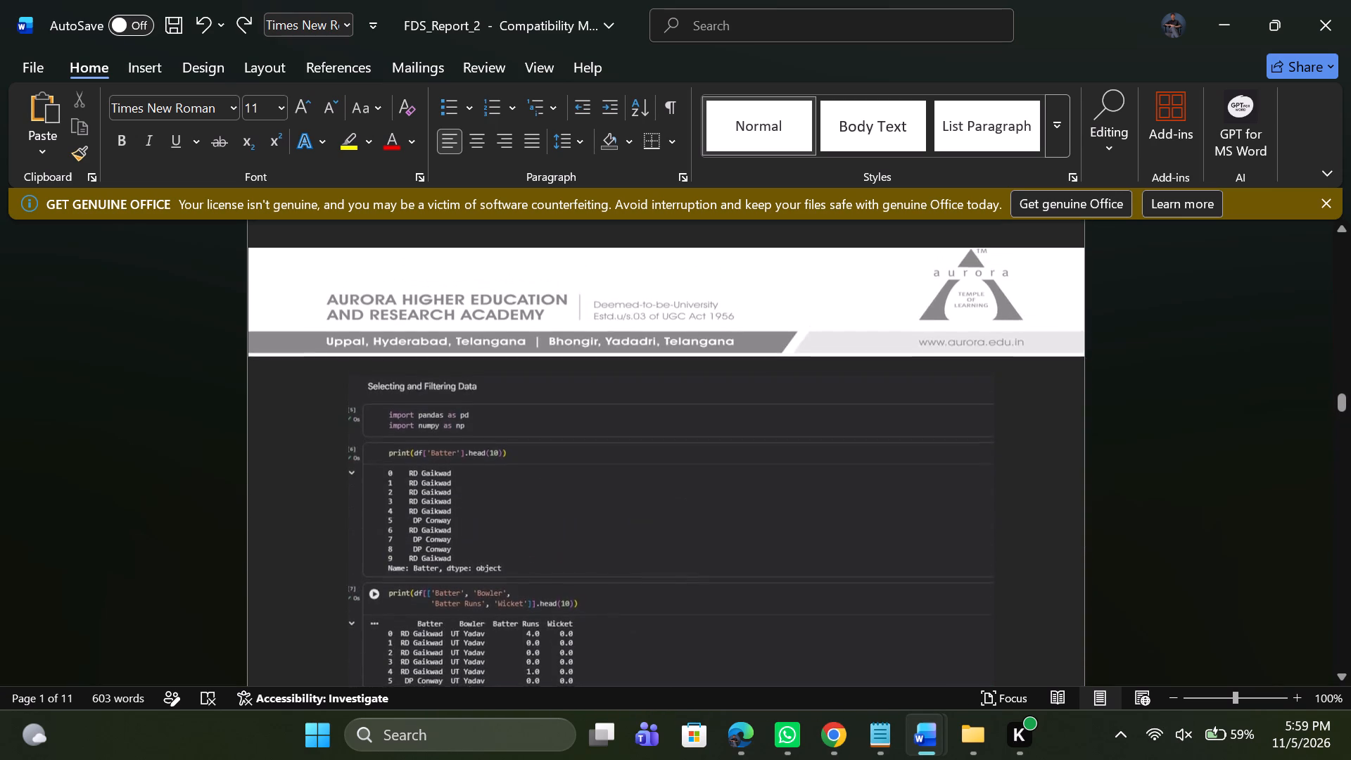
{"action": "scroll", "coordinate": [791, 471], "scroll_direction": "down", "scroll_amount": 5}
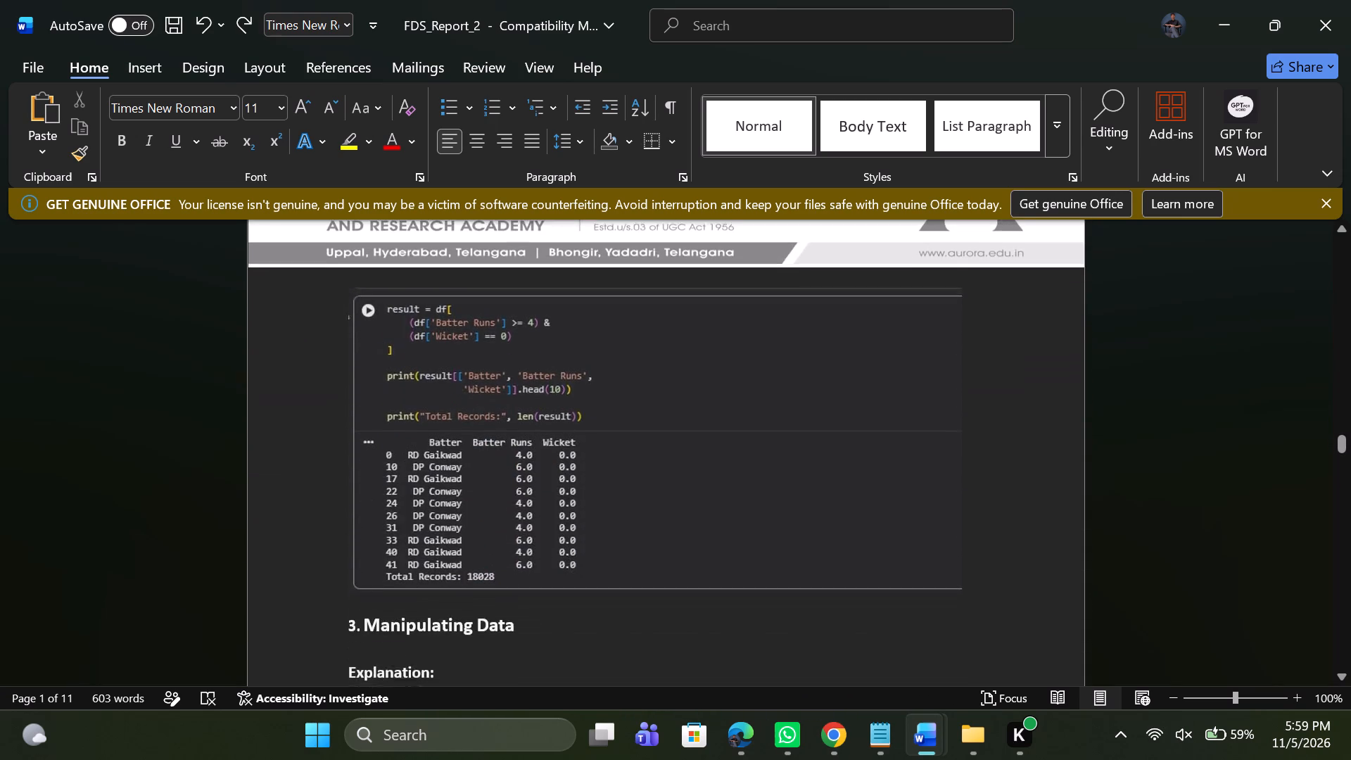
{"action": "scroll", "coordinate": [791, 471], "scroll_direction": "down", "scroll_amount": 4}
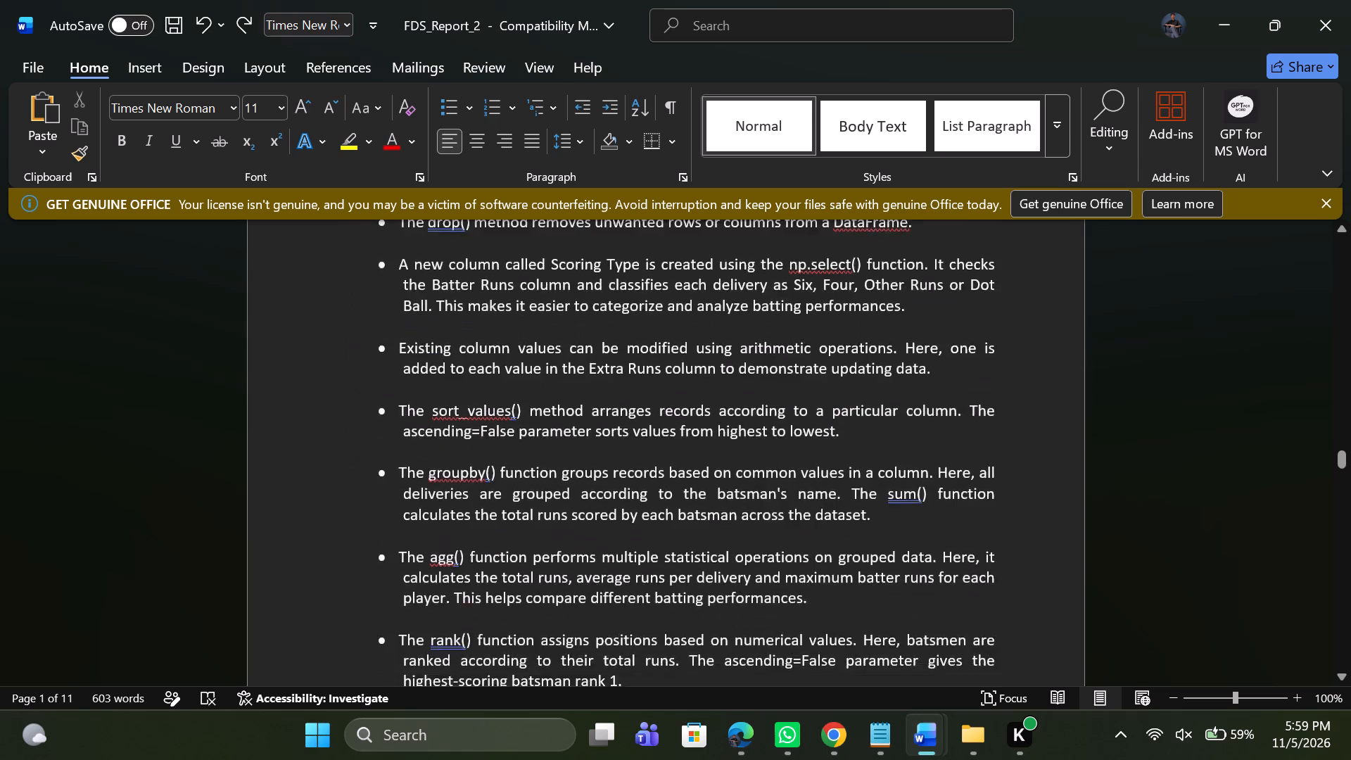
{"action": "scroll", "coordinate": [791, 471], "scroll_direction": "down", "scroll_amount": 4}
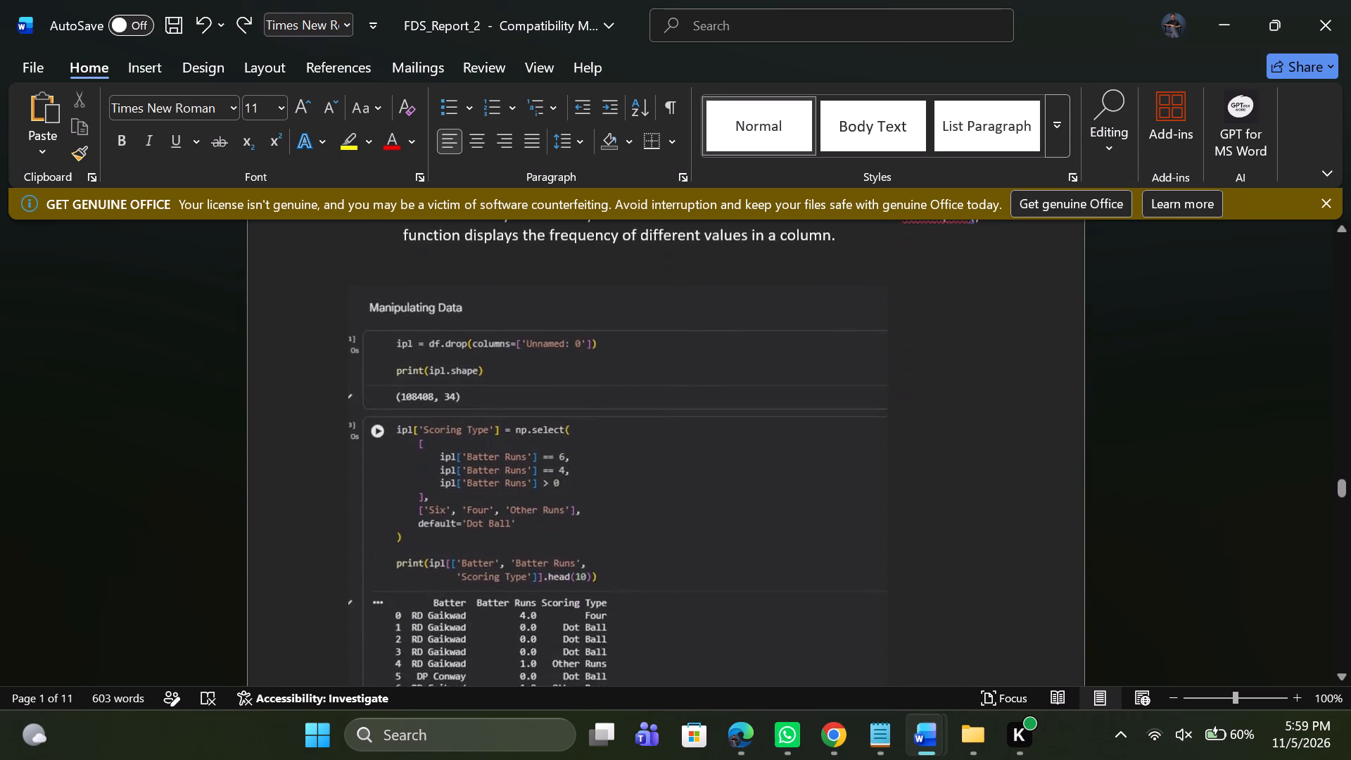
{"action": "scroll", "coordinate": [791, 471], "scroll_direction": "down", "scroll_amount": 2}
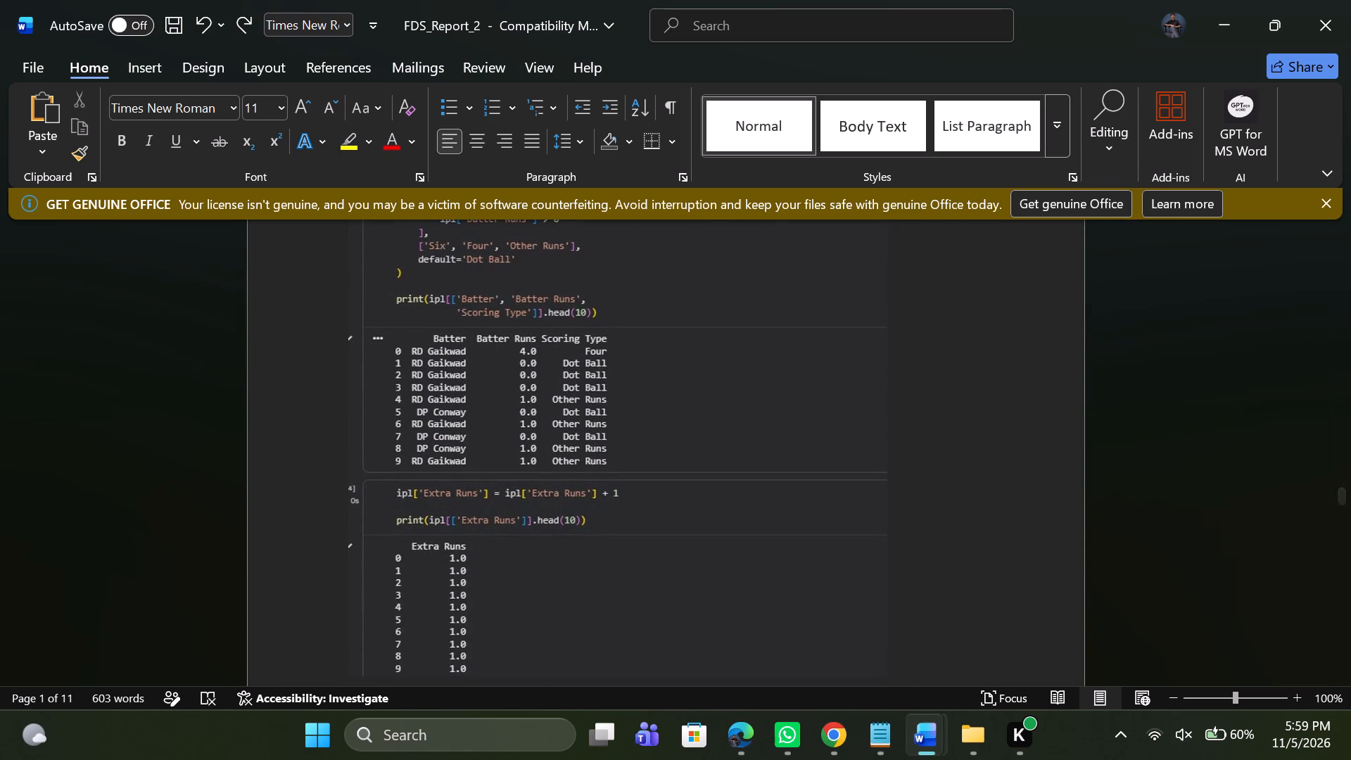
{"action": "scroll", "coordinate": [791, 471], "scroll_direction": "down", "scroll_amount": 8}
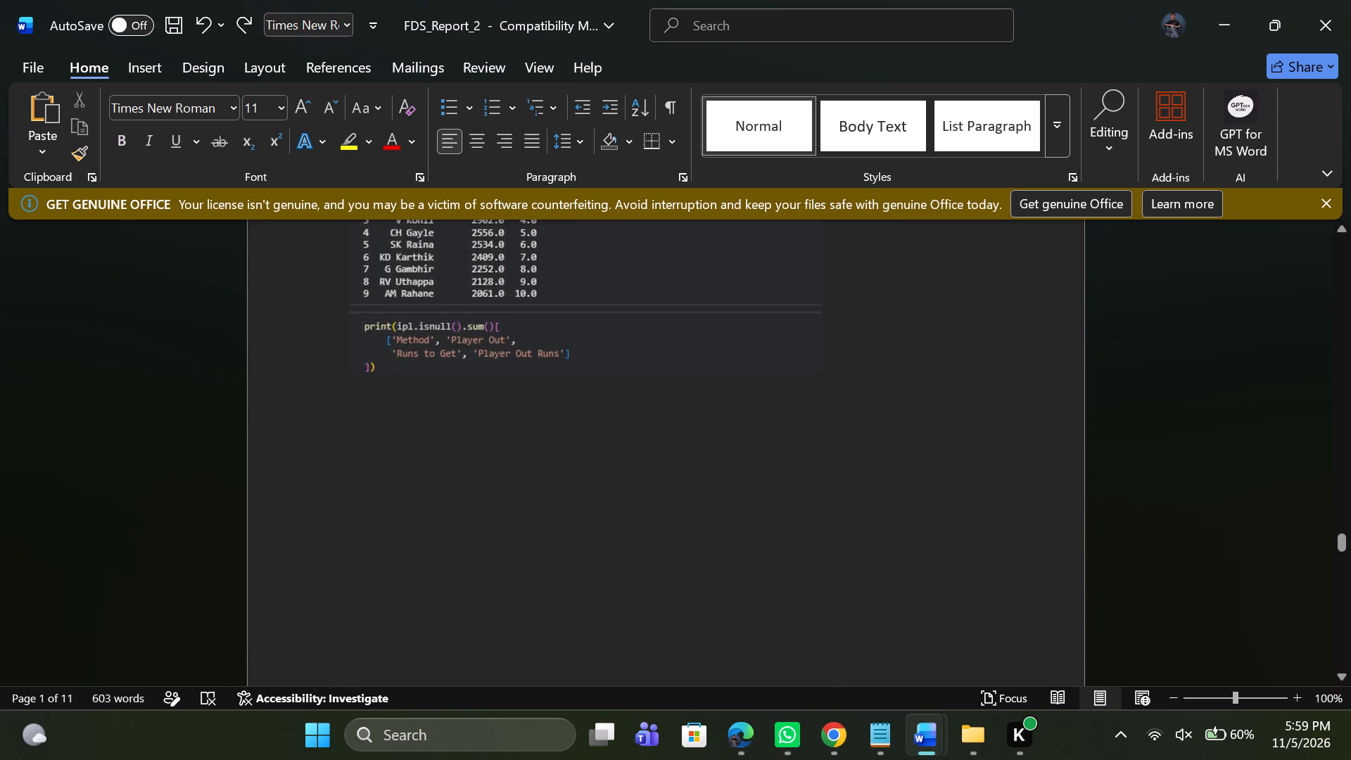
{"action": "scroll", "coordinate": [791, 471], "scroll_direction": "down", "scroll_amount": 6}
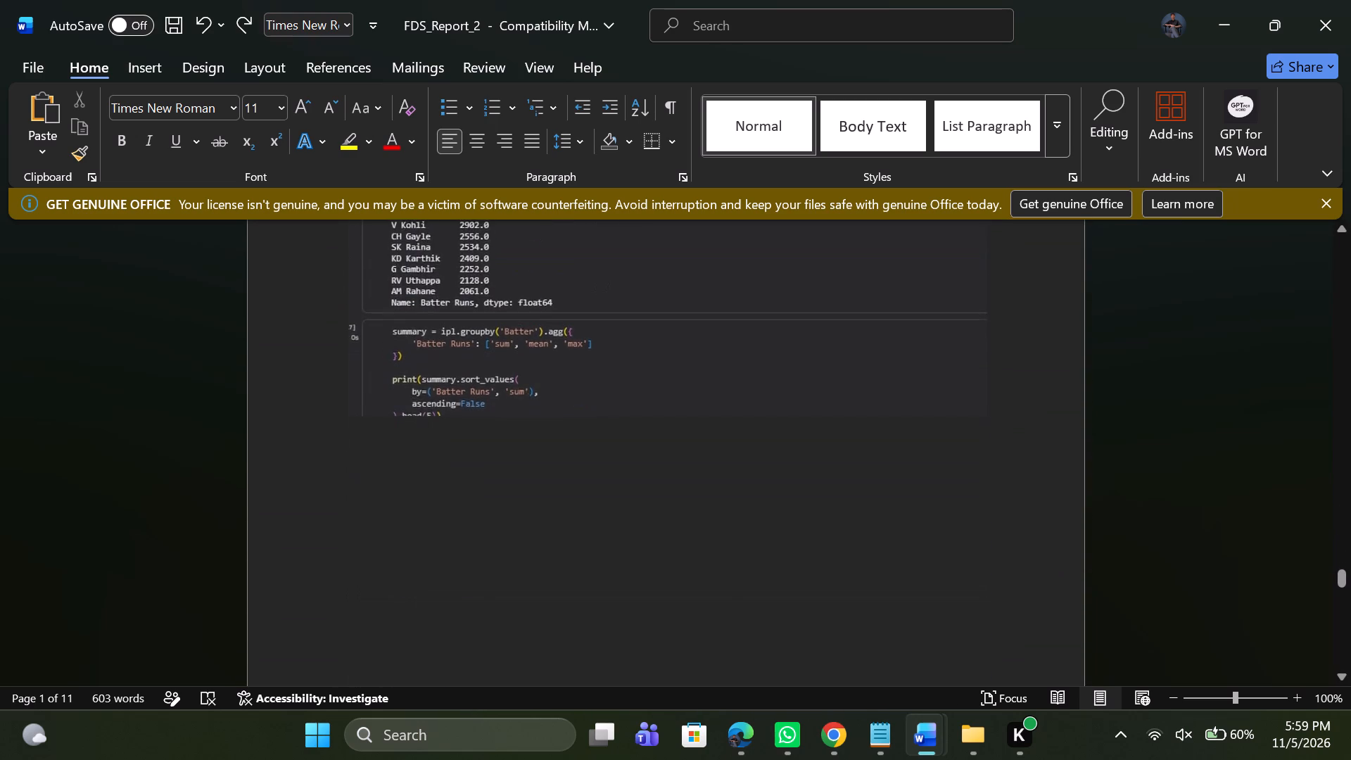
{"action": "scroll", "coordinate": [791, 471], "scroll_direction": "down", "scroll_amount": 3}
{"action": "scroll", "coordinate": [791, 471], "scroll_direction": "right", "scroll_amount": 1}
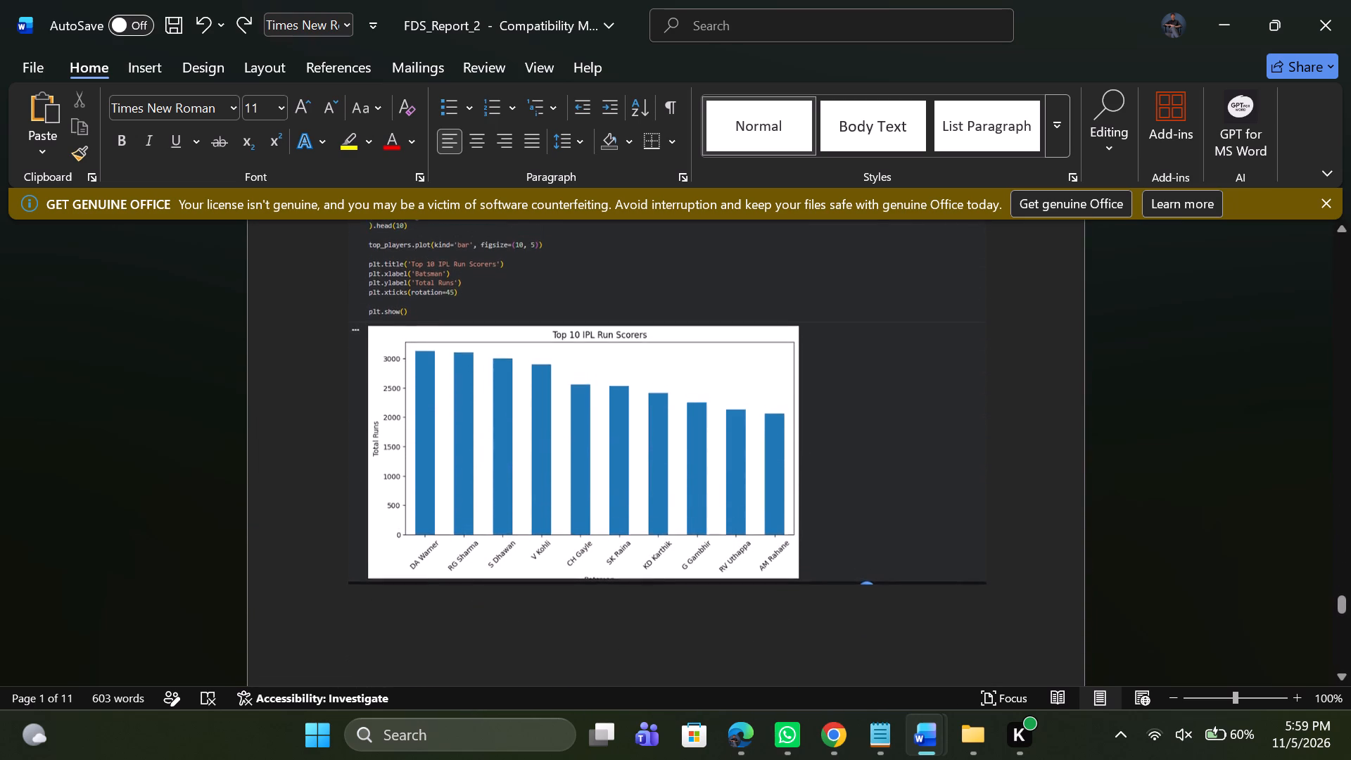
{"action": "scroll", "coordinate": [791, 471], "scroll_direction": "right", "scroll_amount": 1}
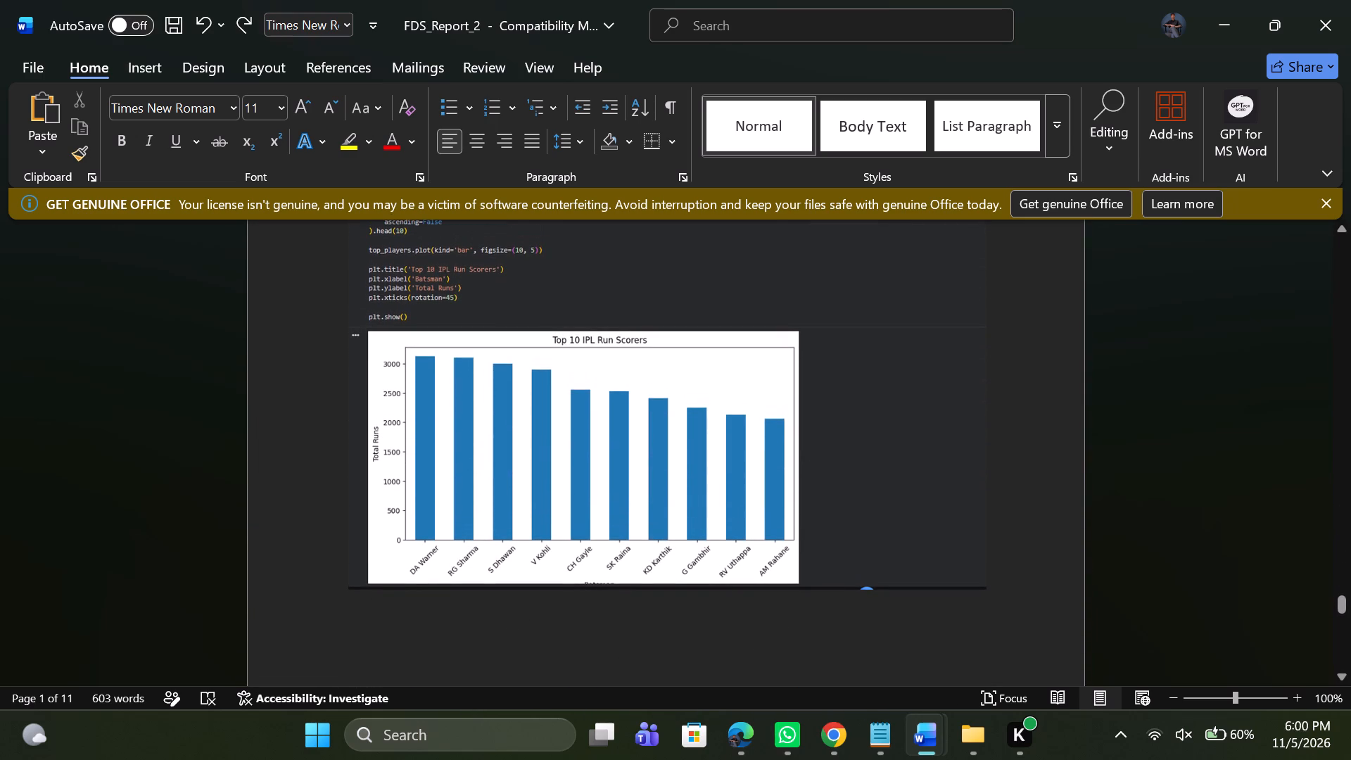
{"action": "scroll", "coordinate": [791, 471], "scroll_direction": "down", "scroll_amount": 3}
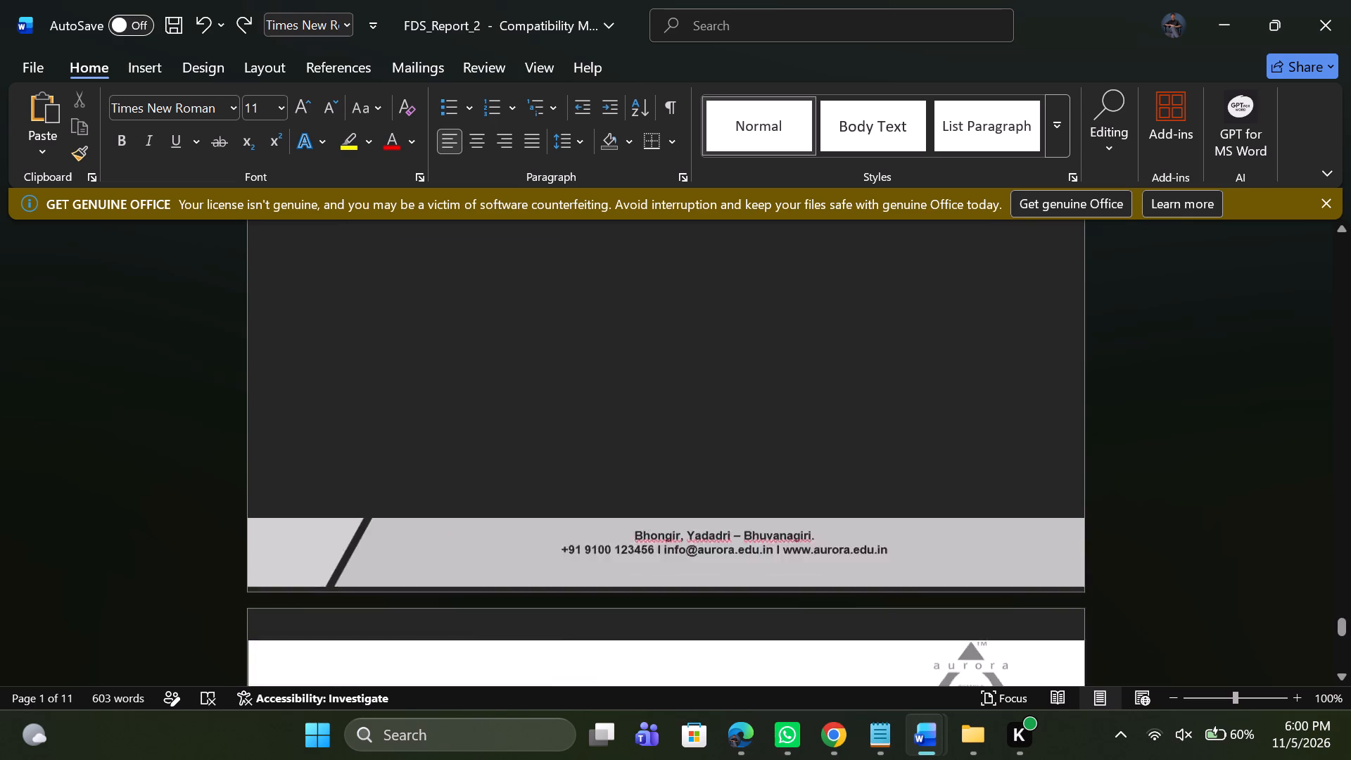
{"action": "scroll", "coordinate": [791, 471], "scroll_direction": "down", "scroll_amount": 2}
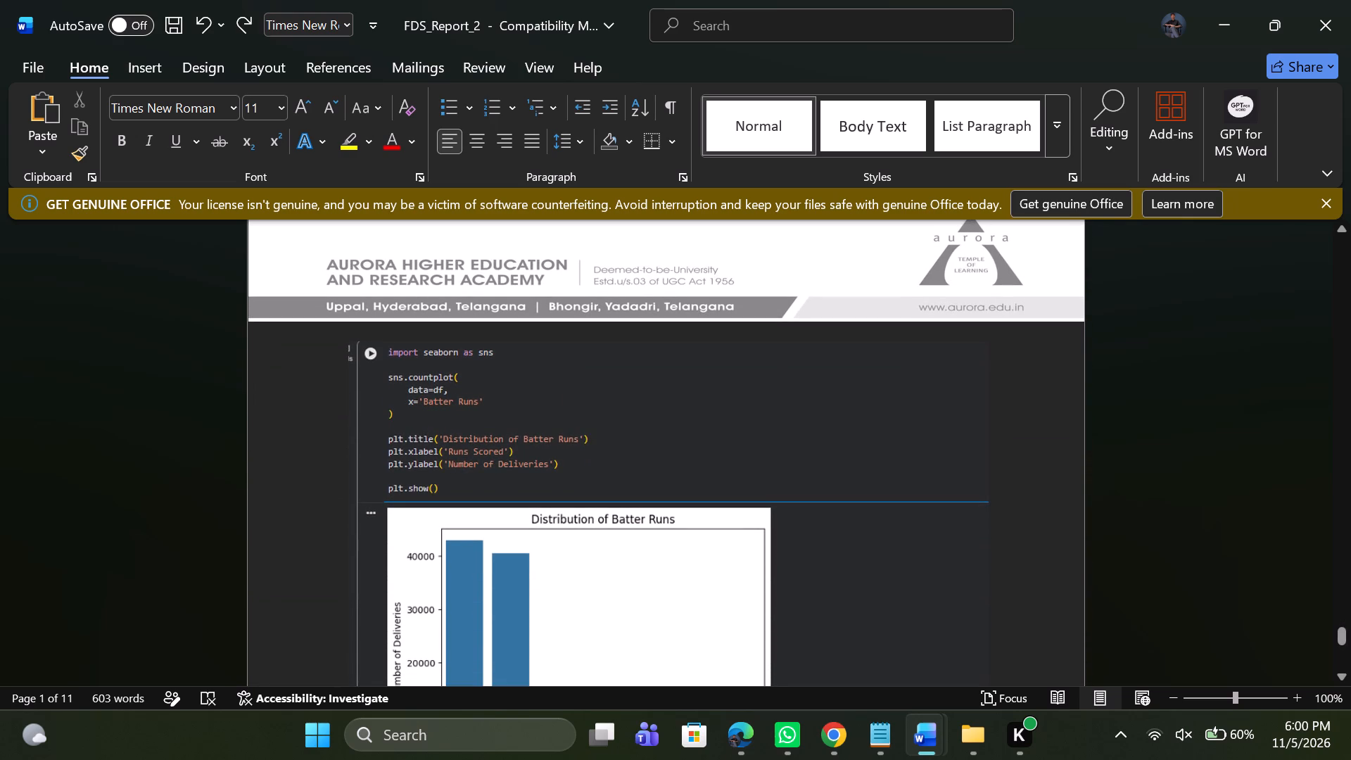
{"action": "scroll", "coordinate": [791, 471], "scroll_direction": "down", "scroll_amount": 1}
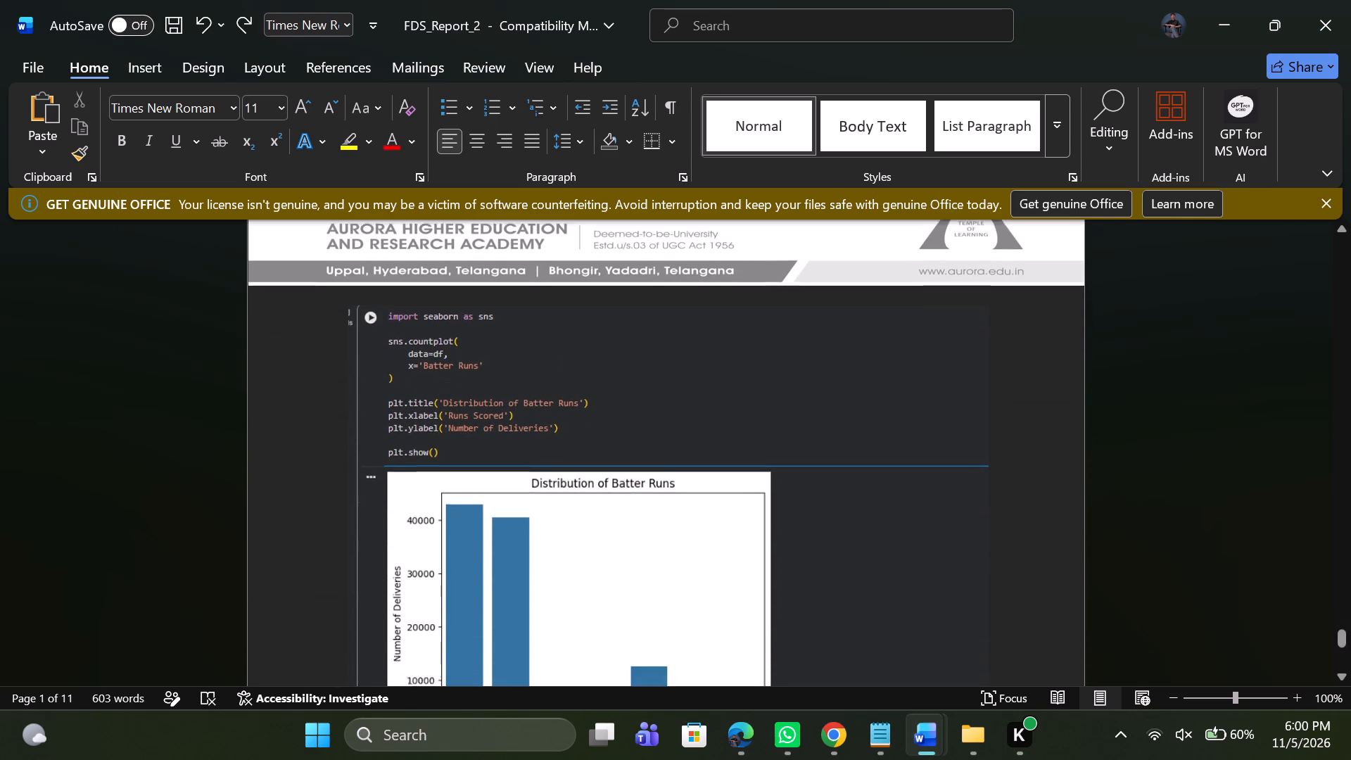
{"action": "scroll", "coordinate": [791, 471], "scroll_direction": "down", "scroll_amount": 4}
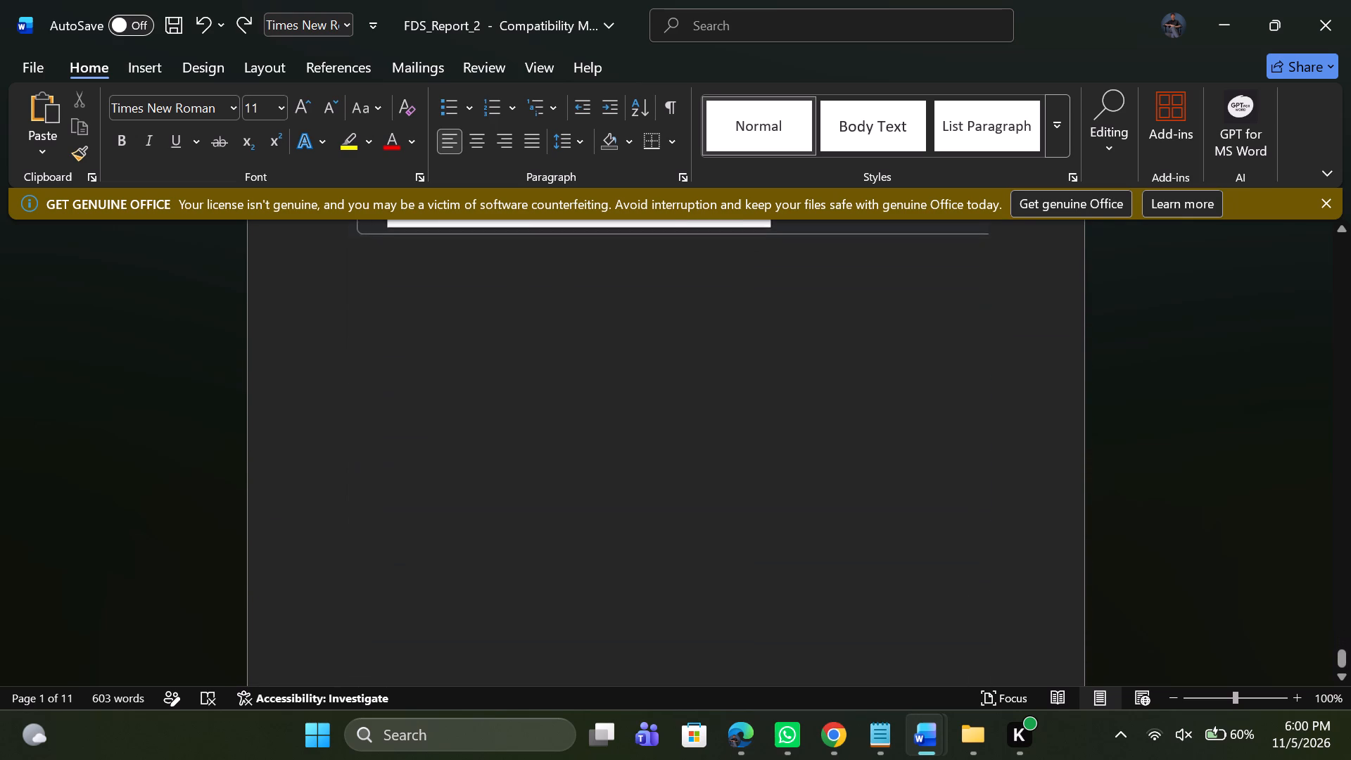
{"action": "scroll", "coordinate": [791, 471], "scroll_direction": "down", "scroll_amount": 4}
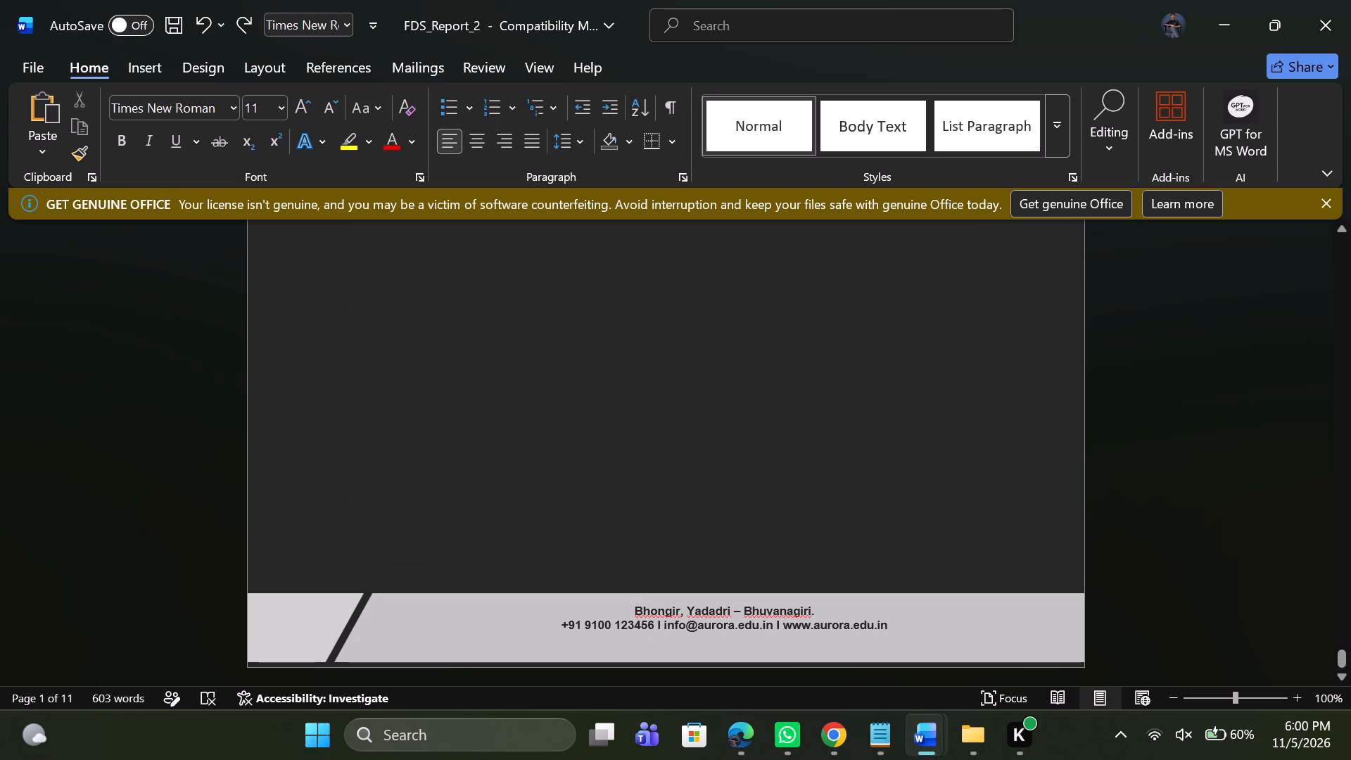
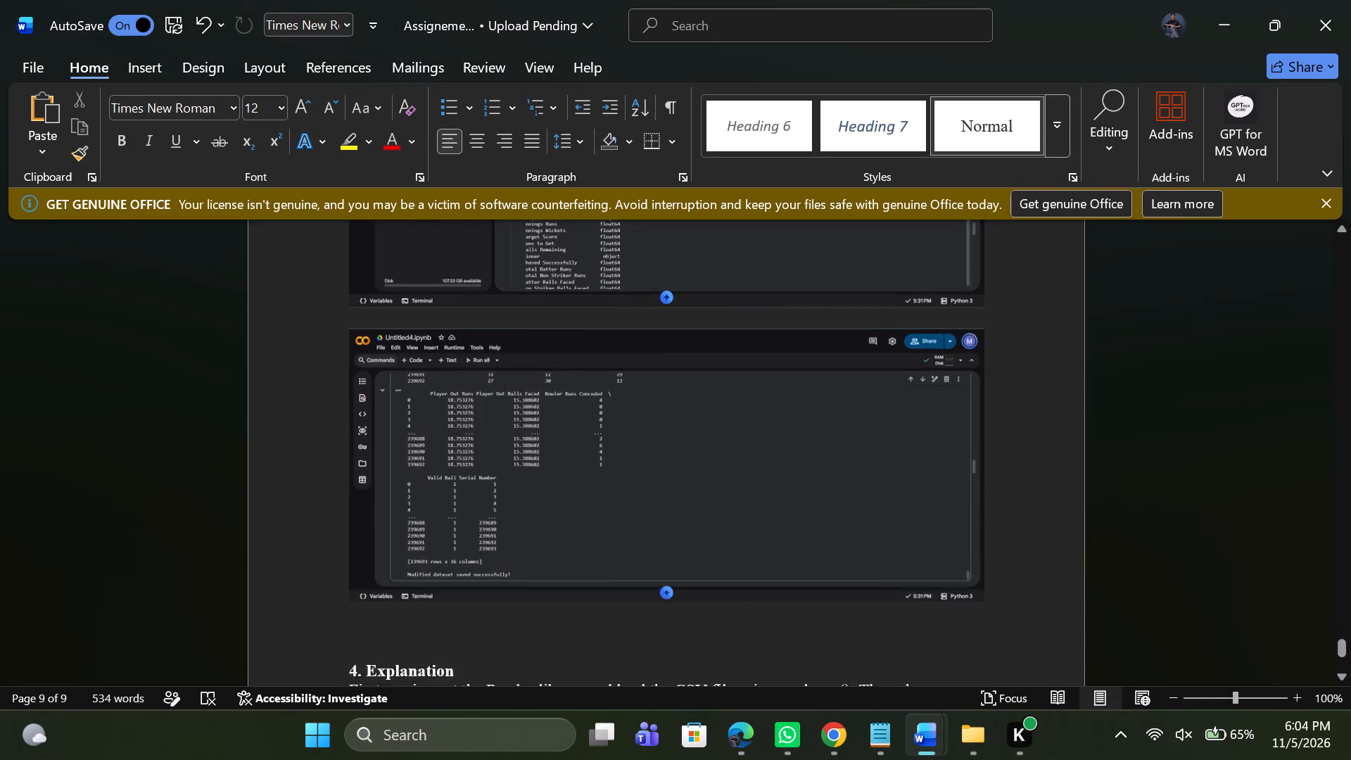
{"action": "scroll", "coordinate": [832, 513], "scroll_direction": "down", "scroll_amount": 2}
{"action": "scroll", "coordinate": [832, 513], "scroll_direction": "right", "scroll_amount": 1}
{"action": "scroll", "coordinate": [832, 513], "scroll_direction": "down", "scroll_amount": 1}
{"action": "scroll", "coordinate": [832, 513], "scroll_direction": "up", "scroll_amount": 3}
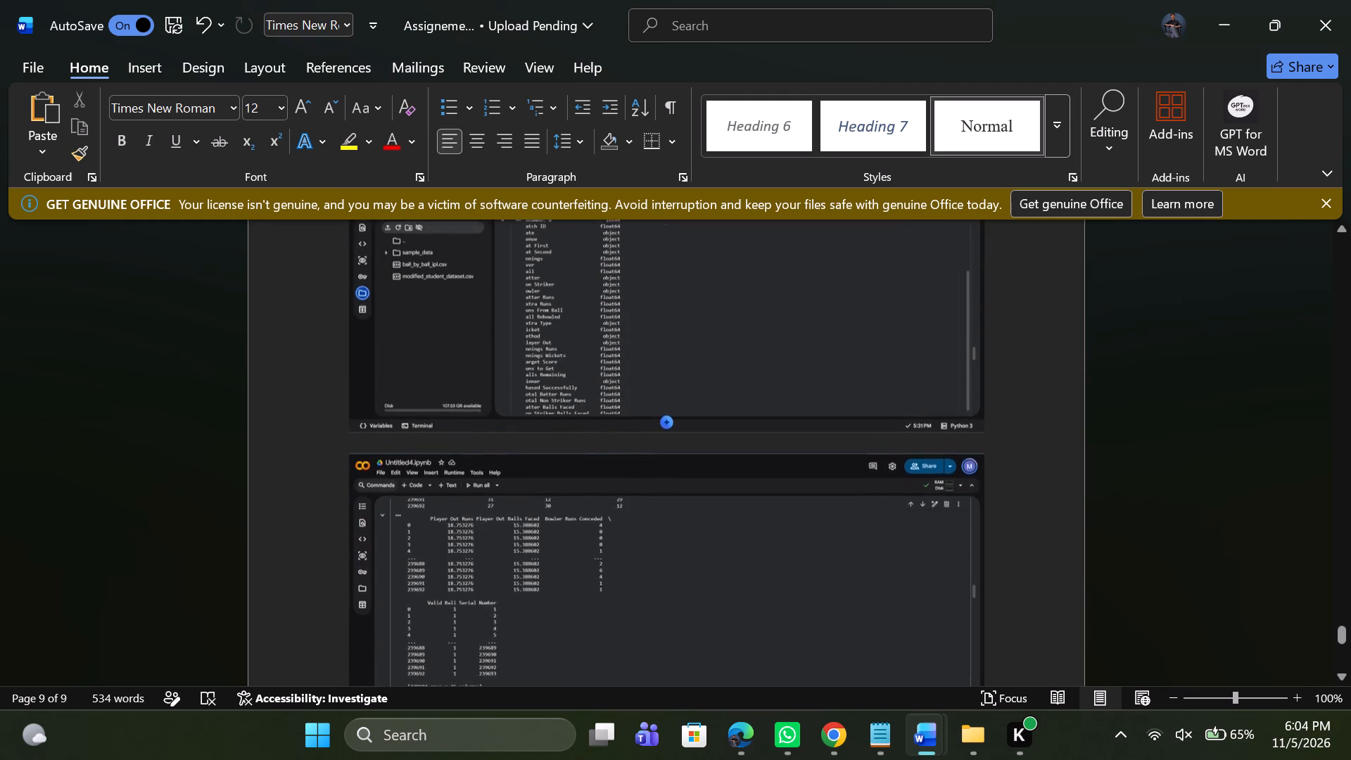
{"action": "scroll", "coordinate": [832, 513], "scroll_direction": "up", "scroll_amount": 9}
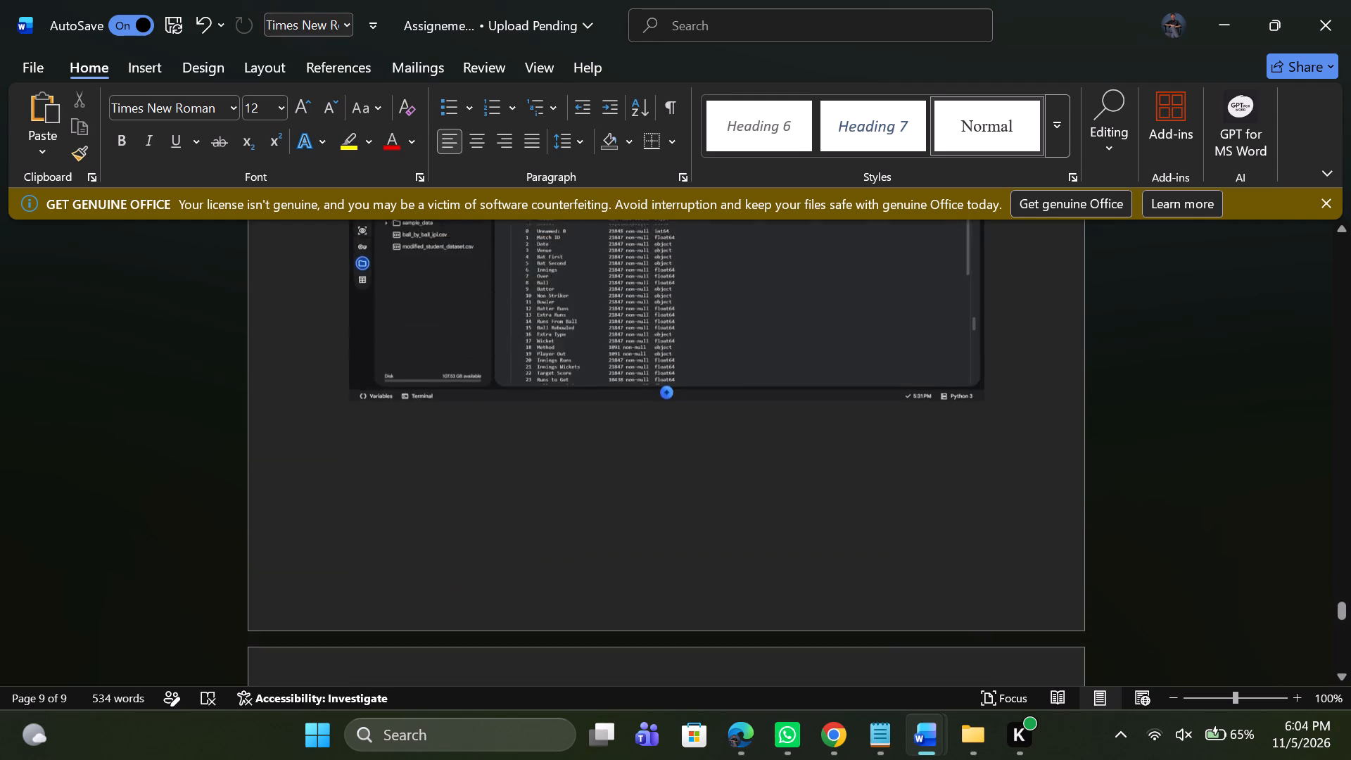
{"action": "scroll", "coordinate": [832, 513], "scroll_direction": "up", "scroll_amount": 3}
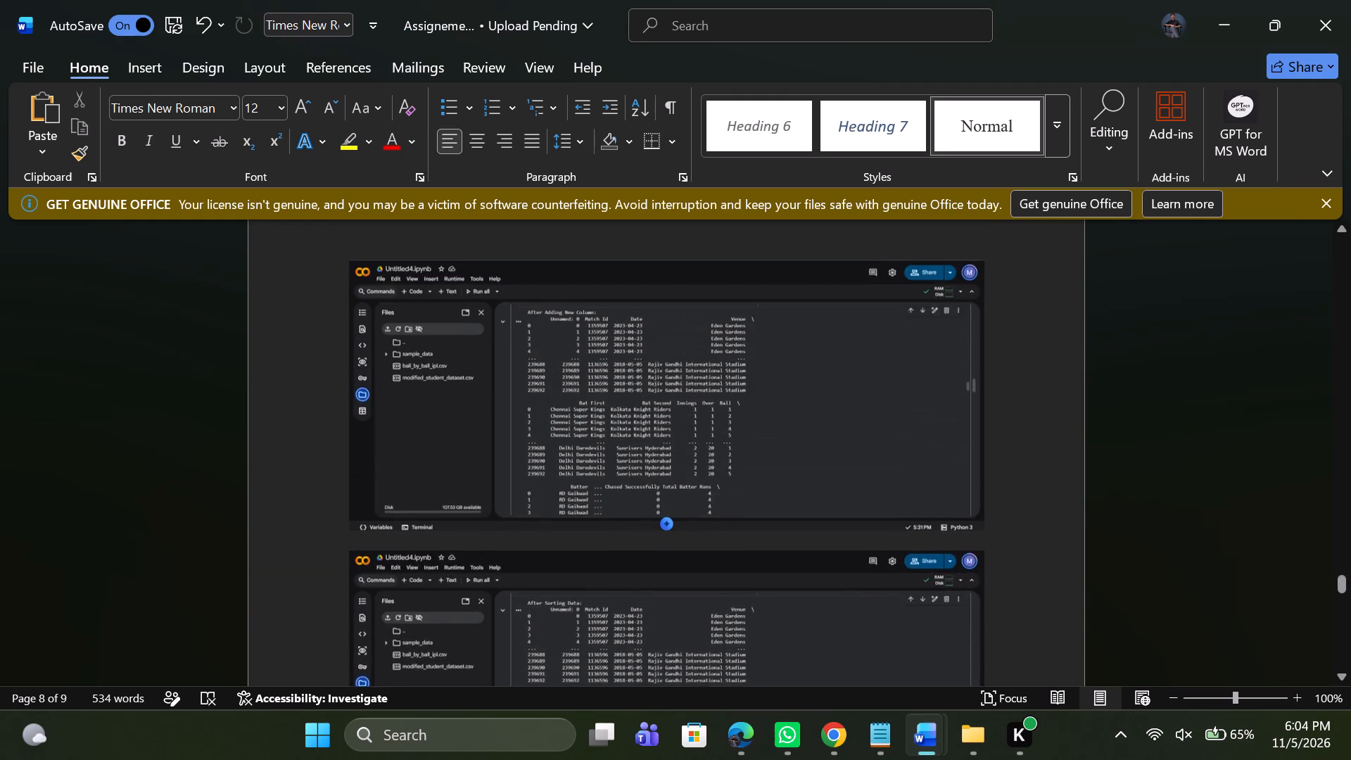
{"action": "left_click", "coordinate": [814, 596]}
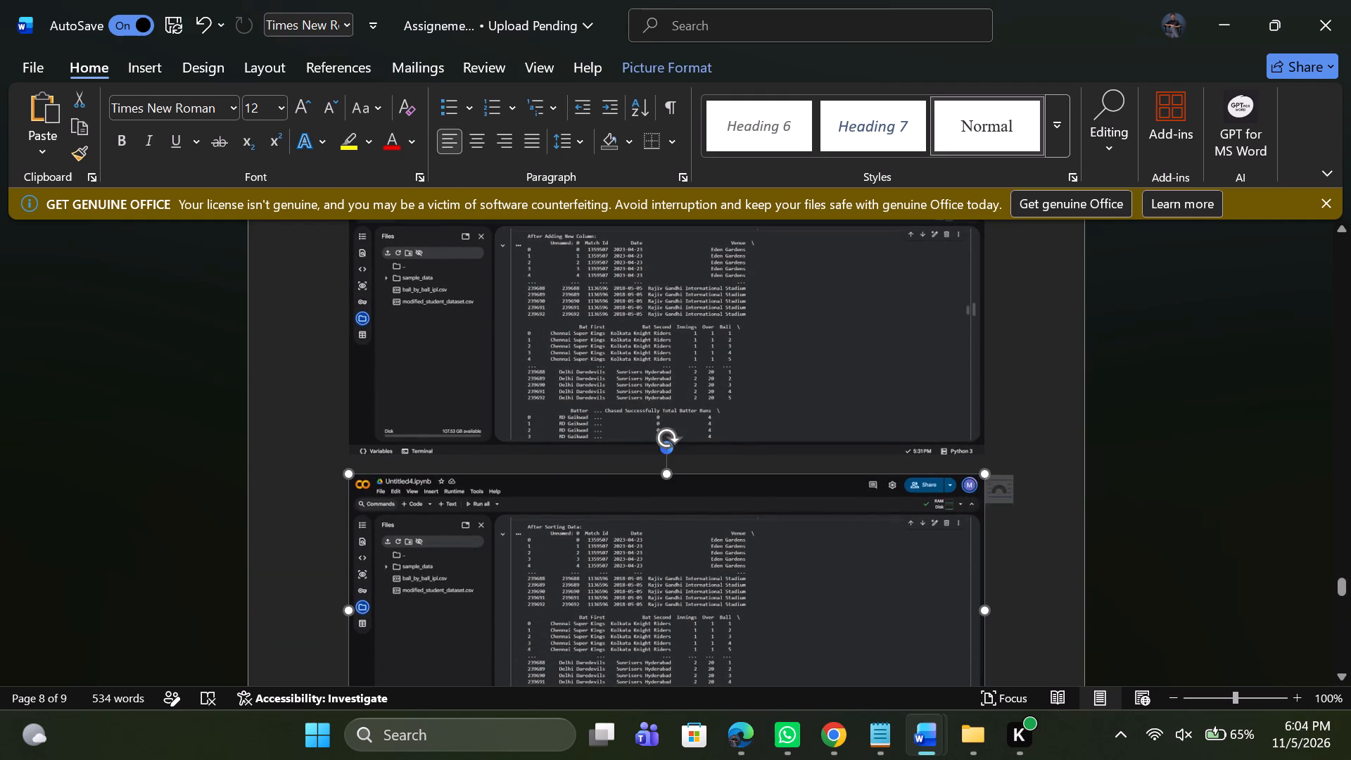
{"action": "key", "text": "BackSpace"}
{"action": "scroll", "coordinate": [814, 596], "scroll_direction": "up", "scroll_amount": 2}
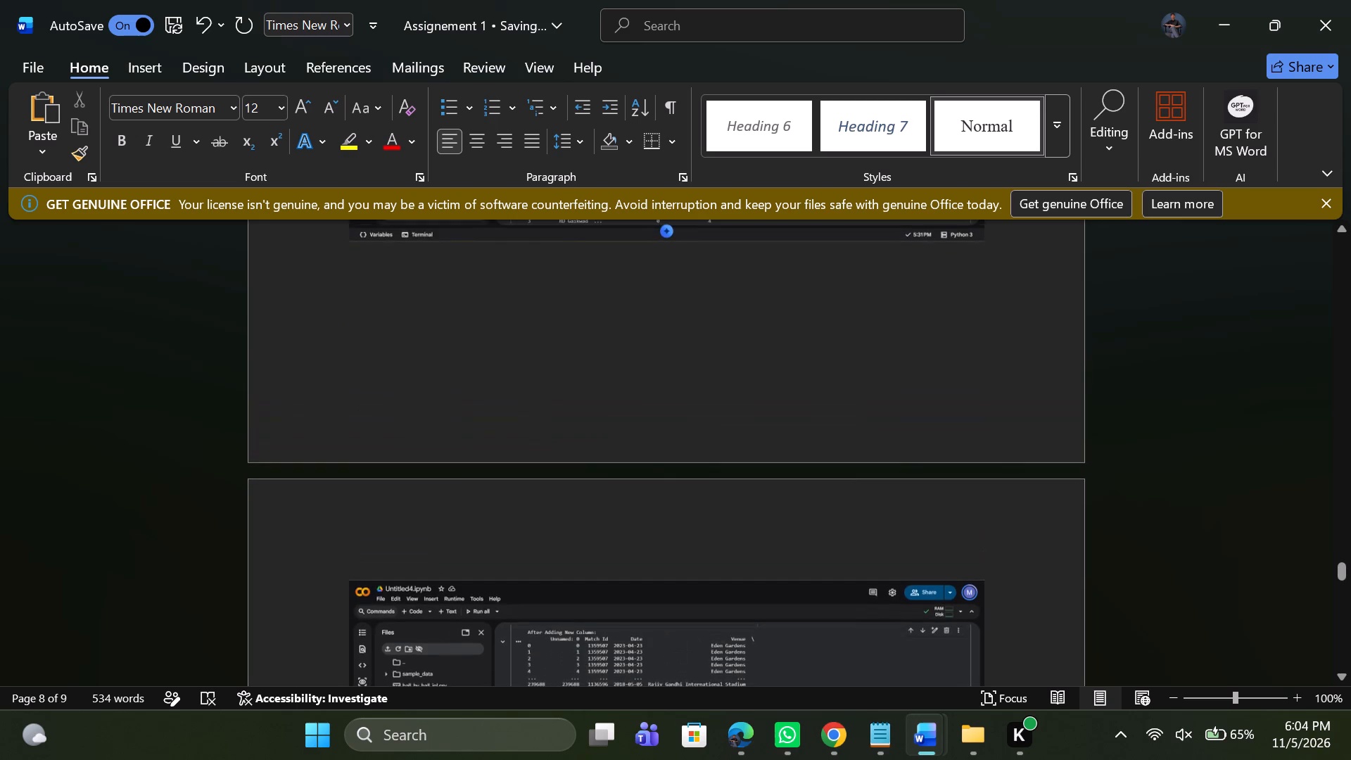
{"action": "key", "text": "BackSpace"}
{"action": "scroll", "coordinate": [814, 596], "scroll_direction": "up", "scroll_amount": 4}
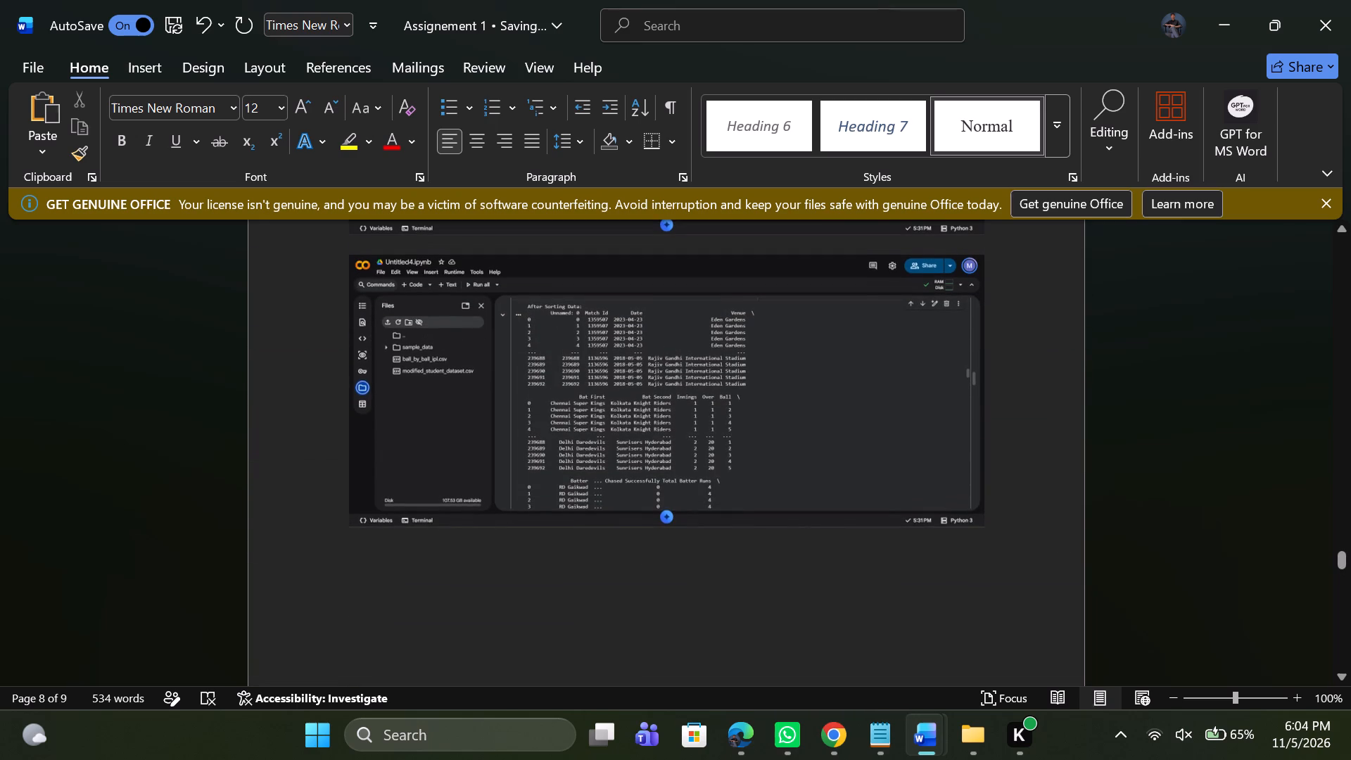
Delete the "After Sorting Data" Colab screenshot on page 8 together with the empty line it leaves.
{"action": "left_click", "coordinate": [848, 420]}
{"action": "key", "text": "BackSpace"}
{"action": "key", "text": "BackSpace"}
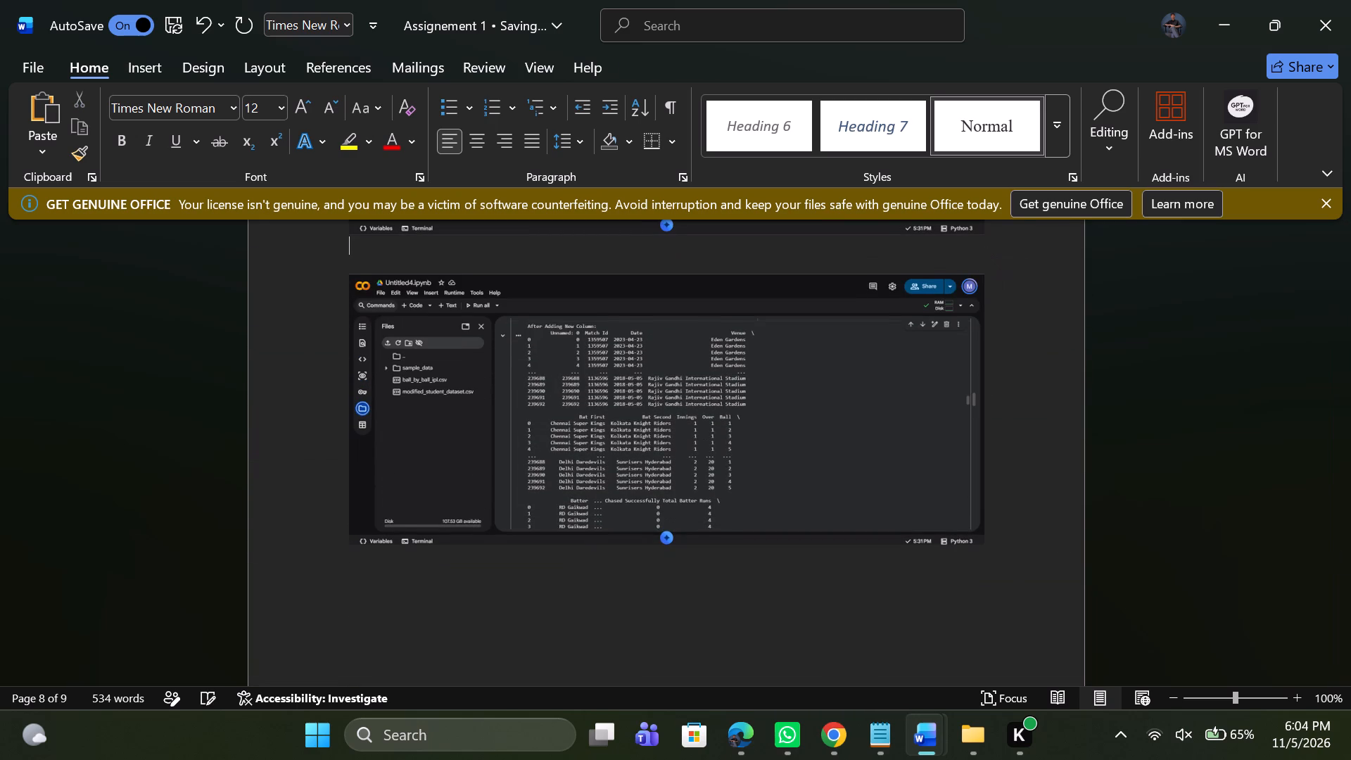
{"action": "key", "text": "BackSpace"}
Delete the page 7 Colab screenshot with "Valid Ball Serial Number" and "After Sorting Data", the "Total Non Striker Runs" one above it, and the leftover blank lines.
{"action": "scroll", "coordinate": [848, 420], "scroll_direction": "up", "scroll_amount": 2}
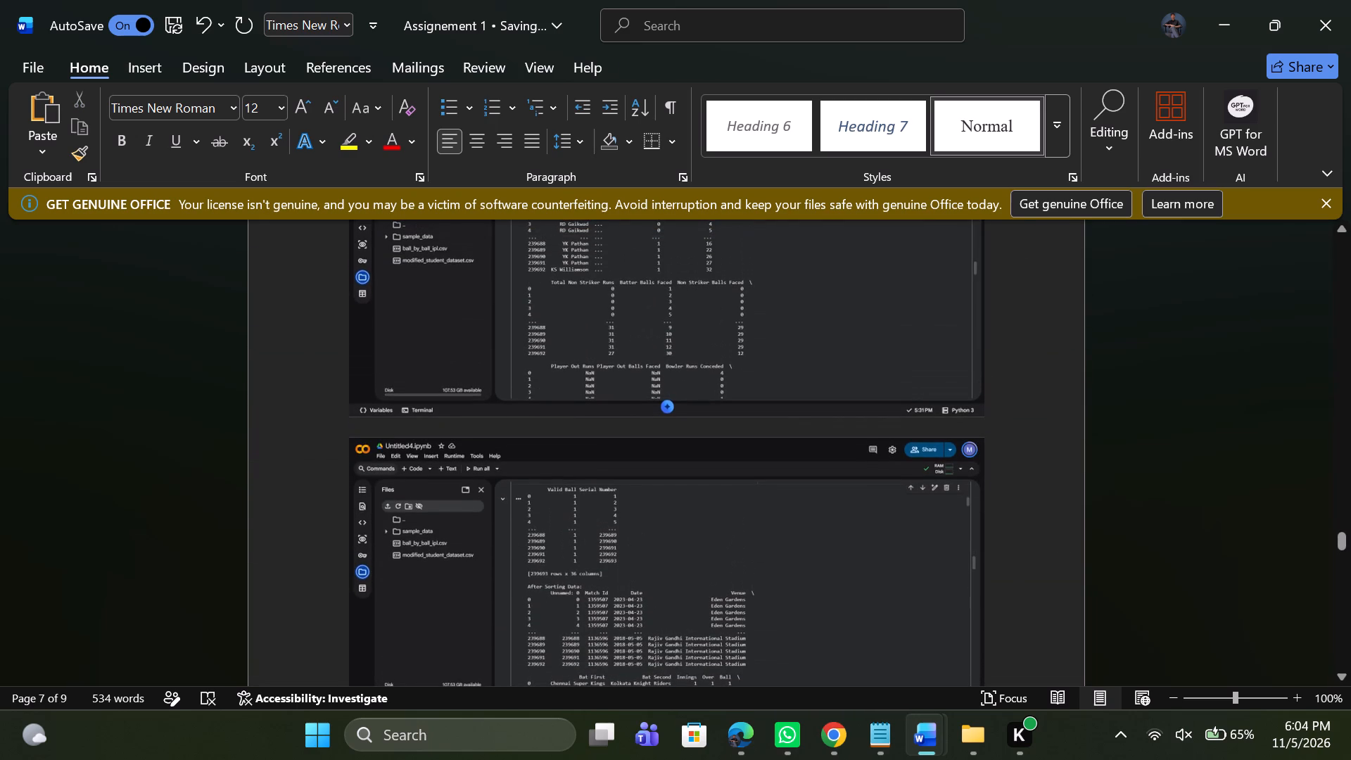
{"action": "left_click", "coordinate": [801, 524]}
{"action": "key", "text": "BackSpace"}
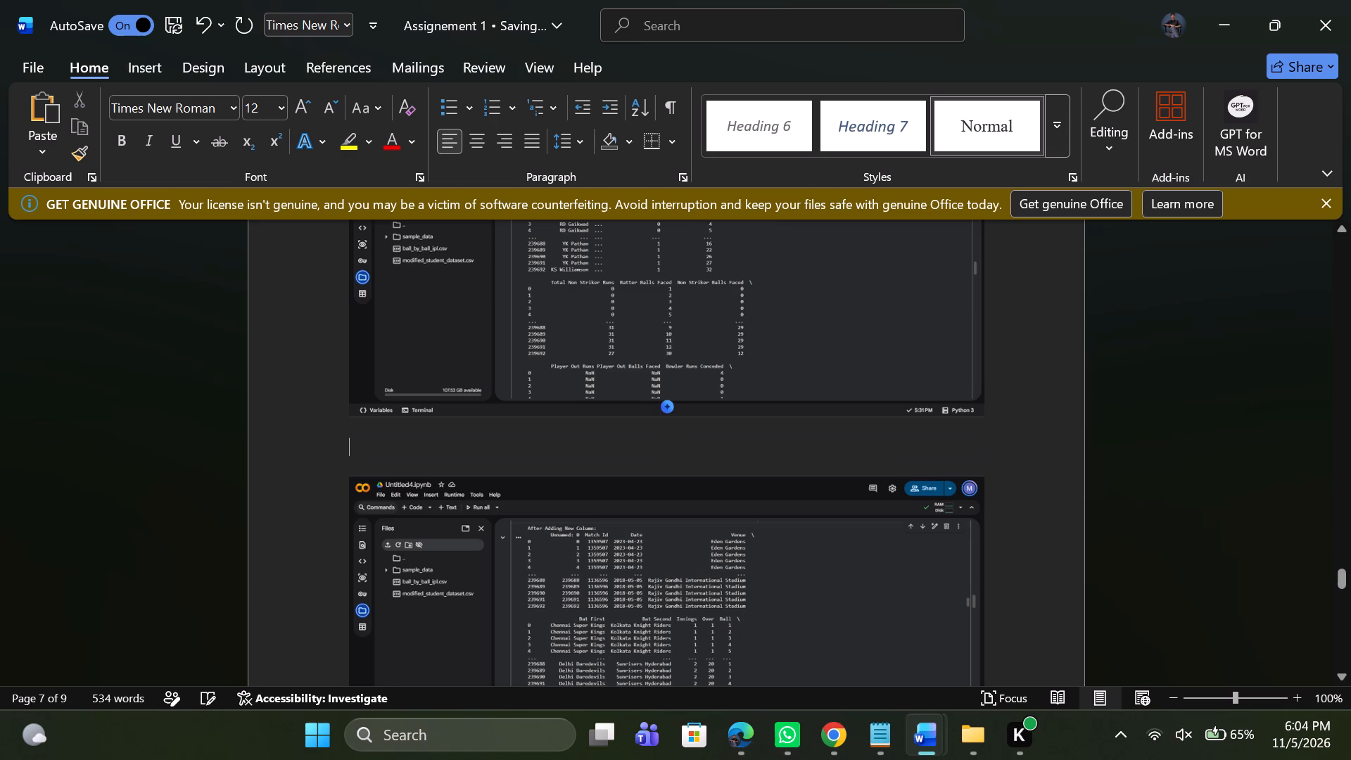
{"action": "left_click", "coordinate": [740, 288]}
{"action": "key", "text": "BackSpace"}
{"action": "key", "text": "BackSpace"}
{"action": "key", "text": "BackSpace"}
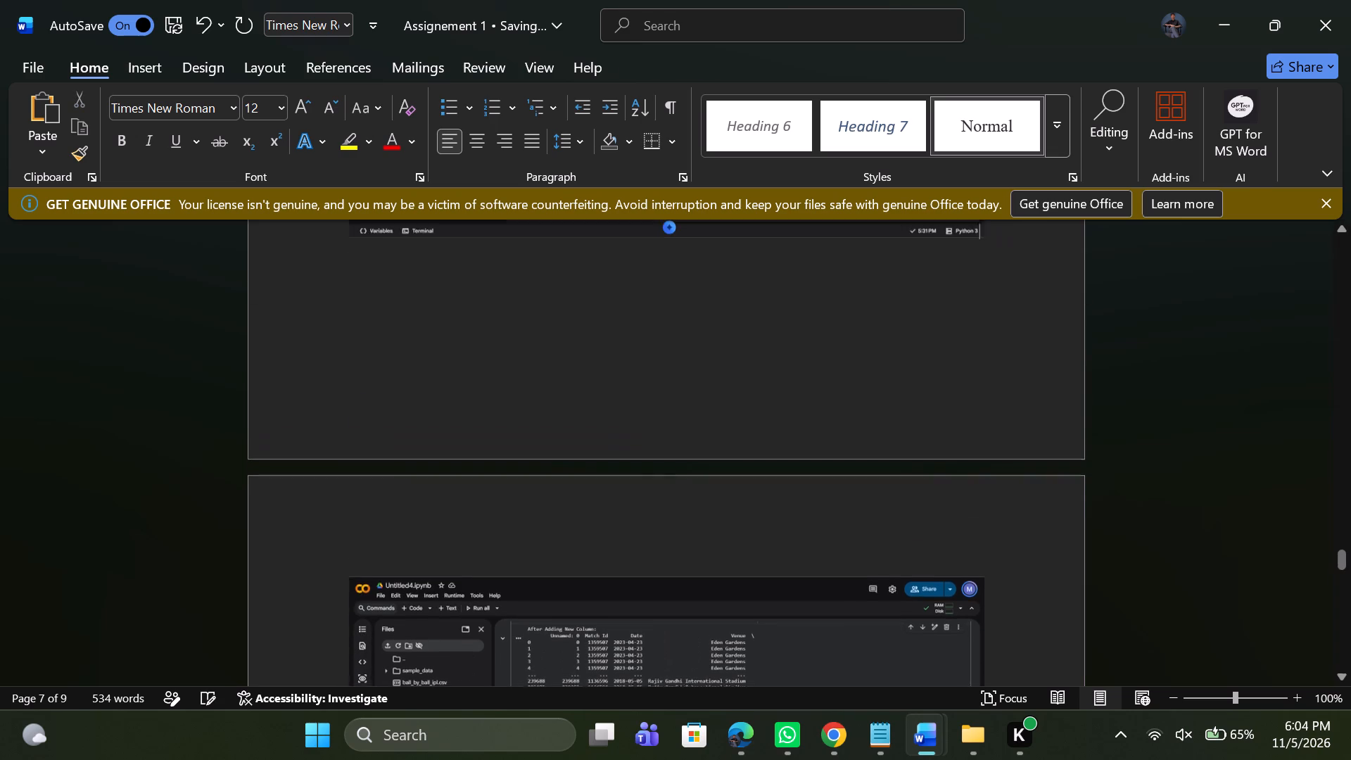
{"action": "key", "text": "BackSpace"}
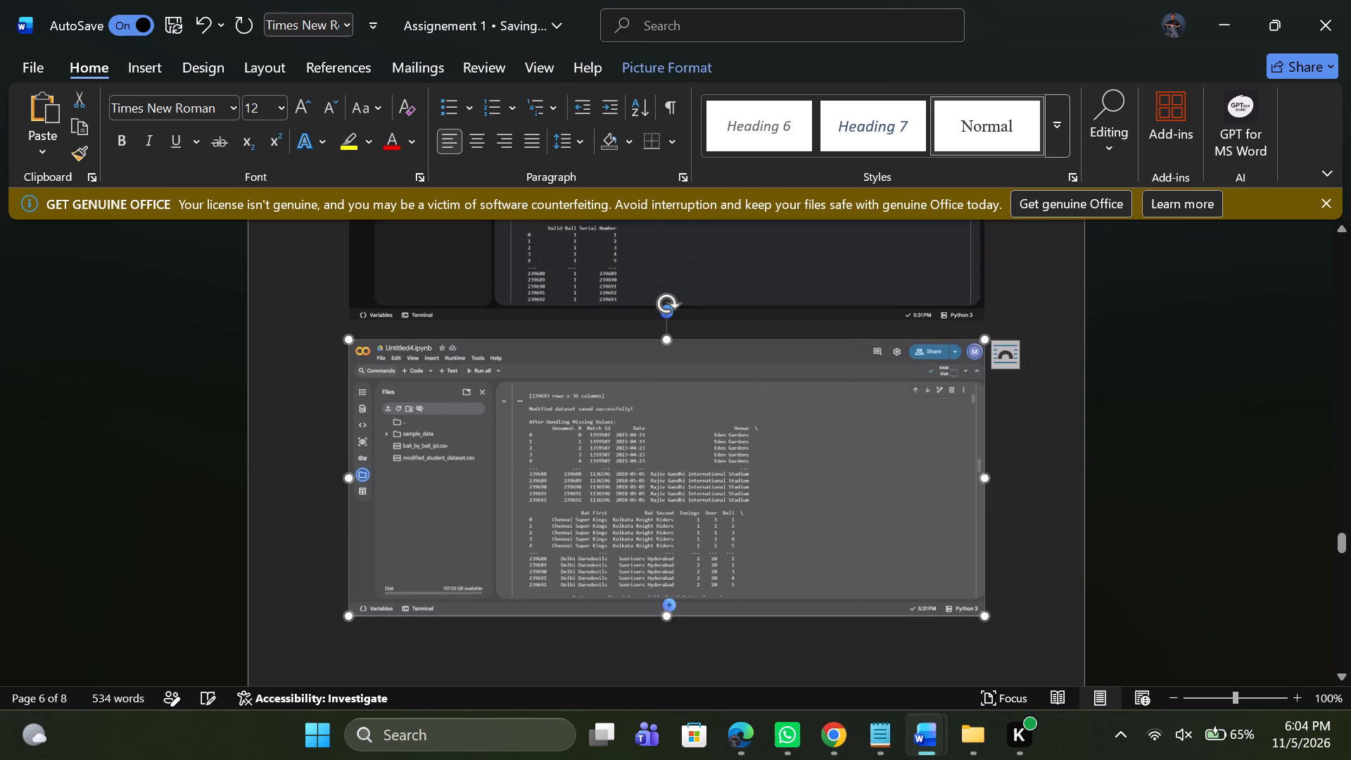
Select the Colab screenshot on page 6 showing the "Player Out Runs" and "Valid Ball Serial Number" rows.
{"action": "left_click", "coordinate": [752, 426]}
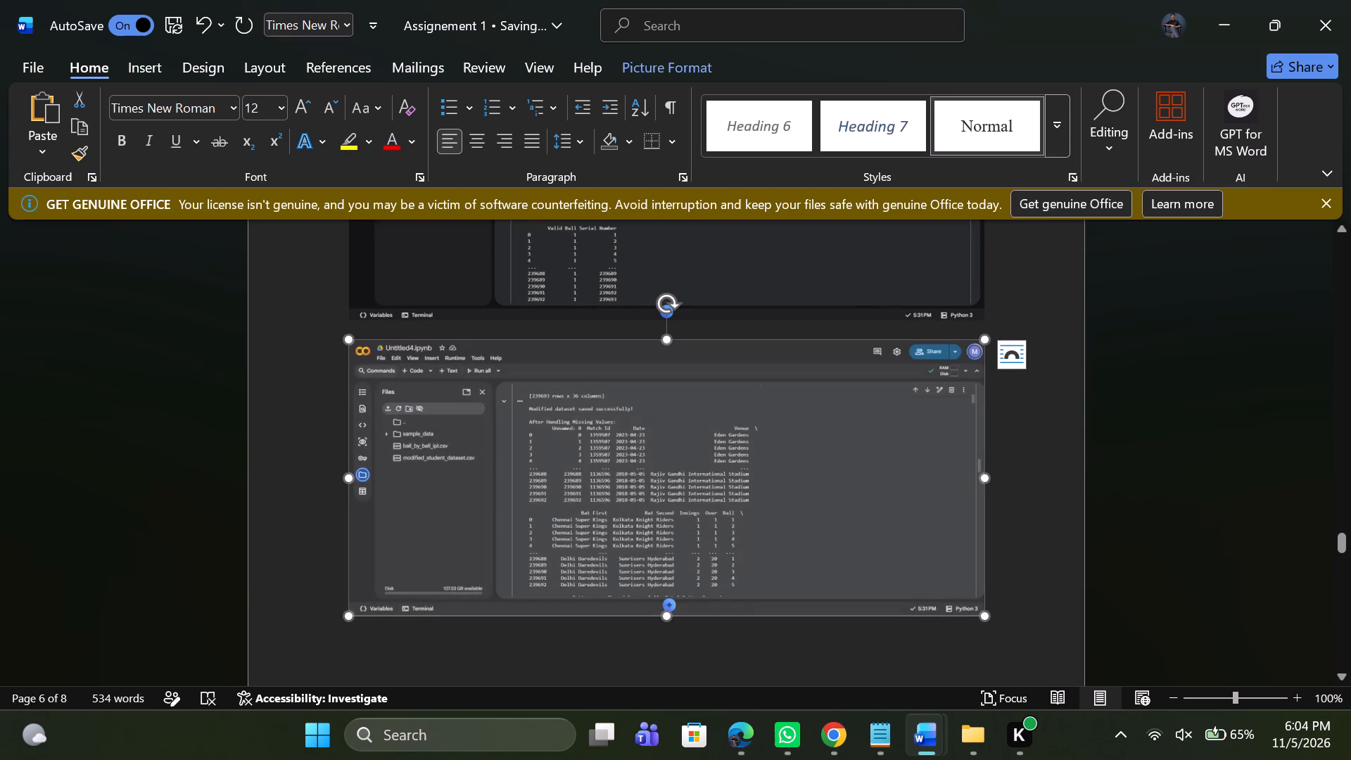
{"action": "scroll", "coordinate": [752, 426], "scroll_direction": "up", "scroll_amount": 3}
{"action": "left_click", "coordinate": [754, 553]}
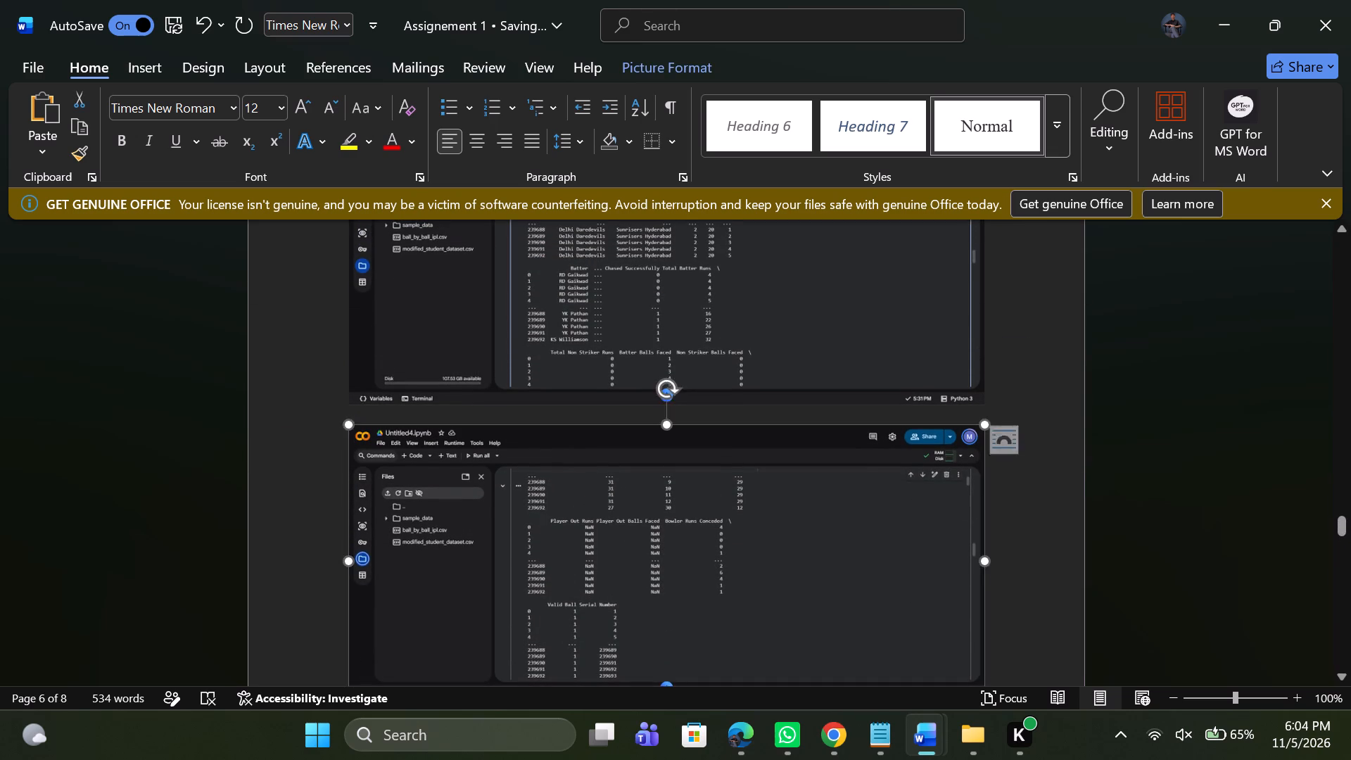
Delete the selected Colab screenshot on page 6 showing the "Player Out Runs" and "Valid Ball Serial Number" rows.
{"action": "key", "text": "BackSpace"}
{"action": "key", "text": "BackSpace"}
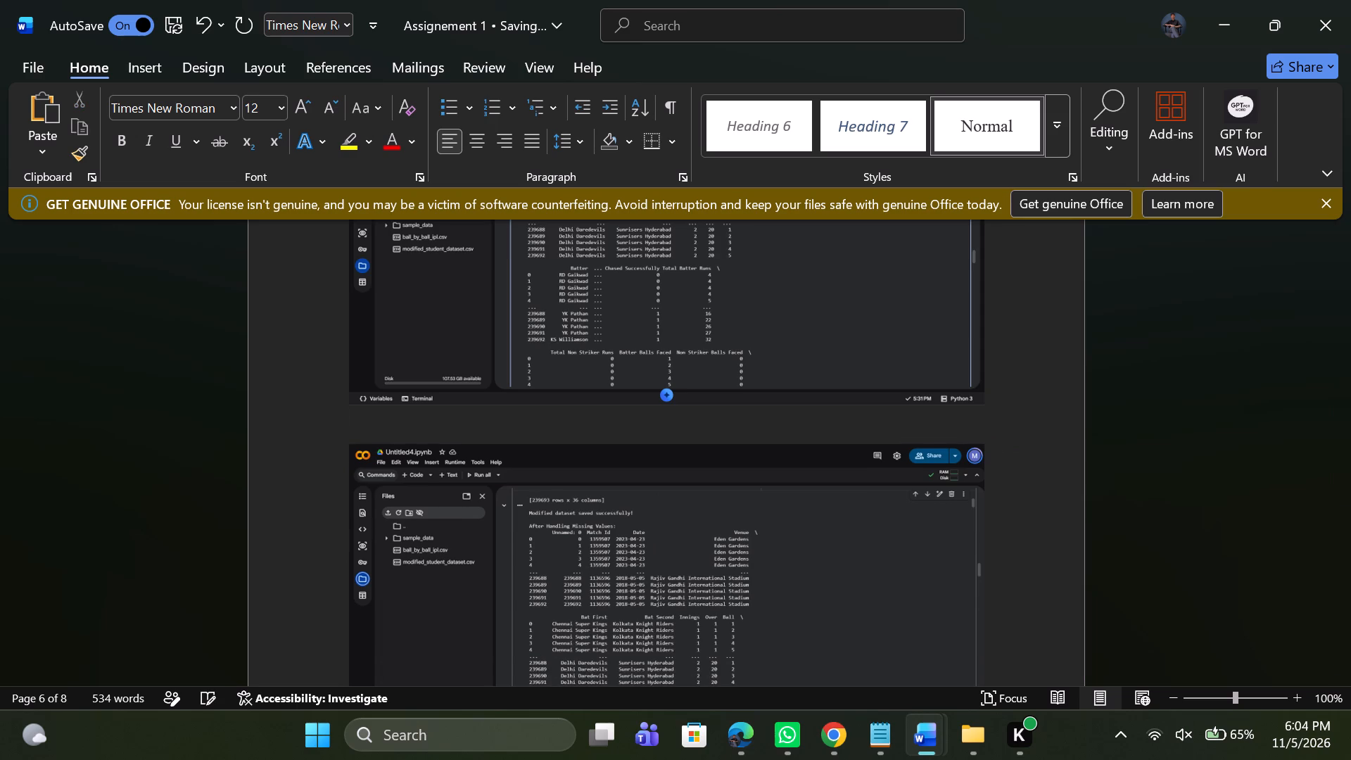
Review the remaining screenshots and experiment sections from page 6 back to Experiment 1's Explanation and the start of Experiment 2's program on page 3.
{"action": "scroll", "coordinate": [754, 553], "scroll_direction": "up", "scroll_amount": 8}
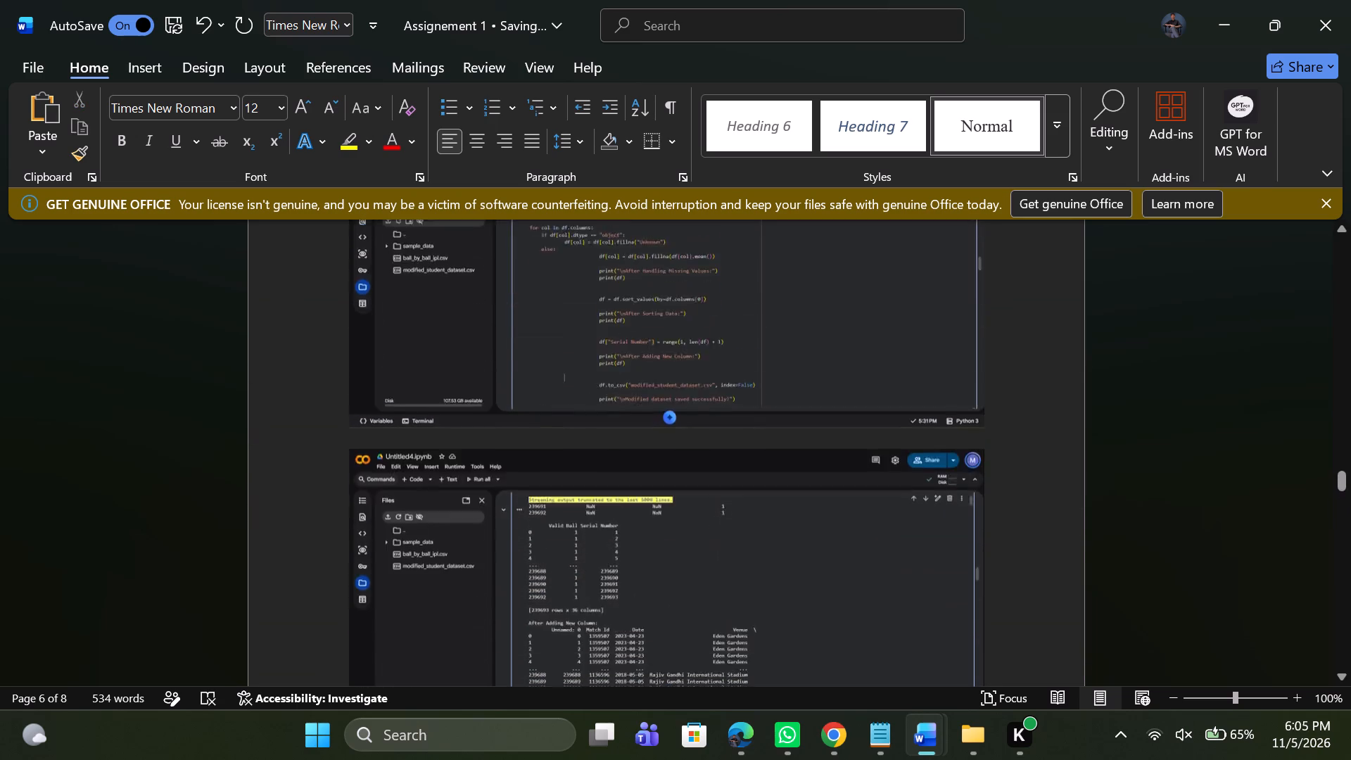
{"action": "scroll", "coordinate": [754, 553], "scroll_direction": "up", "scroll_amount": 1}
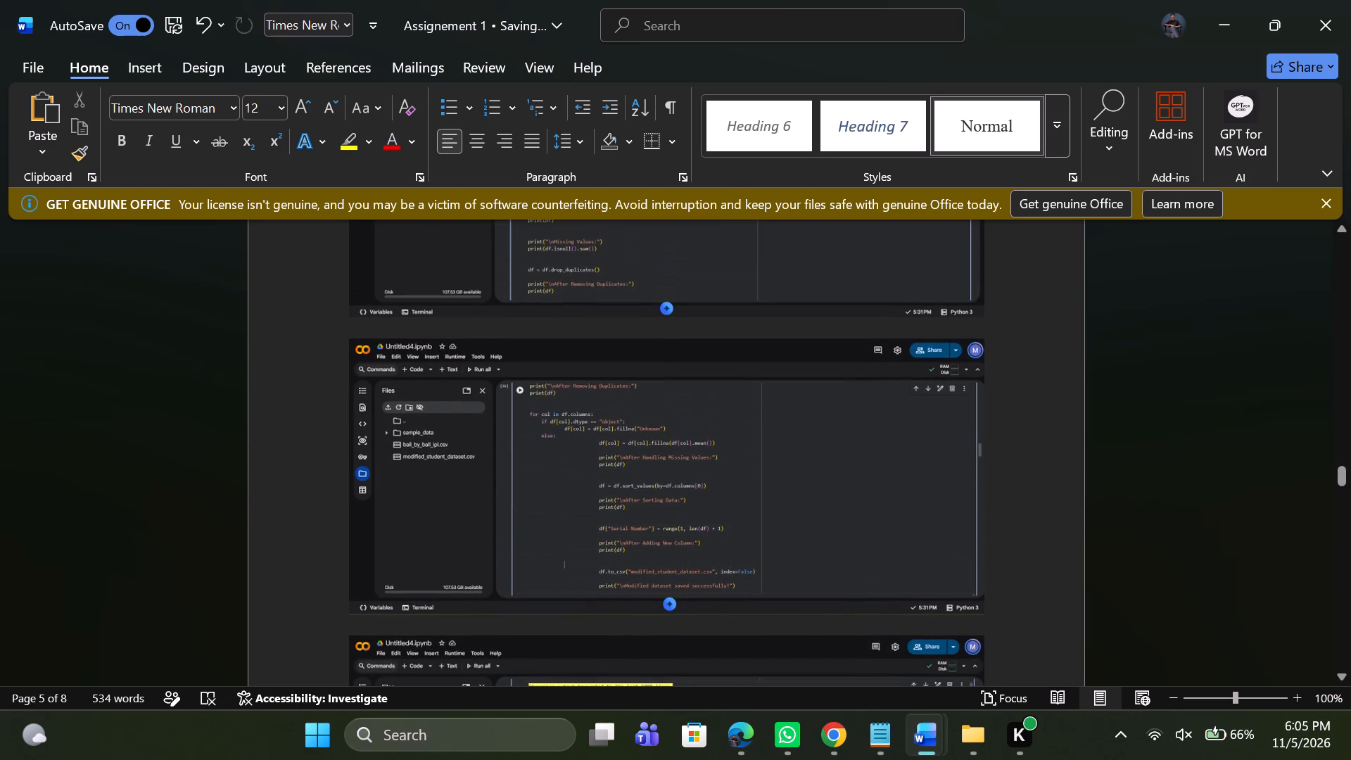
{"action": "scroll", "coordinate": [754, 553], "scroll_direction": "up", "scroll_amount": 3}
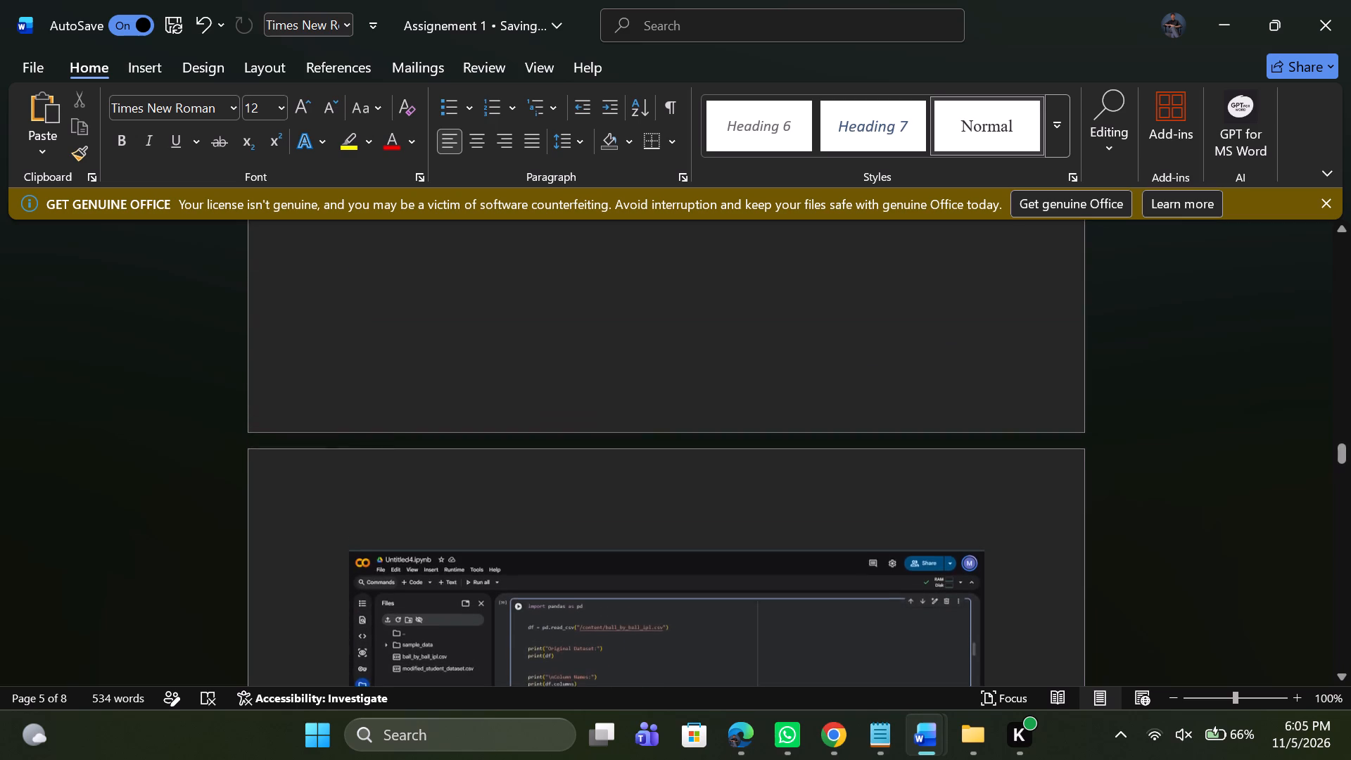
{"action": "scroll", "coordinate": [754, 553], "scroll_direction": "up", "scroll_amount": 4}
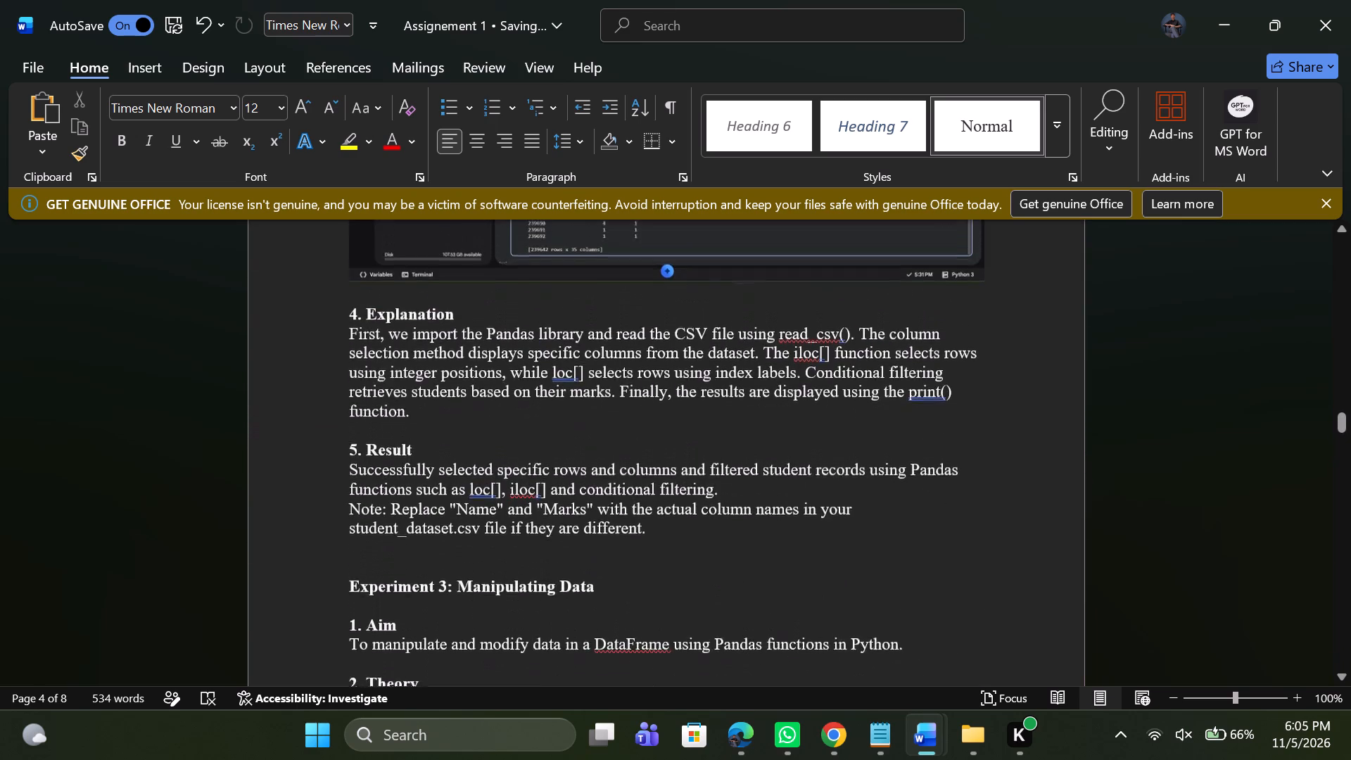
{"action": "scroll", "coordinate": [754, 553], "scroll_direction": "up", "scroll_amount": 3}
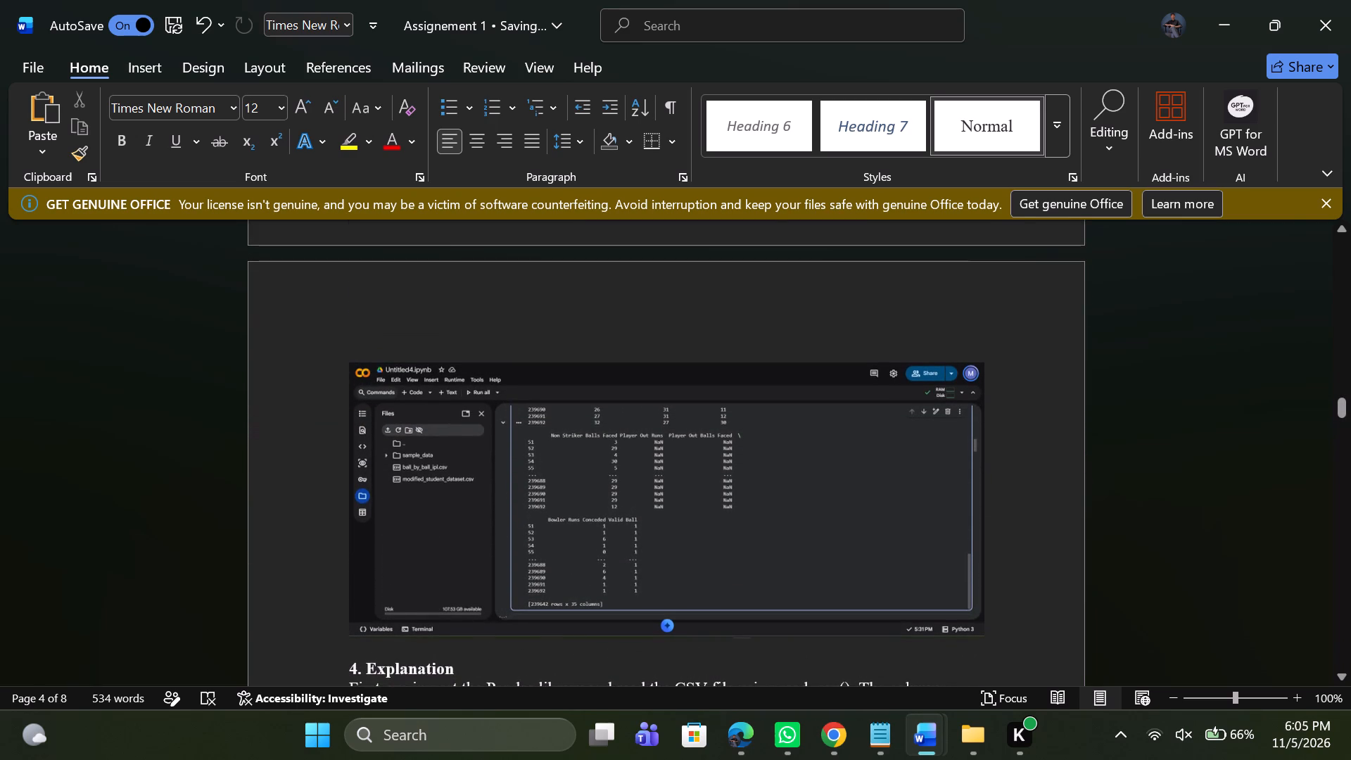
{"action": "scroll", "coordinate": [754, 553], "scroll_direction": "up", "scroll_amount": 13}
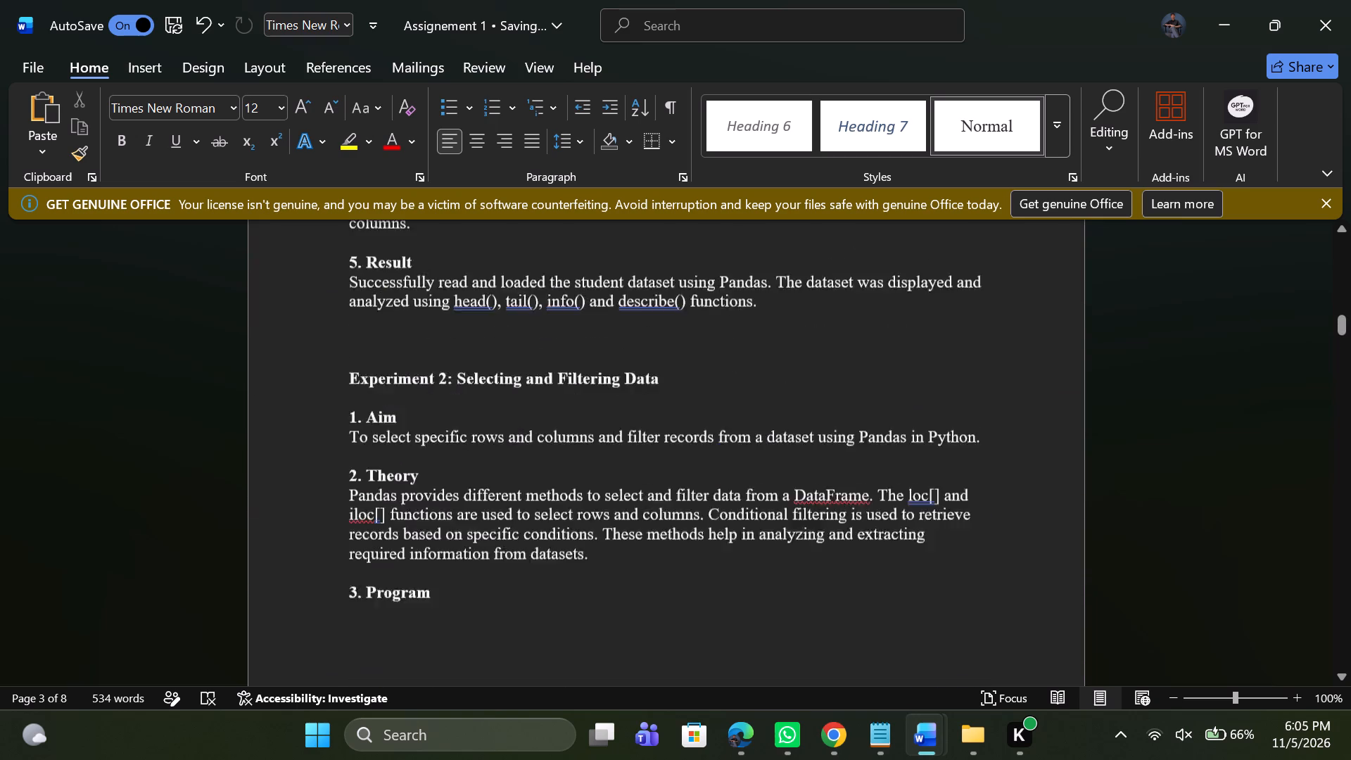
{"action": "scroll", "coordinate": [754, 553], "scroll_direction": "up", "scroll_amount": 2}
{"action": "scroll", "coordinate": [754, 553], "scroll_direction": "right", "scroll_amount": 1}
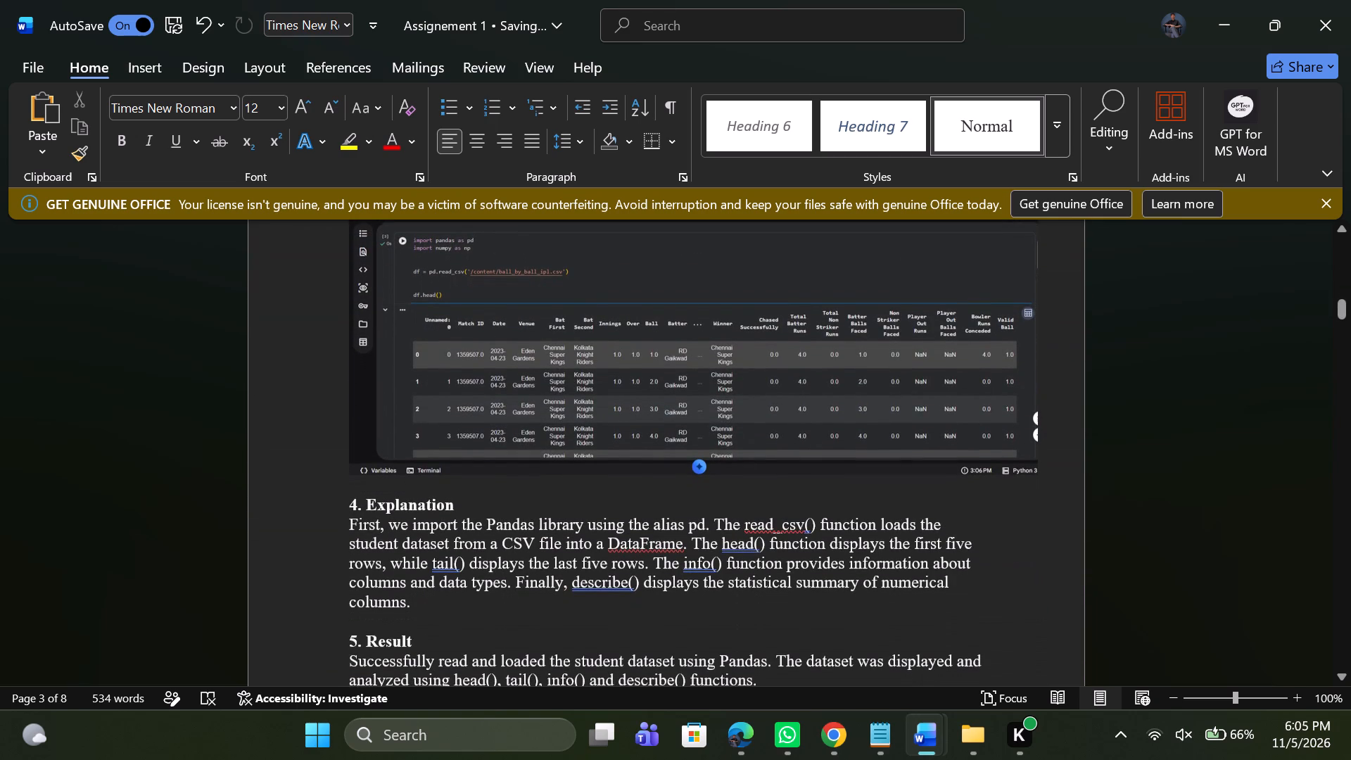
{"action": "scroll", "coordinate": [754, 553], "scroll_direction": "down", "scroll_amount": 4}
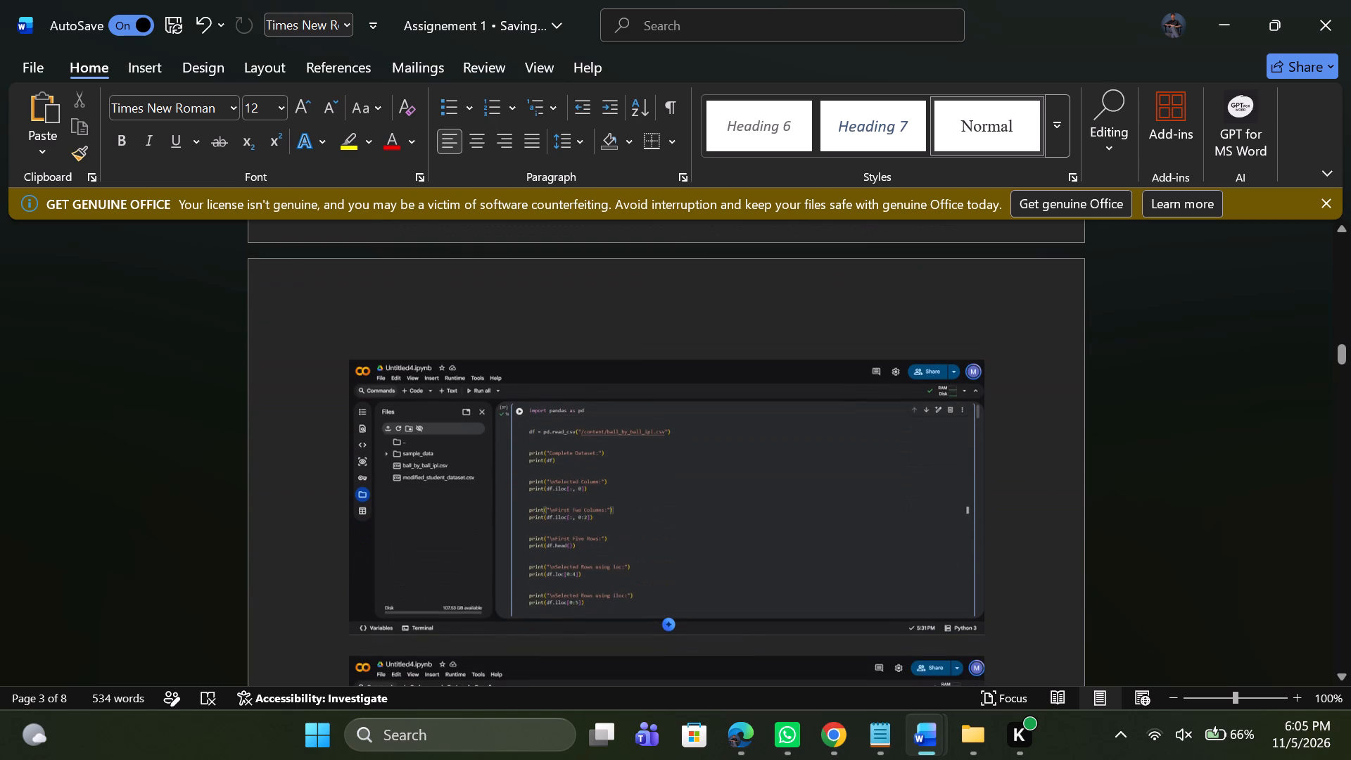
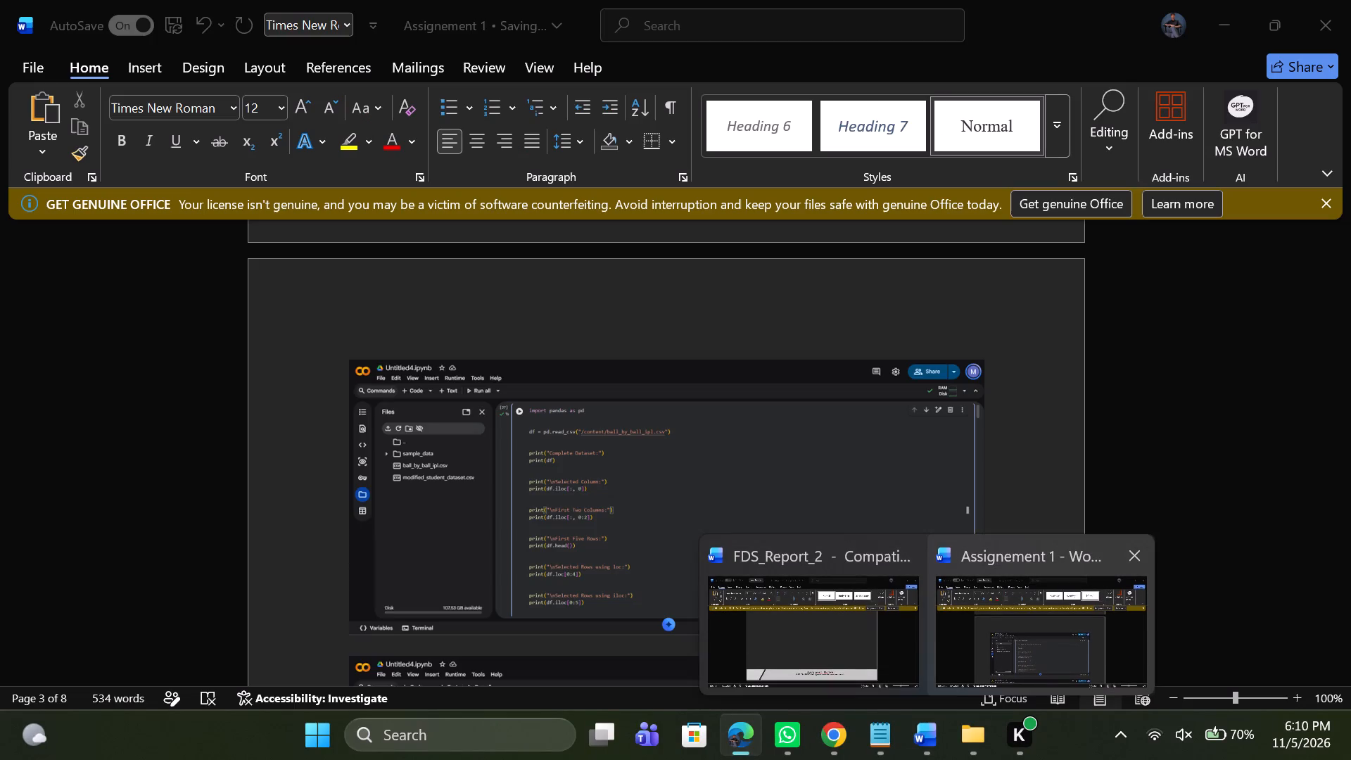
Switch to the Assignement 1 document in Word and look at the "3. Program" section on page 3.
{"action": "left_click", "coordinate": [997, 631]}
{"action": "scroll", "coordinate": [896, 495], "scroll_direction": "up", "scroll_amount": 2}
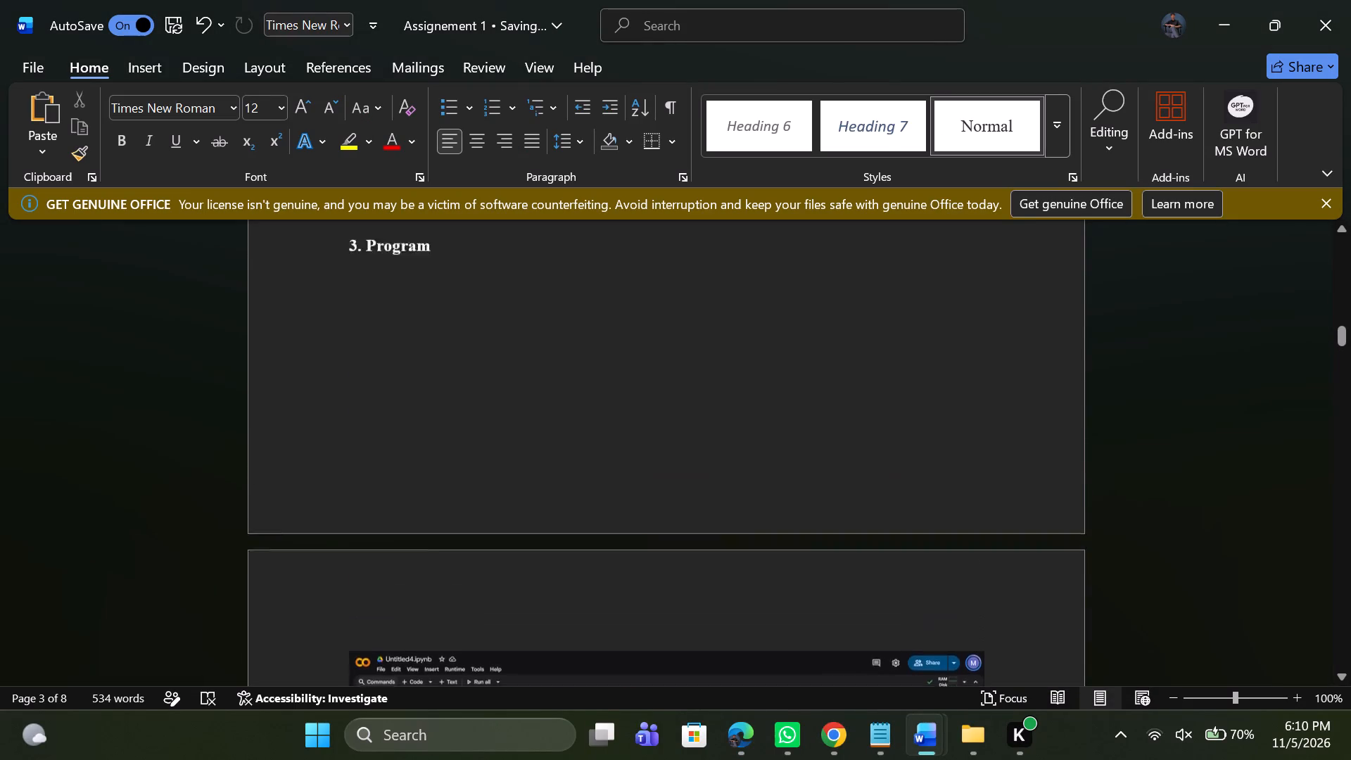
Review the remaining Colab screenshots, the Explanation and Result sections, and the end of the document after the screenshot clean-up.
{"action": "scroll", "coordinate": [896, 495], "scroll_direction": "up", "scroll_amount": 4}
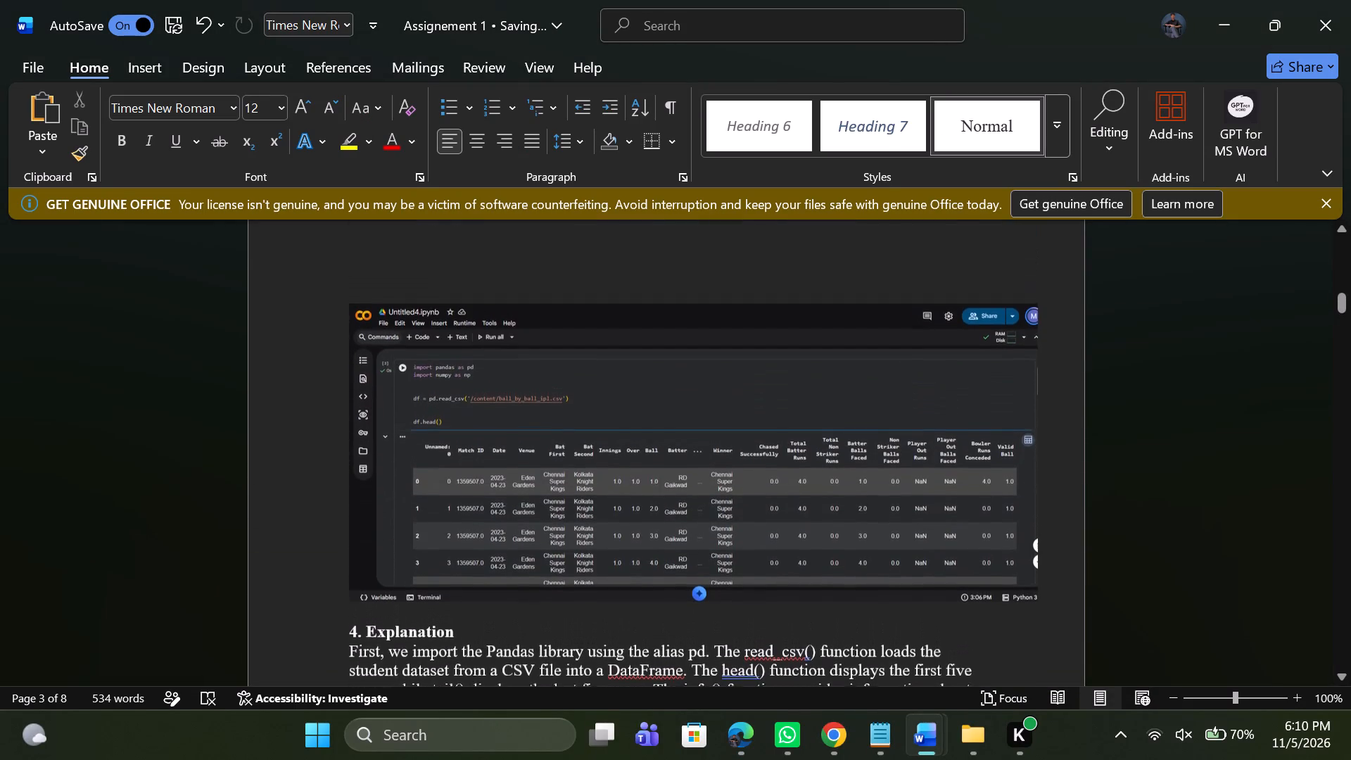
{"action": "scroll", "coordinate": [896, 495], "scroll_direction": "down", "scroll_amount": 8}
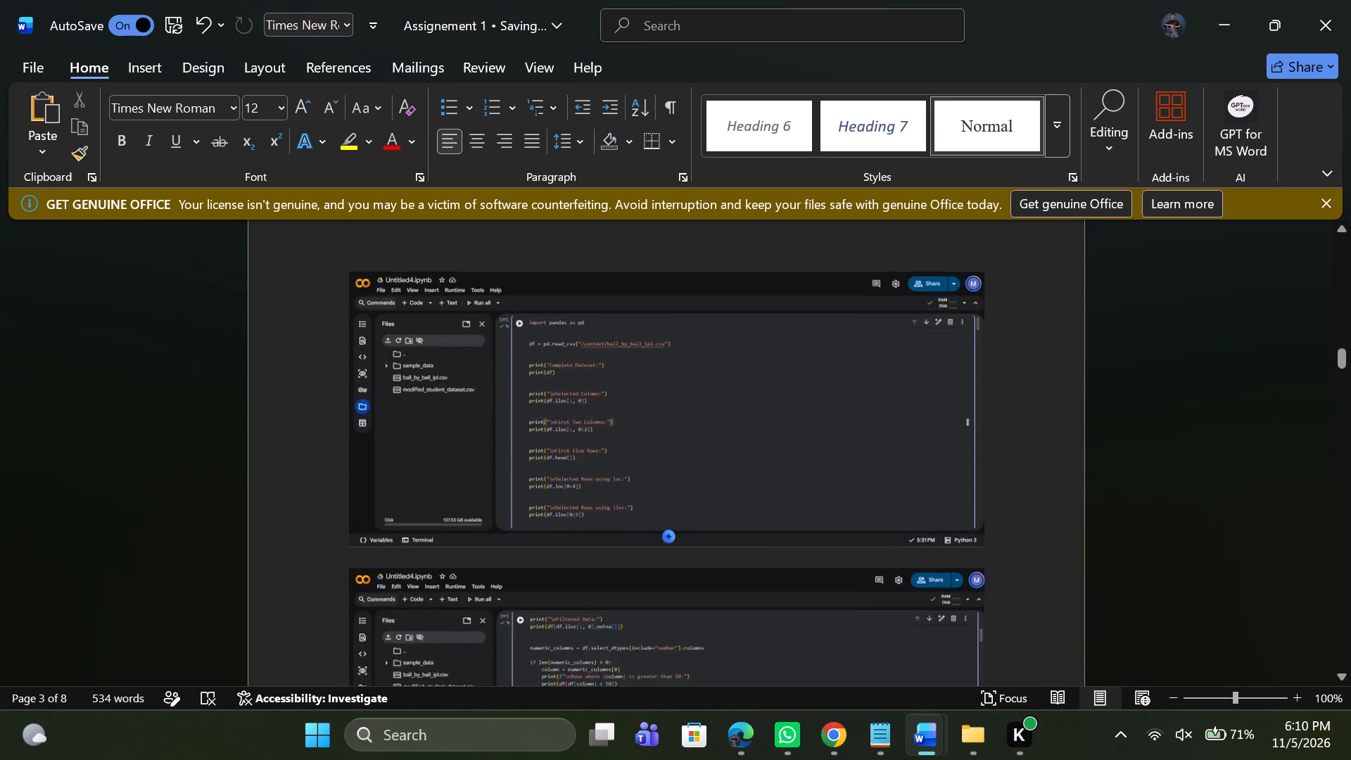
{"action": "scroll", "coordinate": [896, 495], "scroll_direction": "down", "scroll_amount": 10}
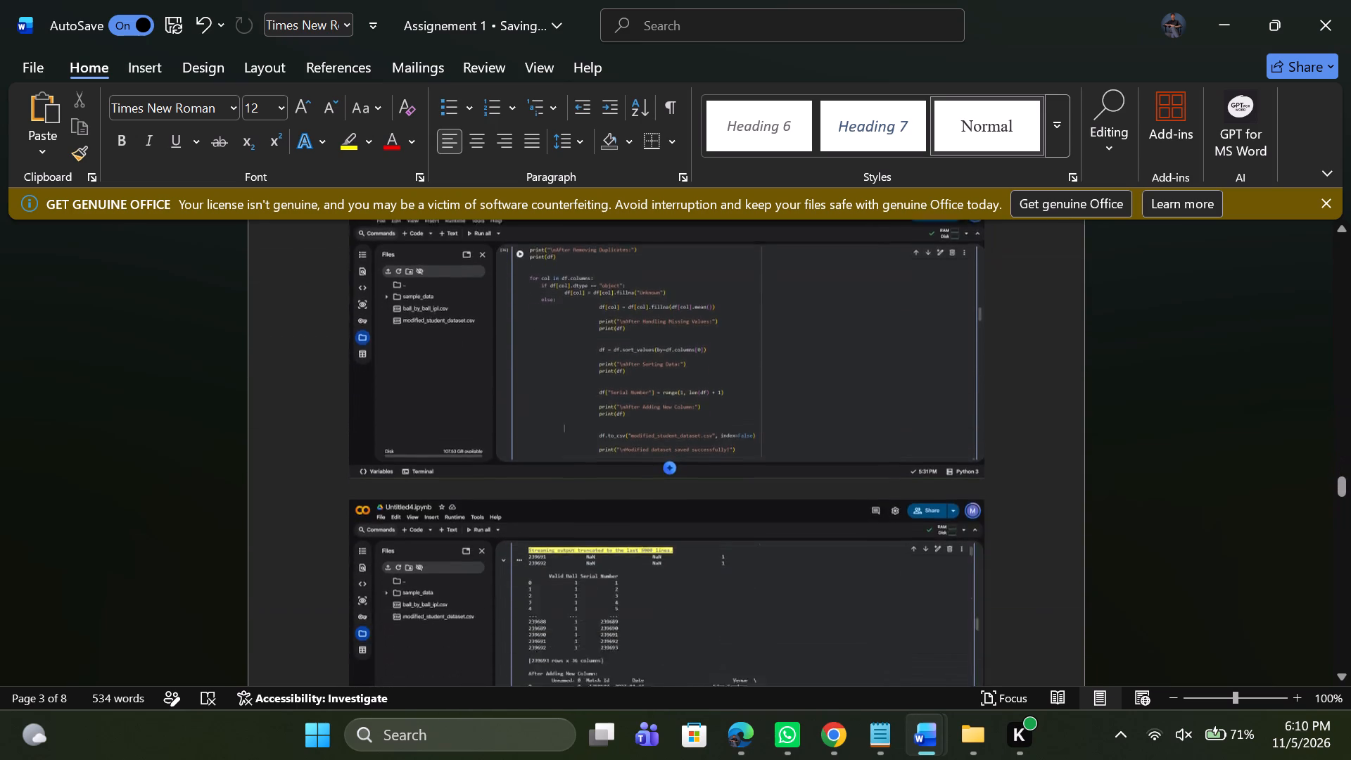
{"action": "scroll", "coordinate": [896, 495], "scroll_direction": "down", "scroll_amount": 8}
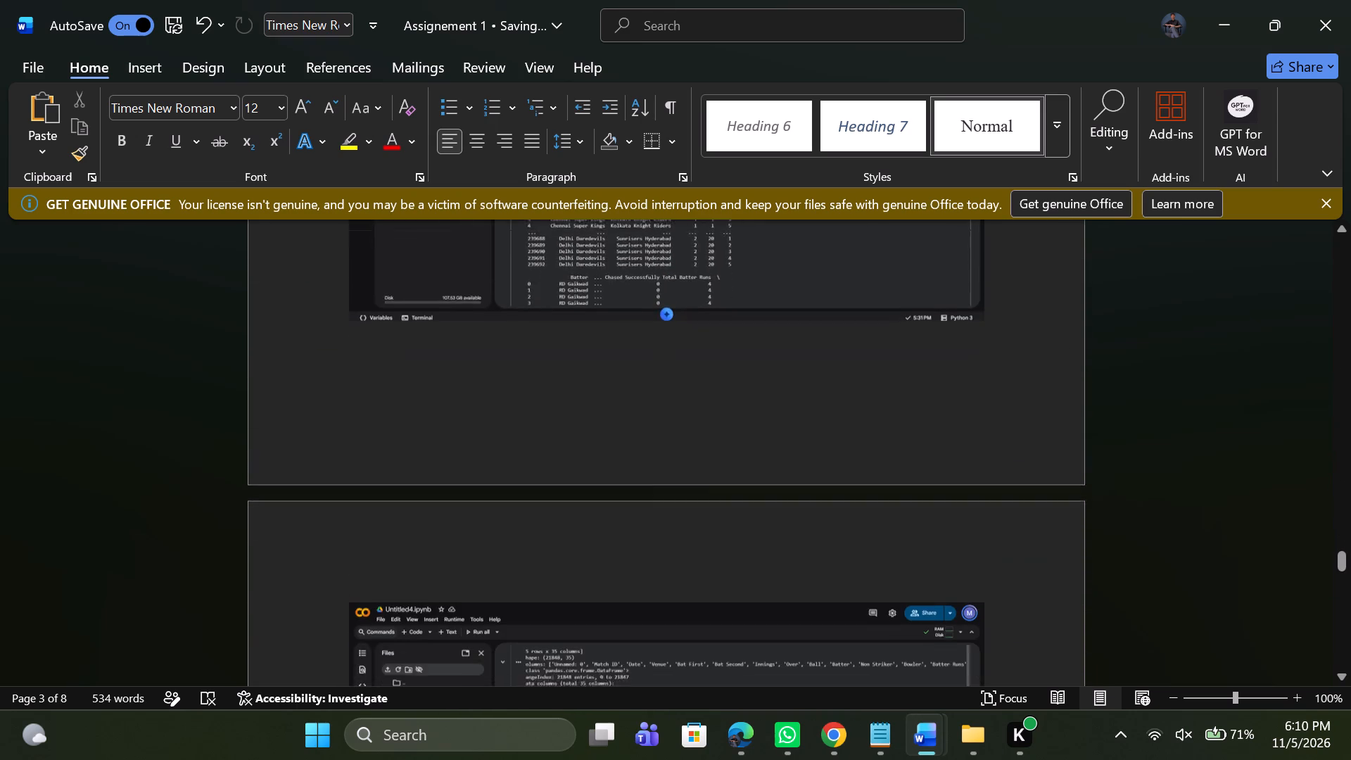
{"action": "scroll", "coordinate": [896, 495], "scroll_direction": "down", "scroll_amount": 5}
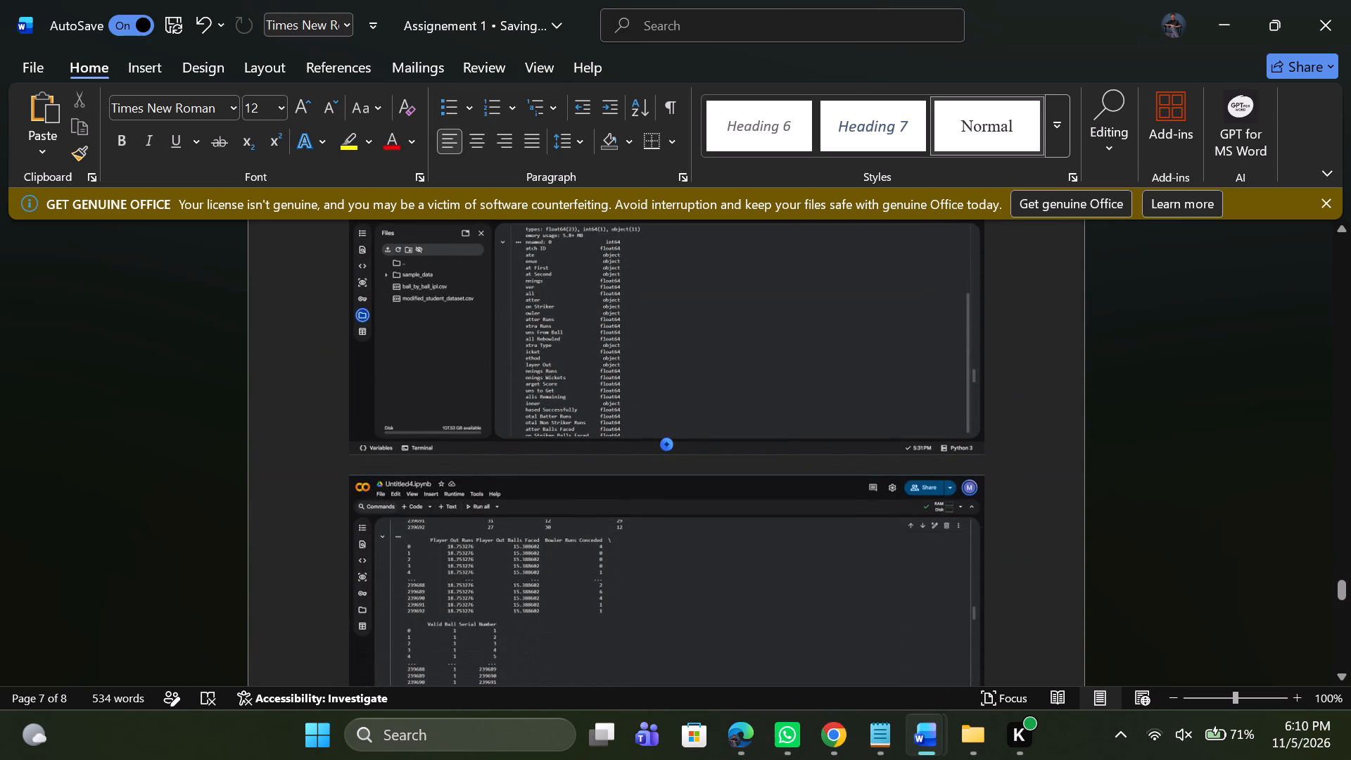
{"action": "scroll", "coordinate": [896, 495], "scroll_direction": "down", "scroll_amount": 5}
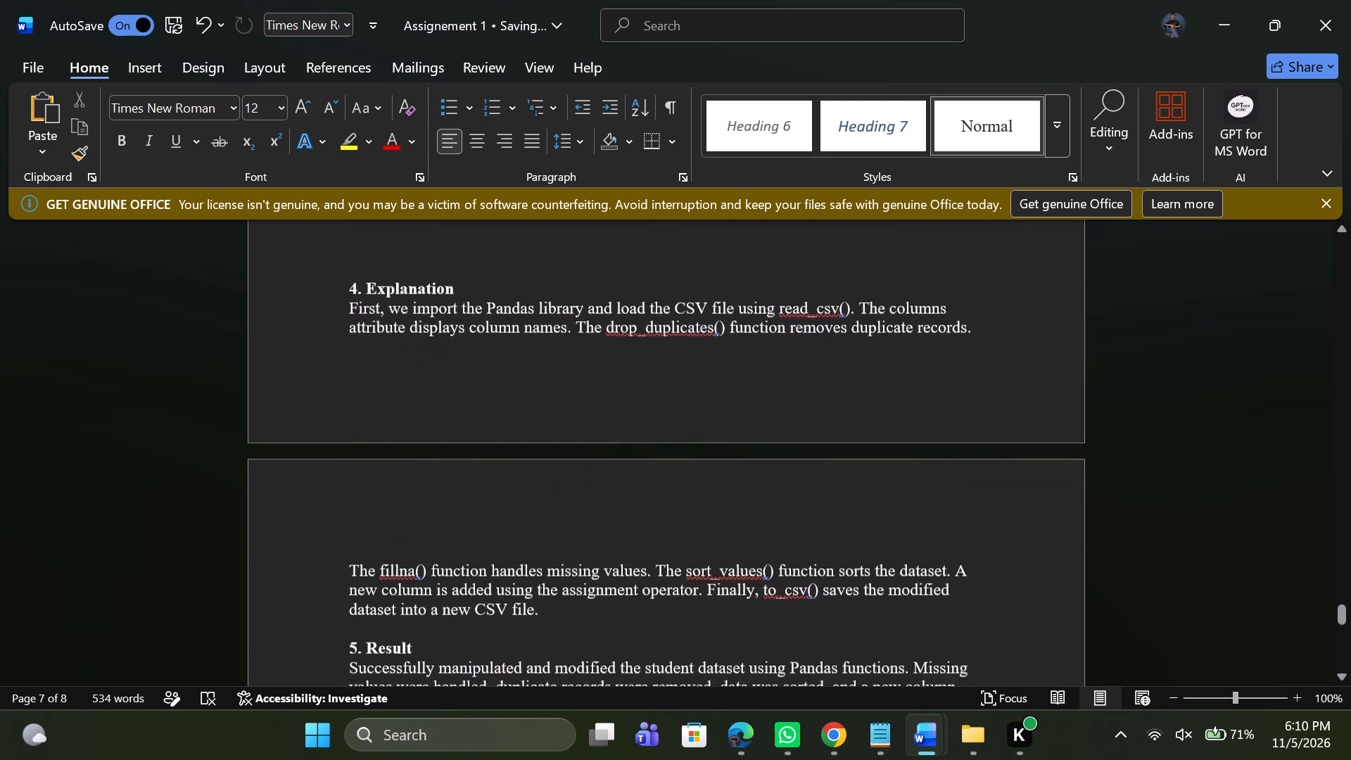
{"action": "scroll", "coordinate": [896, 495], "scroll_direction": "down", "scroll_amount": 5}
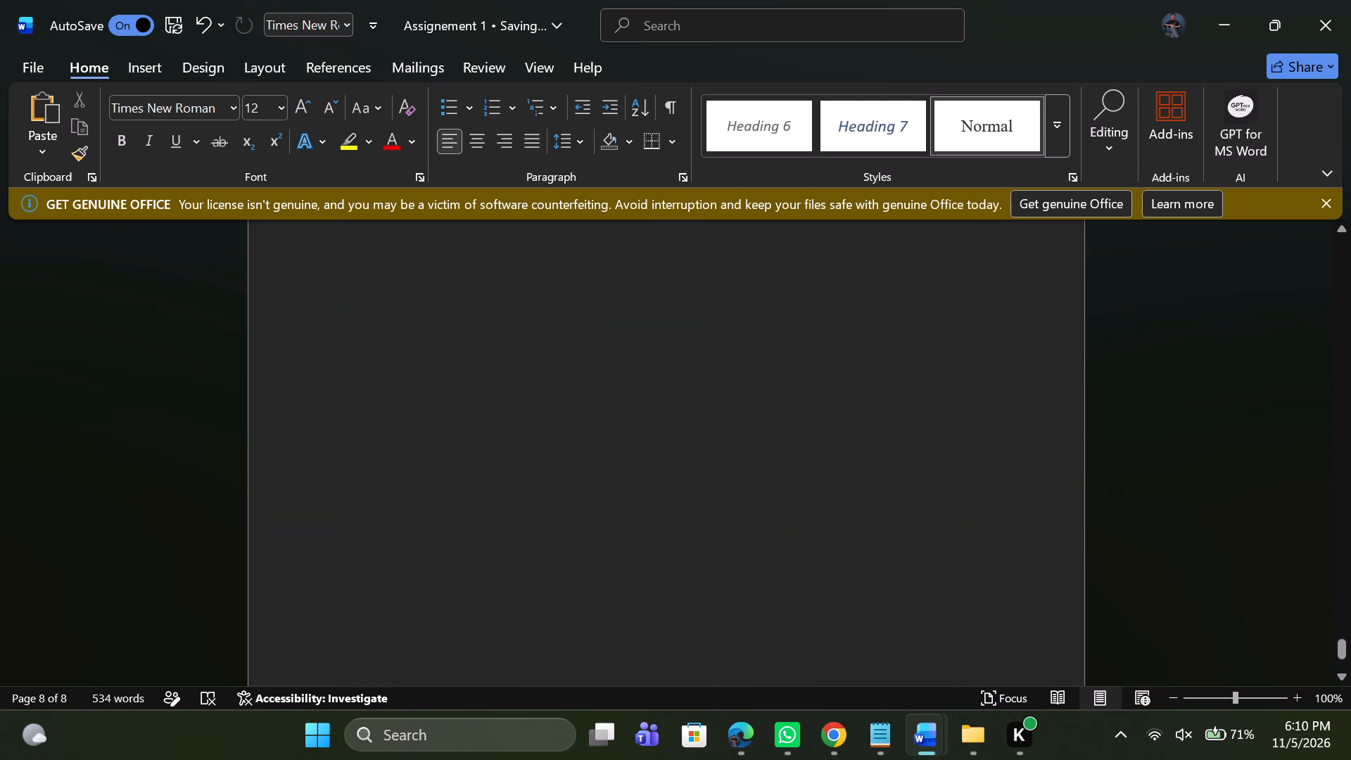
{"action": "scroll", "coordinate": [896, 495], "scroll_direction": "down", "scroll_amount": 2}
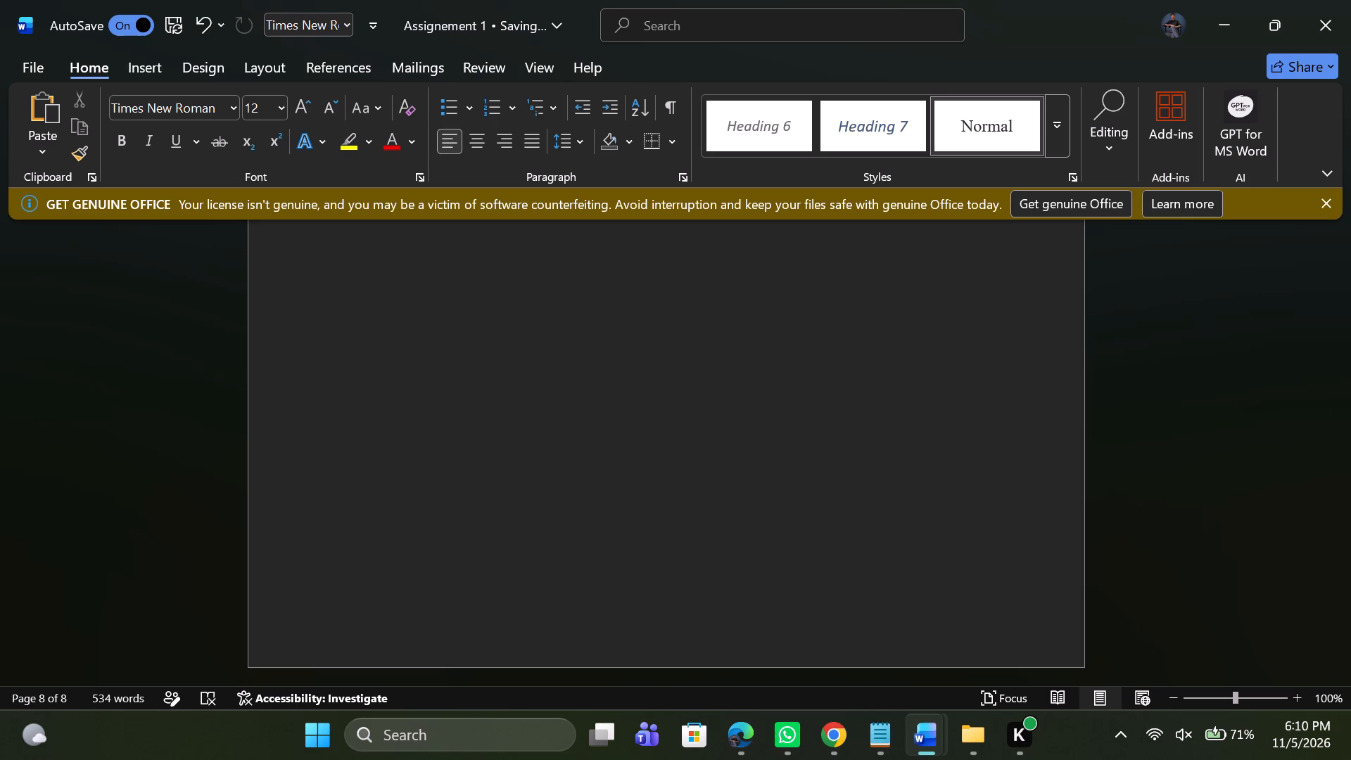
{"action": "scroll", "coordinate": [835, 579], "scroll_direction": "up", "scroll_amount": 5}
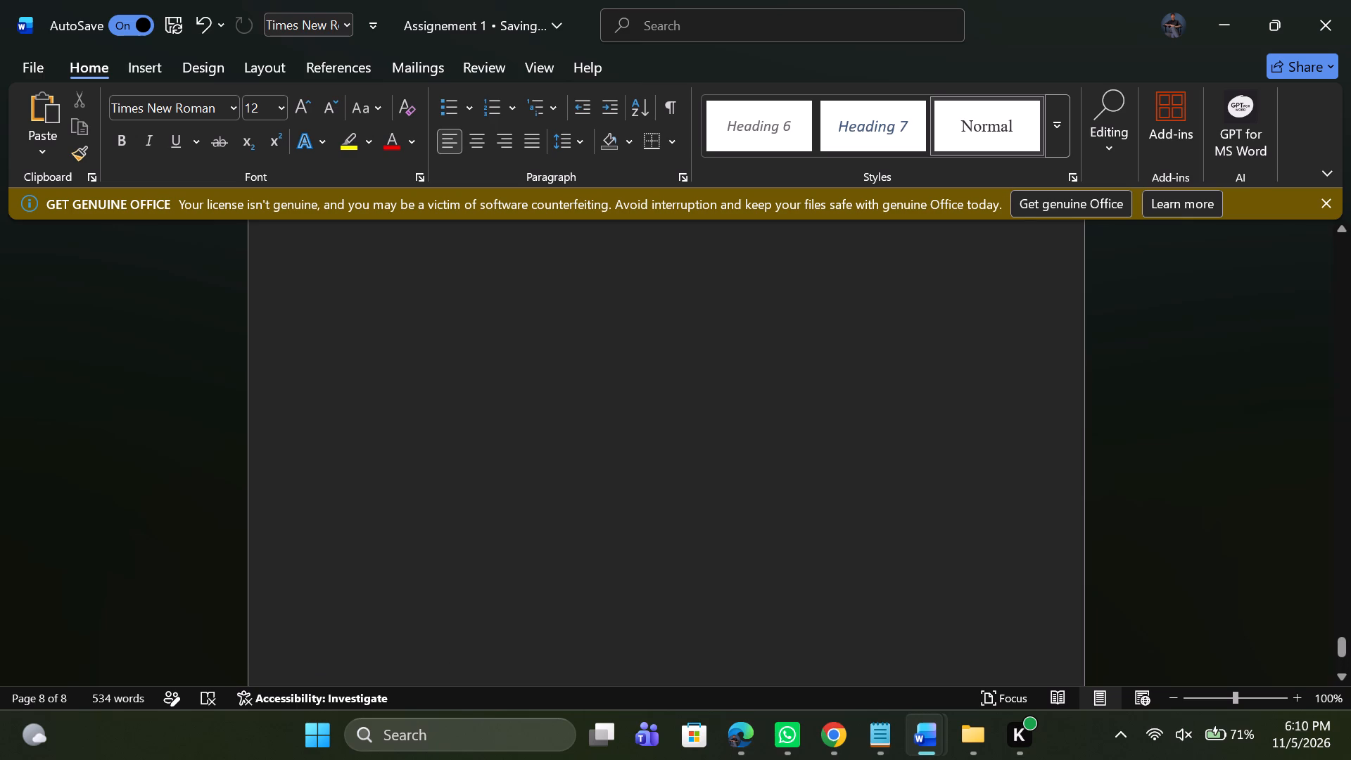
{"action": "scroll", "coordinate": [835, 579], "scroll_direction": "up", "scroll_amount": 16}
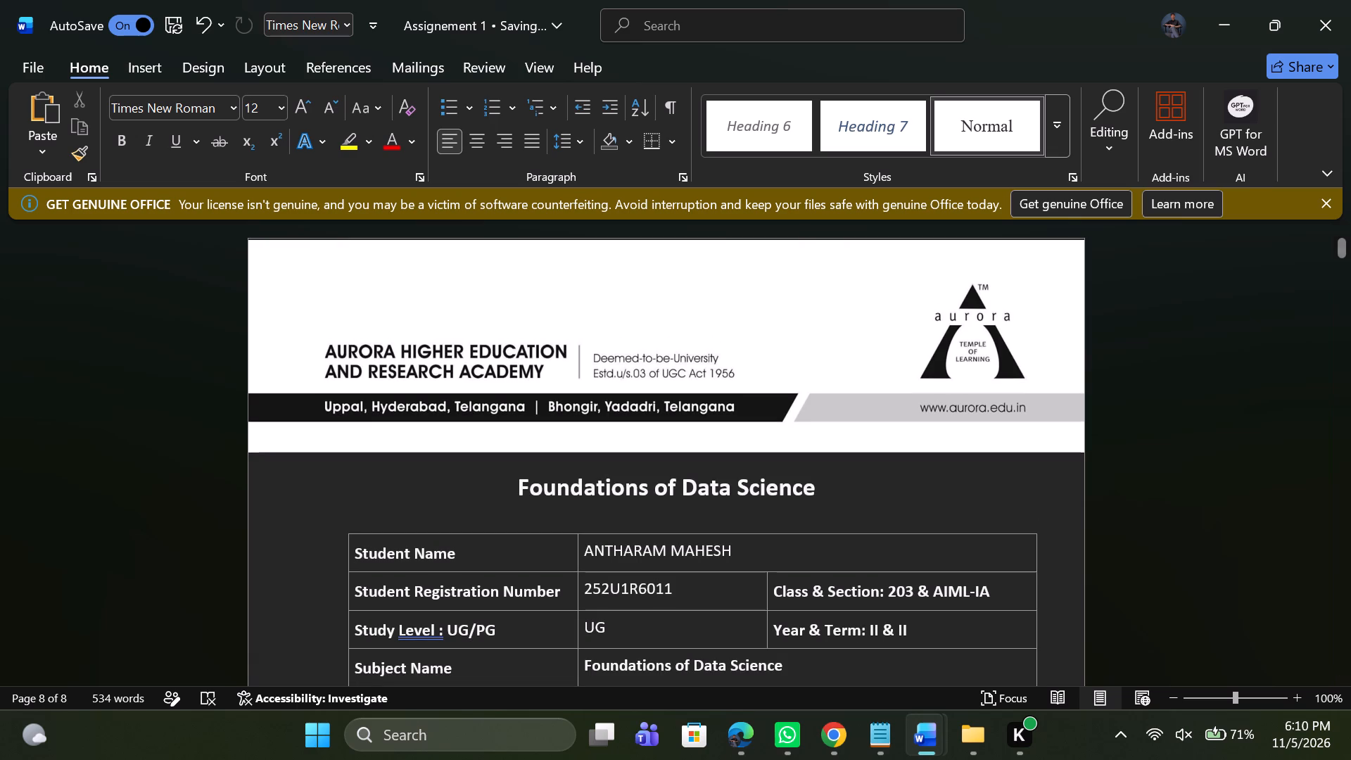
Start exporting the Assignement 1 document as a PDF/XPS file.
{"action": "left_click", "coordinate": [27, 59]}
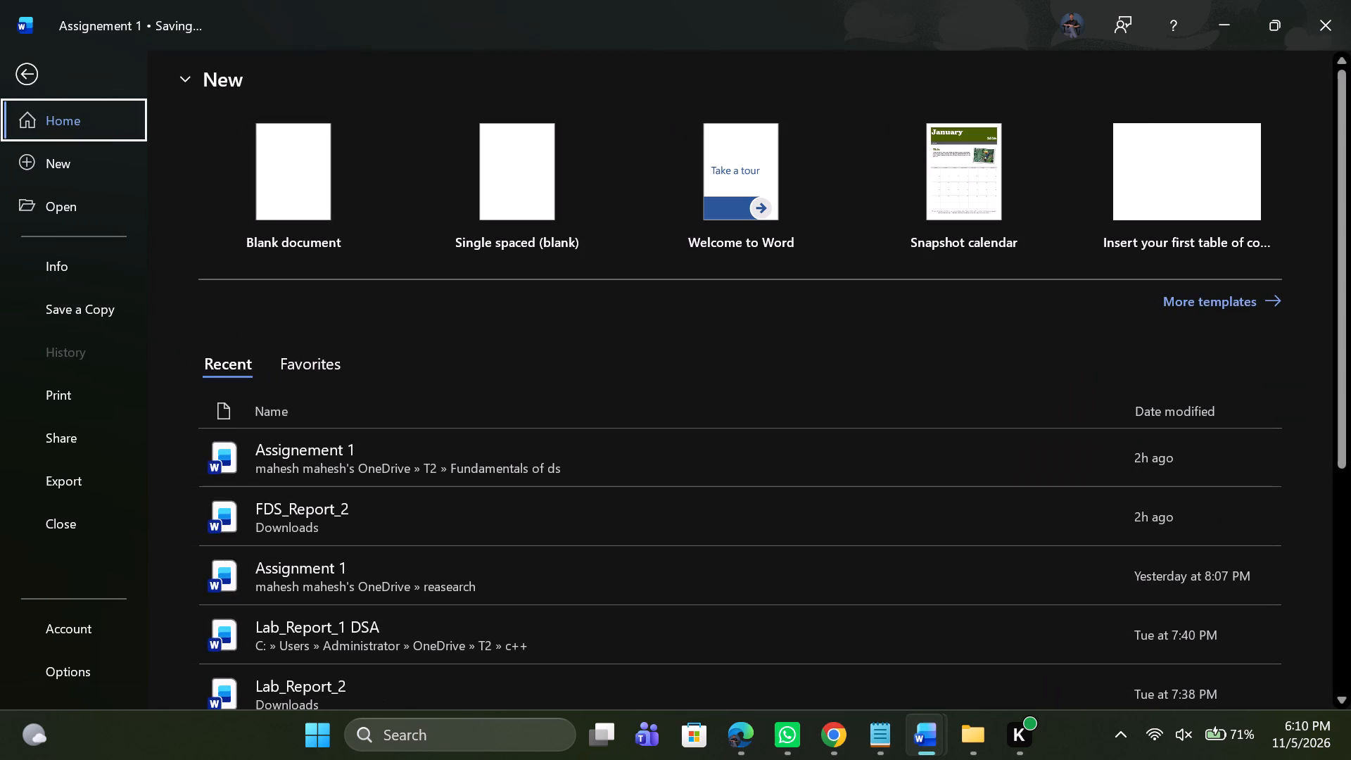
{"action": "left_click", "coordinate": [59, 476]}
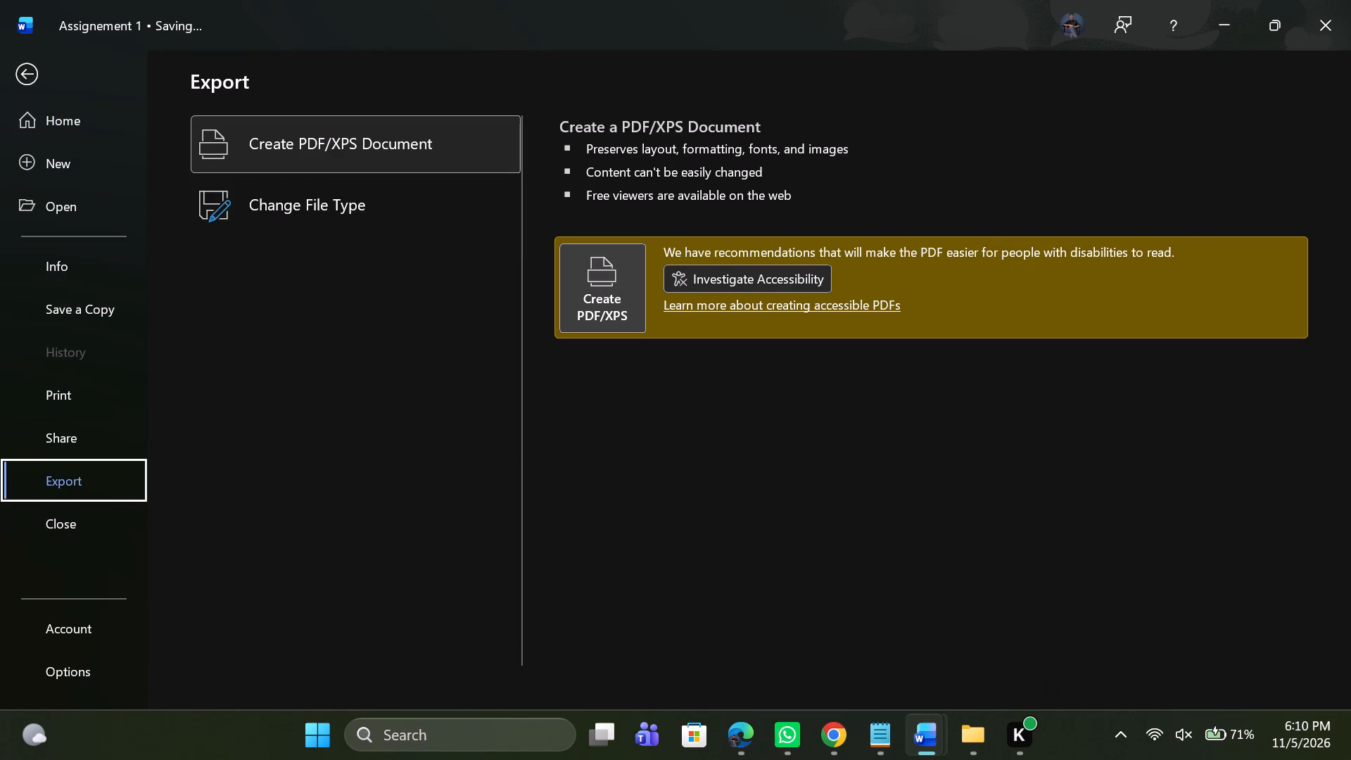
{"action": "left_click", "coordinate": [590, 288]}
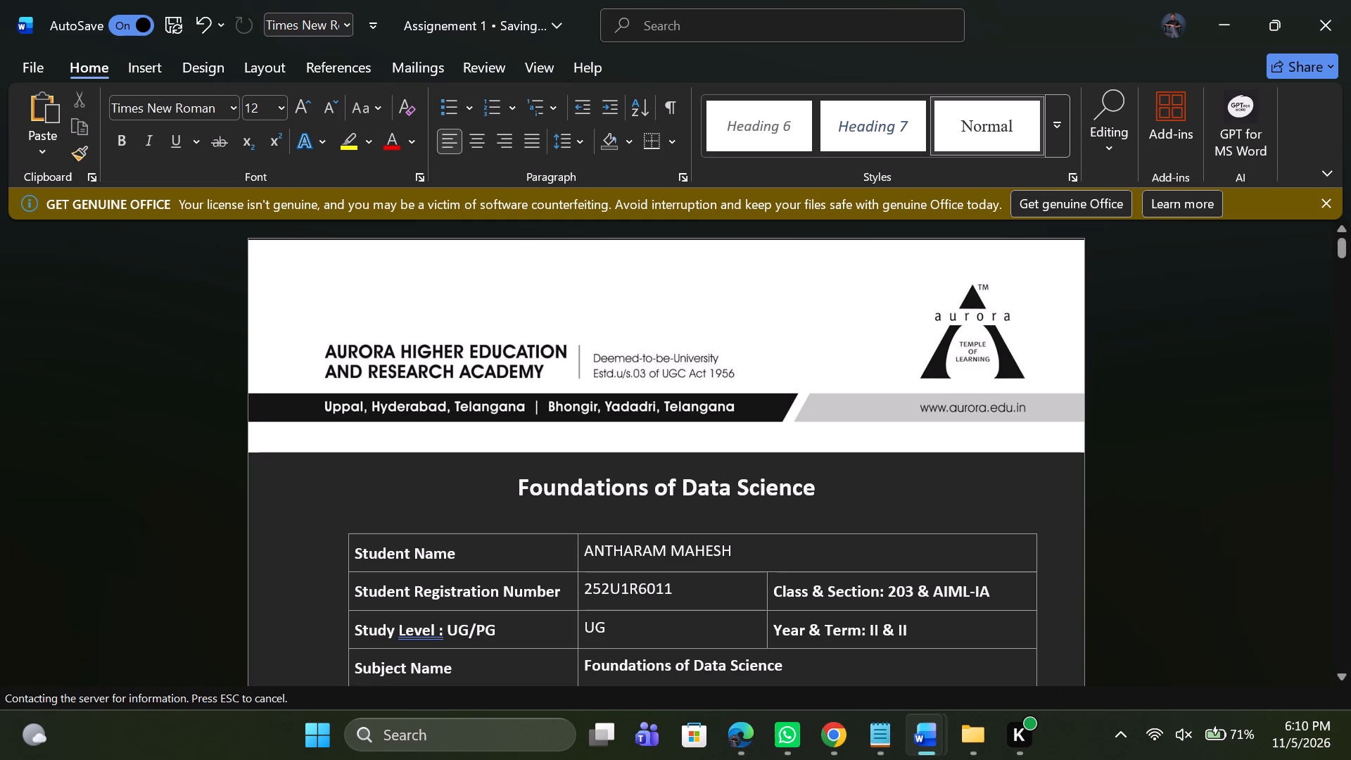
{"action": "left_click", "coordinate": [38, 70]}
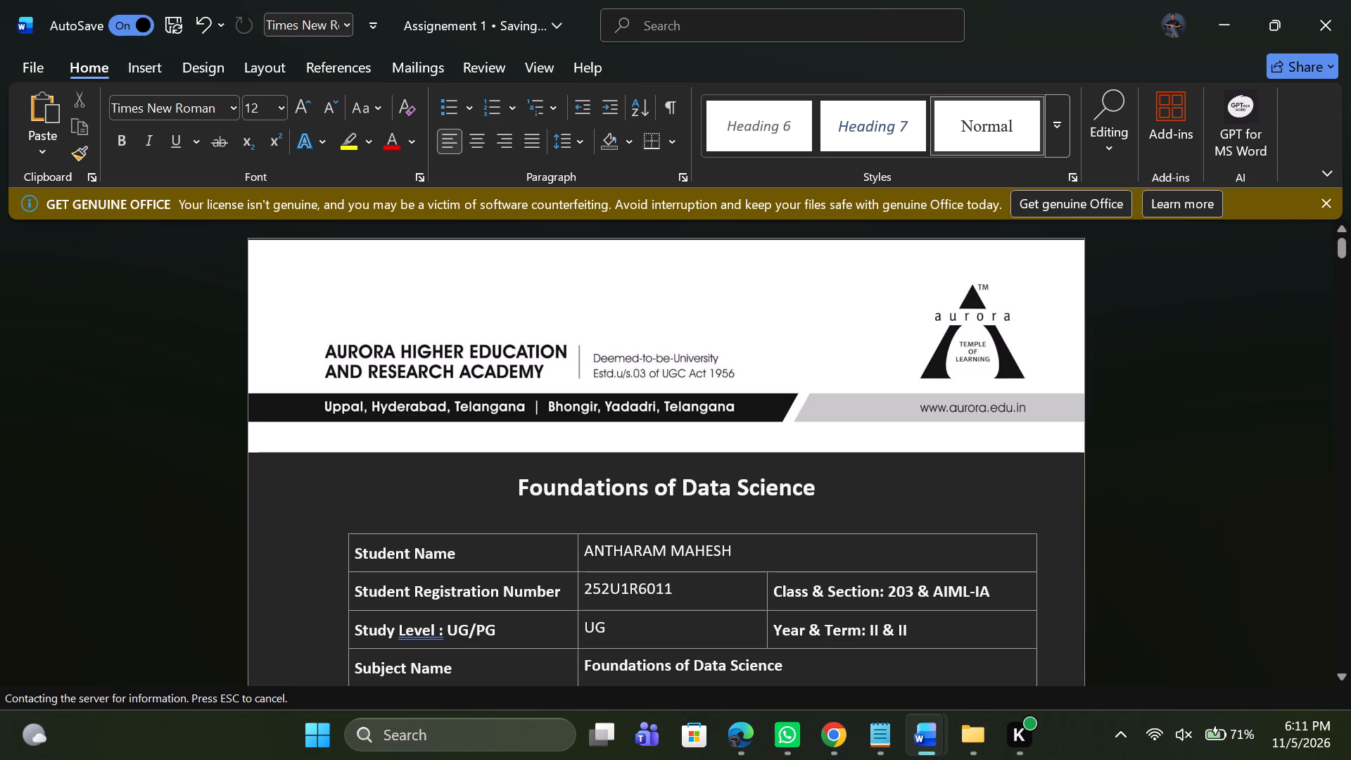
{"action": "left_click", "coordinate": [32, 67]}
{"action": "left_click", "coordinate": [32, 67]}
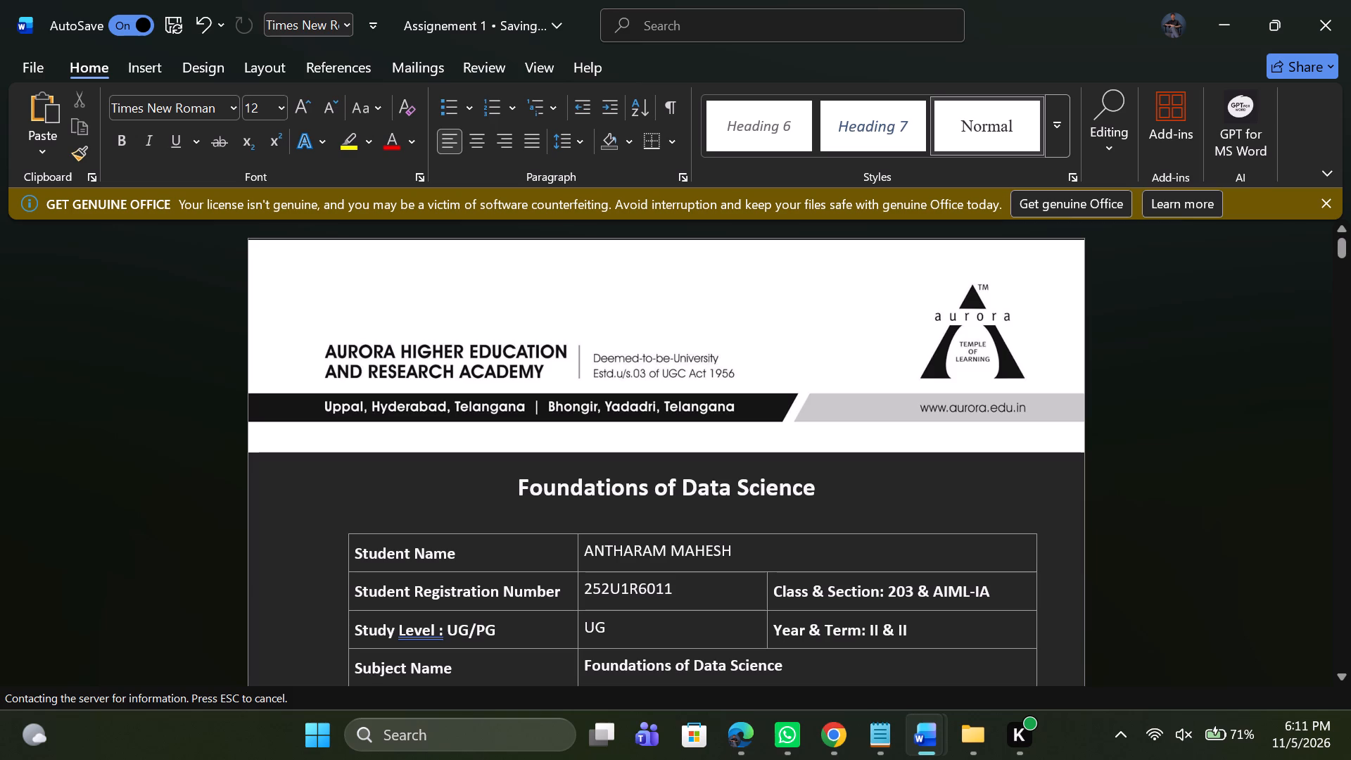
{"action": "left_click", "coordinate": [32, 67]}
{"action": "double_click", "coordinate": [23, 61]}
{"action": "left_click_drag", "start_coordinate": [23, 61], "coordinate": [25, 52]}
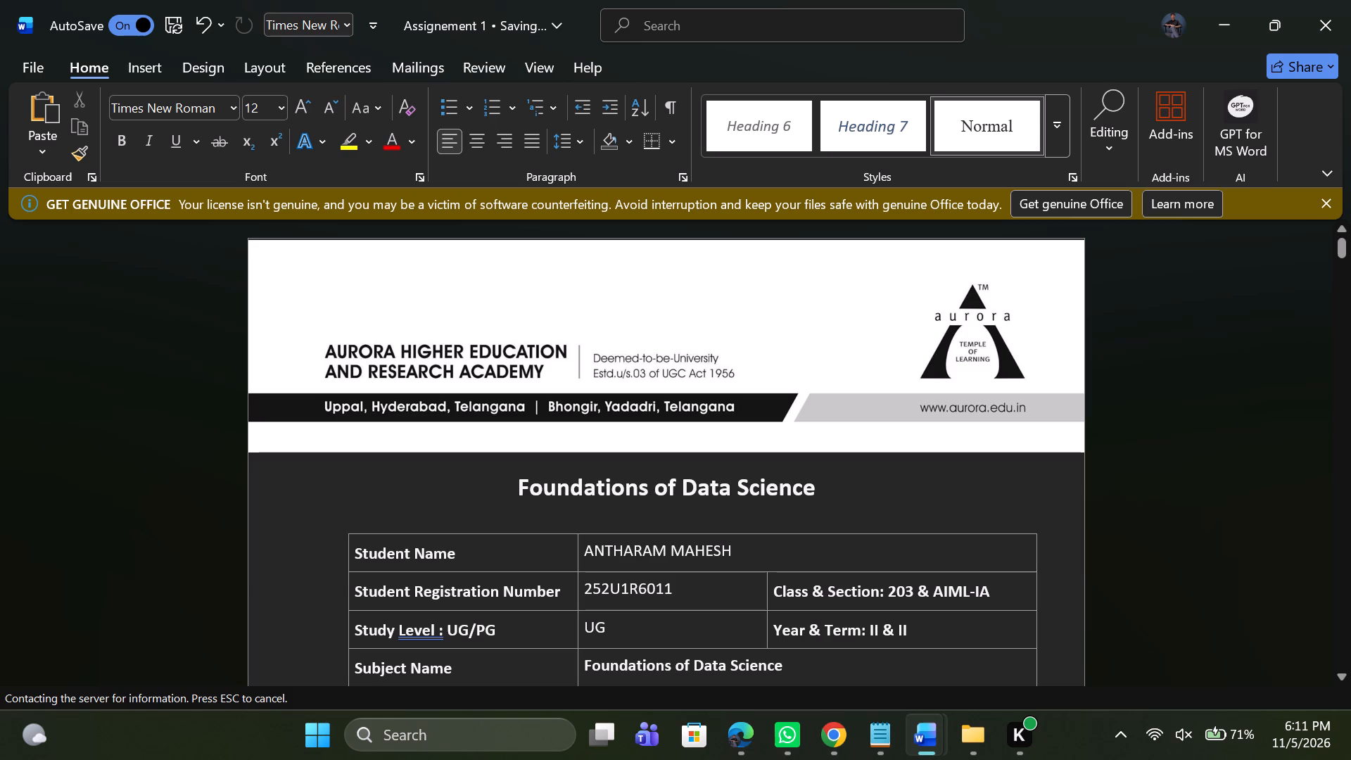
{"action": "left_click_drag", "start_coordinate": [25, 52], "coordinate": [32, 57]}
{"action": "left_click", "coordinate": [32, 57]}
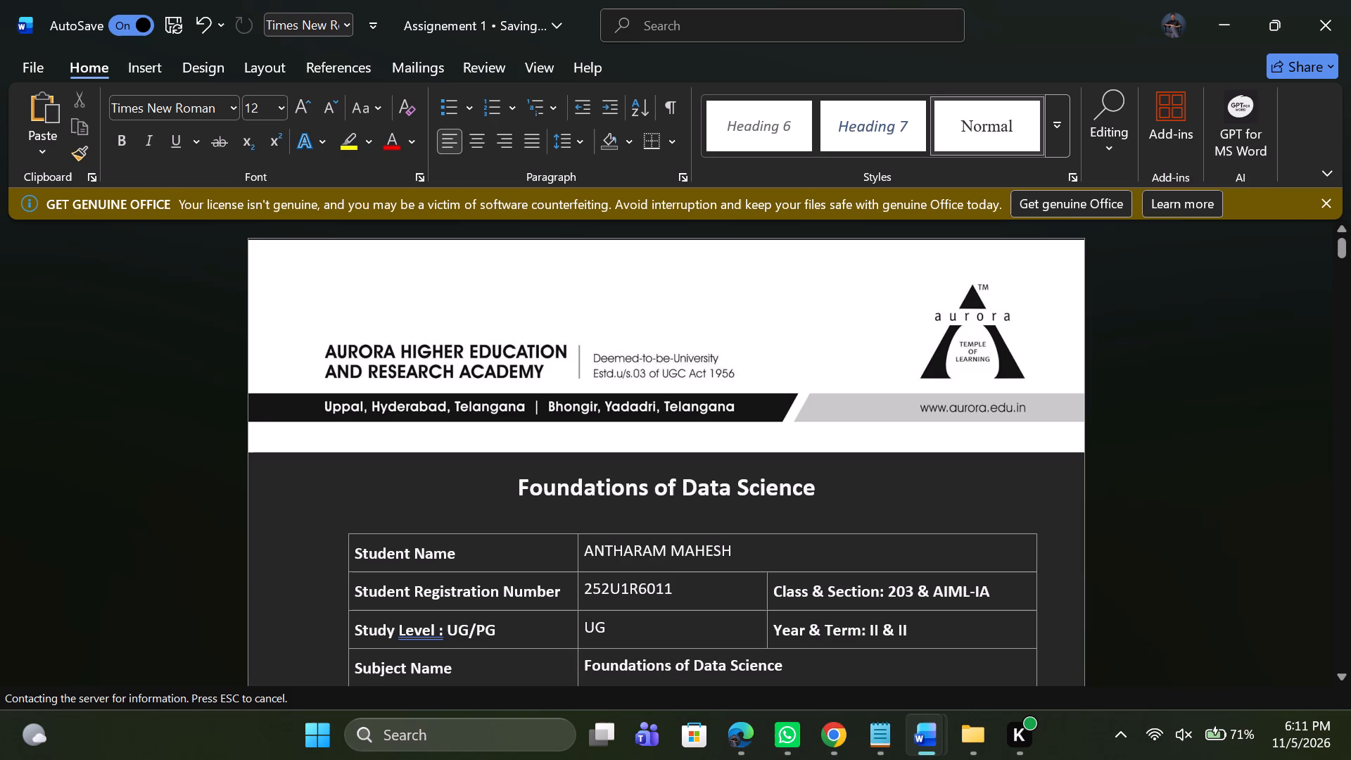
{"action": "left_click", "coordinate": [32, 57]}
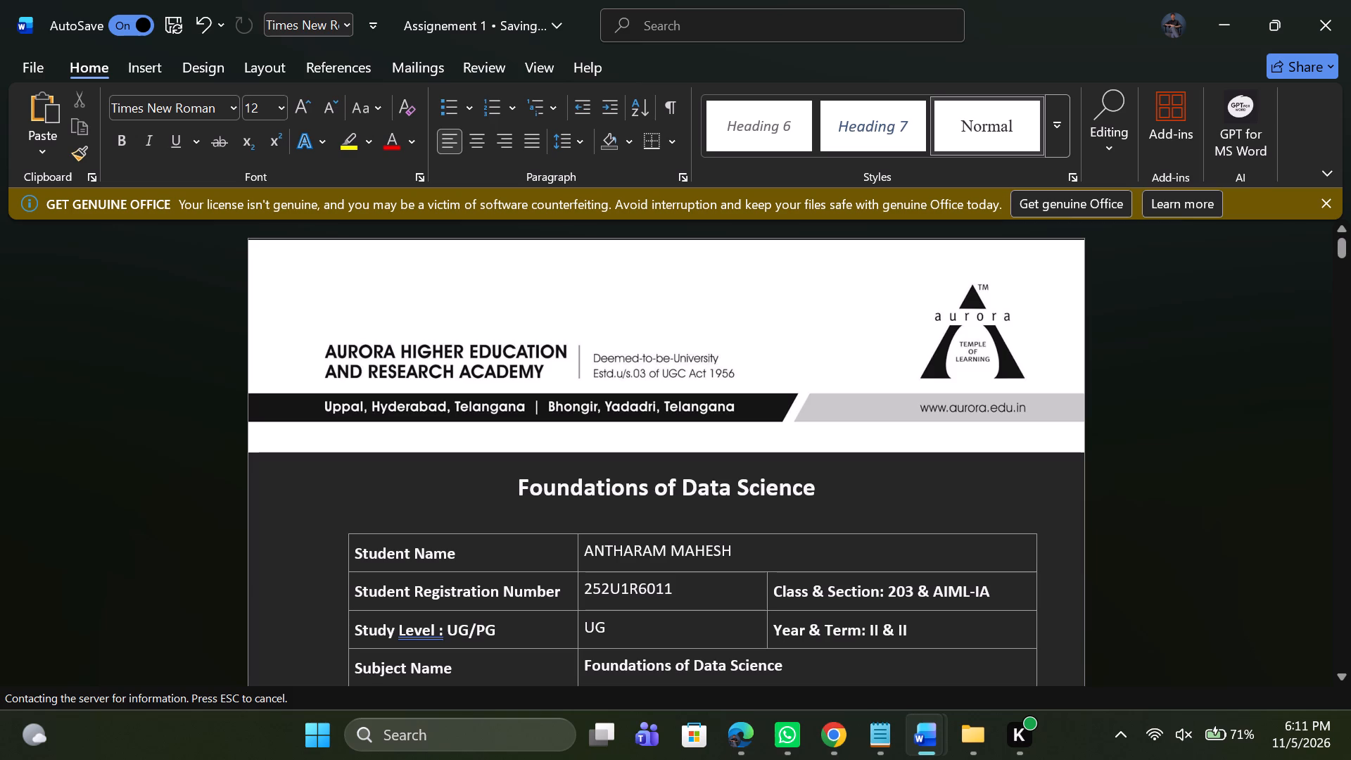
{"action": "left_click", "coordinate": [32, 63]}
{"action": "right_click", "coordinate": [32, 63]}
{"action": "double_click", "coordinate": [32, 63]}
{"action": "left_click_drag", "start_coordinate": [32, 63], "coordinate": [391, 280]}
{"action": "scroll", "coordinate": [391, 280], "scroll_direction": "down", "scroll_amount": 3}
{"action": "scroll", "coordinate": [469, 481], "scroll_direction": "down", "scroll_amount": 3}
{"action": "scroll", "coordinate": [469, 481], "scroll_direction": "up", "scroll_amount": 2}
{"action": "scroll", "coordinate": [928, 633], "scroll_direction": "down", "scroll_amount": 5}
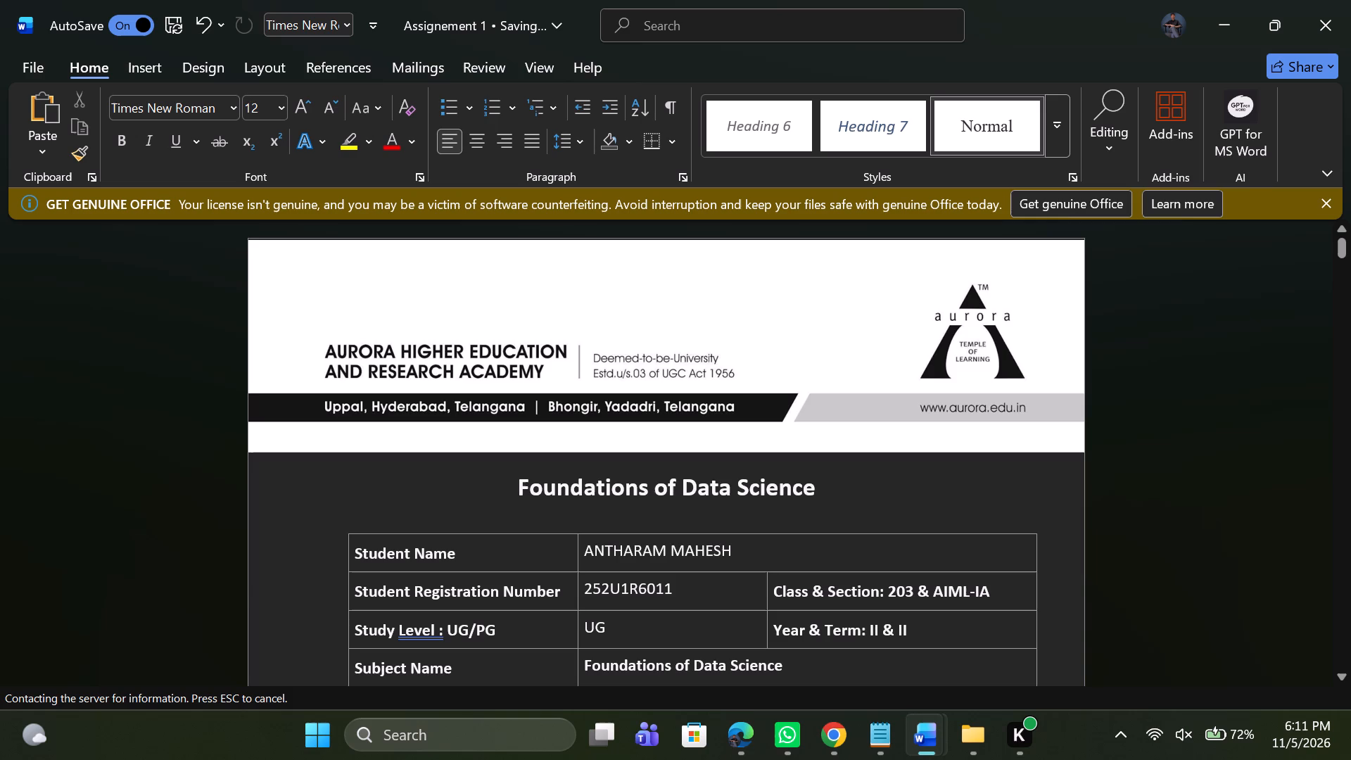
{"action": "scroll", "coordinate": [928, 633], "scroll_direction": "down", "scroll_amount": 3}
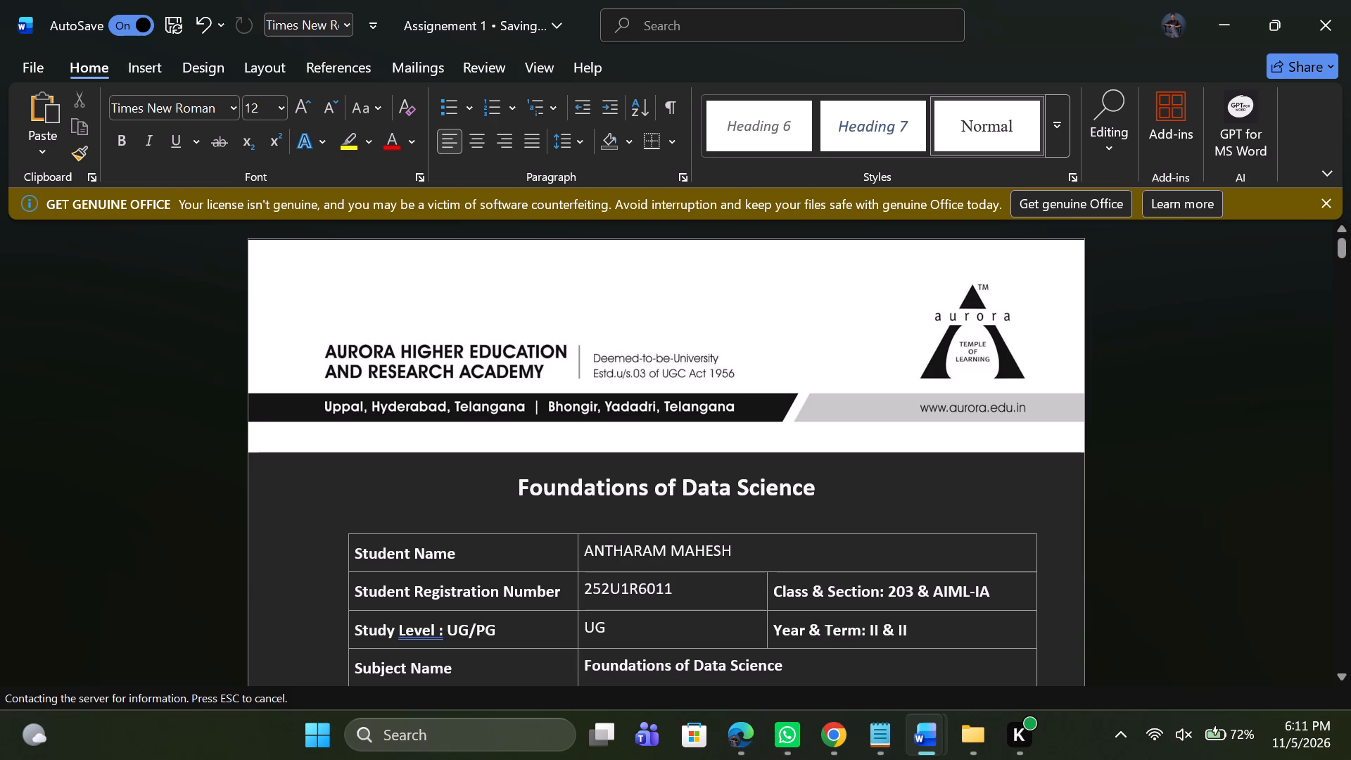
Switch to the Untitled4.ipynb Colab notebook in Chrome.
{"action": "left_click", "coordinate": [836, 742]}
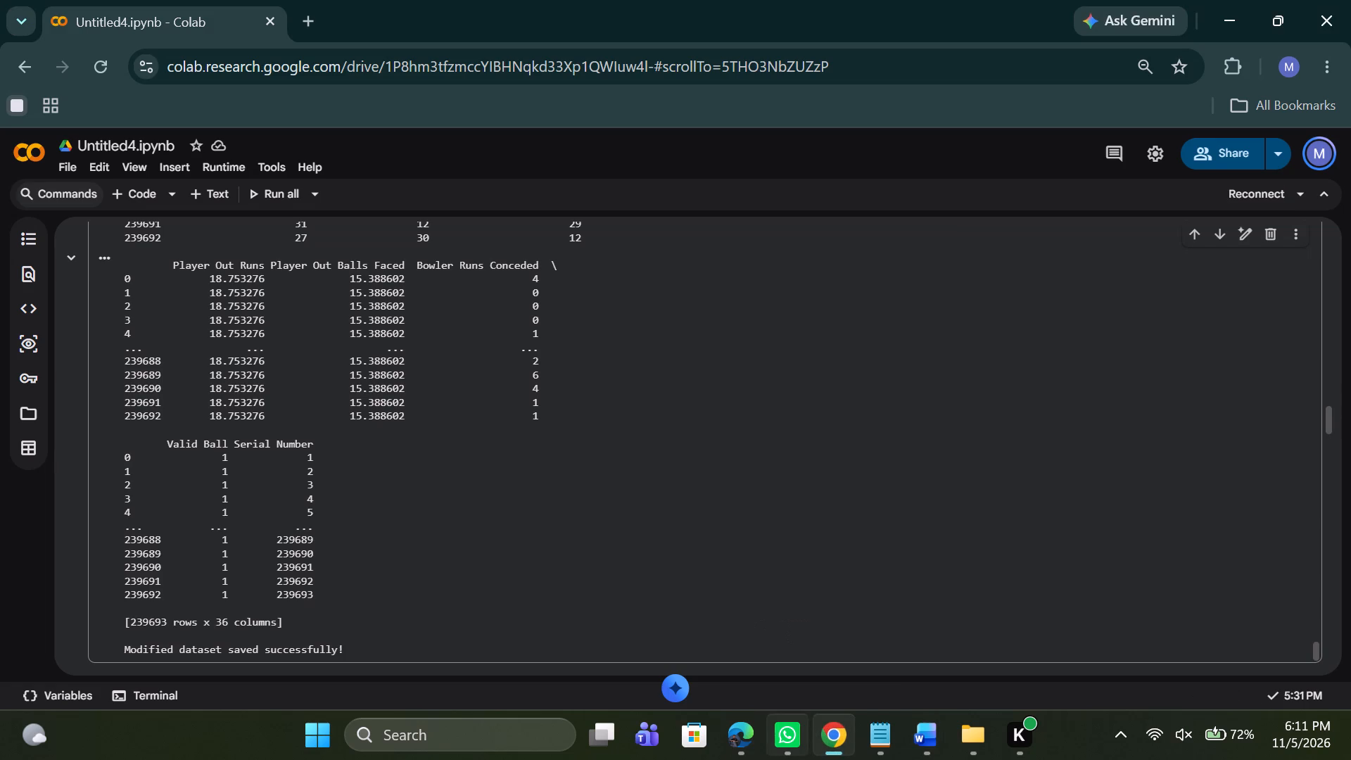
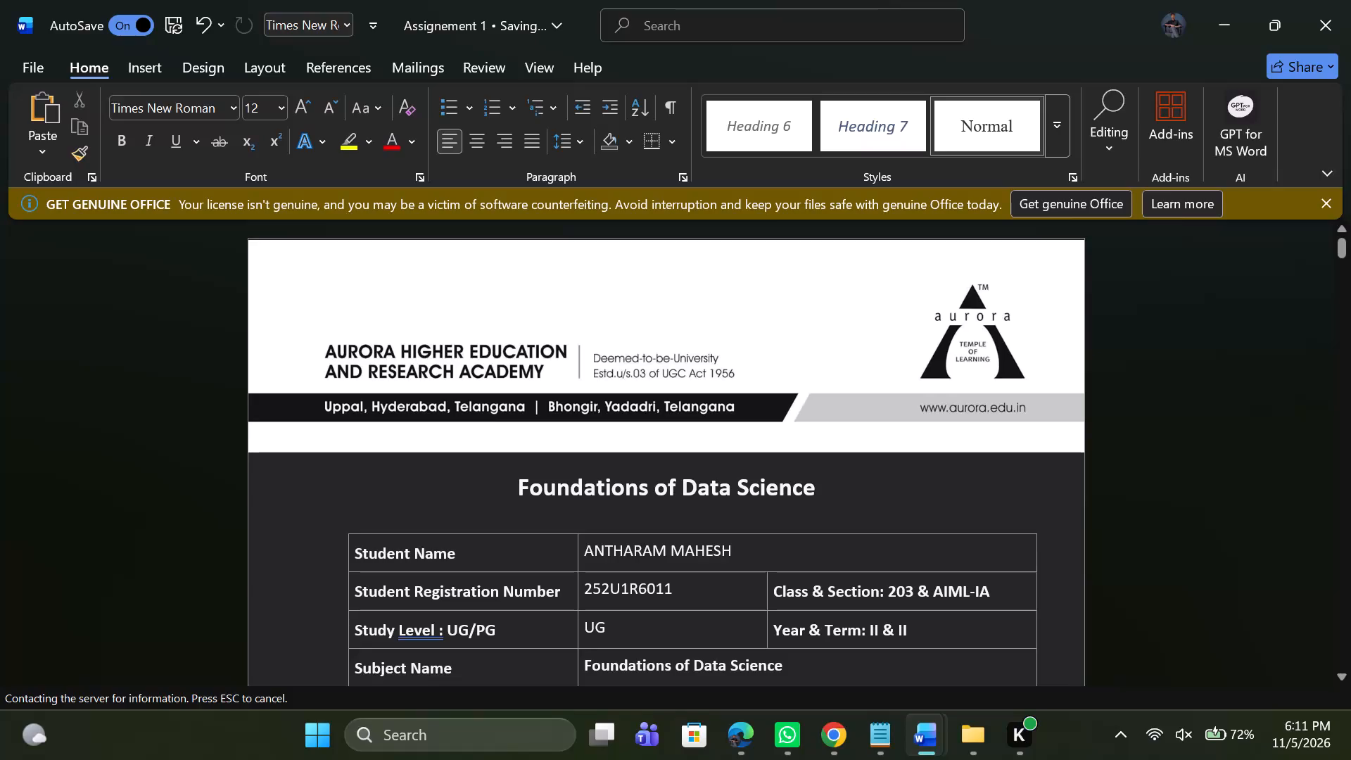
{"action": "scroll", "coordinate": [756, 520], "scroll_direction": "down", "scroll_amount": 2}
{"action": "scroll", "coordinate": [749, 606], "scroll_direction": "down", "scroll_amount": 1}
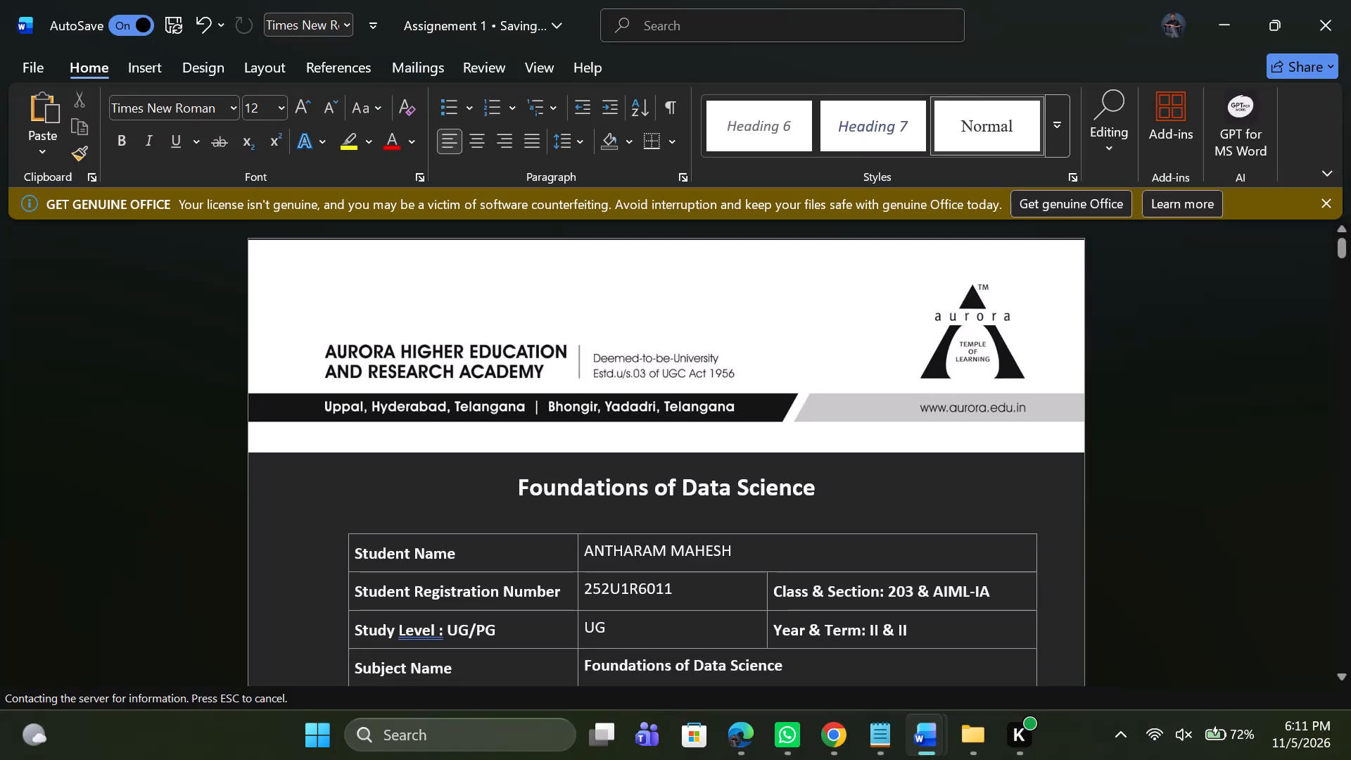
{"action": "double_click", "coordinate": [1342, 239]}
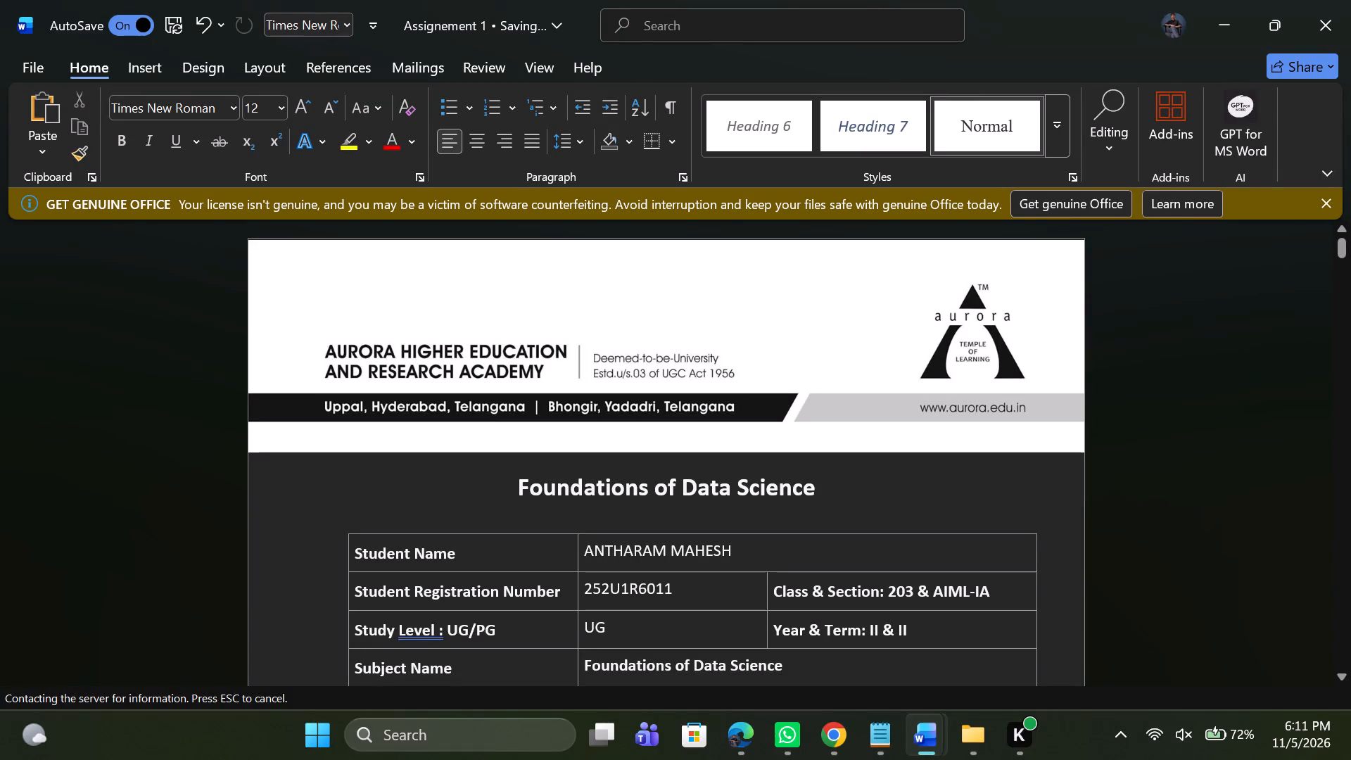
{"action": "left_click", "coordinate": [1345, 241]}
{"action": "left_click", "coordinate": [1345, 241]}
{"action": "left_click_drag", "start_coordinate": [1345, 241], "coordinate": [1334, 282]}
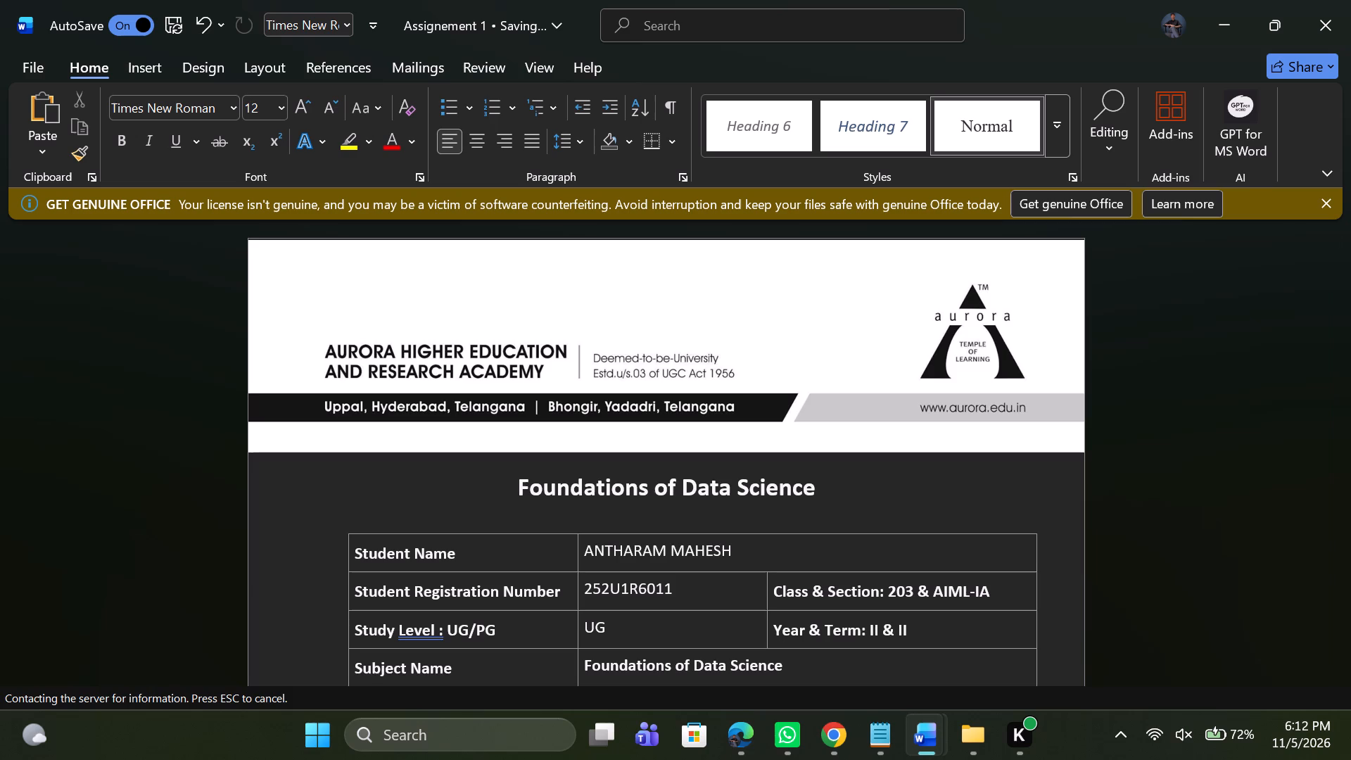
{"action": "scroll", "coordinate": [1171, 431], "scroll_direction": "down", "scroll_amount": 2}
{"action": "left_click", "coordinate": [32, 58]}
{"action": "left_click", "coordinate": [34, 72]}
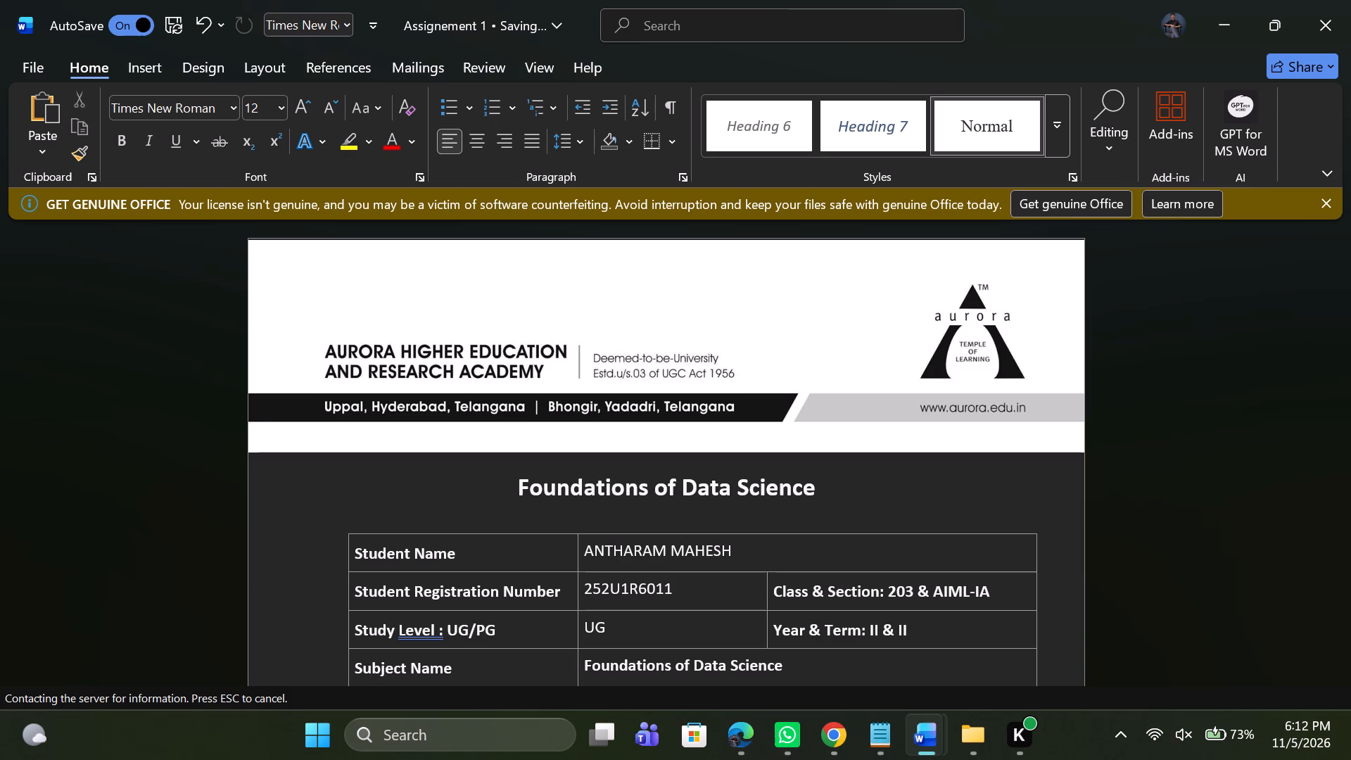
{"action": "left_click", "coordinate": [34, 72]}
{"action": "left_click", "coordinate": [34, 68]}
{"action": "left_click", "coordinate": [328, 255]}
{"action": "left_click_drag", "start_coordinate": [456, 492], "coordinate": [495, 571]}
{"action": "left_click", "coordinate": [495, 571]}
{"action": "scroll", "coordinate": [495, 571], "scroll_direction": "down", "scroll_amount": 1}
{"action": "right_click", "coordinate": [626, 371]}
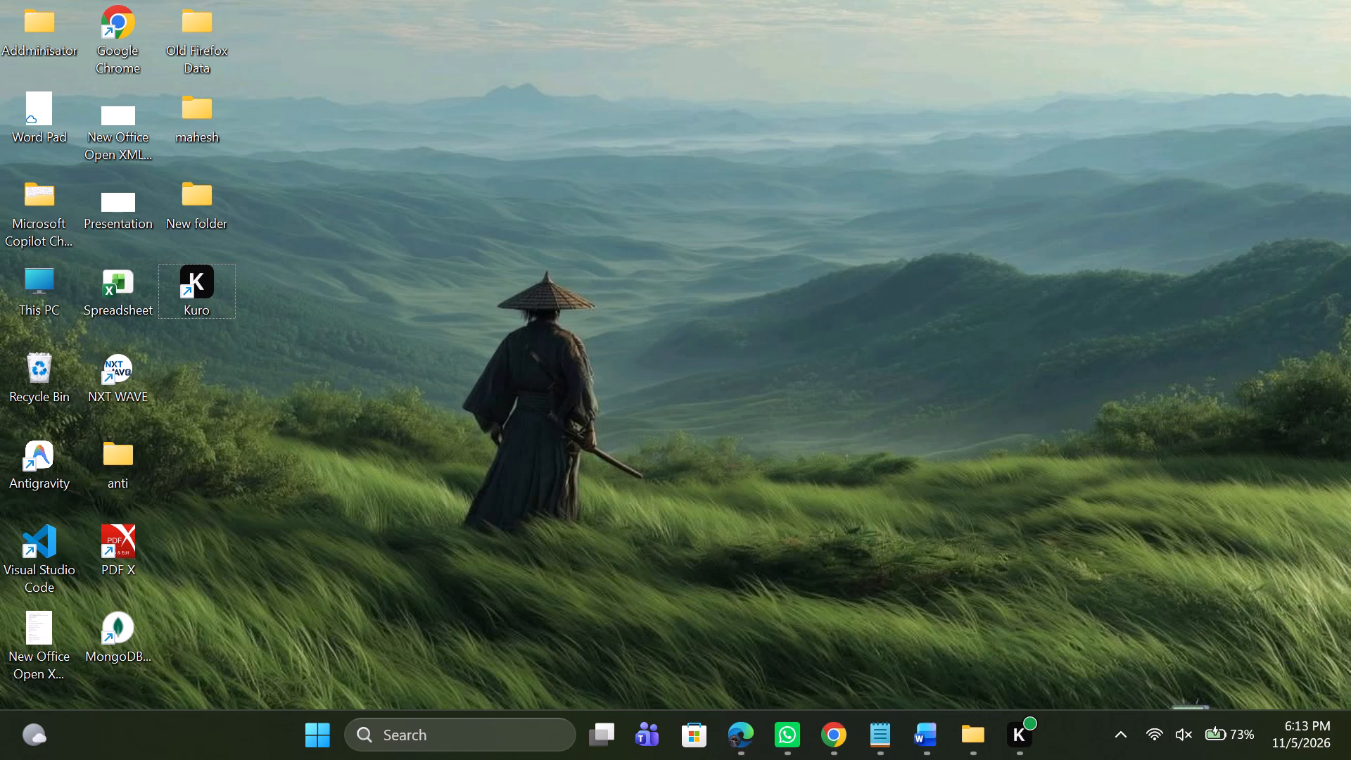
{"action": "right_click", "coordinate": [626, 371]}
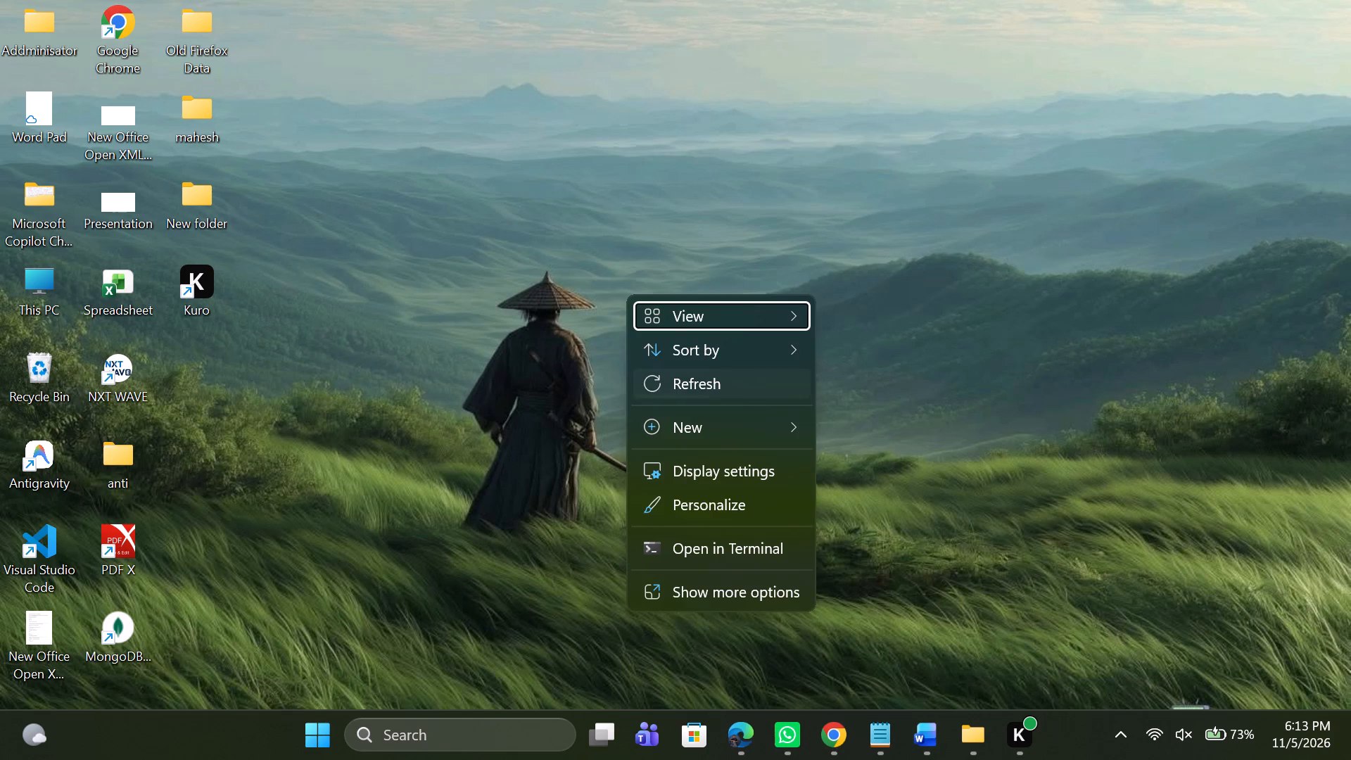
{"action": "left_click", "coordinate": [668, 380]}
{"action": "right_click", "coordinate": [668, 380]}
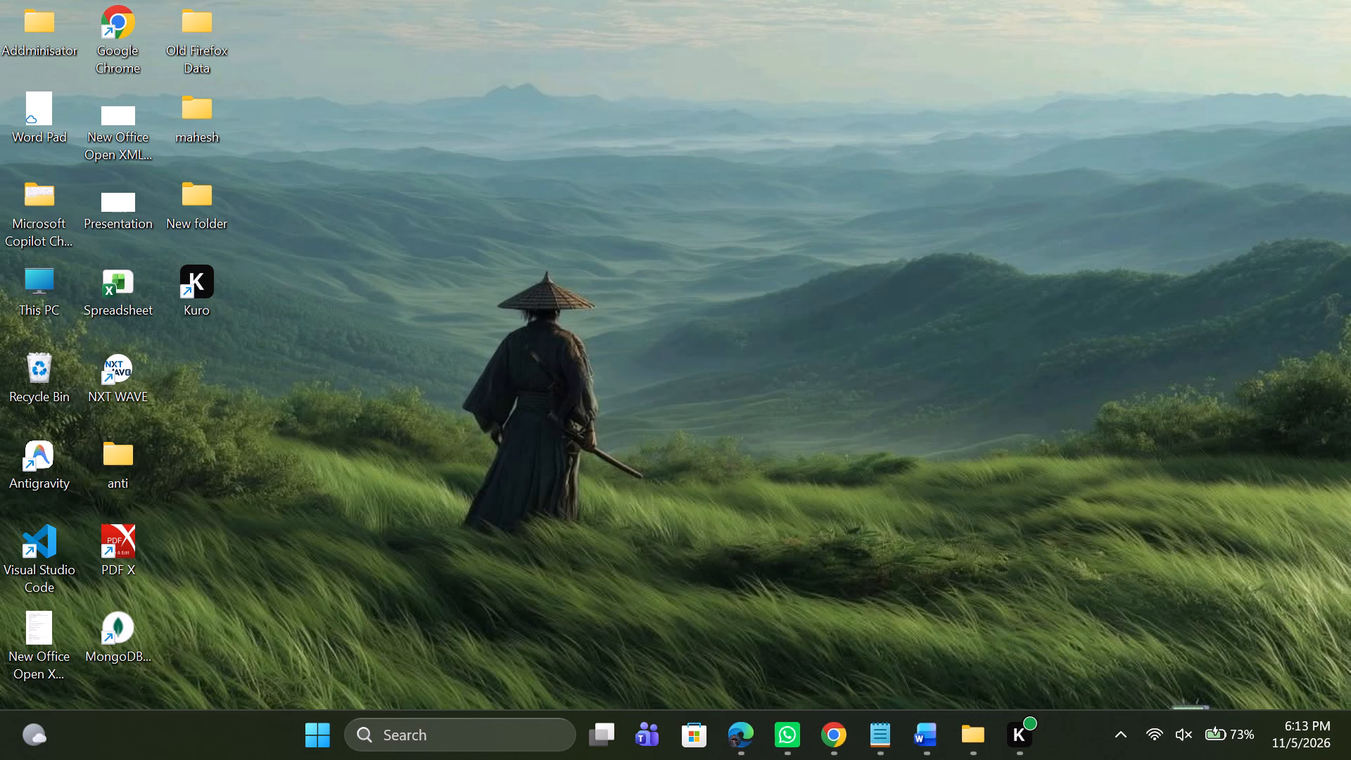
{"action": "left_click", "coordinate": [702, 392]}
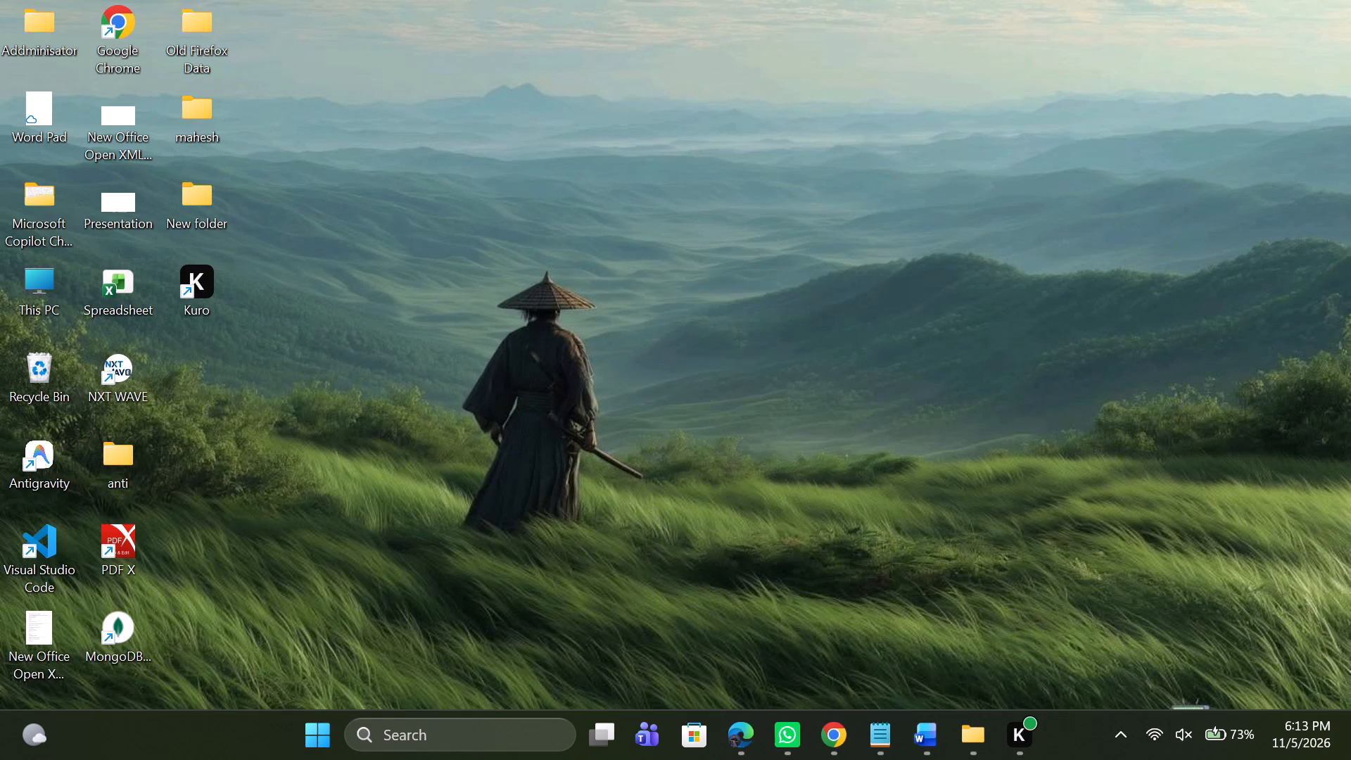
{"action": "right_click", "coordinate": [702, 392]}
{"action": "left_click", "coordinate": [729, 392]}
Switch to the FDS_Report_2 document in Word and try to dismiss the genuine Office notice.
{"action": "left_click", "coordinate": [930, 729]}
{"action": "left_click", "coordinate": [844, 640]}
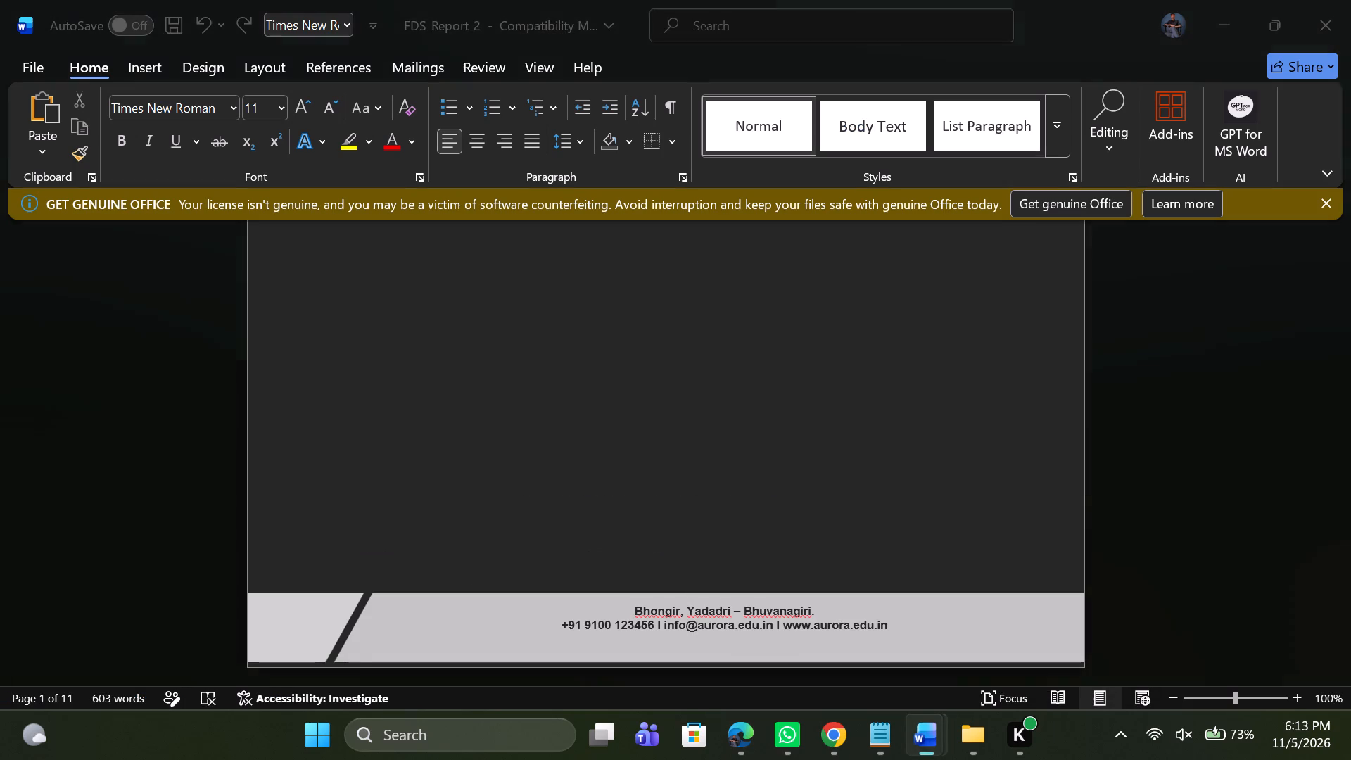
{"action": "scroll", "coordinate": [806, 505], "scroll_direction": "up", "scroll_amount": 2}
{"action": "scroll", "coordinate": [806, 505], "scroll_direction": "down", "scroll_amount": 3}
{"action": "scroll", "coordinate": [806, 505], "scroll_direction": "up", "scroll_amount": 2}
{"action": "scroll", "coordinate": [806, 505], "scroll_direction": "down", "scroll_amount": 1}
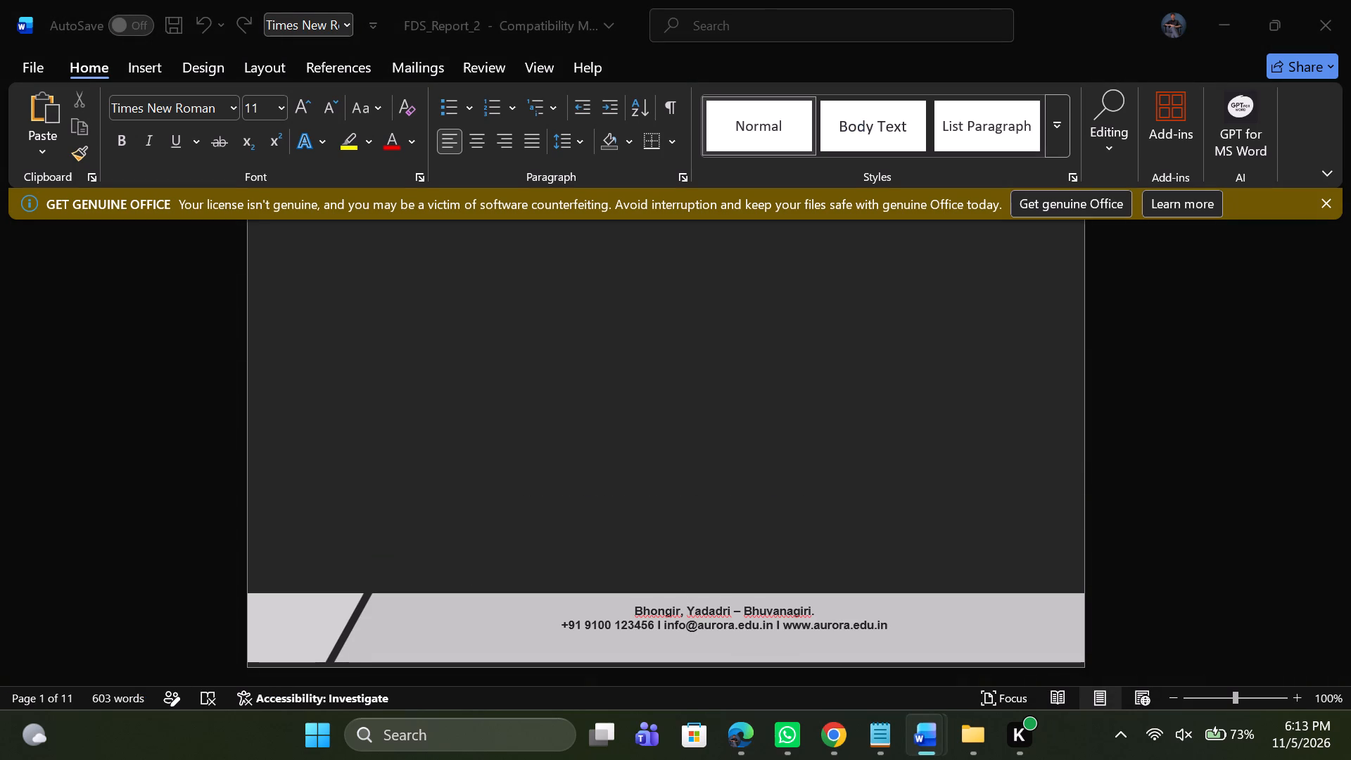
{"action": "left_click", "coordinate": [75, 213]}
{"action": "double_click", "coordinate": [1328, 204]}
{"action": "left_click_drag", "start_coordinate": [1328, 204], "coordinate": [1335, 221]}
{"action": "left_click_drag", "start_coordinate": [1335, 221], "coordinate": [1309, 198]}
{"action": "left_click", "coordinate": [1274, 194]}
Switch to the Untitled4.ipynb Colab notebook in Chrome and look through the printed output of the modified dataset.
{"action": "left_click", "coordinate": [839, 735]}
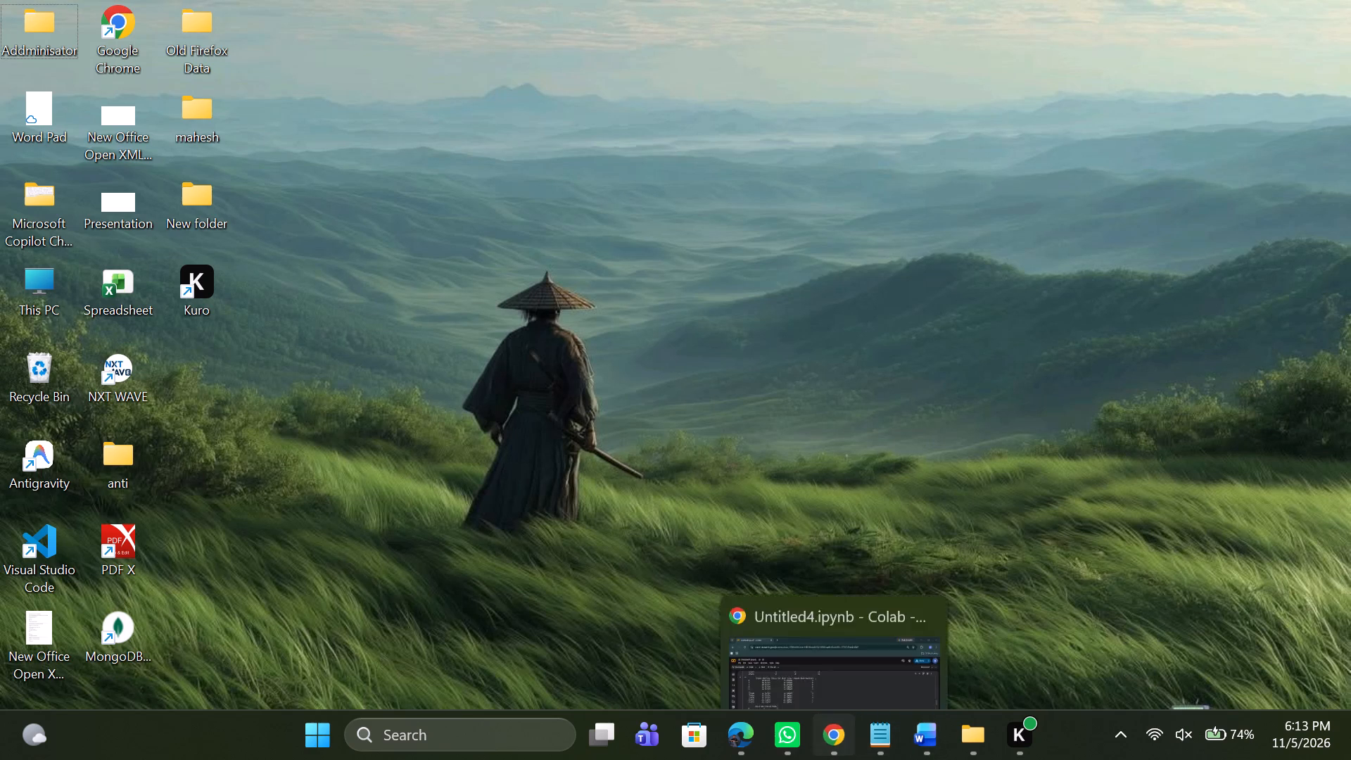
{"action": "scroll", "coordinate": [628, 546], "scroll_direction": "down", "scroll_amount": 1}
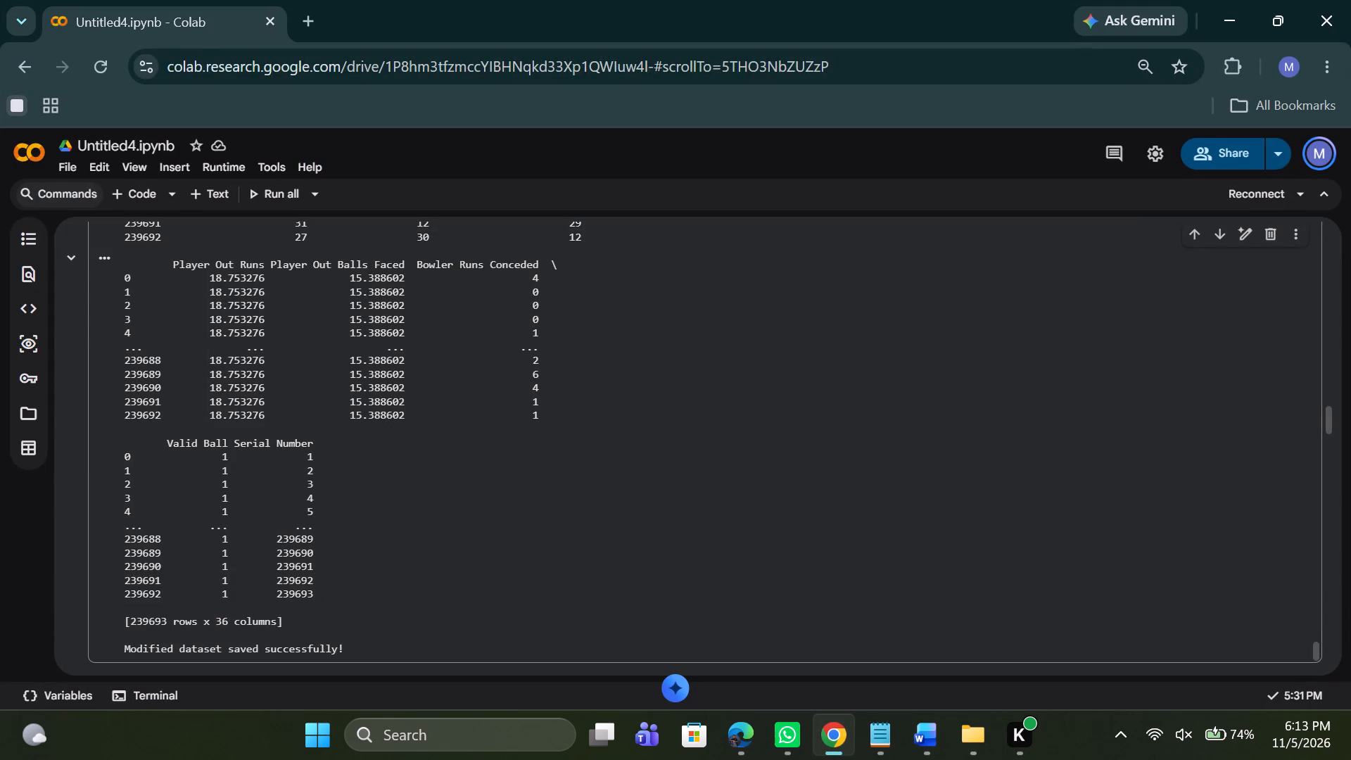
{"action": "scroll", "coordinate": [628, 546], "scroll_direction": "up", "scroll_amount": 4}
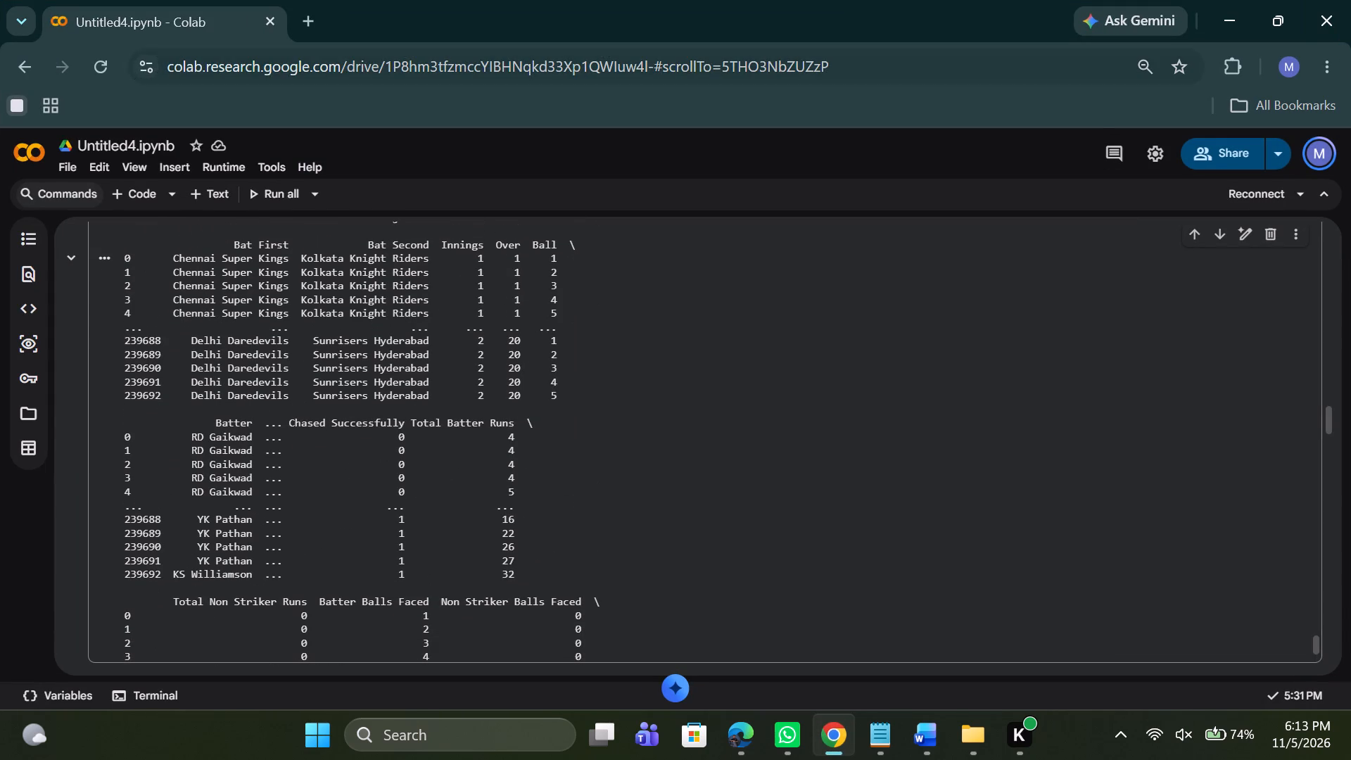
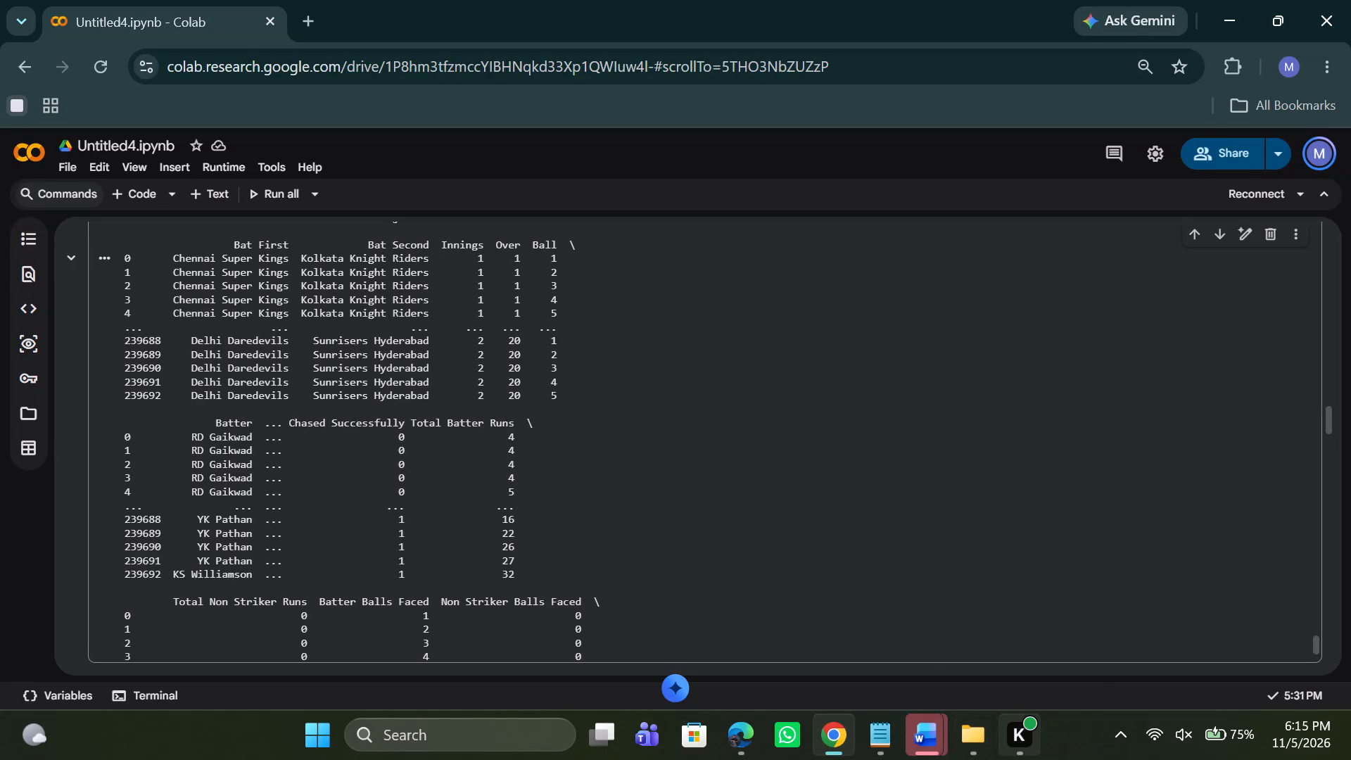
Switch to Assignement 1 in Word and publish it as a PDF in T2 > Fundamentals of ds, replacing the existing Assignement 1 file.
{"action": "left_click", "coordinate": [937, 738]}
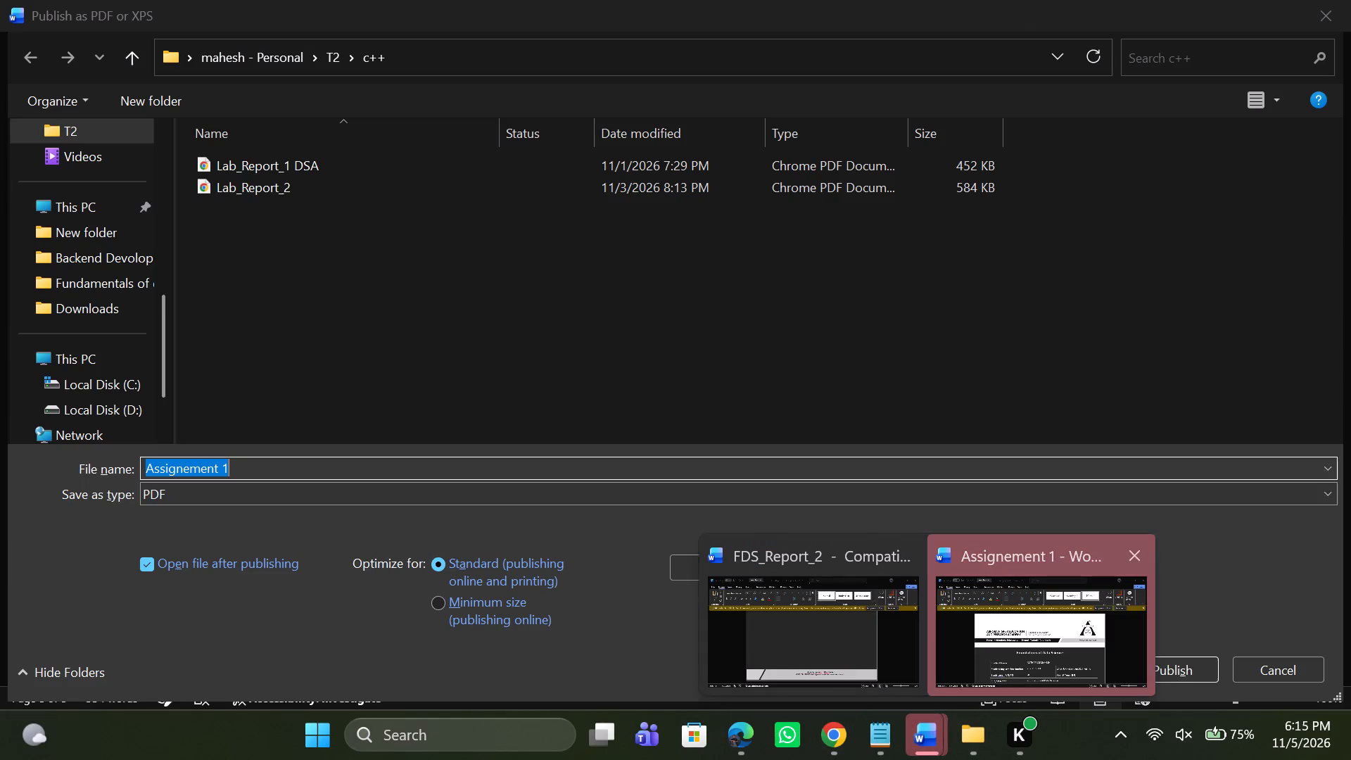
{"action": "left_click", "coordinate": [1007, 632]}
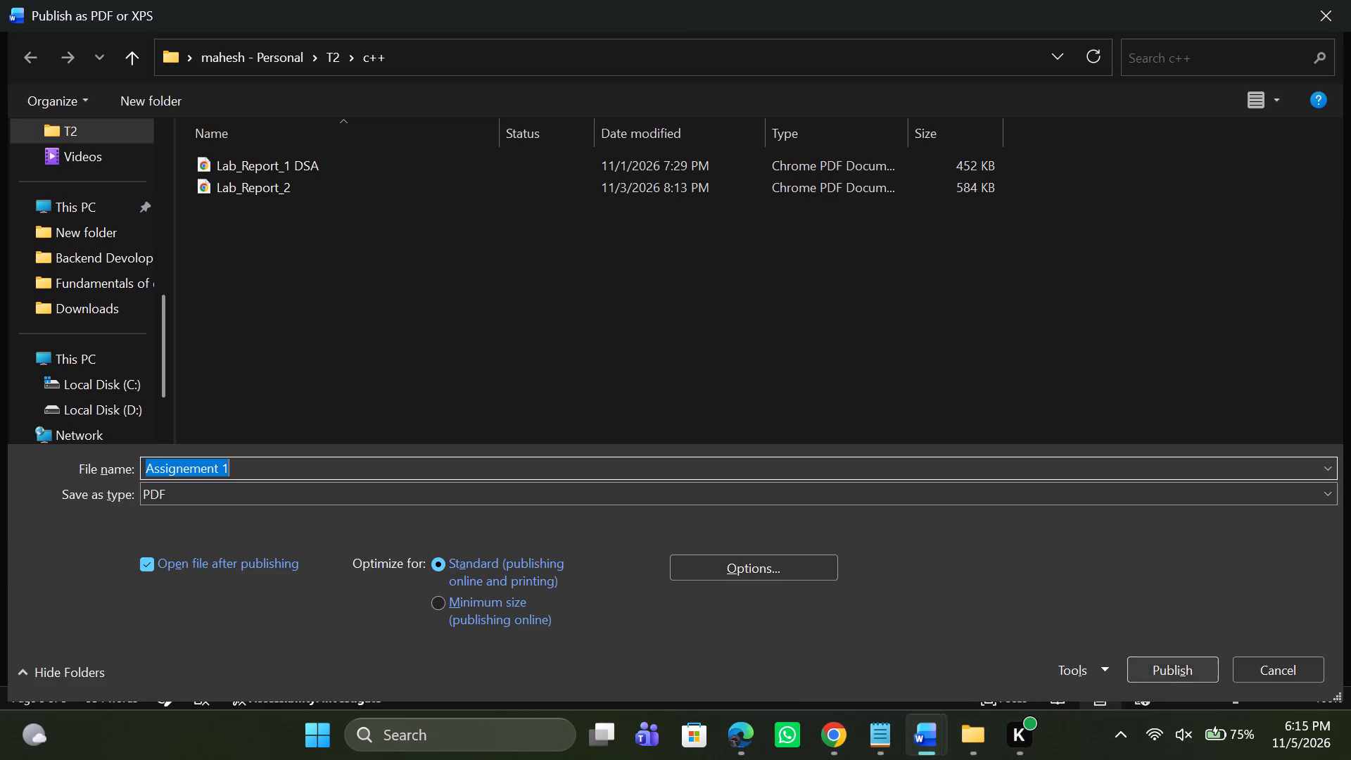
{"action": "left_click", "coordinate": [125, 130]}
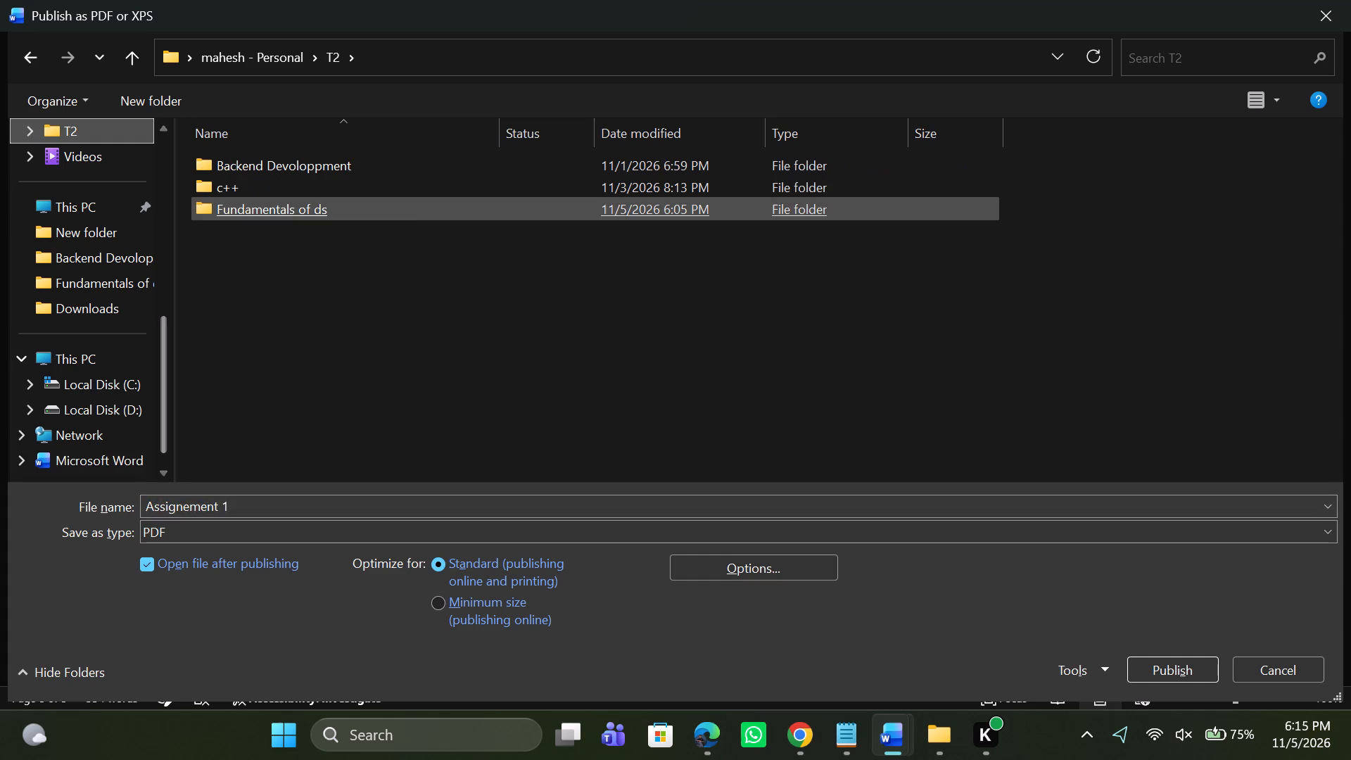
{"action": "left_click", "coordinate": [245, 209]}
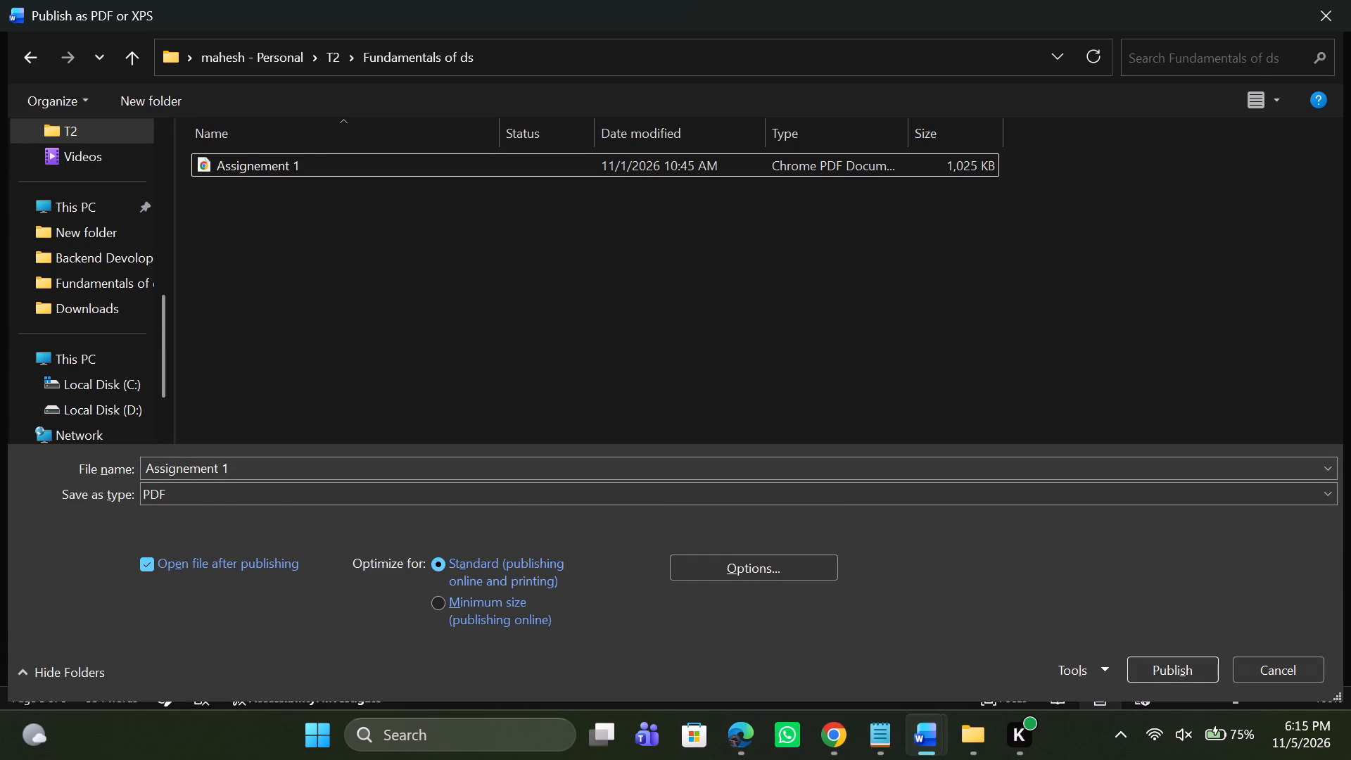
{"action": "left_click", "coordinate": [1197, 670]}
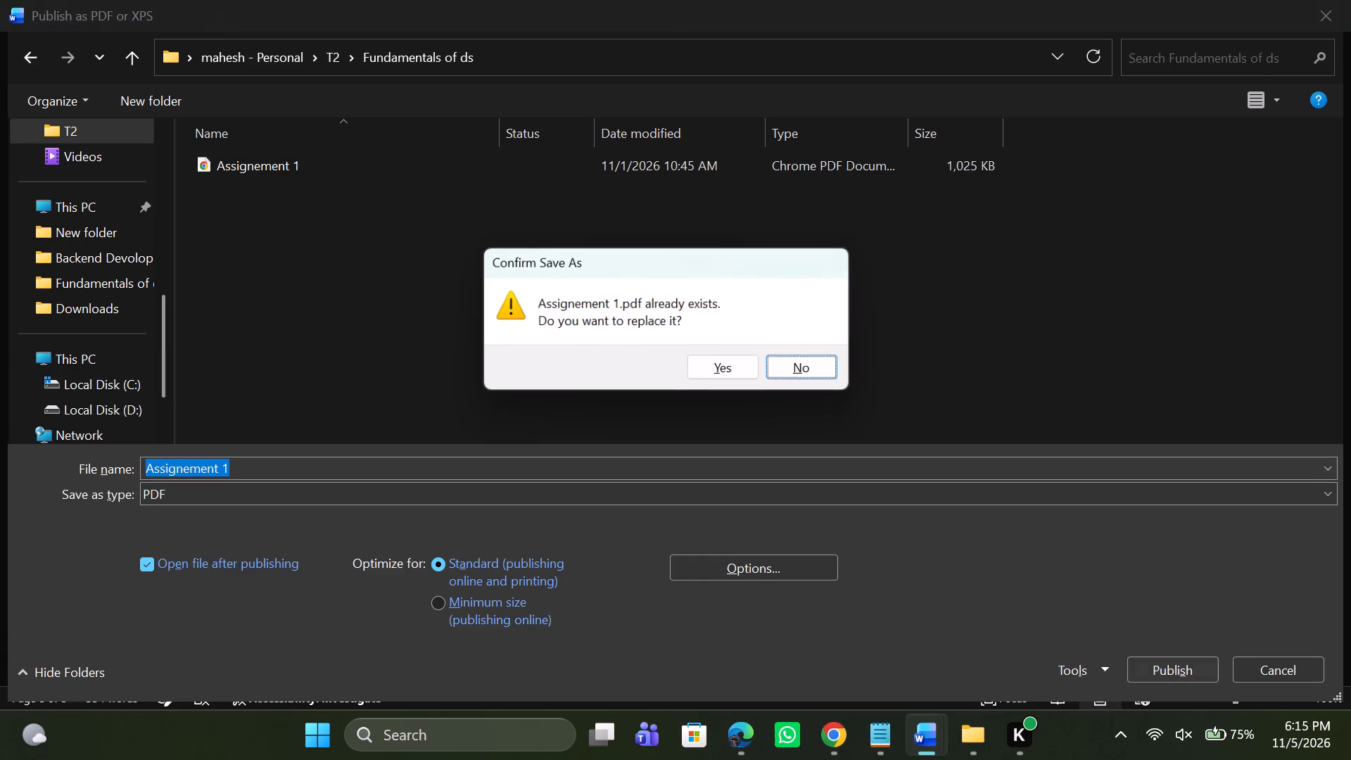
{"action": "left_click", "coordinate": [728, 360]}
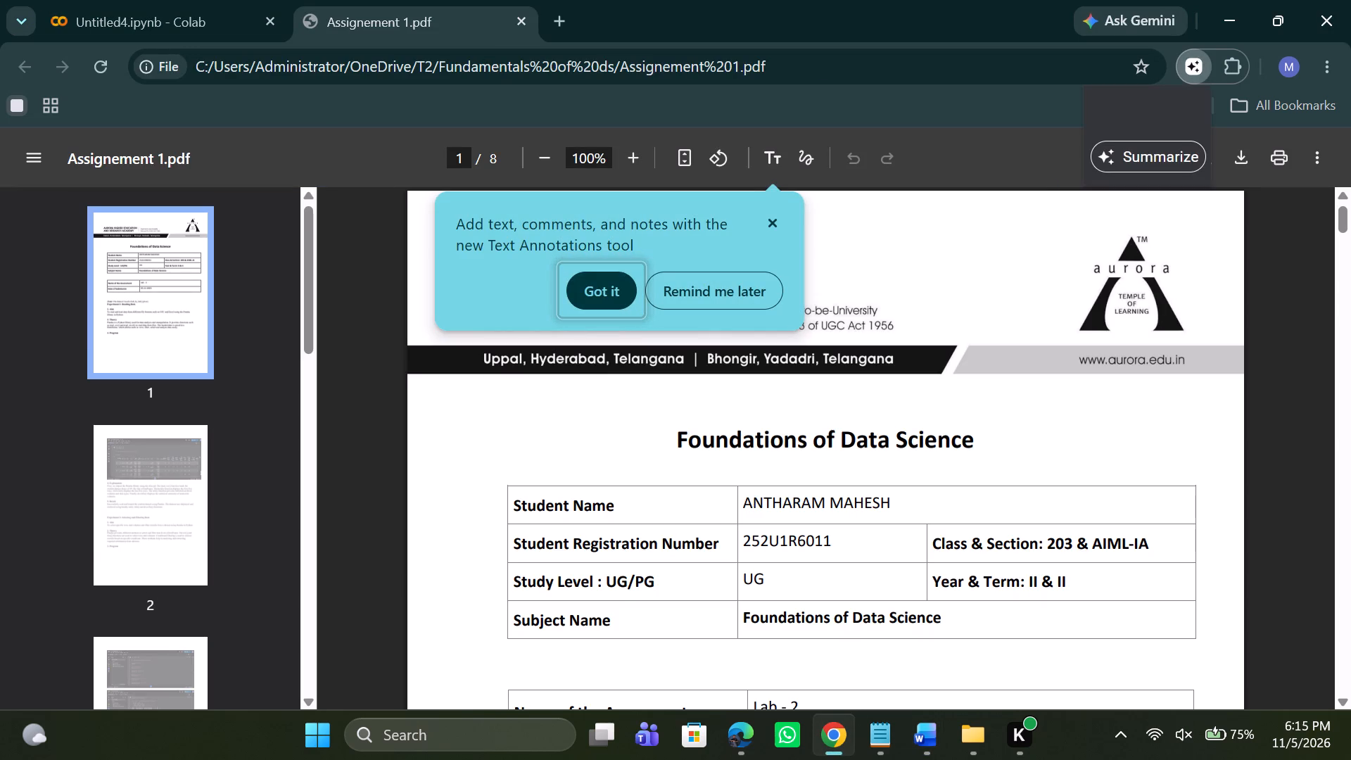
Look through the published Assignement 1.pdf from the cover page to Experiment 3 on page 4, dismissing the text annotations tip.
{"action": "scroll", "coordinate": [719, 541], "scroll_direction": "down", "scroll_amount": 10}
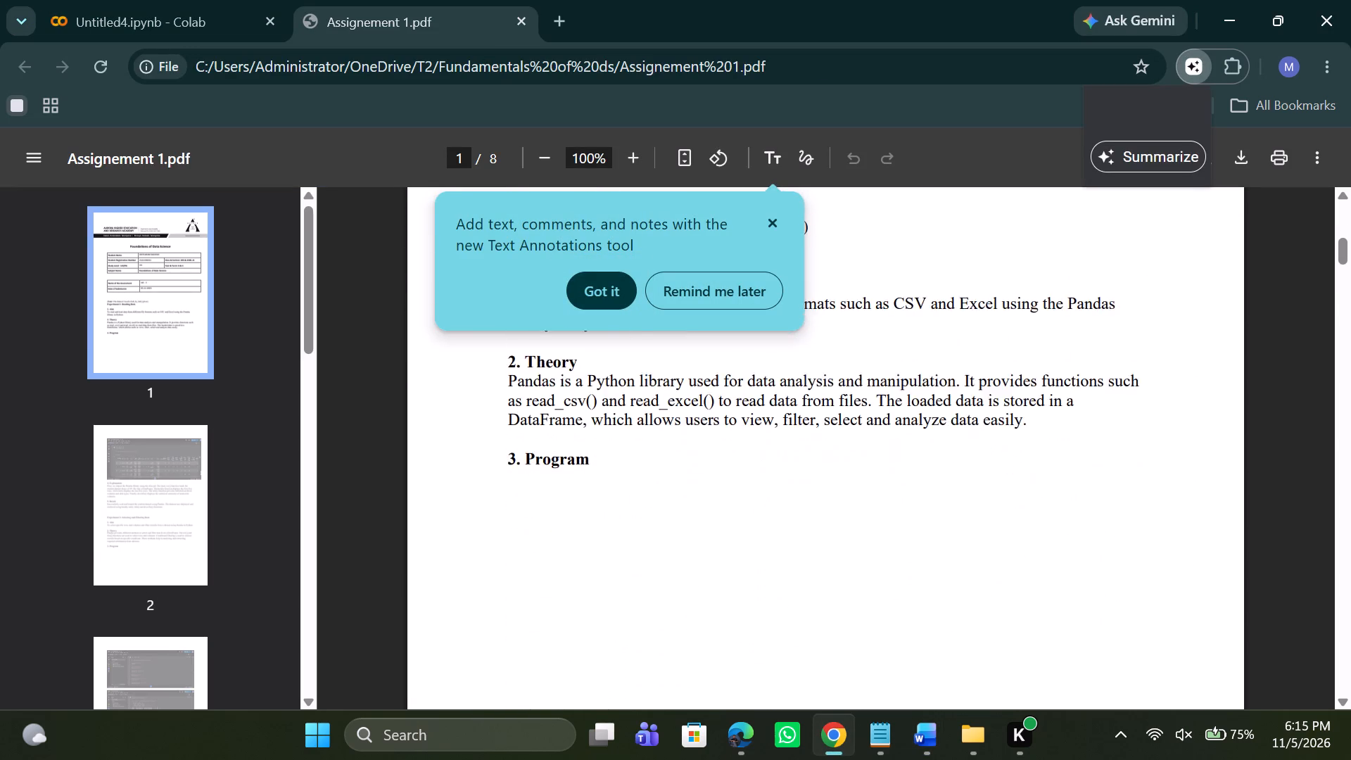
{"action": "scroll", "coordinate": [719, 541], "scroll_direction": "down", "scroll_amount": 8}
{"action": "scroll", "coordinate": [687, 483], "scroll_direction": "down", "scroll_amount": 2}
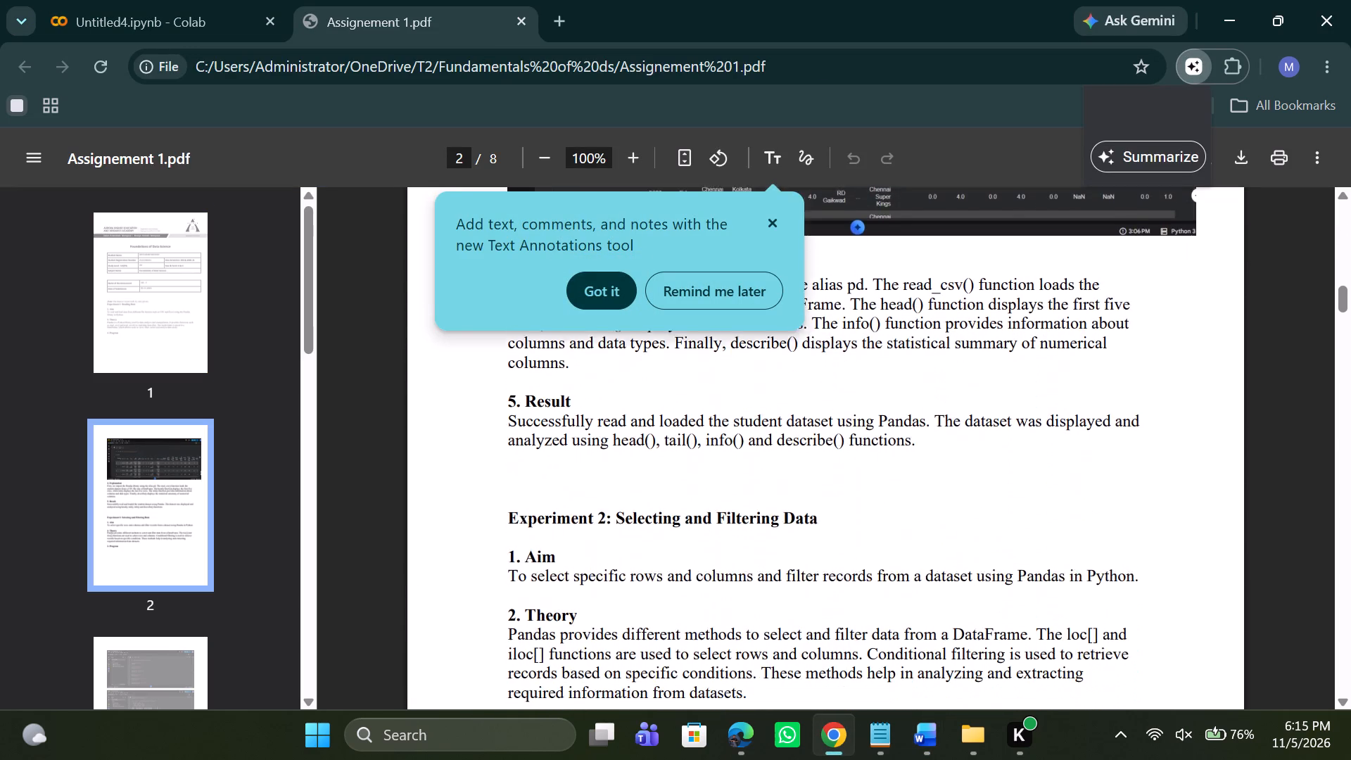
{"action": "scroll", "coordinate": [687, 483], "scroll_direction": "down", "scroll_amount": 10}
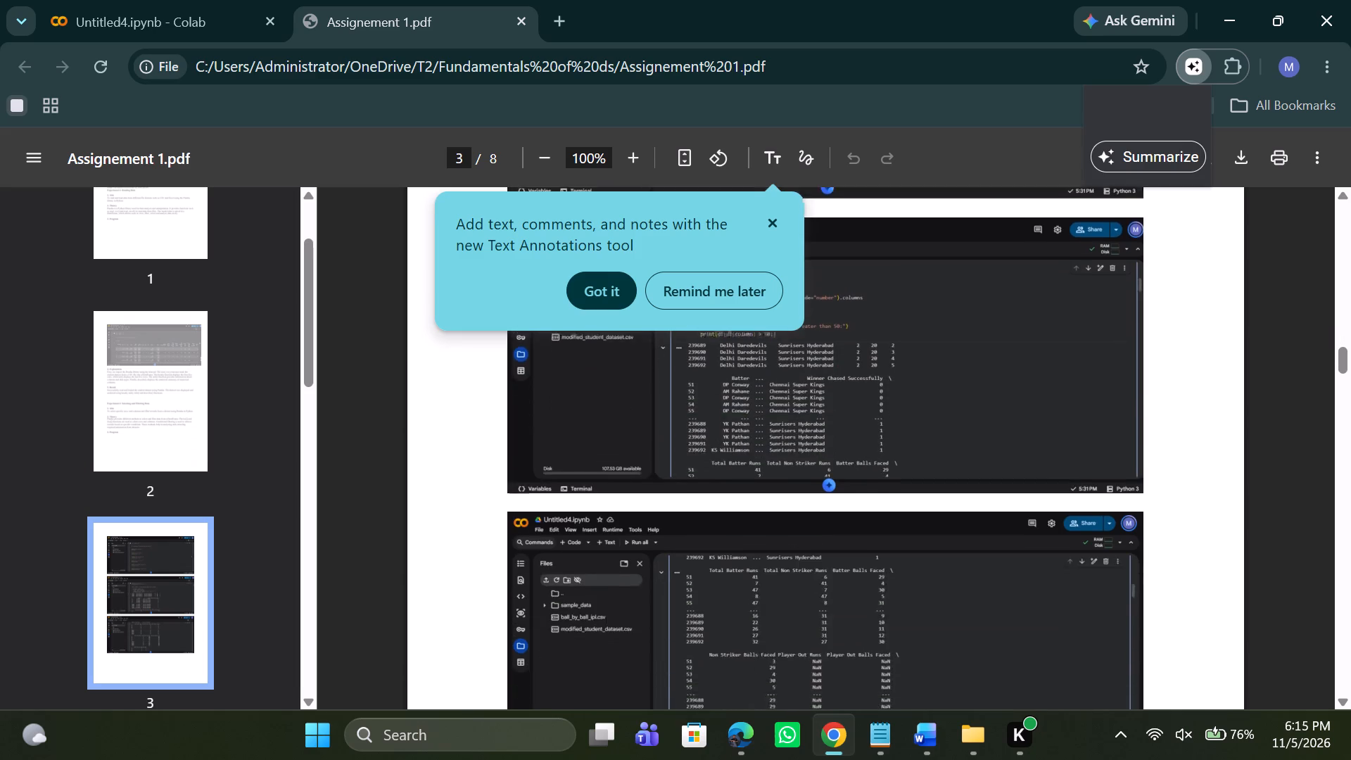
{"action": "scroll", "coordinate": [687, 483], "scroll_direction": "down", "scroll_amount": 2}
{"action": "scroll", "coordinate": [642, 427], "scroll_direction": "down", "scroll_amount": 9}
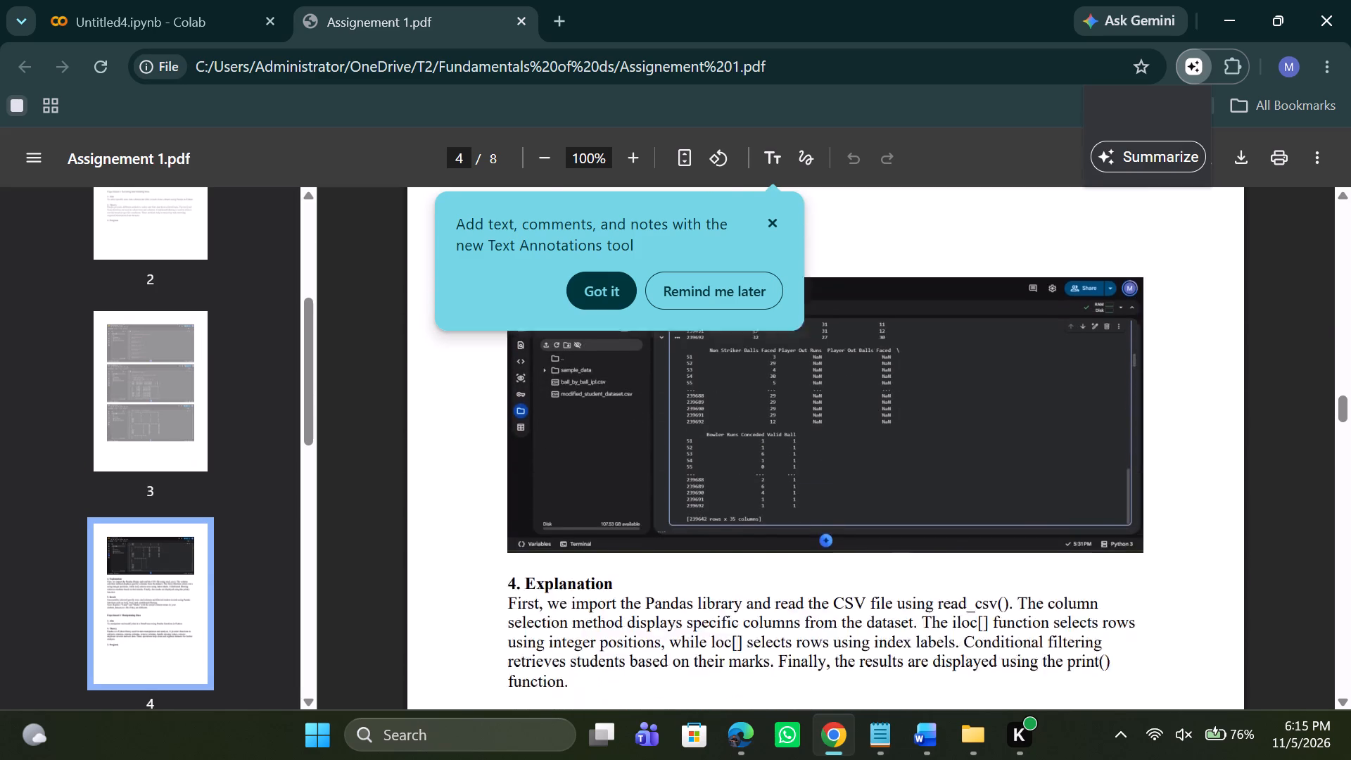
{"action": "scroll", "coordinate": [642, 427], "scroll_direction": "down", "scroll_amount": 3}
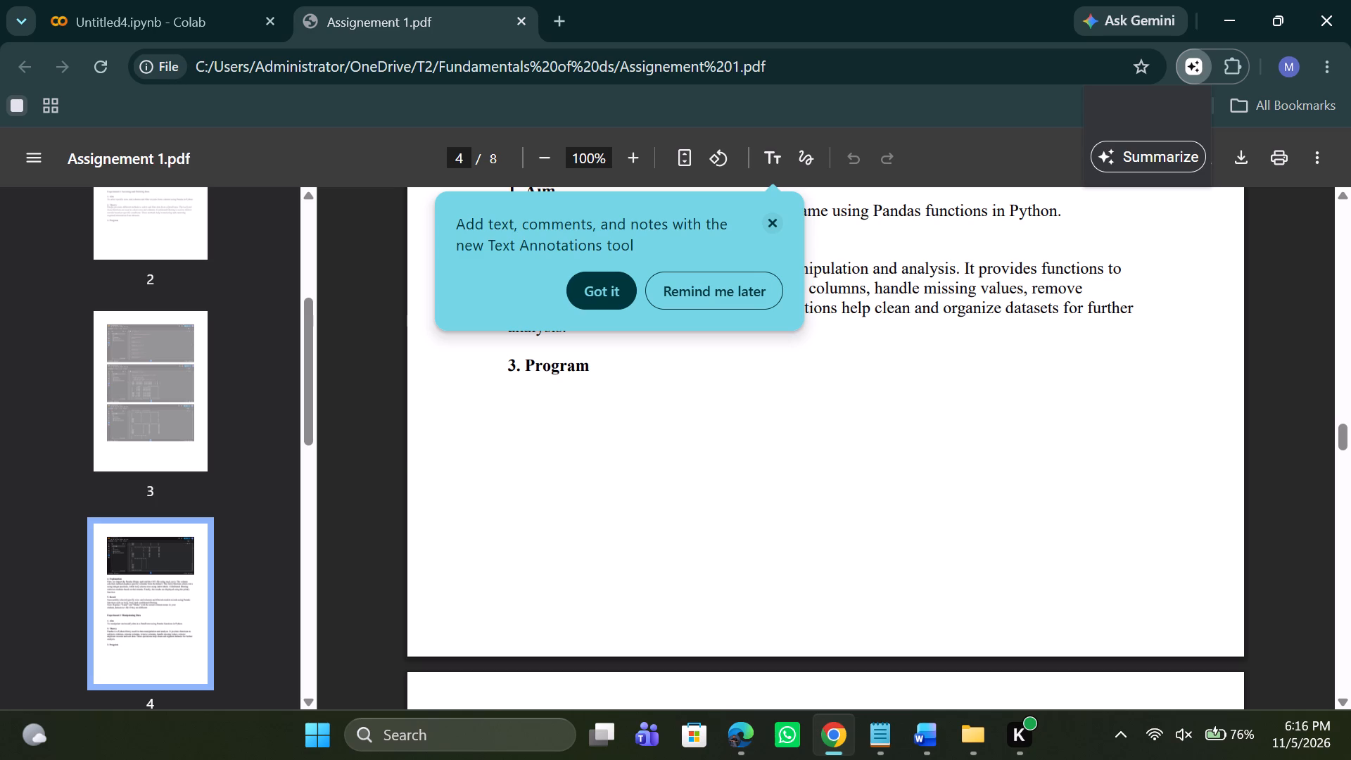
{"action": "left_click", "coordinate": [772, 218]}
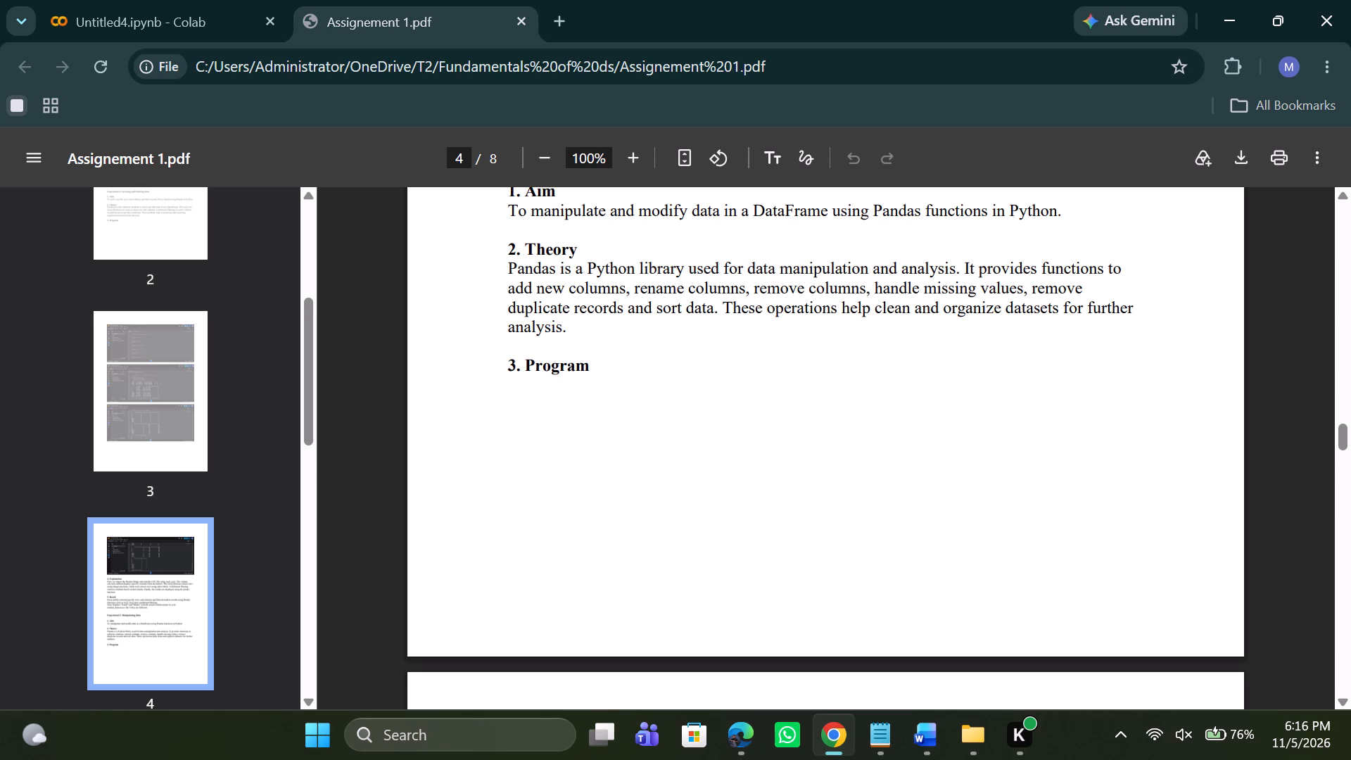
{"action": "scroll", "coordinate": [772, 218], "scroll_direction": "up", "scroll_amount": 2}
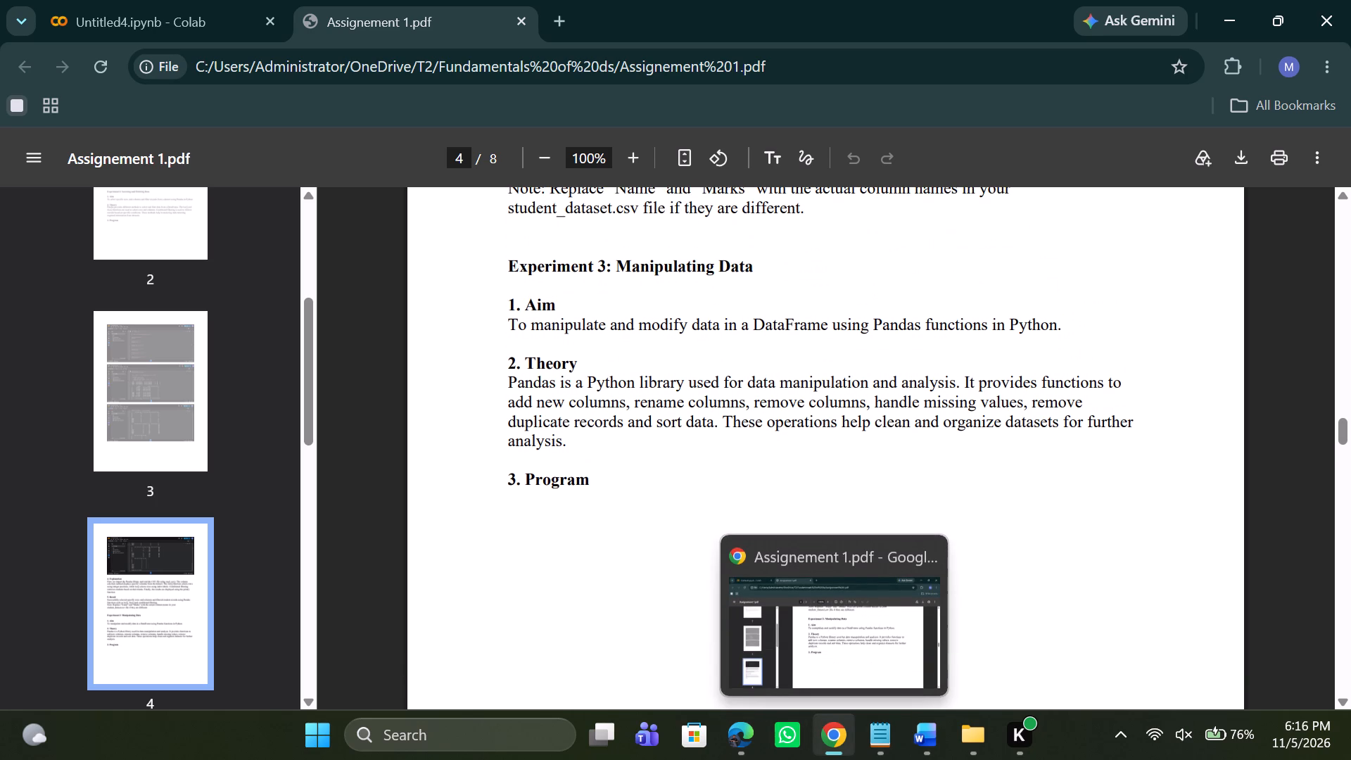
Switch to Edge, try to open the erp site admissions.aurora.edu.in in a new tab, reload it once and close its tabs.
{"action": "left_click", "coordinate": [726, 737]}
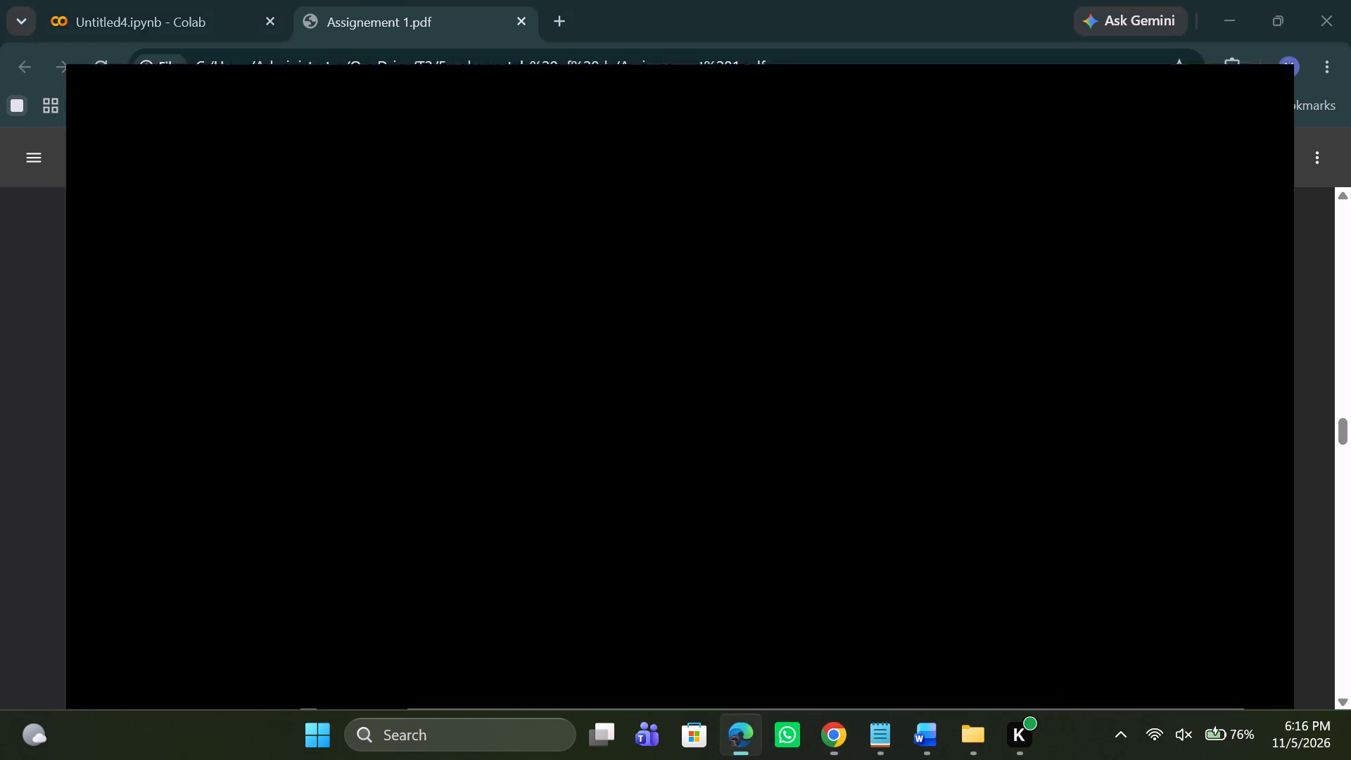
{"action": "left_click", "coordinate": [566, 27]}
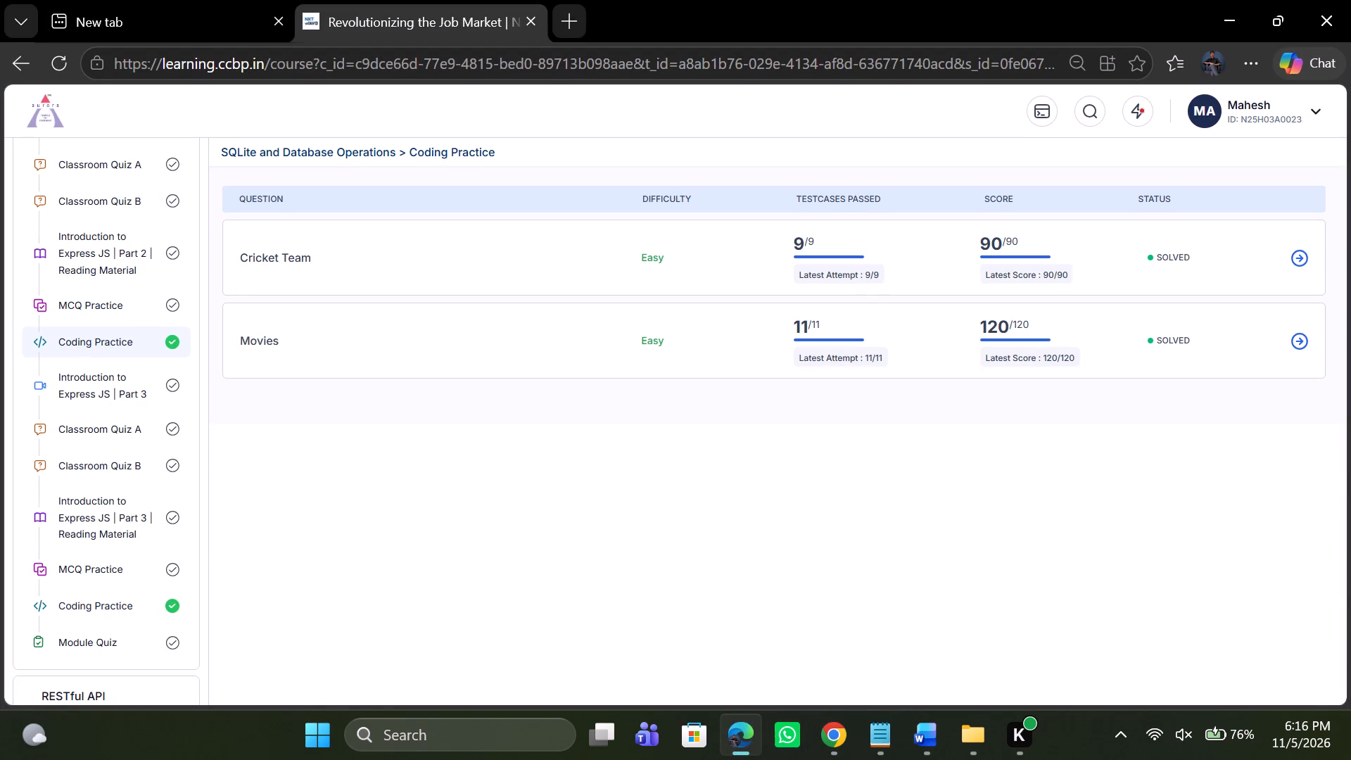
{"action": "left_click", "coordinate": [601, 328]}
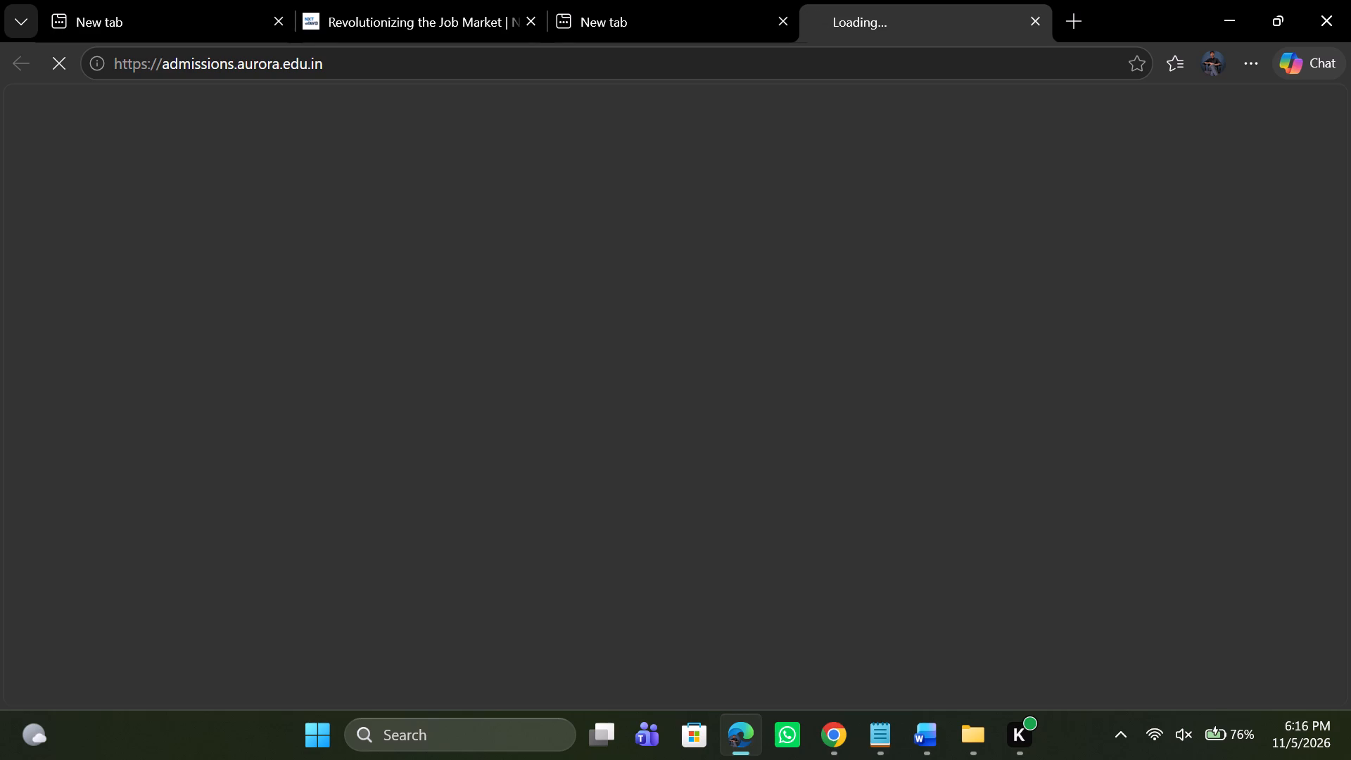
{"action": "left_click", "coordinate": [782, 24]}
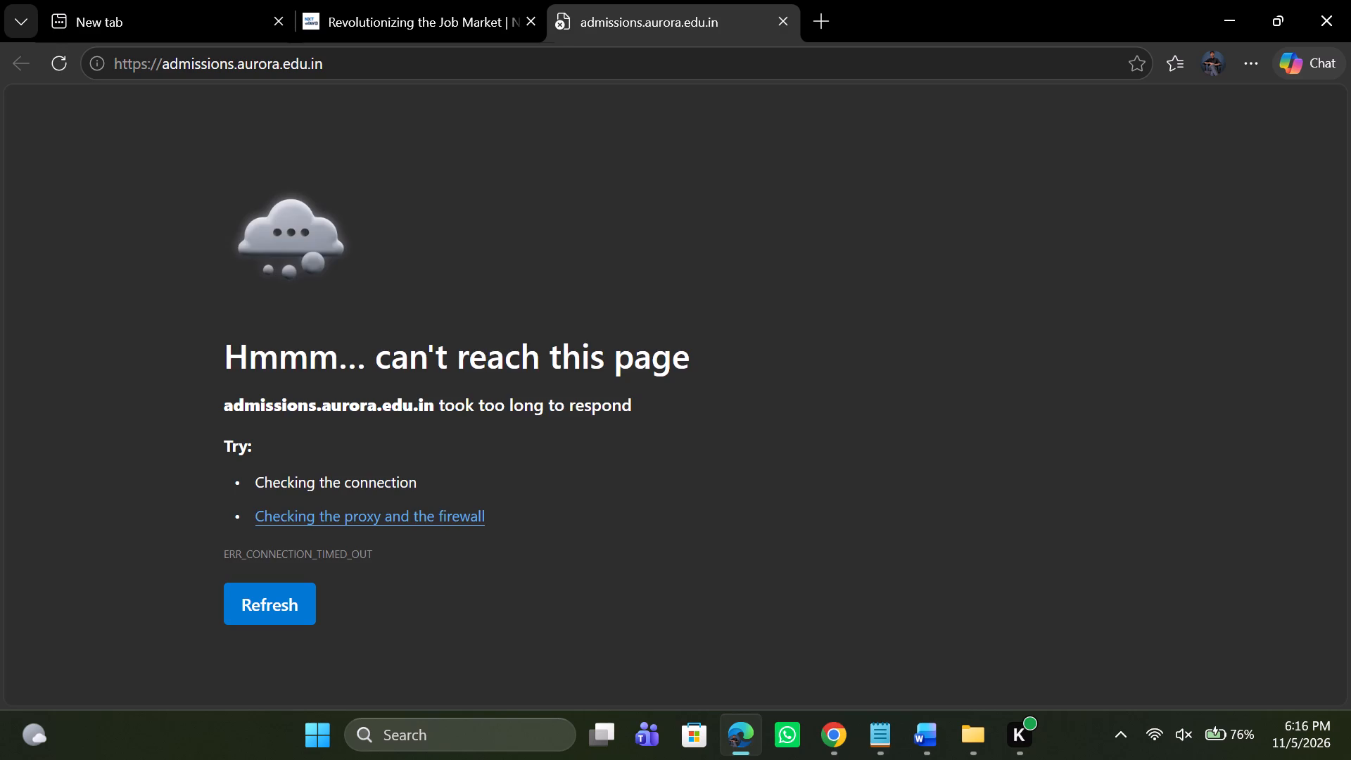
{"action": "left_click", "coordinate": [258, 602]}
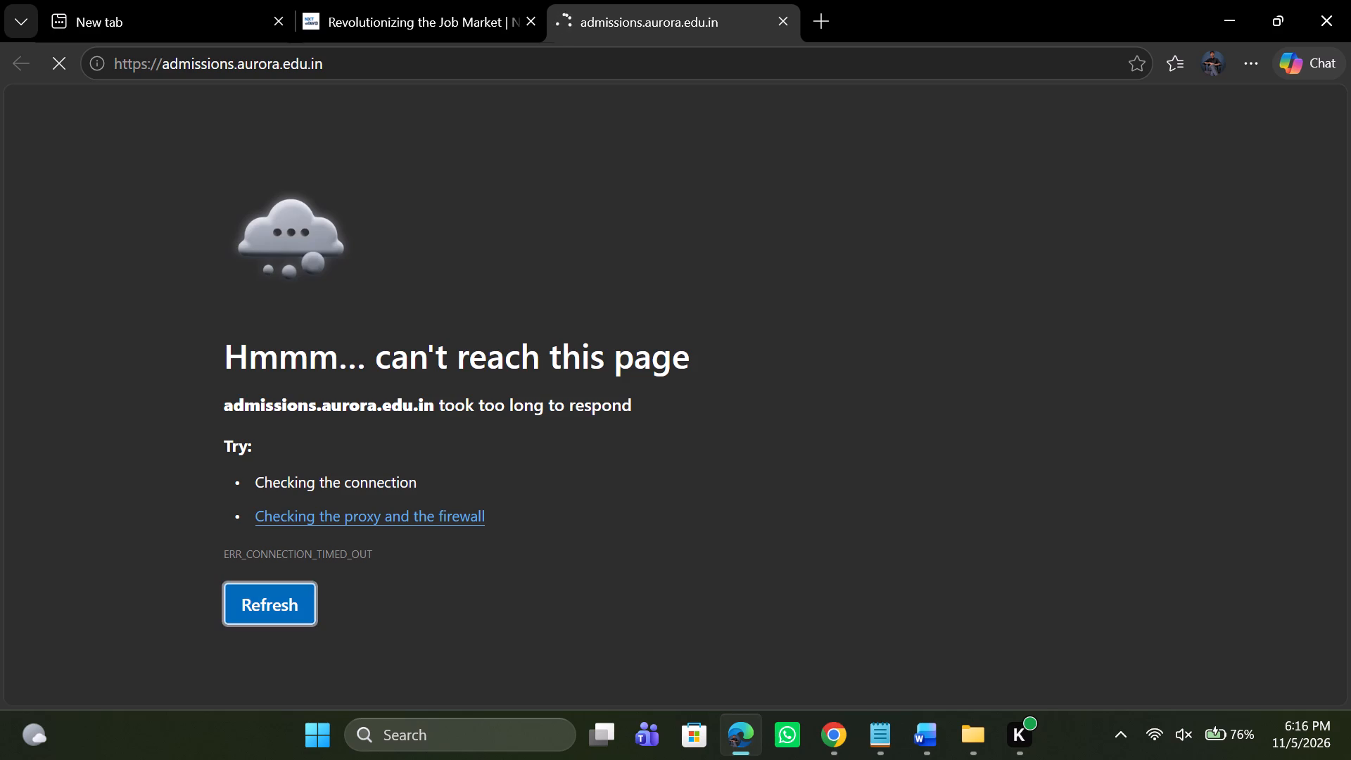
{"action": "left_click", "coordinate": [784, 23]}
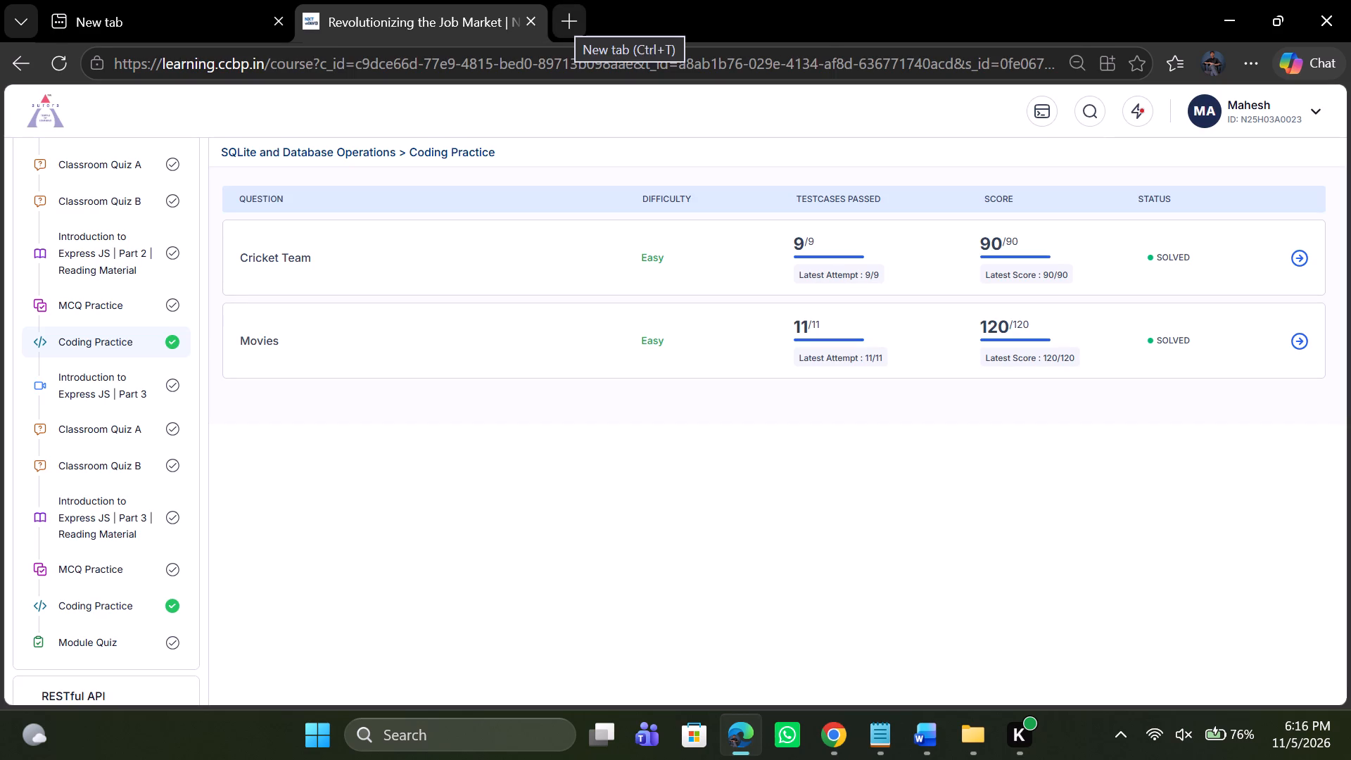
Try again to open the erp site from a new tab, reloading admissions.aurora.edu.in repeatedly, and close the spare empty tab.
{"action": "left_click", "coordinate": [566, 20]}
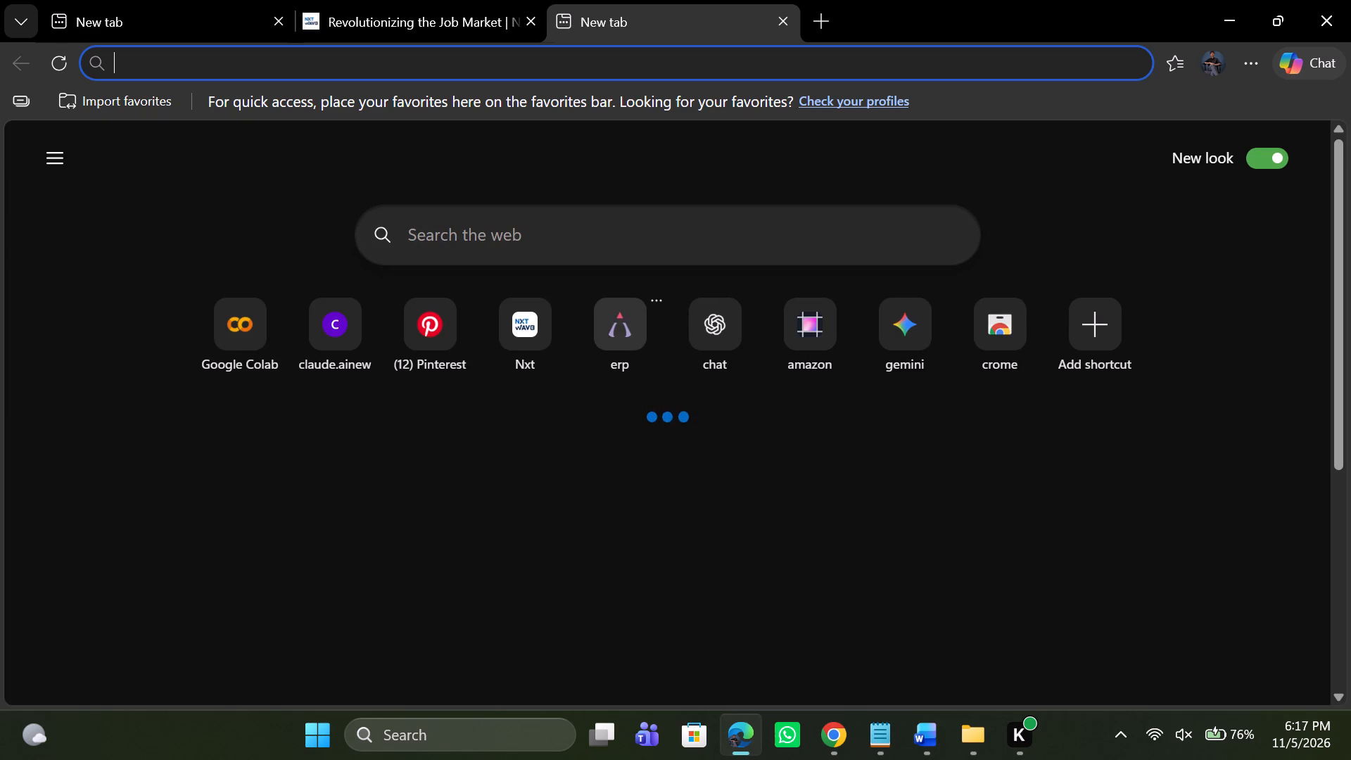
{"action": "left_click", "coordinate": [613, 315]}
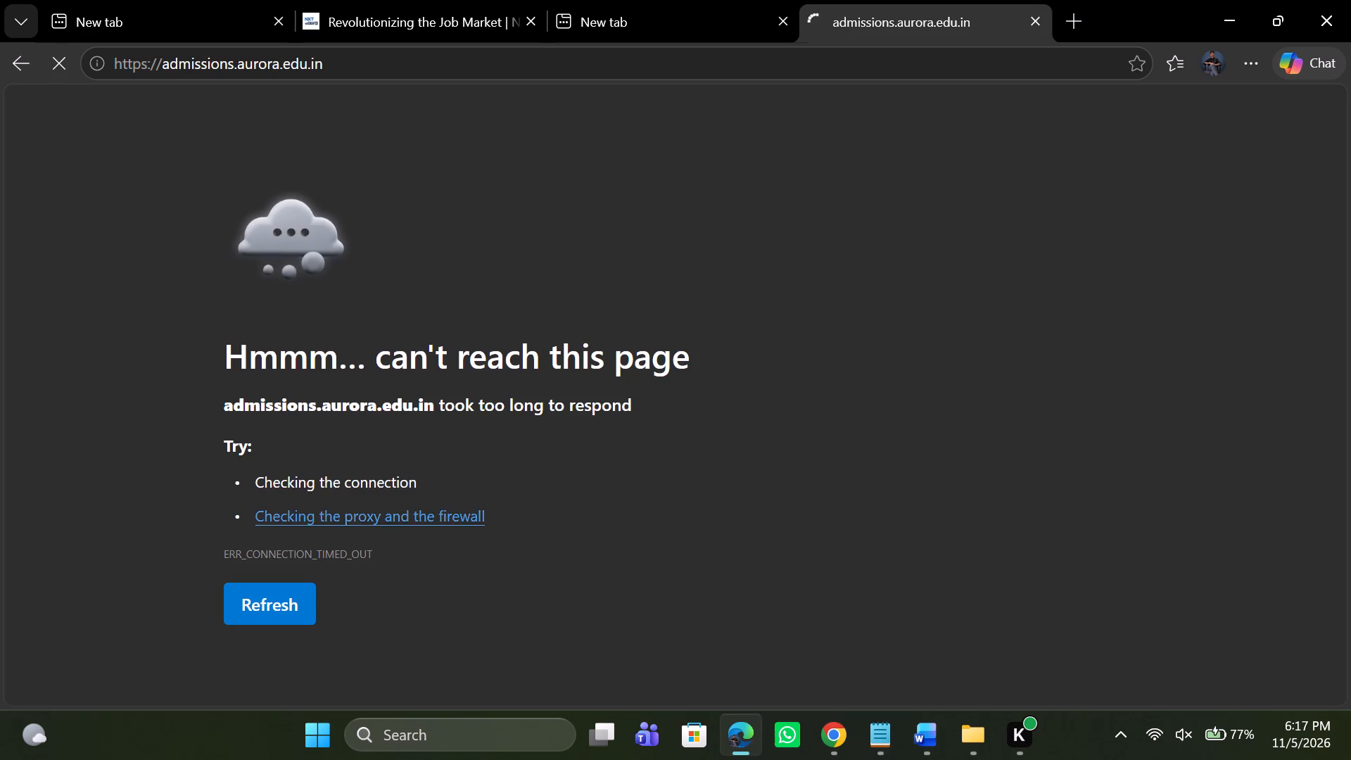
{"action": "left_click", "coordinate": [280, 581]}
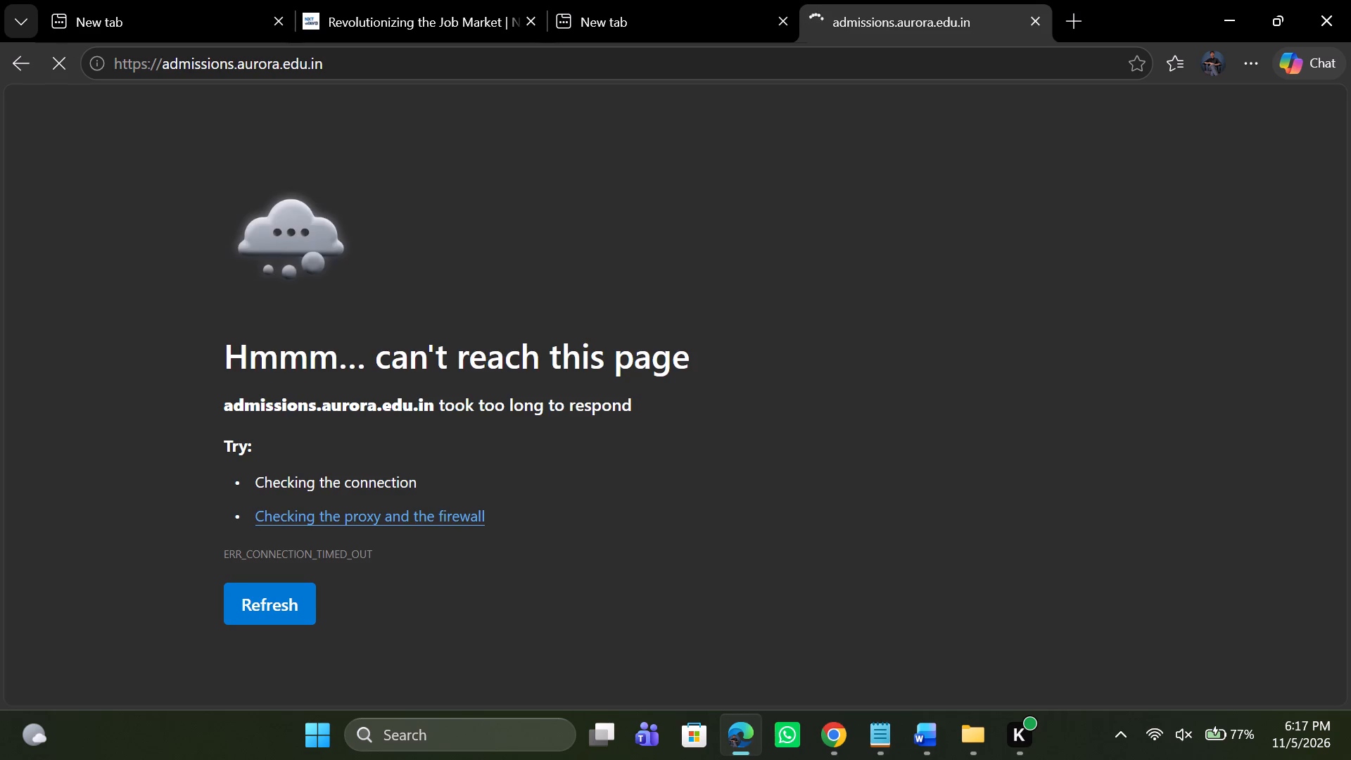
{"action": "left_click", "coordinate": [279, 593]}
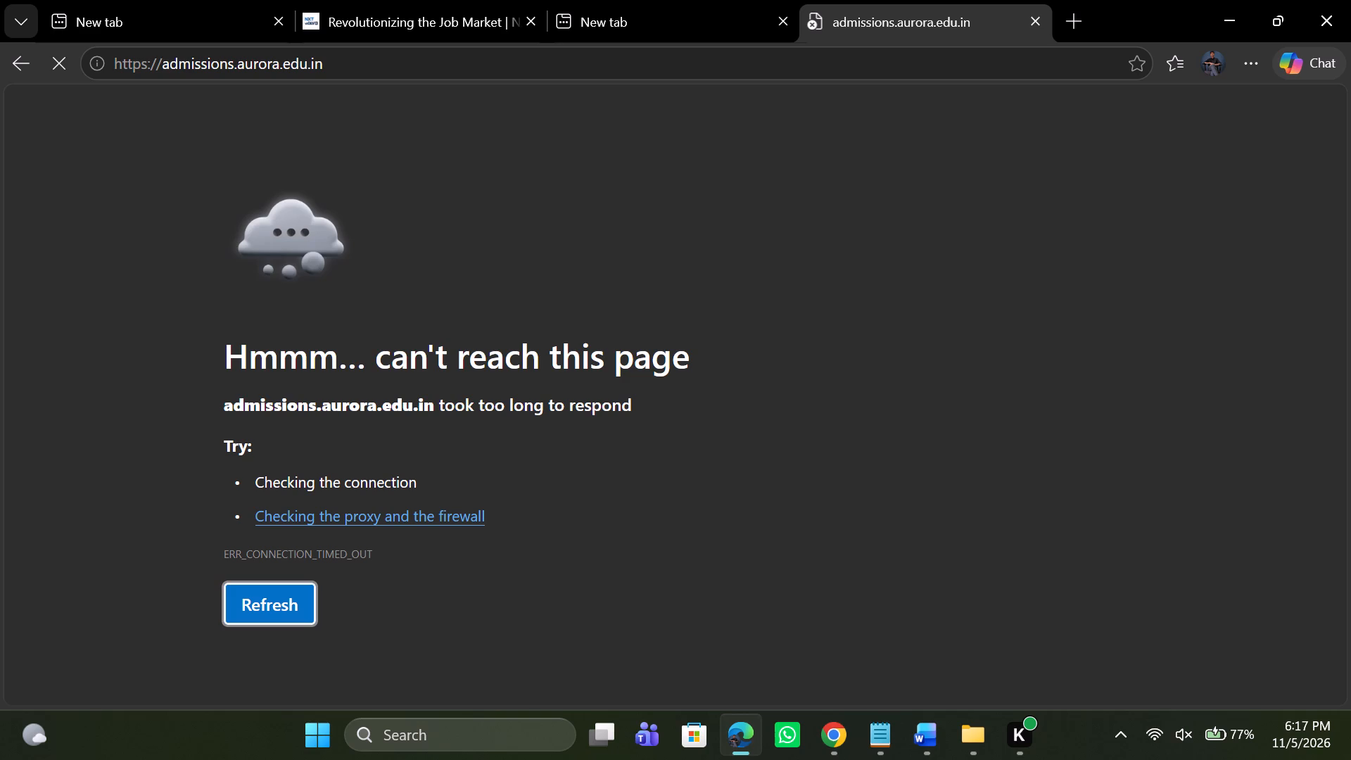
{"action": "left_click", "coordinate": [279, 593]}
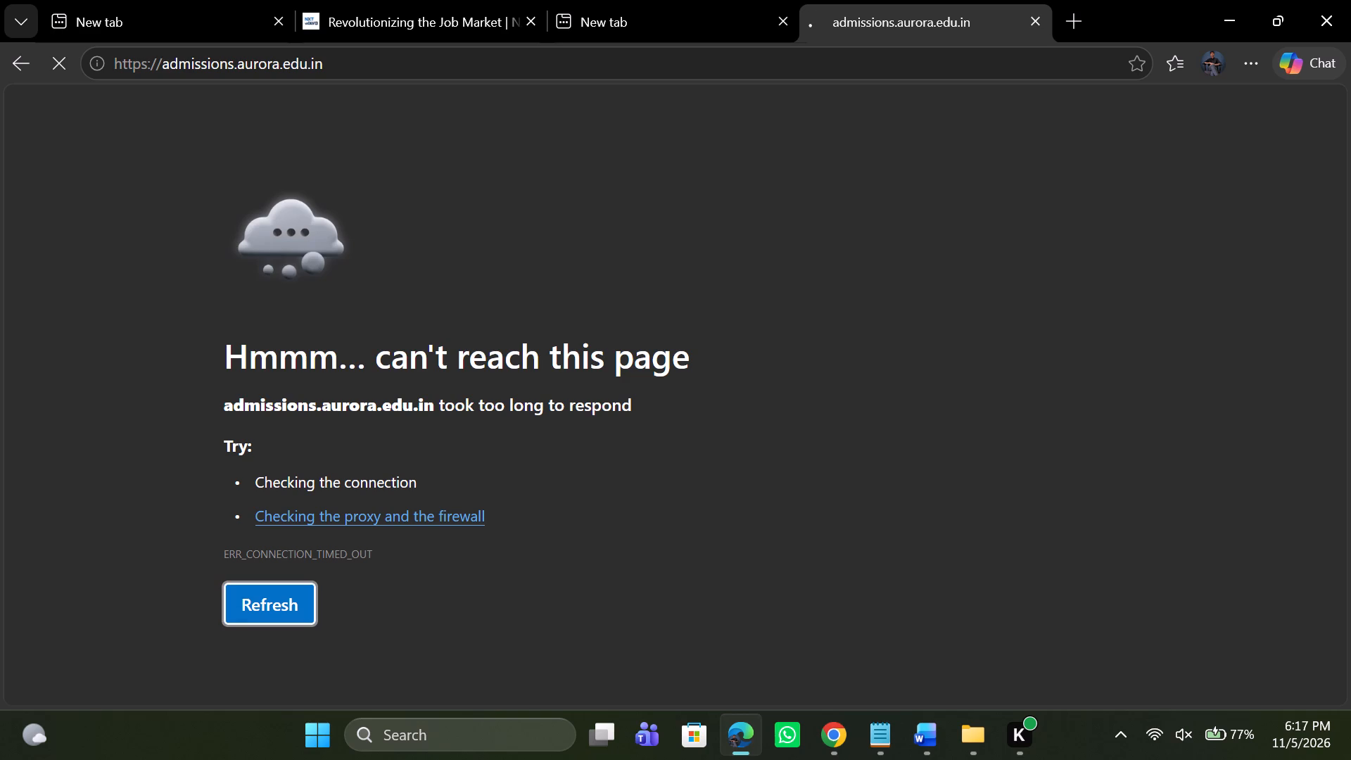
{"action": "left_click", "coordinate": [279, 593]}
{"action": "left_click", "coordinate": [780, 19]}
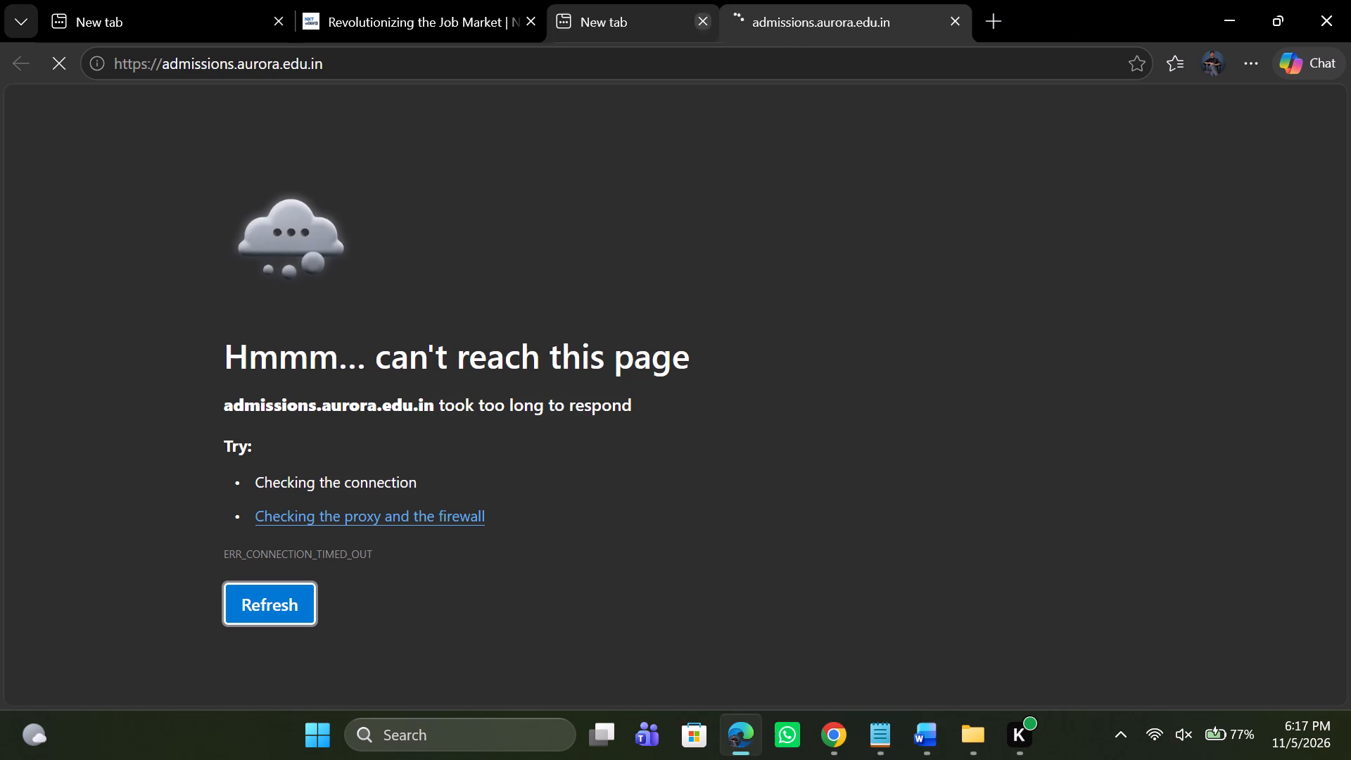